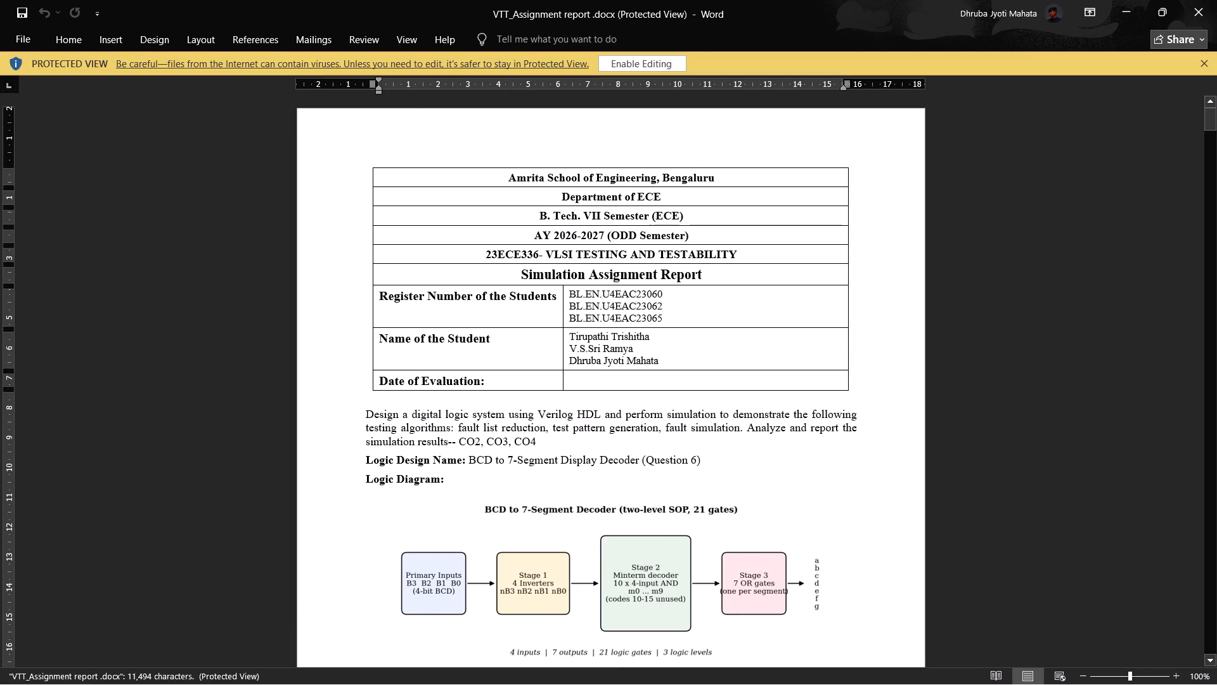
Look through the VTT_Assignment report's fault list reduction, test pattern generation and fault simulation sections, and dismiss the Protected View notice.
scroll(588, 441, down, 1)
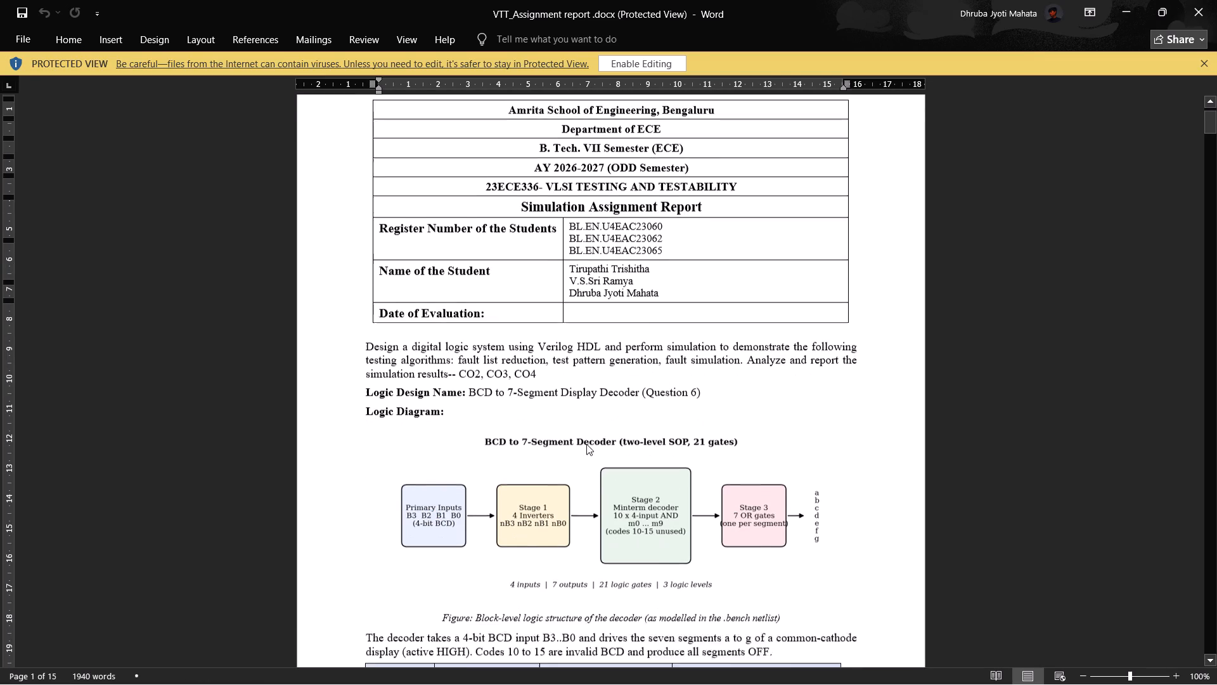
scroll(586, 444, down, 15)
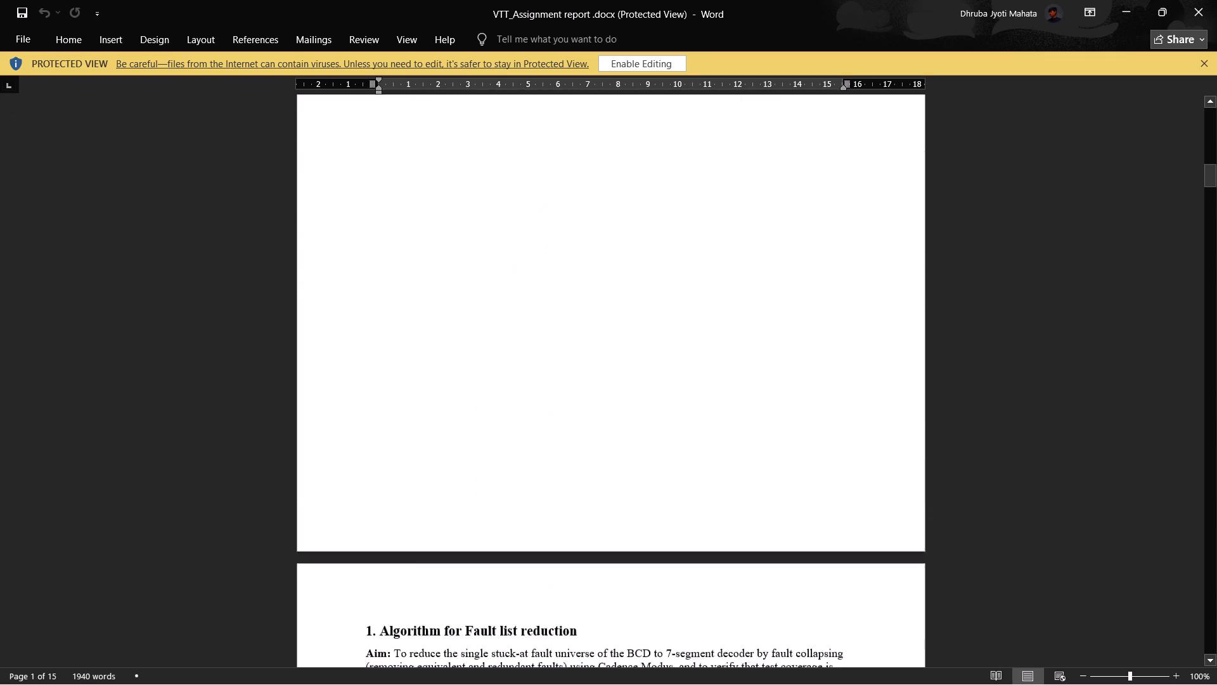
scroll(586, 448, down, 15)
scroll(586, 449, down, 6)
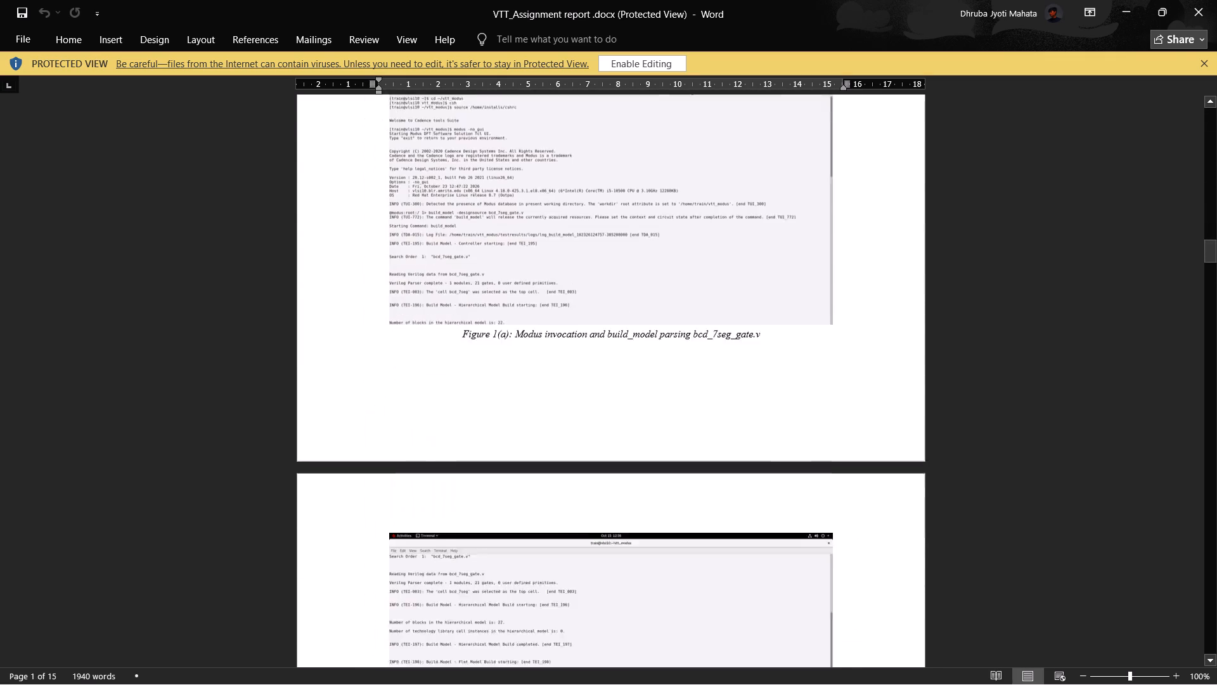
scroll(586, 449, down, 16)
scroll(585, 449, down, 5)
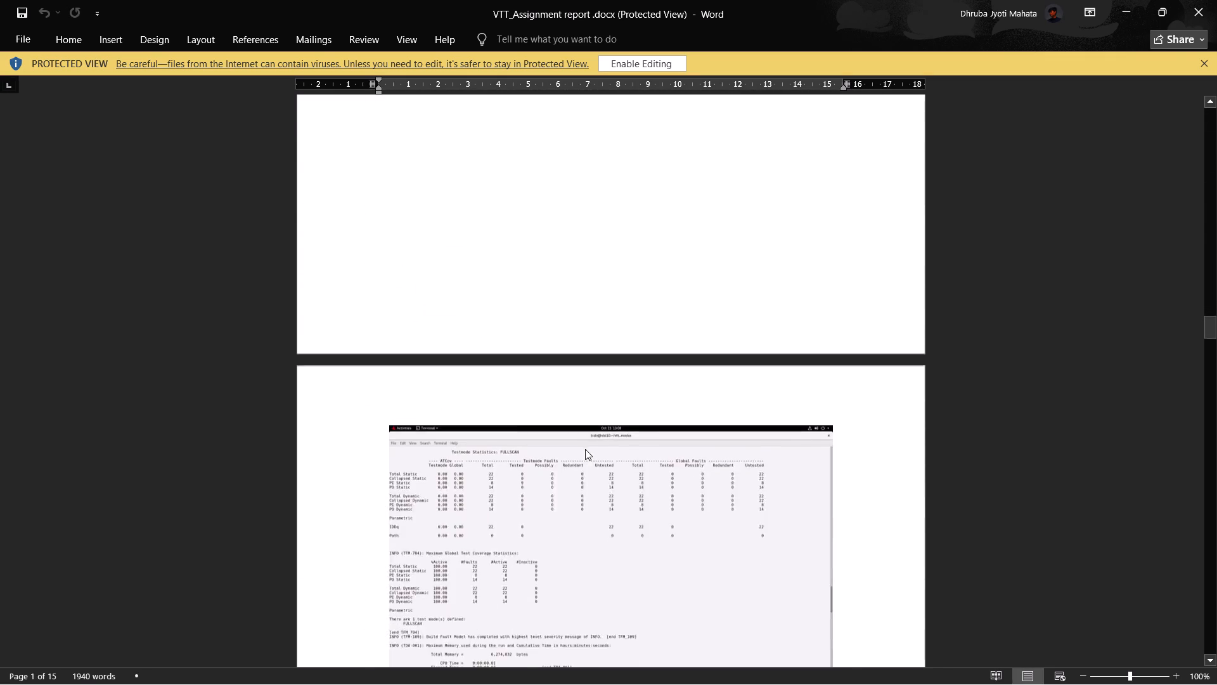
scroll(585, 449, down, 18)
scroll(583, 452, down, 5)
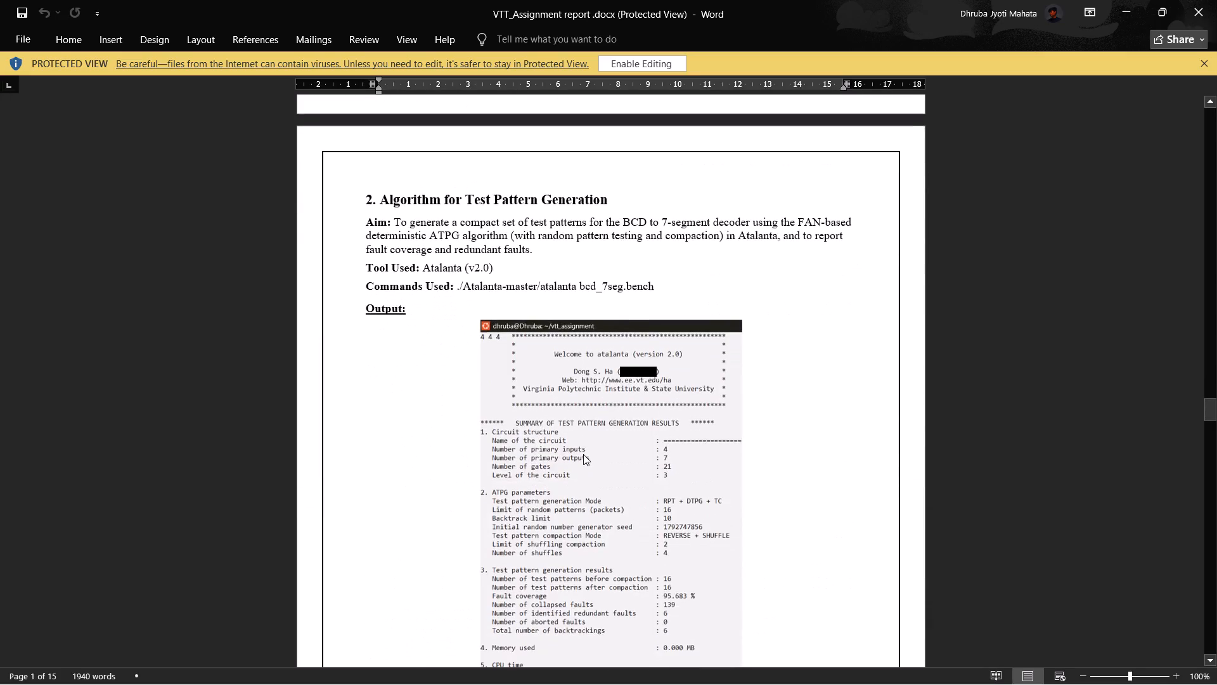
scroll(583, 455, down, 17)
scroll(583, 461, down, 6)
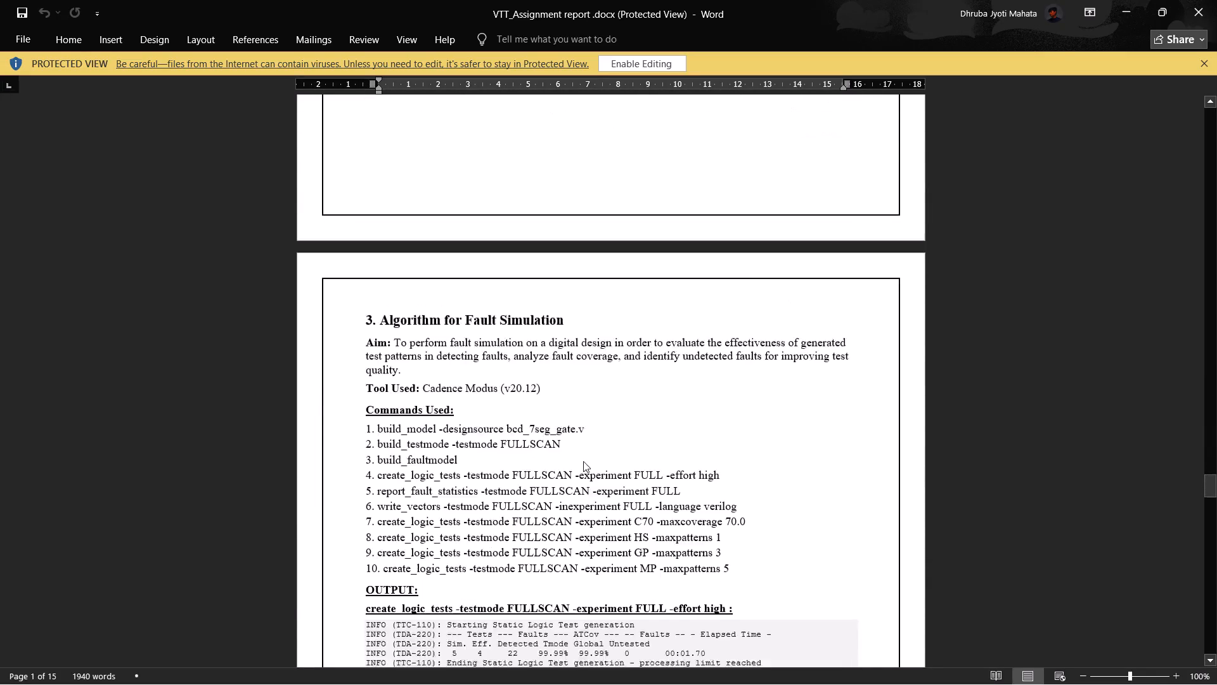
scroll(583, 461, down, 12)
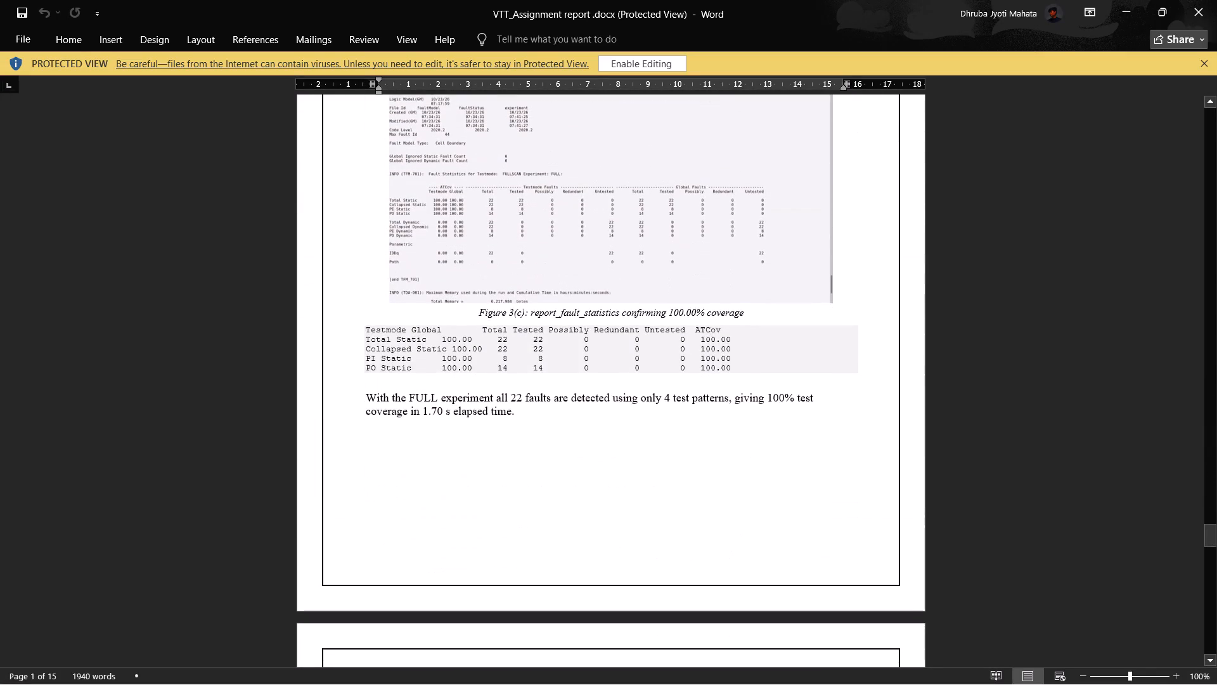
click(1206, 63)
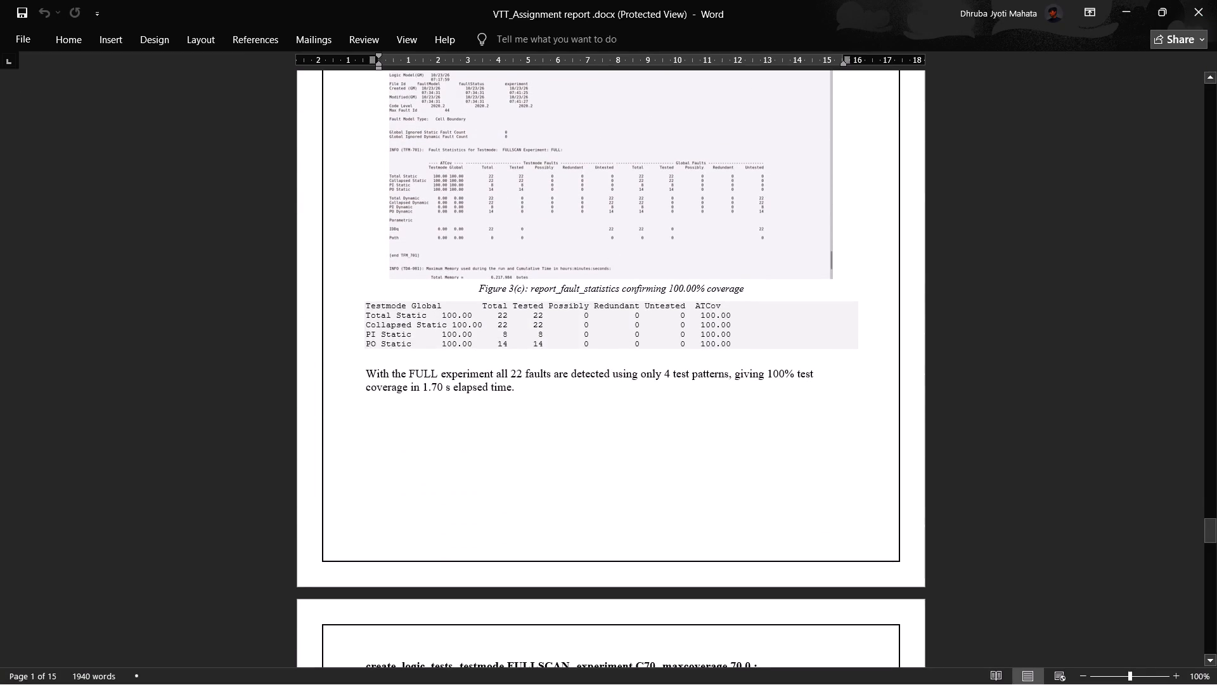
scroll(516, 471, up, 11)
scroll(516, 471, up, 18)
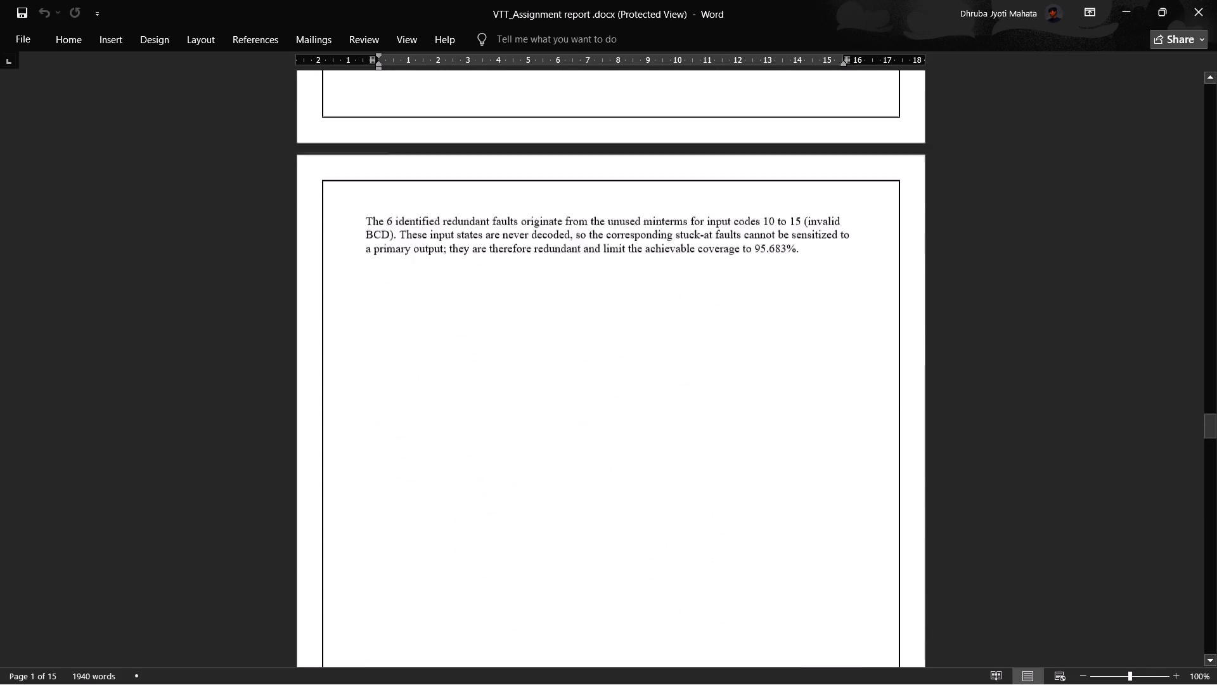
scroll(516, 471, up, 19)
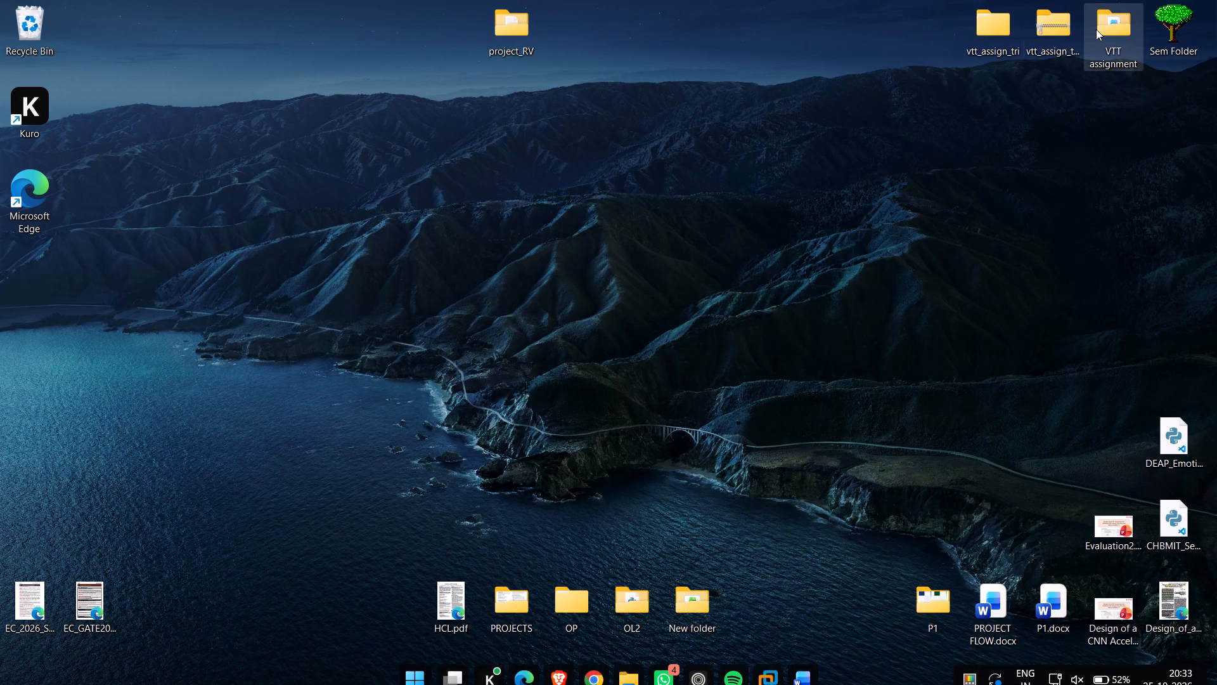
Open VTT_Final_Report_Question_6.docx from the VTT assignment folder on the desktop.
click(1096, 30)
click(1096, 34)
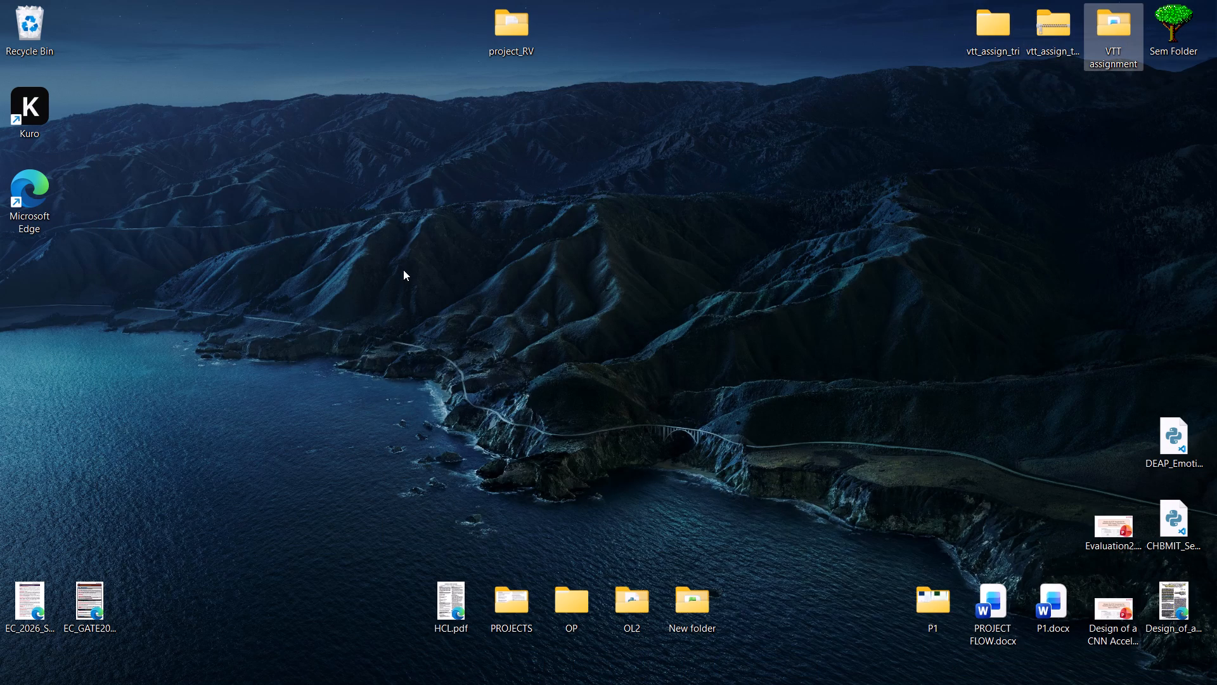
double_click(1104, 30)
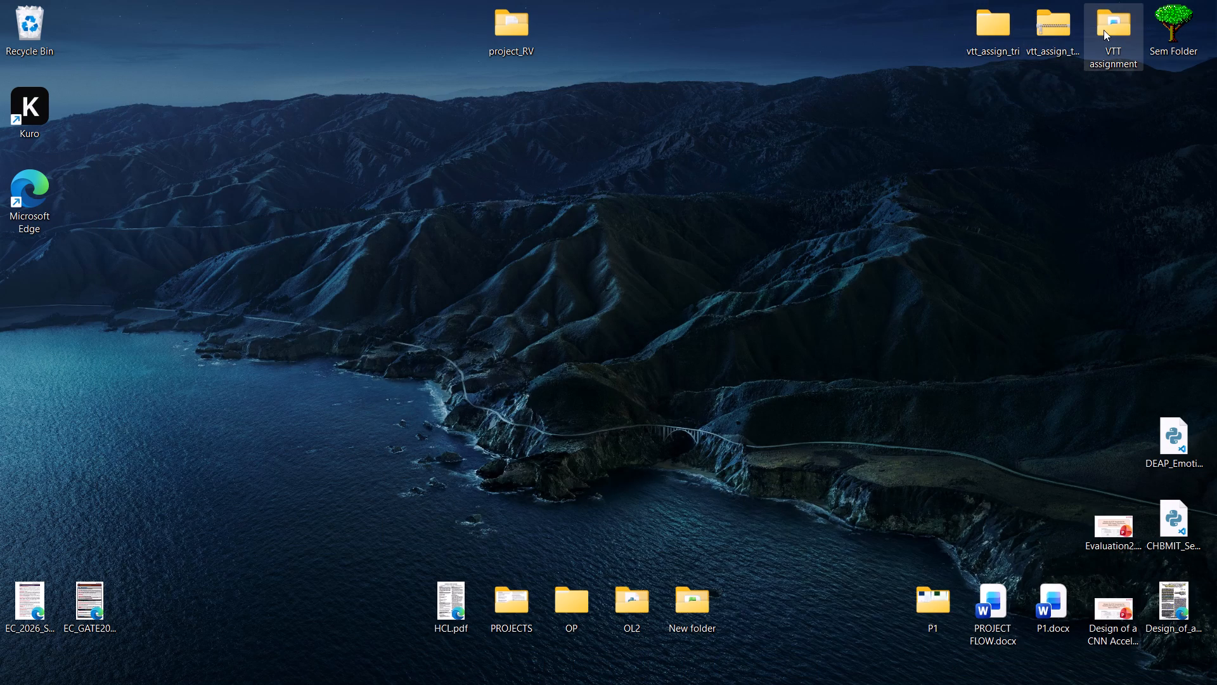
click(714, 299)
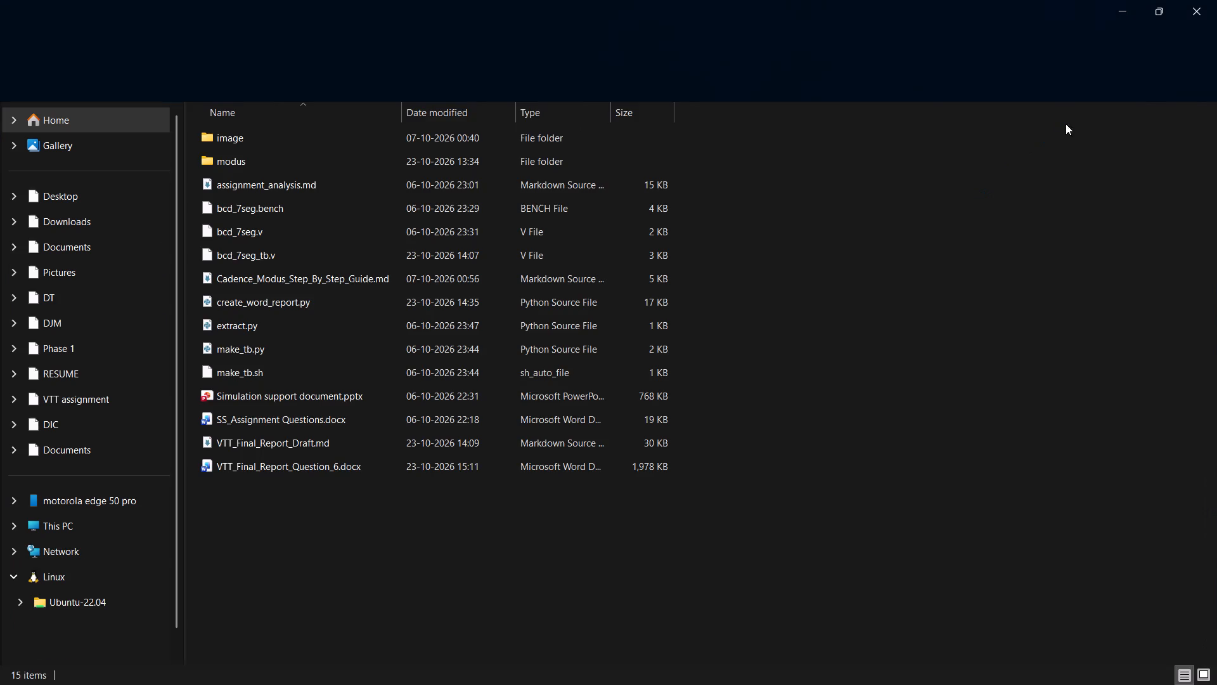
click(247, 162)
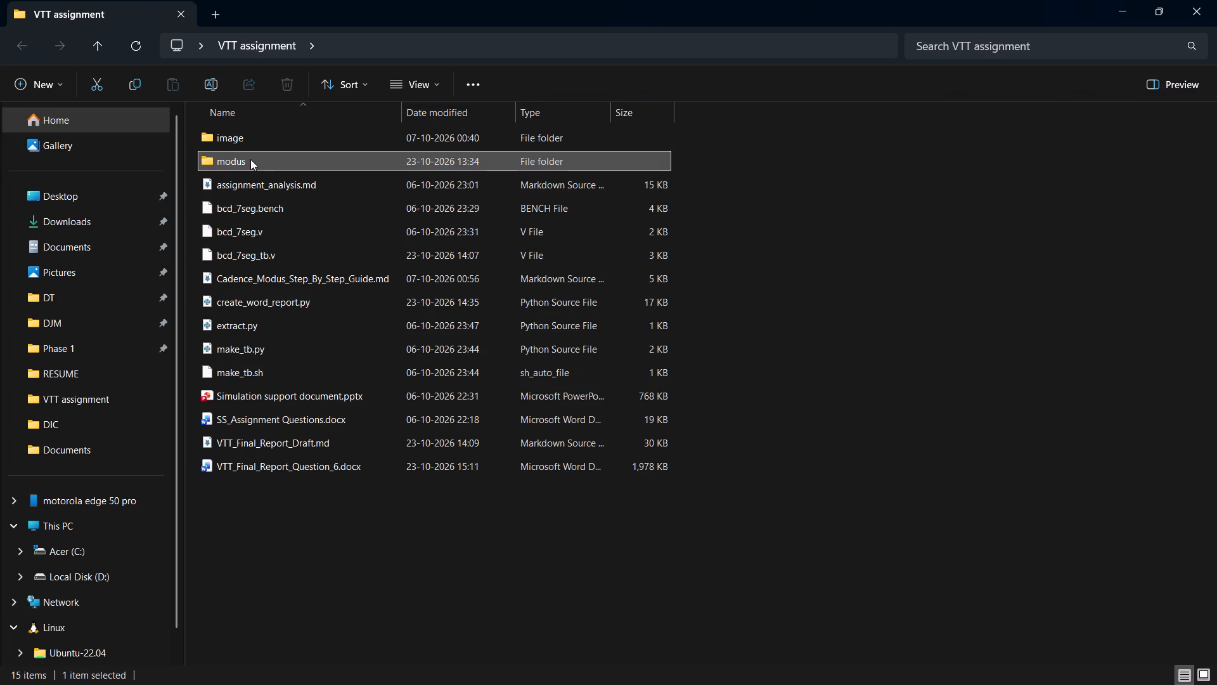
double_click(305, 464)
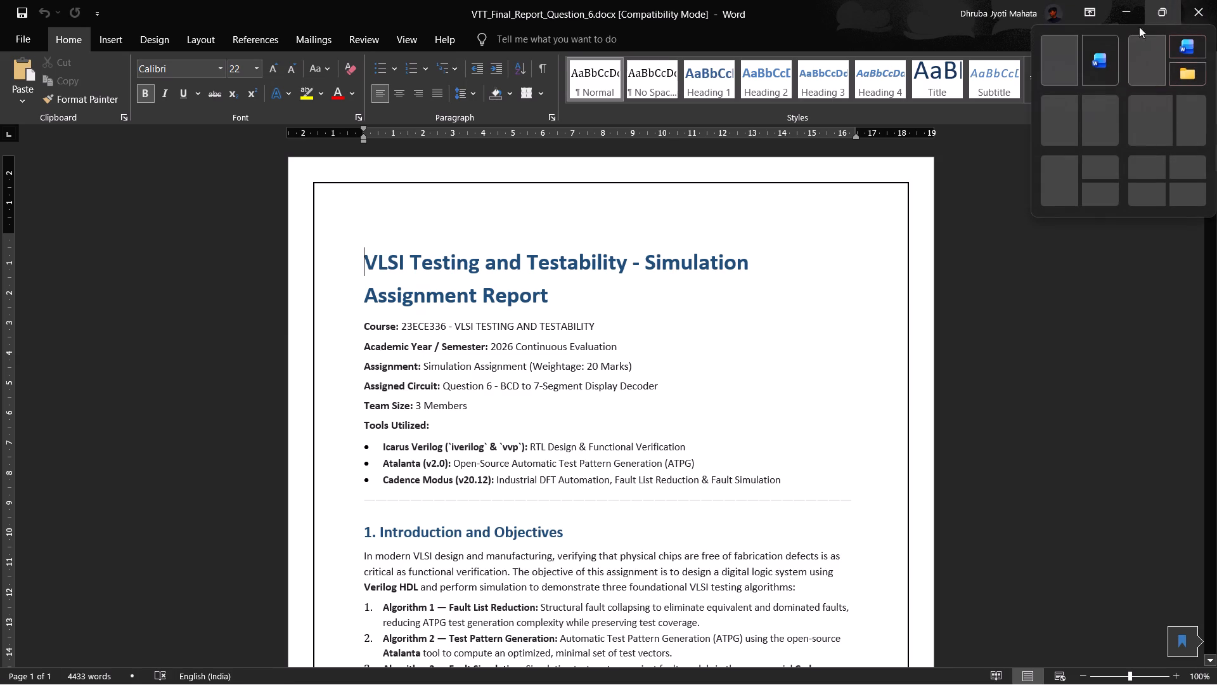
Arrange VTT_Final_Report_Question_6 and the VTT_Assignment report side by side in equal halves.
click(1071, 79)
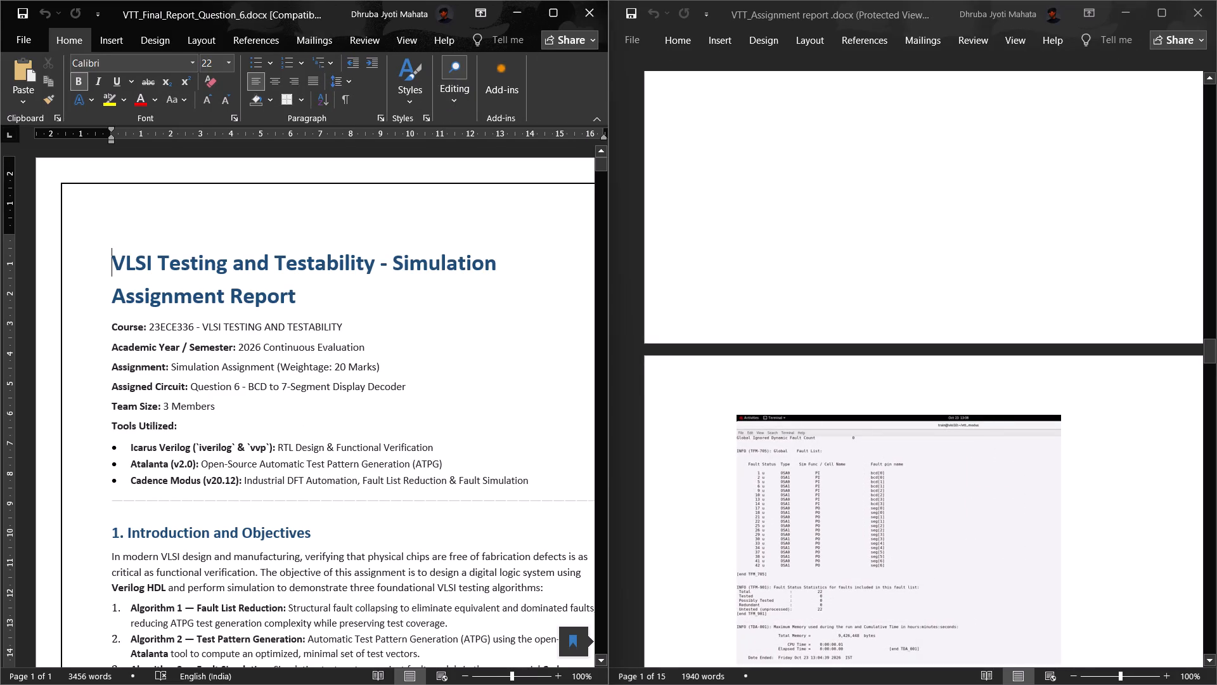
Go back through the VTT_Assignment report to examine its fault list reduction section beside the final report.
scroll(892, 483, up, 10)
scroll(887, 486, up, 19)
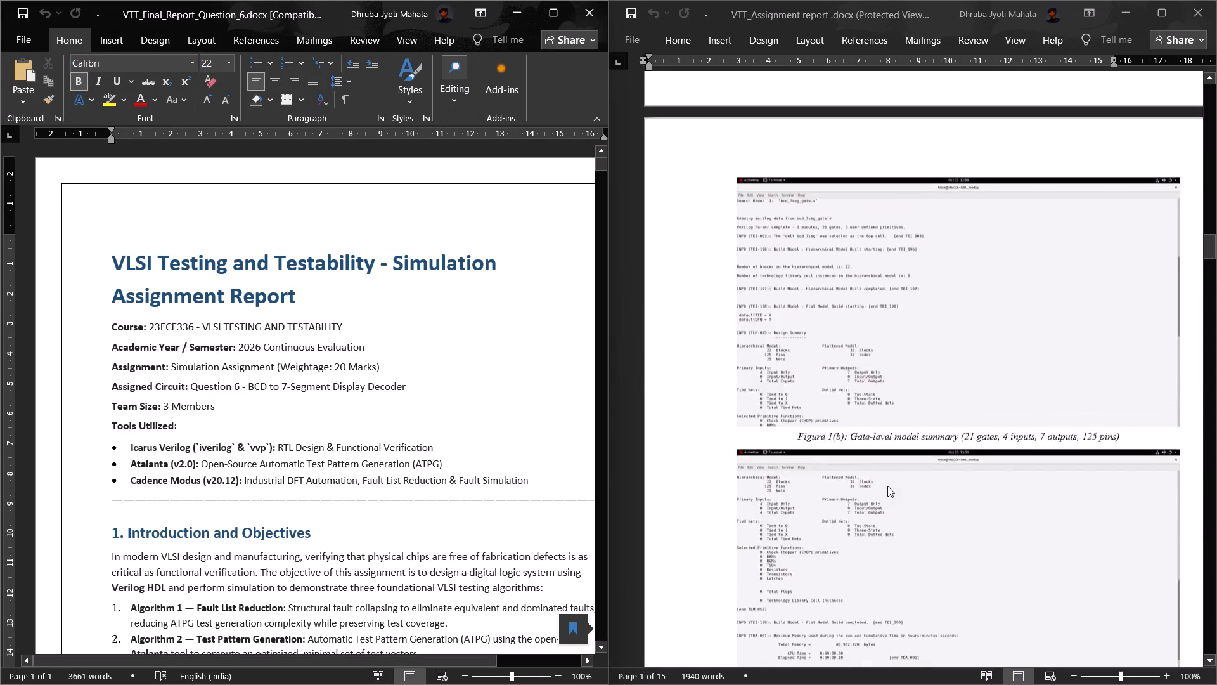
scroll(887, 486, up, 19)
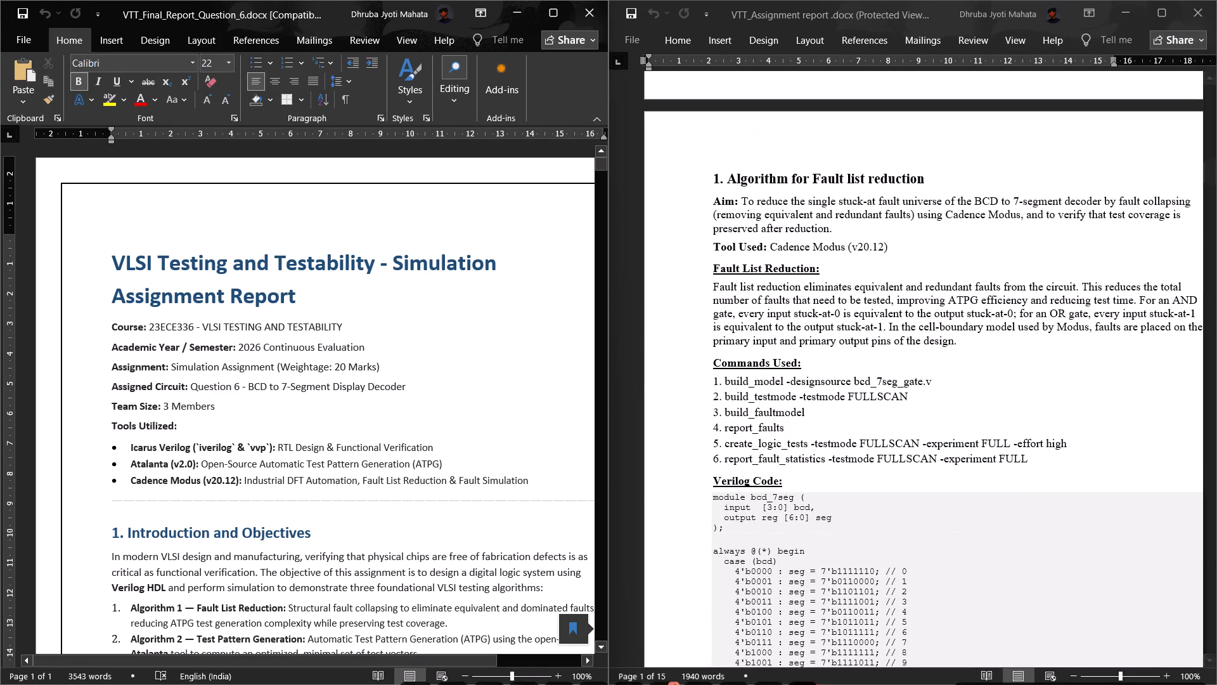
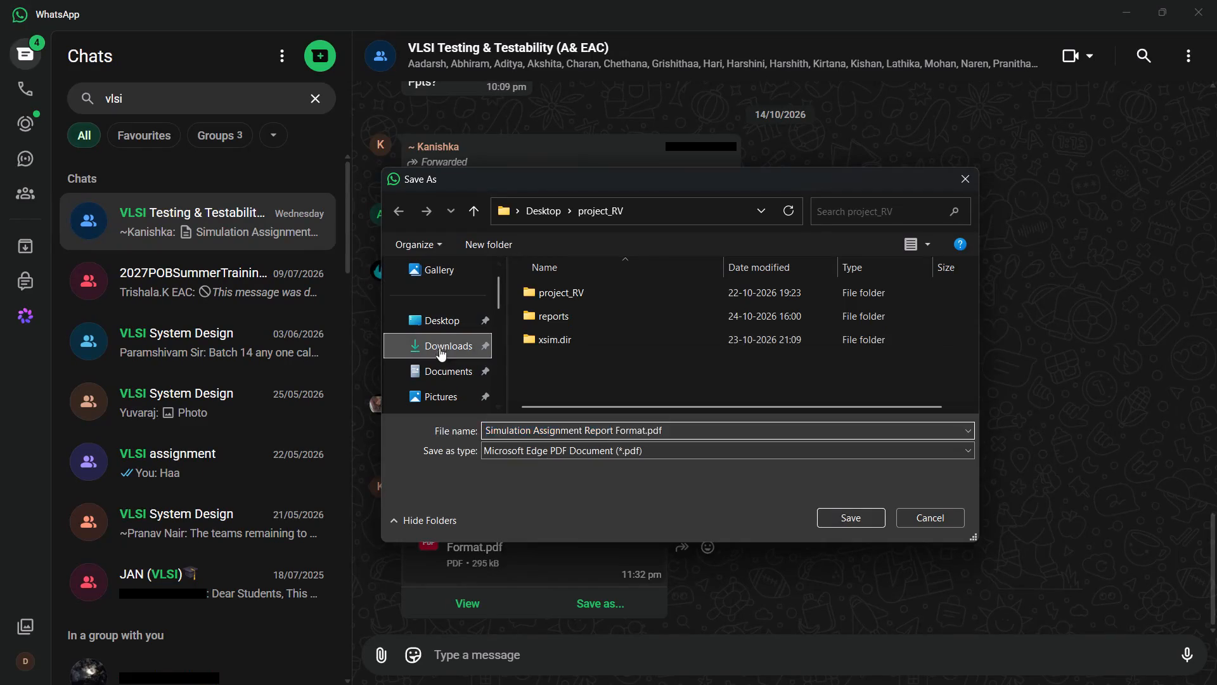
Save Simulation Assignment Report Format.pdf from the VLSI Testing & Testability group chat to the Downloads folder.
click(848, 527)
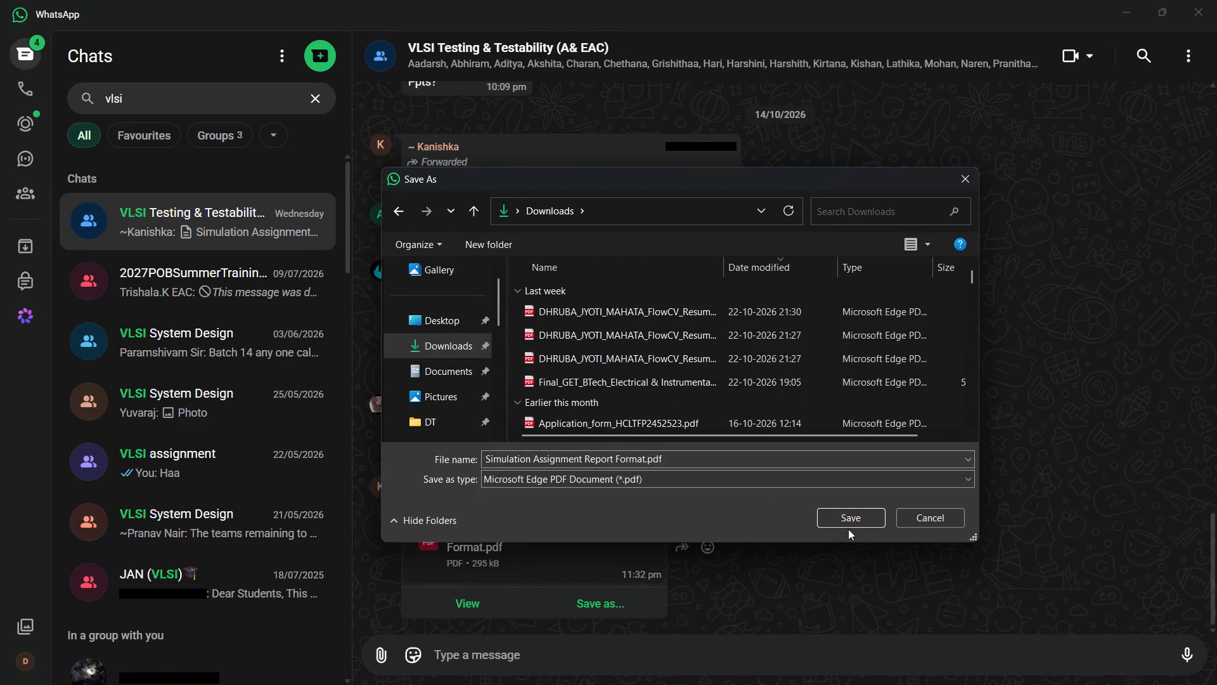
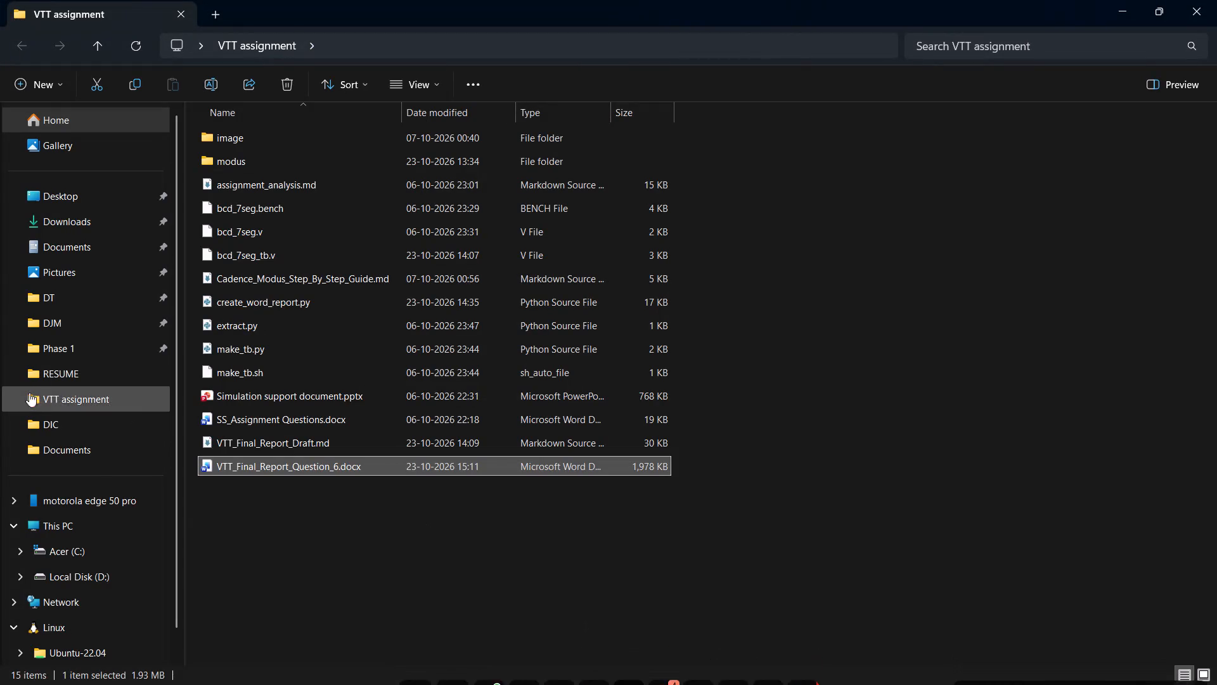
Open Simulation Assignment Report Format.pdf from the Downloads folder at the top of its first page.
click(119, 211)
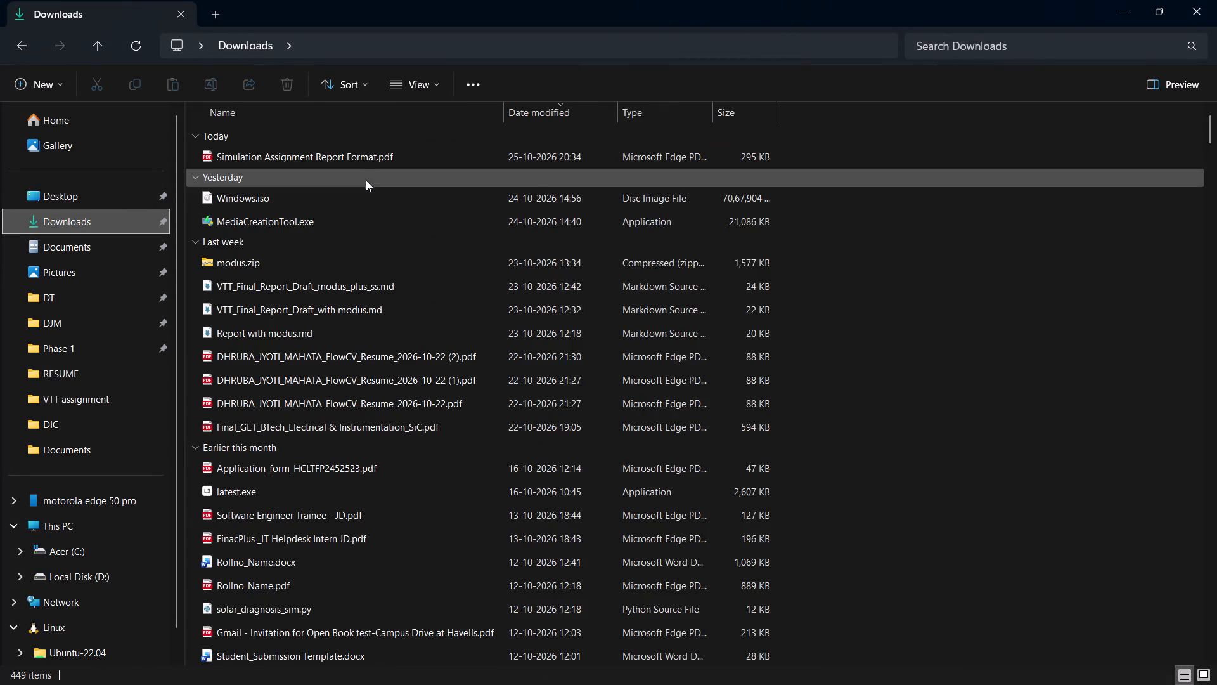
double_click(365, 153)
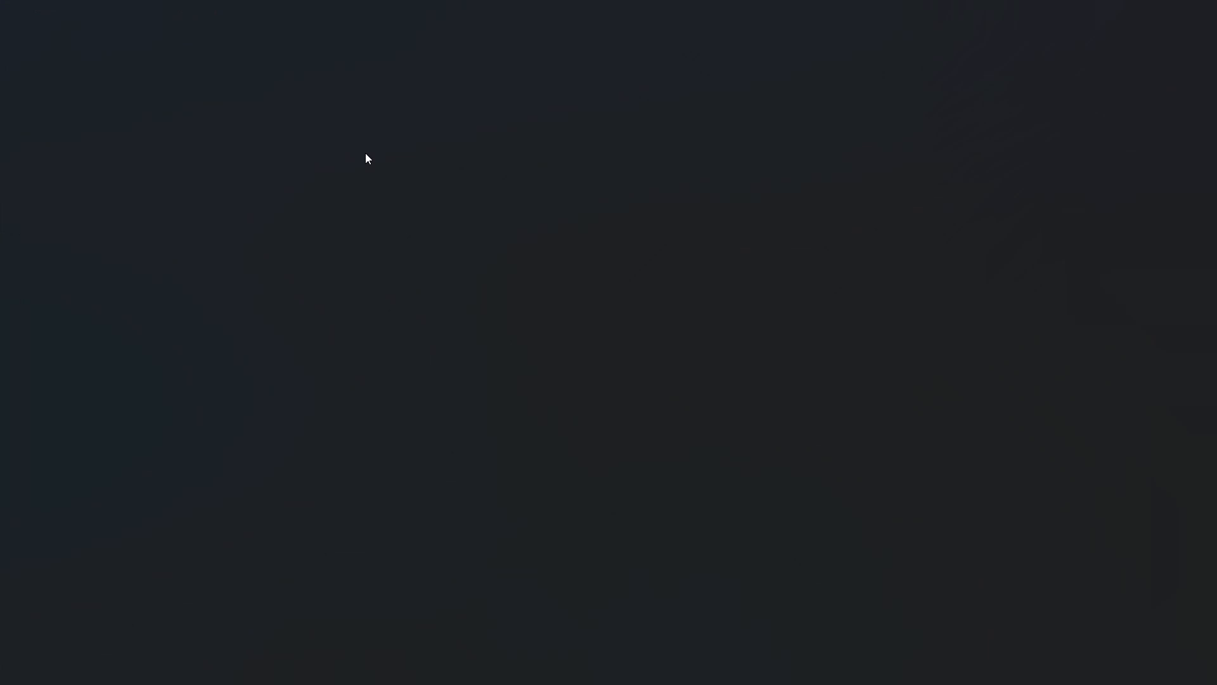
ctrl+scroll(554, 478, up, 1)
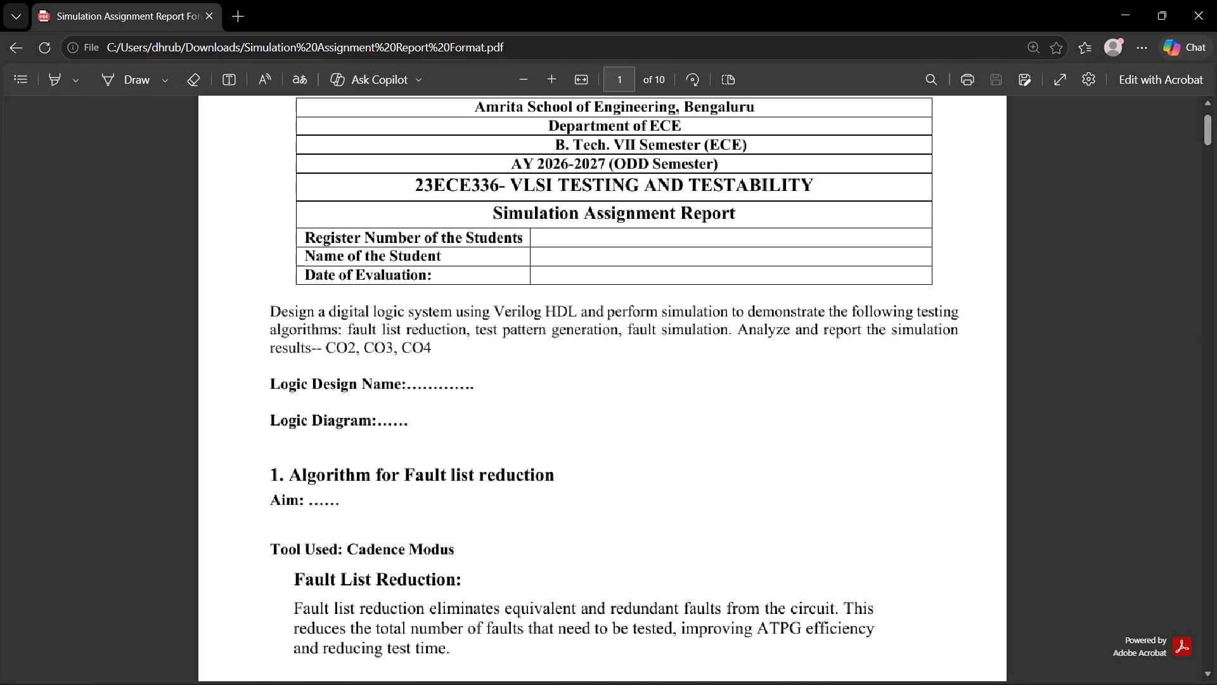
scroll(555, 481, up, 2)
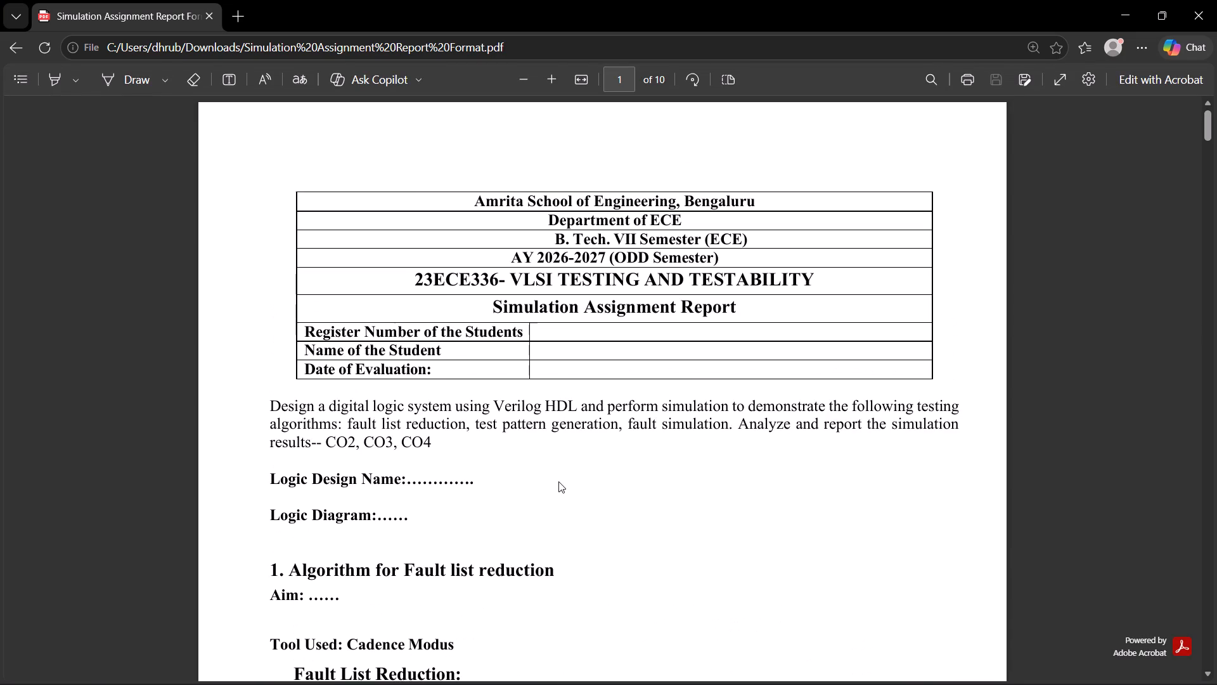
Switch to the side-by-side Word reports and view the beginning of VTT_Final_Report_Question_6.docx and VTT_Assignment report.docx.
key(alt+Tab)
key(alt+Tab)
key(alt+Tab)
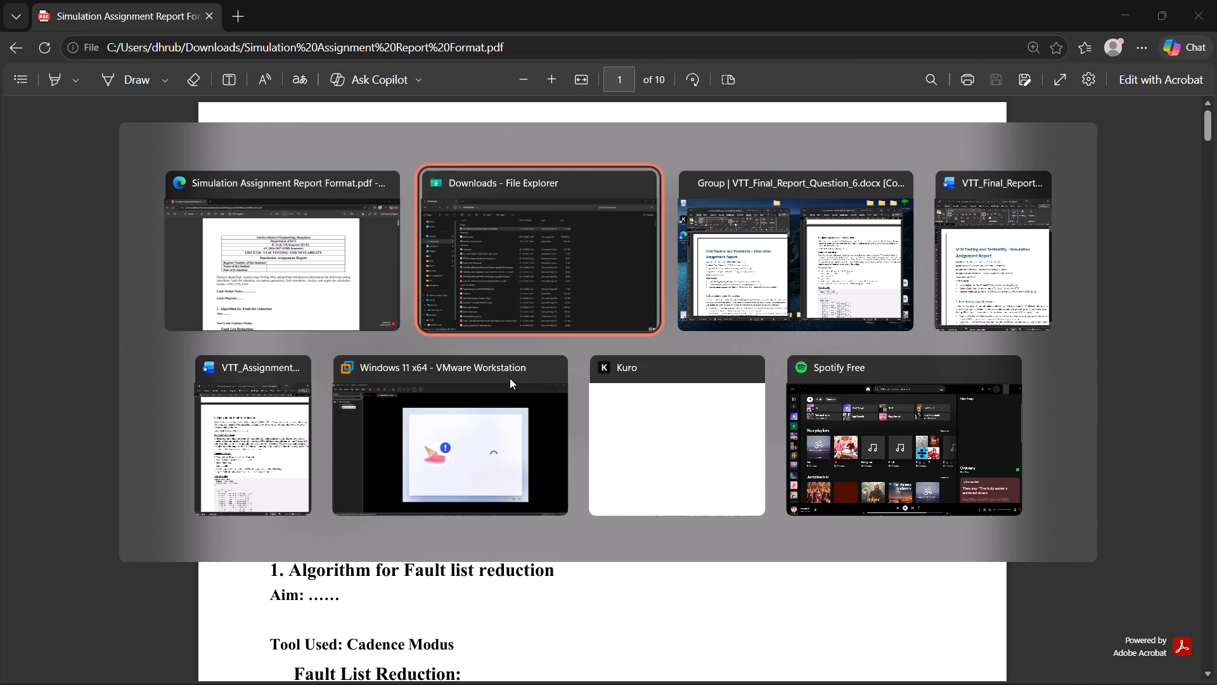
key(alt+Tab)
scroll(795, 392, up, 7)
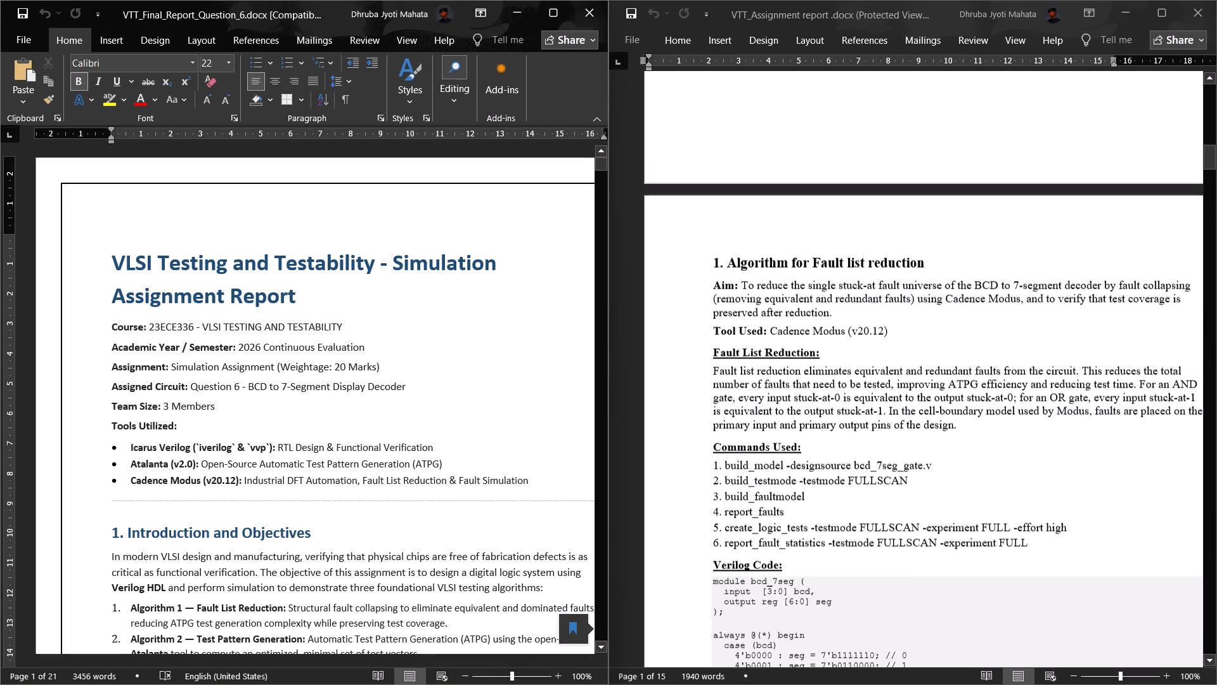
scroll(896, 567, up, 17)
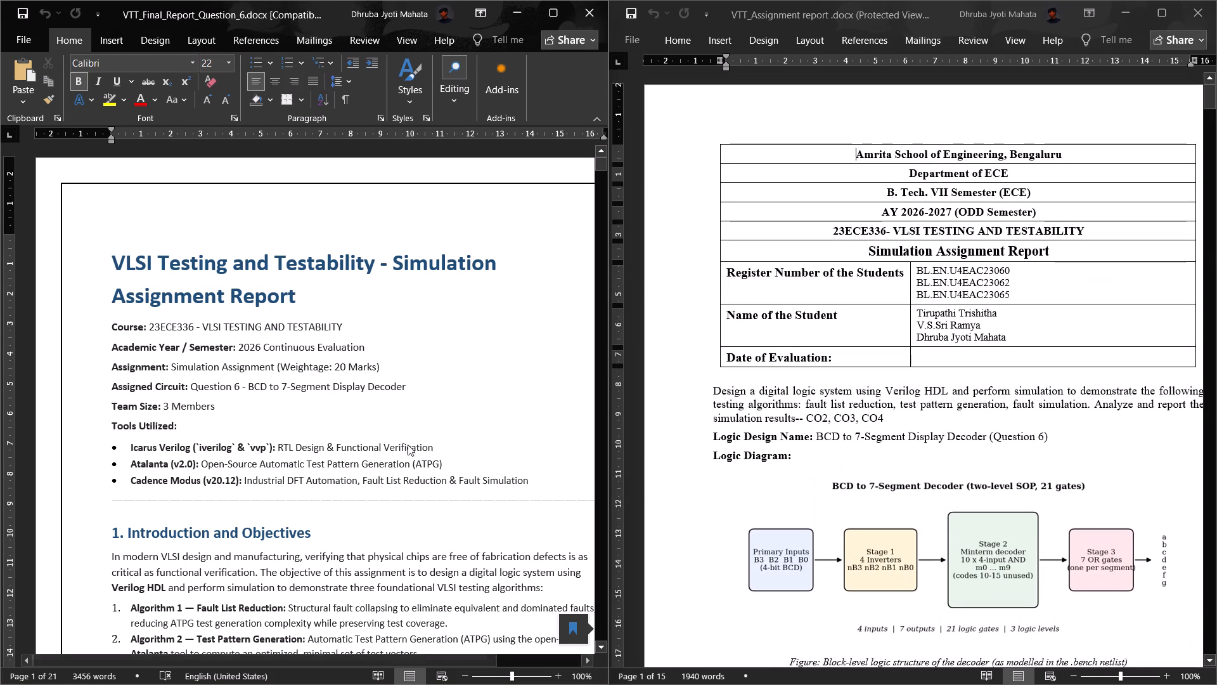
Swap the side-by-side places of VTT_Assignment report.docx and VTT_Final_Report_Question_6.docx and give both windows equal width.
drag(608, 408, 576, 414)
double_click(576, 346)
double_click(576, 346)
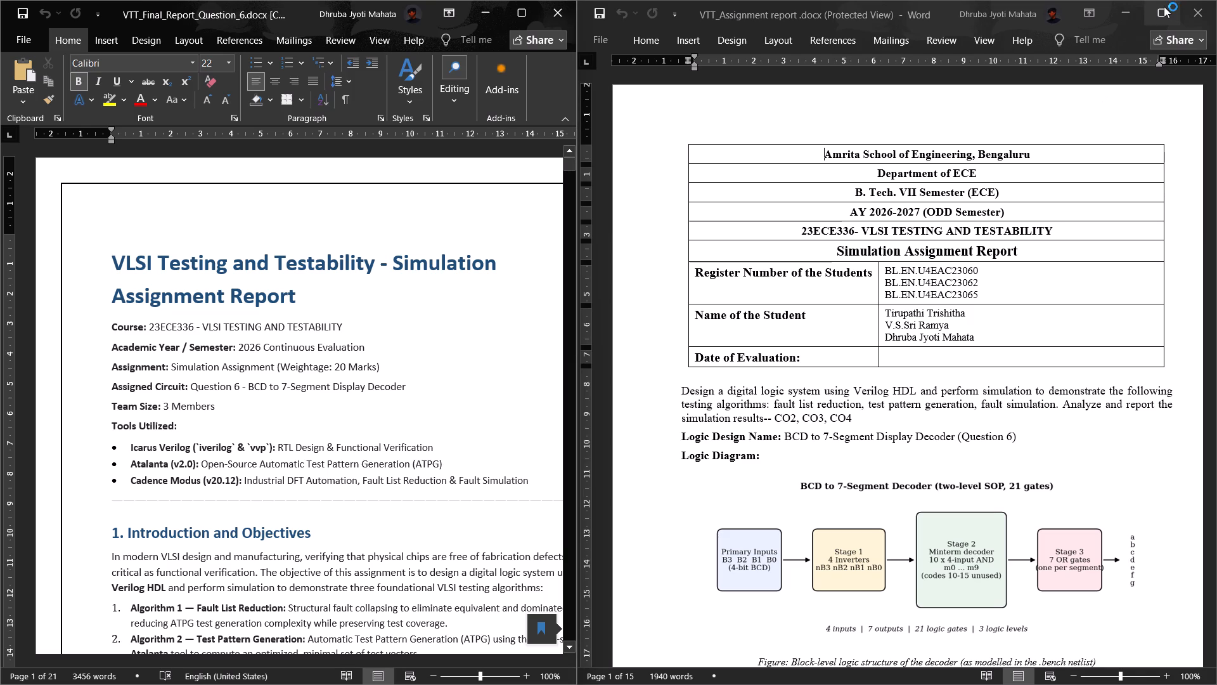
click(1065, 74)
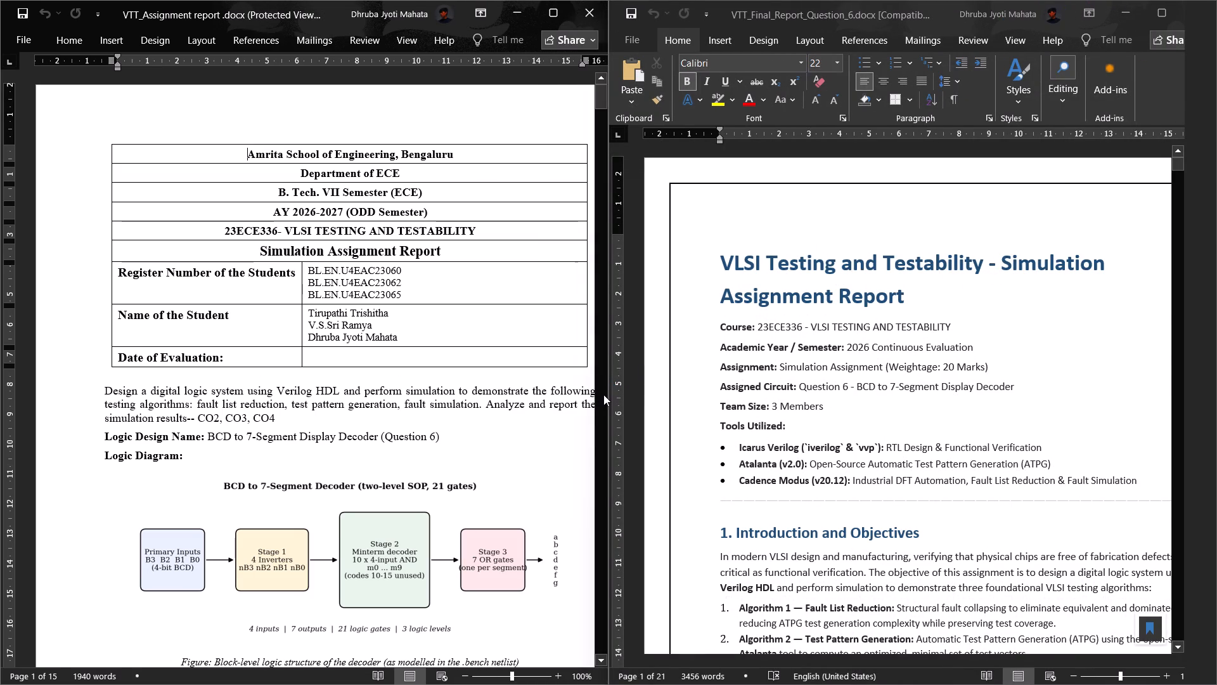
drag(604, 393, 614, 391)
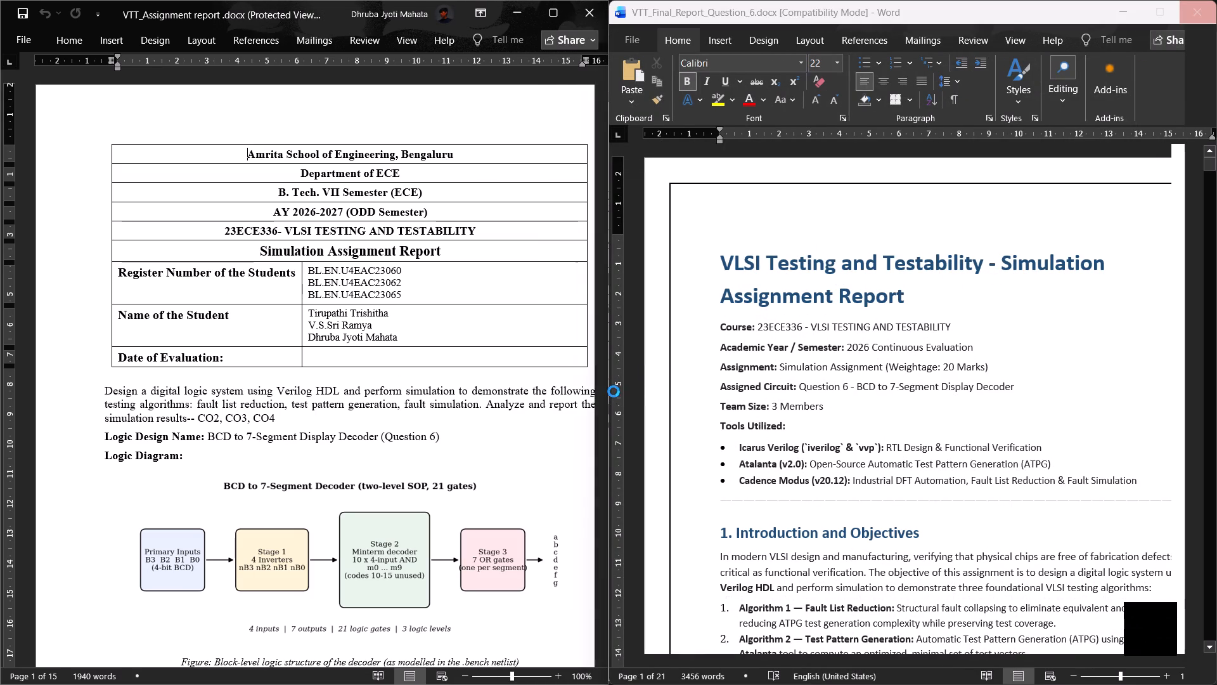
drag(614, 391, 614, 395)
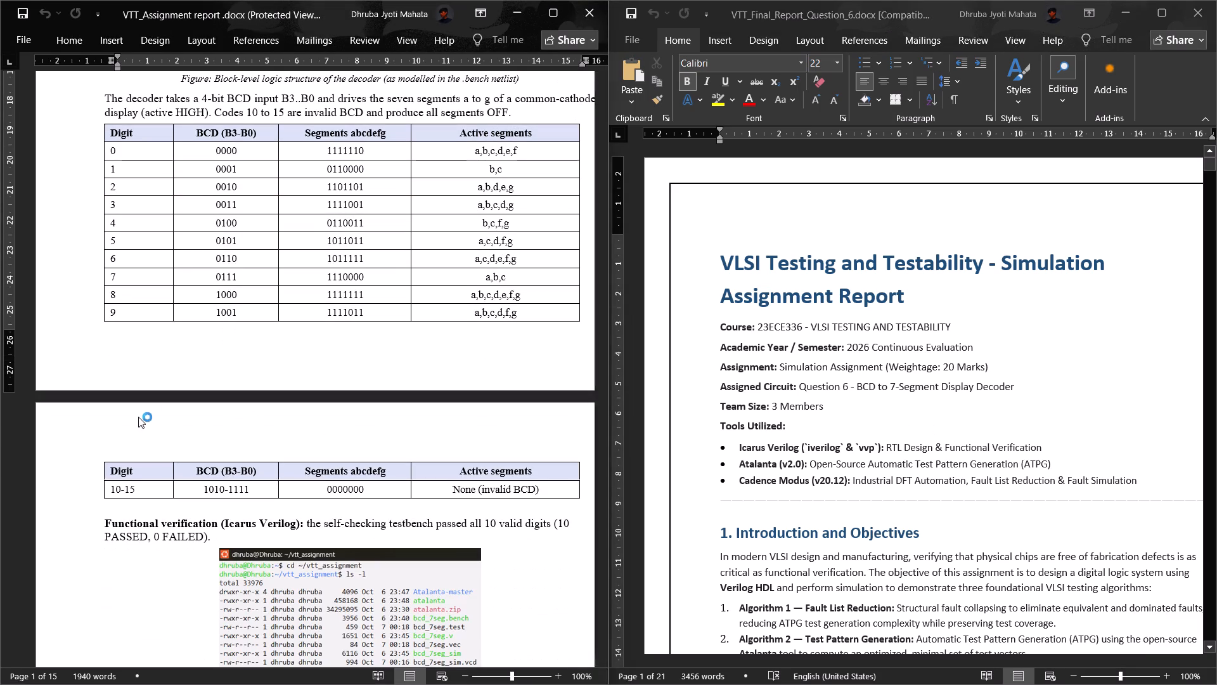
Examine the logic diagram and segment table of VTT_Assignment report.docx at 80% zoom.
scroll(389, 433, up, 2)
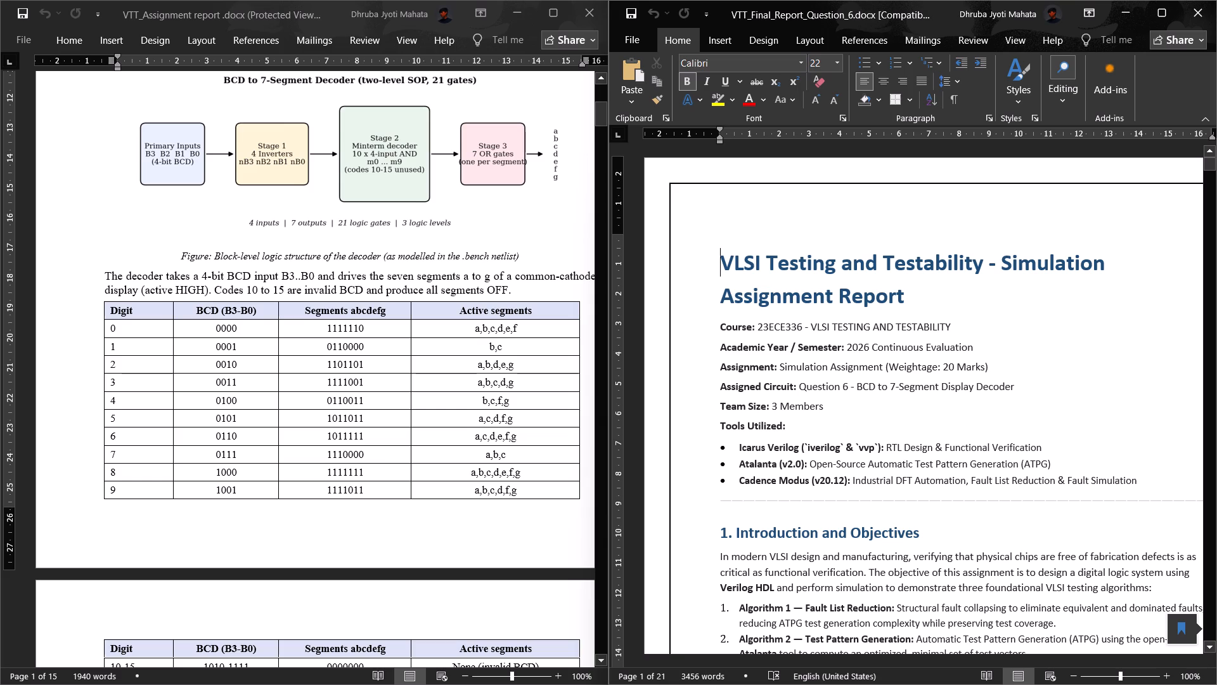
ctrl+scroll(384, 438, down, 2)
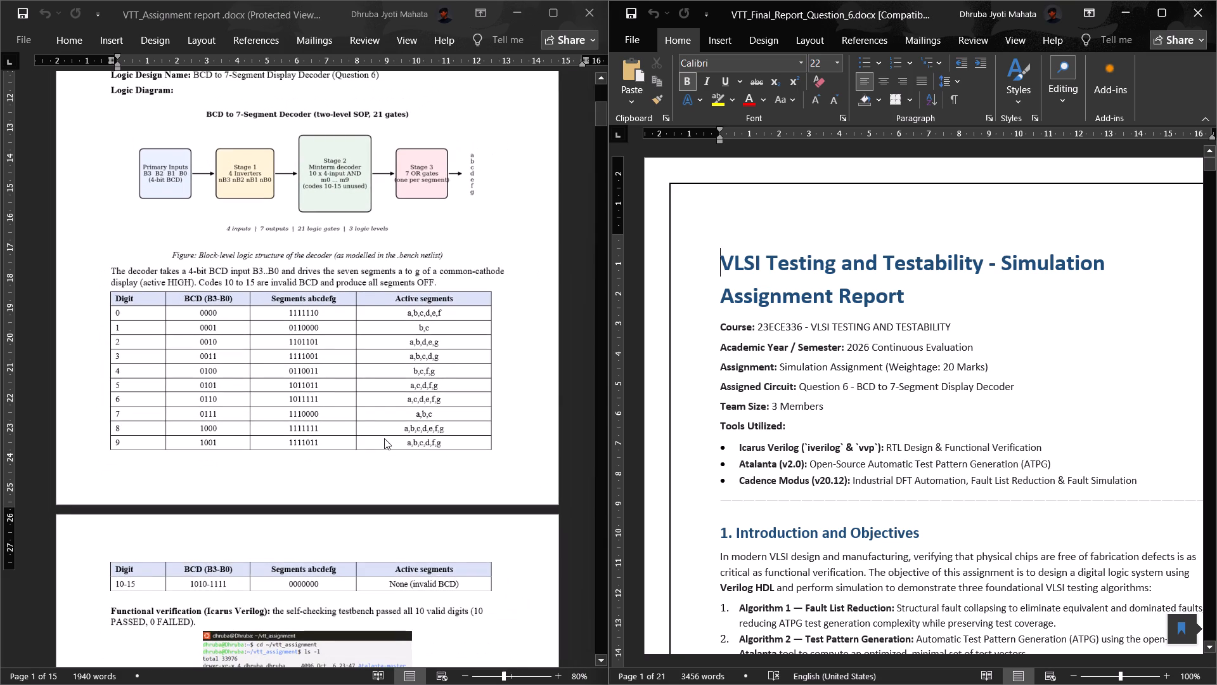
ctrl+scroll(384, 438, up, 1)
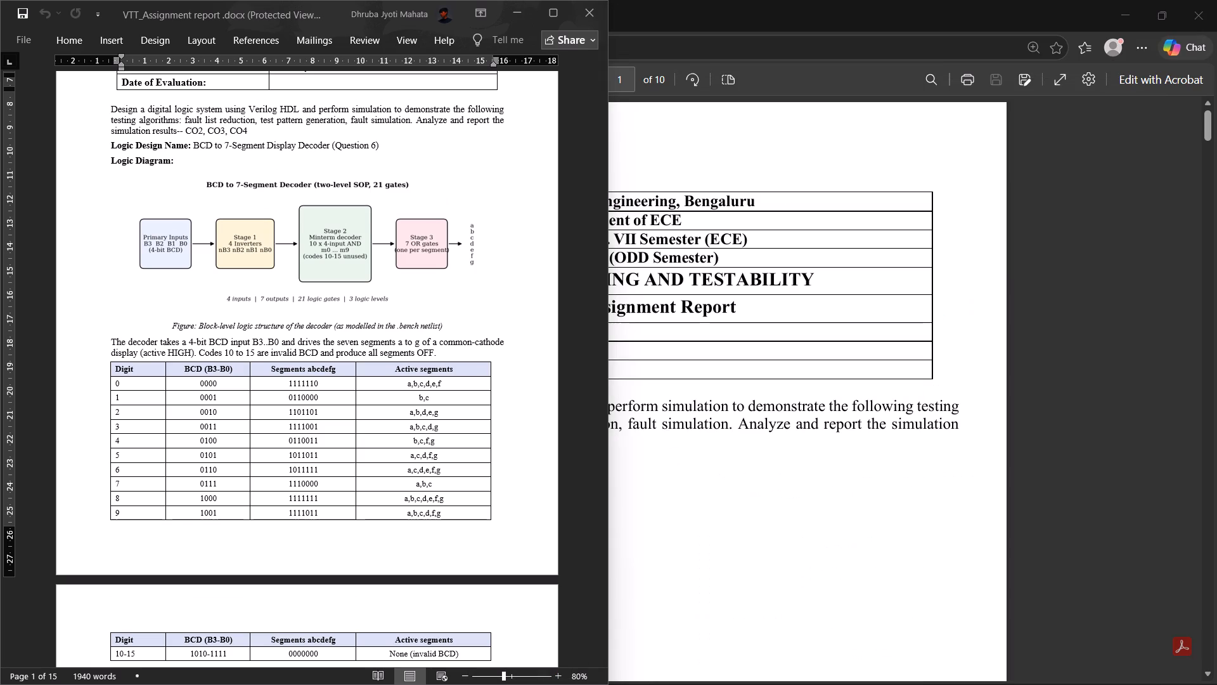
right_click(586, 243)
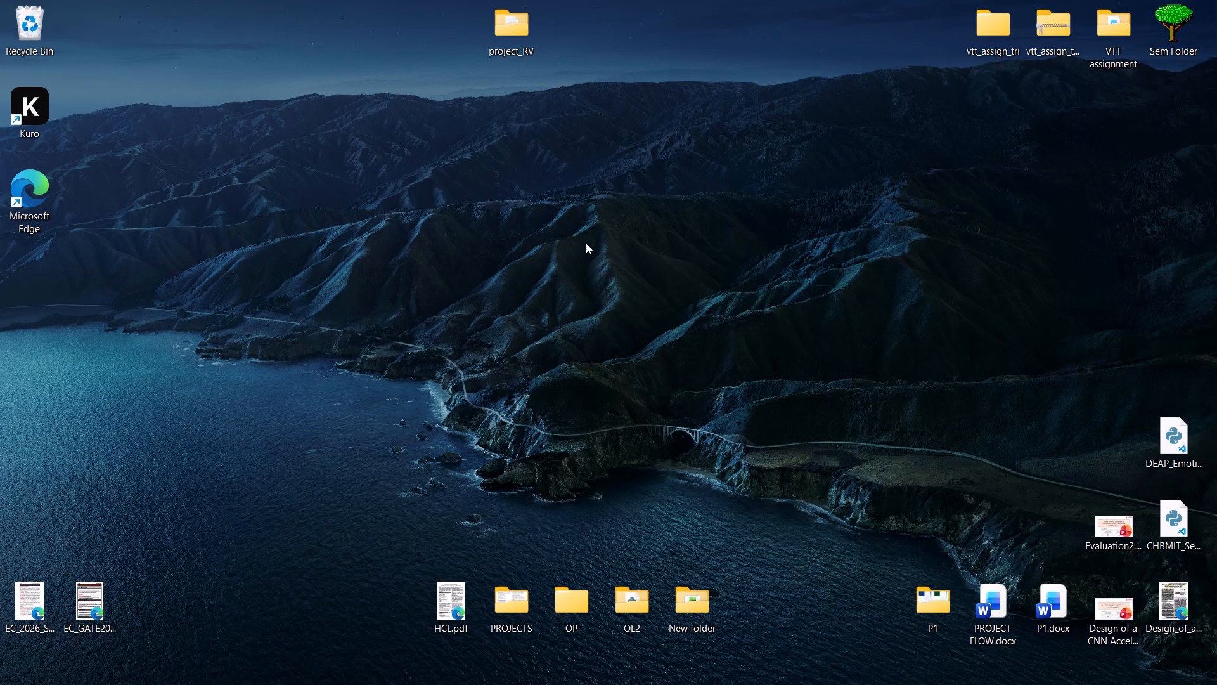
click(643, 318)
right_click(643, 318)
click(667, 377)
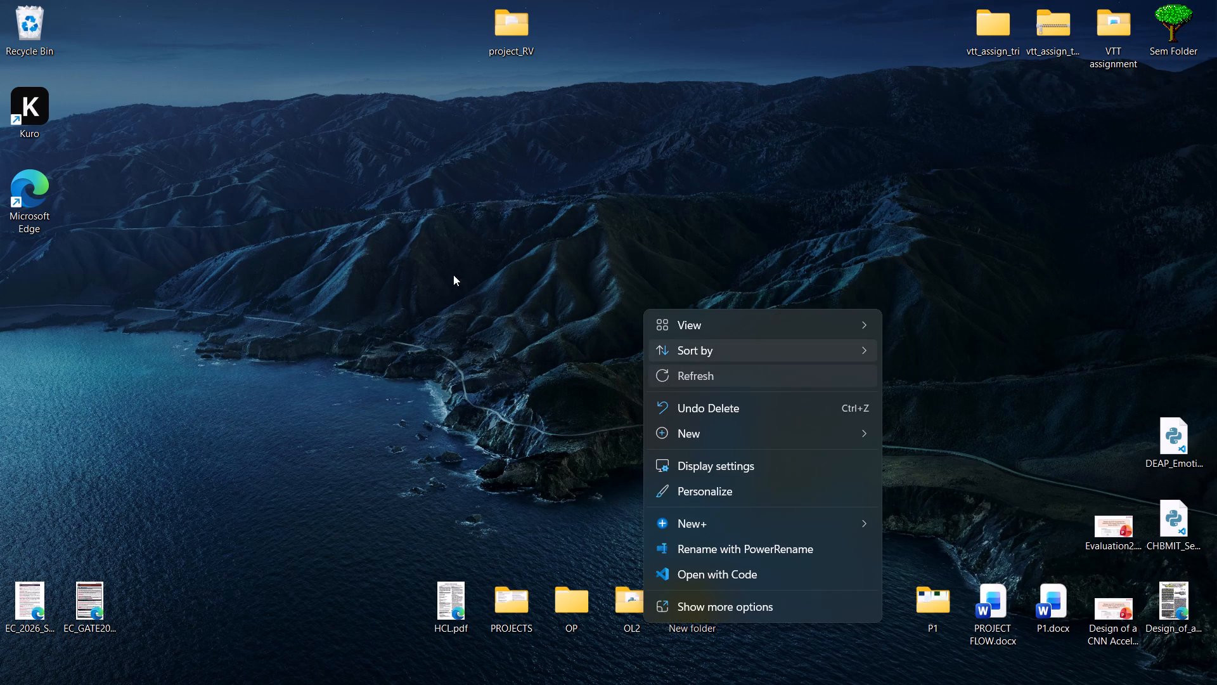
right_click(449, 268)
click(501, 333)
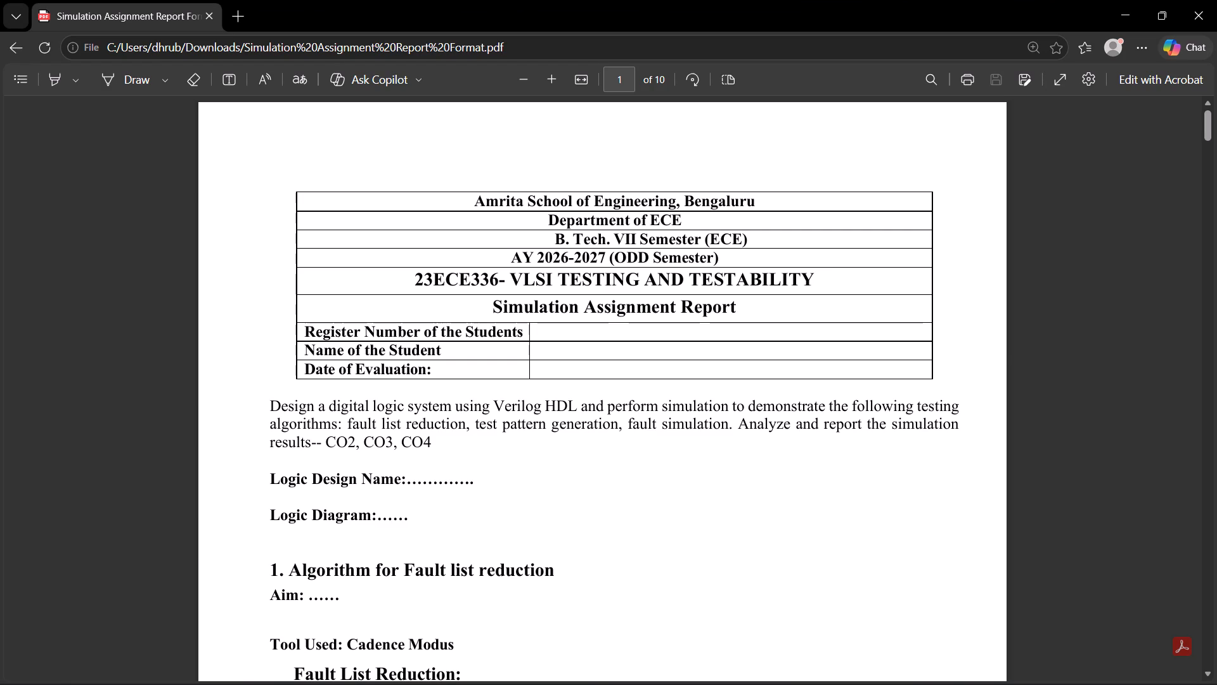
Return to the two Word reports and view the first page of each at 90% zoom.
key(alt+Tab)
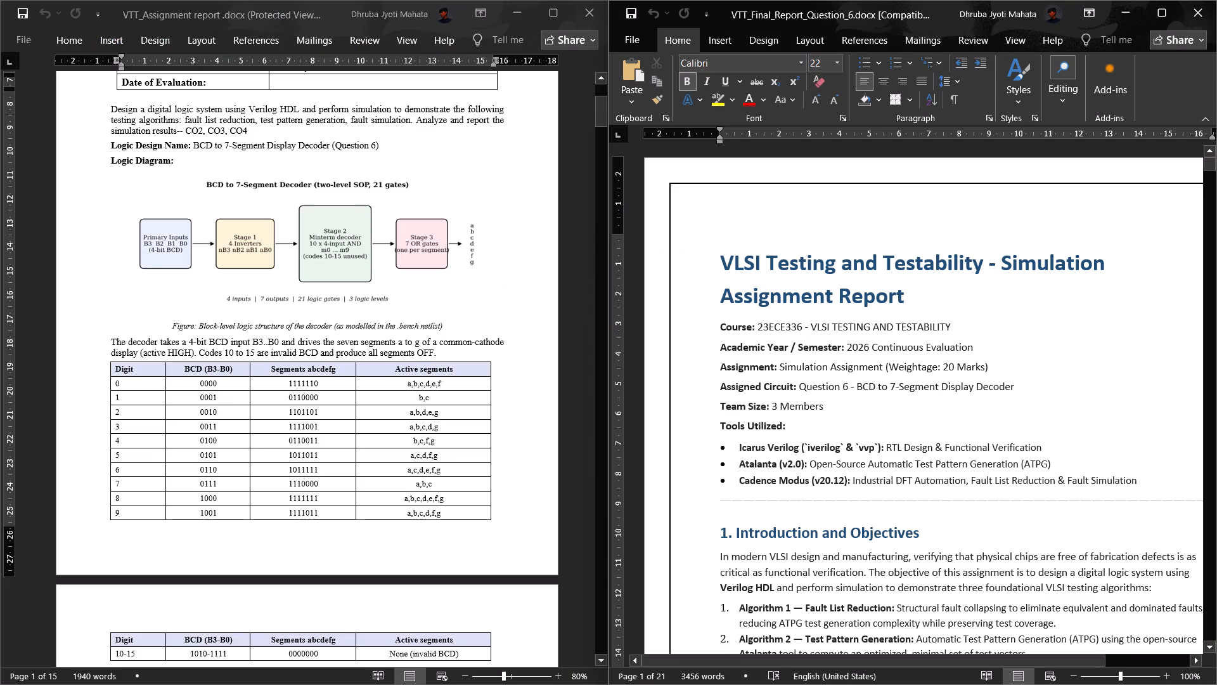
ctrl+scroll(964, 378, down, 1)
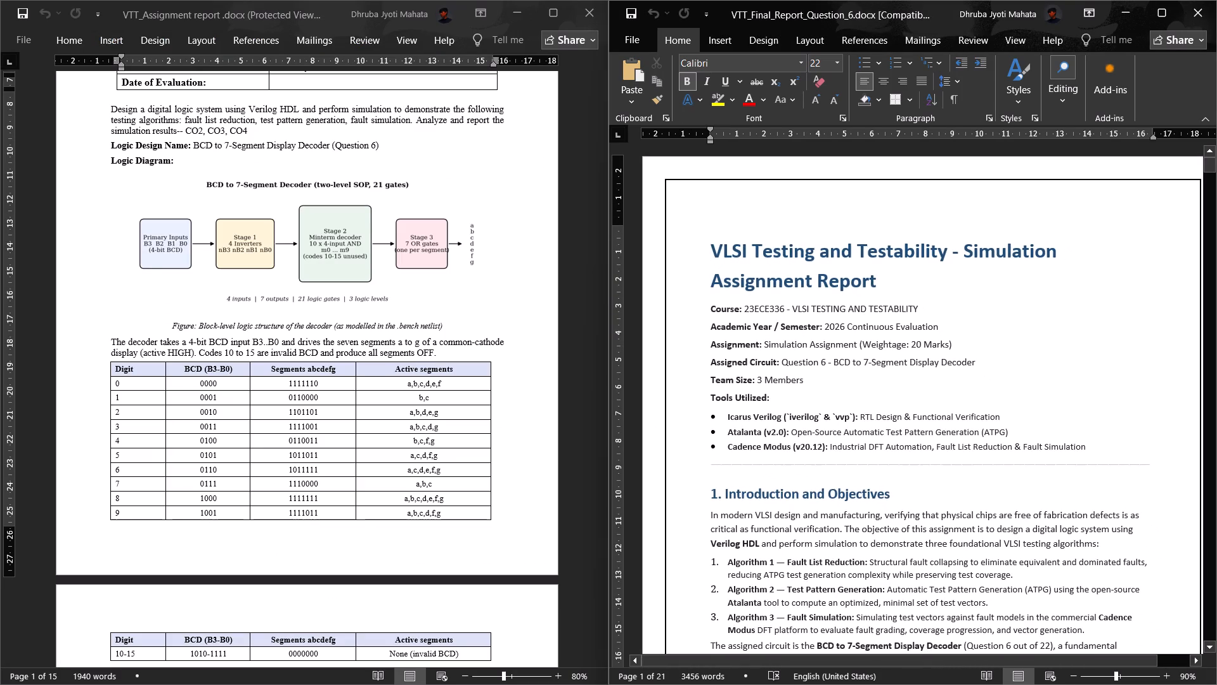
scroll(963, 381, down, 1)
scroll(3, 490, up, 3)
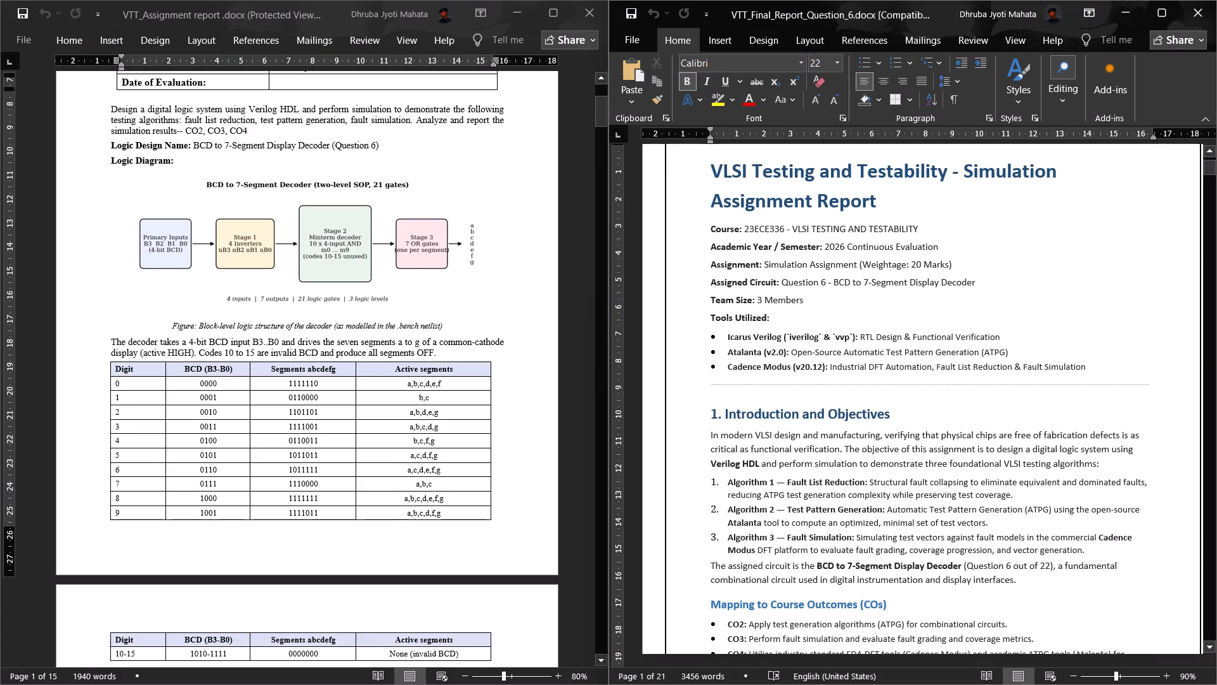
scroll(110, 425, up, 3)
scroll(161, 428, up, 1)
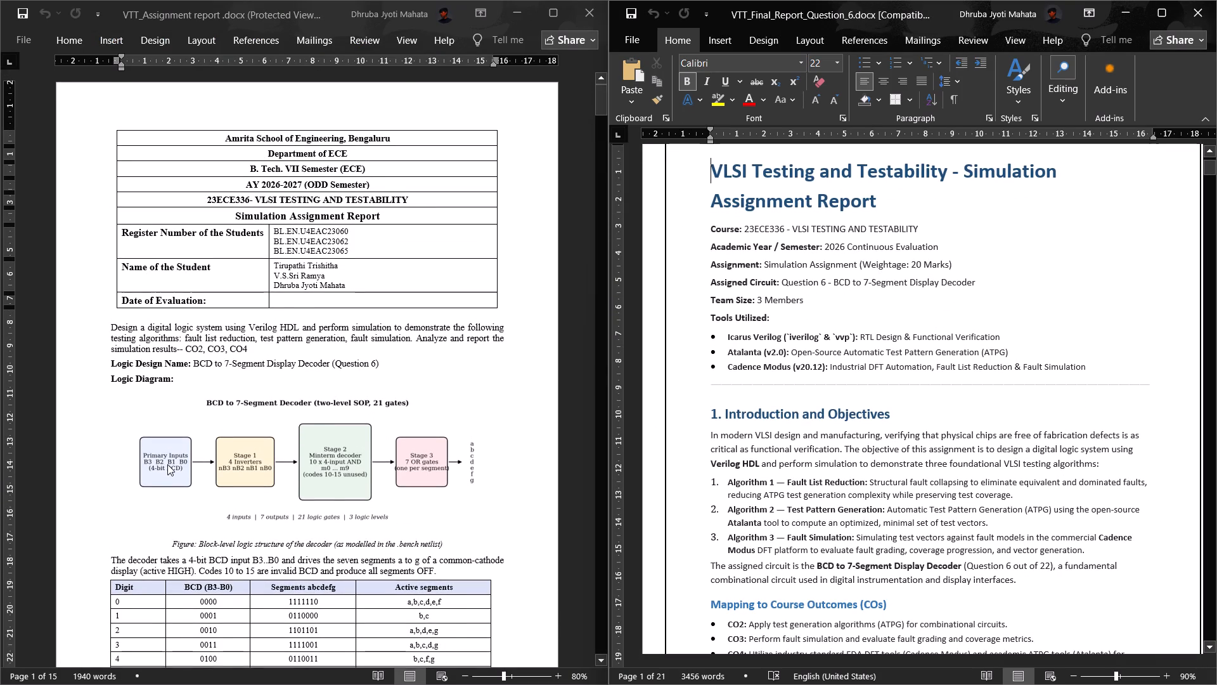
ctrl+scroll(167, 464, up, 1)
scroll(188, 446, up, 2)
scroll(1098, 442, up, 2)
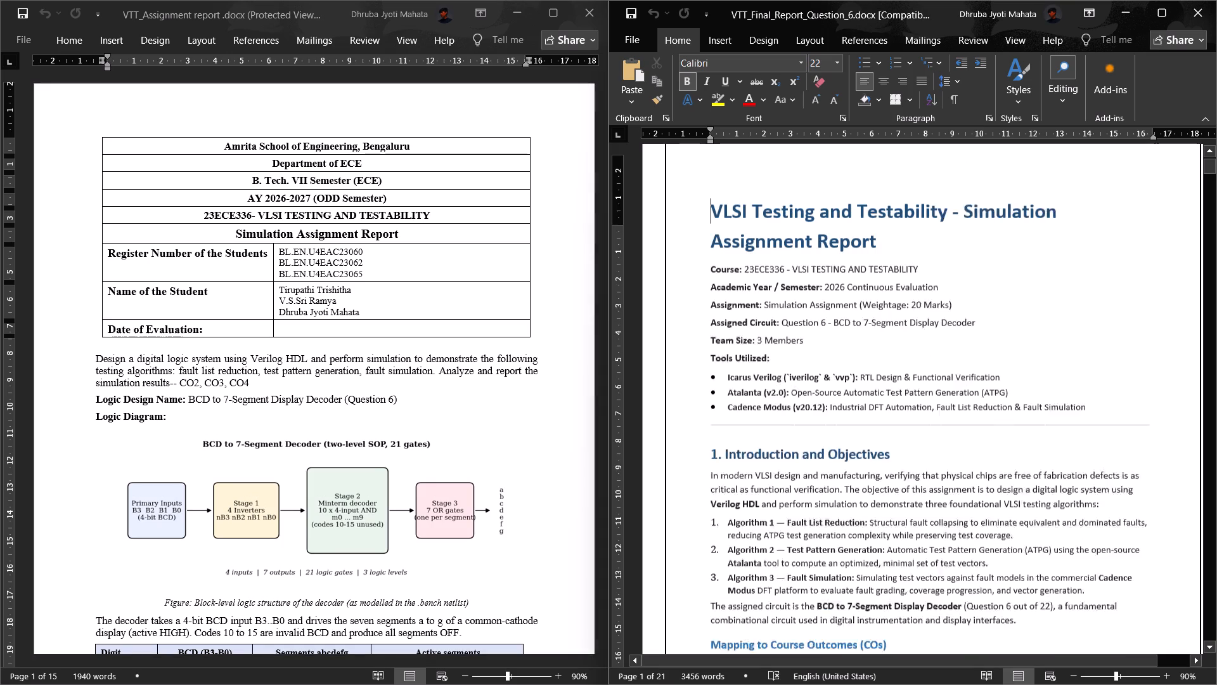
Compare the first page of the Simulation Assignment Report Format PDF with VTT_Assignment report.docx and VTT_Final_Report_Question_6.docx, including the logic diagram and segment table.
key(alt+Tab)
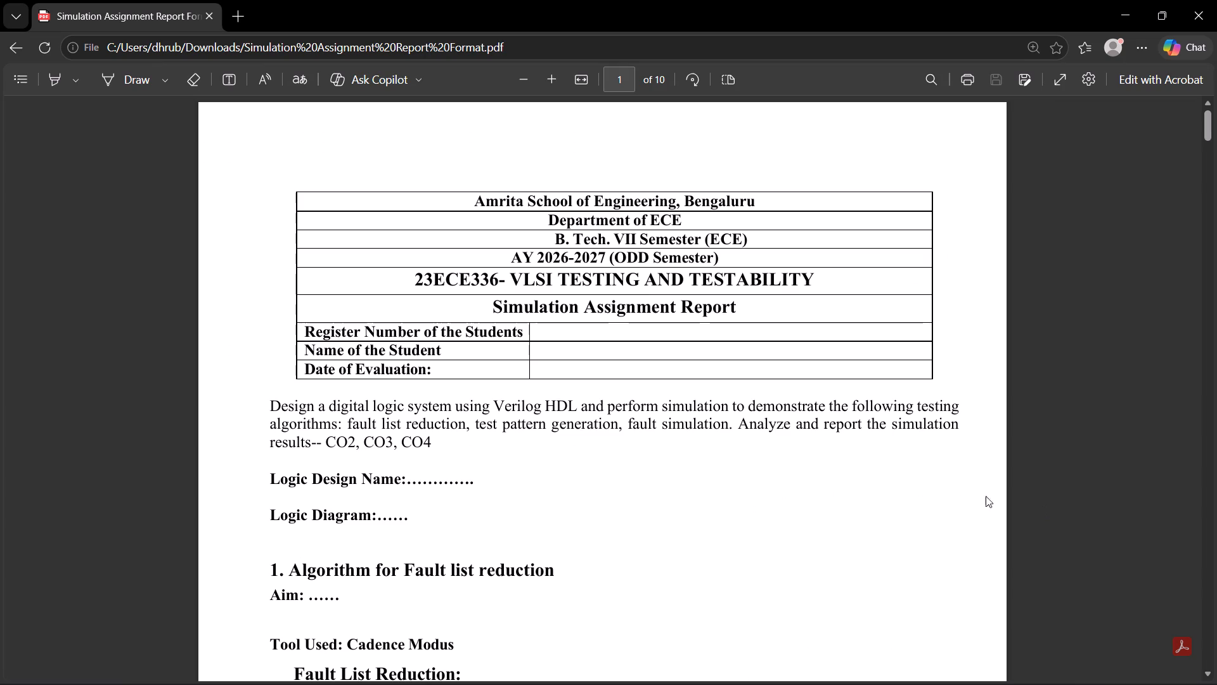
key(alt+Tab)
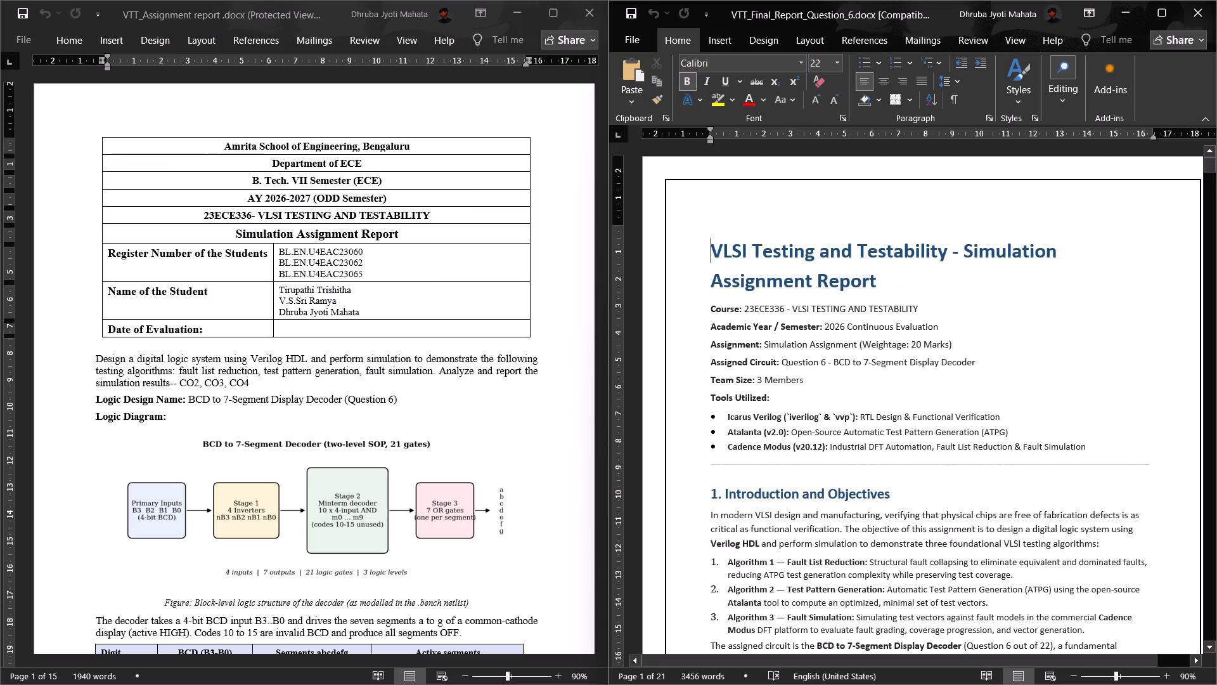
key(alt+Tab)
key(alt+Tab)
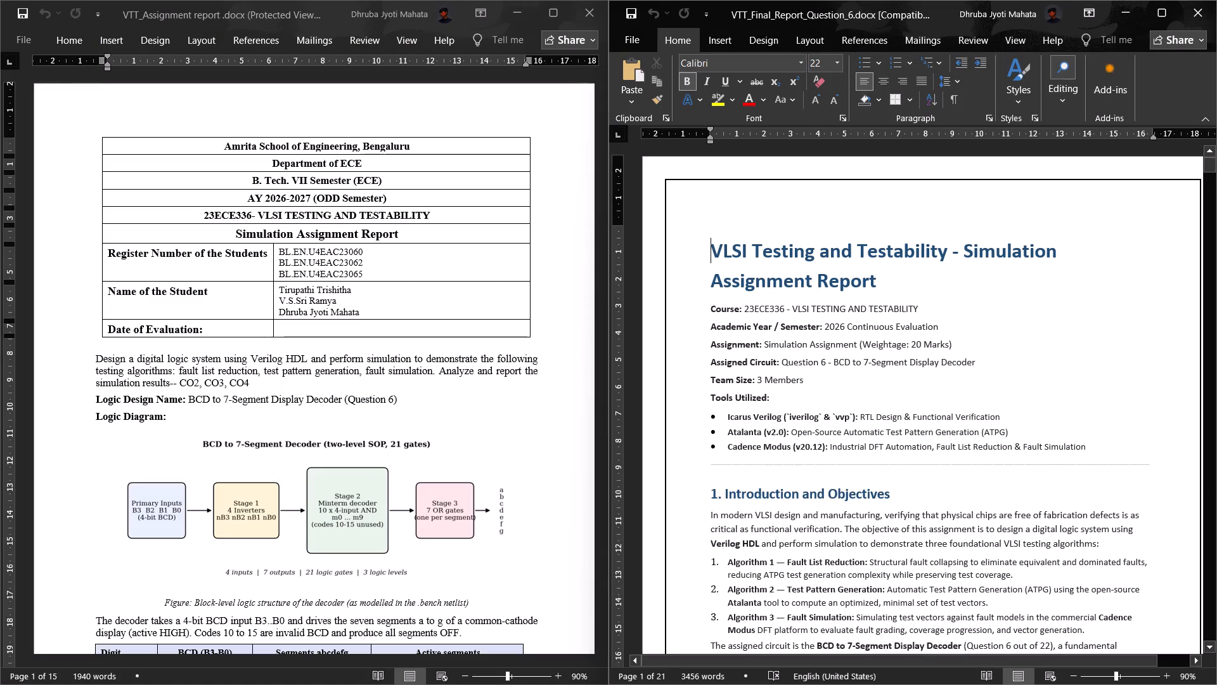
key(alt+Tab)
key(alt+Tab)
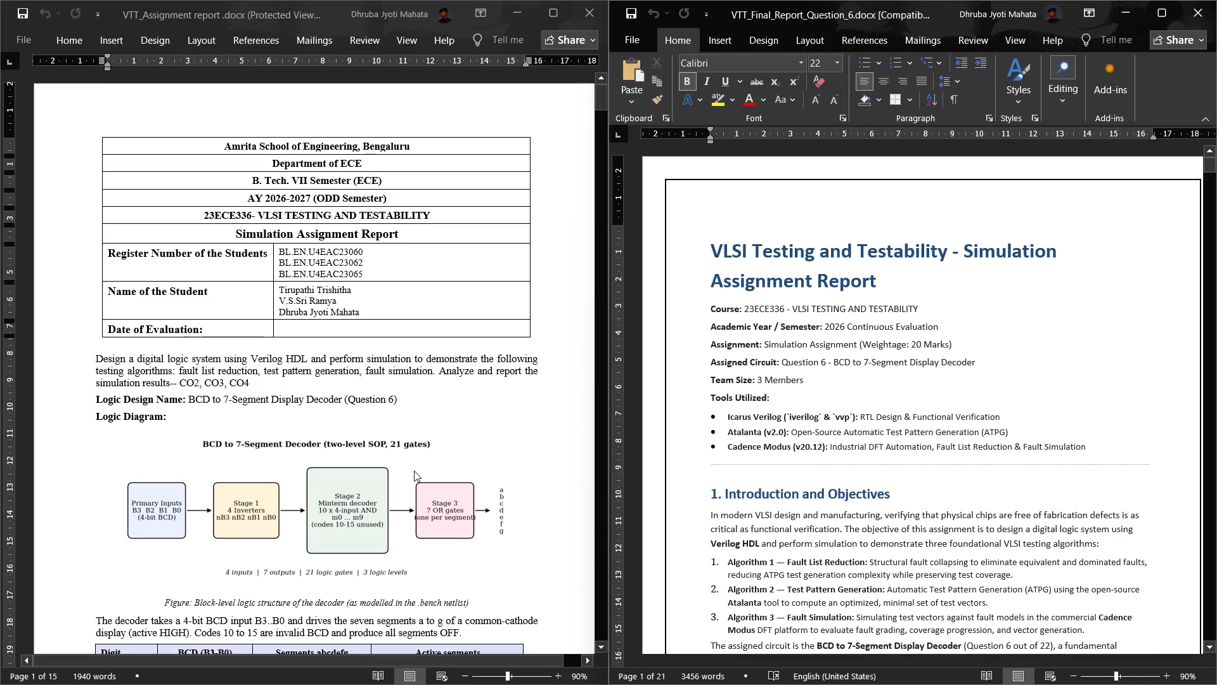
scroll(414, 471, down, 1)
key(alt+Tab)
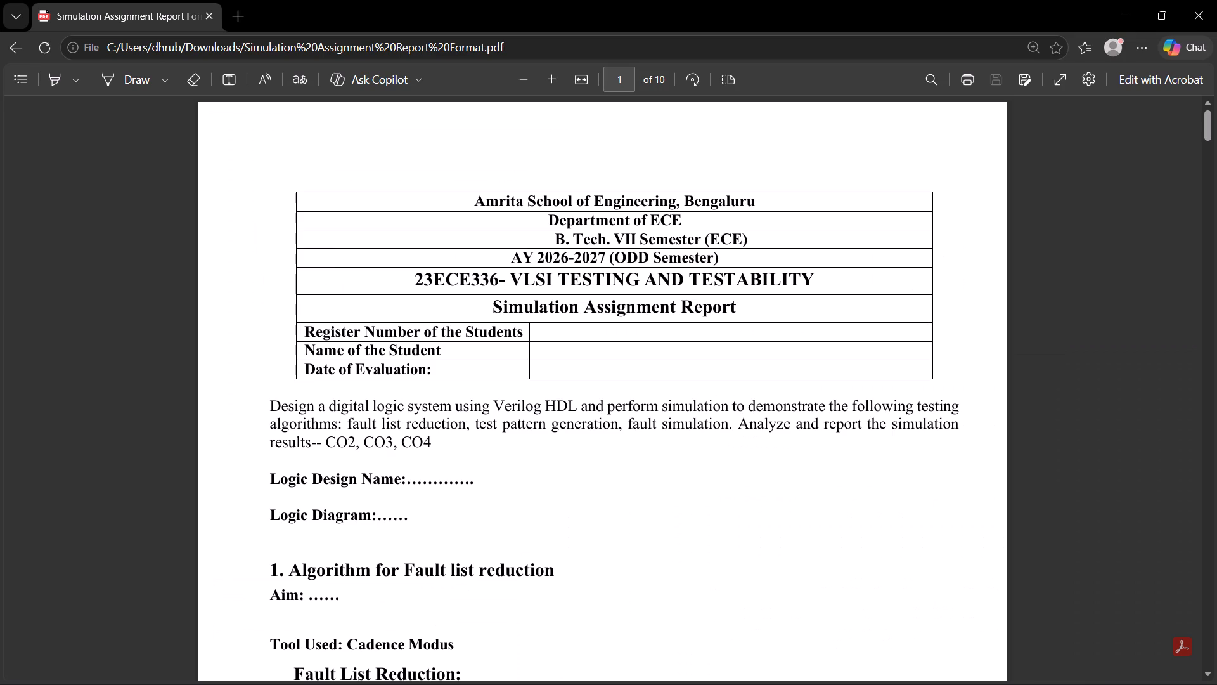
key(alt+Tab)
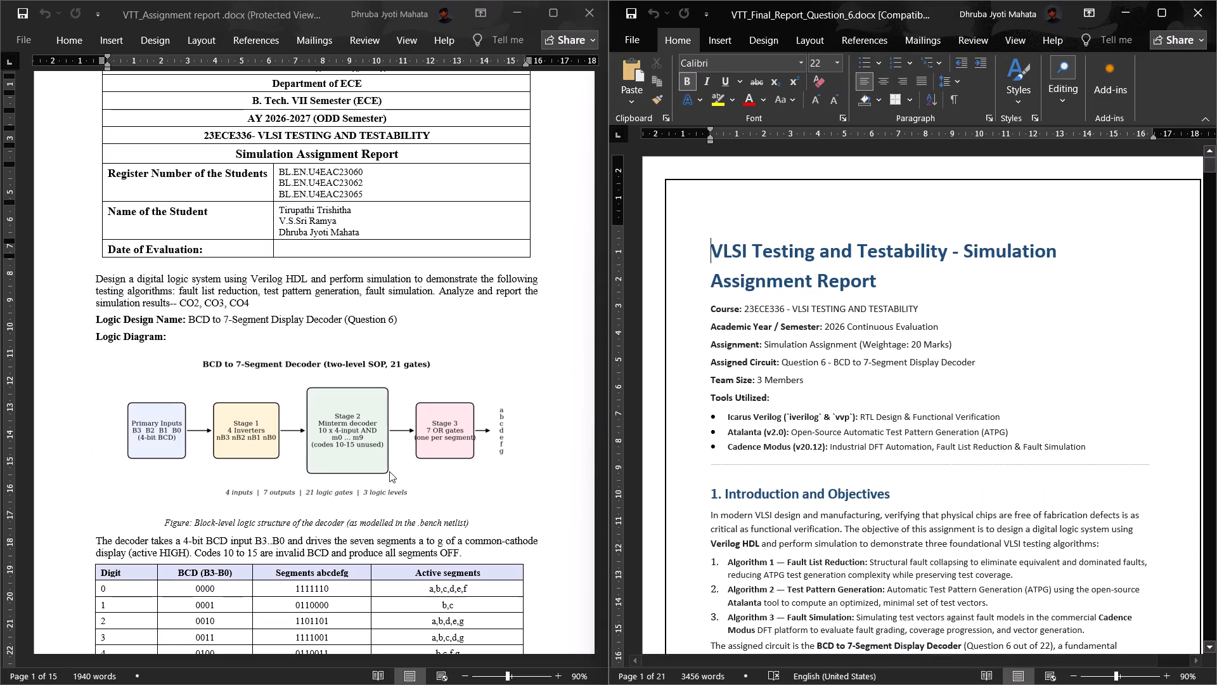
key(alt+Tab)
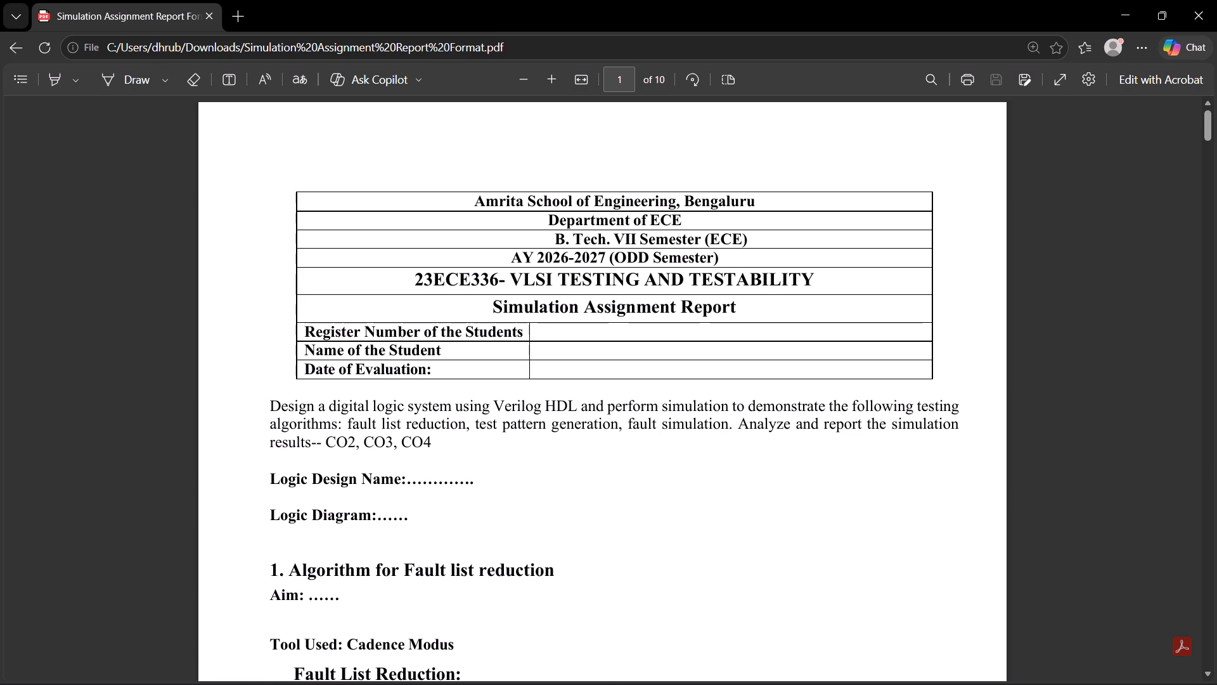
key(alt+Tab)
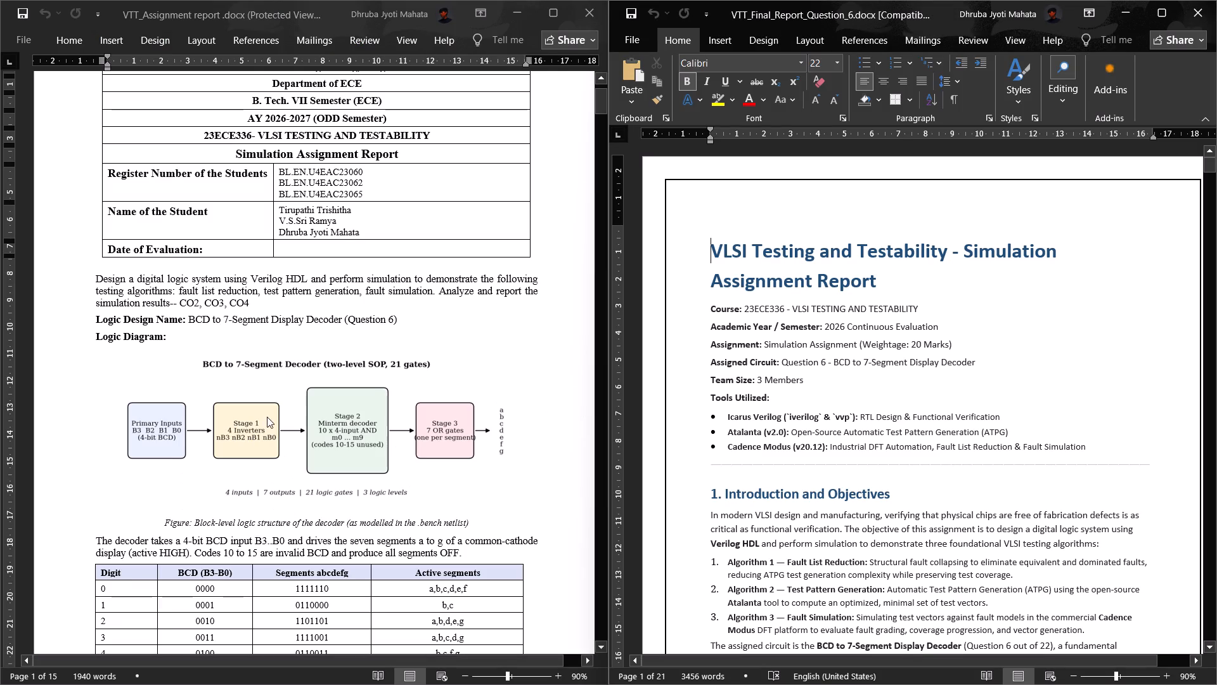
key(alt+Tab)
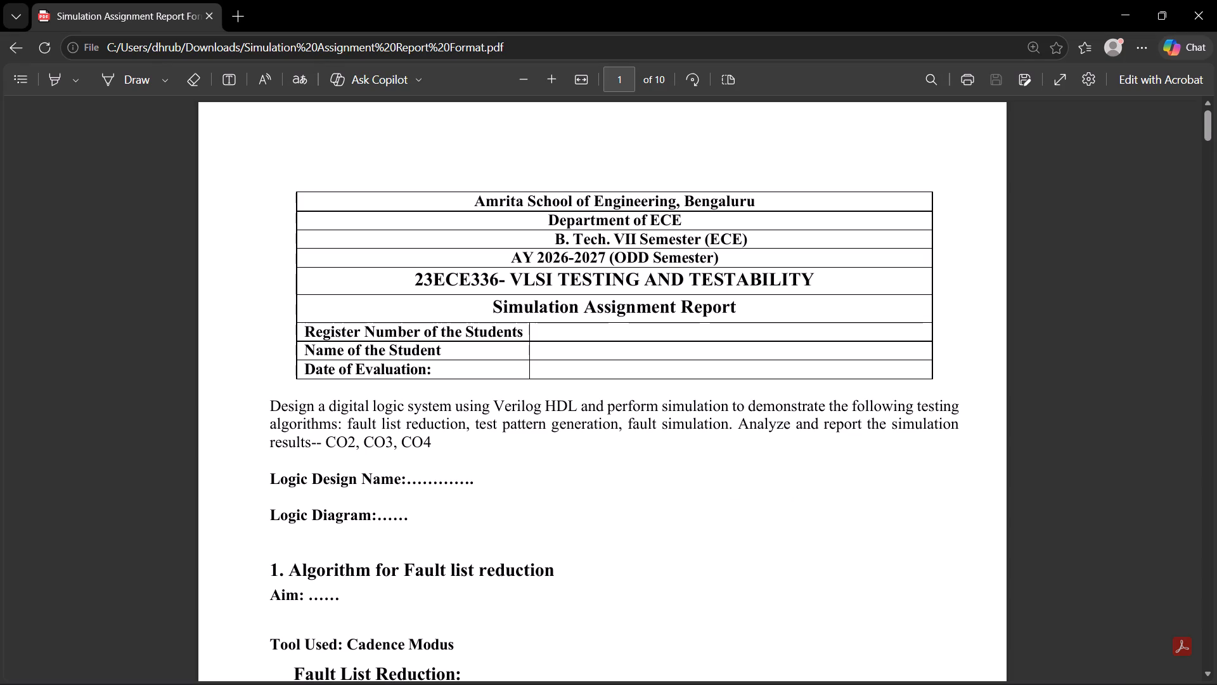
scroll(382, 492, down, 1)
key(alt+Tab)
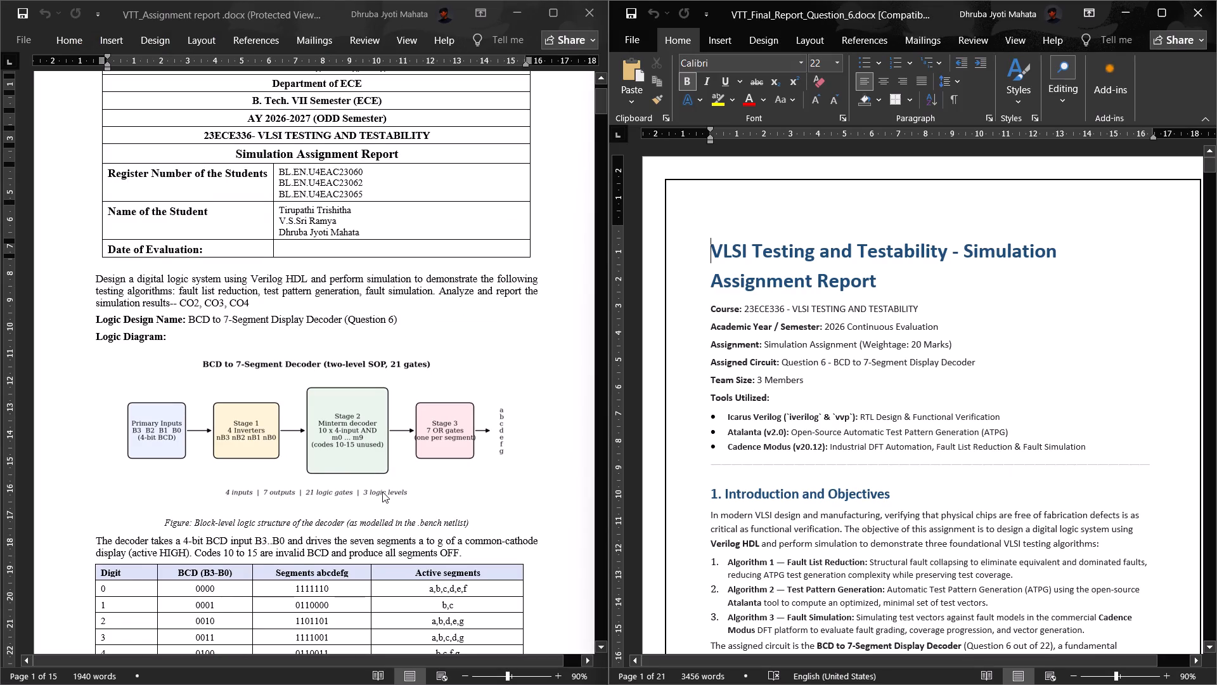
scroll(382, 492, down, 1)
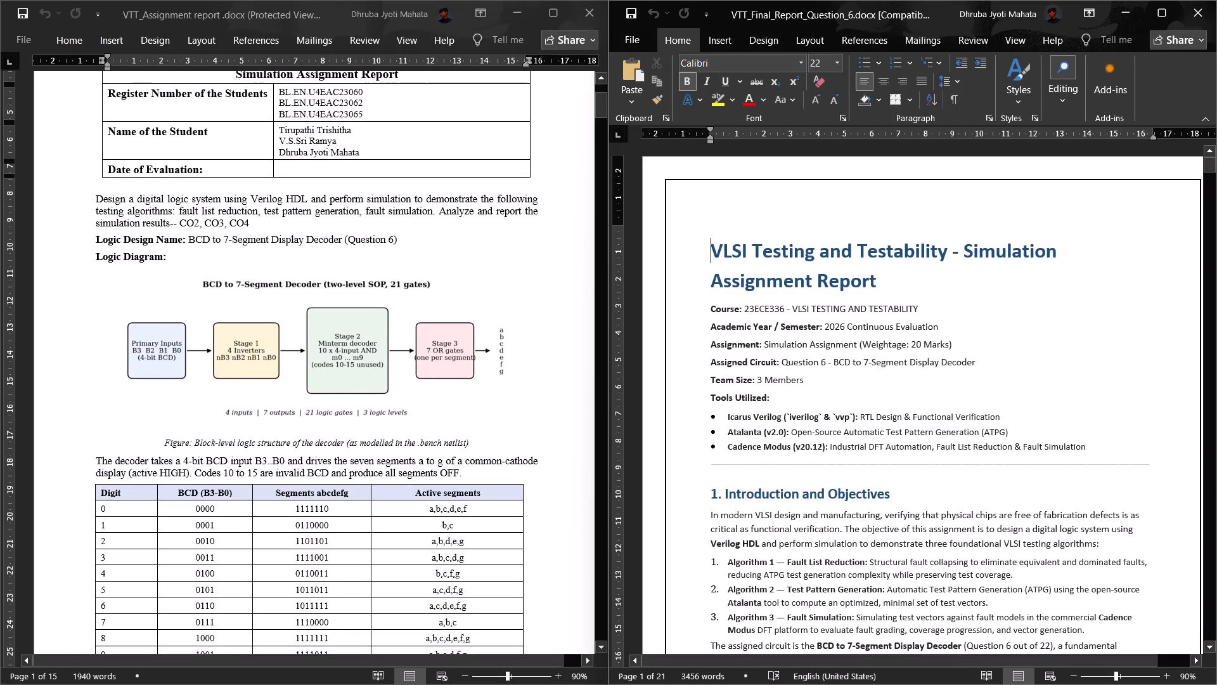
scroll(382, 492, up, 5)
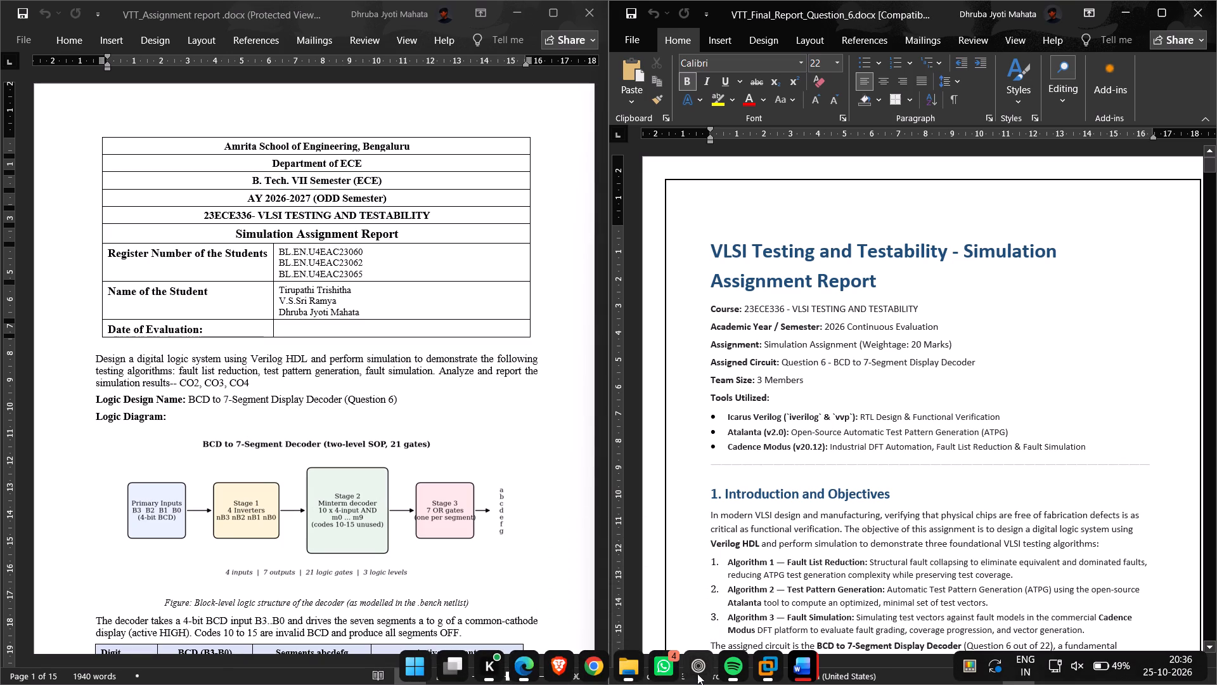
Launch Antigravity IDE from the Antigravity app group.
click(410, 667)
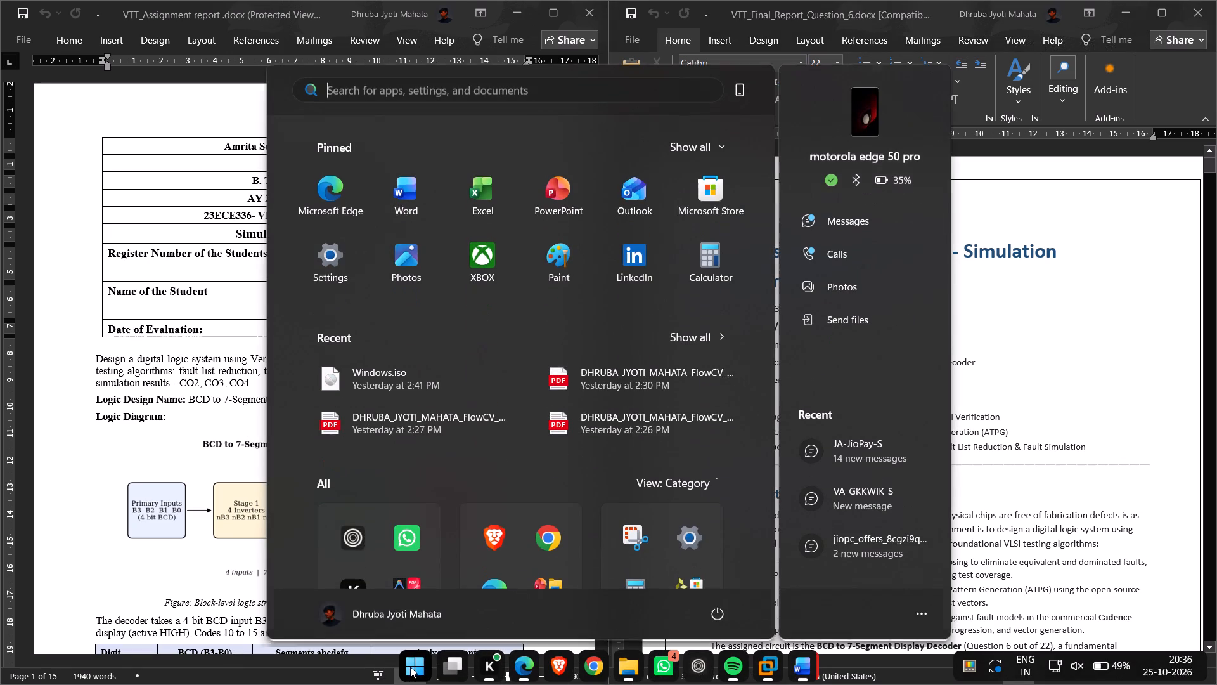
click(411, 575)
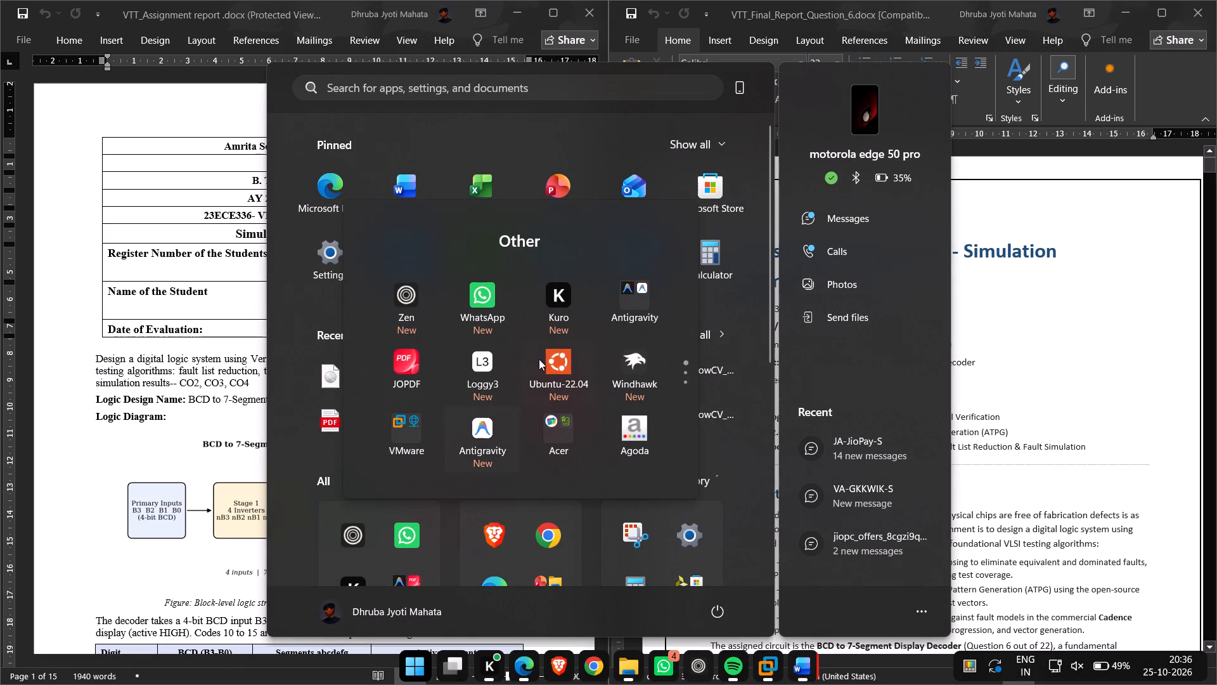
click(625, 300)
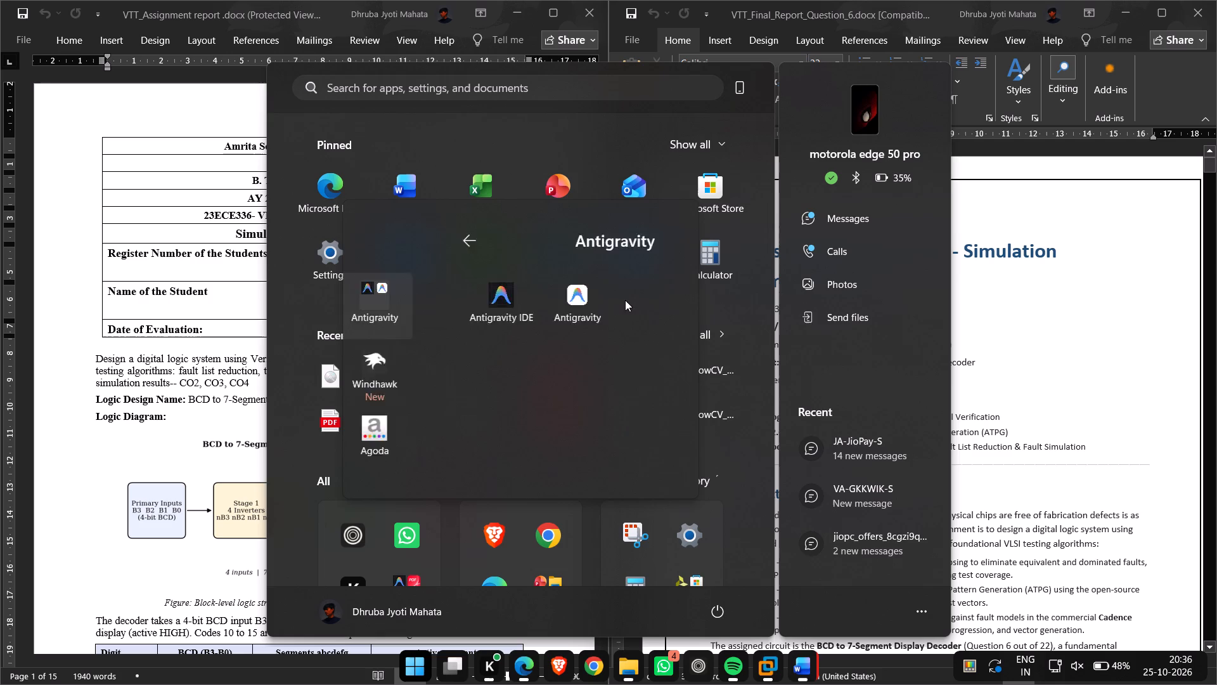
click(395, 304)
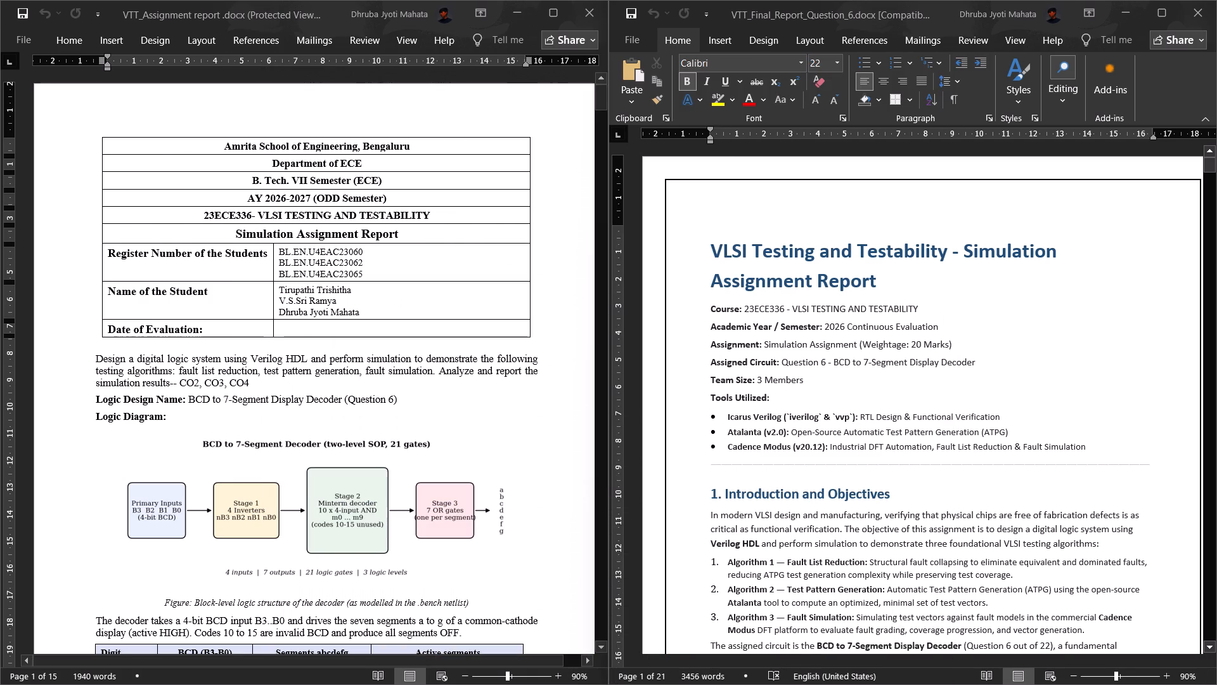
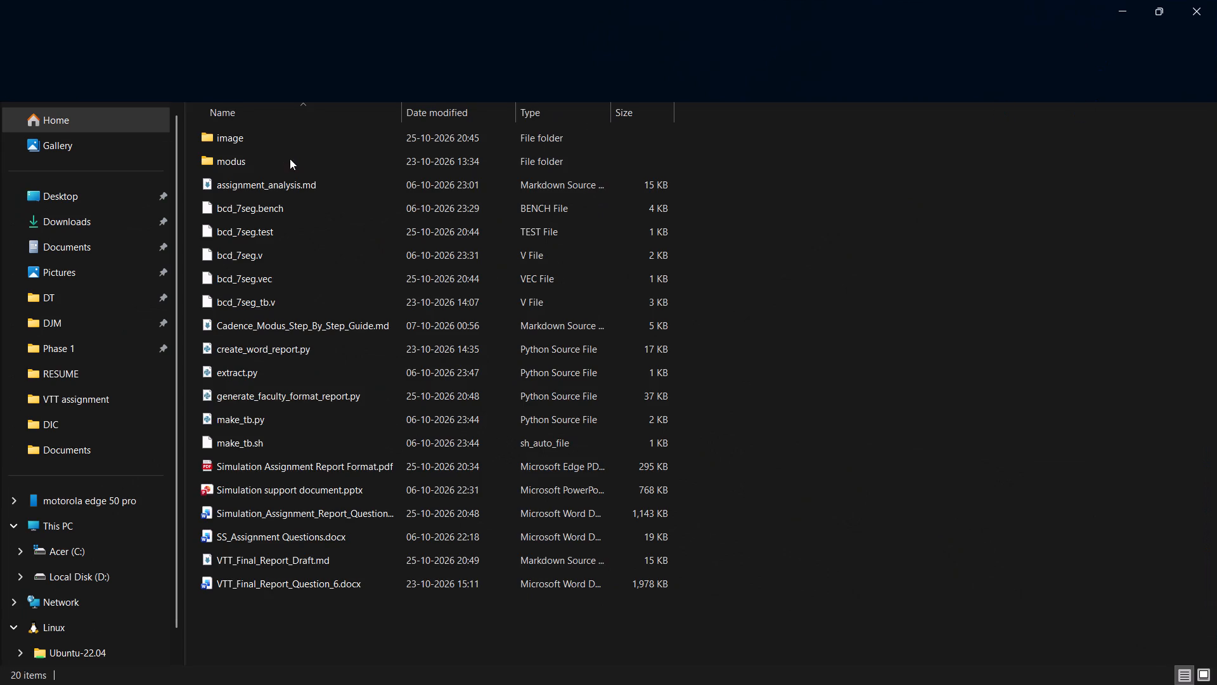
double_click(269, 515)
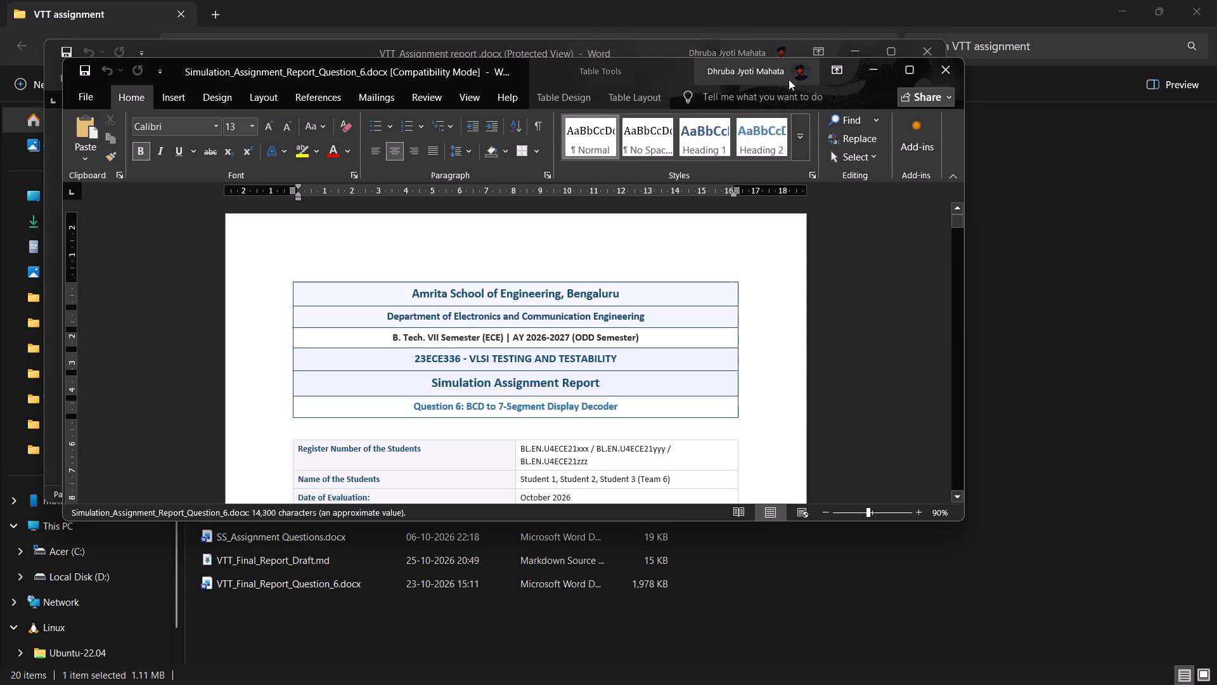
Move the new report's window aside and view the first page of VTT_Assignment report.docx with its window maximized.
drag(692, 67, 698, 163)
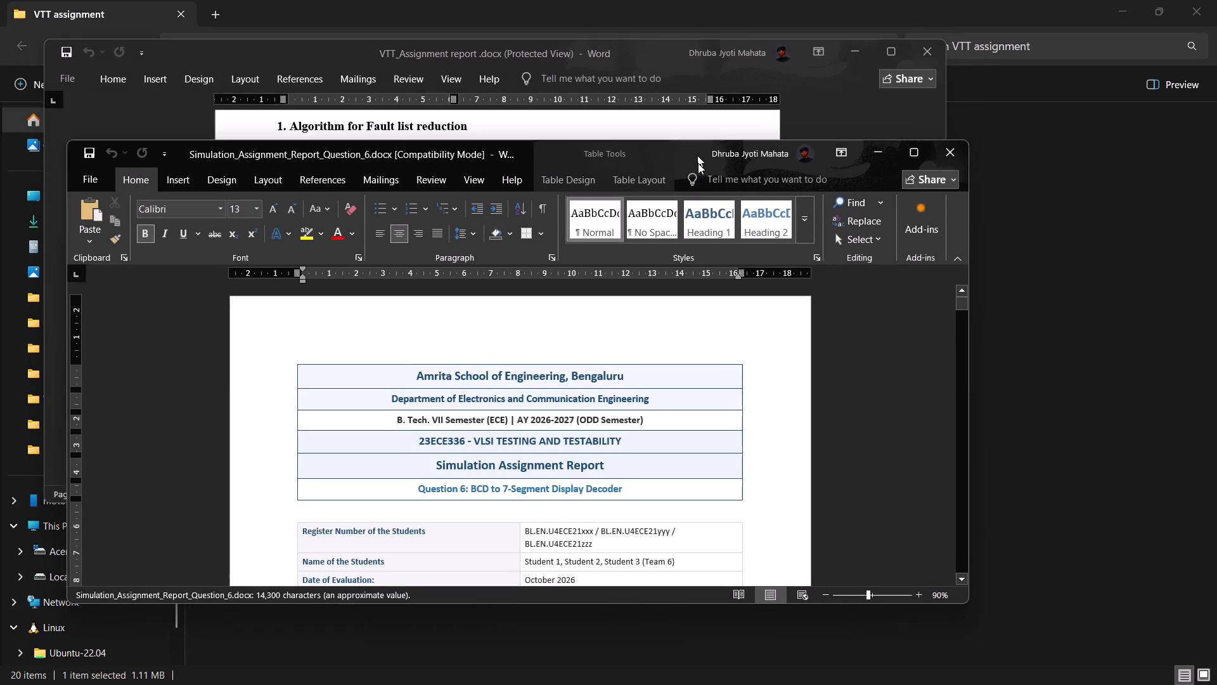
drag(698, 163, 733, 345)
scroll(636, 198, up, 10)
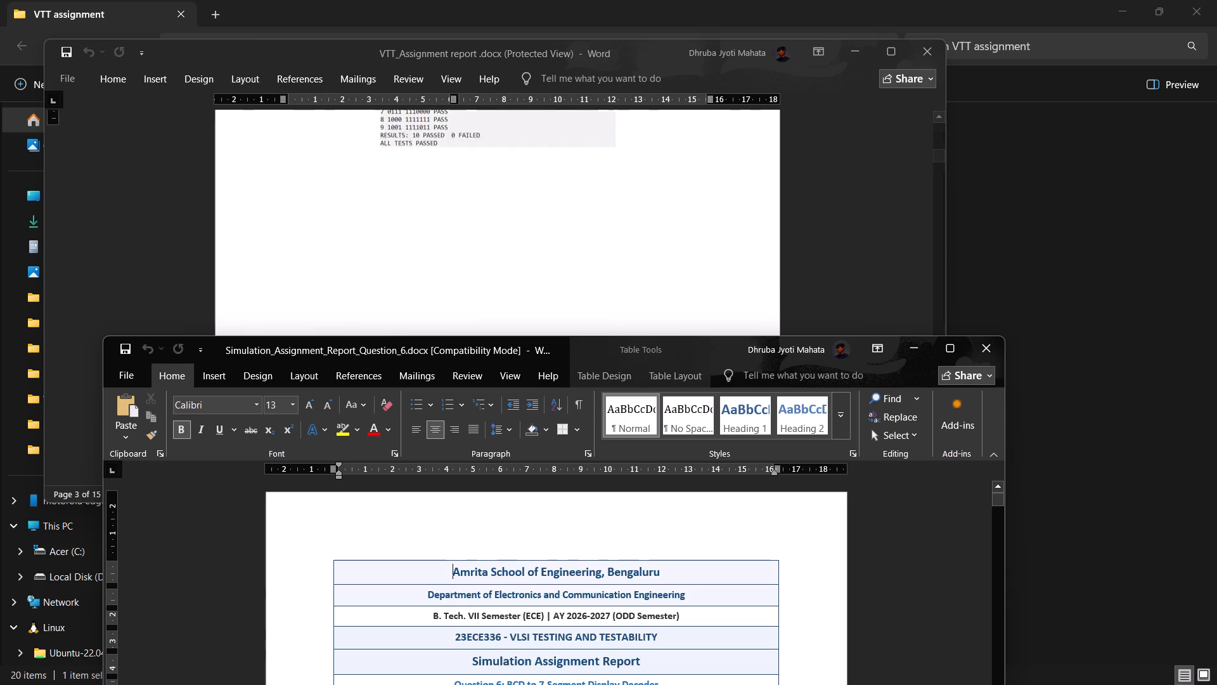
scroll(634, 197, up, 18)
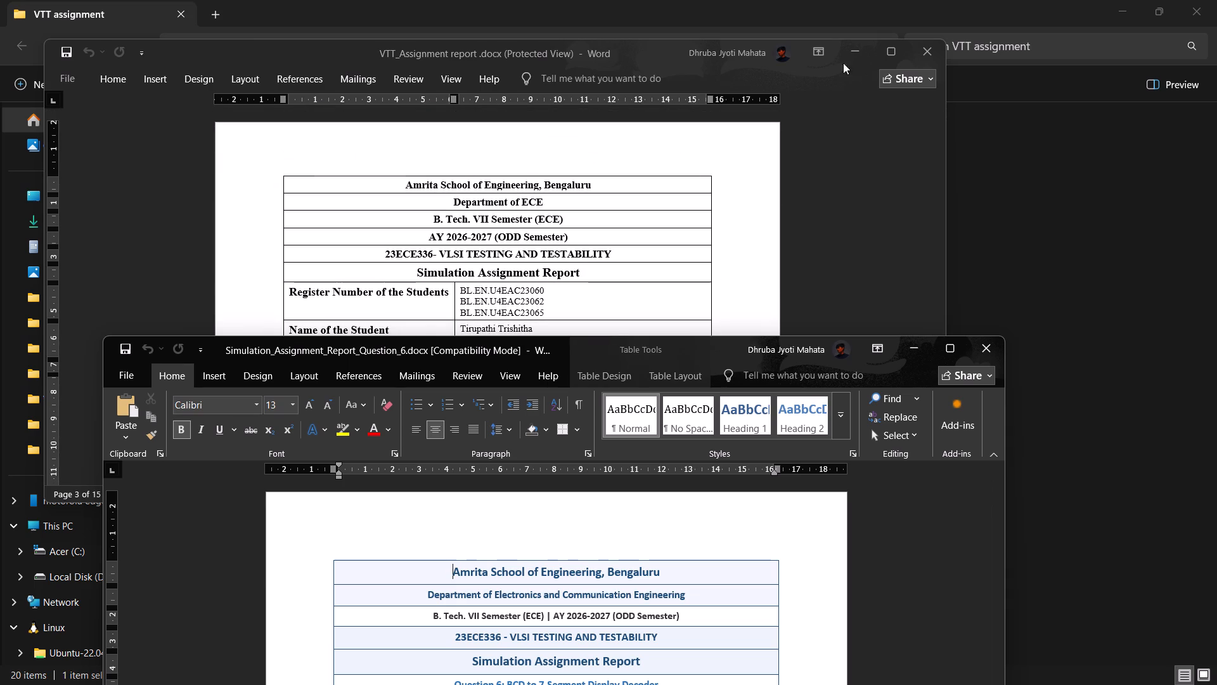
click(882, 53)
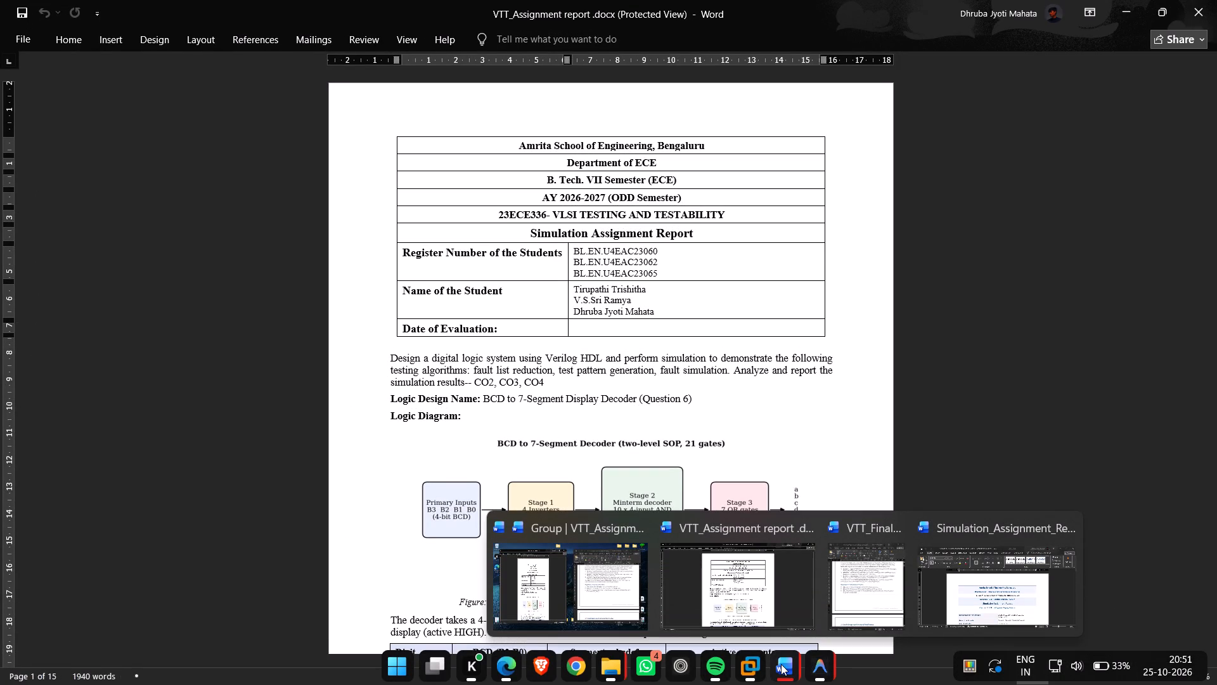
Maximize Simulation_Assignment_Report_Question_6.docx and examine its logic diagram, fault list reduction commands and the start of the Verilog code.
click(1012, 608)
click(948, 342)
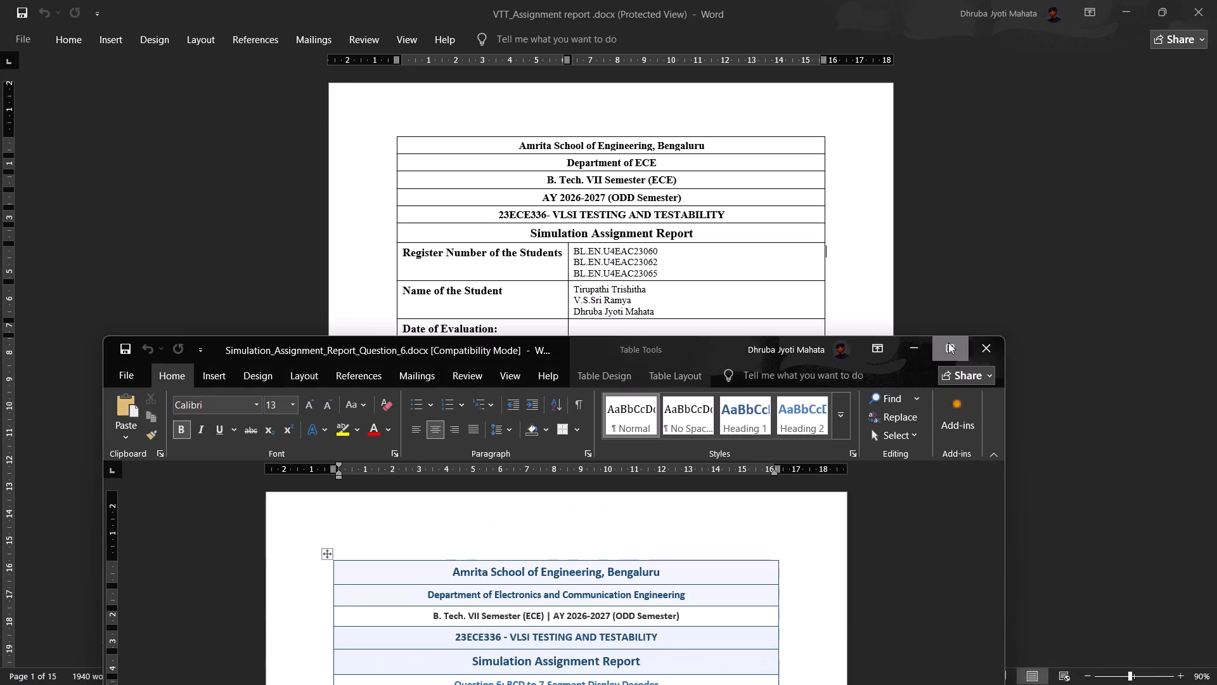
scroll(746, 369, down, 4)
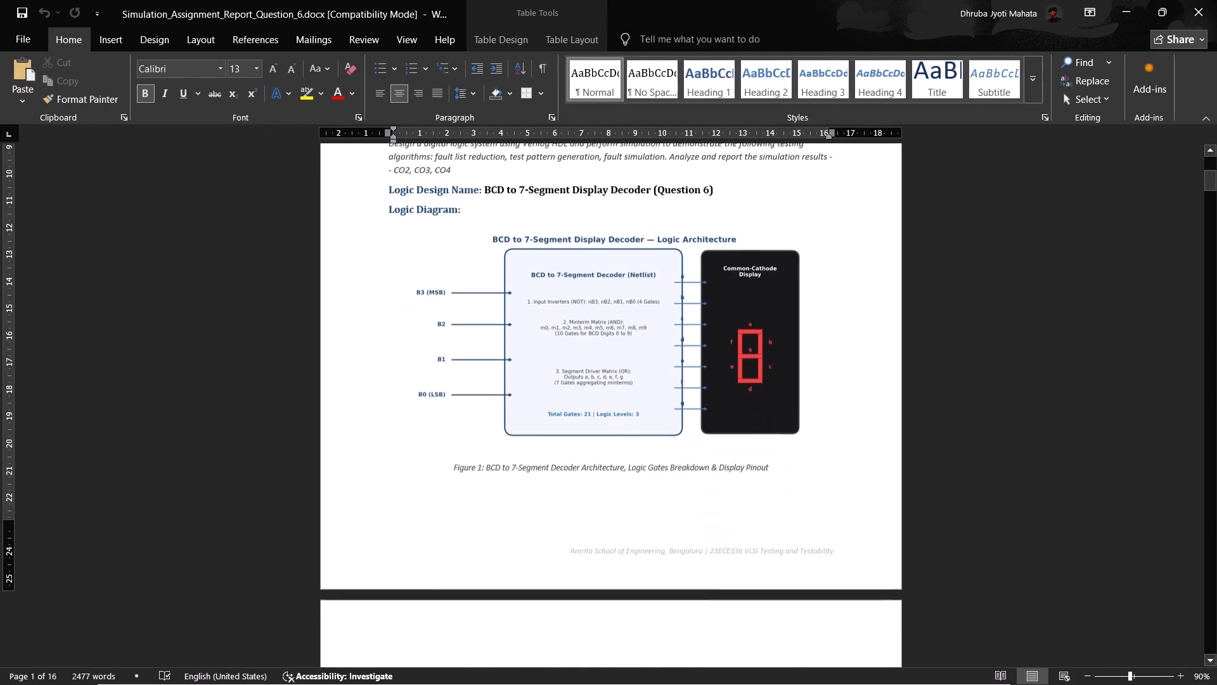
scroll(746, 370, down, 7)
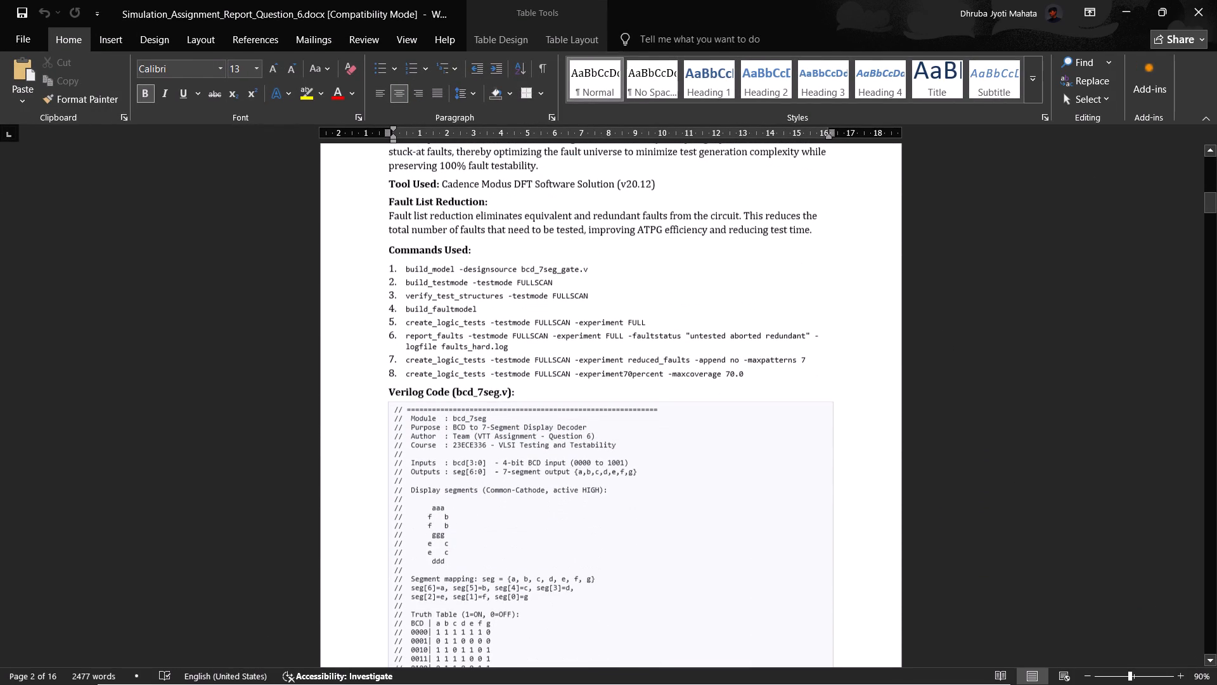
scroll(746, 372, down, 2)
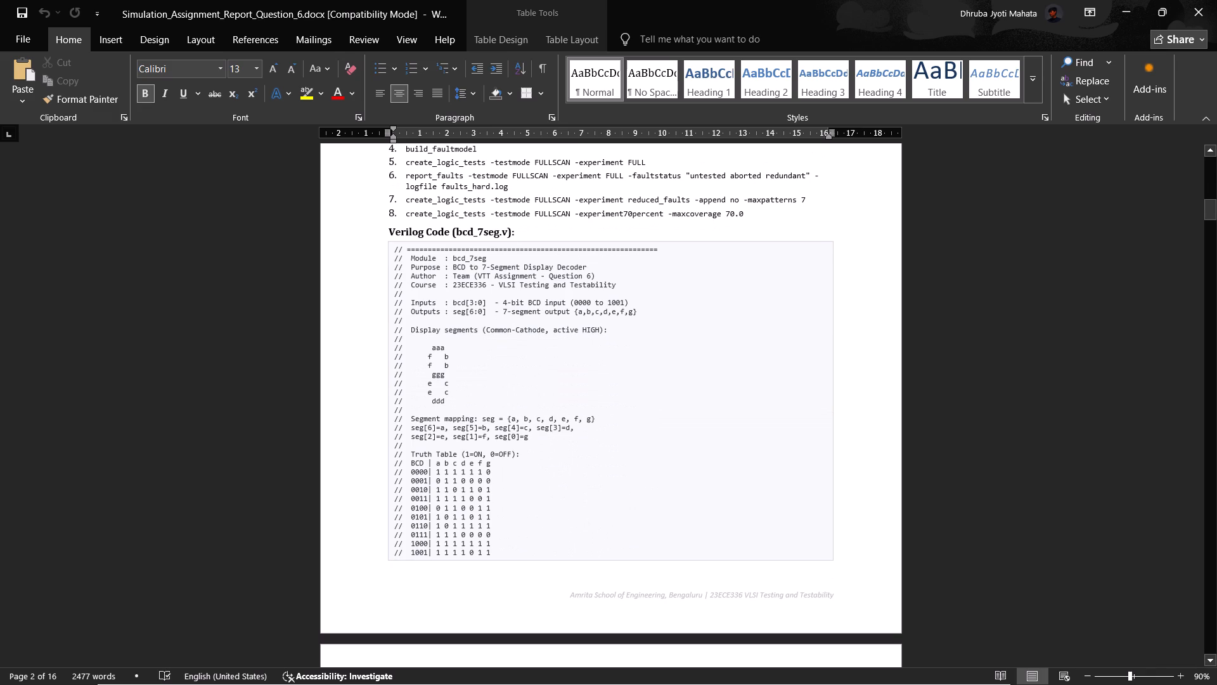
Examine the rest of the Word report's Verilog code, the bcd_7seg.bench code and the FULLSCAN output statistics.
scroll(745, 377, down, 8)
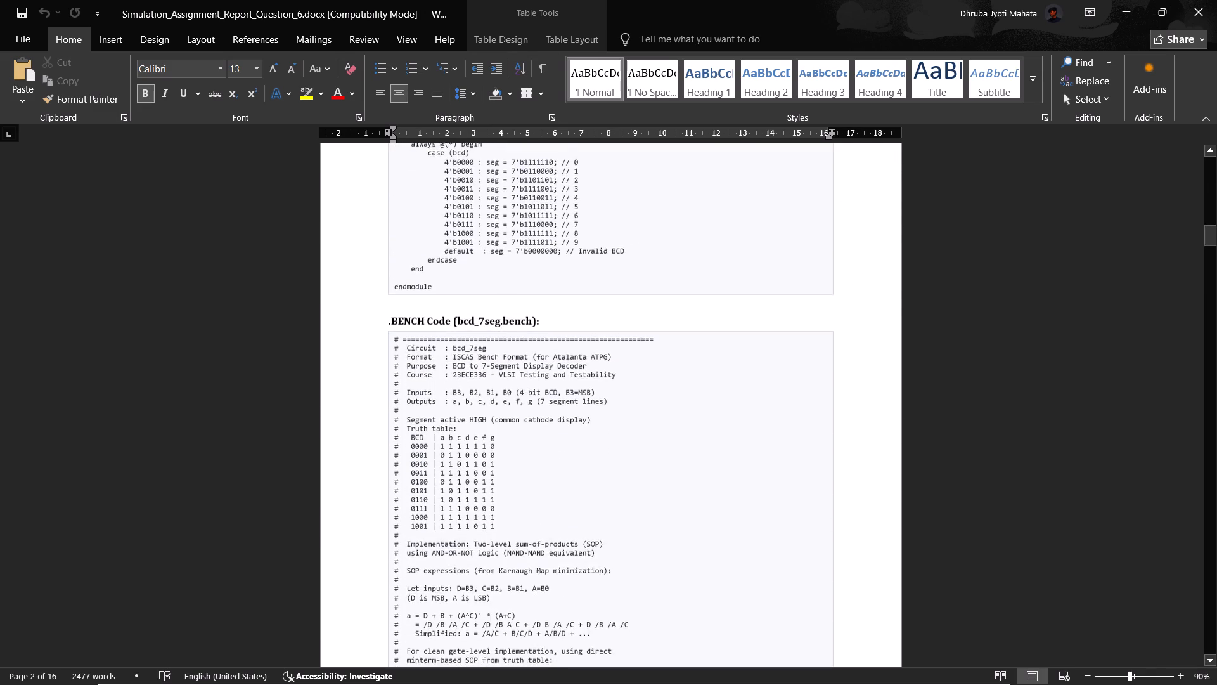
scroll(744, 380, down, 6)
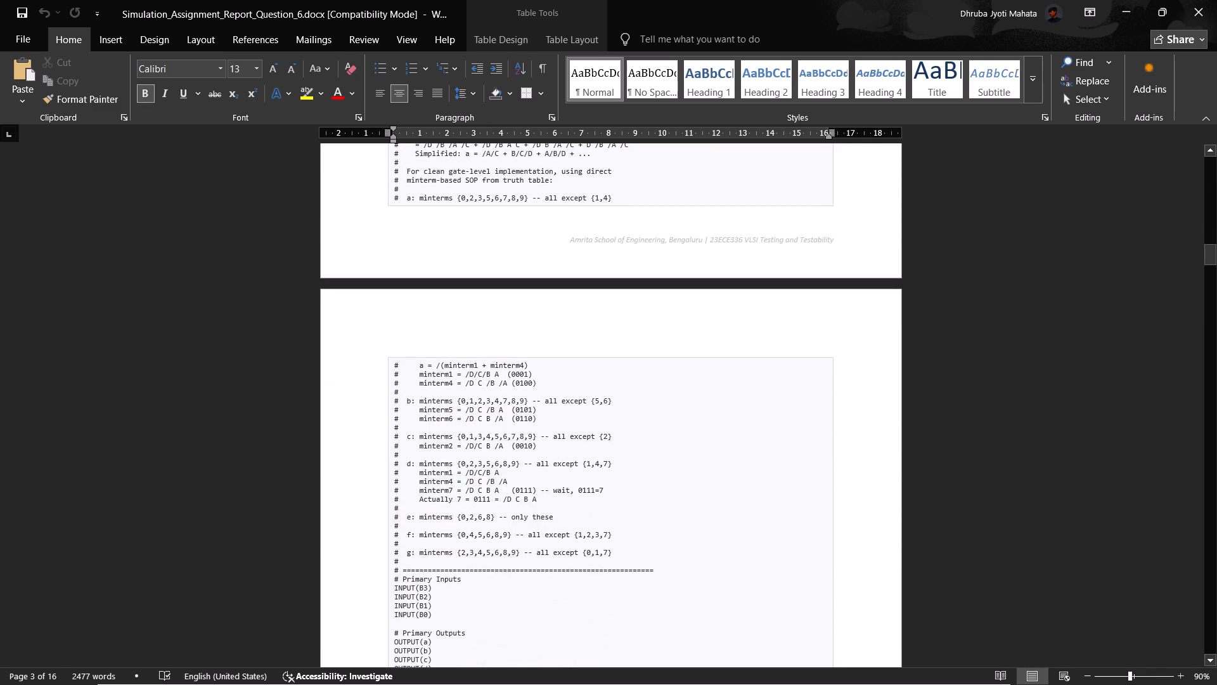
scroll(743, 382, up, 6)
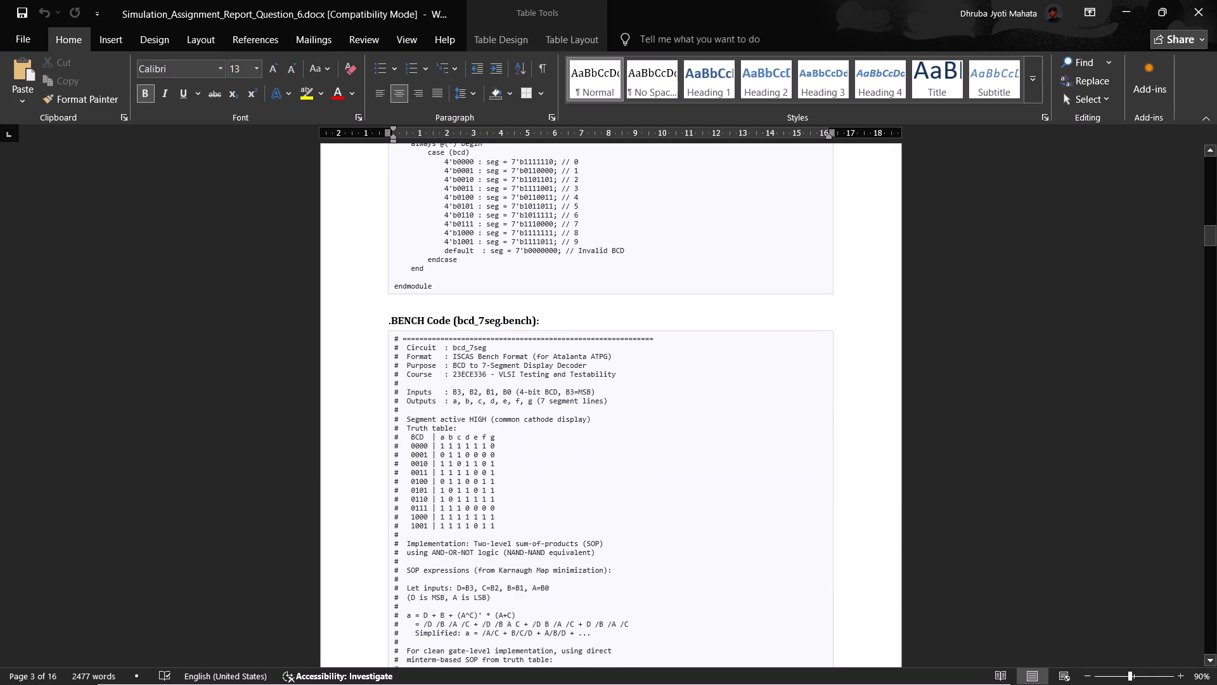
scroll(743, 382, down, 14)
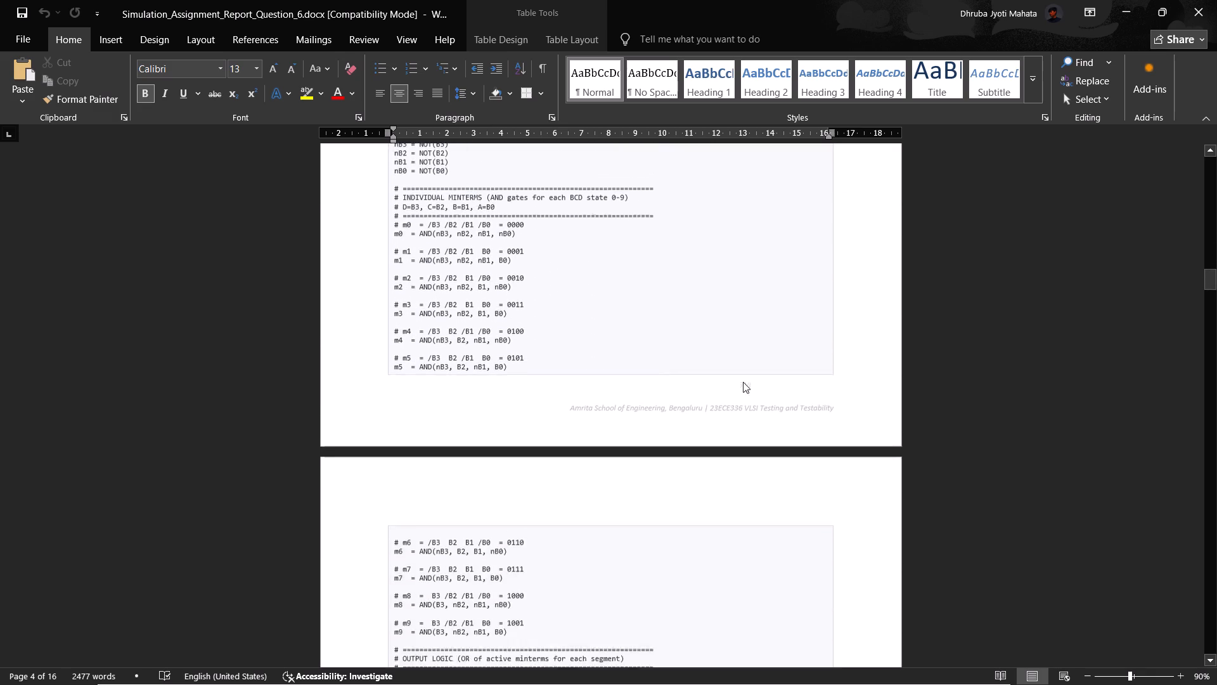
scroll(743, 382, down, 6)
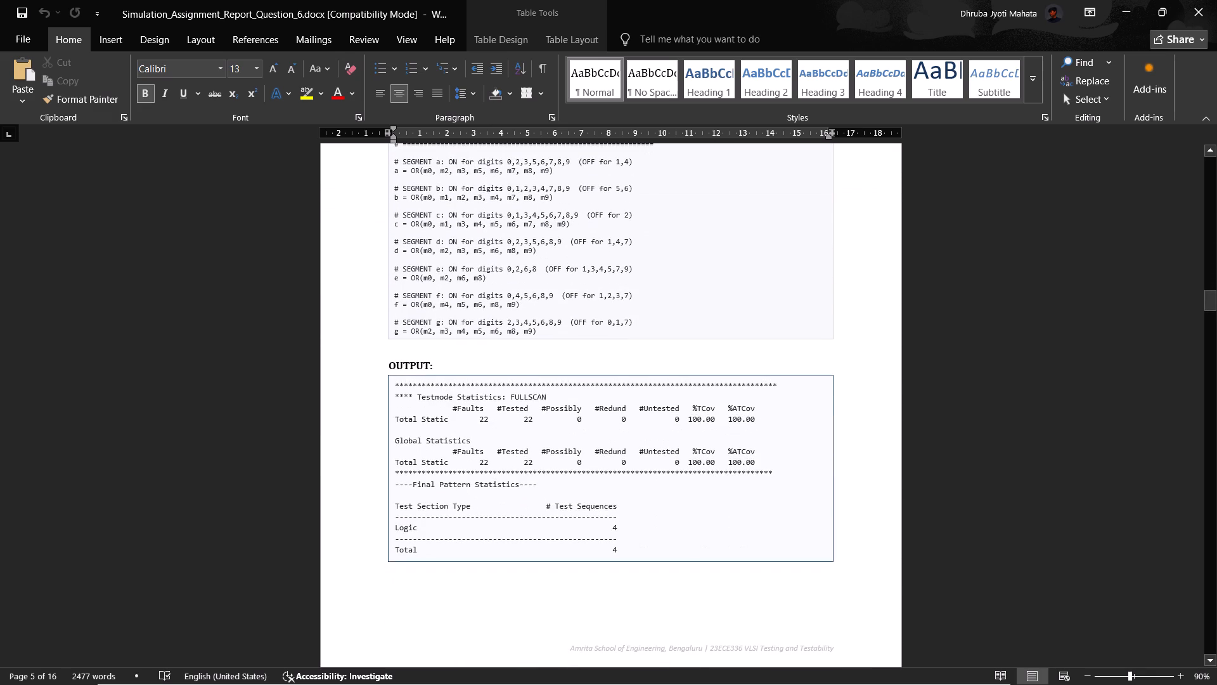
Examine the Word report's Modus screenshots in Figures 2 to 4 and the results before and after fault reduction.
scroll(743, 382, down, 7)
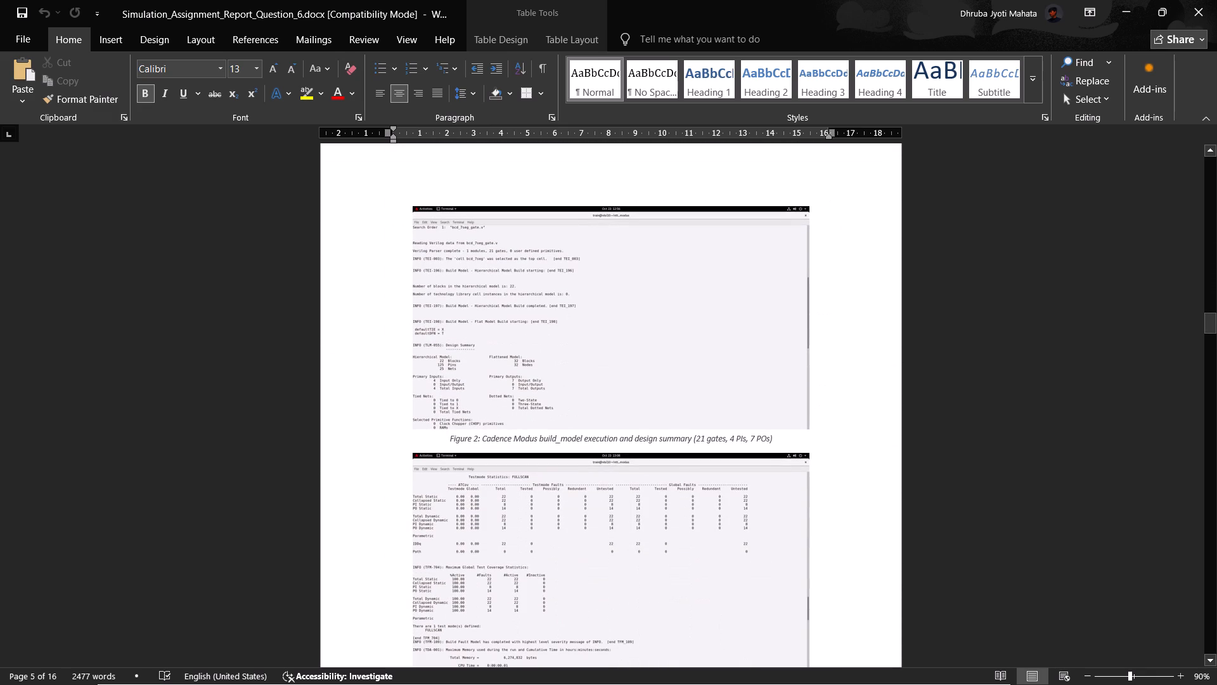
scroll(743, 382, up, 5)
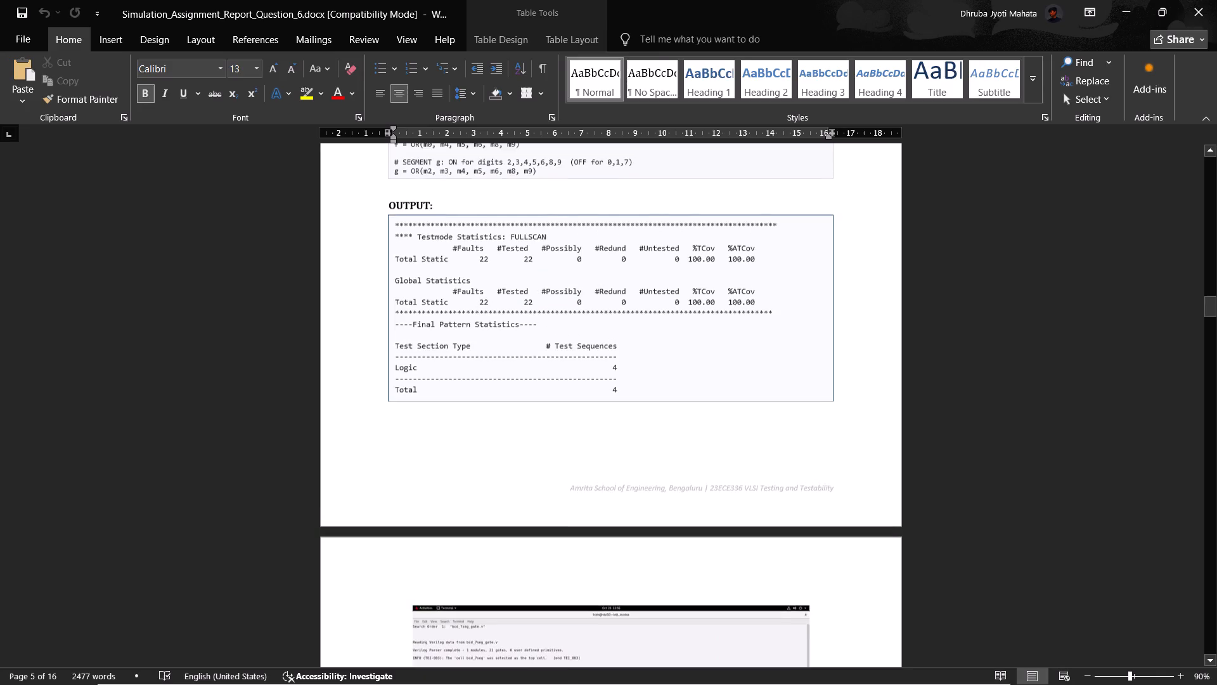
scroll(743, 382, down, 4)
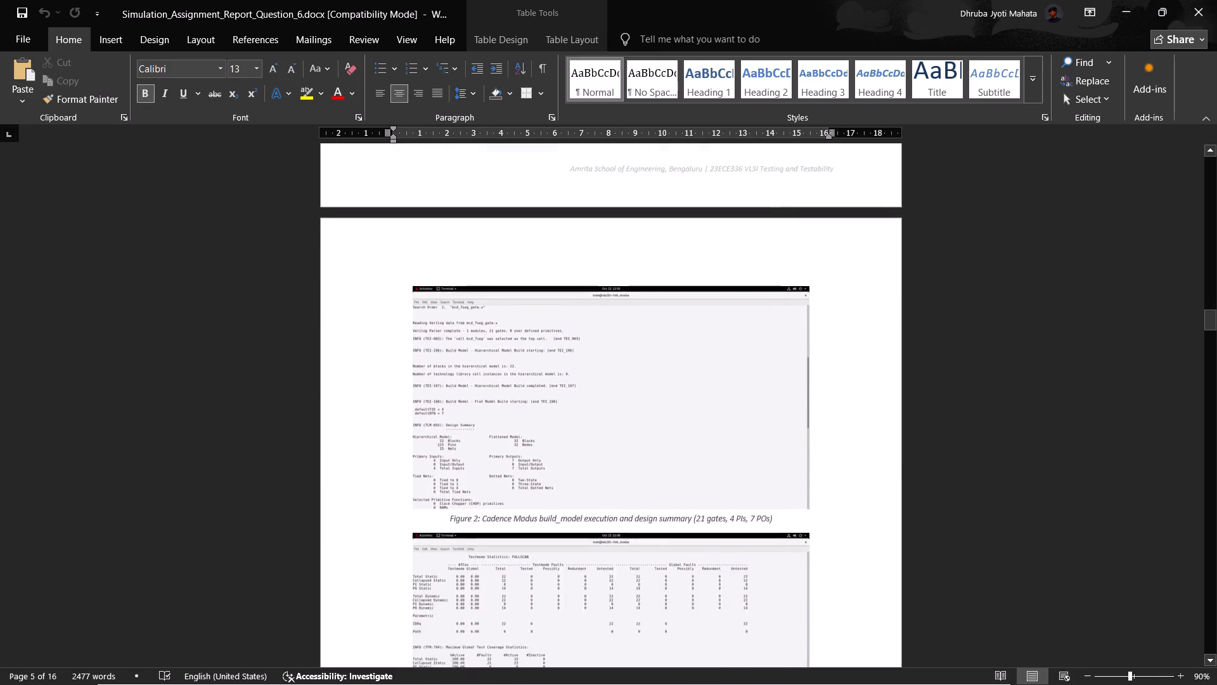
scroll(731, 403, down, 12)
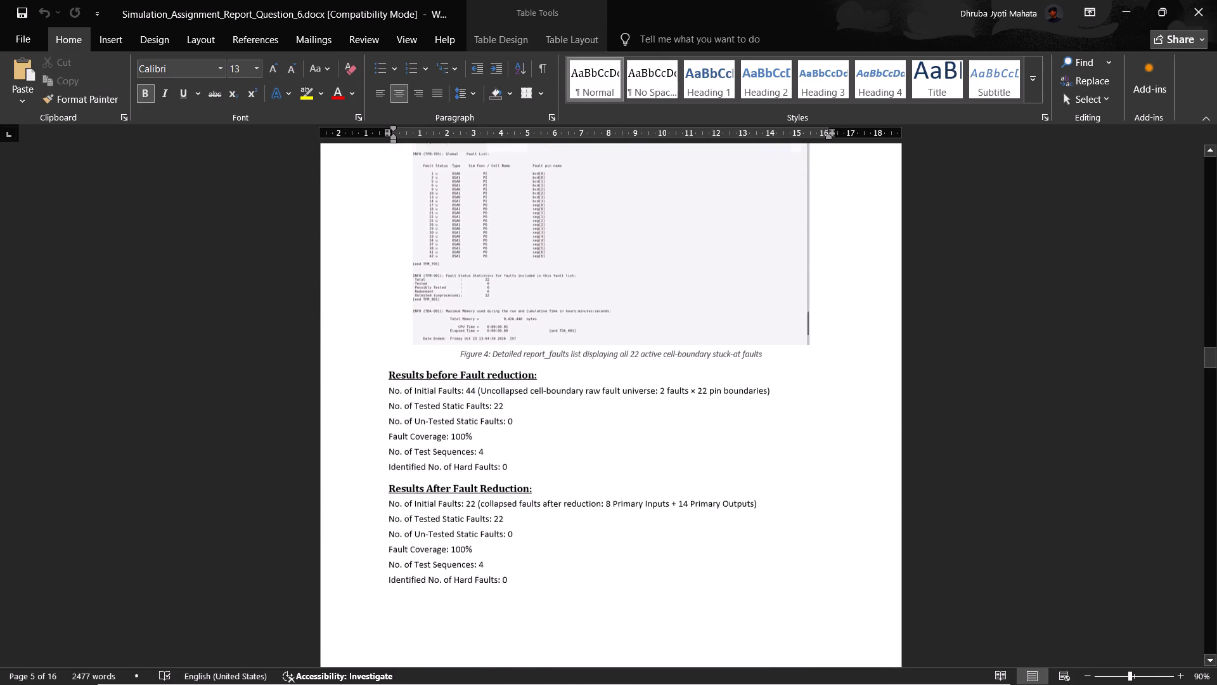
Examine section 2, Algorithm for Test Pattern Generation, including the Atalanta output, execution results summary, test patterns and technical note.
scroll(700, 442, down, 8)
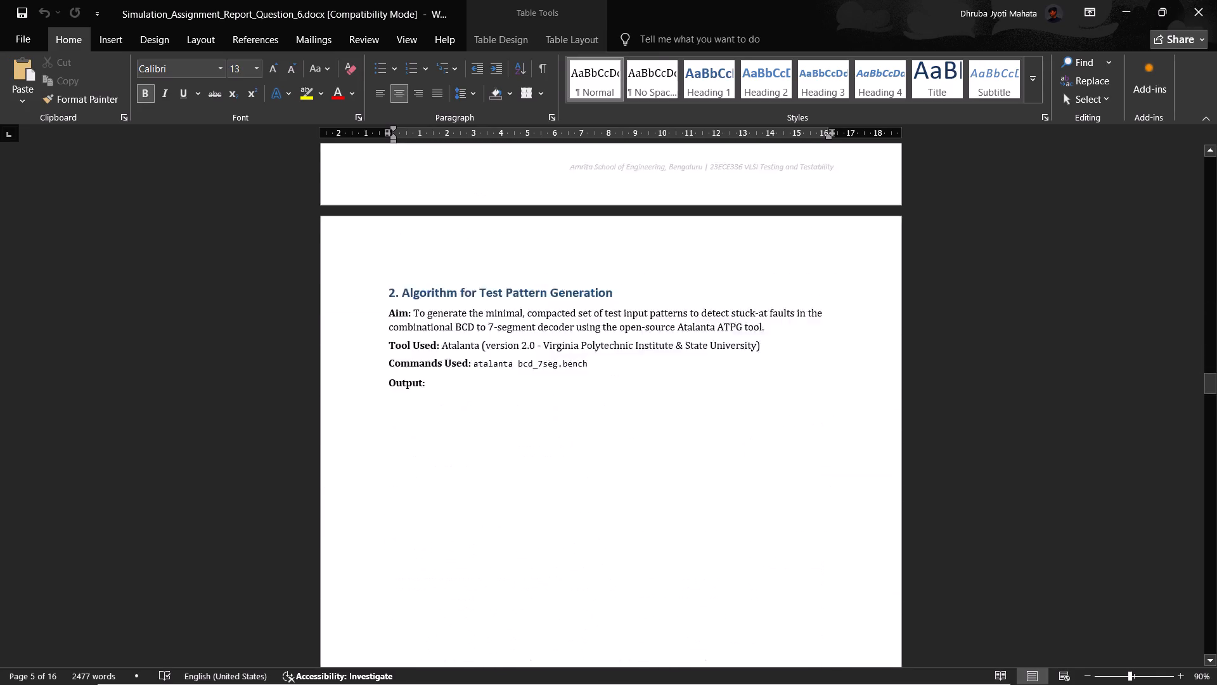
scroll(700, 442, down, 10)
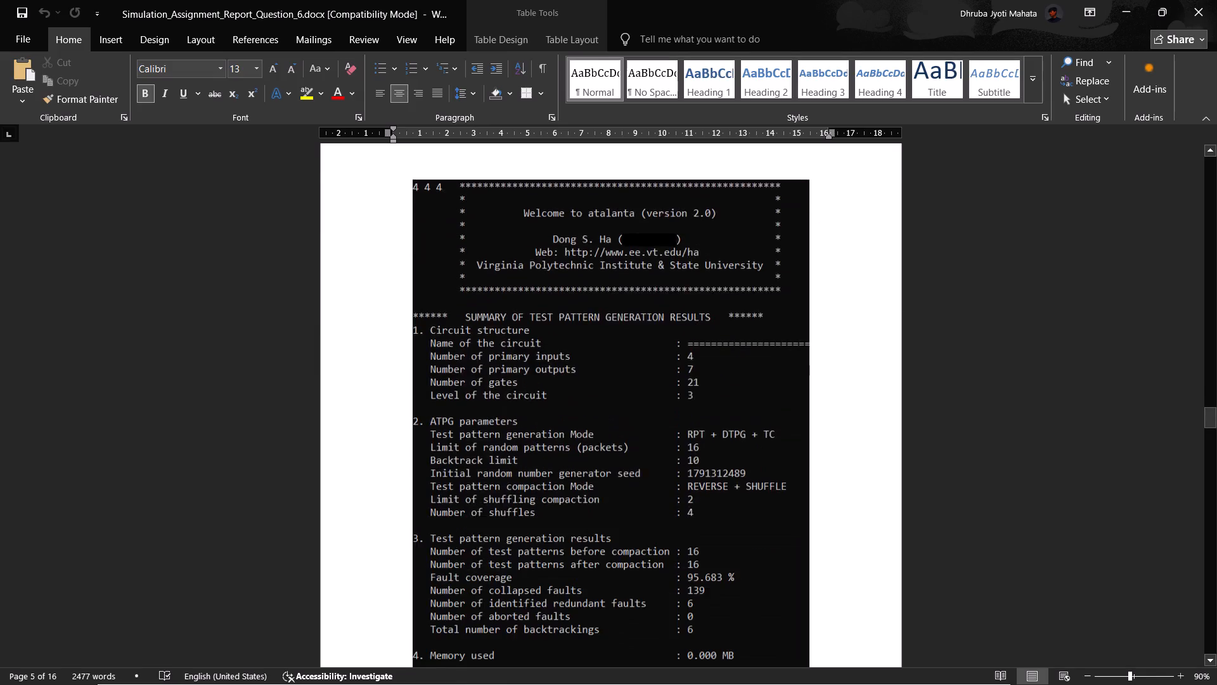
scroll(700, 445, down, 10)
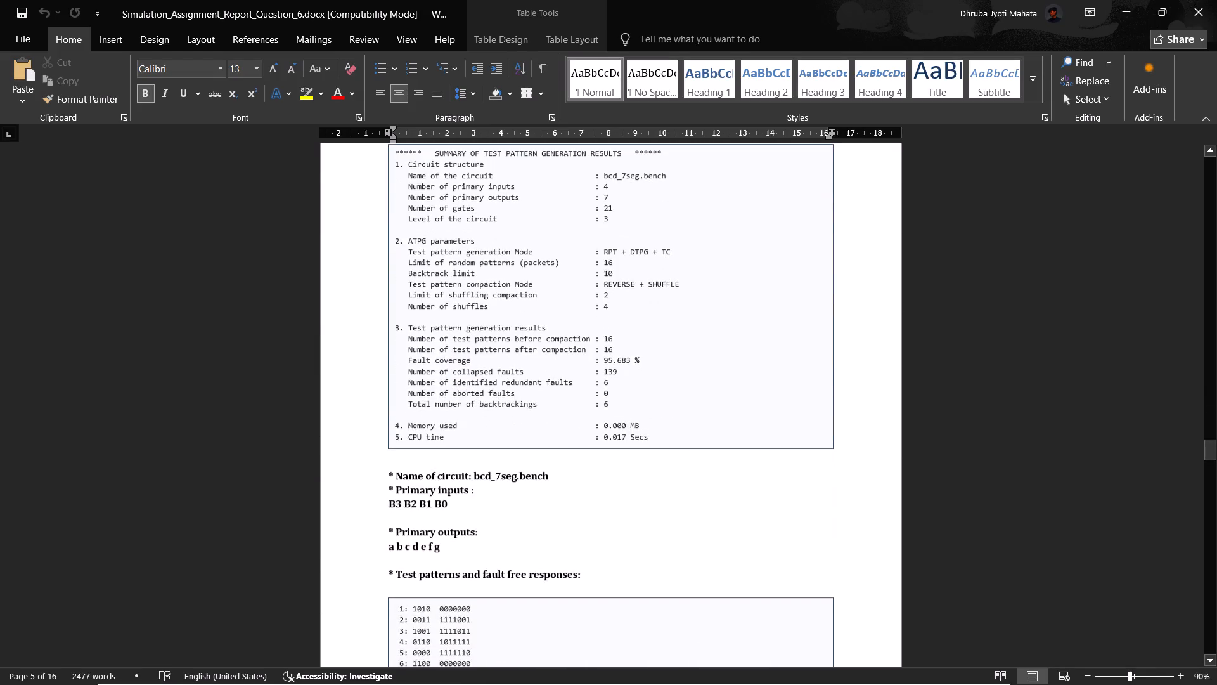
scroll(700, 446, down, 11)
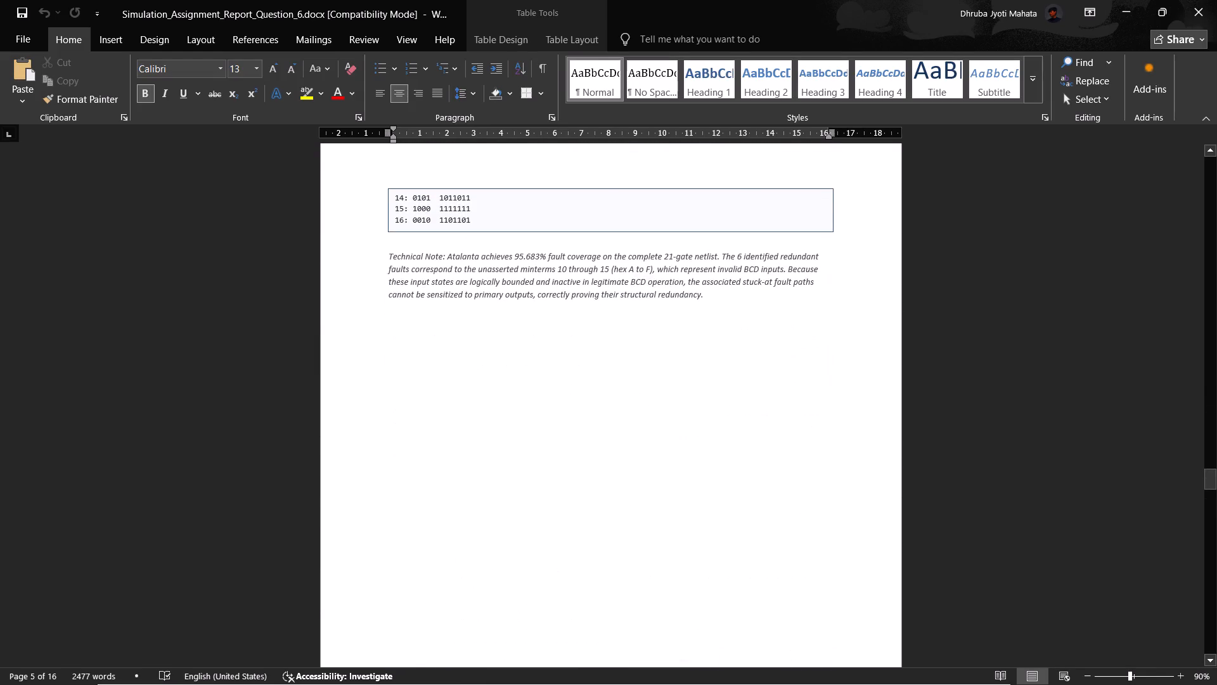
Examine the fault simulation commands and output, the HS, GP and MP experiment statistics, the strategy comparison table and the Observation.
scroll(700, 448, down, 12)
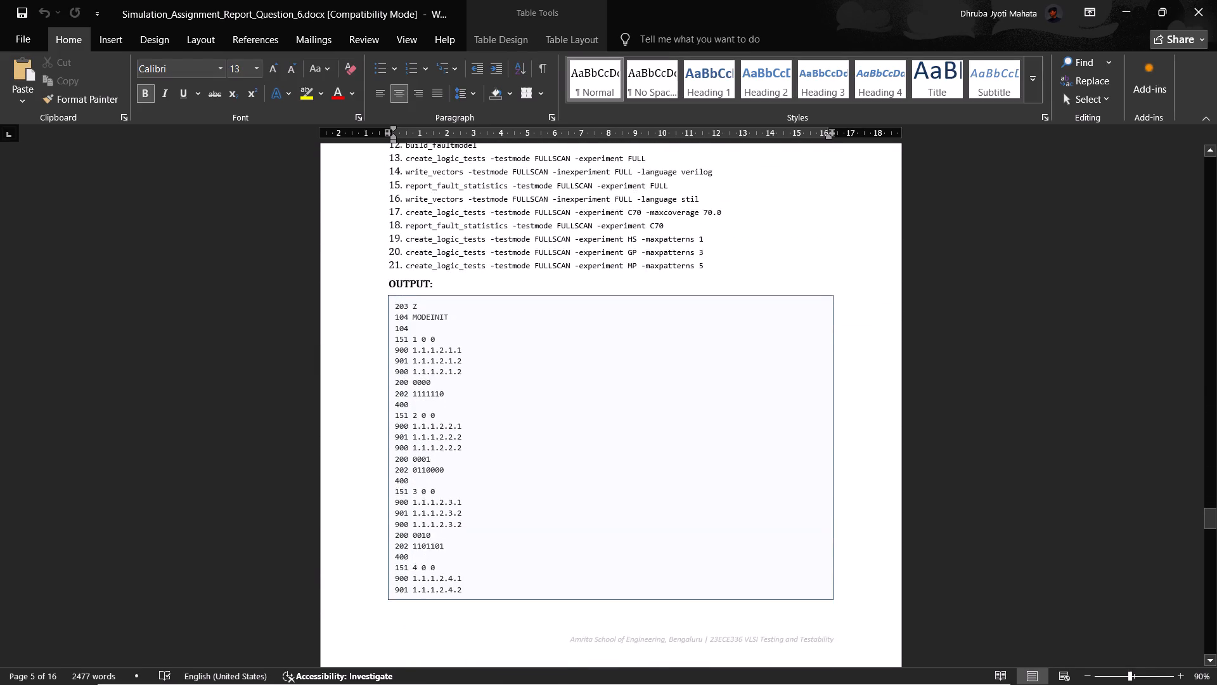
scroll(699, 448, down, 18)
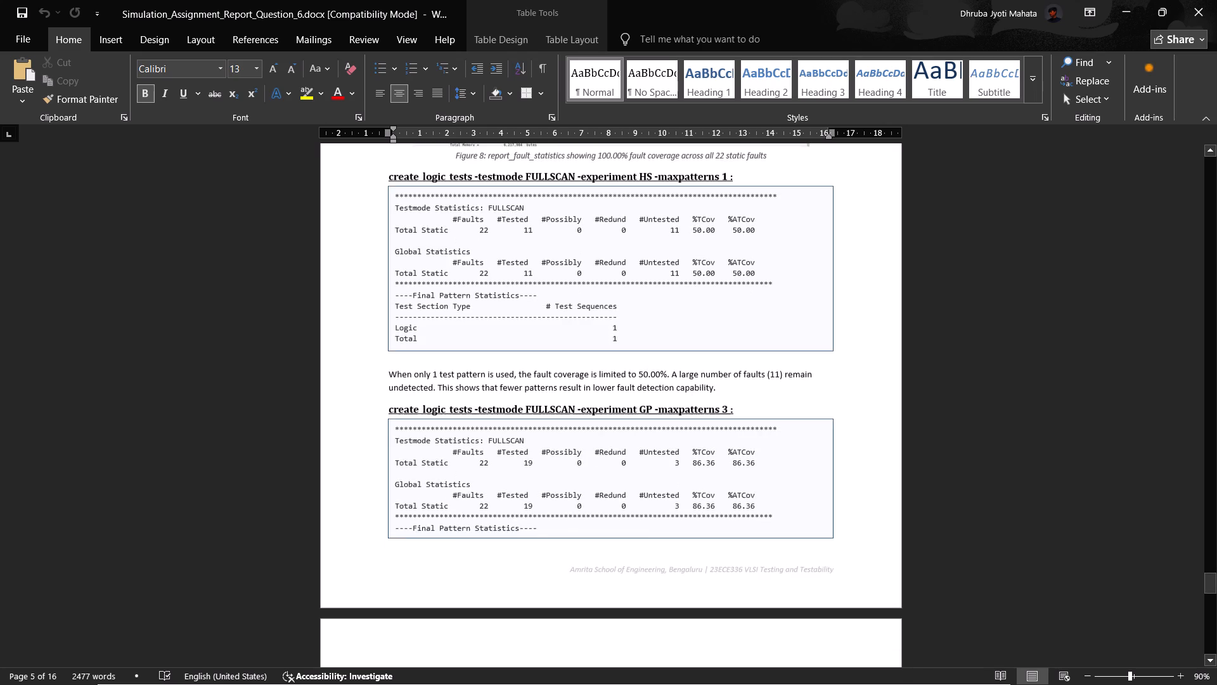
scroll(699, 448, down, 9)
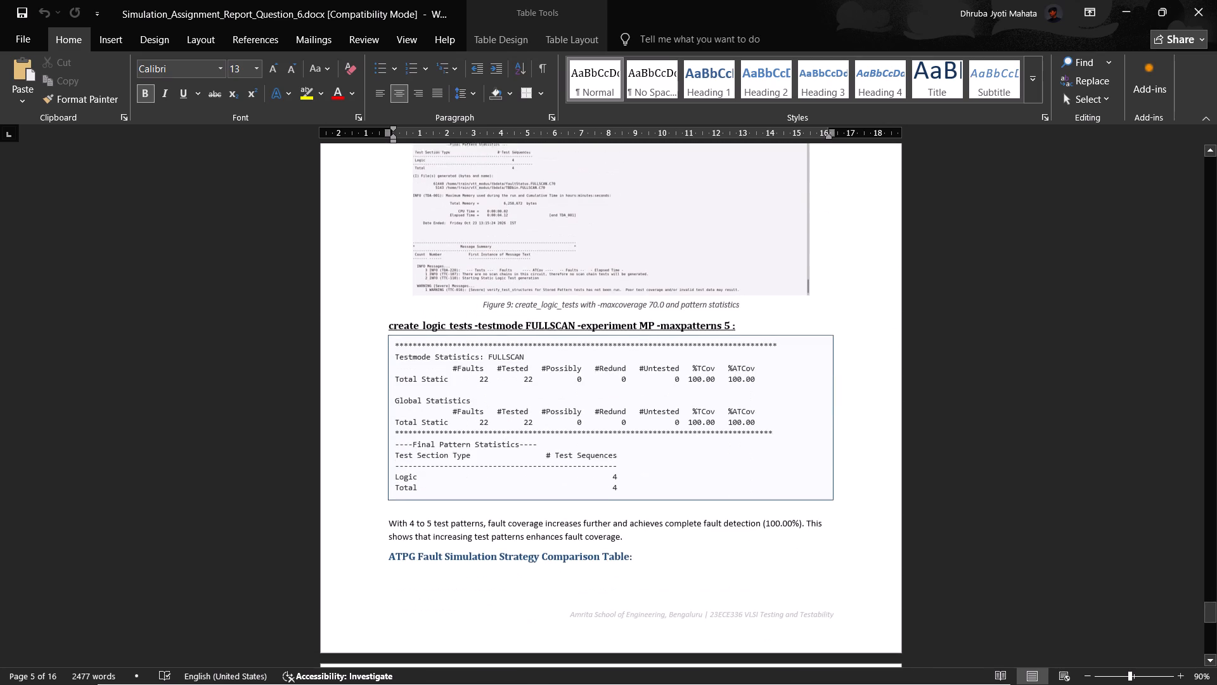
scroll(699, 448, down, 11)
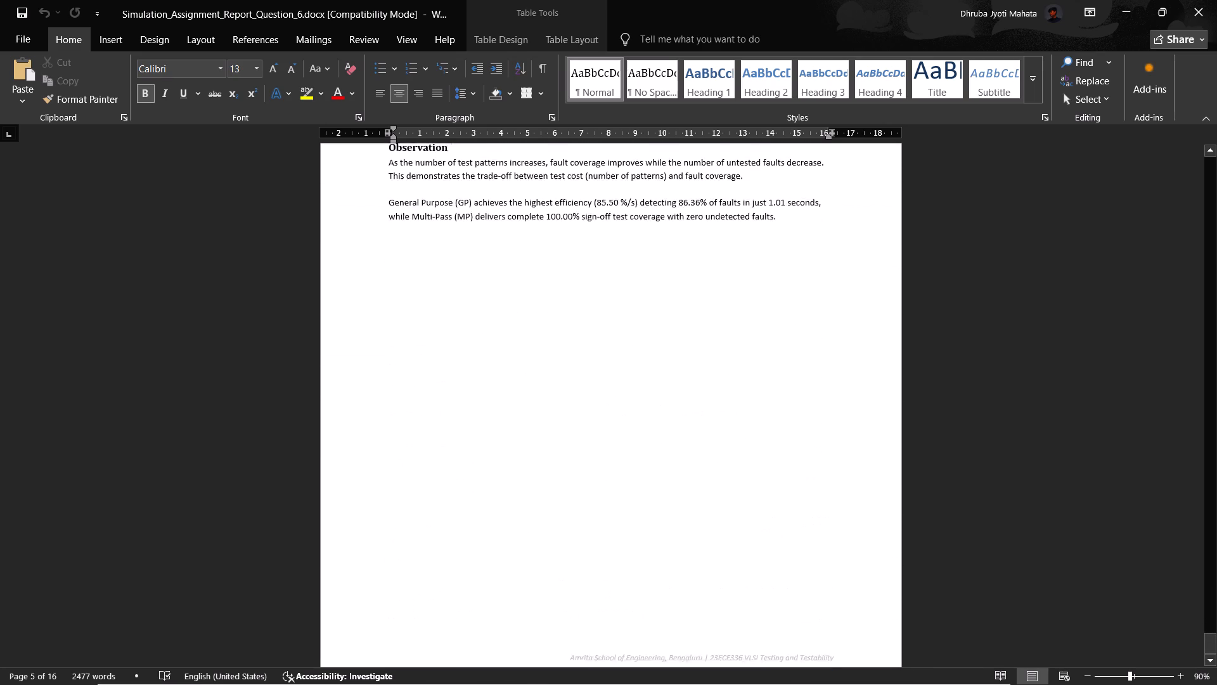
scroll(699, 448, down, 5)
Go back through Simulation_Assignment_Report_Question_6.docx to its first page and view the title and student details tables enlarged.
scroll(699, 448, up, 13)
scroll(724, 443, up, 11)
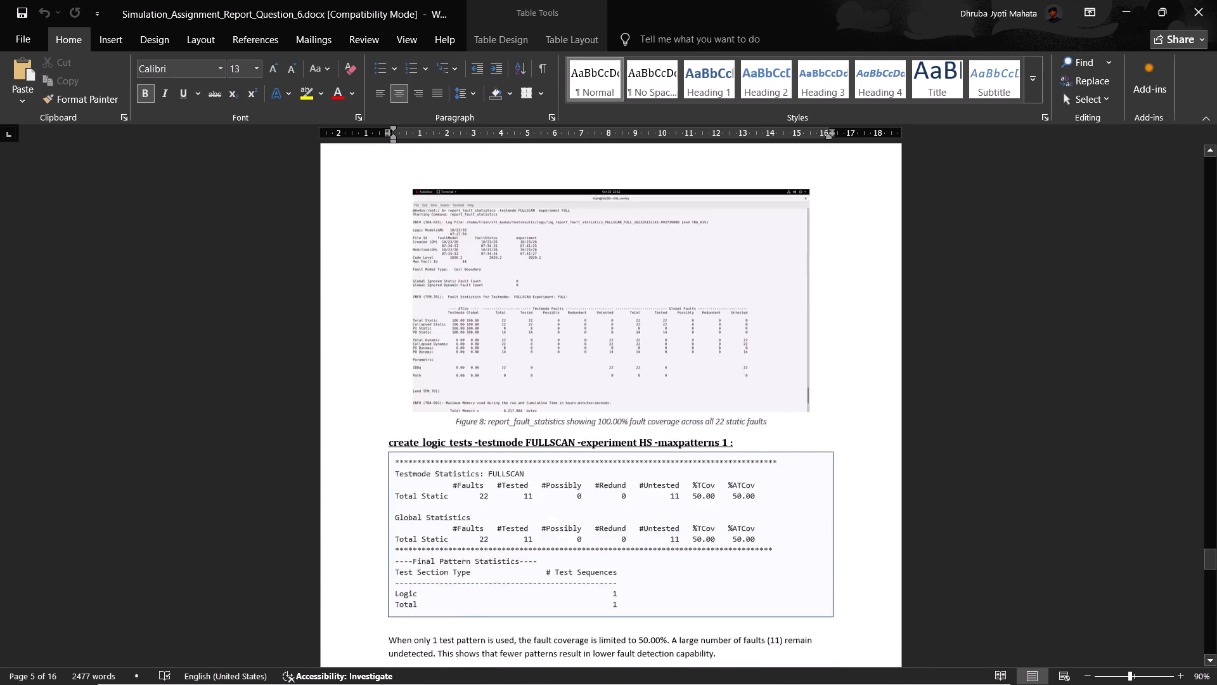
scroll(724, 443, up, 20)
scroll(724, 443, up, 20)
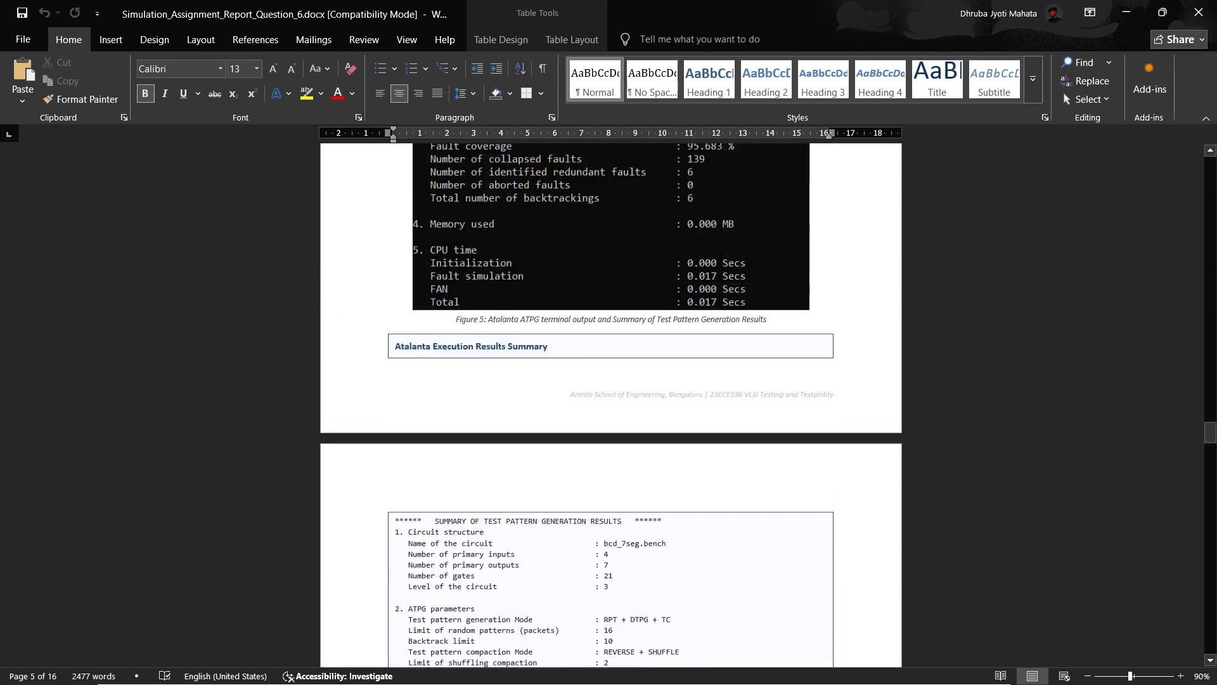
scroll(724, 443, up, 20)
scroll(724, 443, up, 20)
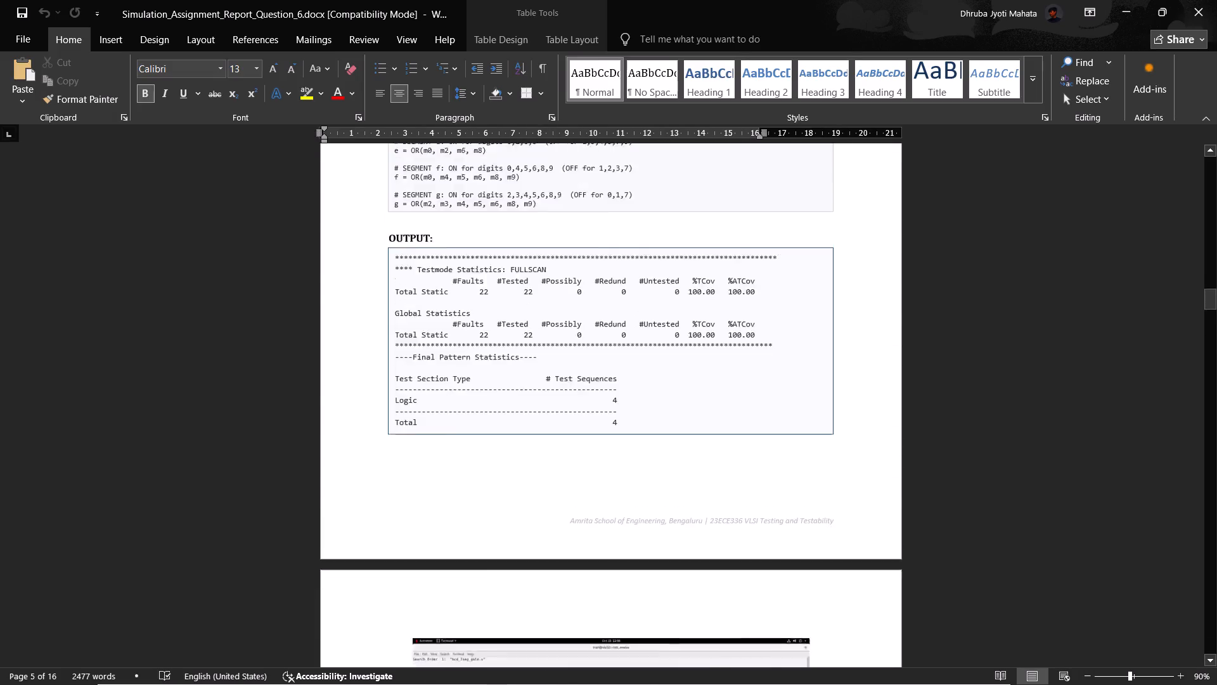
scroll(724, 443, up, 20)
scroll(724, 443, up, 20)
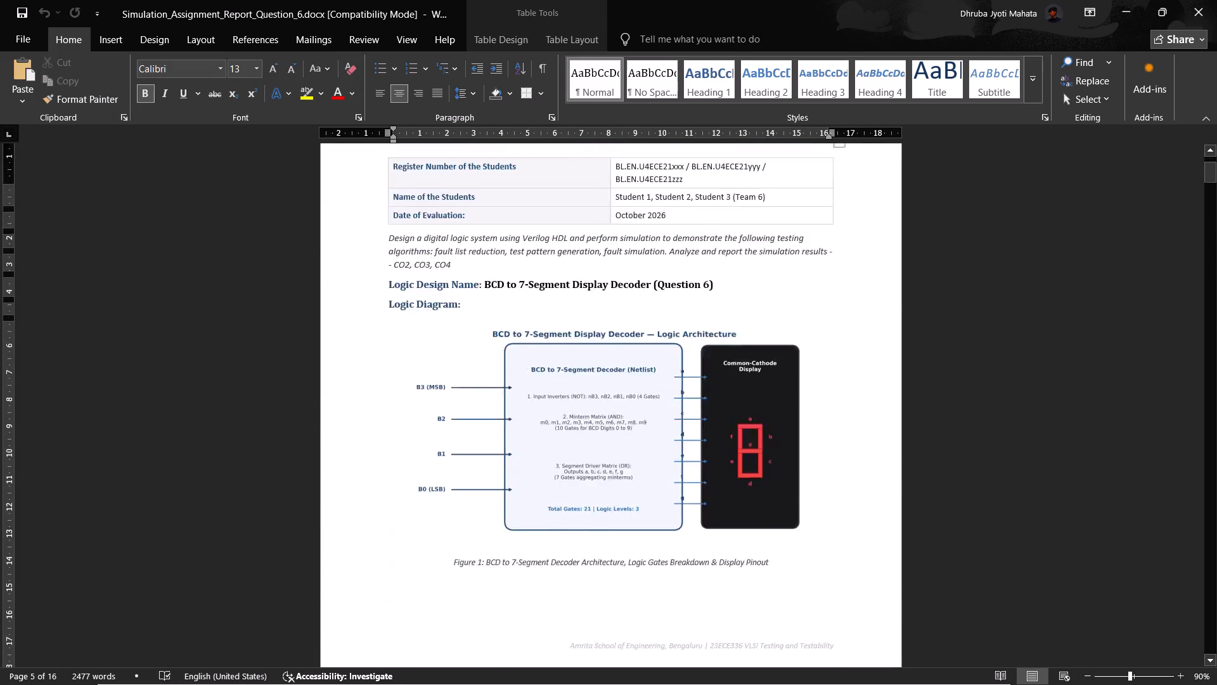
scroll(724, 443, up, 15)
ctrl+scroll(579, 383, up, 1)
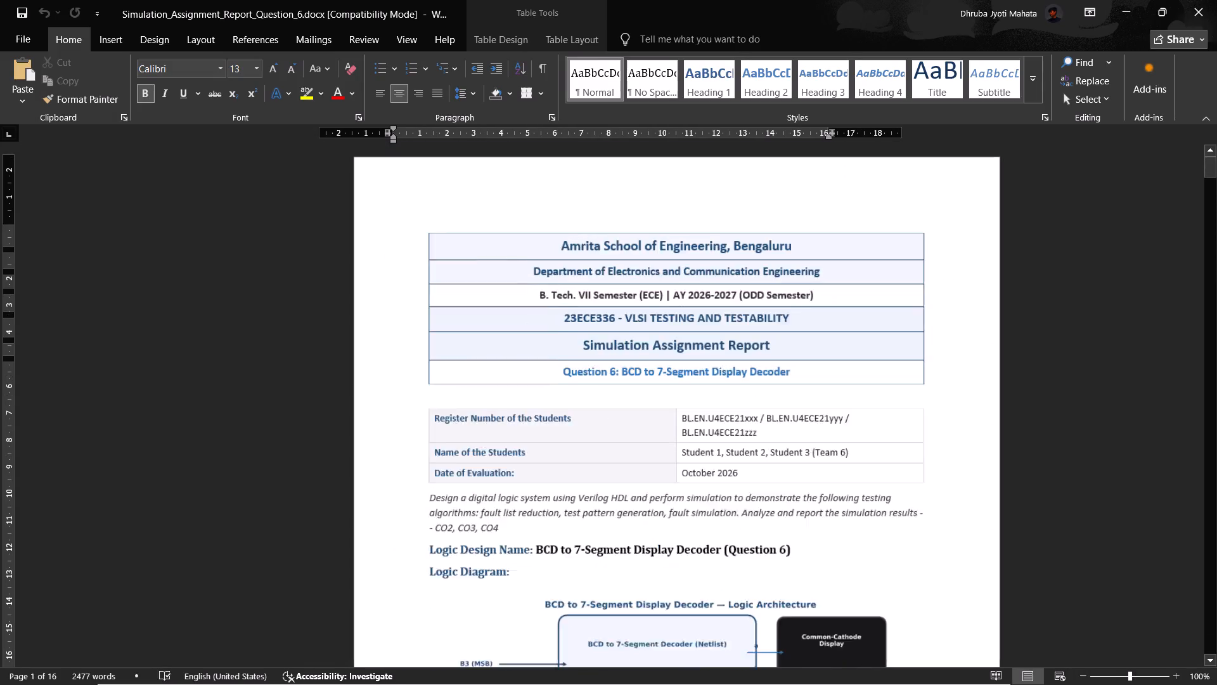
ctrl+scroll(579, 383, up, 3)
Switch to VTT_Final_Report_Question_6.docx, maximize its window and view the first two pages side by side at 80% zoom.
key(alt+Tab)
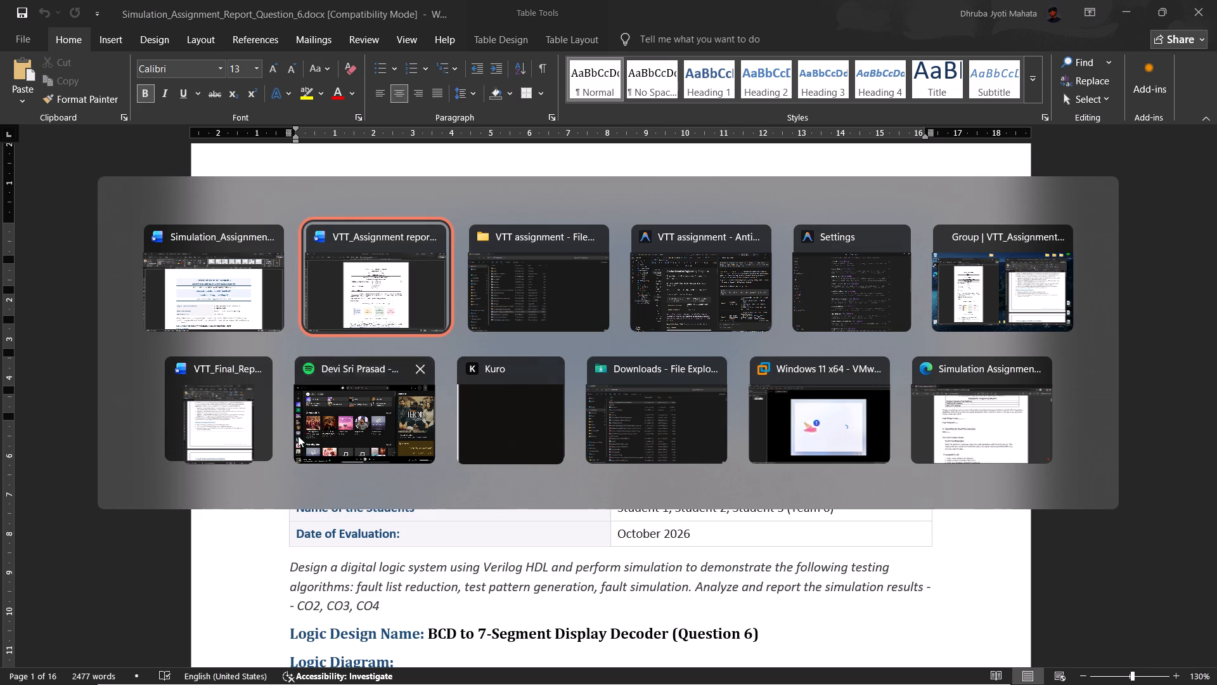
alt+click(208, 415)
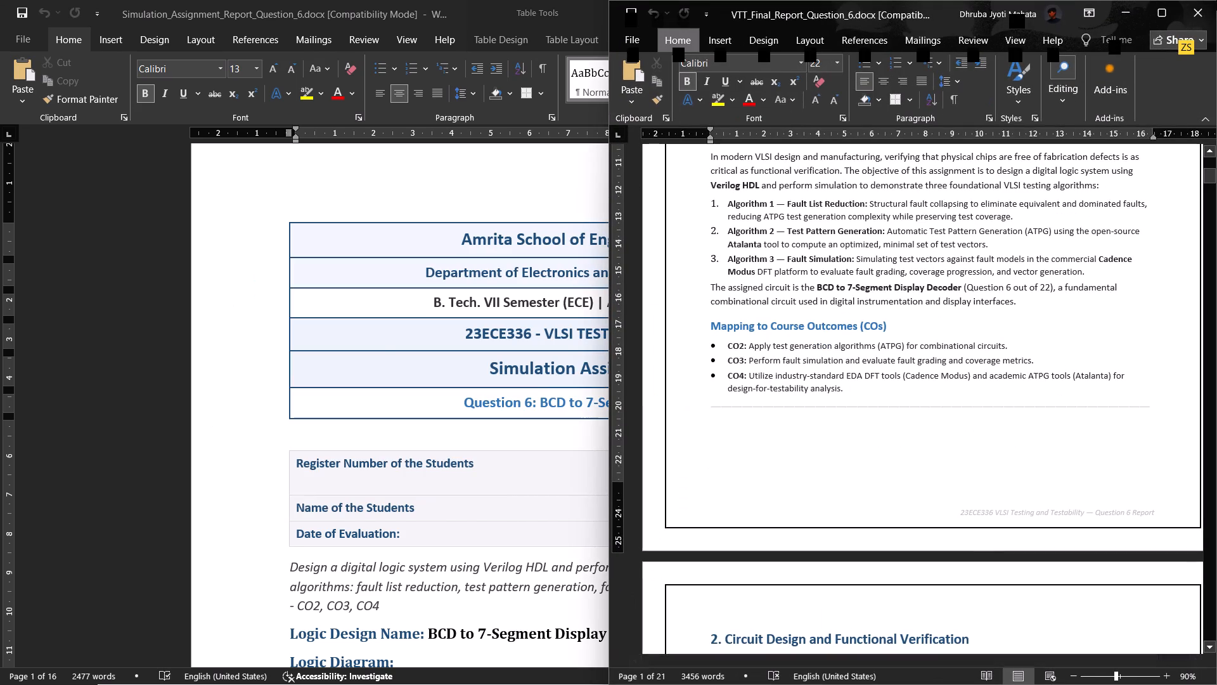
click(1167, 9)
scroll(656, 502, up, 12)
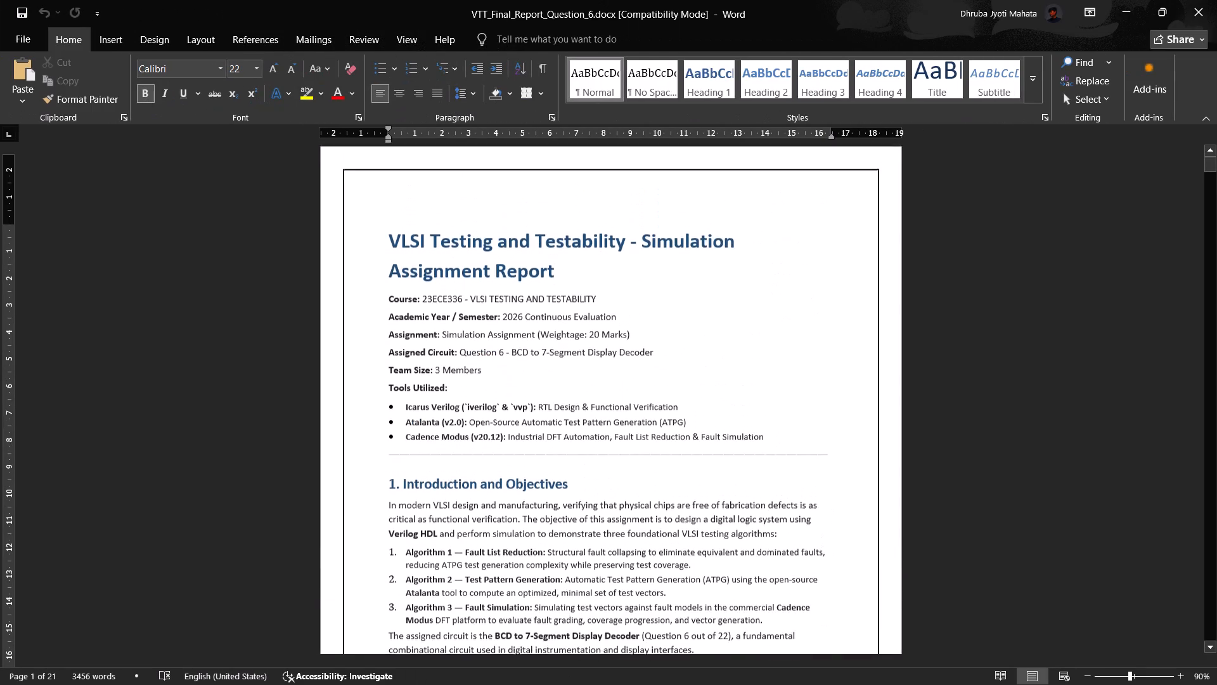
ctrl+scroll(662, 502, down, 1)
ctrl+scroll(666, 498, up, 2)
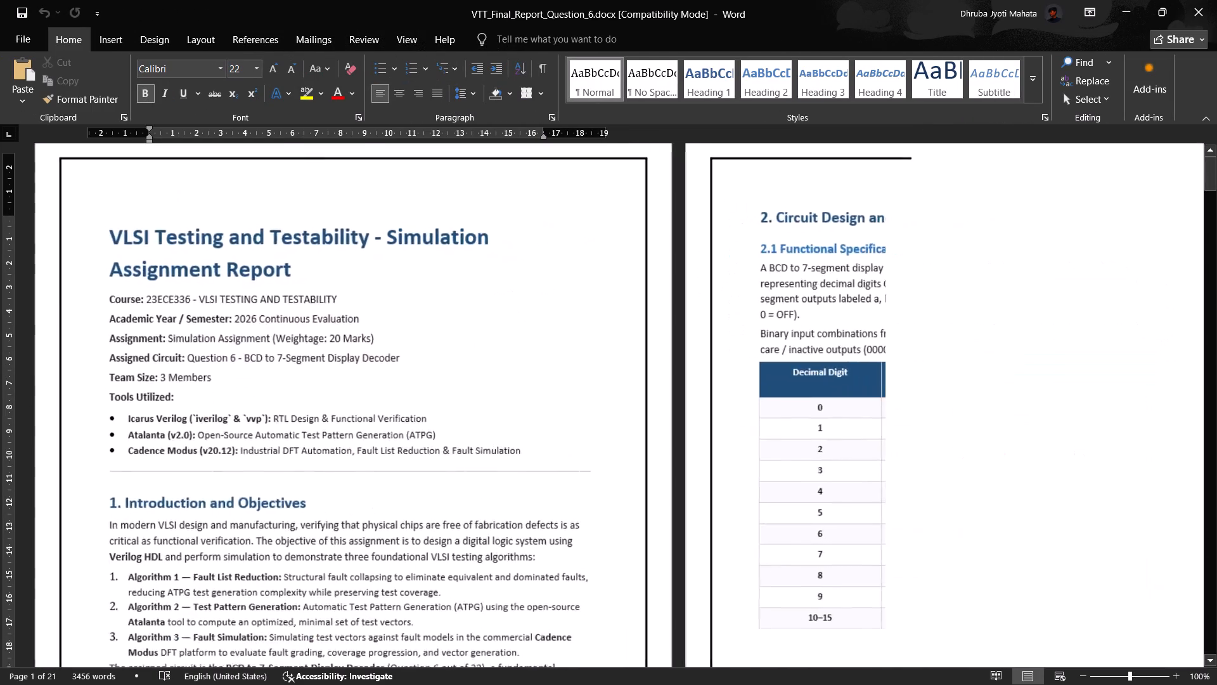
ctrl+scroll(676, 465, up, 2)
ctrl+scroll(676, 469, down, 2)
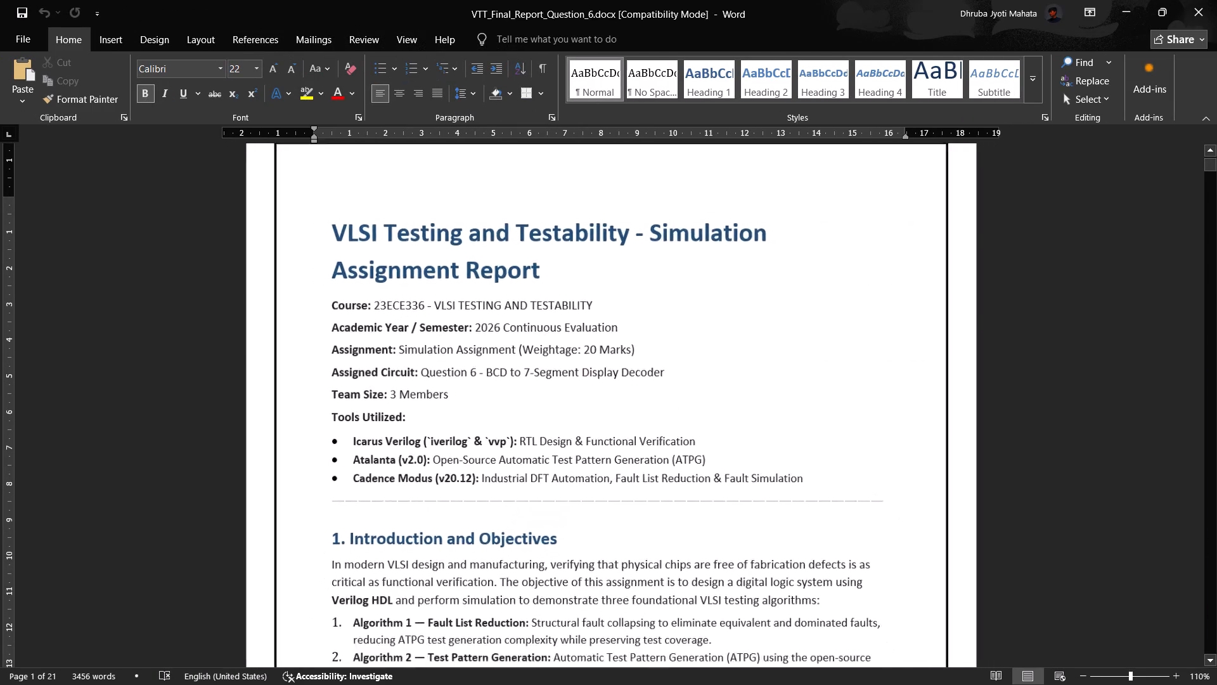
ctrl+scroll(674, 476, down, 2)
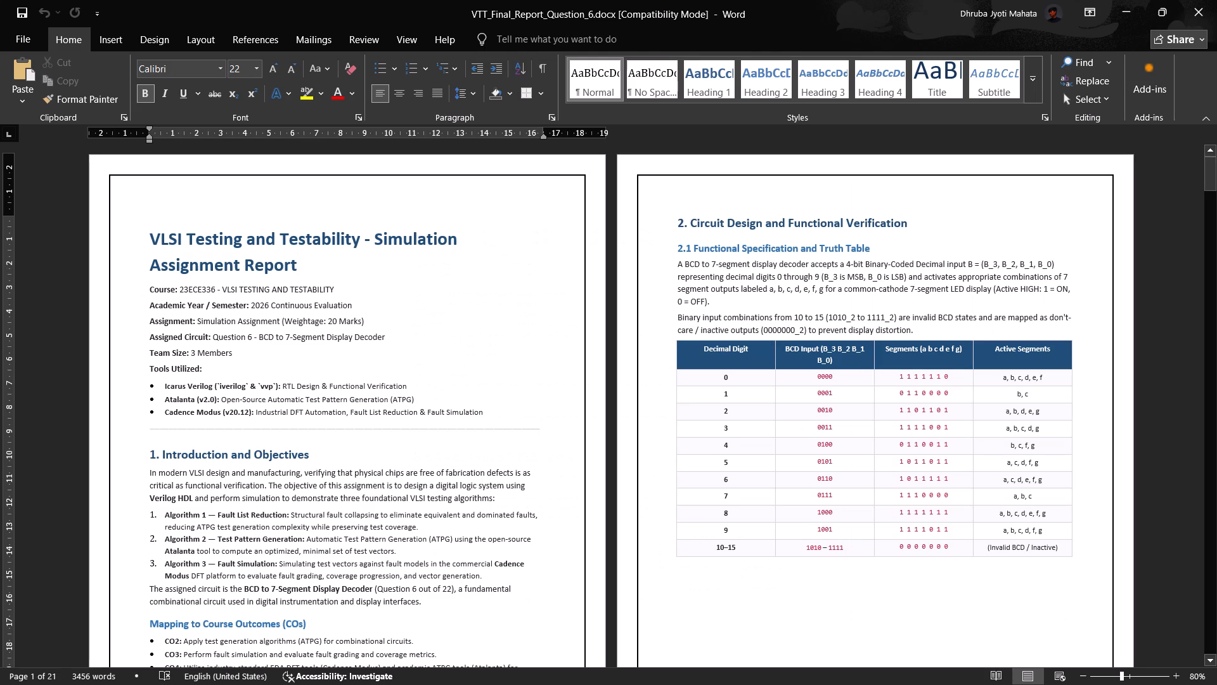
Compare the opening pages of Simulation_Assignment_Report_Question_6.docx and VTT_Final_Report_Question_6.docx, with both shown at 80% zoom.
key(alt+Tab)
ctrl+scroll(674, 476, down, 5)
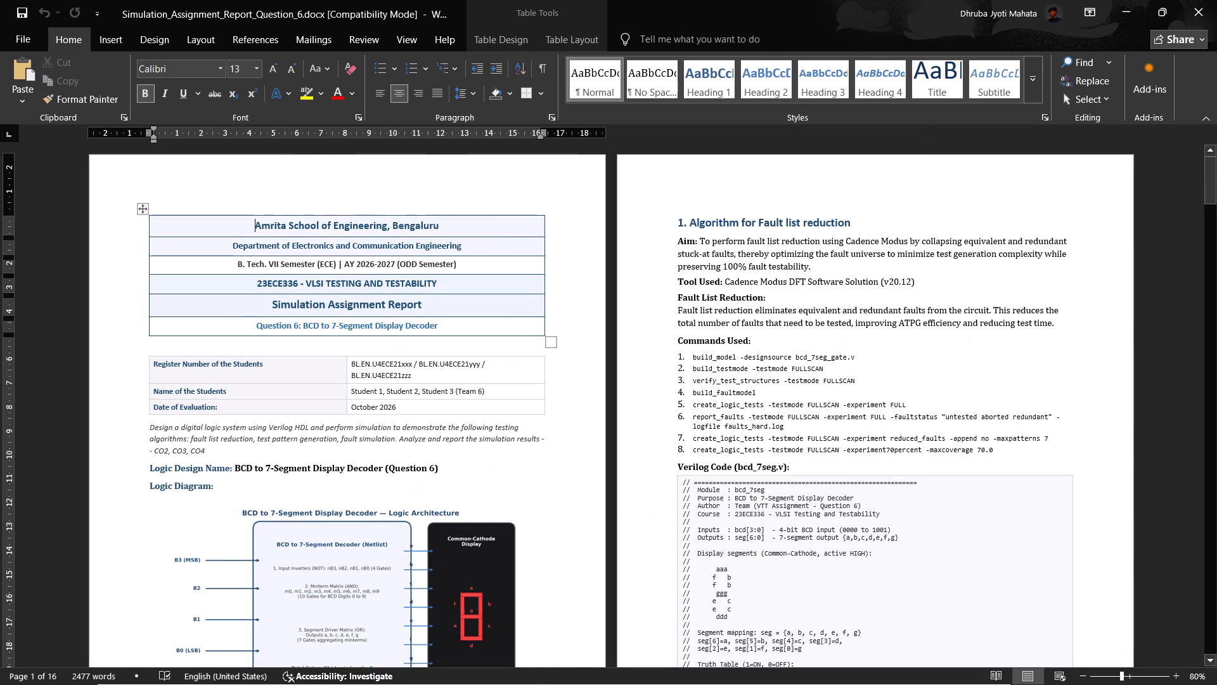
ctrl+scroll(666, 518, up, 1)
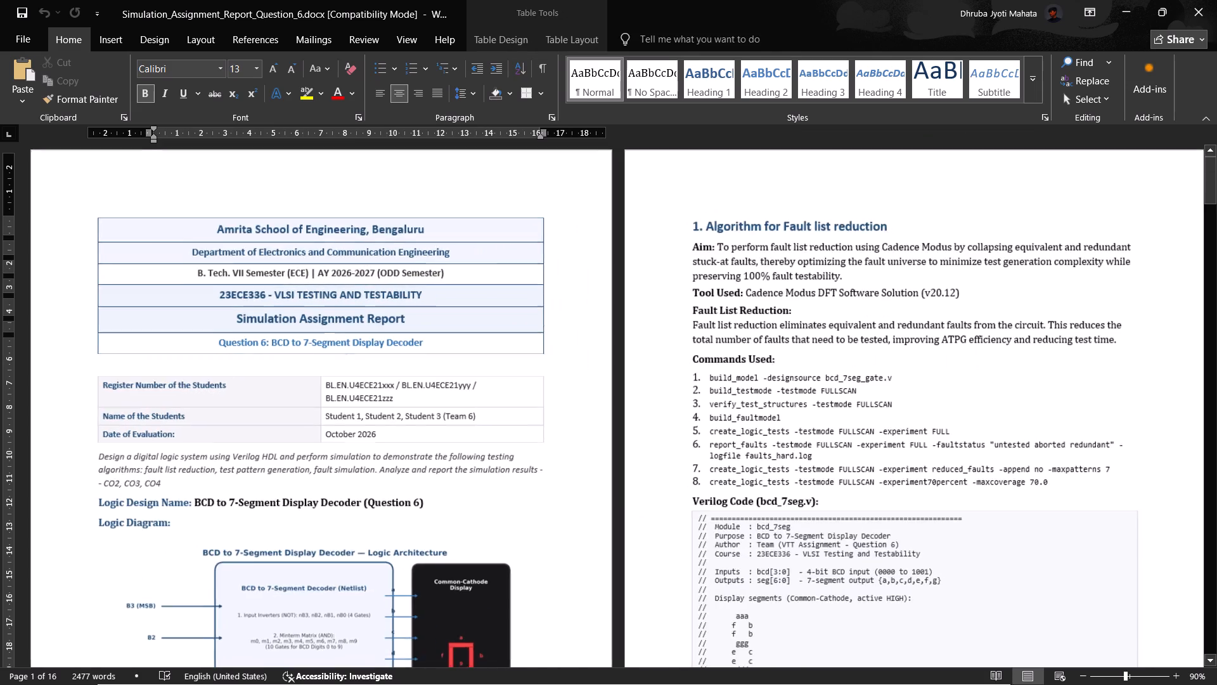
ctrl+scroll(666, 518, down, 1)
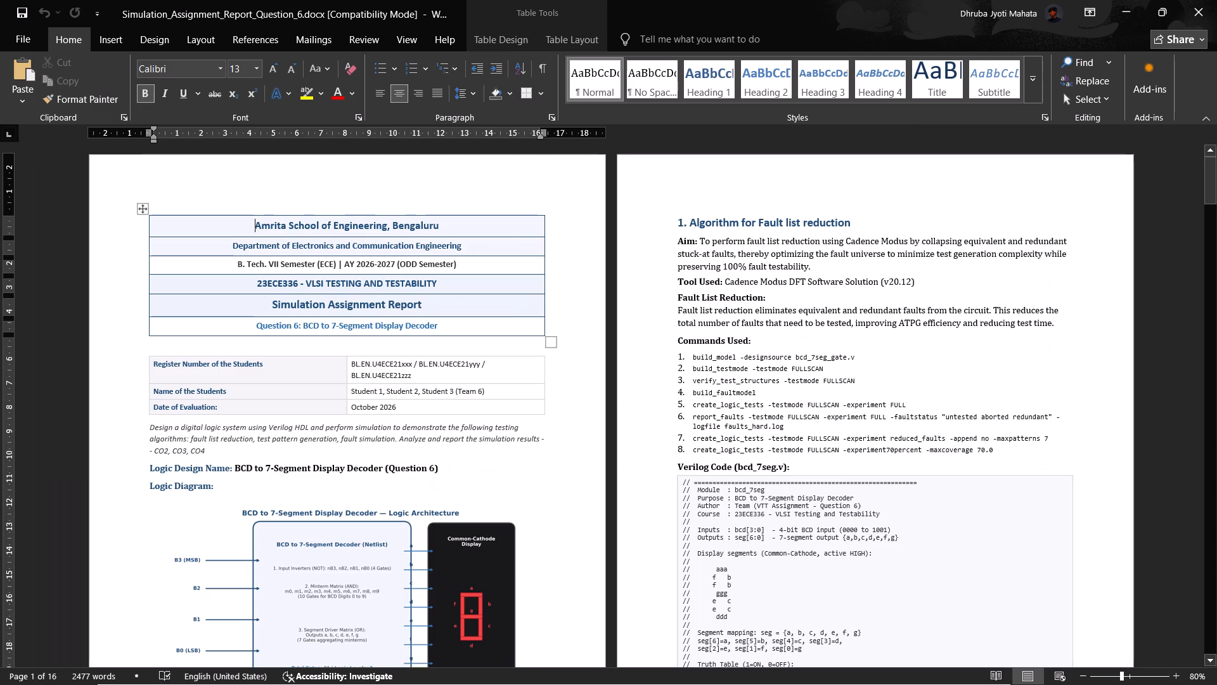
key(alt+Tab)
scroll(636, 526, up, 1)
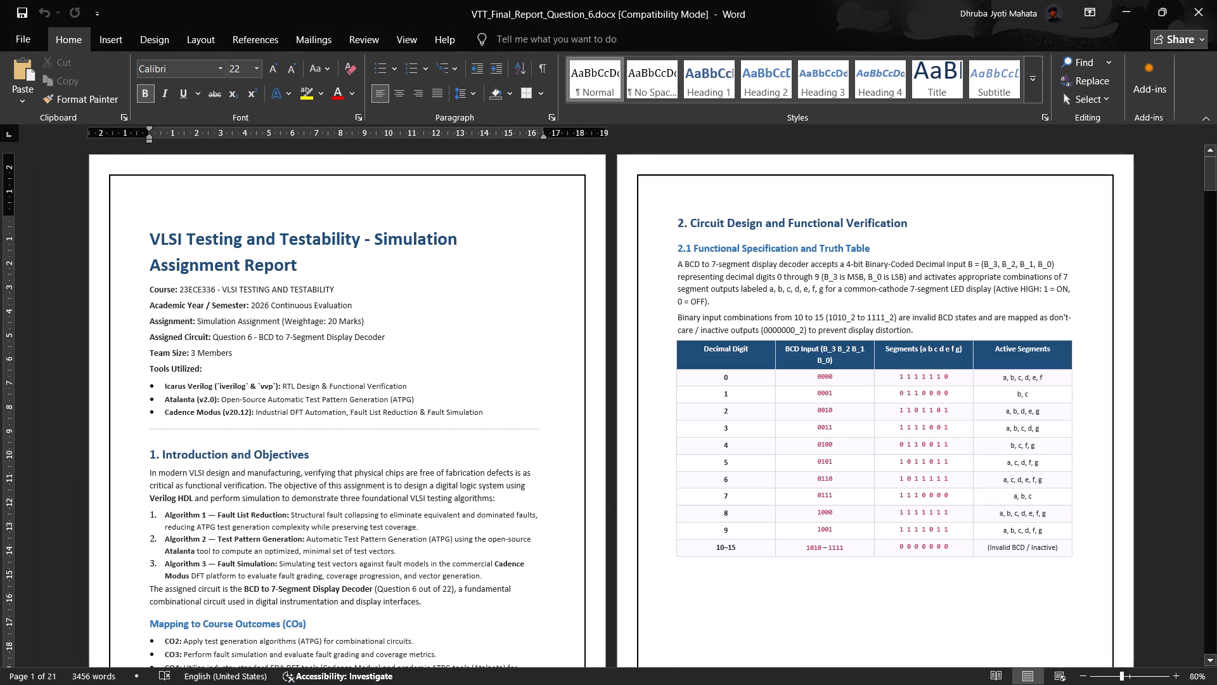
key(alt+Tab)
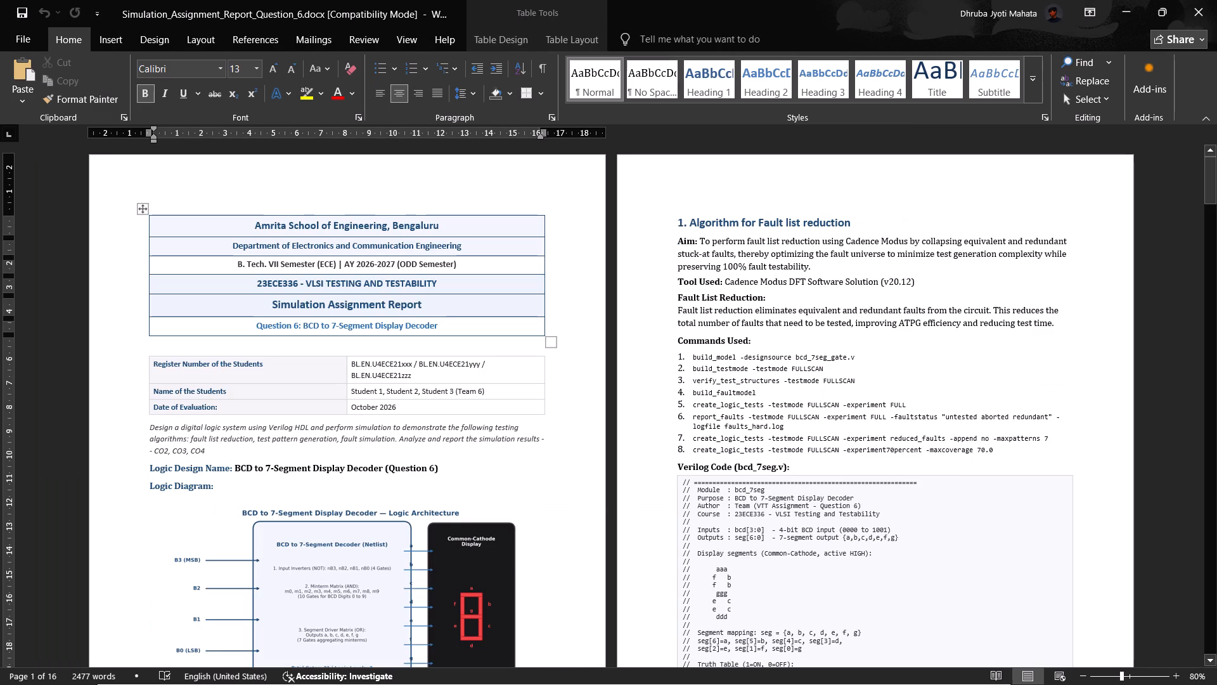
key(alt+Tab)
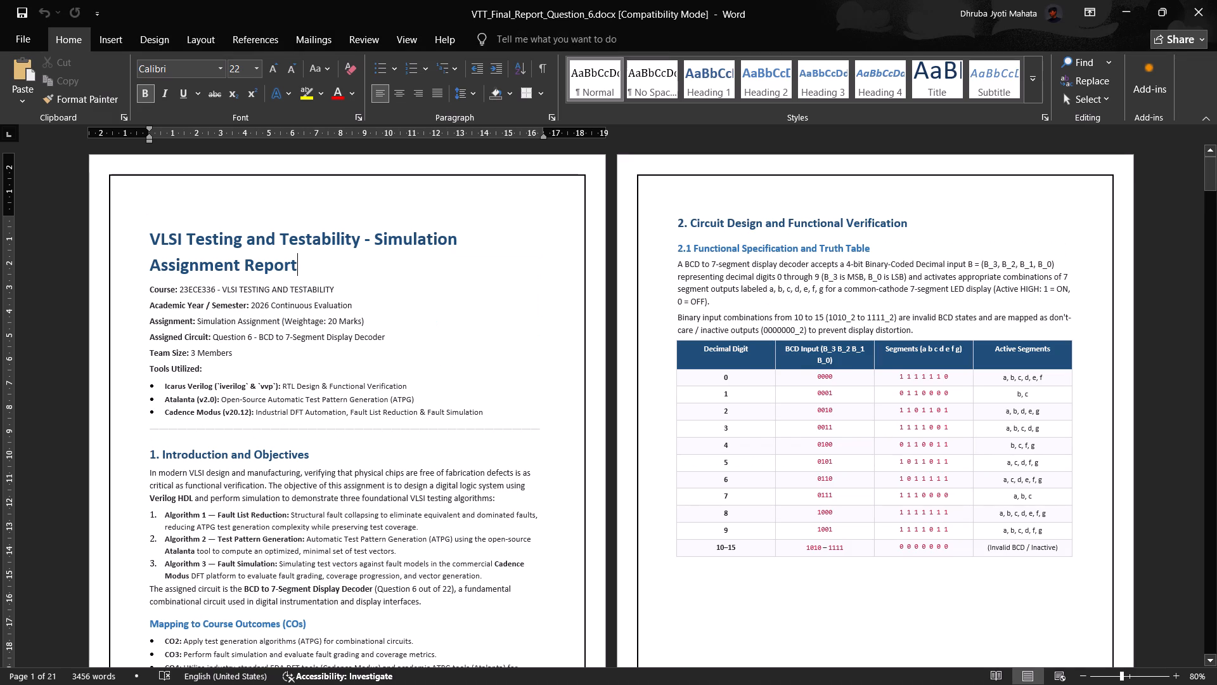
Examine the logic diagram, Verilog code and .BENCH code in Simulation_Assignment_Report_Question_6.docx, and return to its first page.
key(alt+Tab)
scroll(541, 483, down, 4)
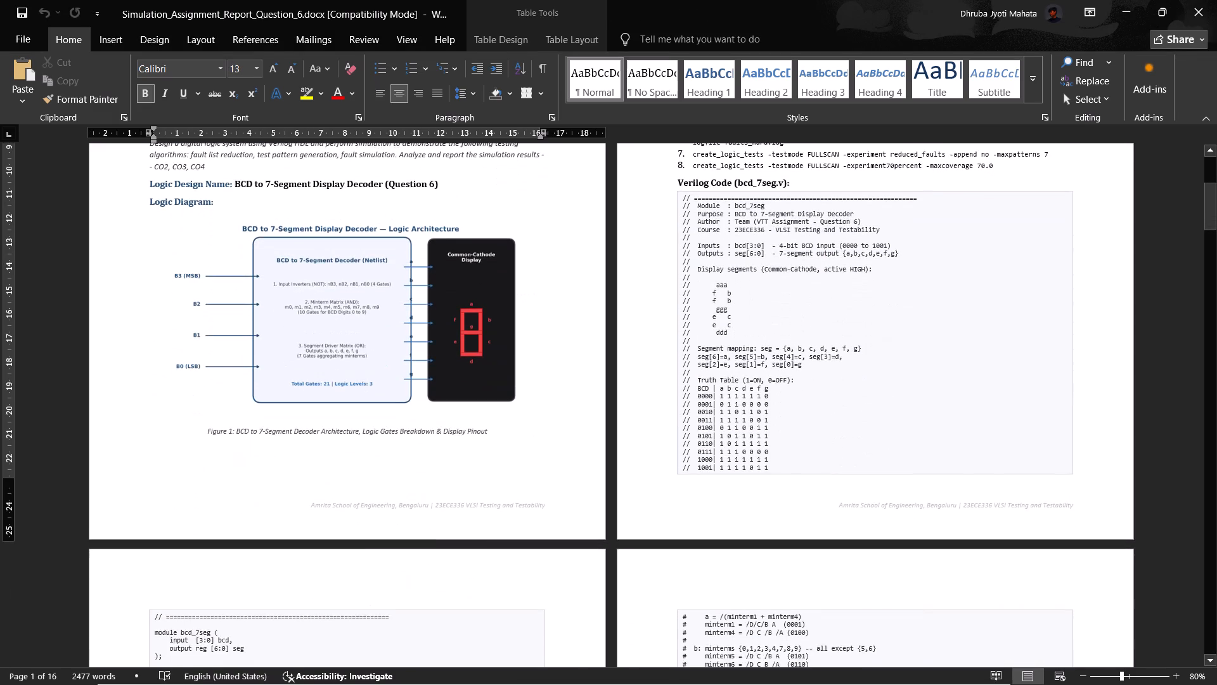
scroll(538, 473, down, 7)
scroll(513, 472, up, 4)
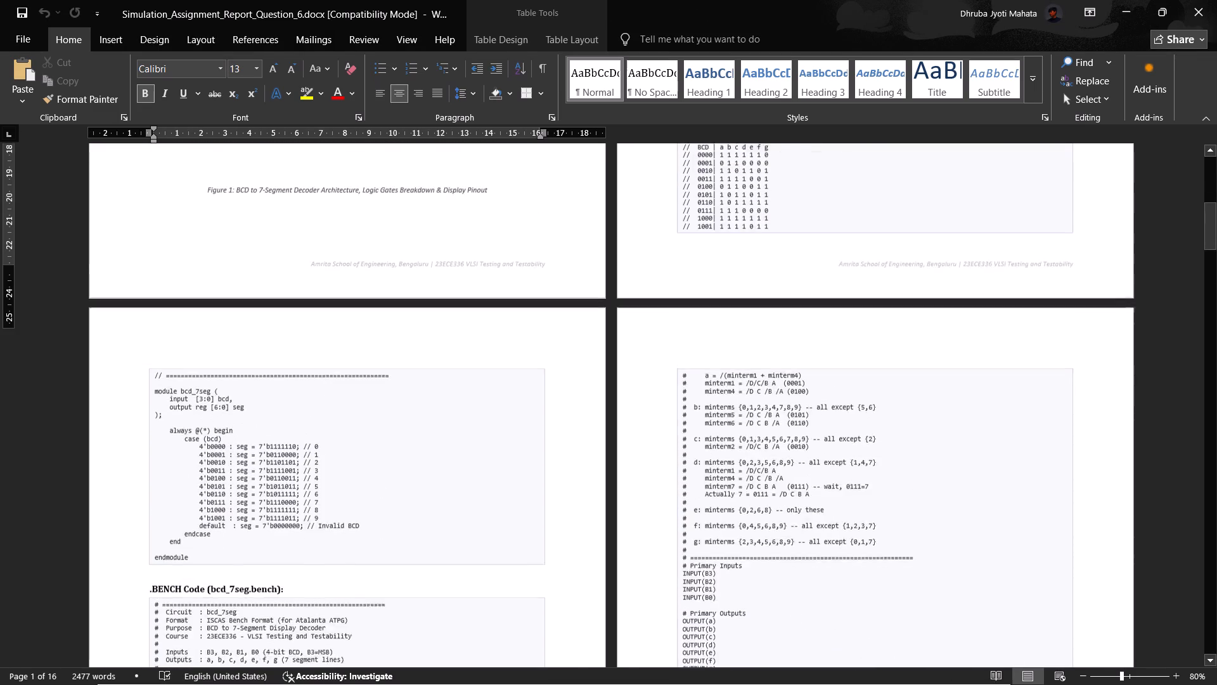
scroll(513, 472, up, 8)
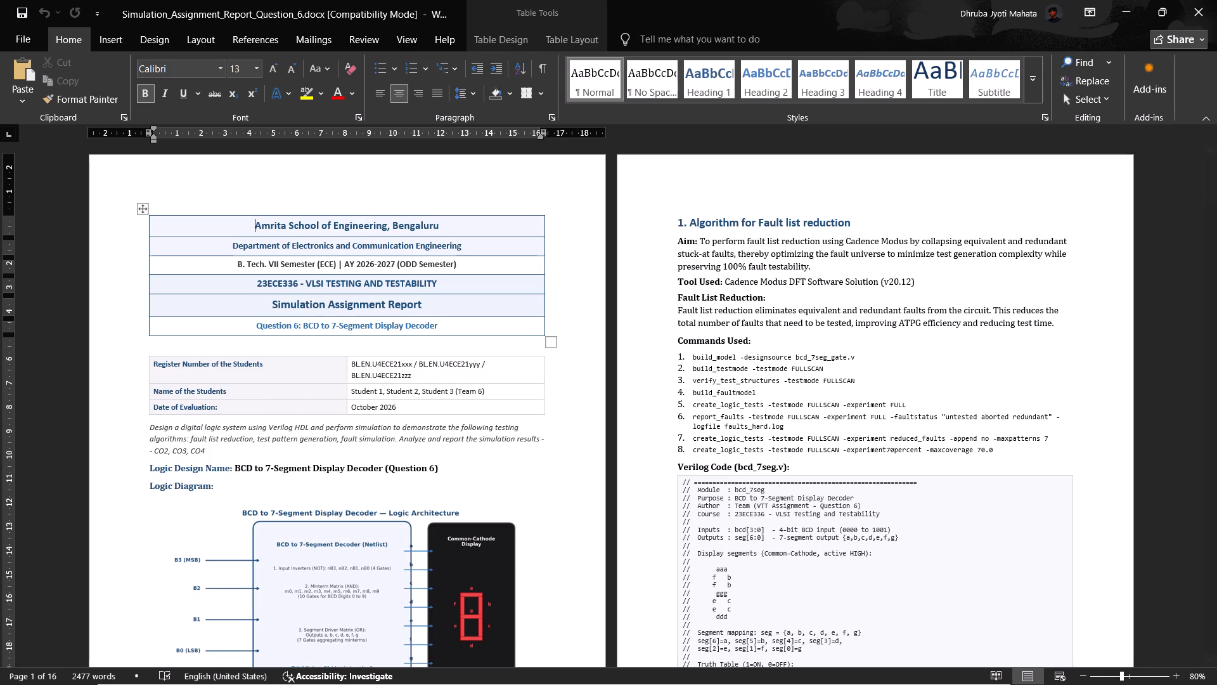
Switch to the Simulation Assignment Report Format PDF in Edge and examine the header table, section headings and fault list reduction commands.
key(alt+Tab)
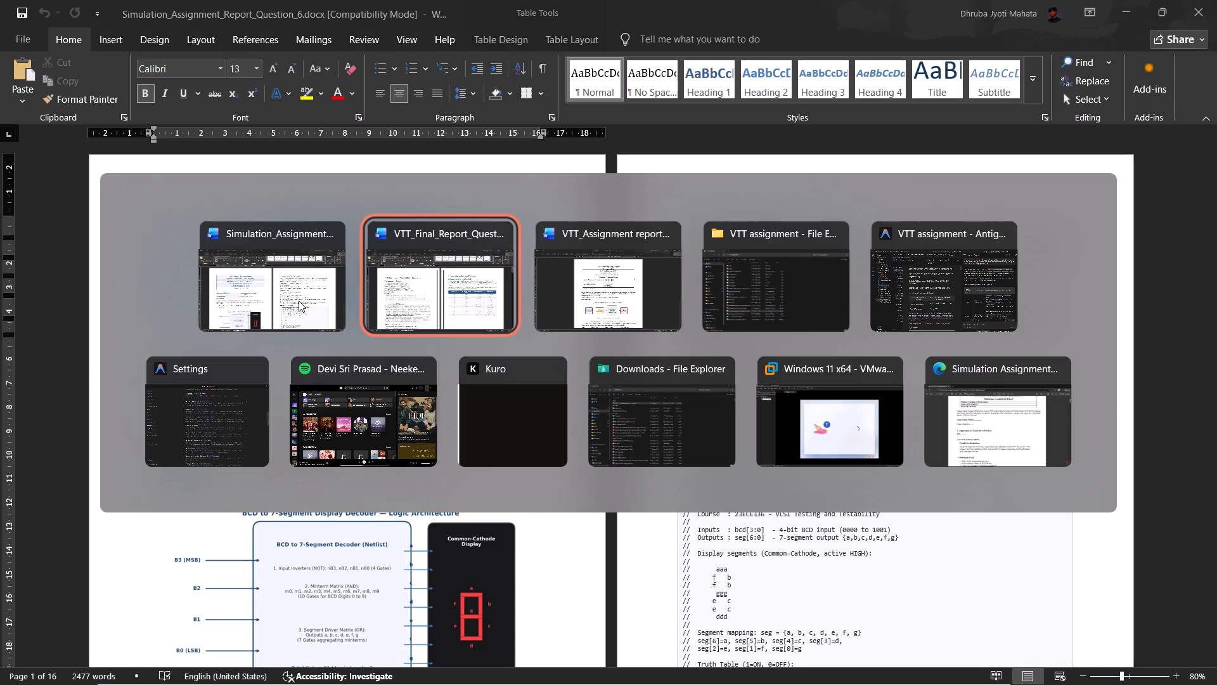
click(299, 301)
key(alt+Tab)
key(alt+Tab)
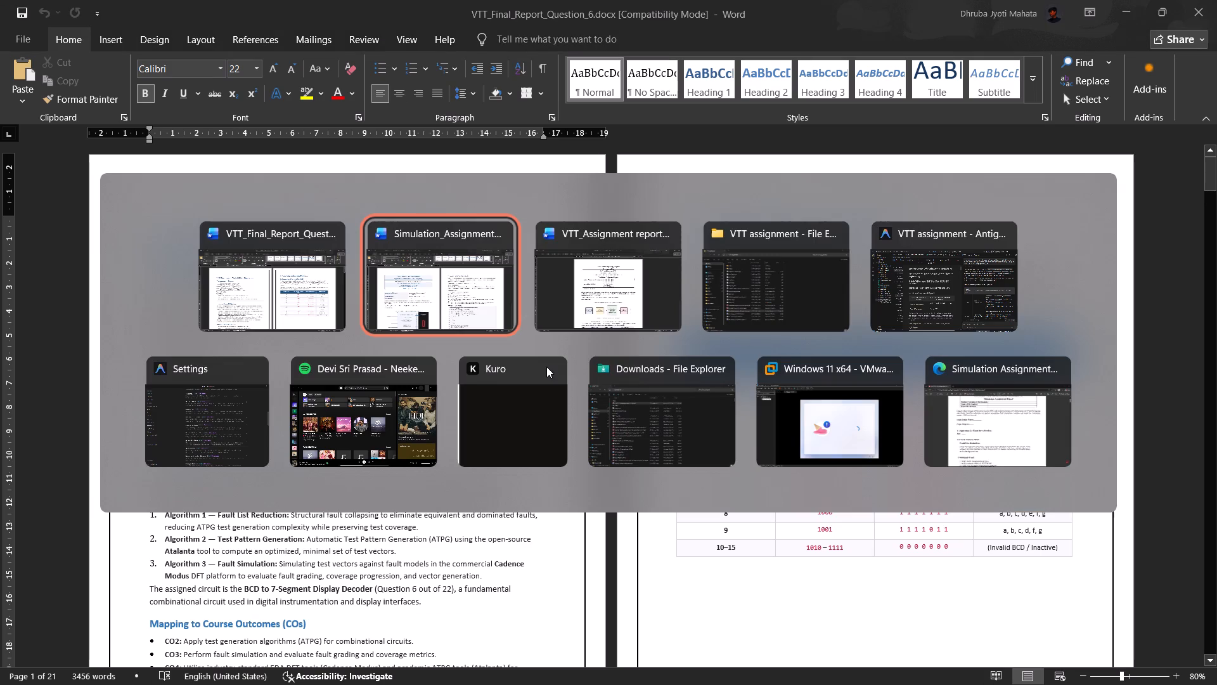
key(alt+Tab)
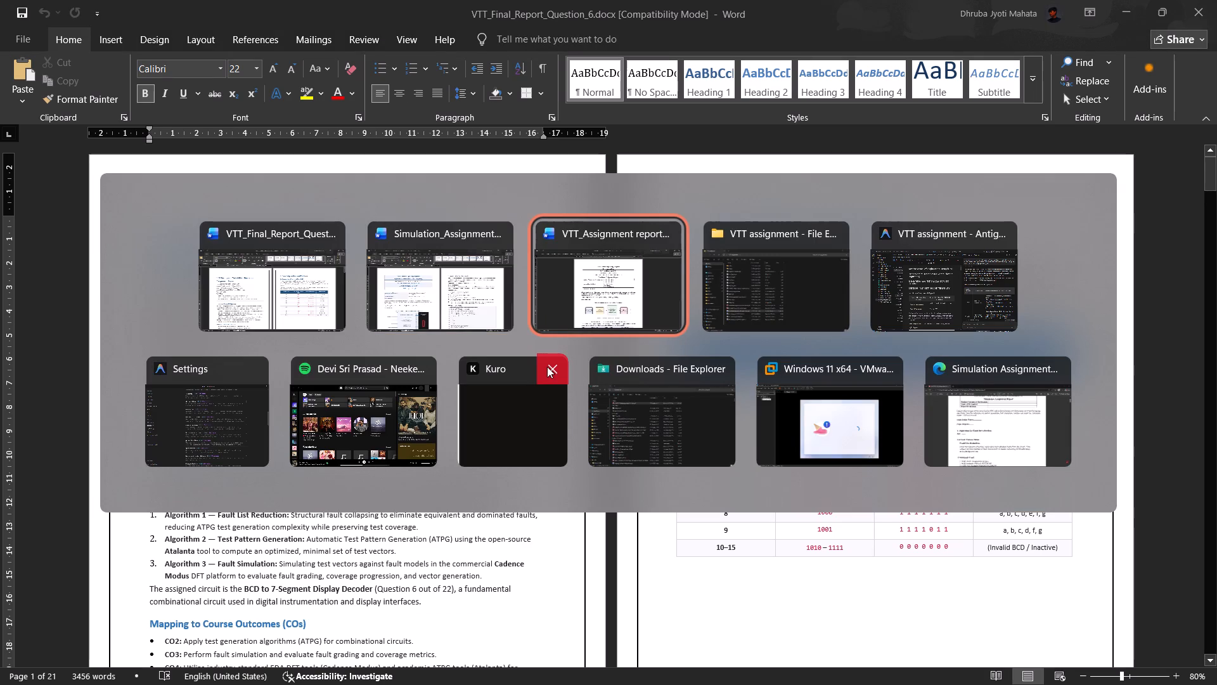
alt+click(1022, 432)
scroll(581, 430, up, 3)
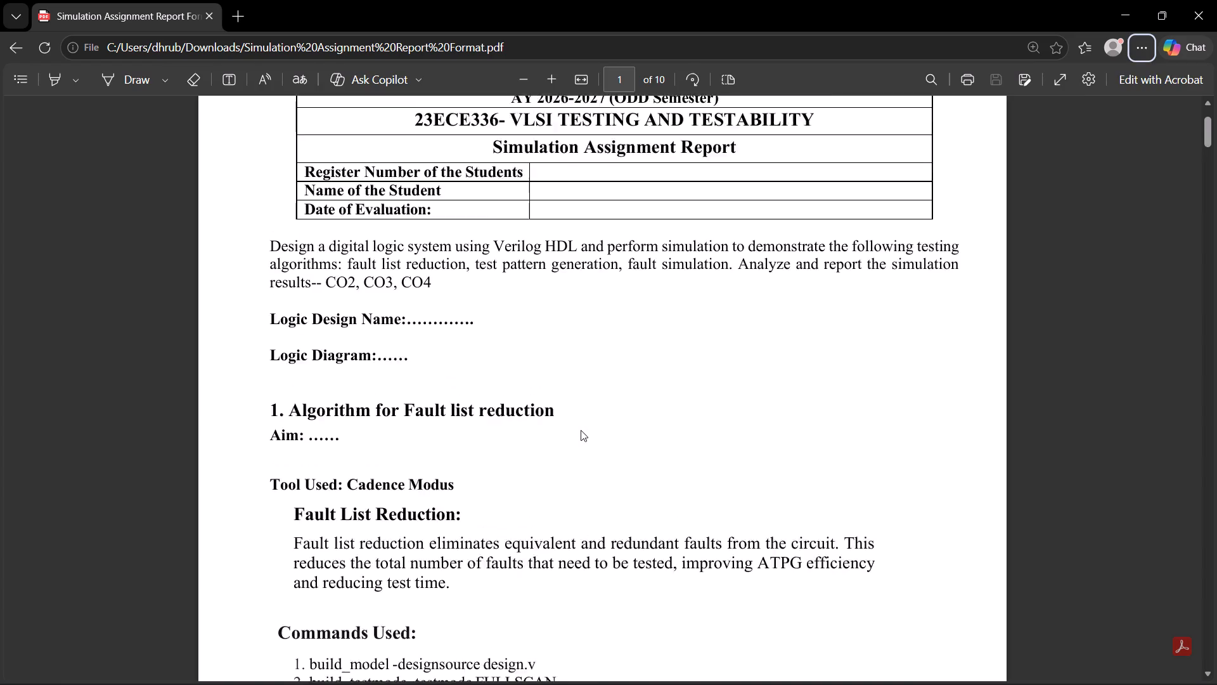
scroll(581, 430, up, 2)
ctrl+scroll(581, 431, down, 2)
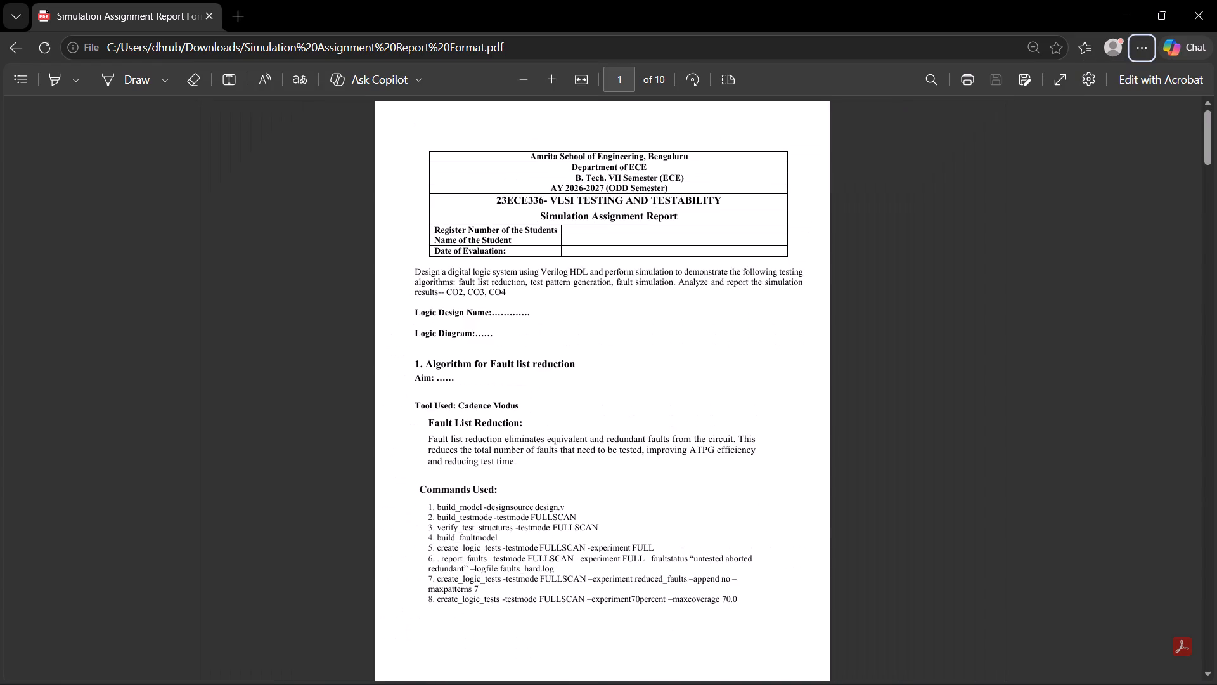
ctrl+scroll(581, 431, up, 1)
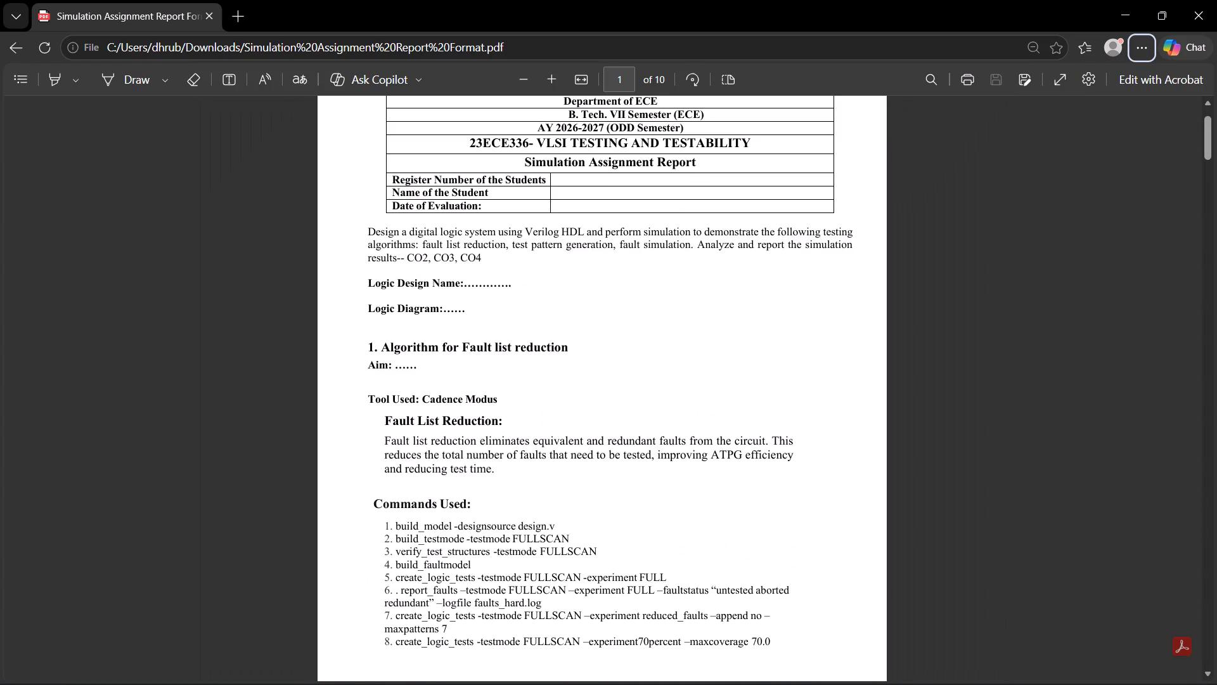
key(alt+Tab)
Compare the header table, logic design fields and fault list reduction commands in the format PDF with the opening pages of Simulation_Assignment_Report_Question_6.docx.
key(alt+Tab)
key(alt+Tab)
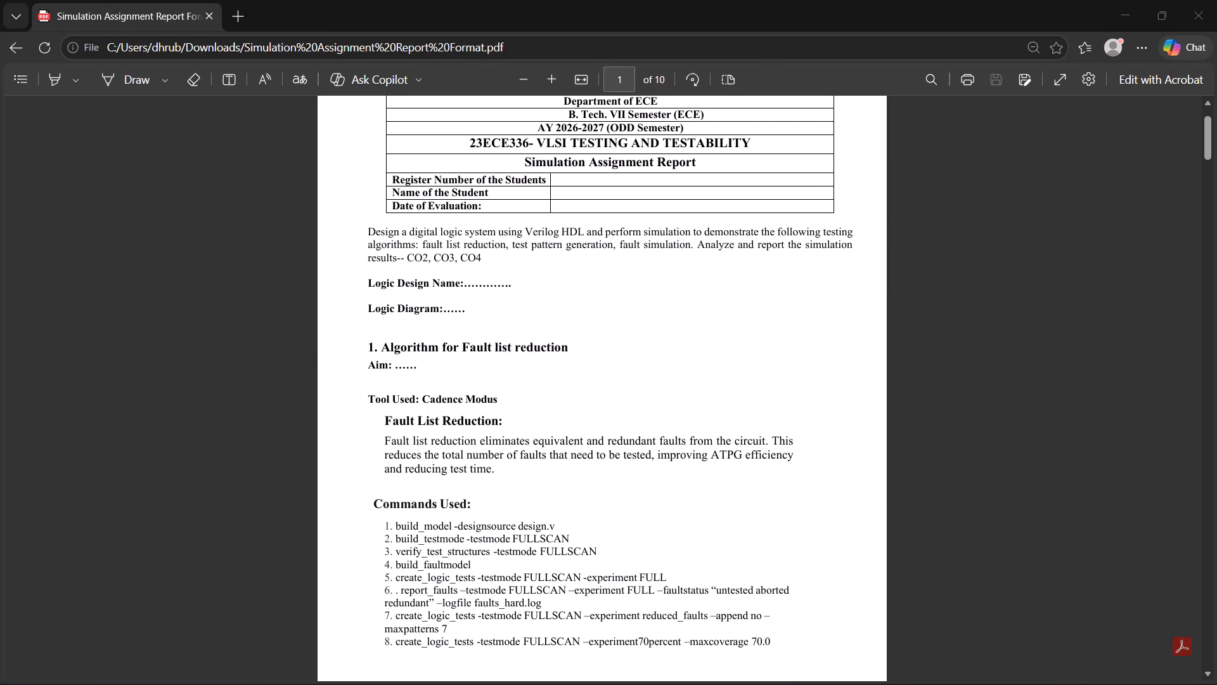
key(alt+Tab)
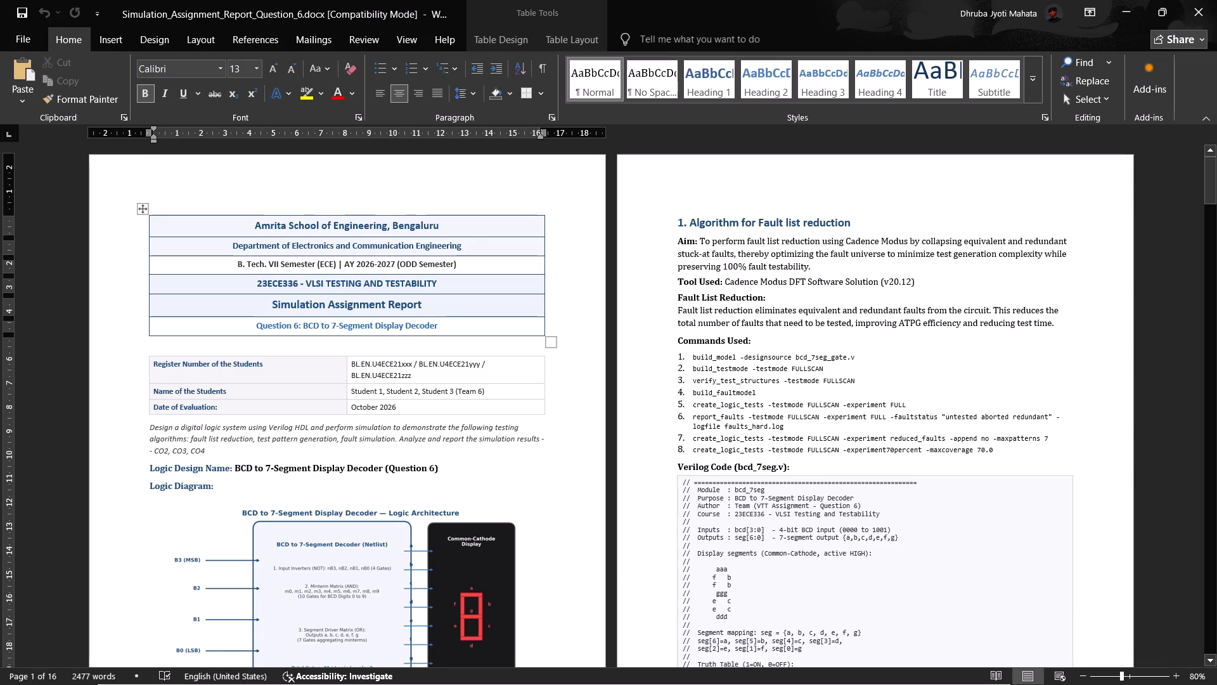
key(alt+Tab)
key(alt+Tab)
key(alt+Tab)
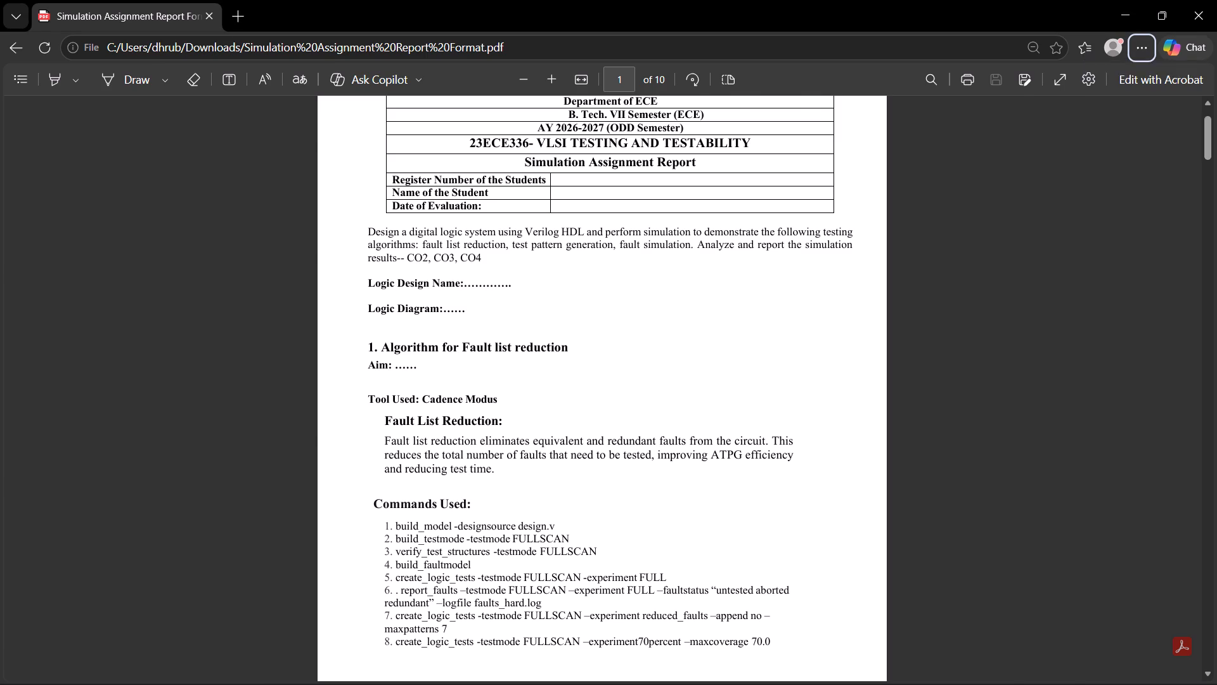
key(alt+Tab)
key(alt+Tab)
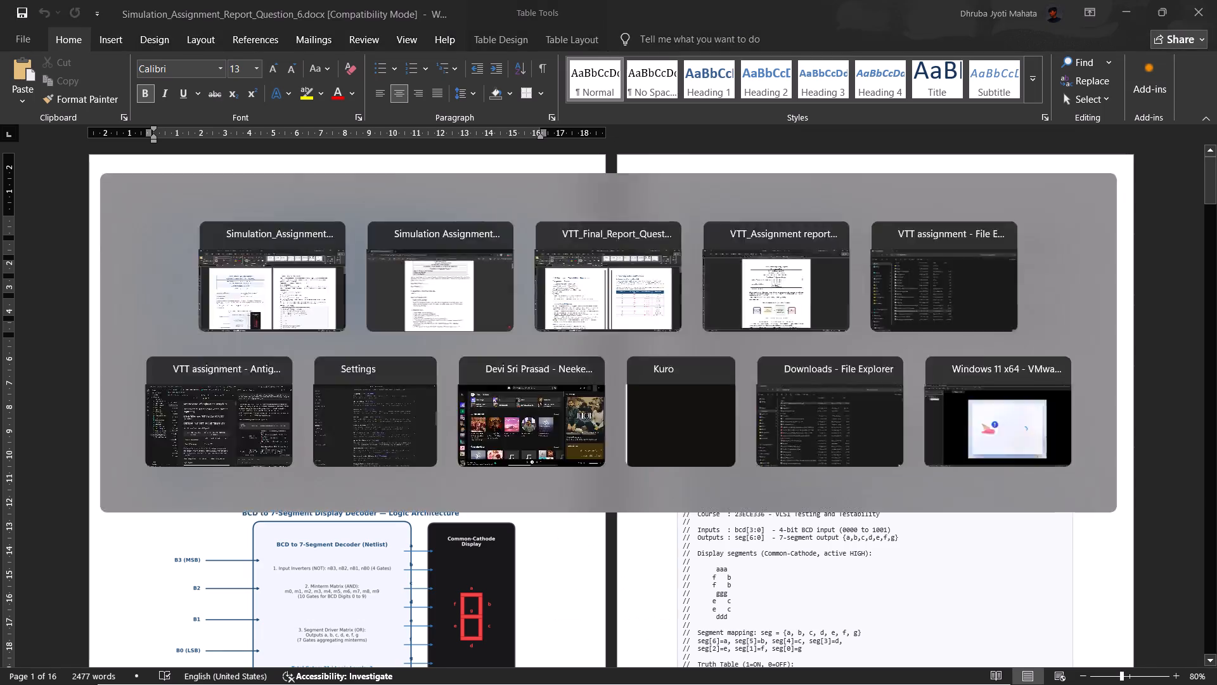
scroll(581, 431, down, 1)
key(alt+Tab)
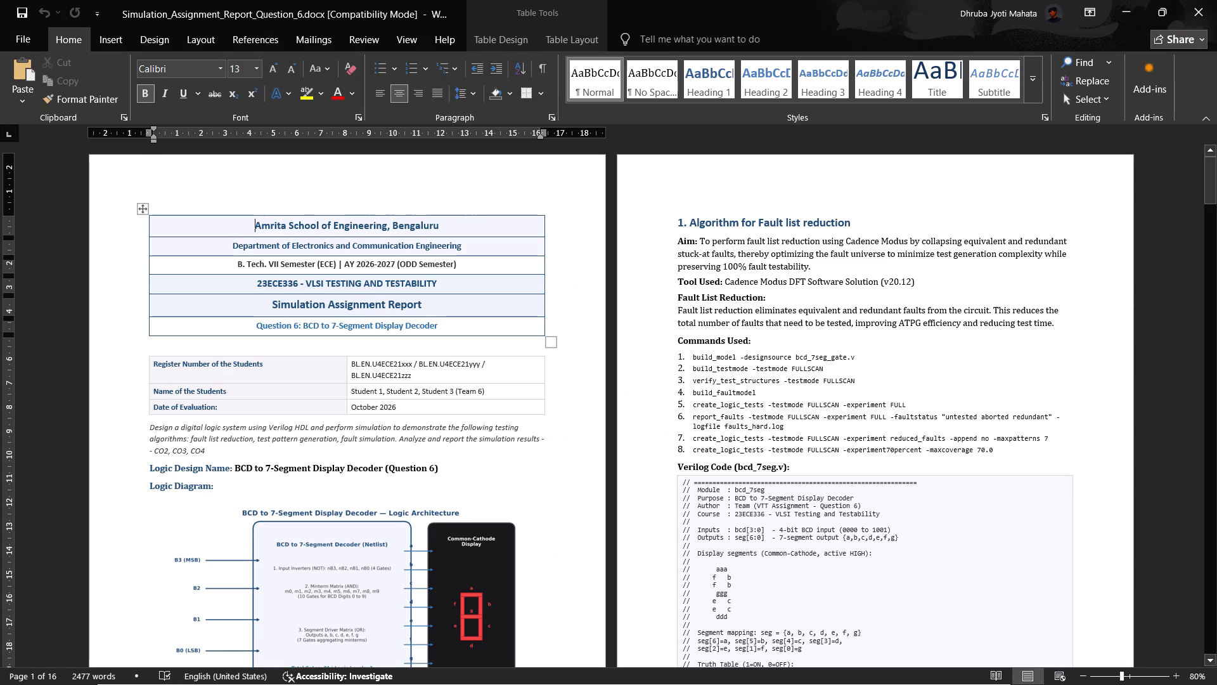
Compare the layout of the commands, Verilog code and .BENCH code sections between the format PDF and Simulation_Assignment_Report_Question_6.docx.
key(alt+Tab)
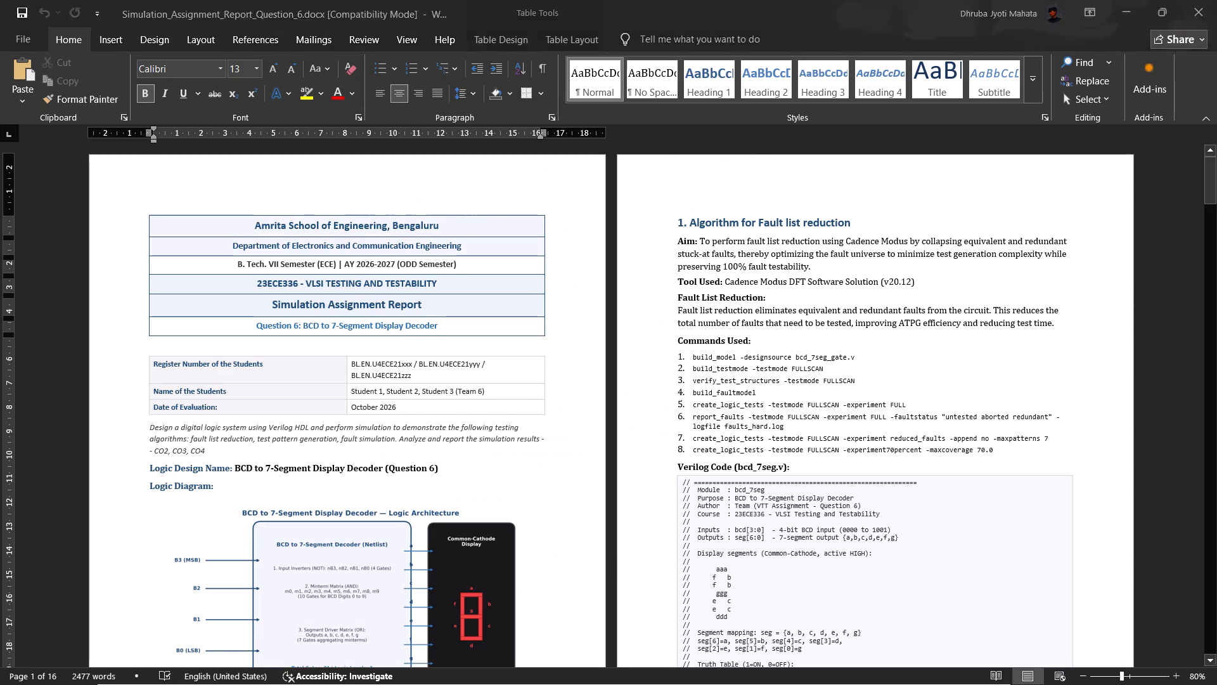
scroll(581, 431, down, 2)
scroll(581, 431, up, 1)
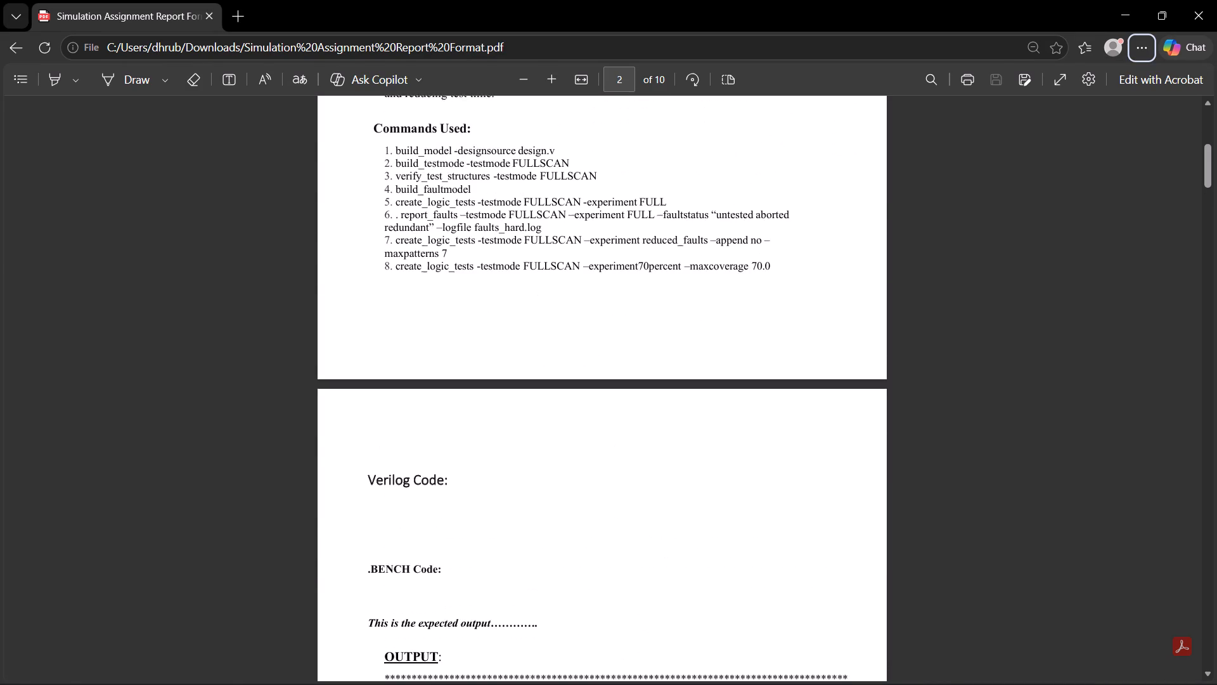
key(alt+Tab)
scroll(581, 431, down, 1)
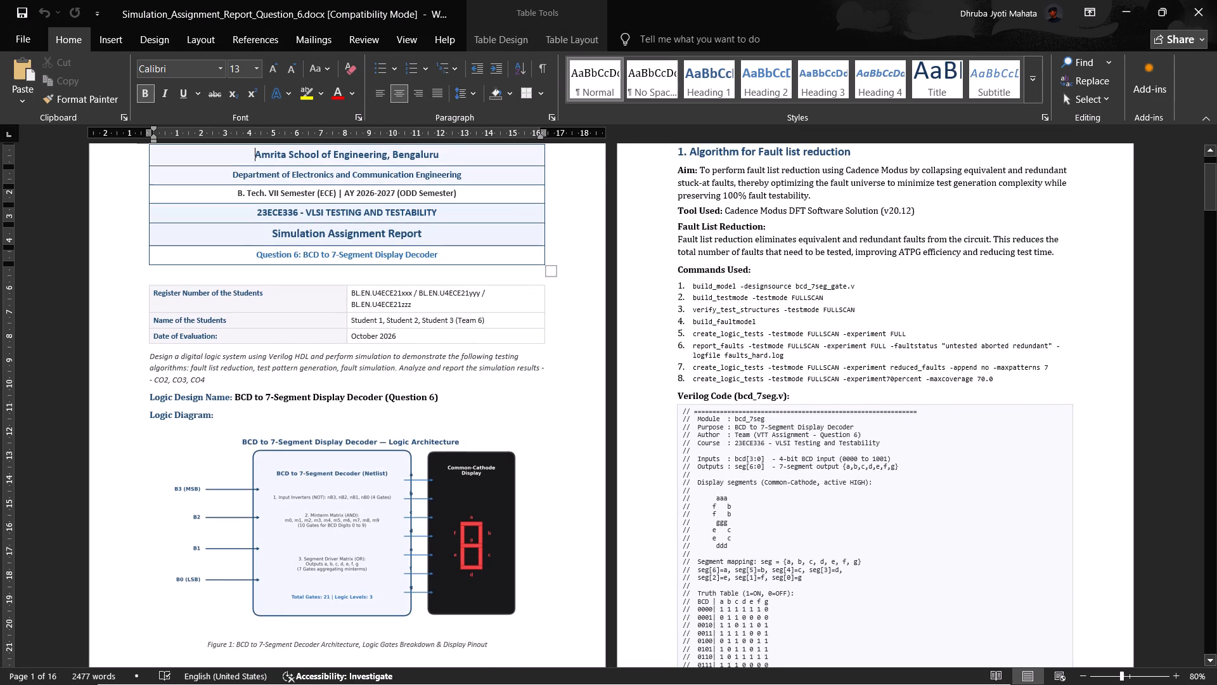
scroll(795, 438, down, 8)
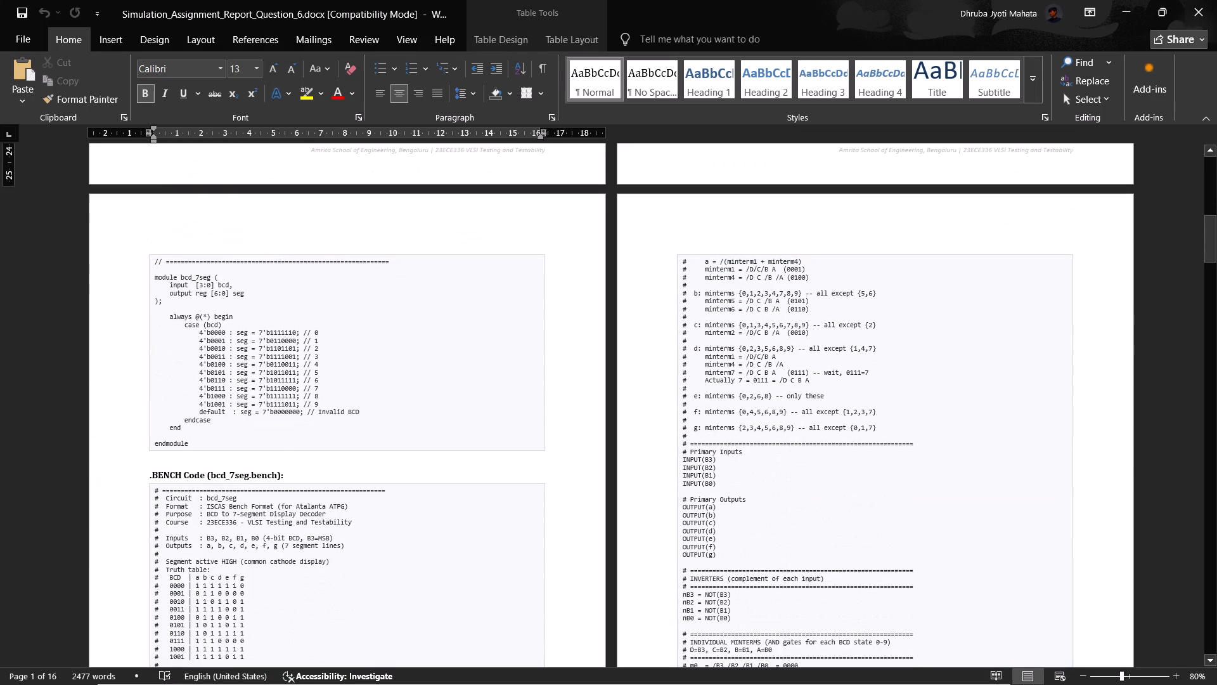
key(alt+Tab)
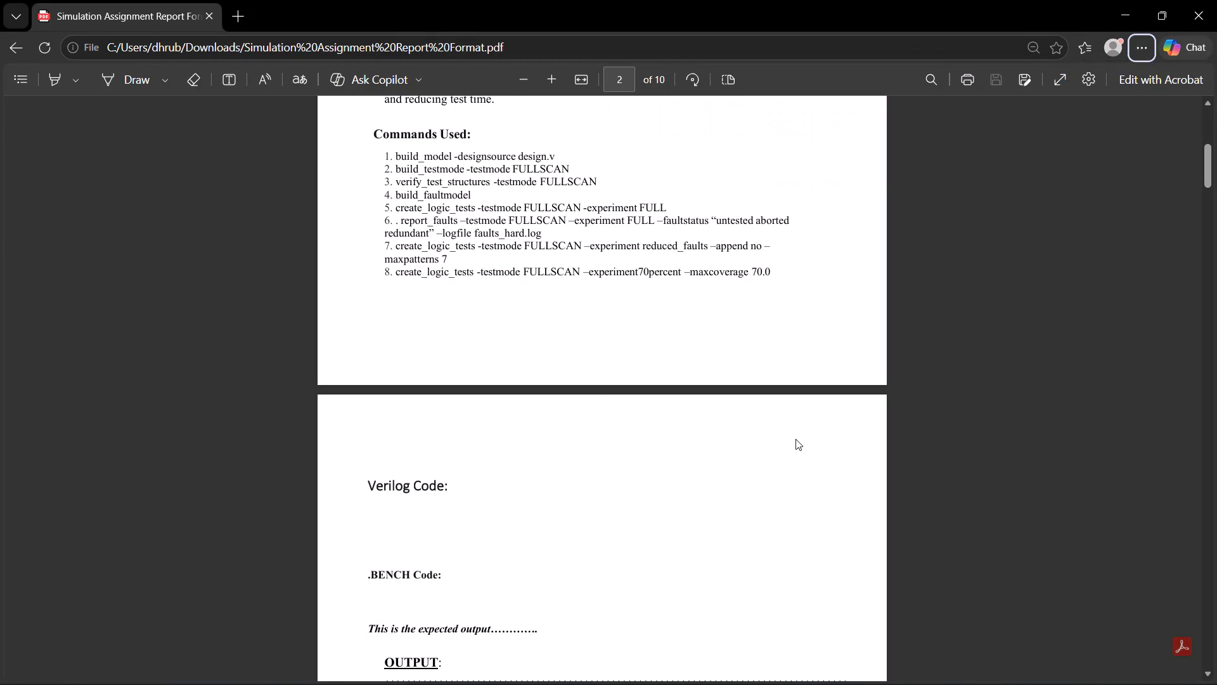
key(alt+Tab)
scroll(795, 439, up, 6)
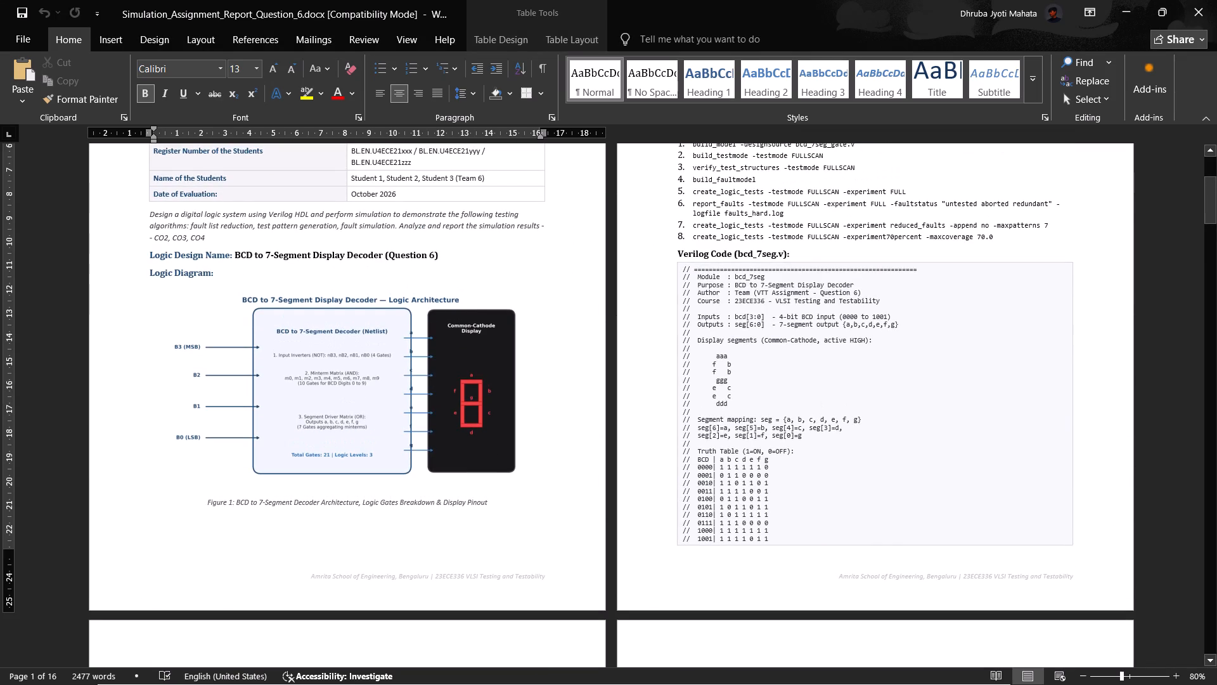
scroll(795, 439, up, 1)
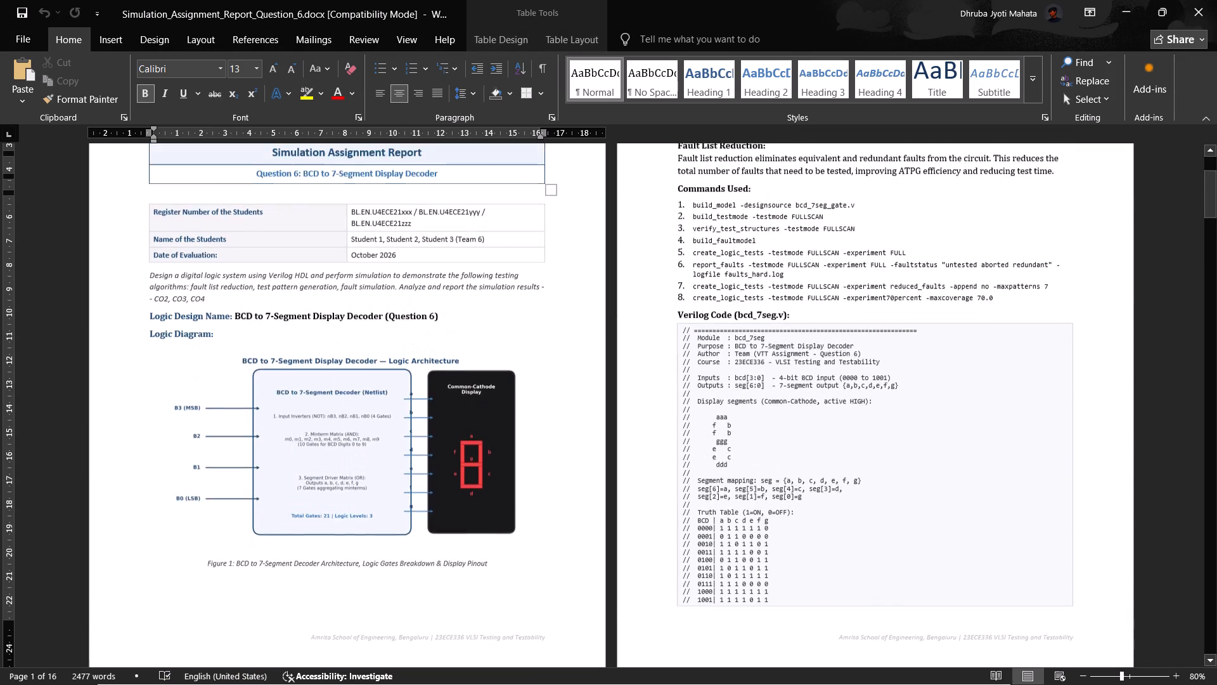
scroll(795, 439, up, 2)
key(alt+Tab)
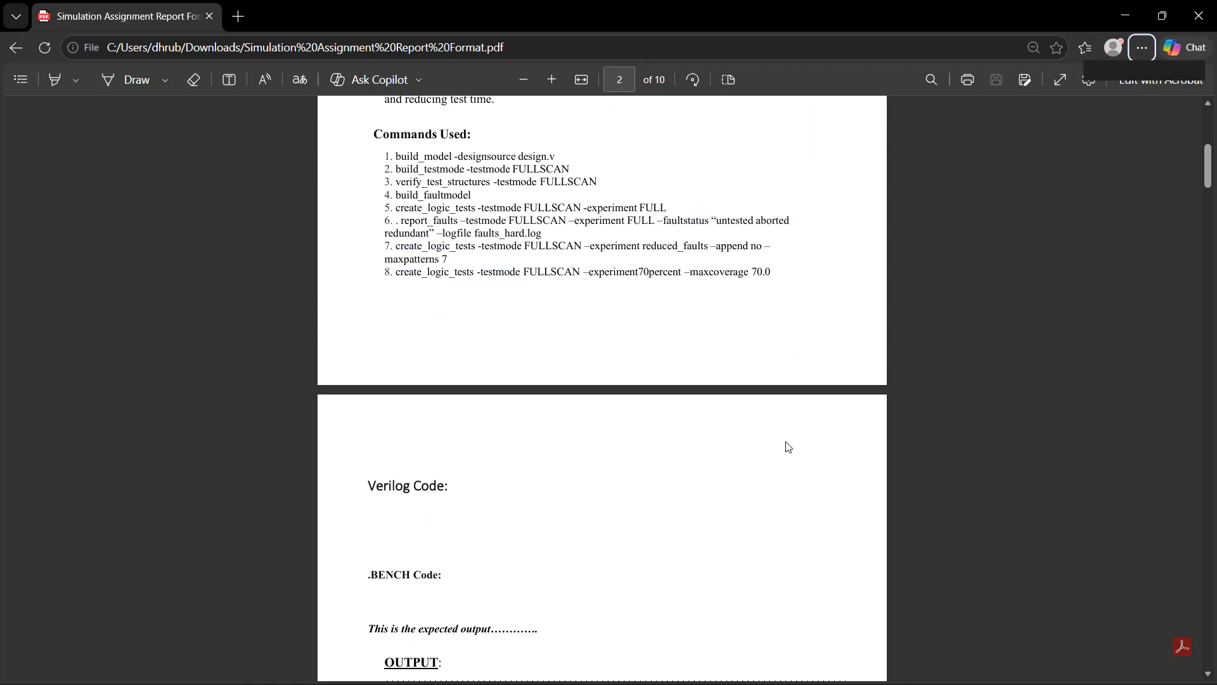
scroll(551, 447, up, 2)
scroll(551, 447, down, 4)
scroll(551, 447, up, 1)
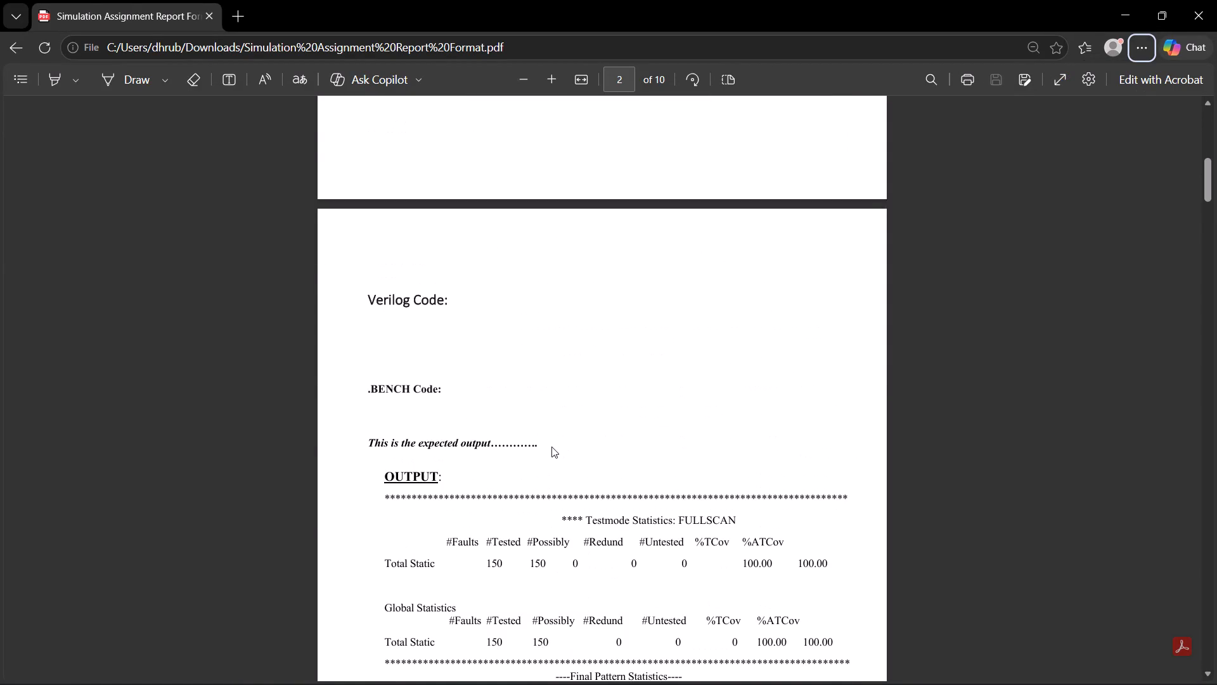
Examine the Verilog code, .BENCH code and OUTPUT block in Simulation_Assignment_Report_Question_6.docx.
key(alt+Tab)
scroll(551, 447, down, 8)
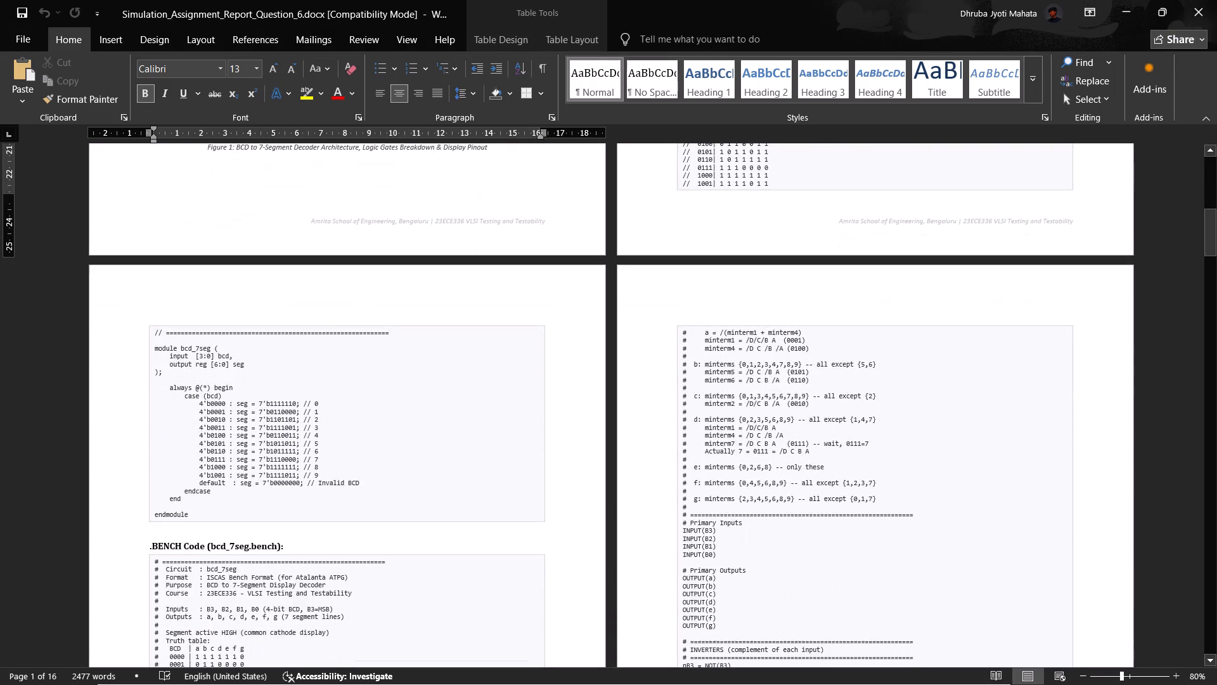
scroll(550, 447, down, 4)
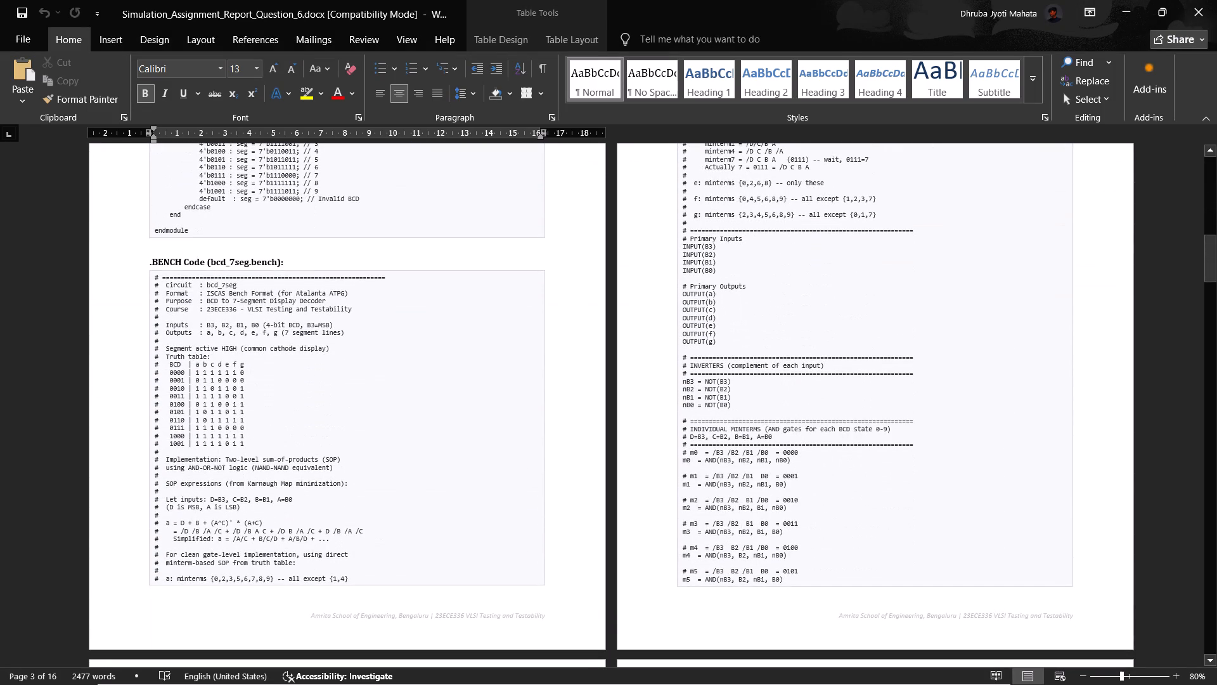
scroll(550, 447, down, 3)
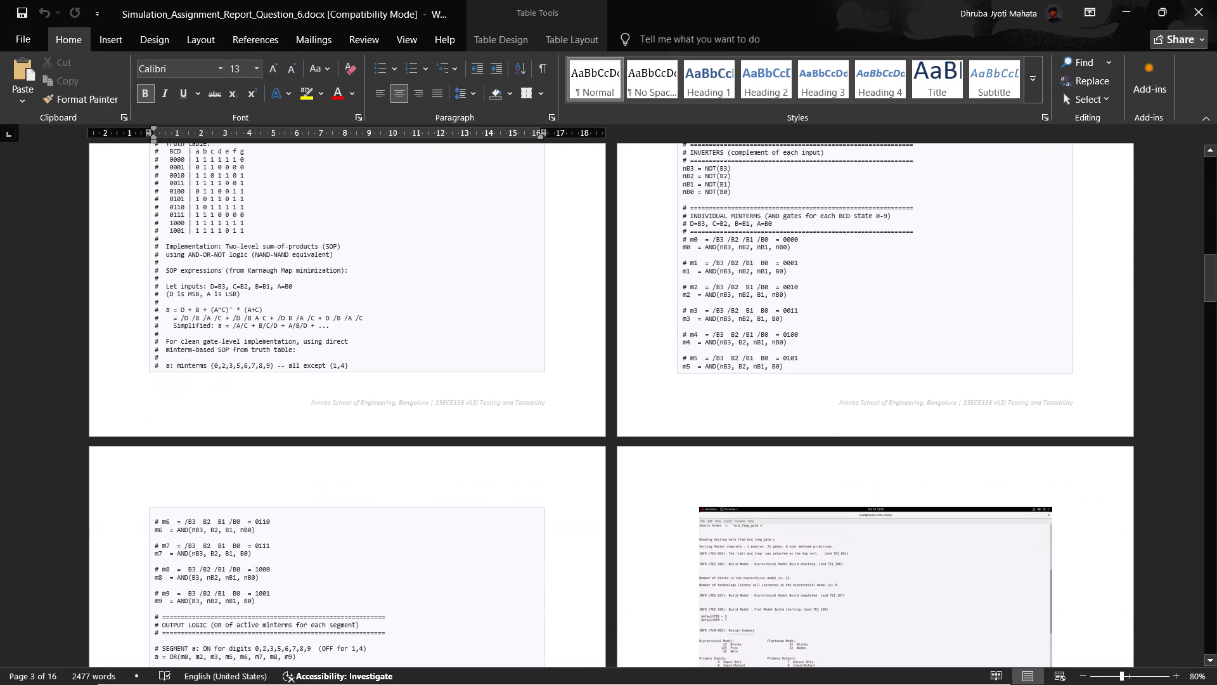
scroll(550, 447, up, 6)
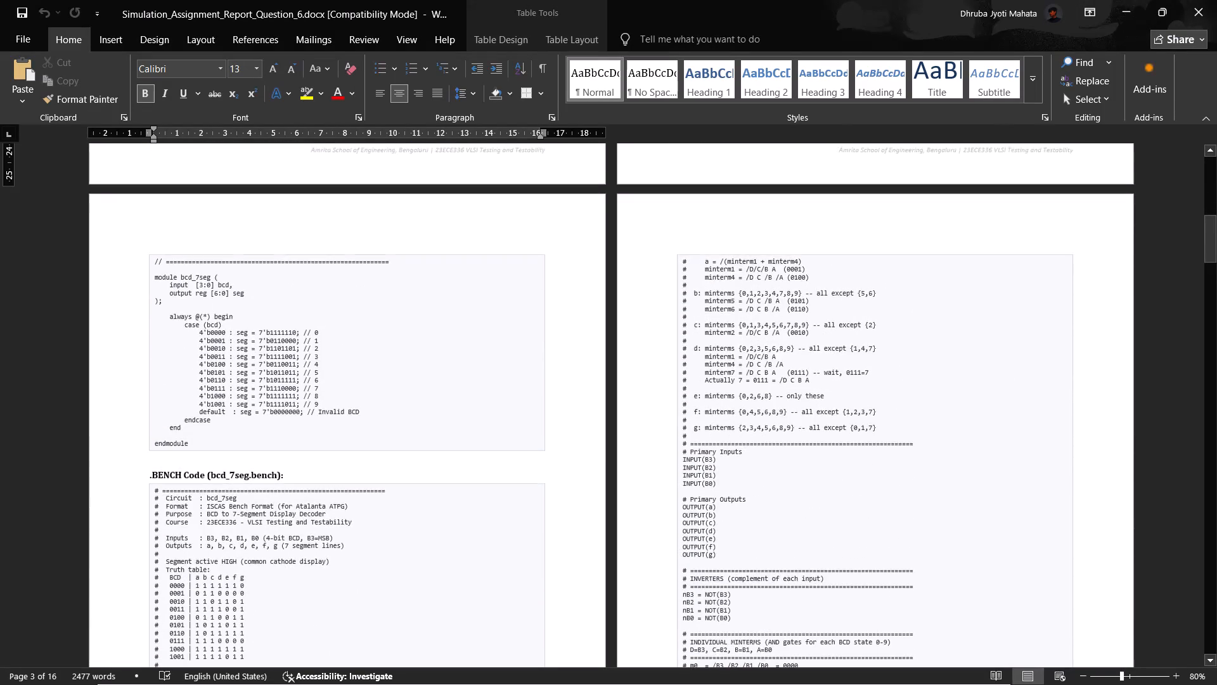
scroll(550, 447, down, 3)
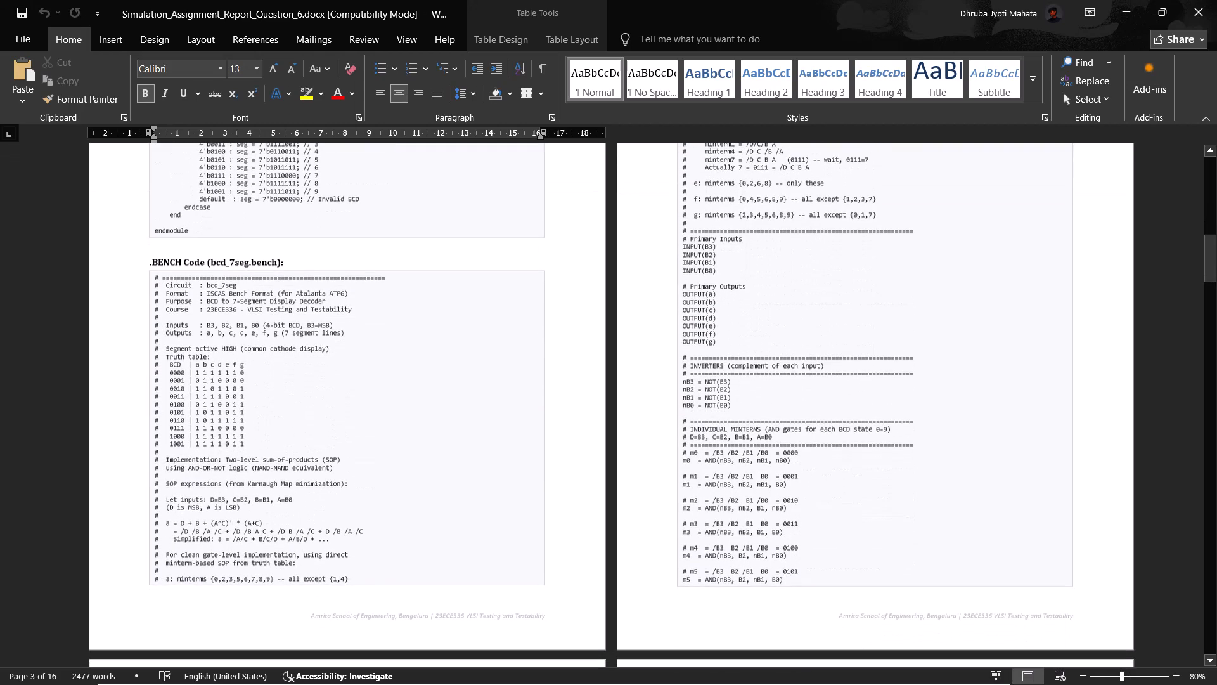
scroll(550, 447, down, 8)
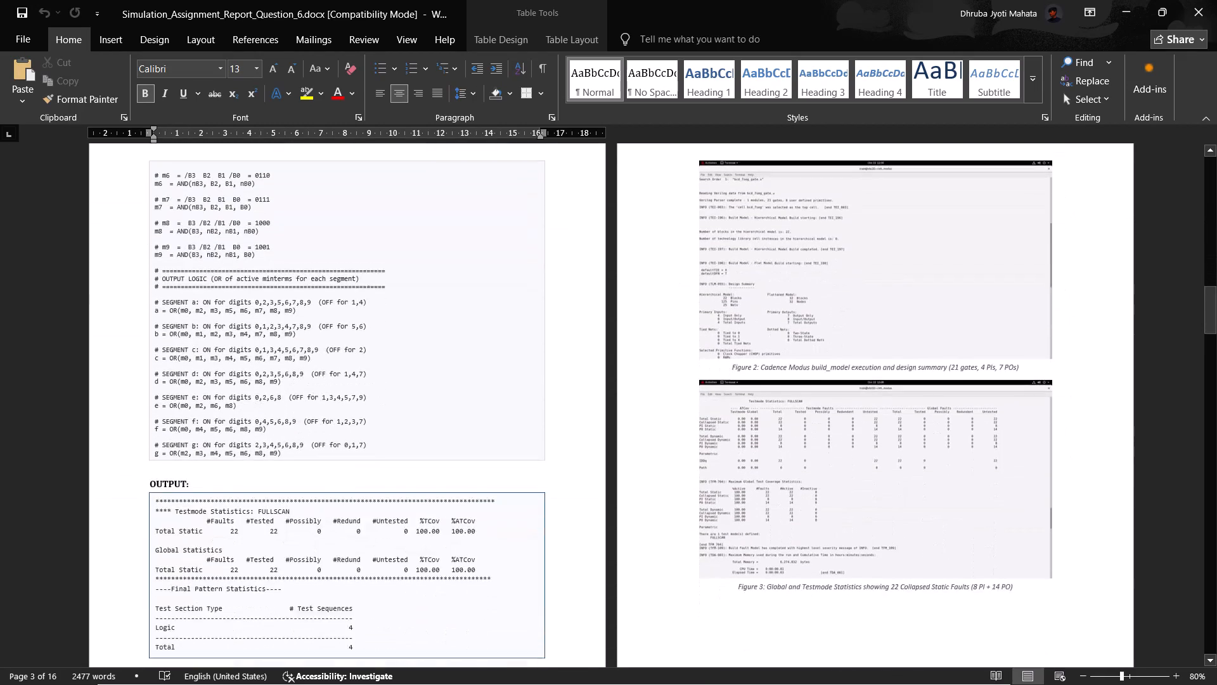
scroll(550, 447, down, 2)
scroll(550, 447, up, 2)
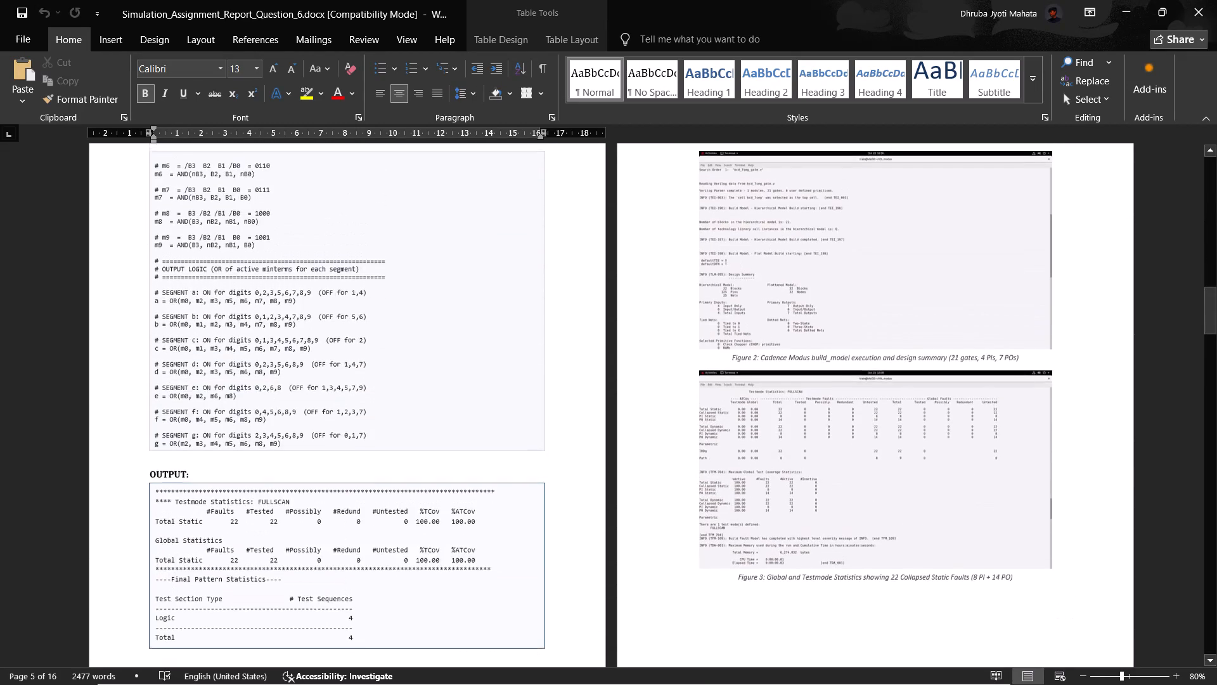
Compare the OUTPUT statistics block in the format PDF with the one in Simulation_Assignment_Report_Question_6.docx.
key(alt+Tab)
scroll(550, 447, down, 1)
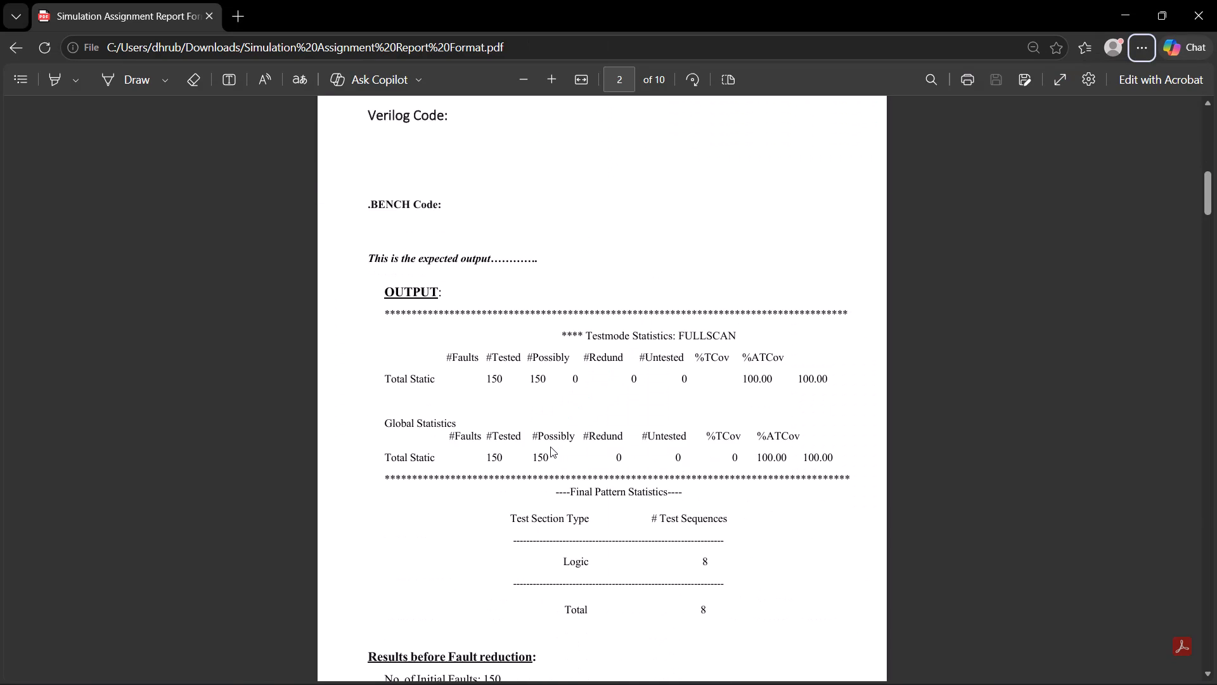
key(alt+Tab)
scroll(550, 447, down, 1)
key(alt+Tab)
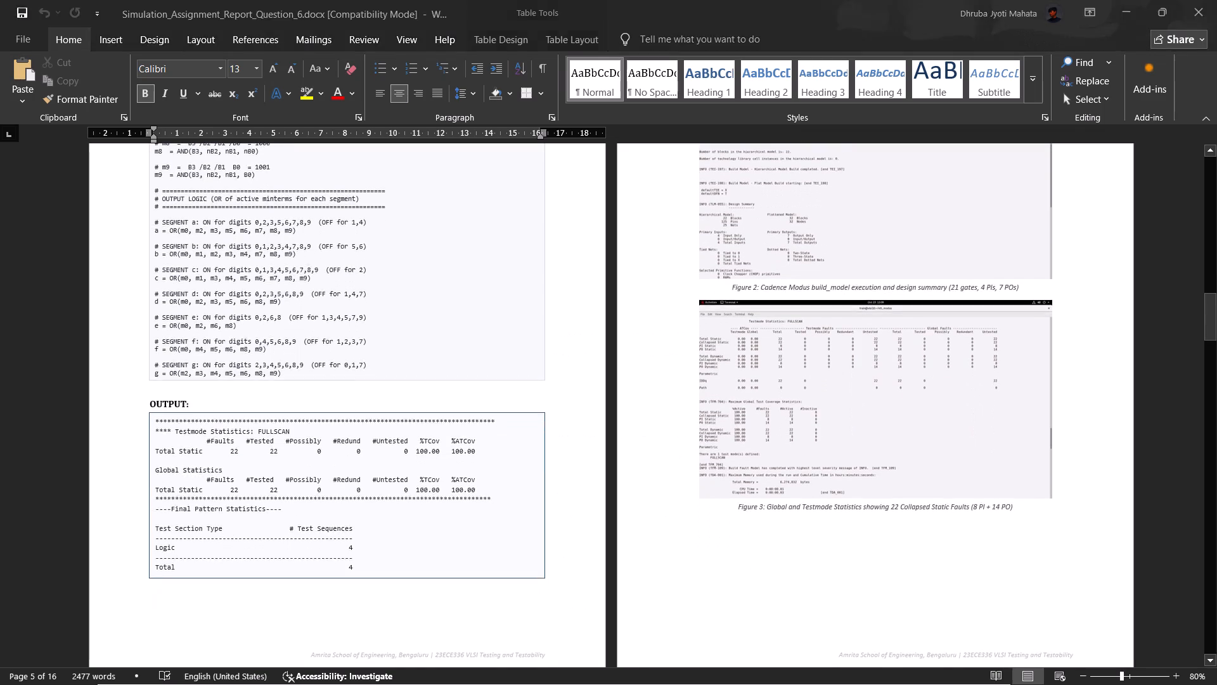
key(alt+Tab)
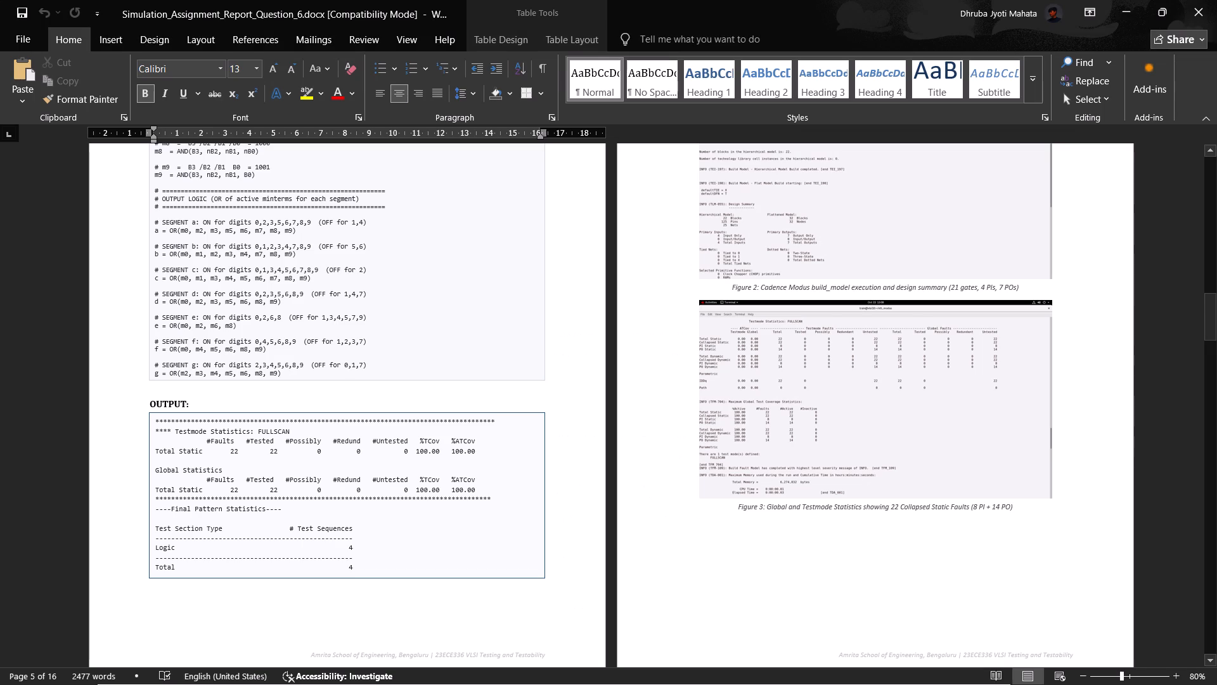
scroll(595, 418, up, 3)
scroll(598, 422, down, 1)
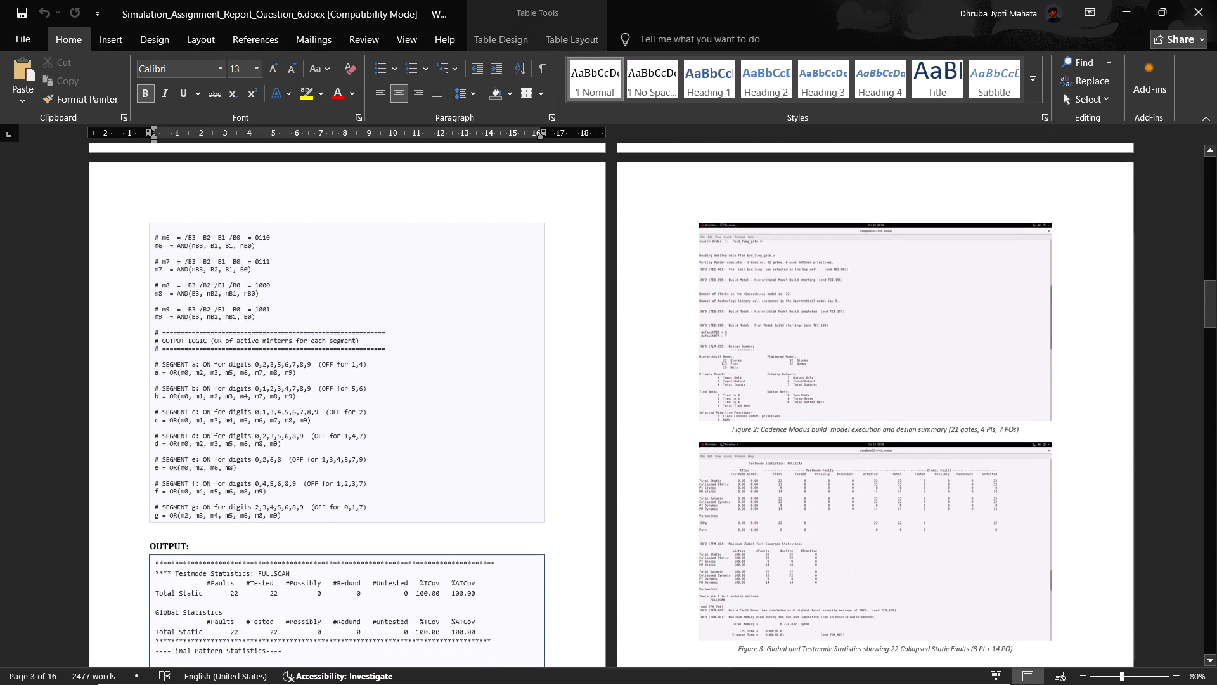
scroll(951, 429, down, 2)
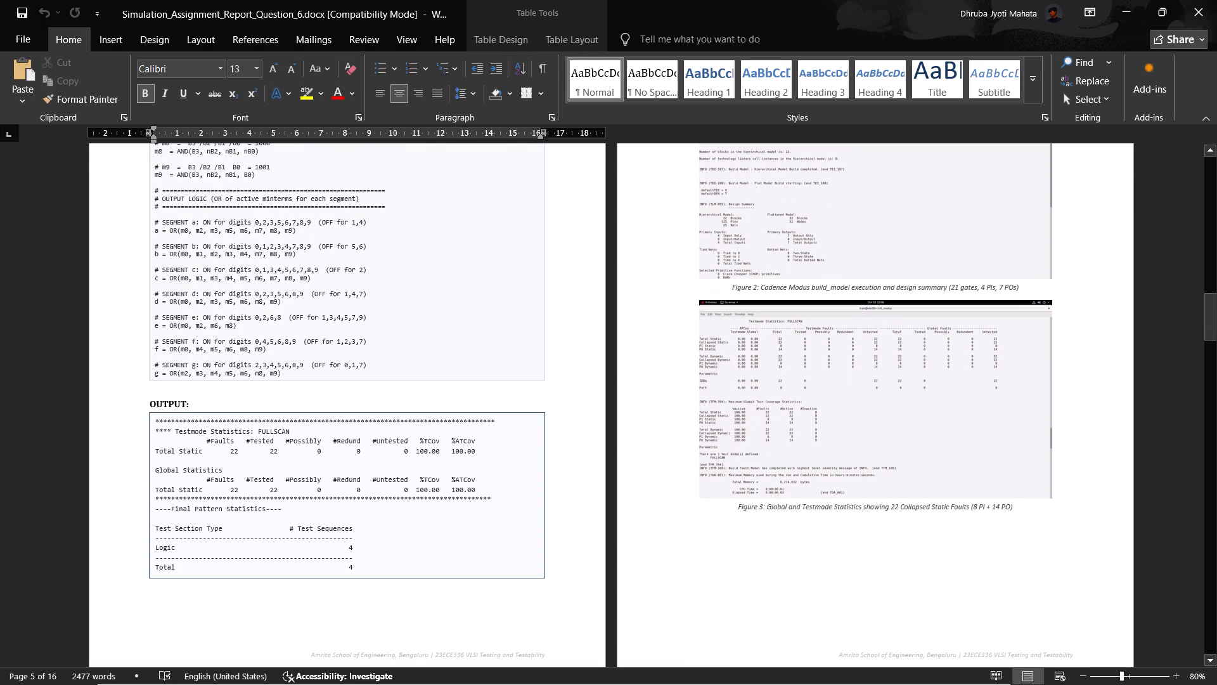
Examine the .BENCH code, OUTPUT block, Cadence Modus screenshots and fault reduction results up to the Test Pattern Generation section.
scroll(812, 315, up, 2)
ctrl+scroll(861, 375, up, 3)
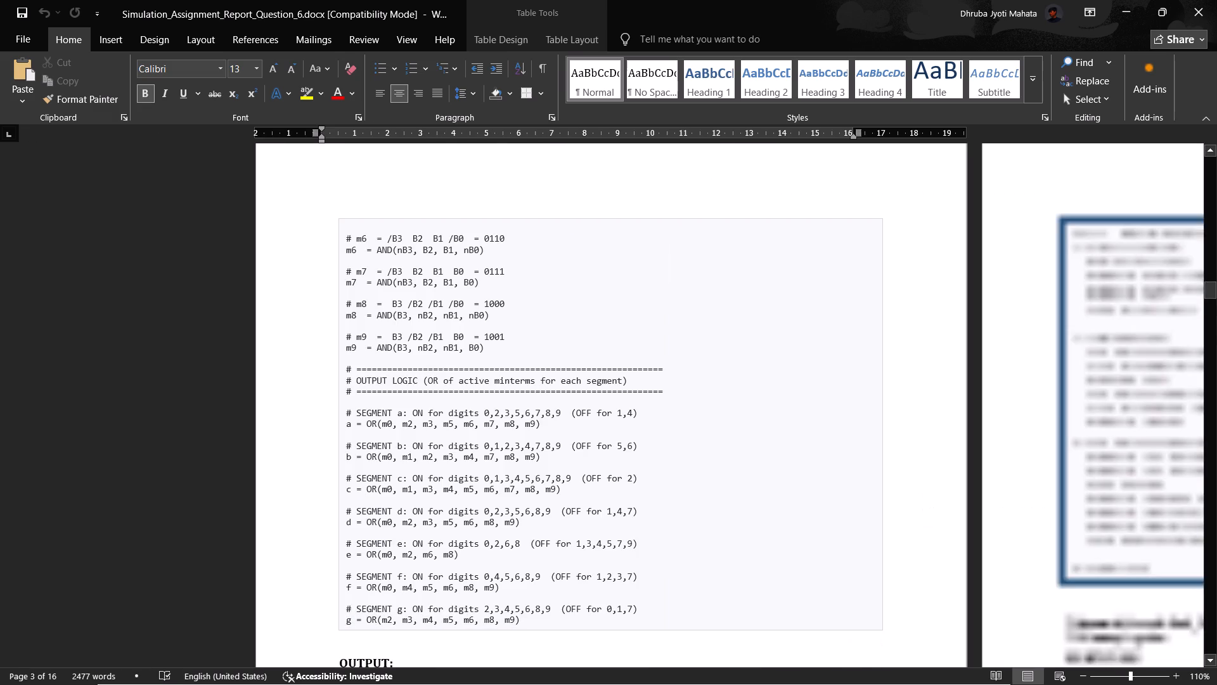
scroll(923, 399, down, 7)
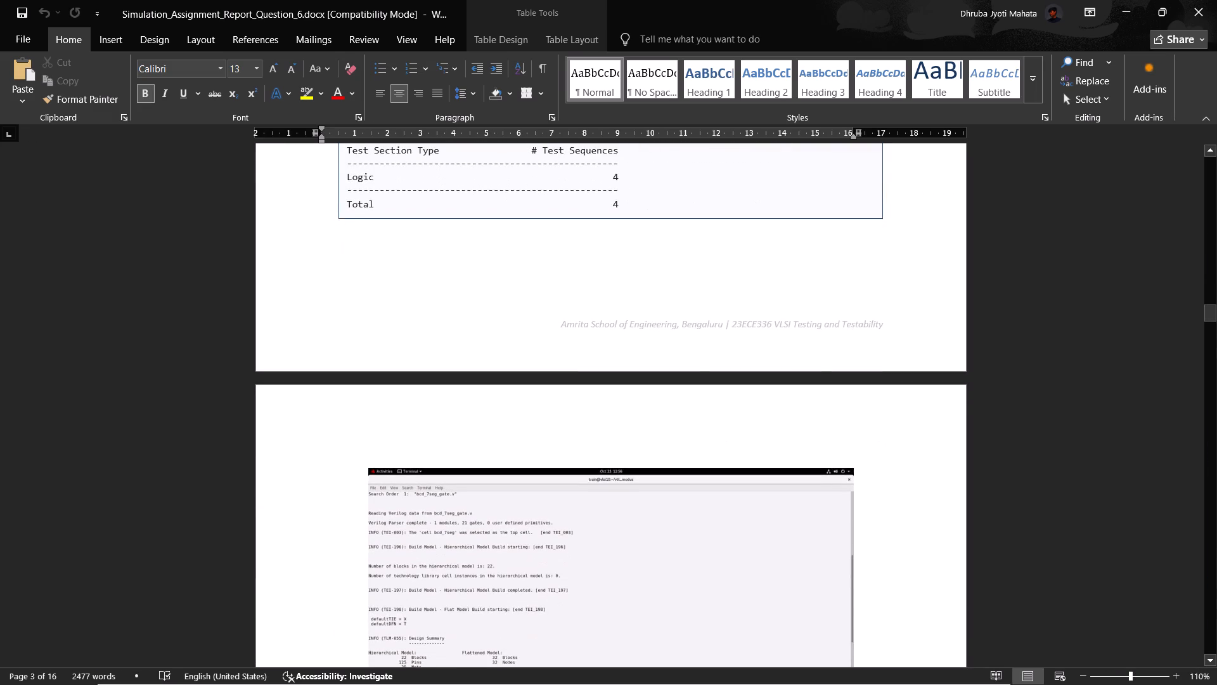
scroll(777, 382, up, 3)
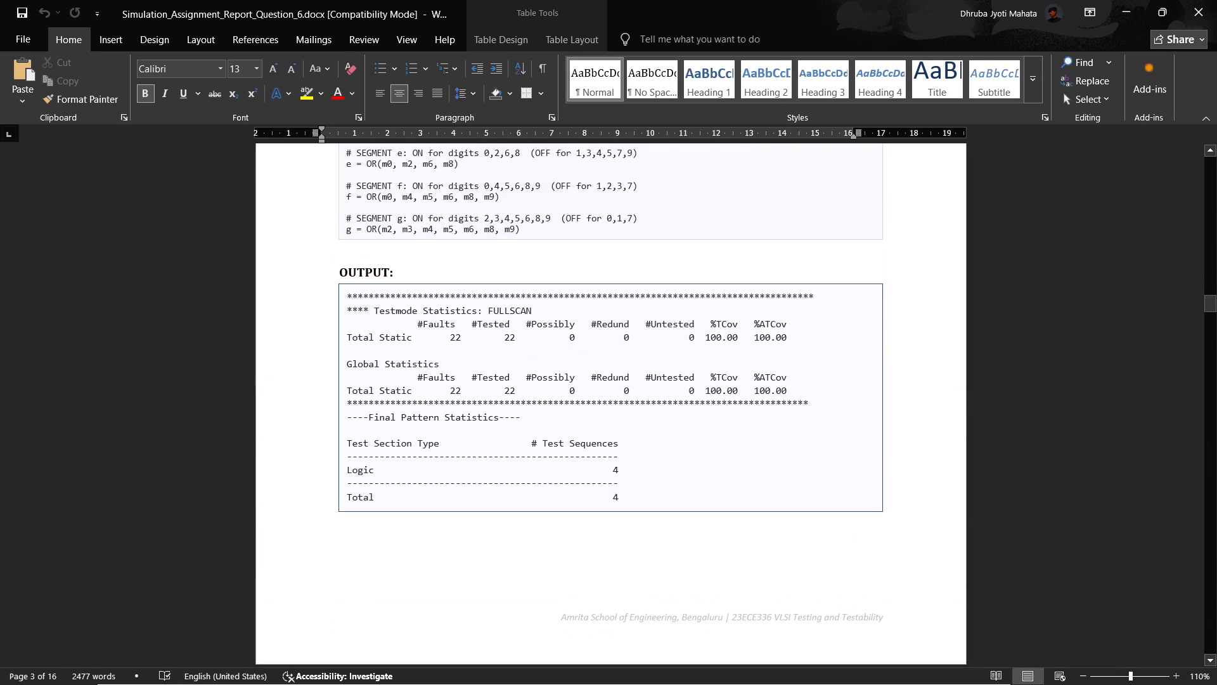
scroll(756, 380, down, 9)
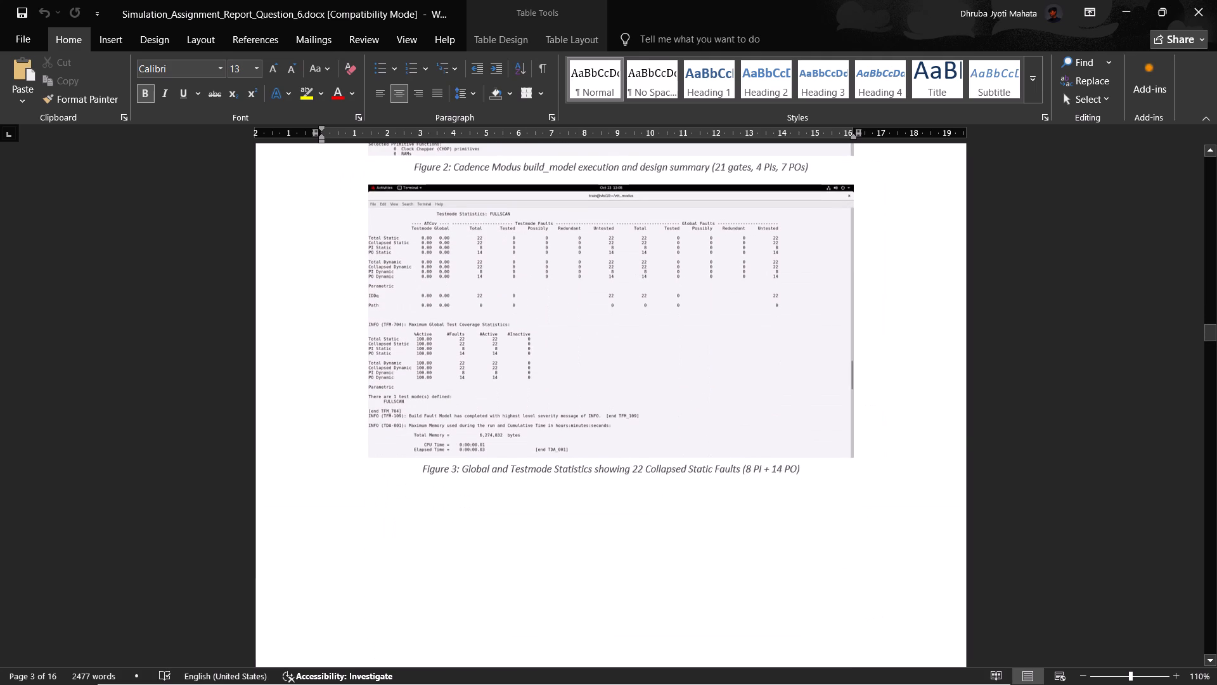
scroll(756, 380, up, 3)
scroll(756, 380, down, 8)
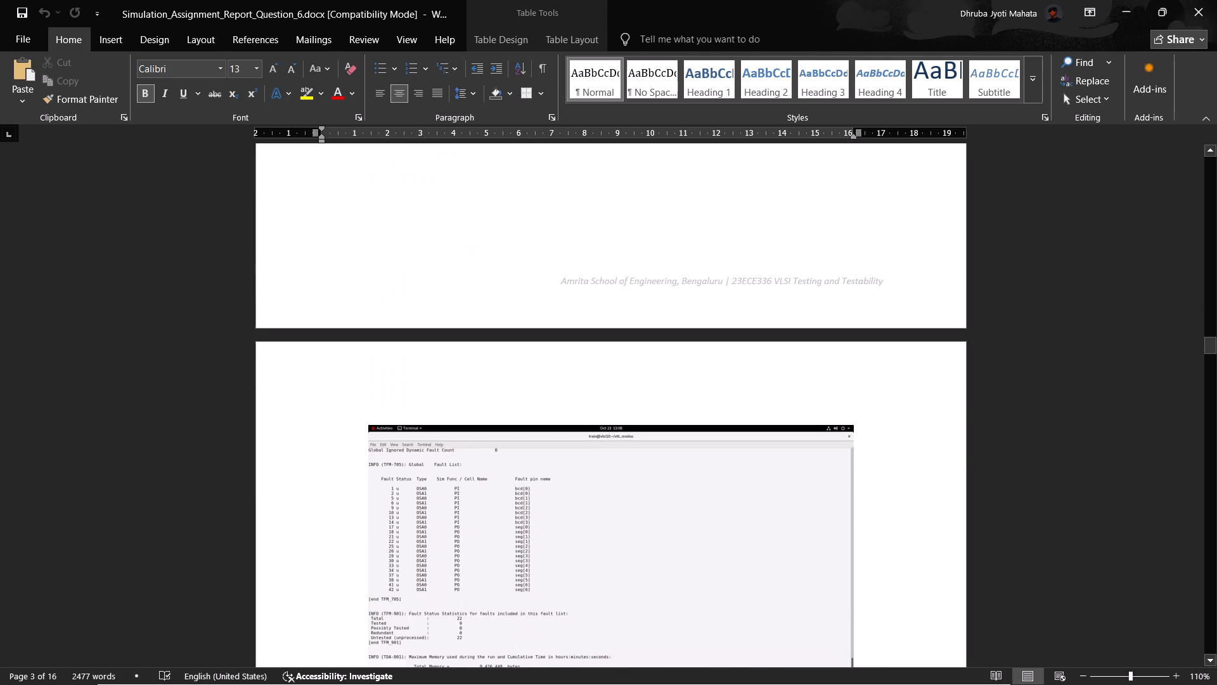
scroll(756, 380, down, 7)
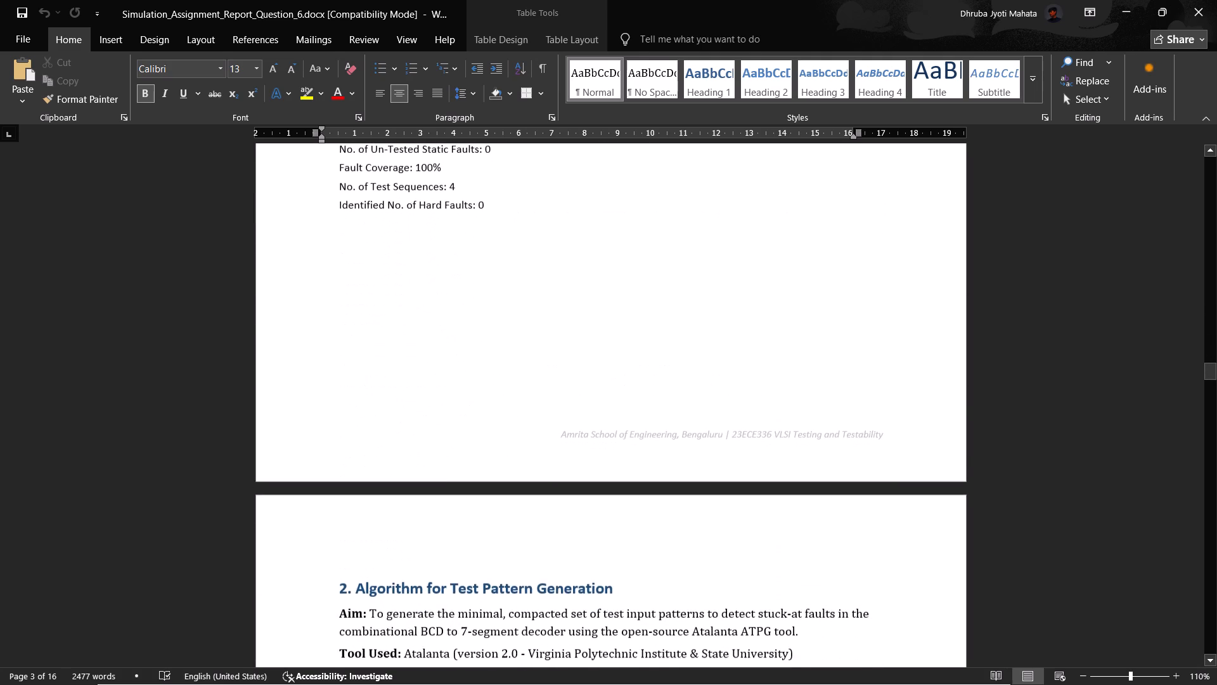
Enlarge the Figure 2 build_model screenshot proportionally to about 17 cm wide, slightly beyond the text margin.
scroll(756, 380, up, 12)
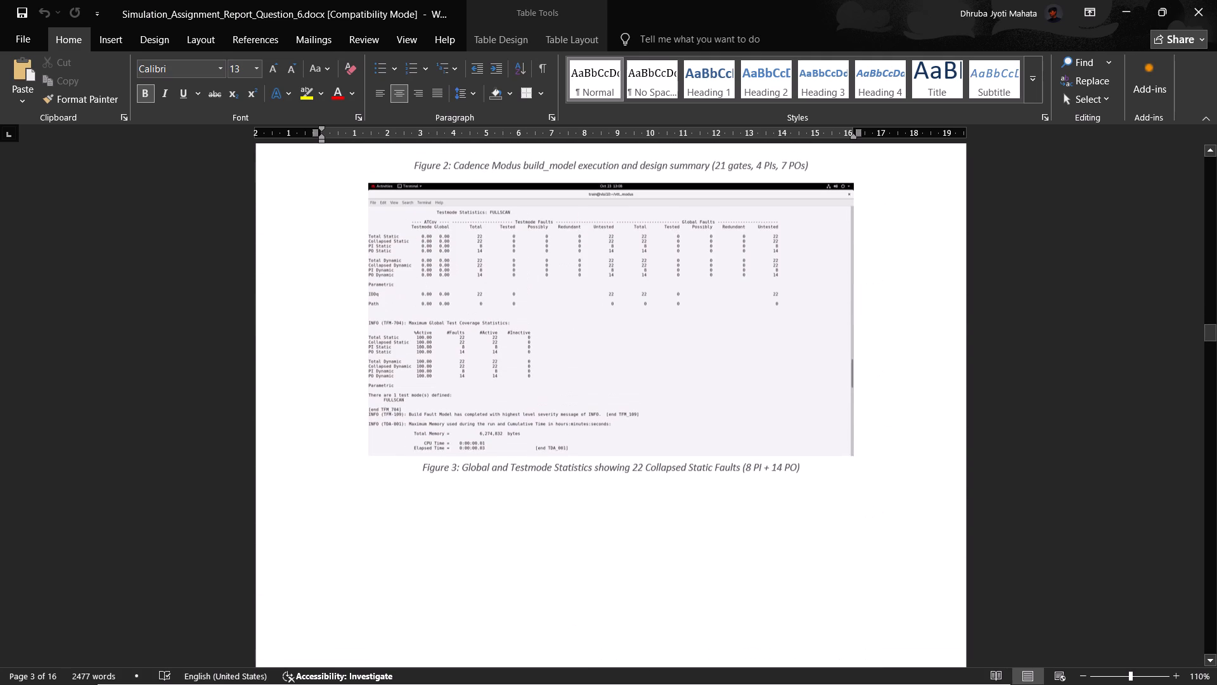
scroll(749, 397, up, 2)
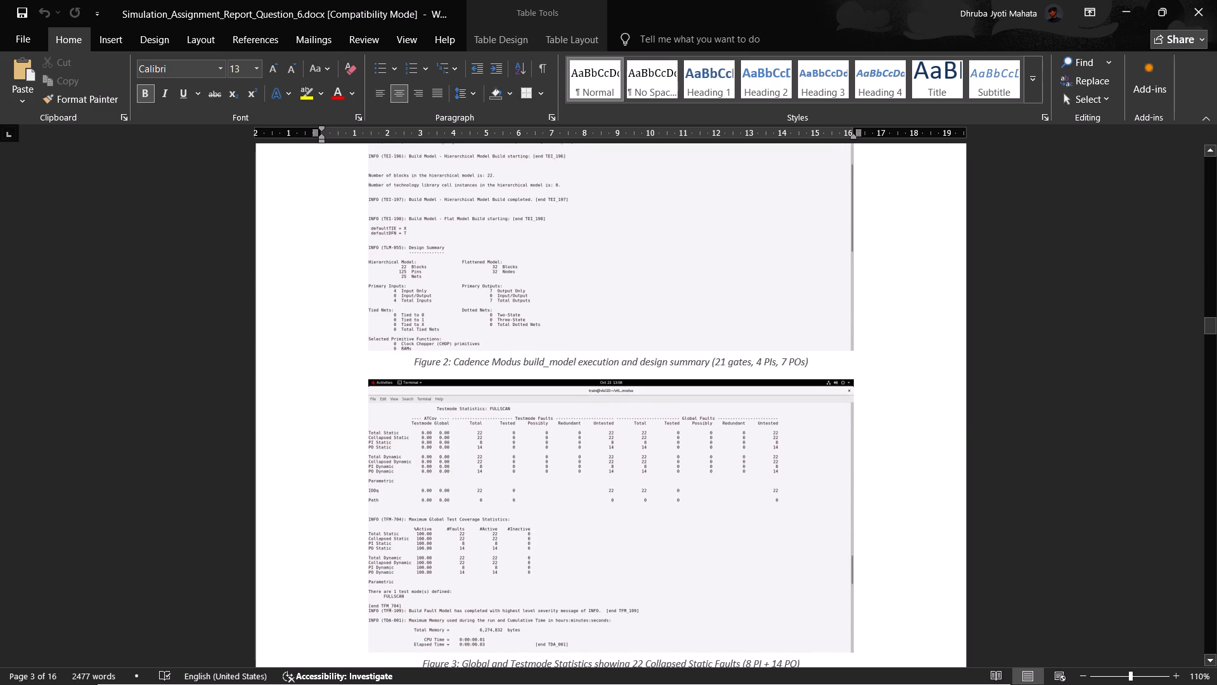
scroll(743, 400, up, 2)
ctrl+scroll(522, 402, up, 4)
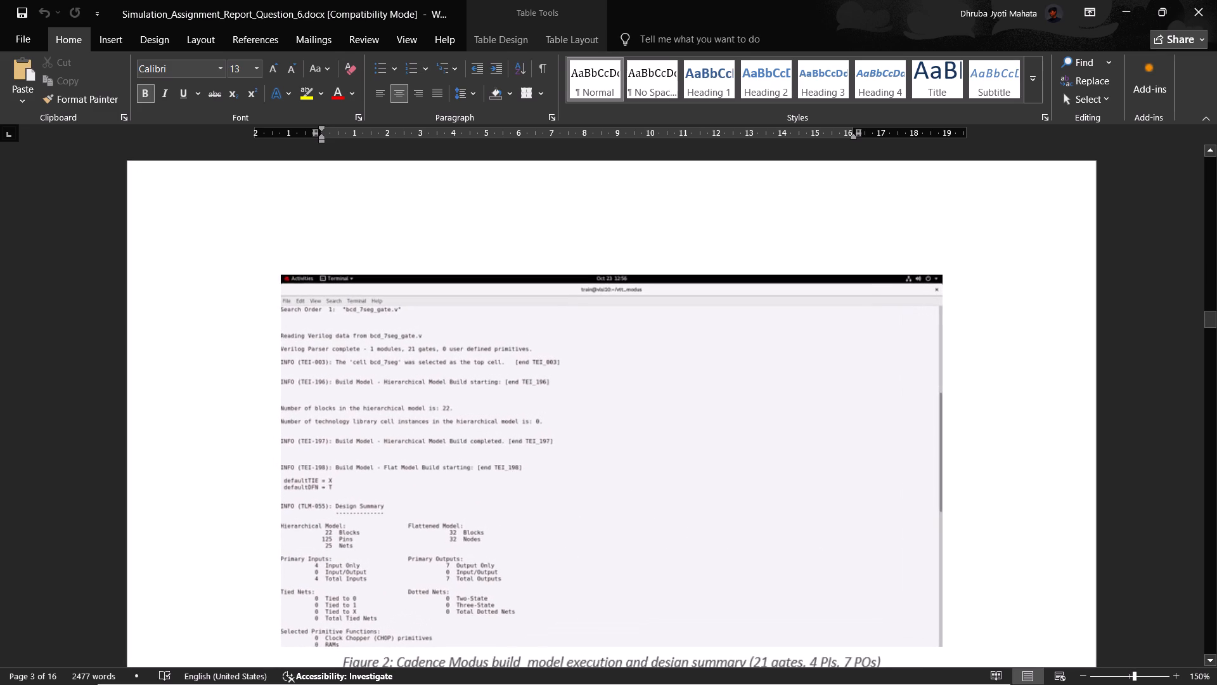
click(522, 402)
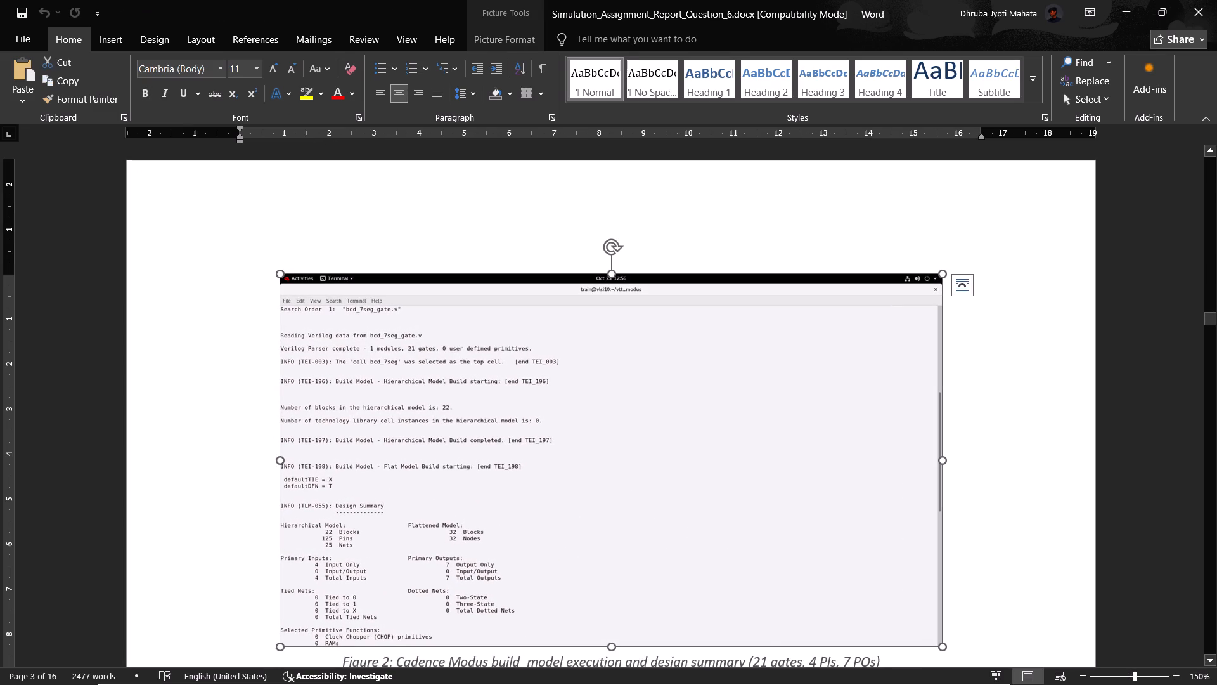
scroll(814, 448, down, 1)
scroll(818, 421, up, 1)
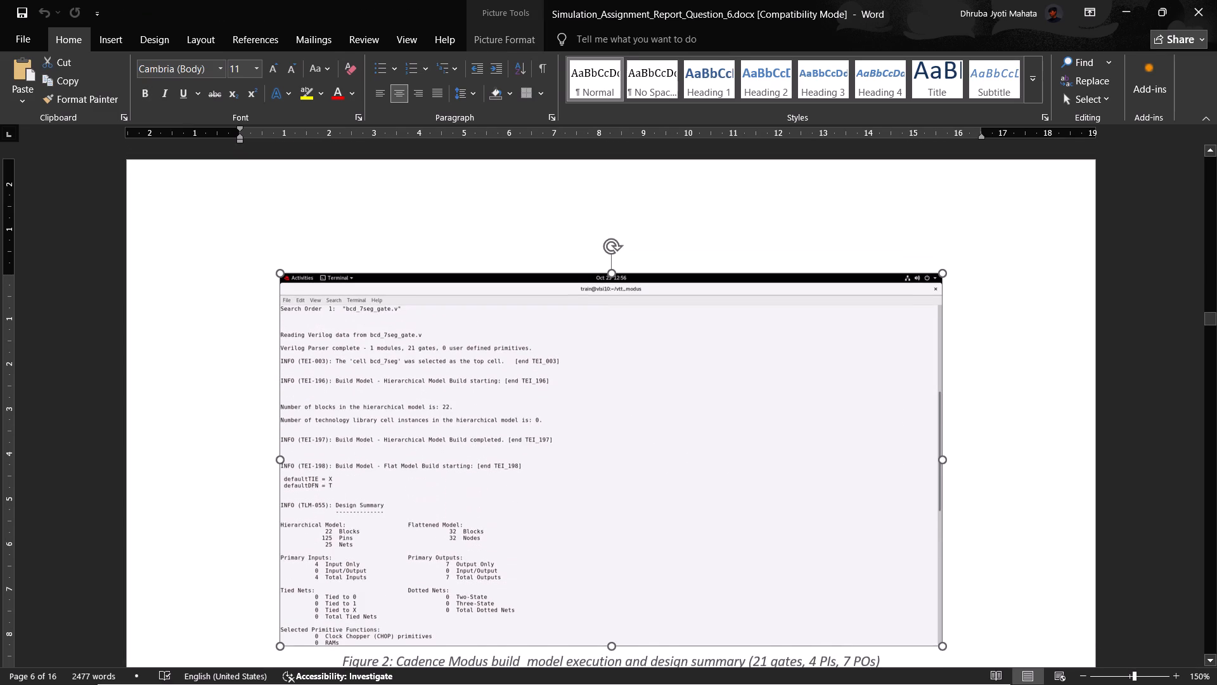
scroll(982, 307, down, 6)
scroll(958, 289, up, 6)
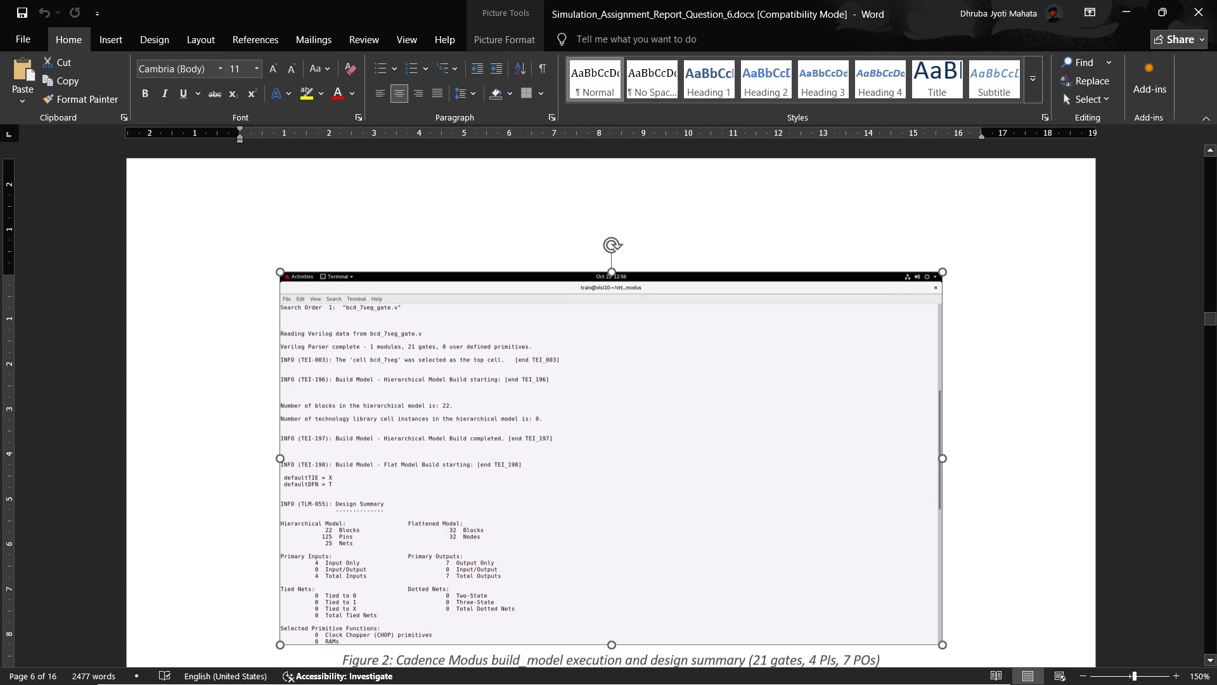
drag(947, 273, 998, 248)
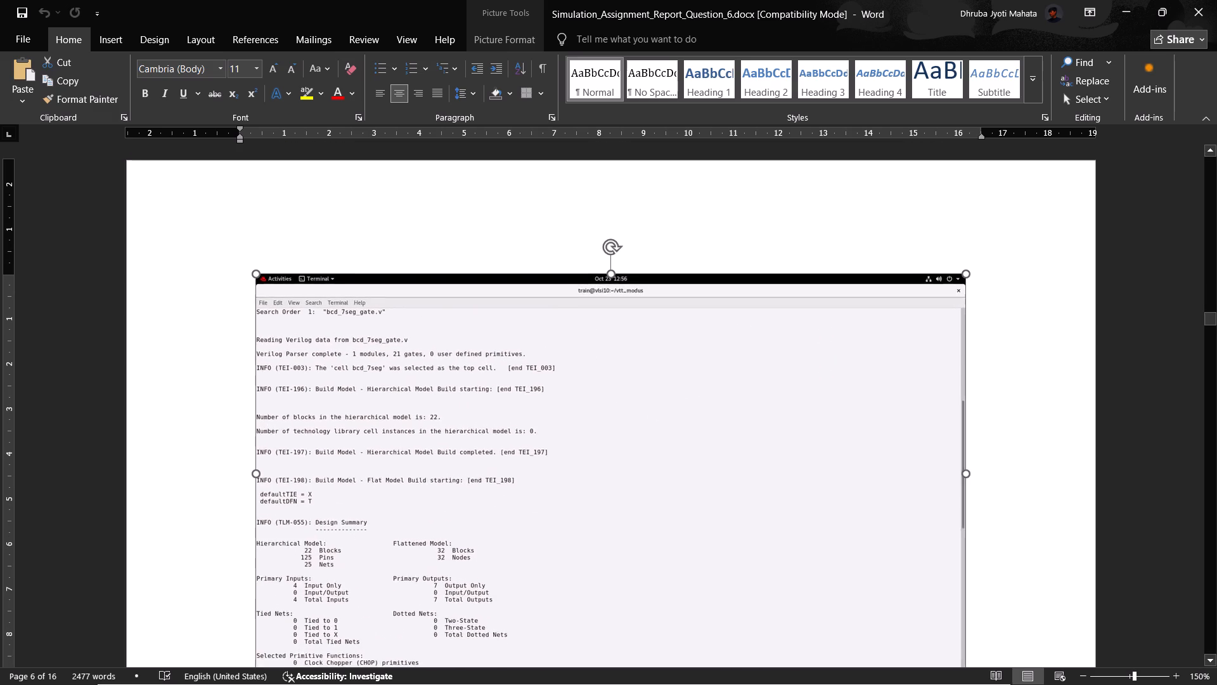
drag(998, 248, 1053, 217)
Enlarge the Figure 3 Global and Testmode Statistics screenshot proportionally to about 17 cm wide, matching Figure 2.
scroll(707, 367, down, 3)
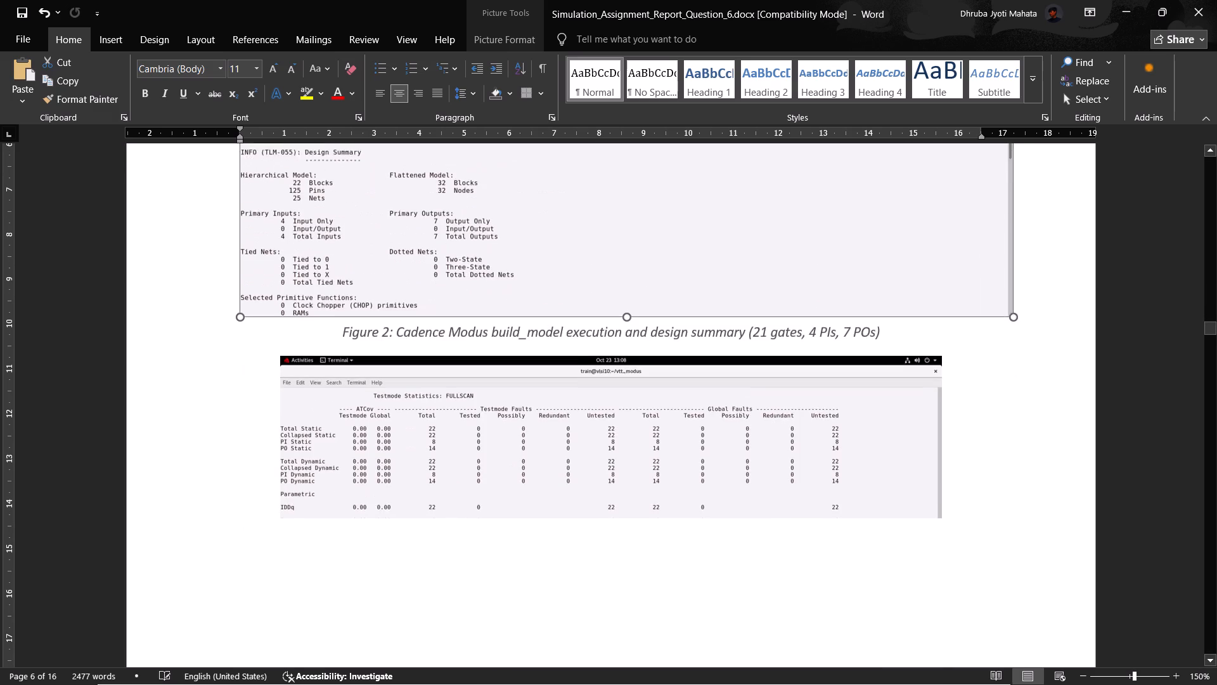
scroll(771, 433, down, 4)
scroll(776, 346, up, 3)
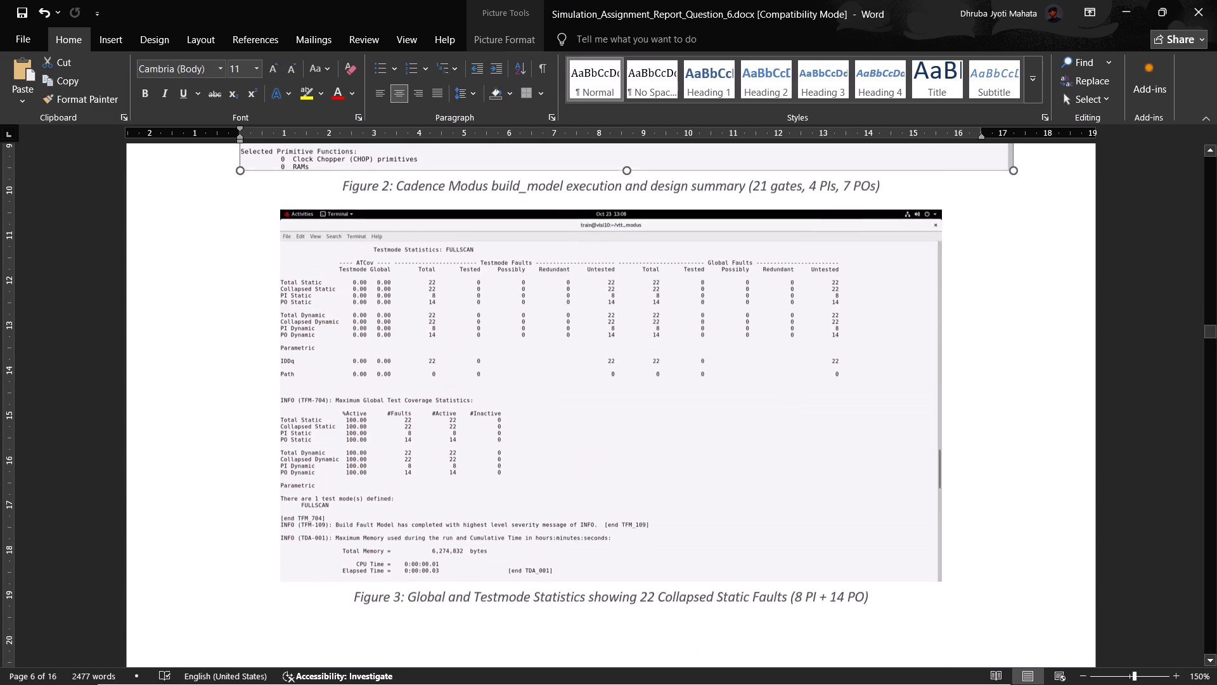
click(785, 346)
click(937, 216)
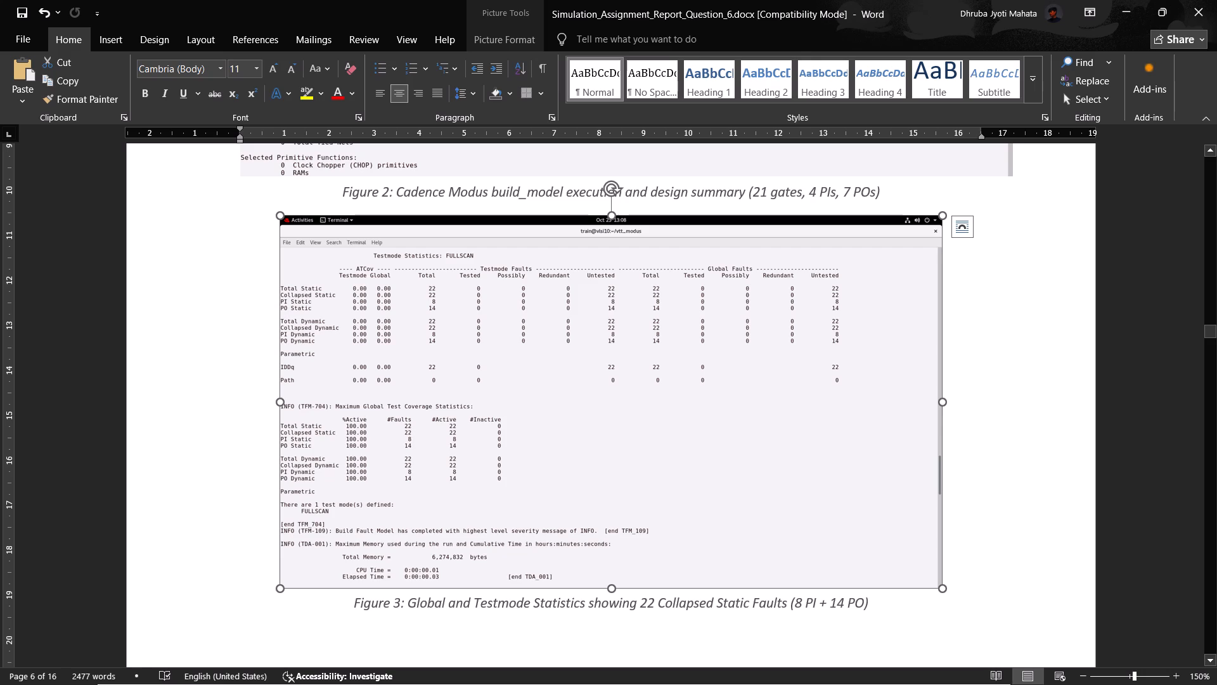
drag(943, 219, 1014, 214)
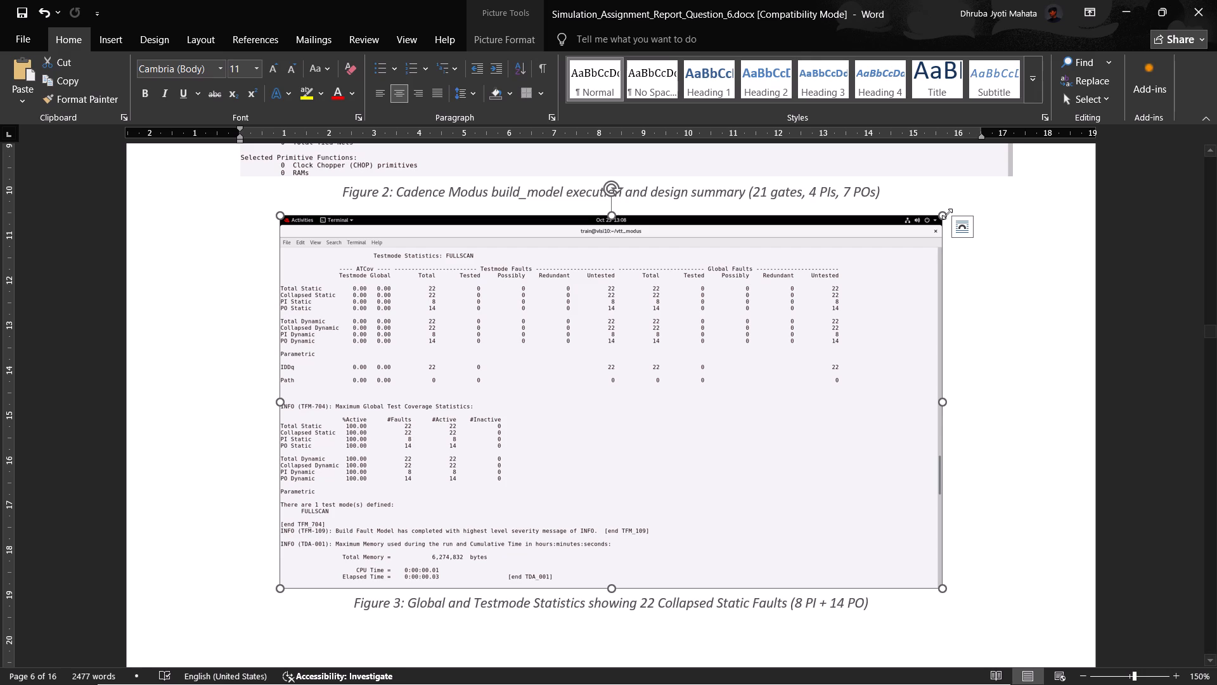
drag(941, 214, 1036, 174)
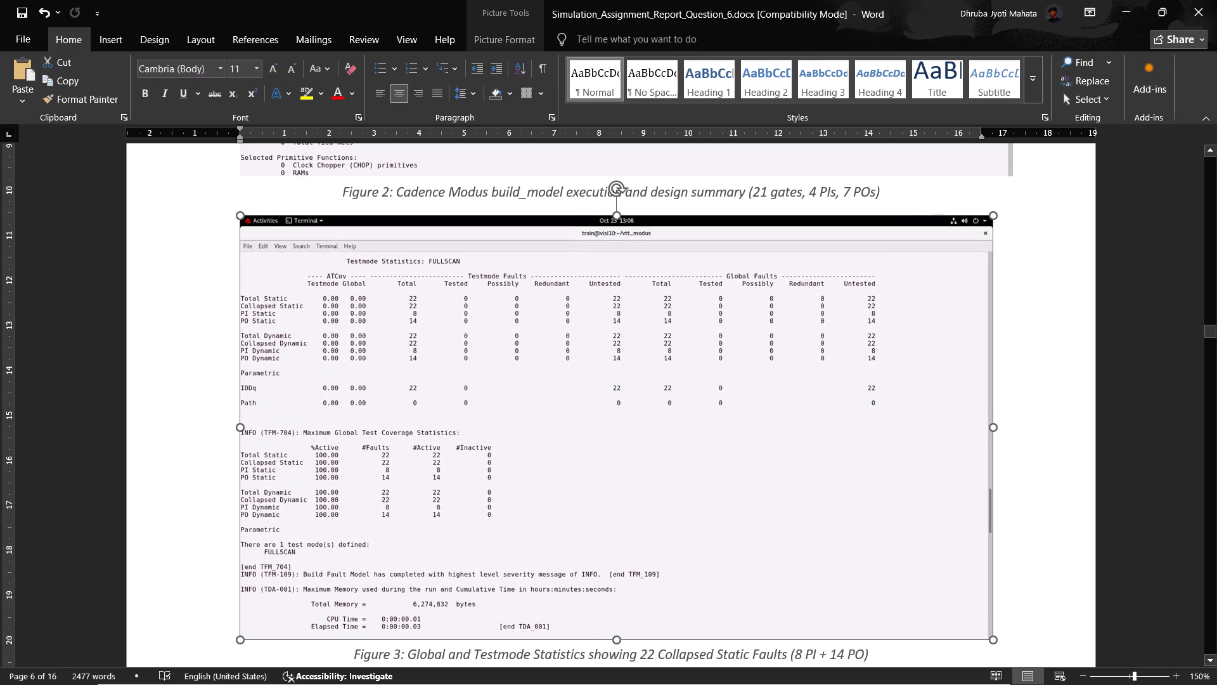
drag(1036, 174, 1053, 162)
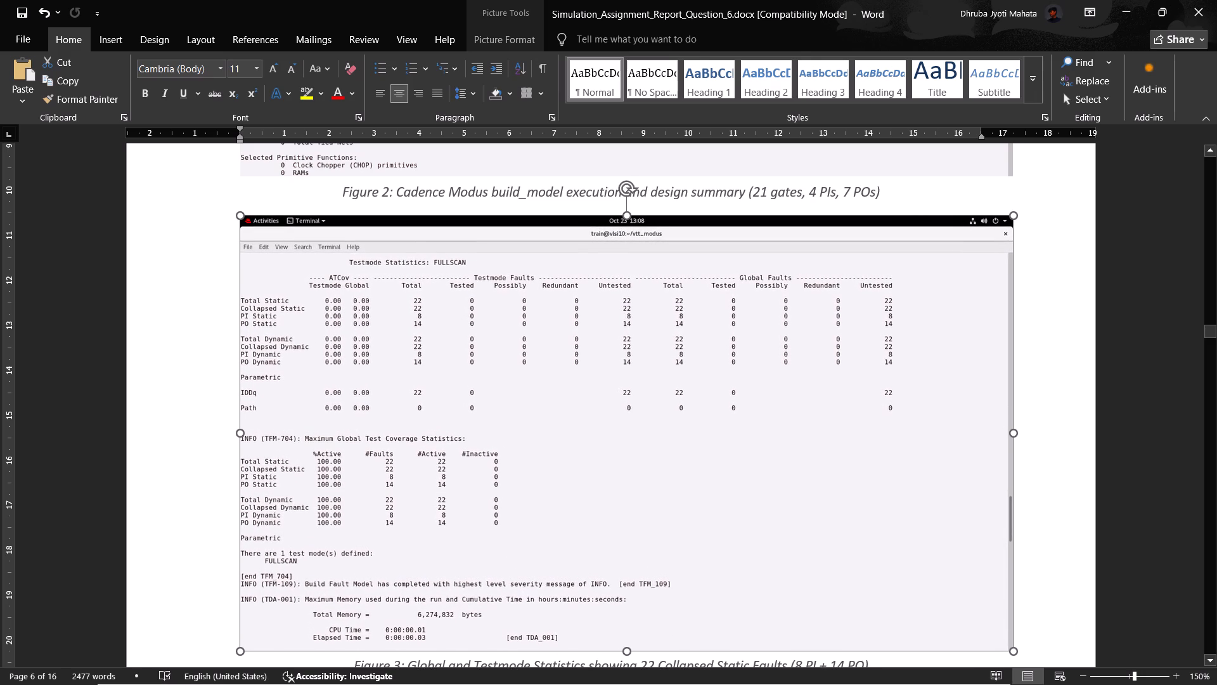
drag(1053, 162, 1059, 159)
scroll(1018, 281, down, 3)
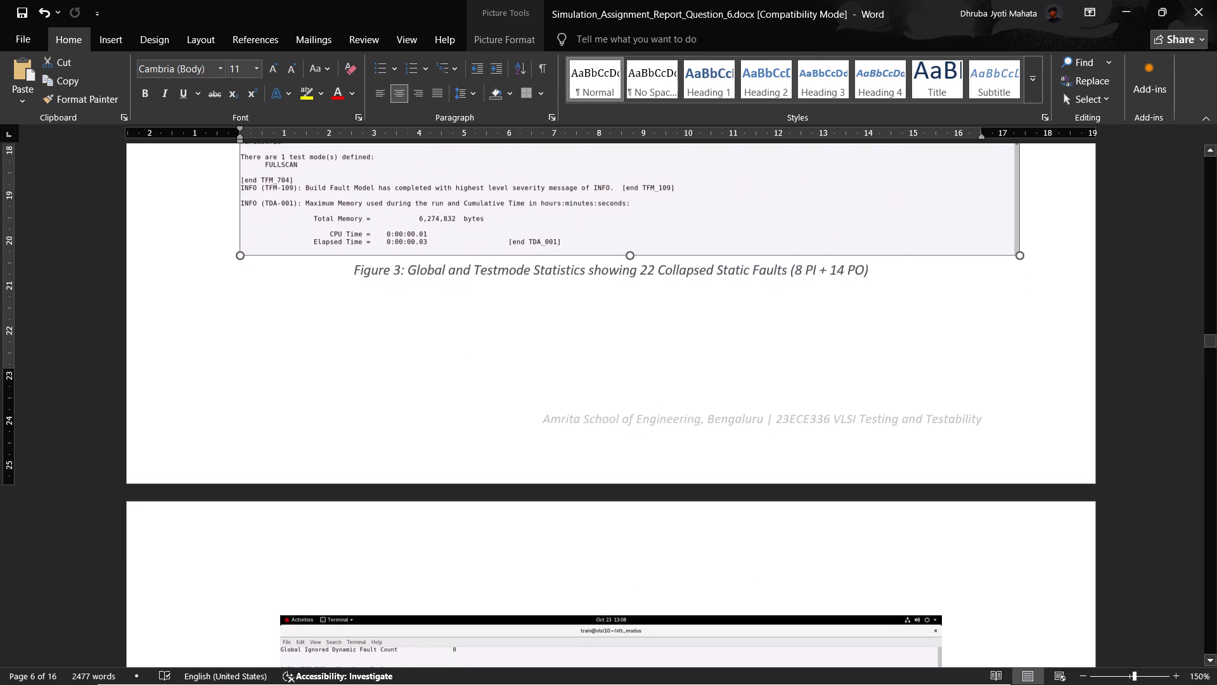
click(1032, 347)
Review the OUTPUT block and the enlarged Figure 2 and Figure 3 screenshots on the pages.
scroll(1021, 341, up, 6)
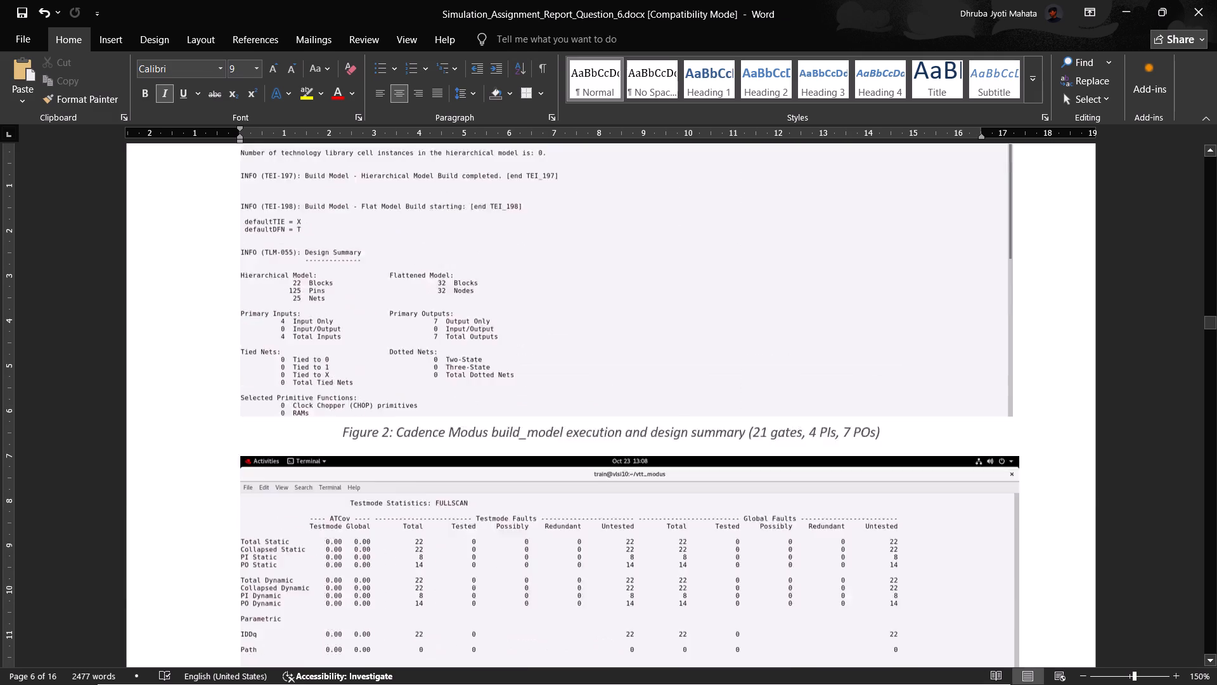
scroll(1013, 333, up, 5)
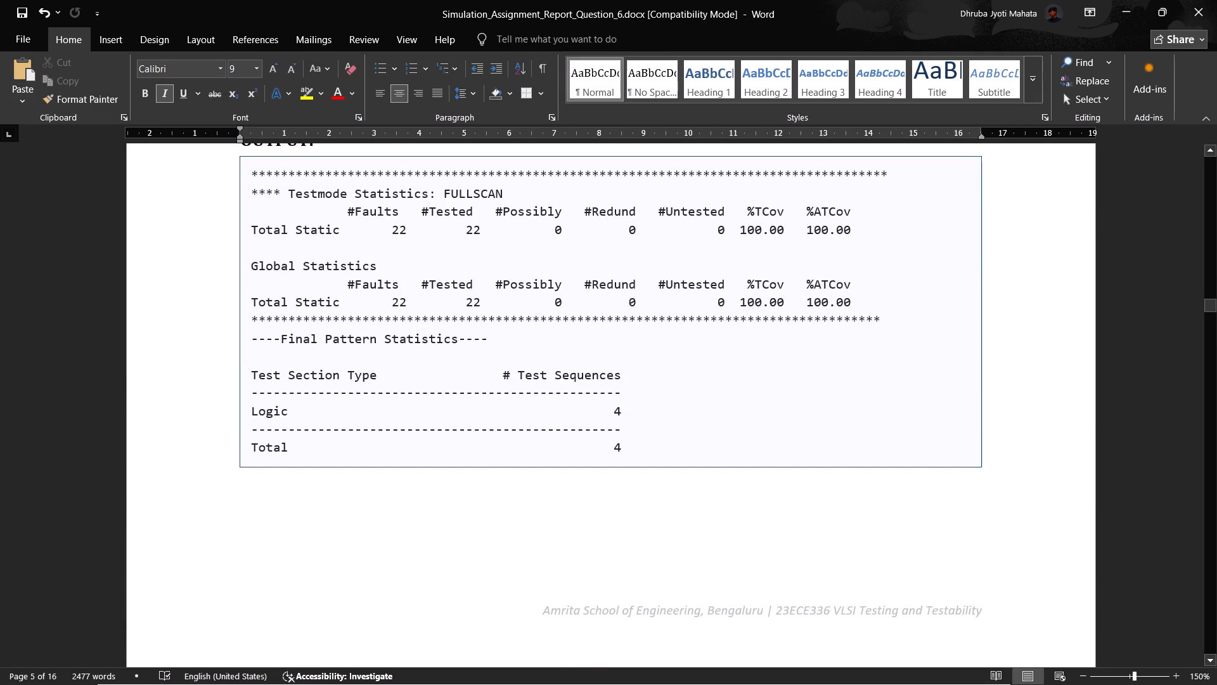
scroll(1013, 333, down, 5)
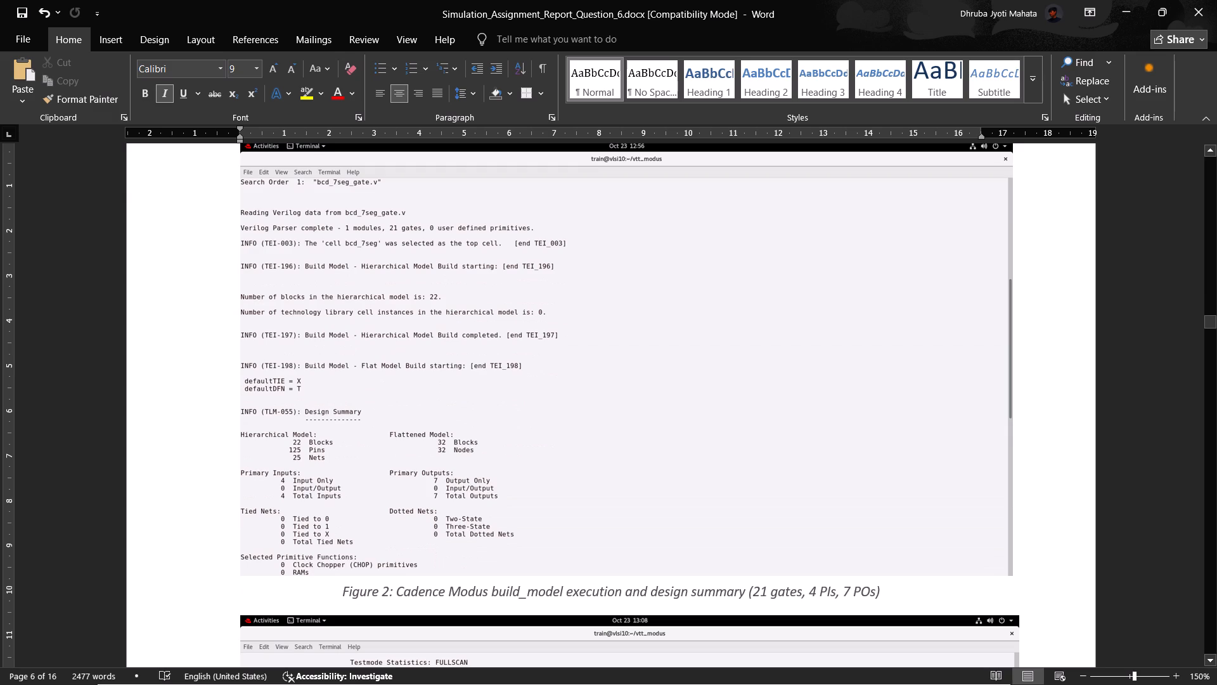
scroll(1013, 333, down, 2)
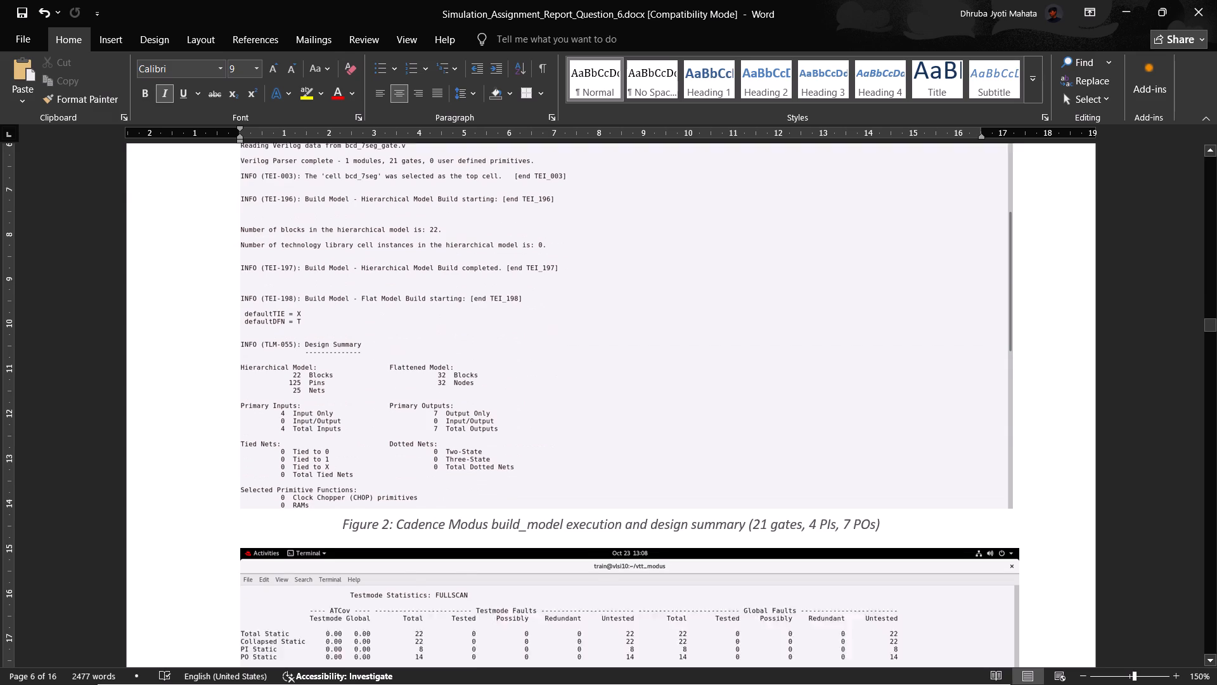
Enlarge the Figure 4 report_faults list screenshot proportionally to about 17 cm wide, in line with the preceding figures.
scroll(1013, 333, down, 7)
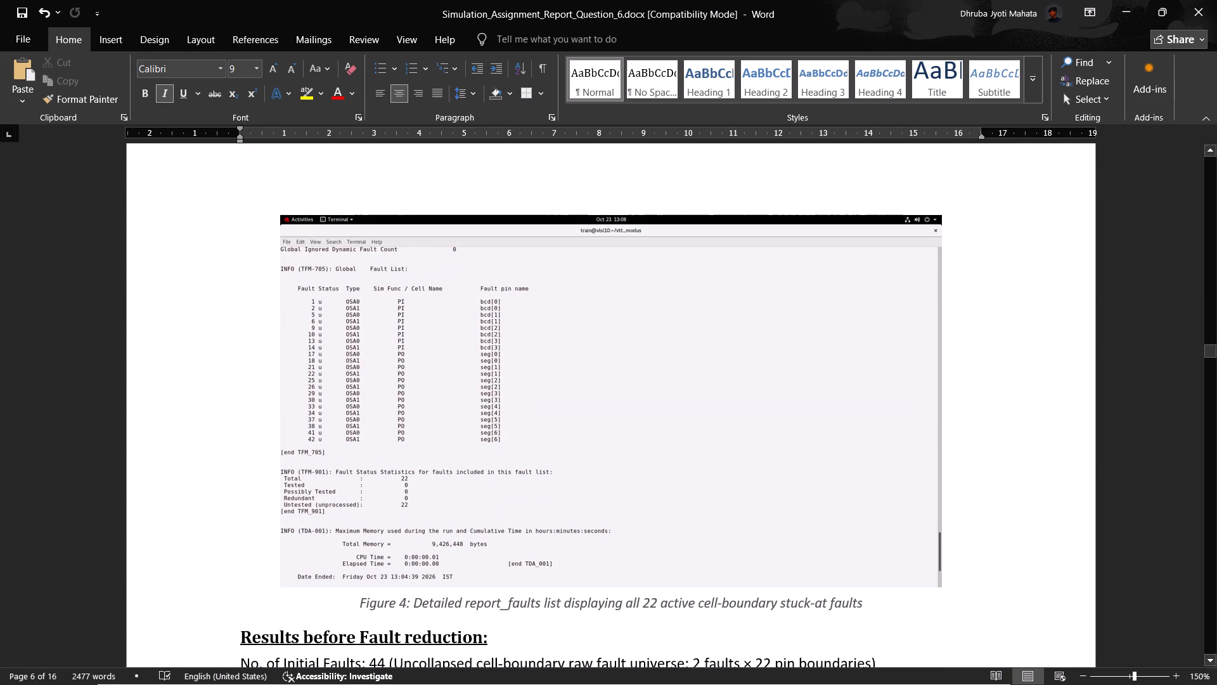
click(786, 330)
drag(939, 216, 969, 195)
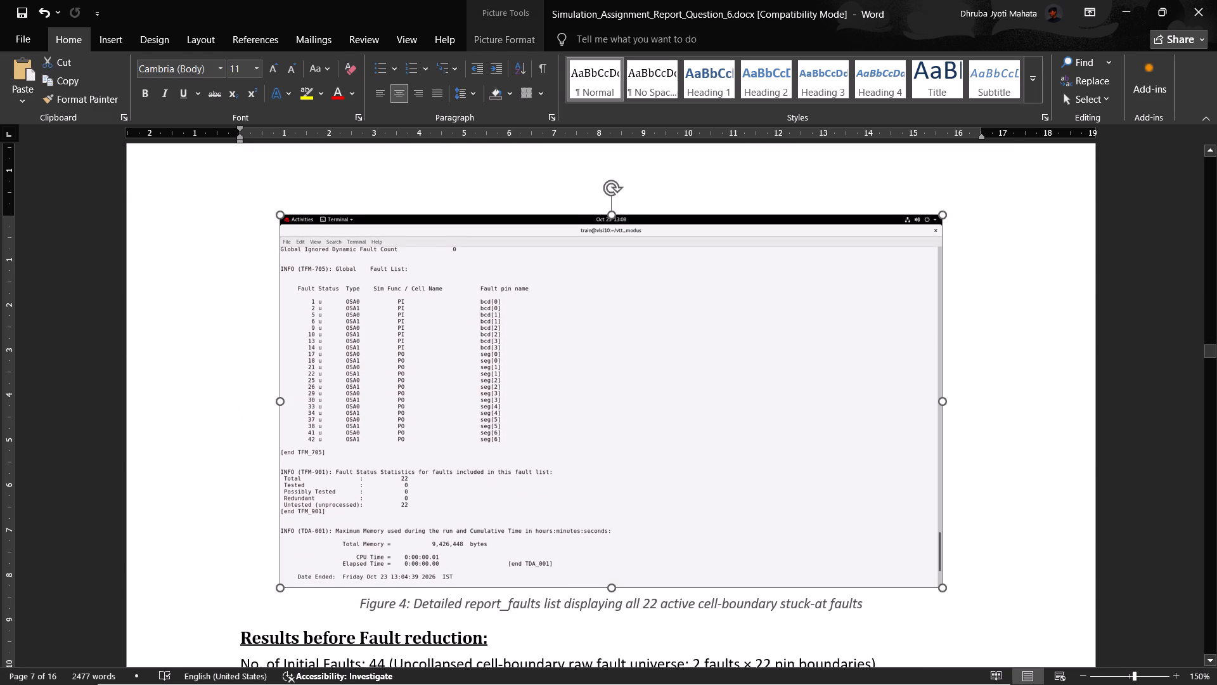
drag(969, 195, 962, 205)
scroll(943, 268, down, 4)
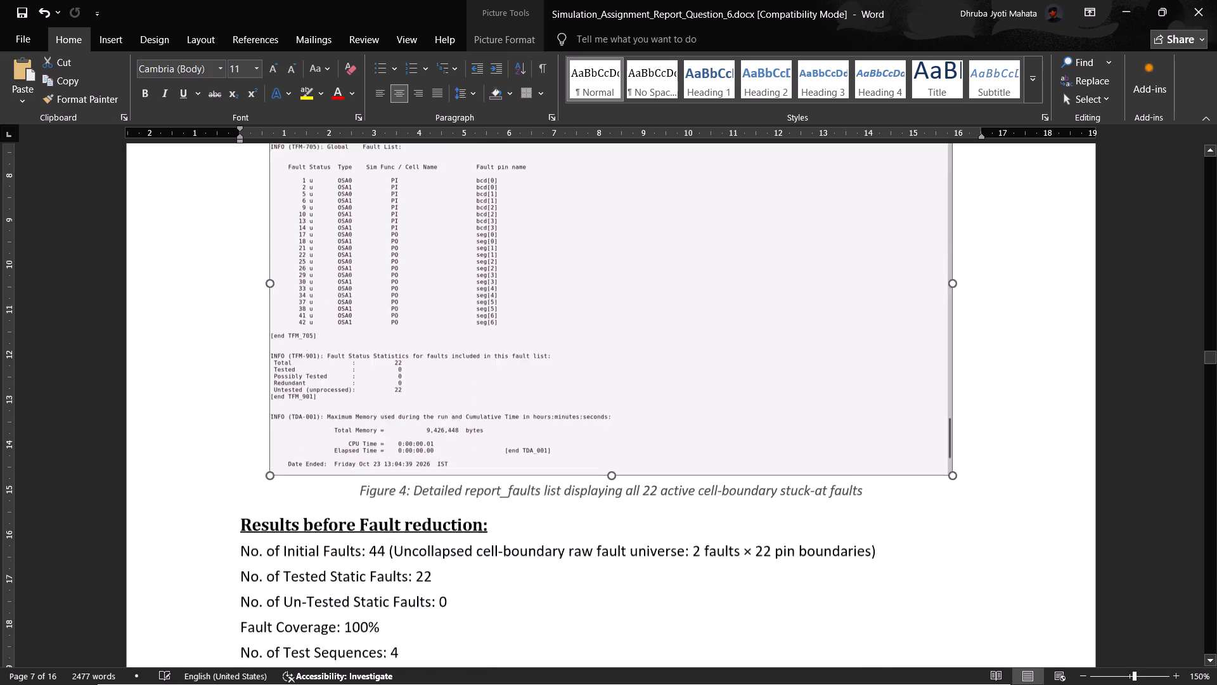
scroll(928, 305, down, 3)
scroll(918, 304, up, 8)
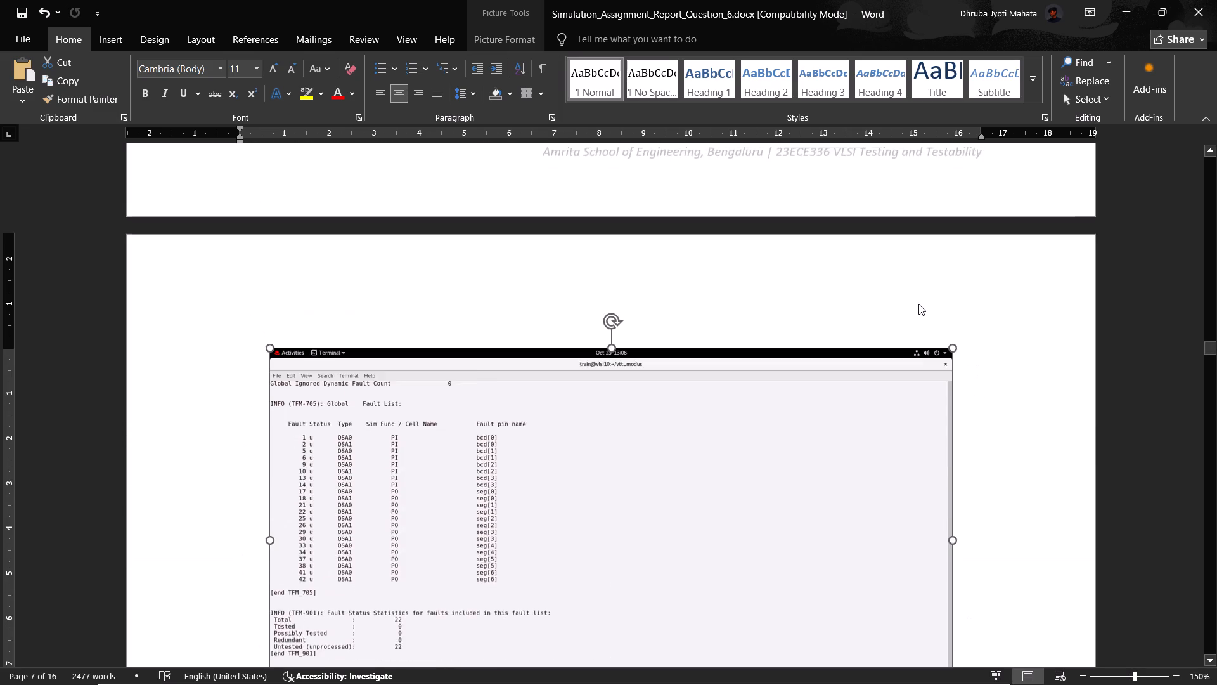
scroll(918, 304, down, 1)
drag(951, 214, 1008, 185)
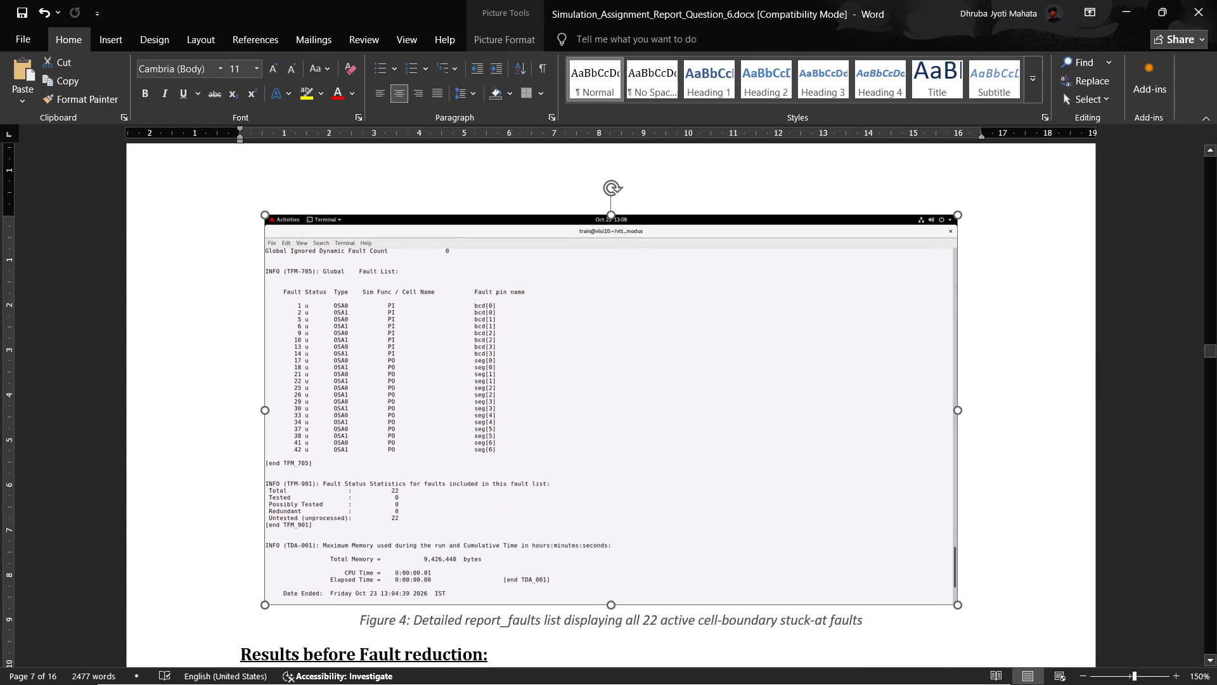
drag(1008, 185, 1040, 171)
click(1085, 381)
scroll(961, 351, down, 1)
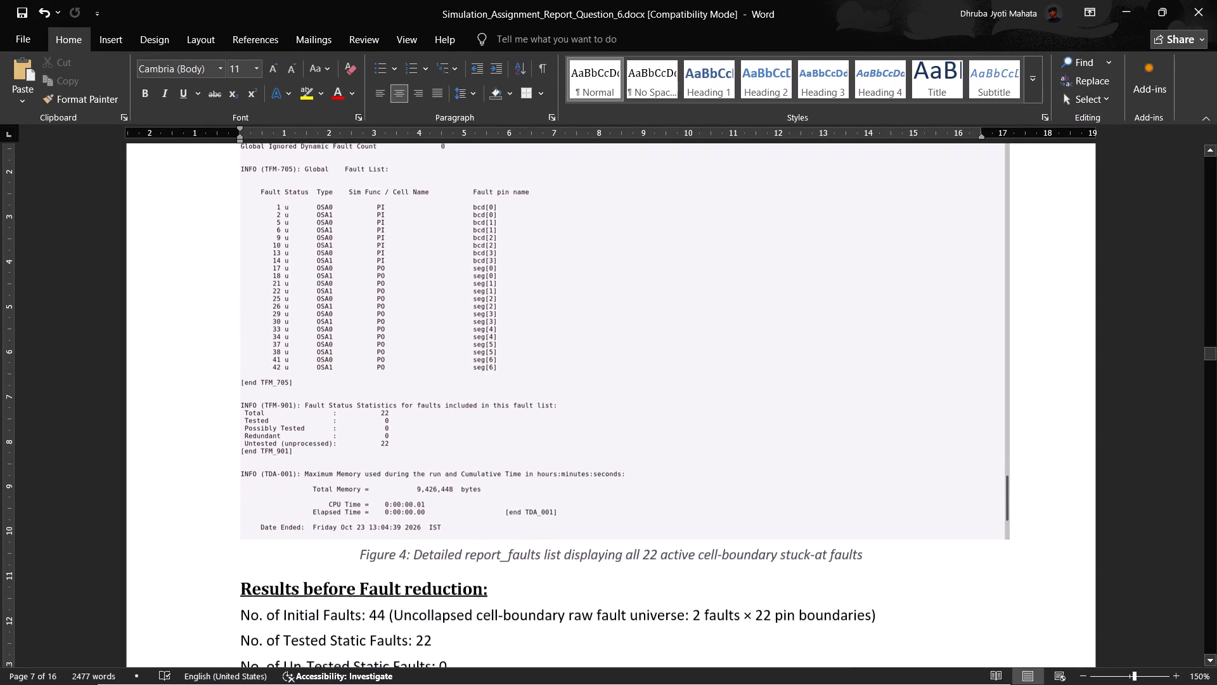
ctrl+scroll(943, 351, down, 1)
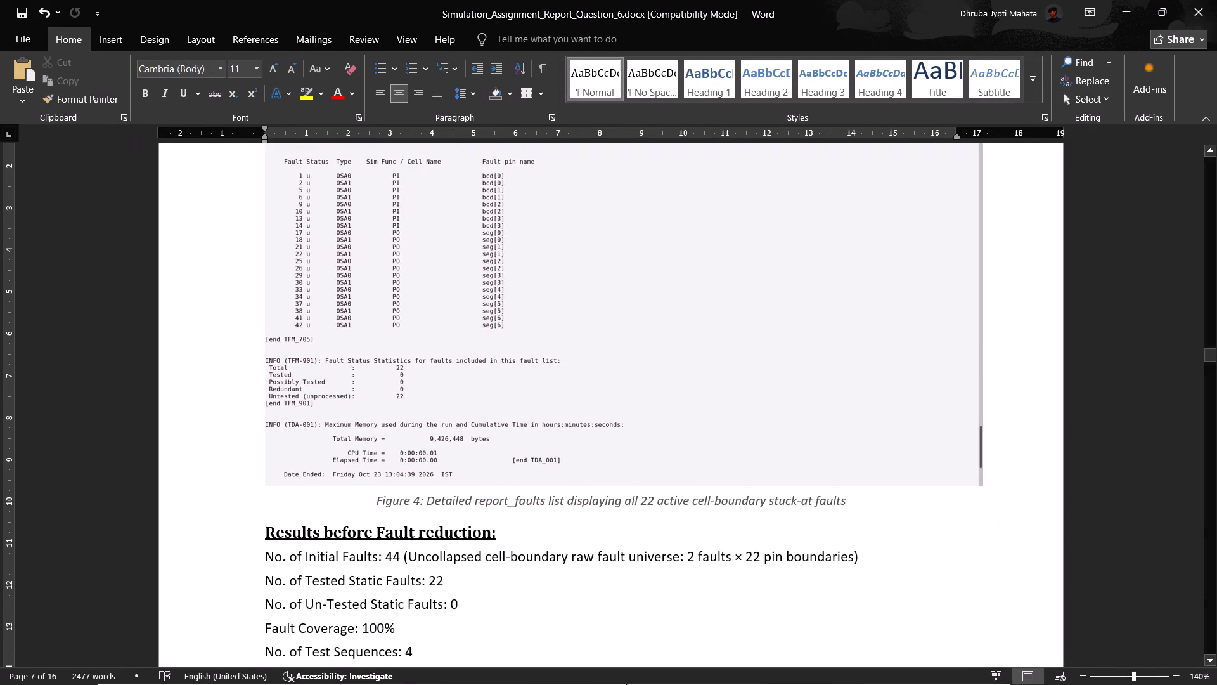
scroll(762, 362, up, 20)
scroll(762, 362, up, 20)
scroll(762, 362, up, 9)
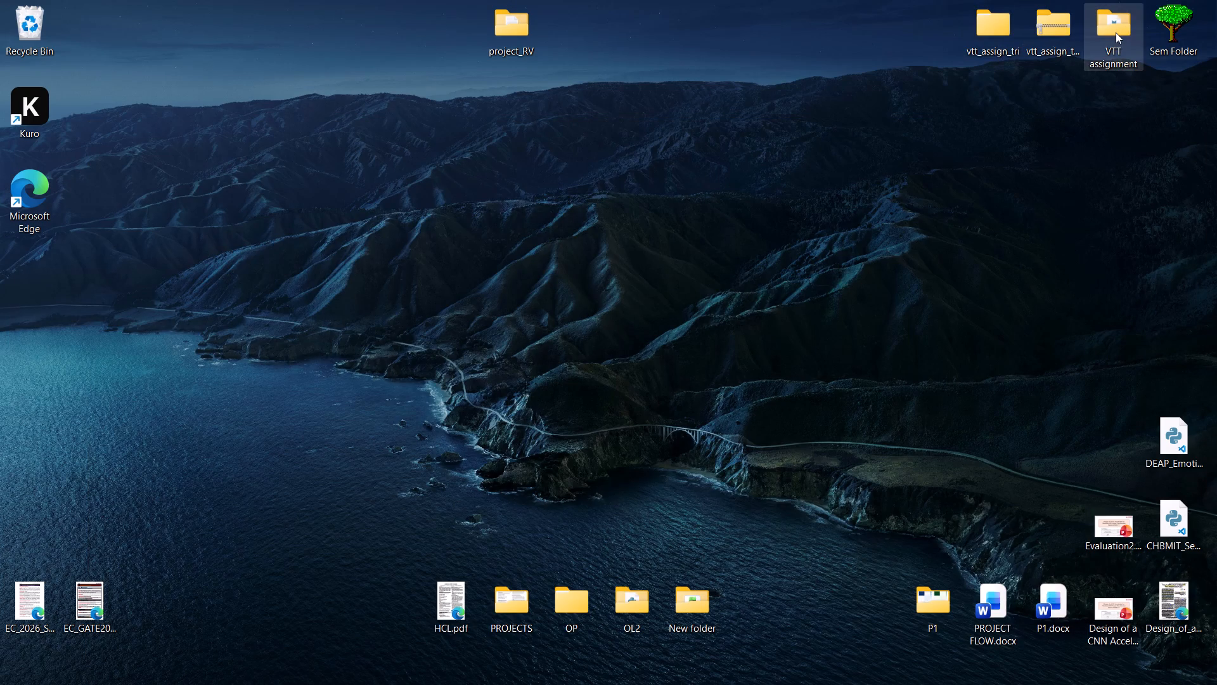
In File Explorer, look through the screen shorts folder under VTT assignment > modus for the Modus screenshot sets.
double_click(1116, 32)
click(259, 178)
double_click(259, 173)
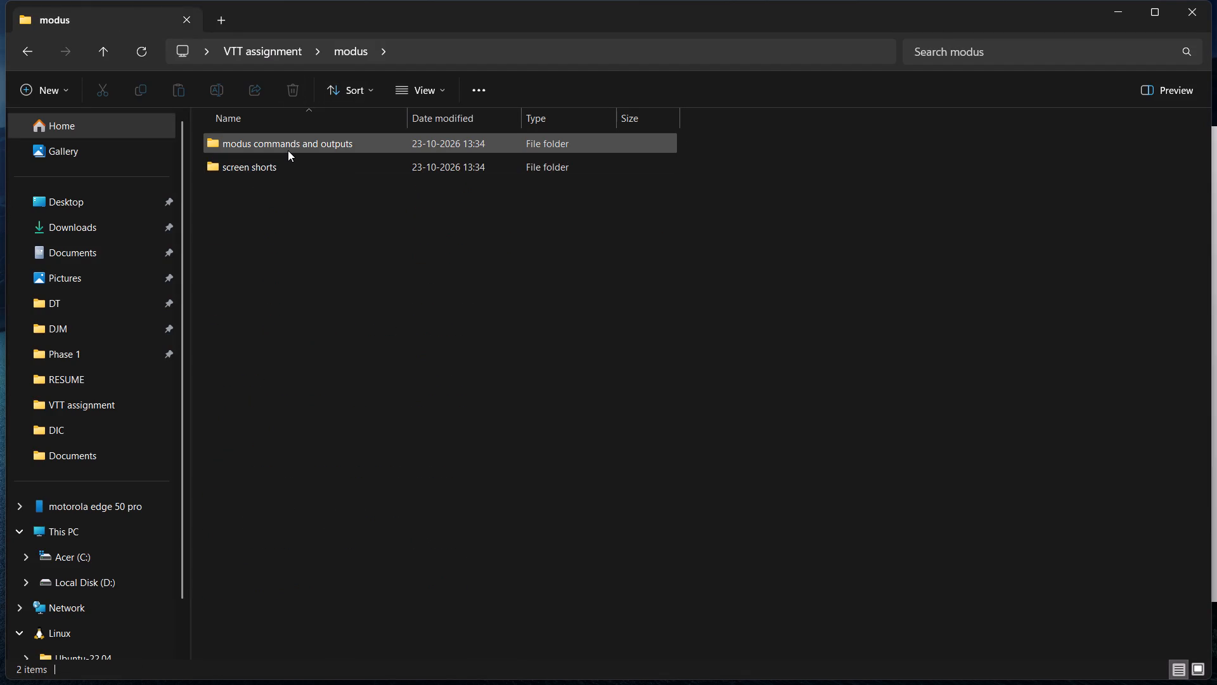
double_click(287, 160)
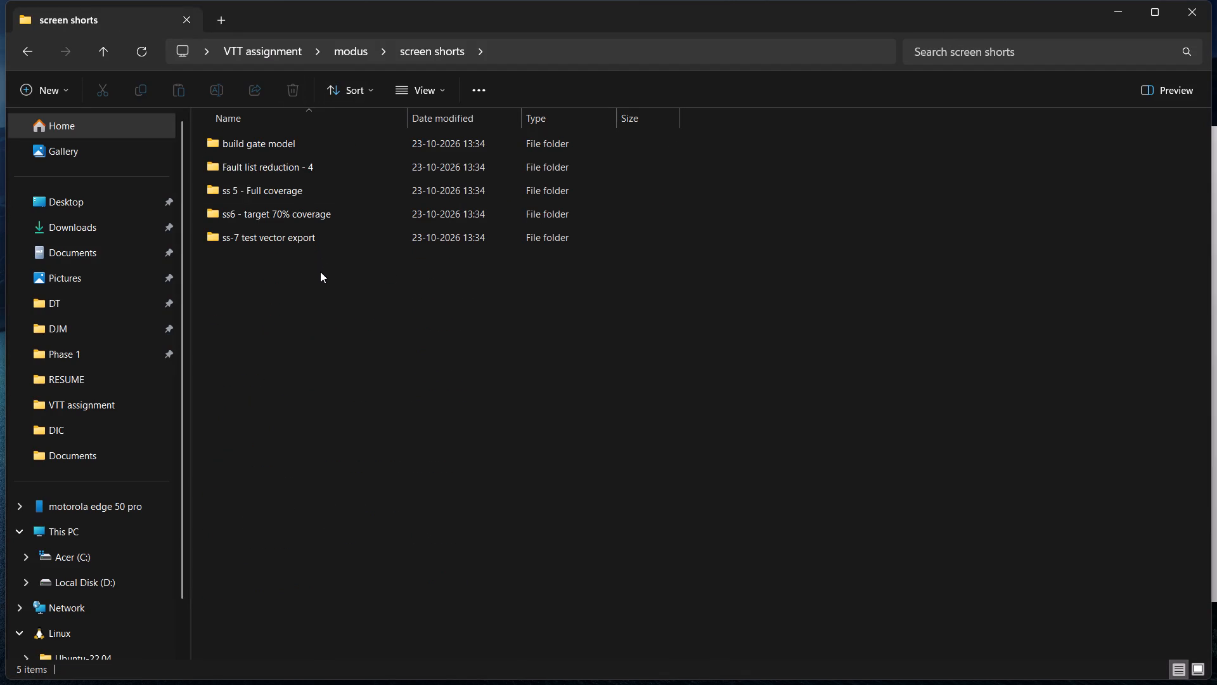
key(alt+Tab)
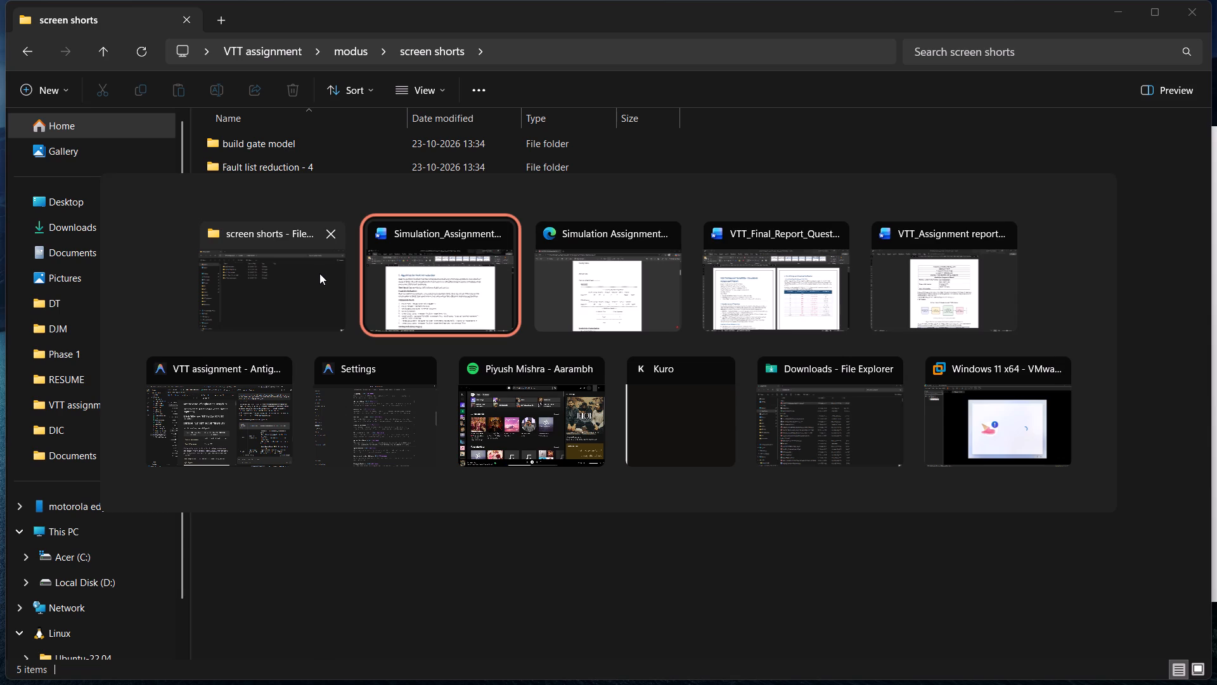
In Word, review the report from the cover page through the Verilog and .BENCH code to the OUTPUT block and Figures 2 and 3.
scroll(387, 254, up, 9)
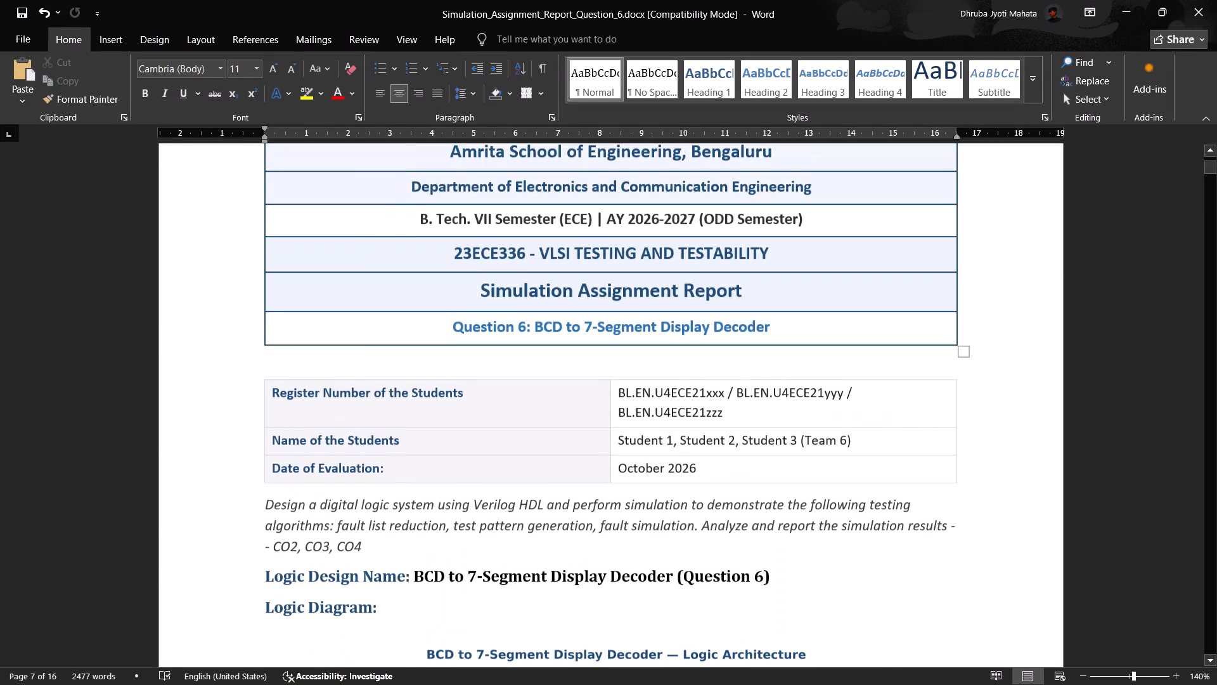
scroll(389, 254, down, 7)
ctrl+scroll(389, 255, down, 2)
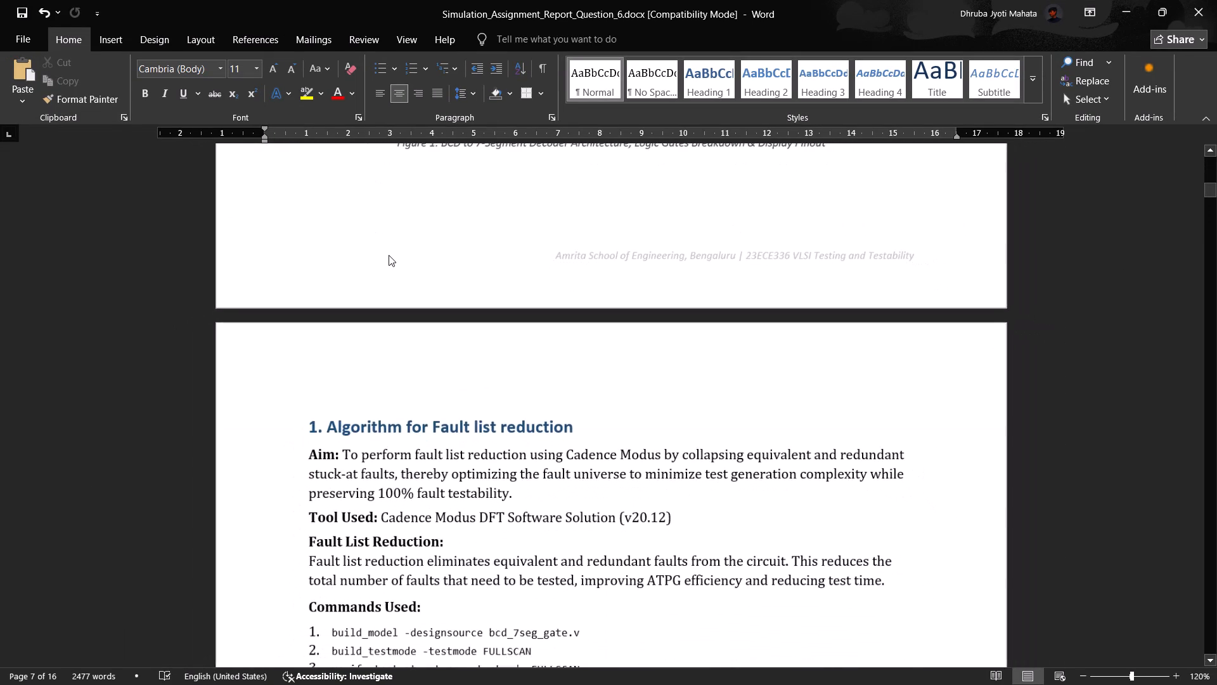
ctrl+scroll(389, 255, down, 3)
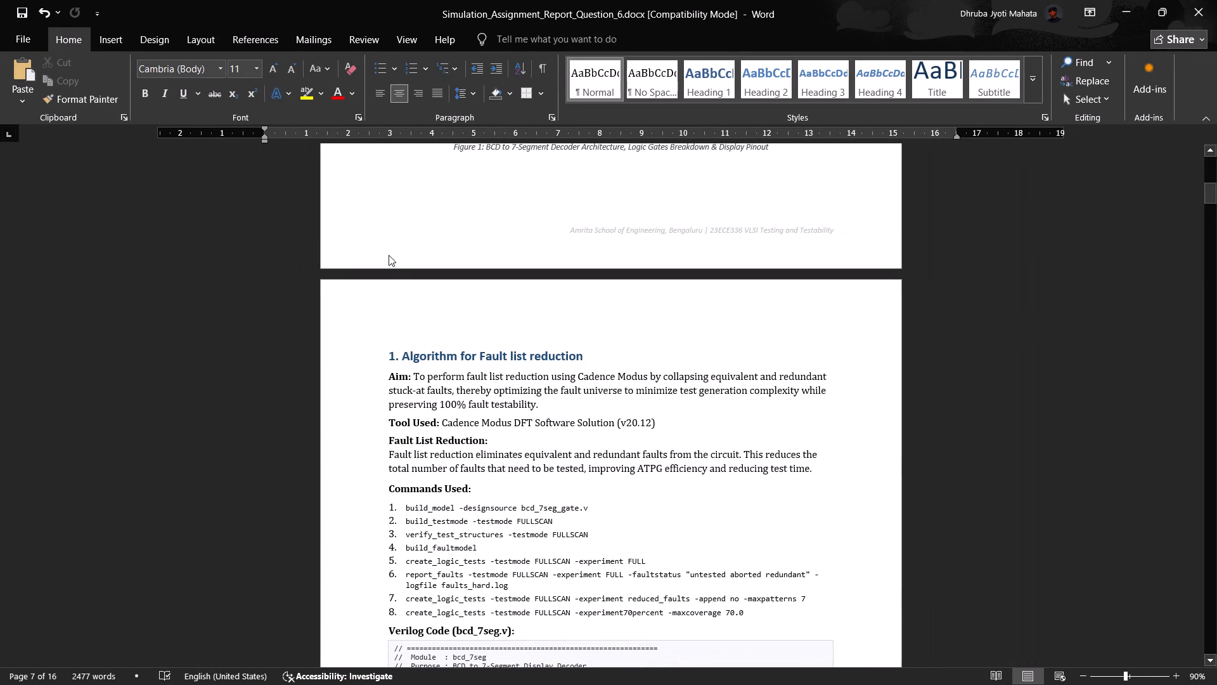
ctrl+scroll(389, 255, down, 1)
ctrl+scroll(389, 255, up, 1)
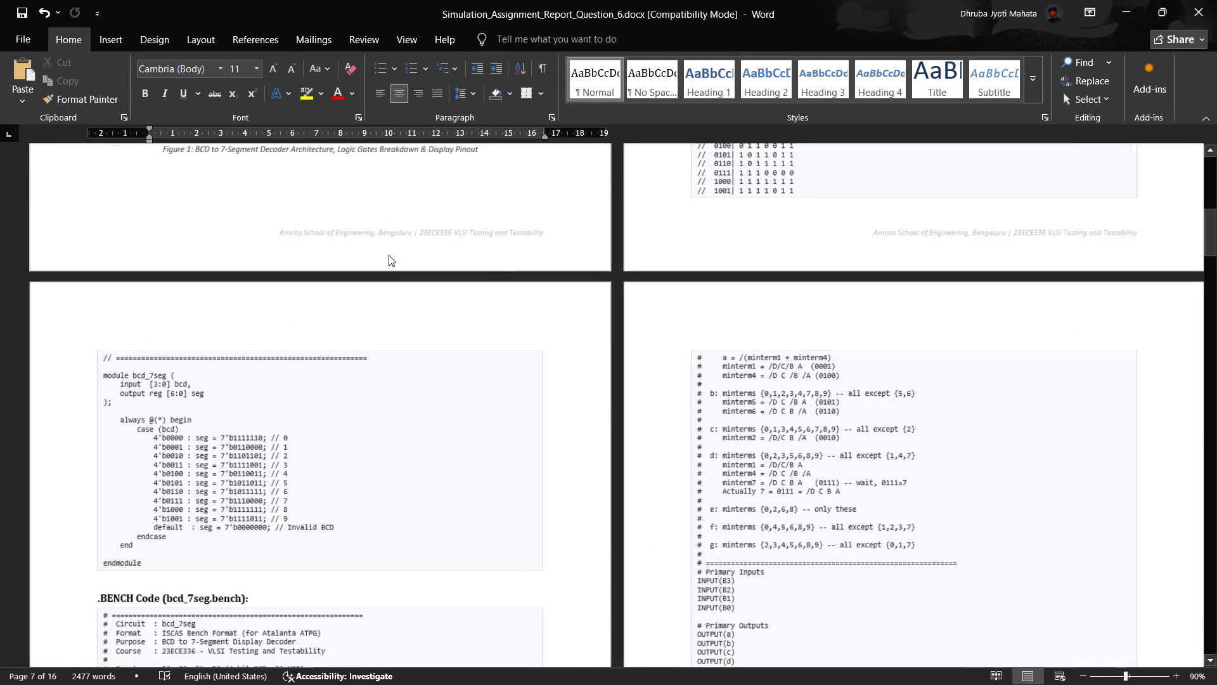
ctrl+scroll(389, 255, down, 1)
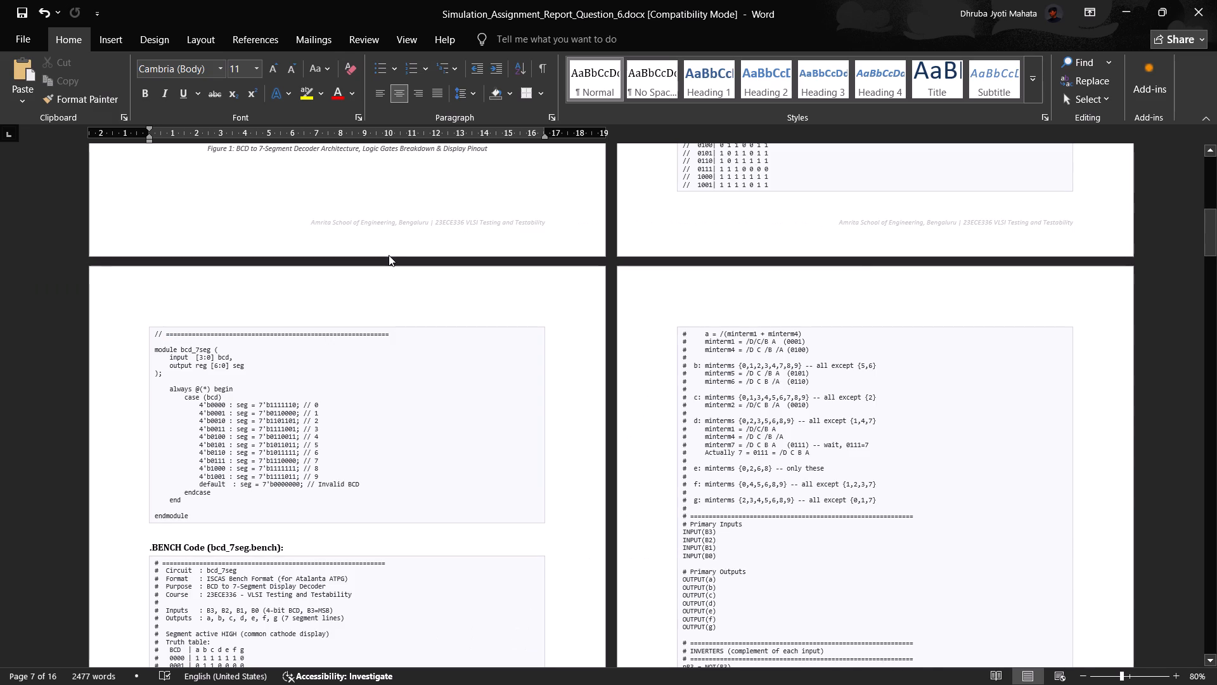
scroll(389, 255, down, 4)
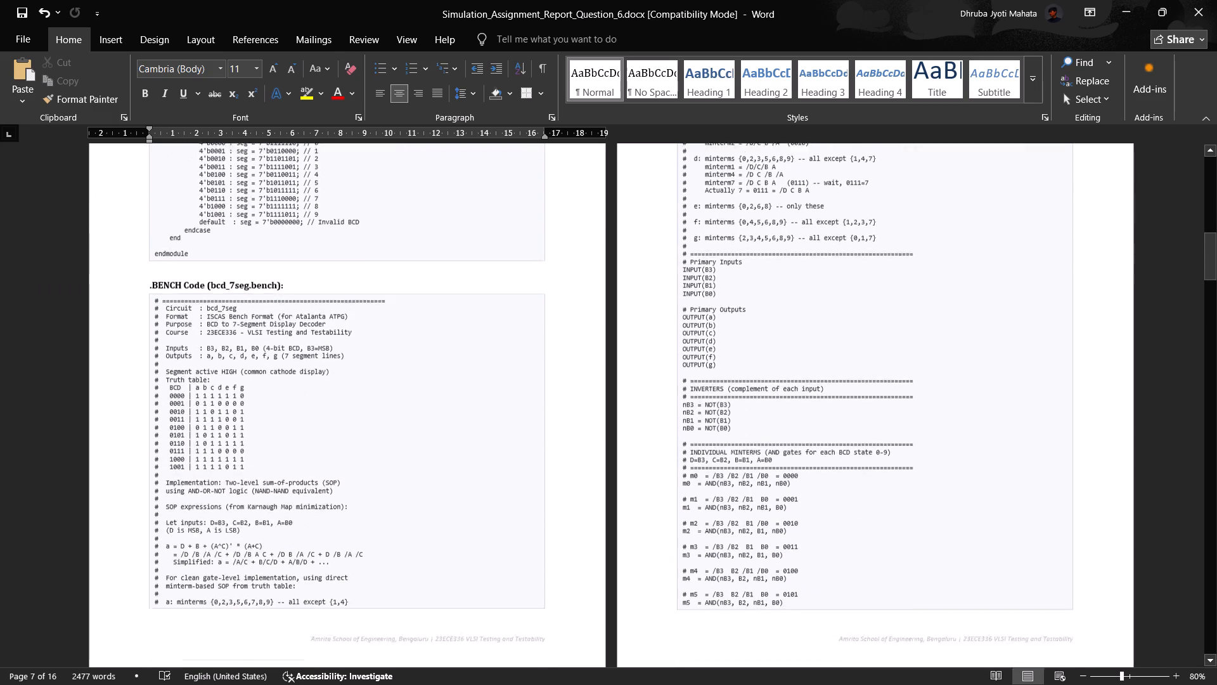
scroll(389, 255, down, 6)
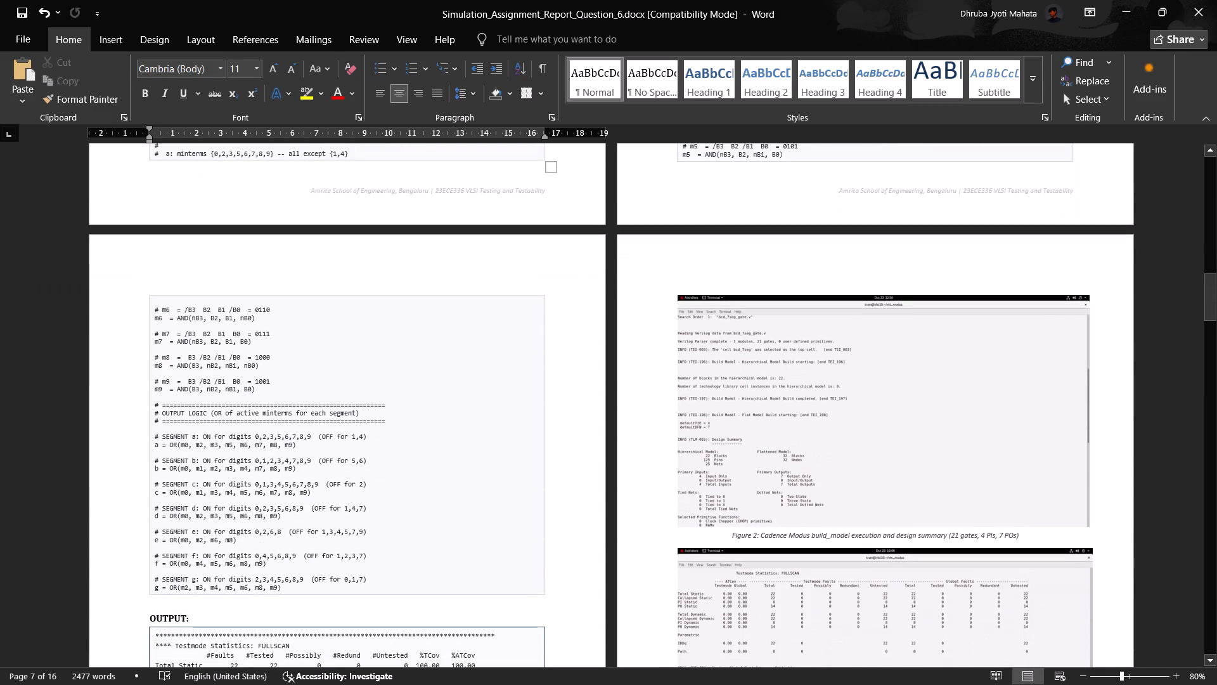
scroll(388, 255, down, 1)
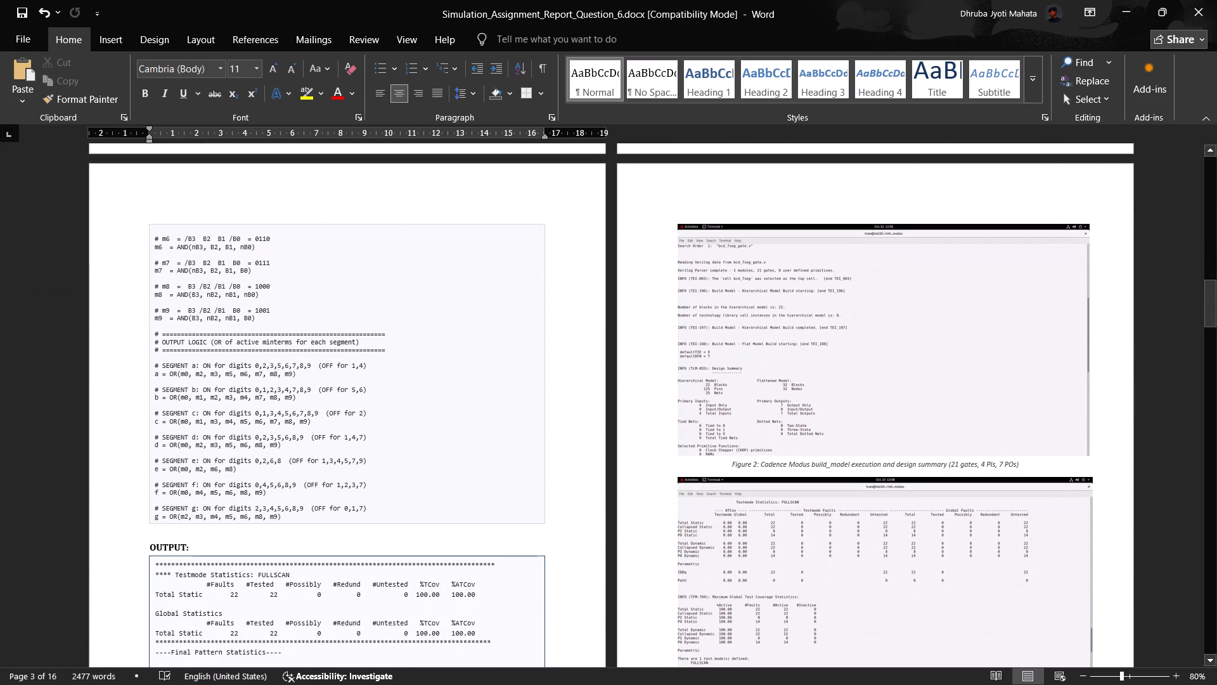
scroll(388, 255, up, 20)
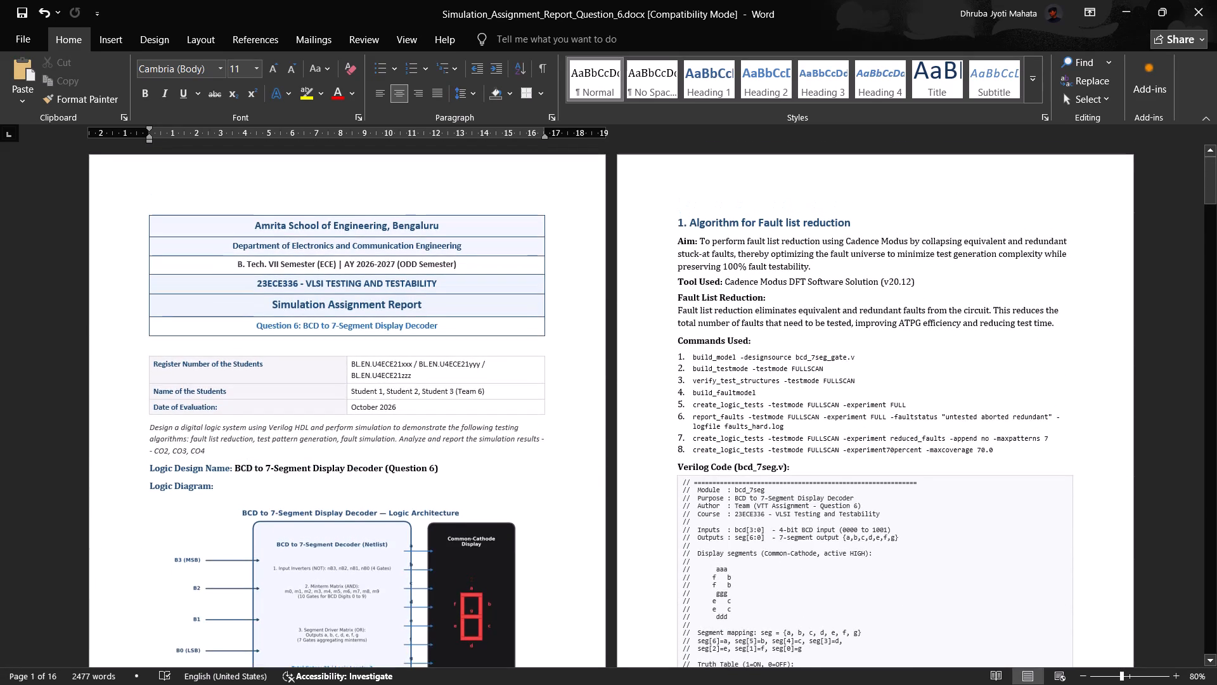
scroll(388, 255, down, 1)
scroll(388, 255, up, 1)
In File Explorer, open the Fault list reduction - 4 screenshot folder.
key(alt+Tab)
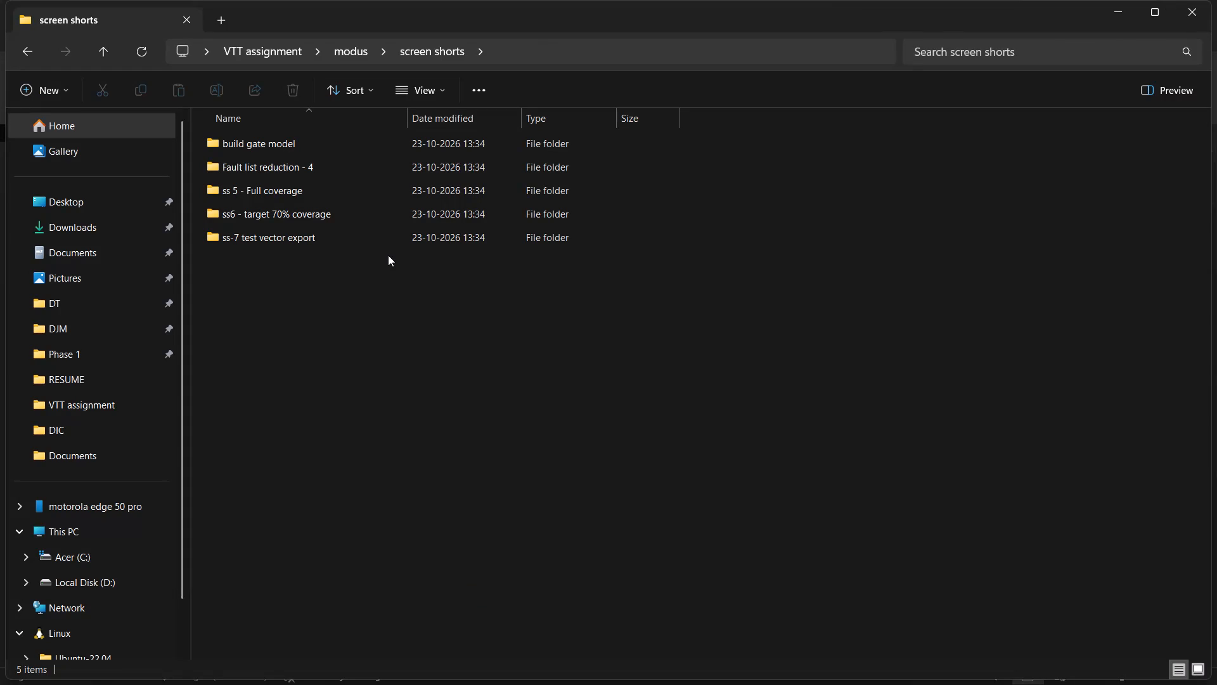
double_click(311, 167)
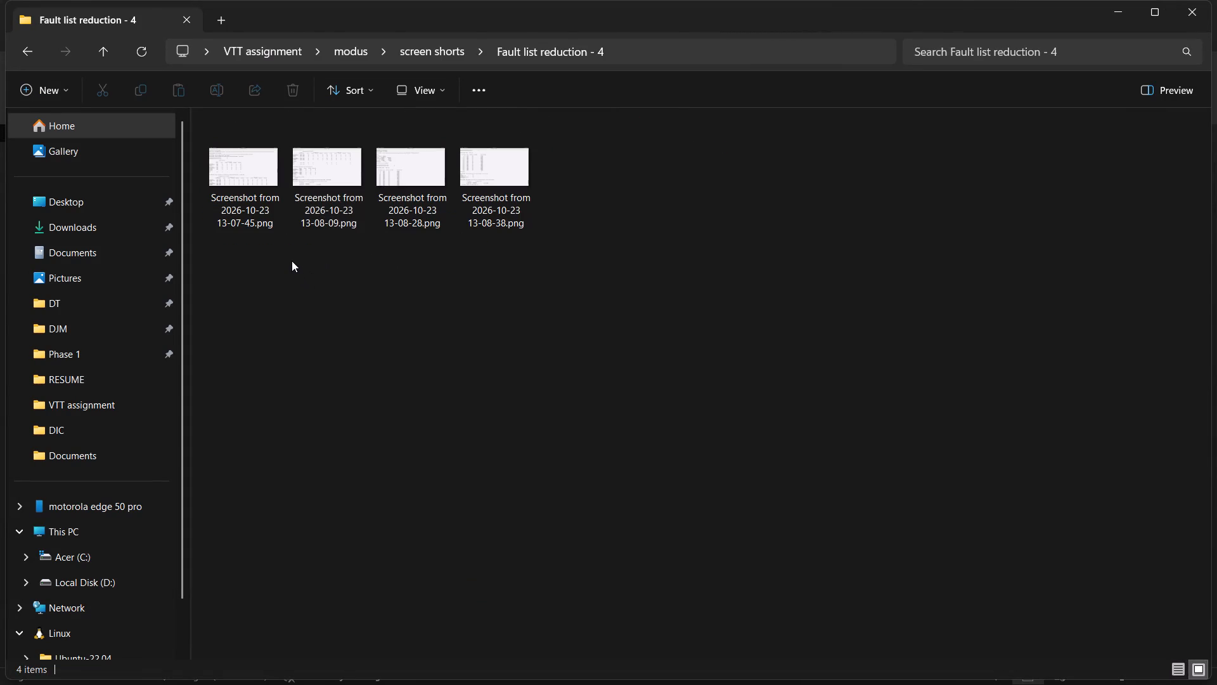
In Word, check the OUTPUT block, Figures 2 to 4 and the results before and after fault reduction.
key(alt+Tab)
scroll(457, 310, down, 10)
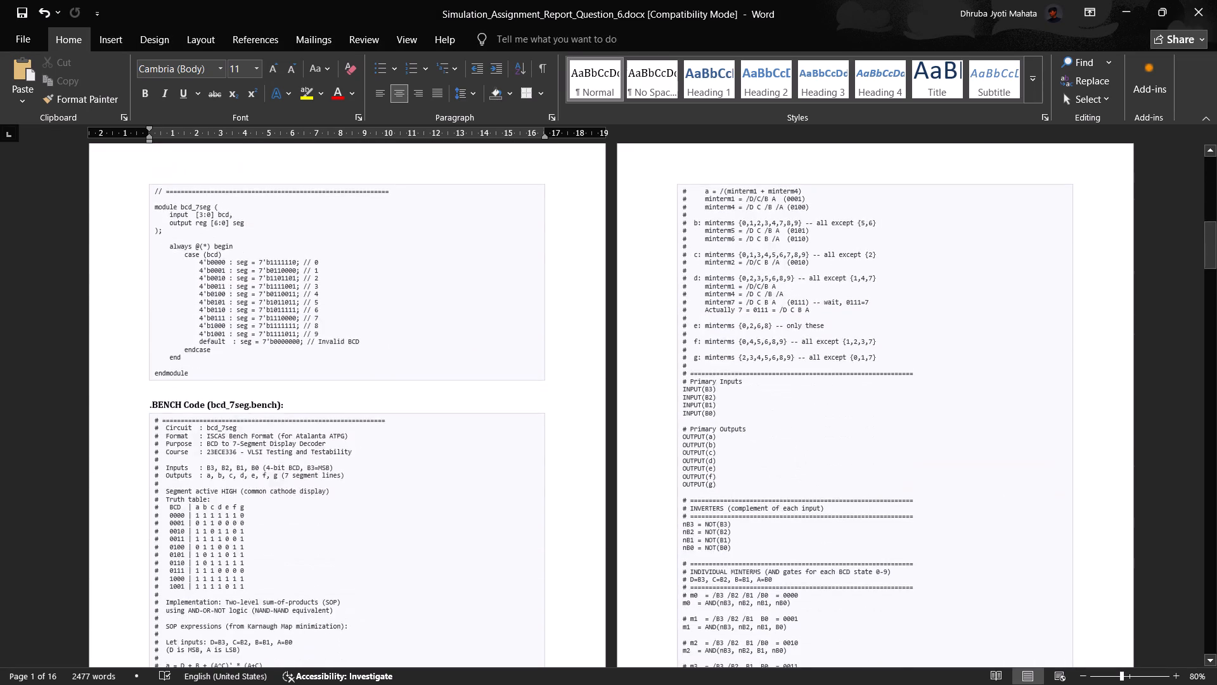
scroll(457, 311, down, 8)
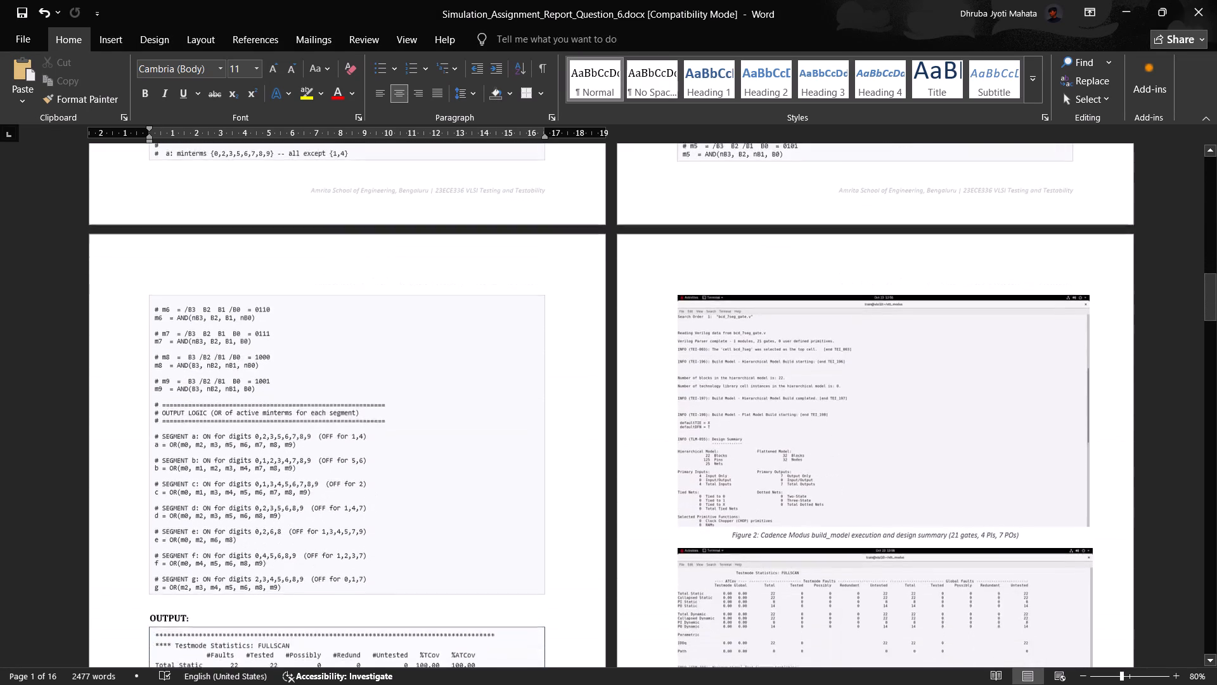
scroll(457, 311, down, 3)
scroll(457, 311, up, 4)
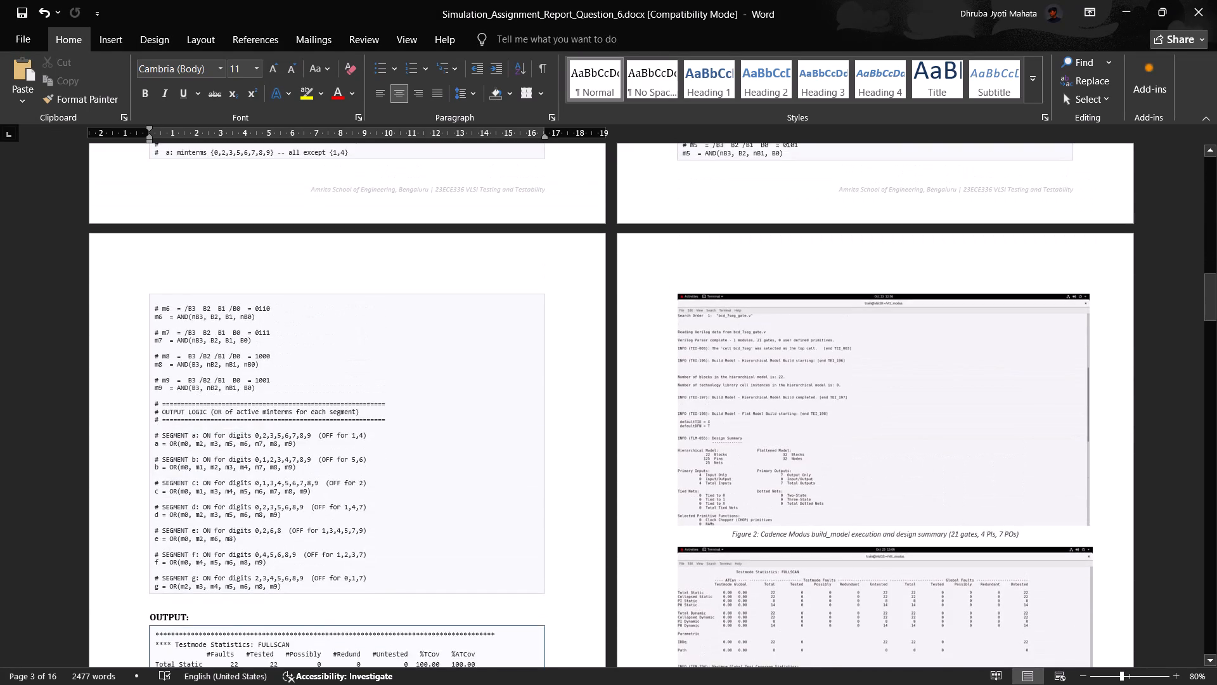
scroll(457, 311, down, 12)
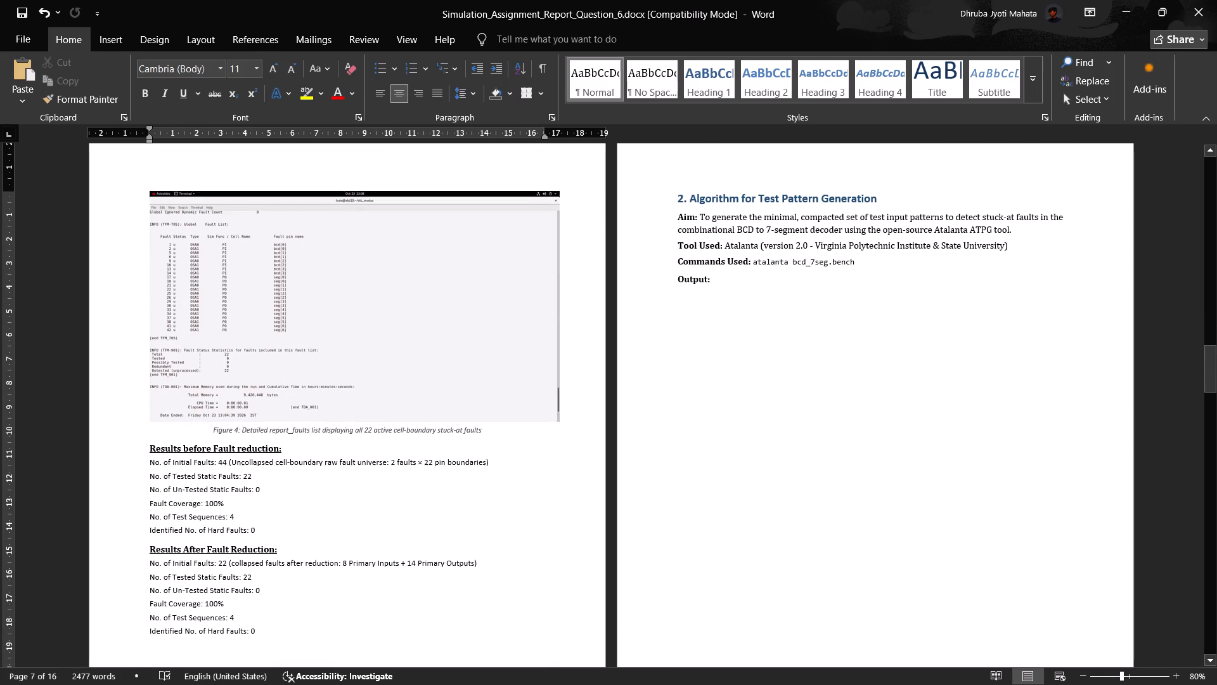
scroll(457, 311, up, 9)
scroll(424, 367, up, 1)
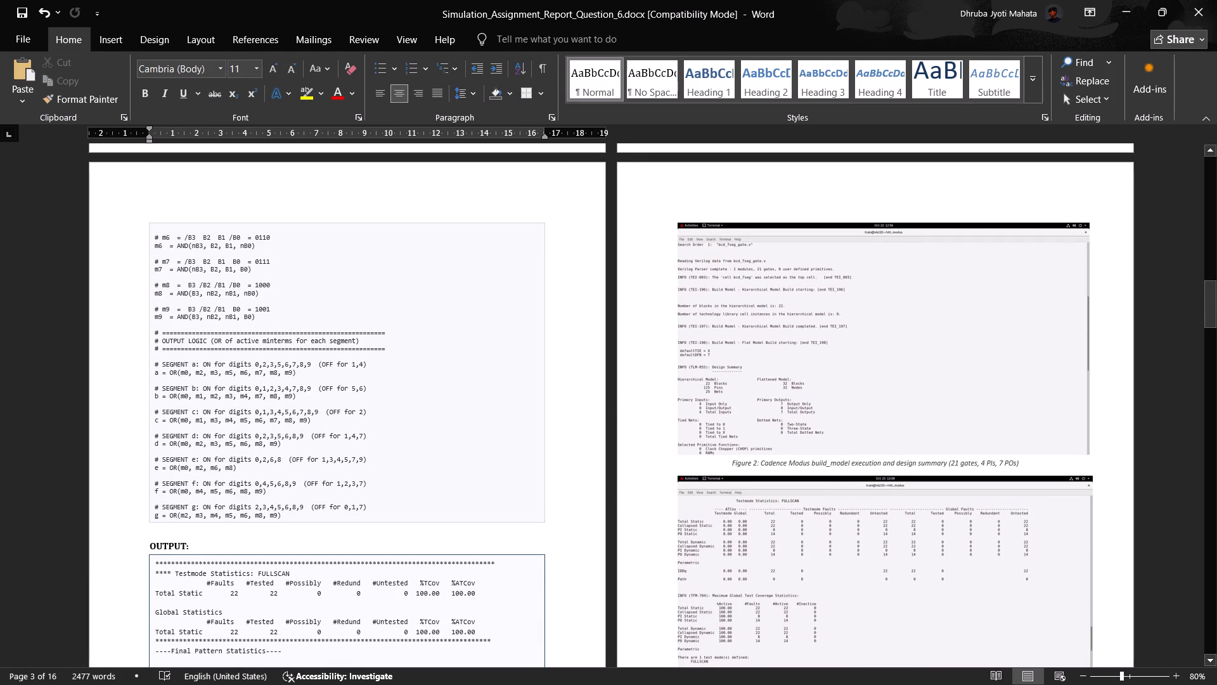
scroll(856, 404, down, 1)
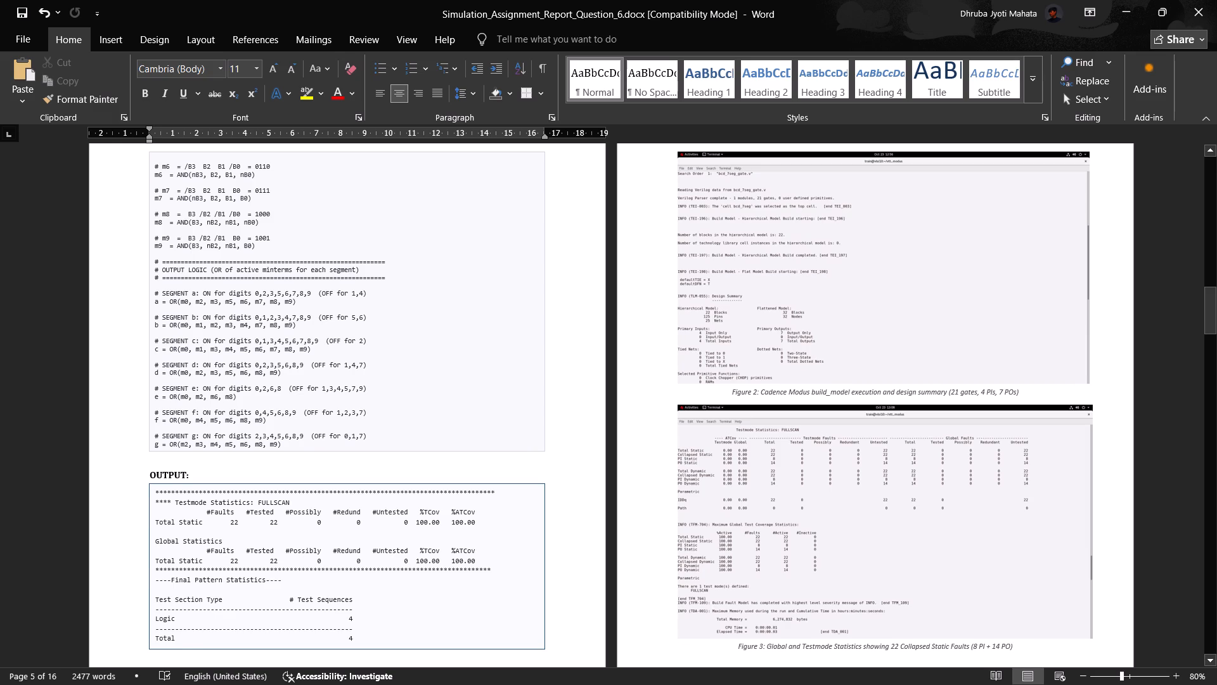
From File Explorer, view the Fault list reduction - 4 screenshots at full window size, from 13-08-38 back to 13-07-45.
key(alt+Tab)
click(523, 176)
double_click(502, 153)
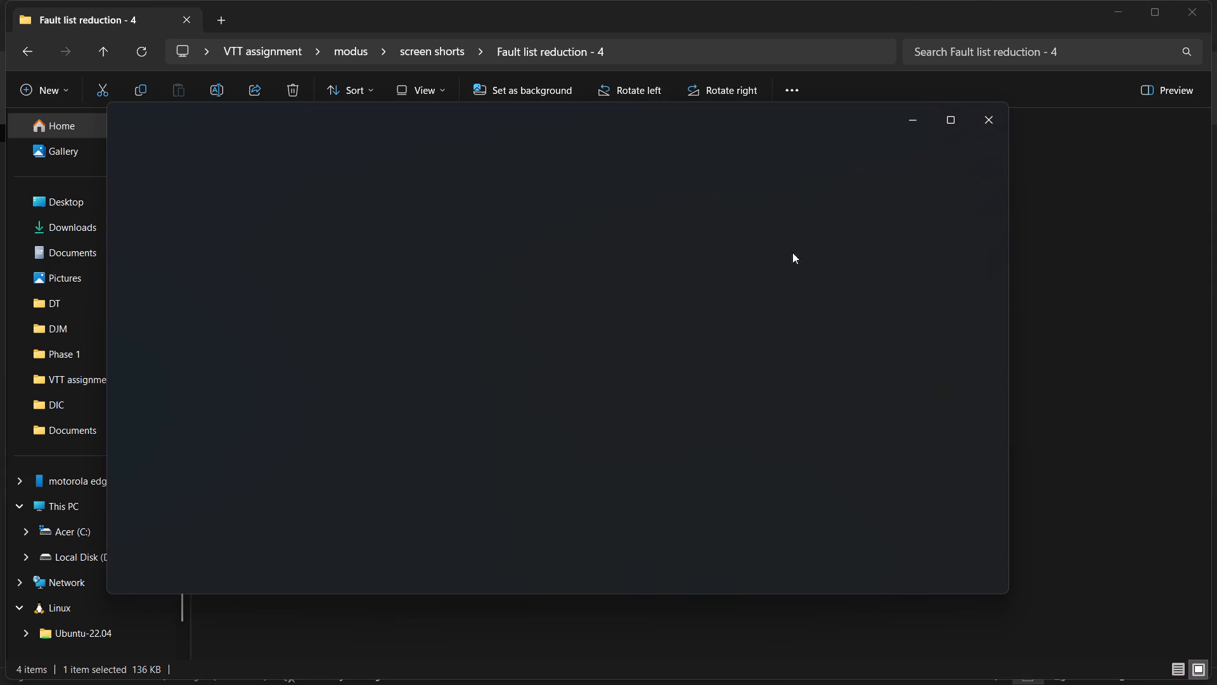
click(953, 118)
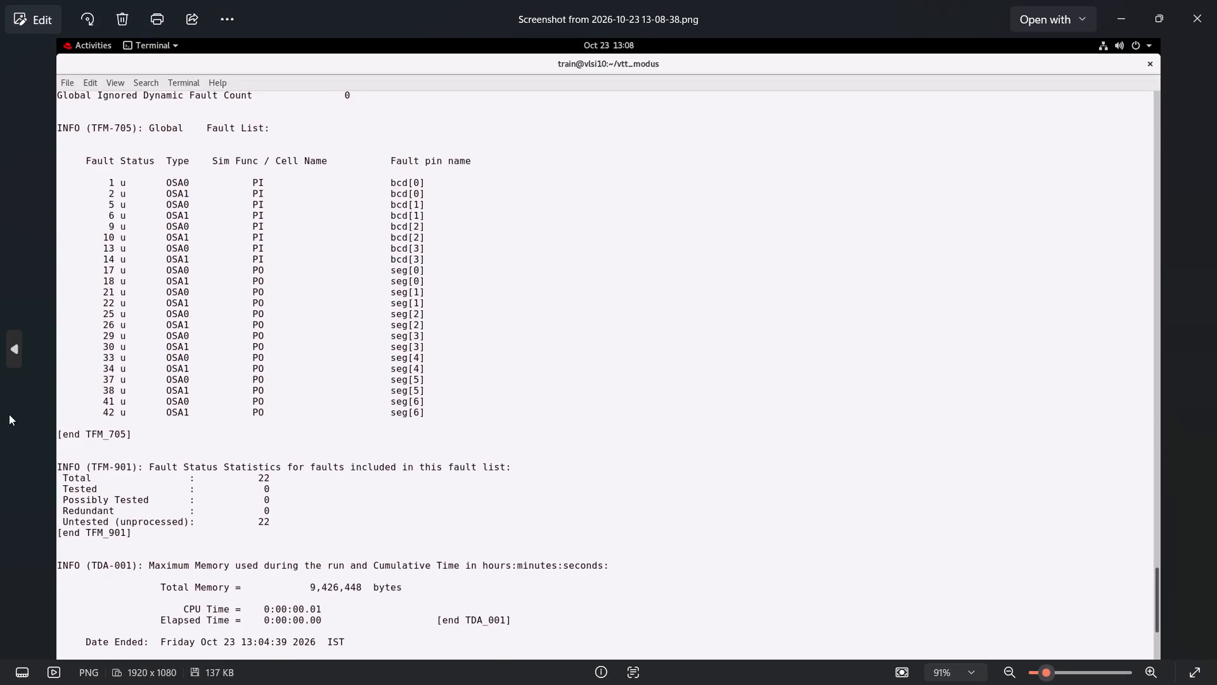
click(11, 344)
click(11, 344)
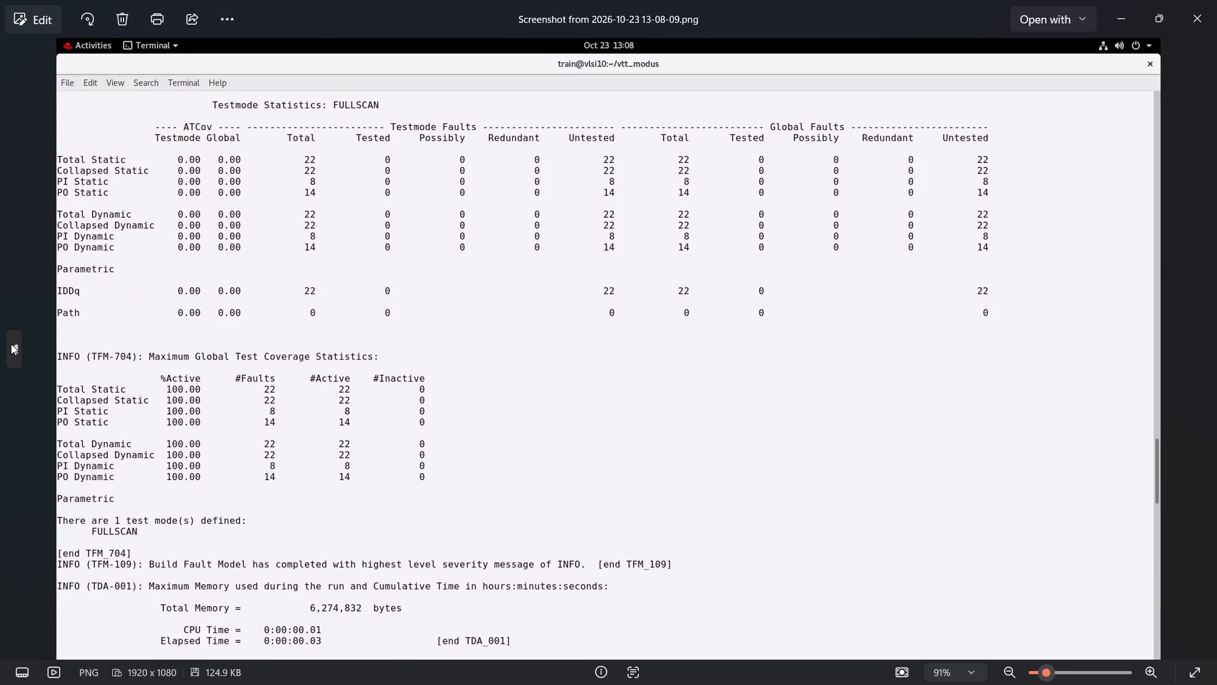
click(11, 344)
click(11, 344)
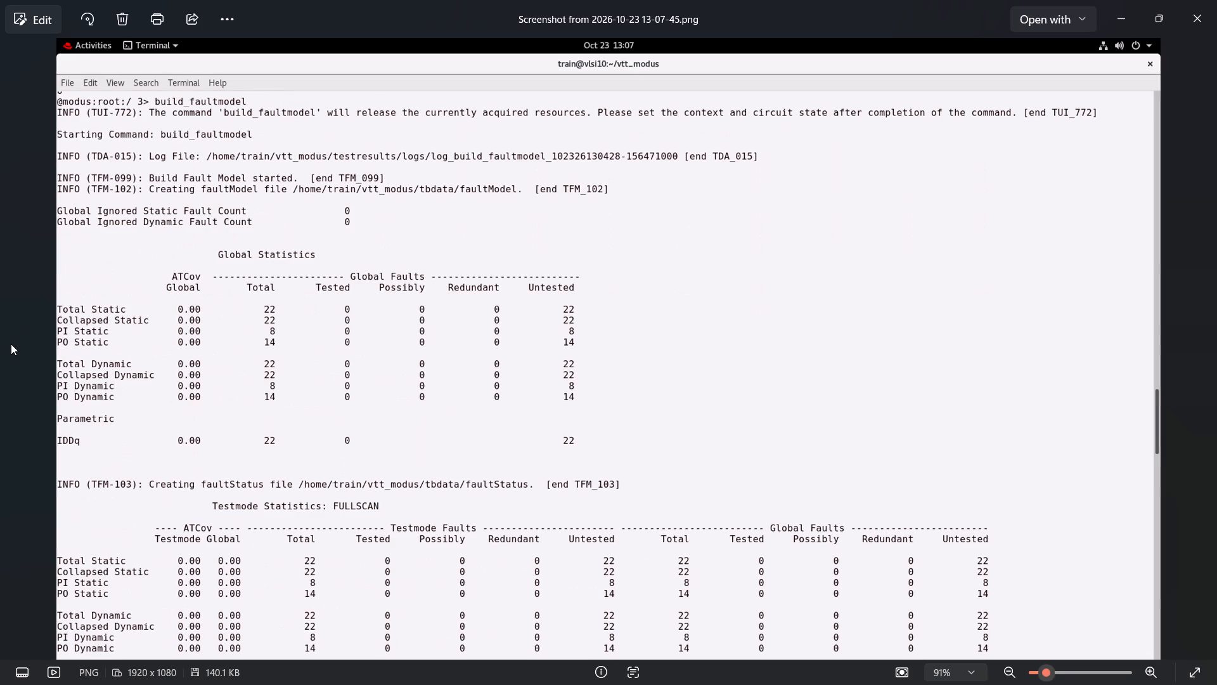
click(1207, 17)
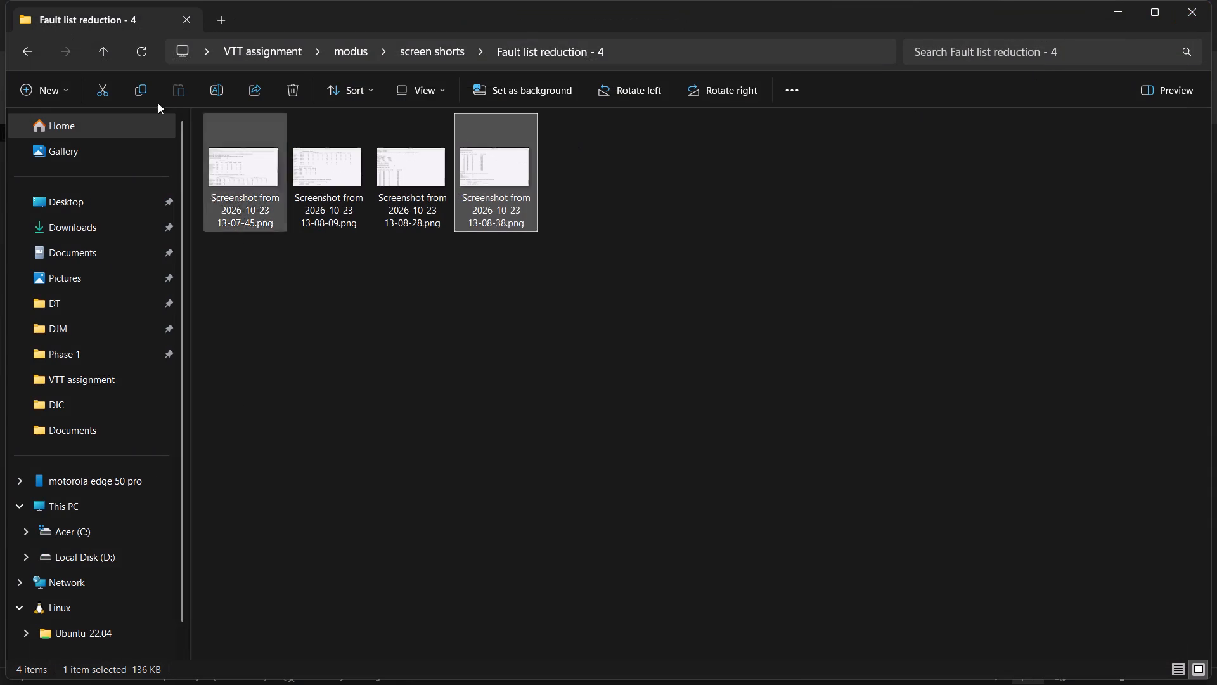
Open the ss 5 - Full coverage screenshots and compare them with the expected OUTPUT block in the report format PDF in Edge.
click(23, 46)
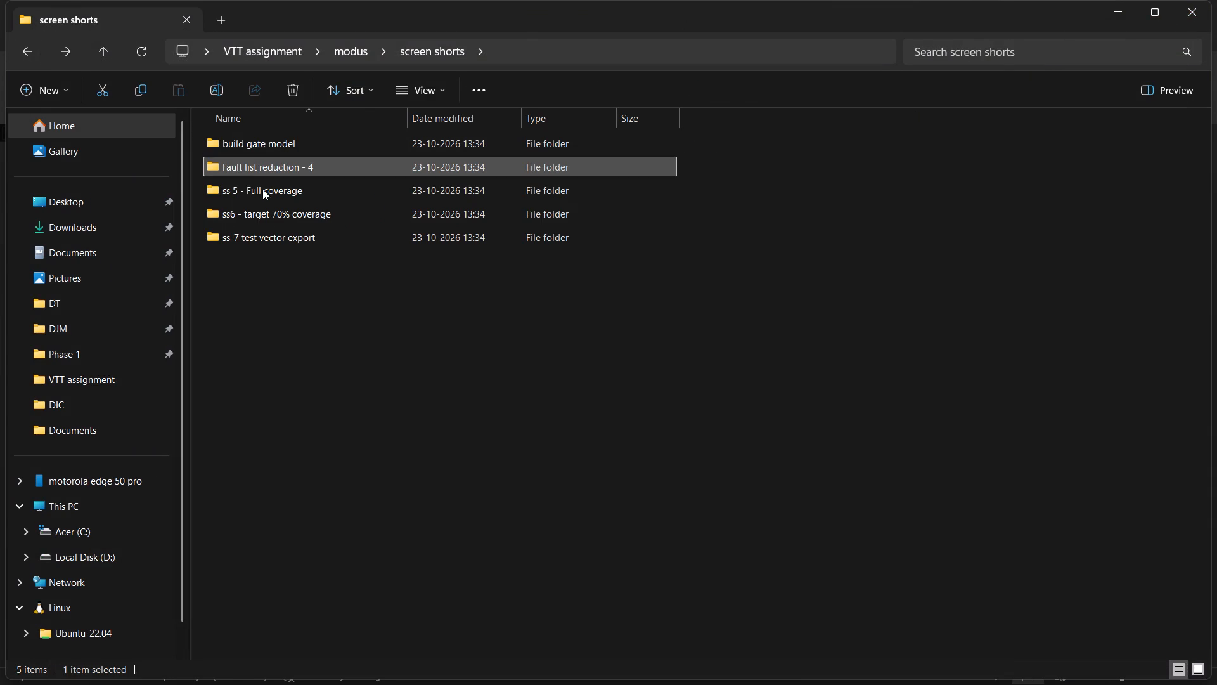
double_click(263, 189)
double_click(263, 190)
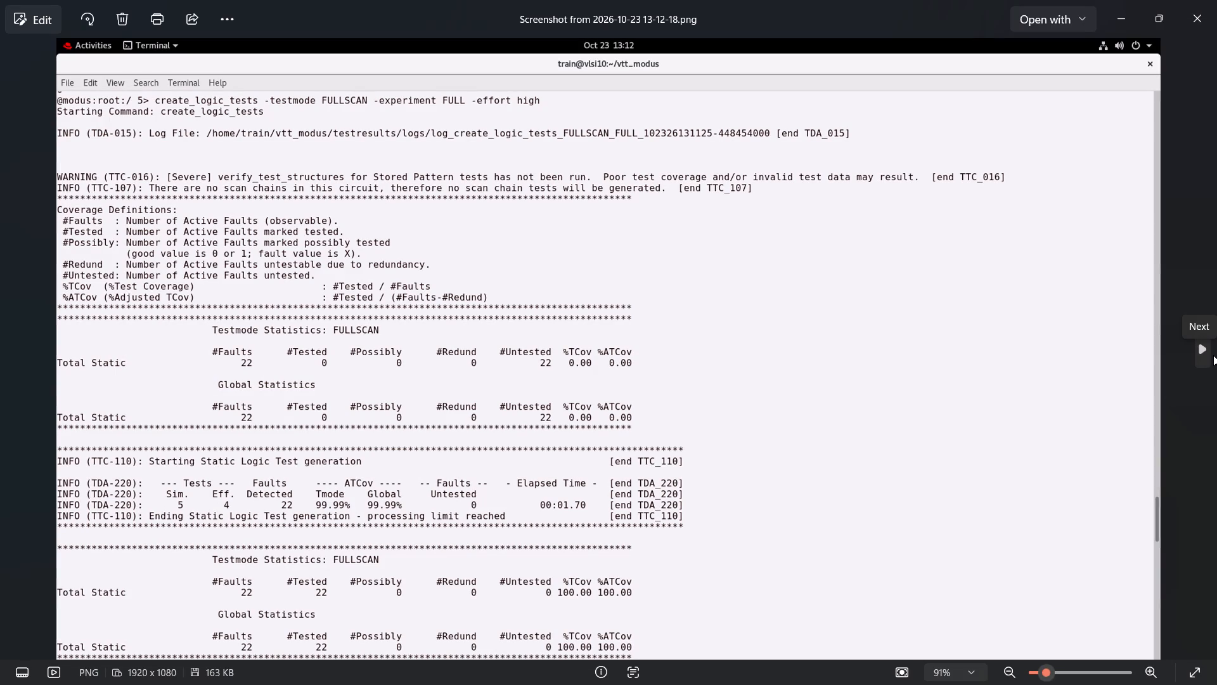
key(alt+Tab)
key(alt+Tab)
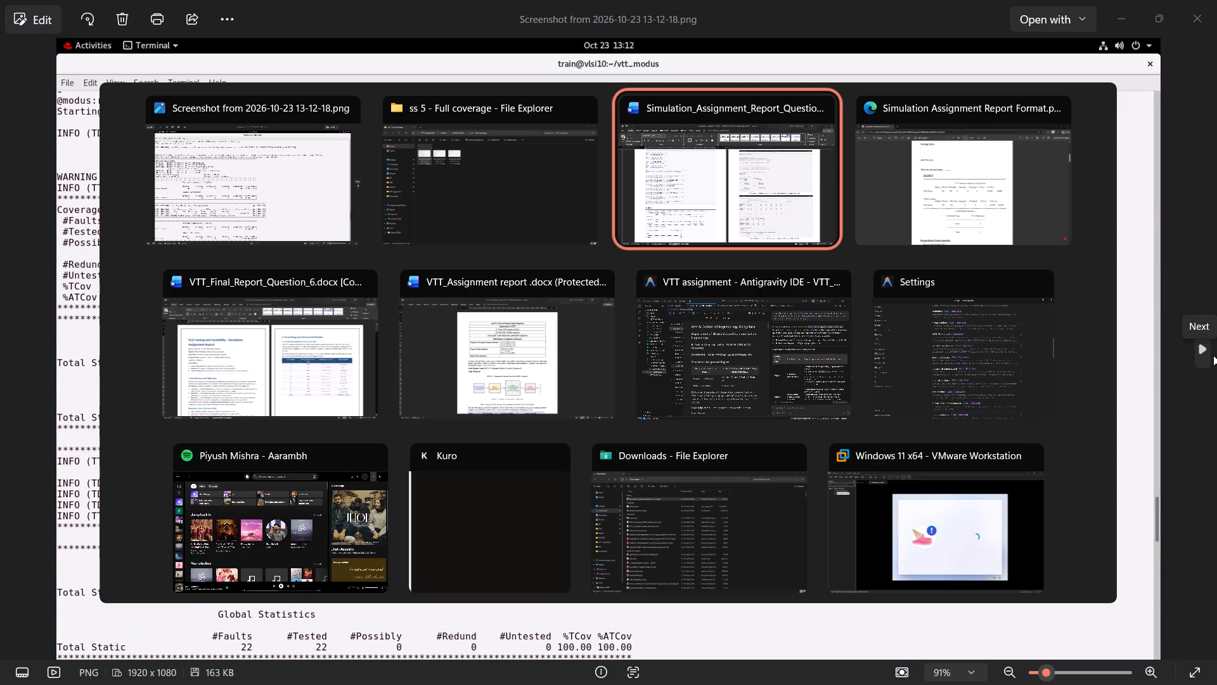
key(alt+Tab)
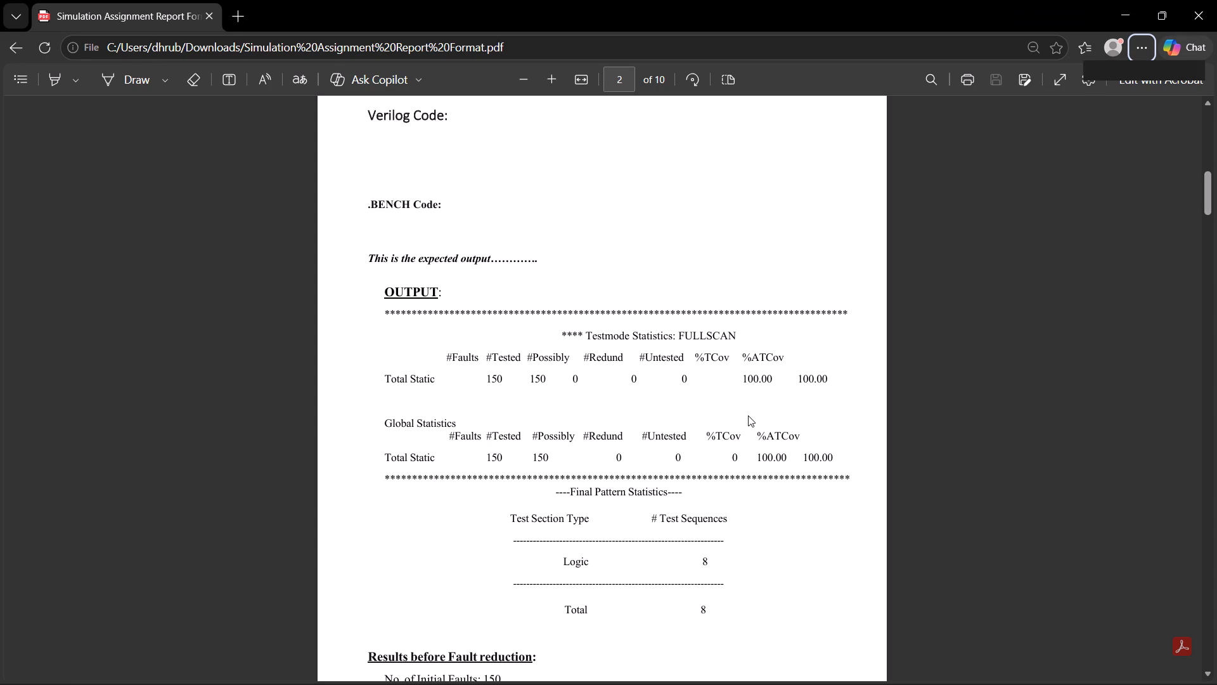
scroll(770, 434, up, 1)
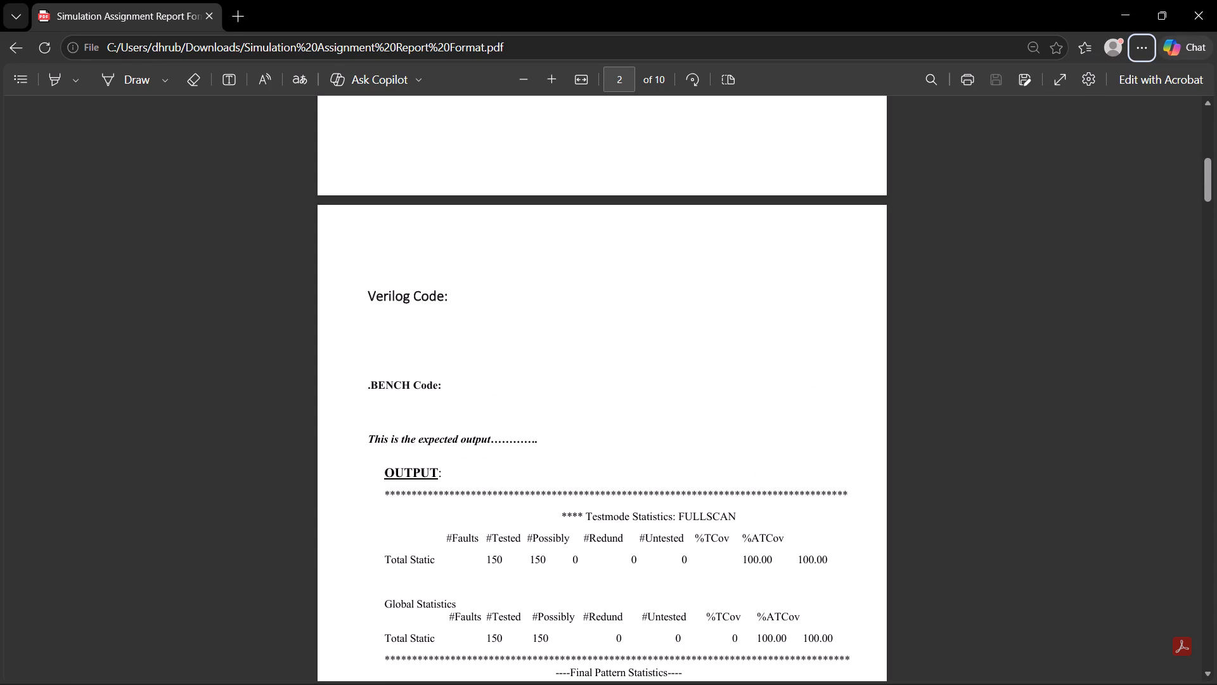
scroll(770, 434, down, 1)
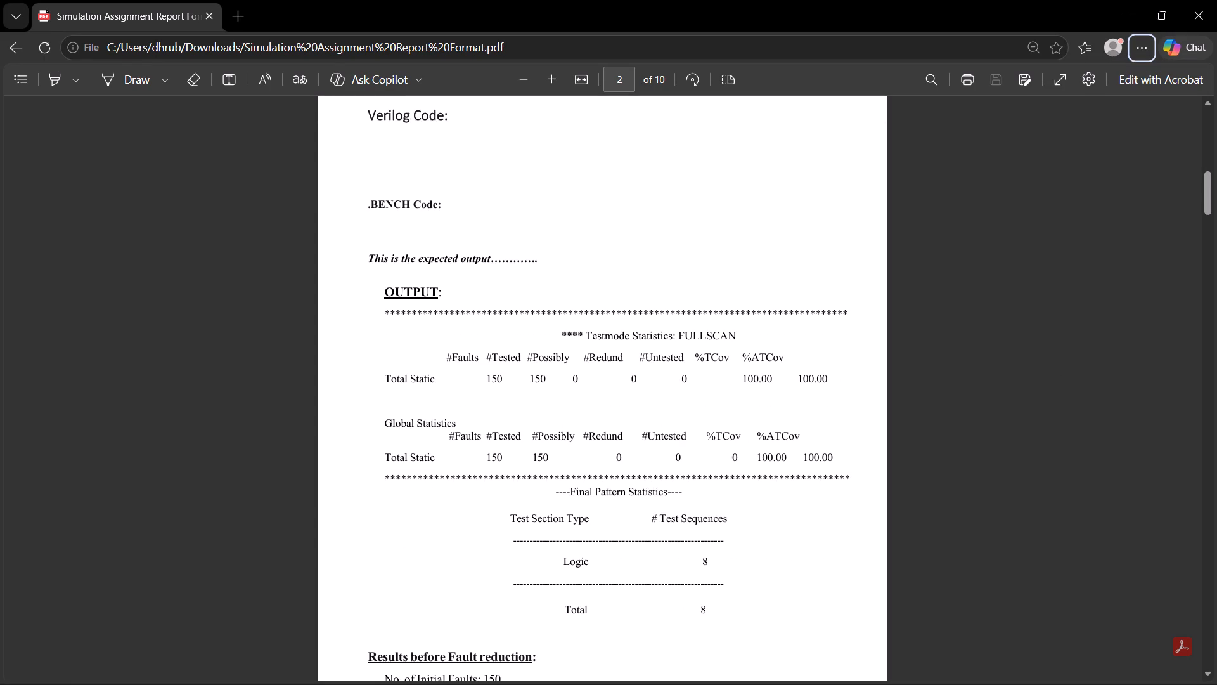
key(alt+Tab)
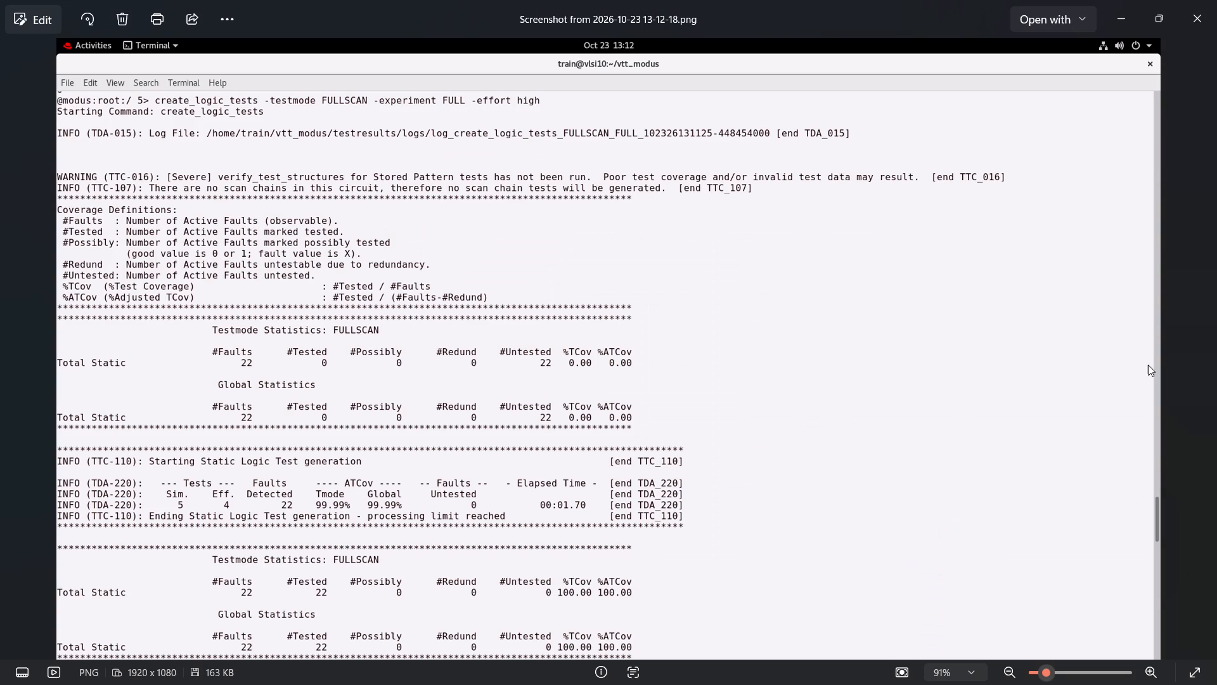
click(1197, 353)
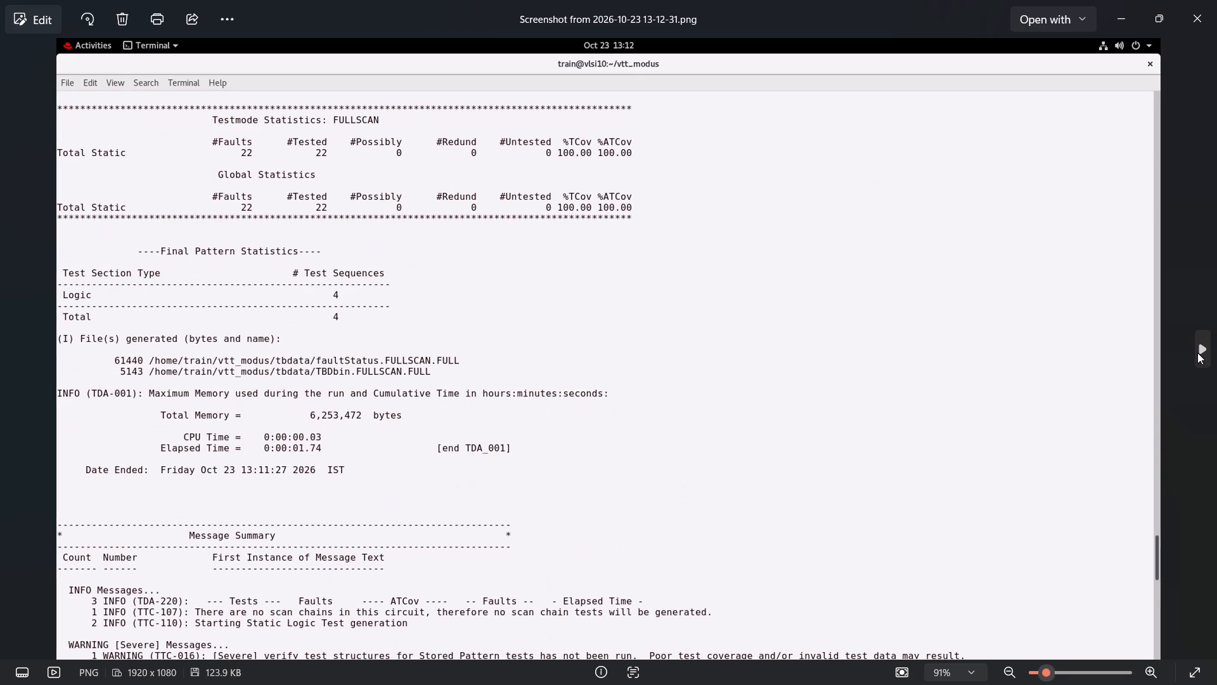
In Edge, read the report format PDF from the expected OUTPUT block through Test Pattern Generation to the create_logic_tests -maxpatterns sections.
key(alt+Tab)
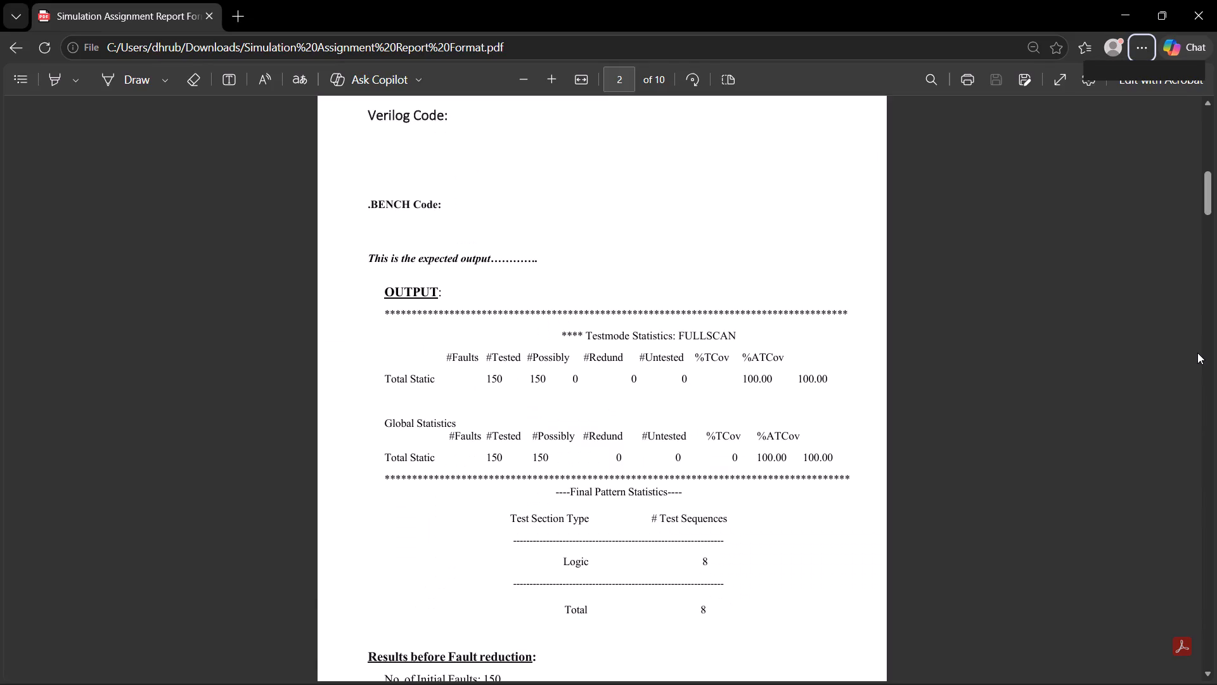
scroll(839, 373, down, 7)
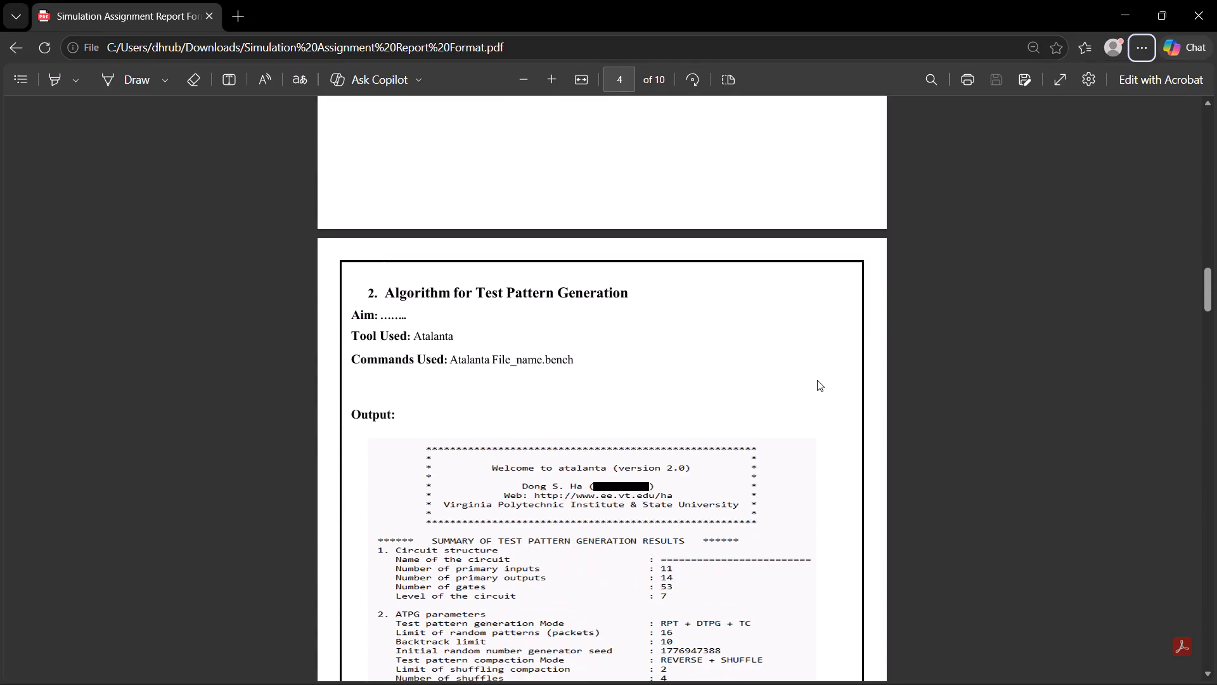
scroll(817, 380, down, 1)
scroll(817, 380, up, 1)
scroll(817, 380, down, 4)
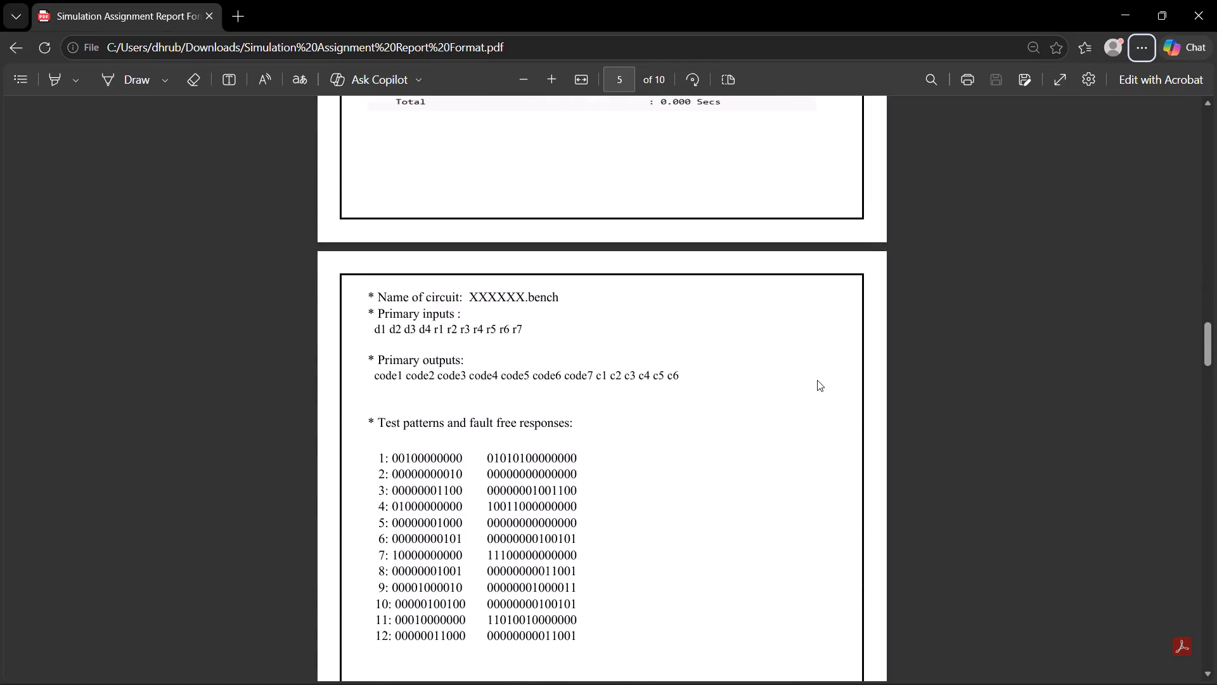
scroll(817, 380, down, 5)
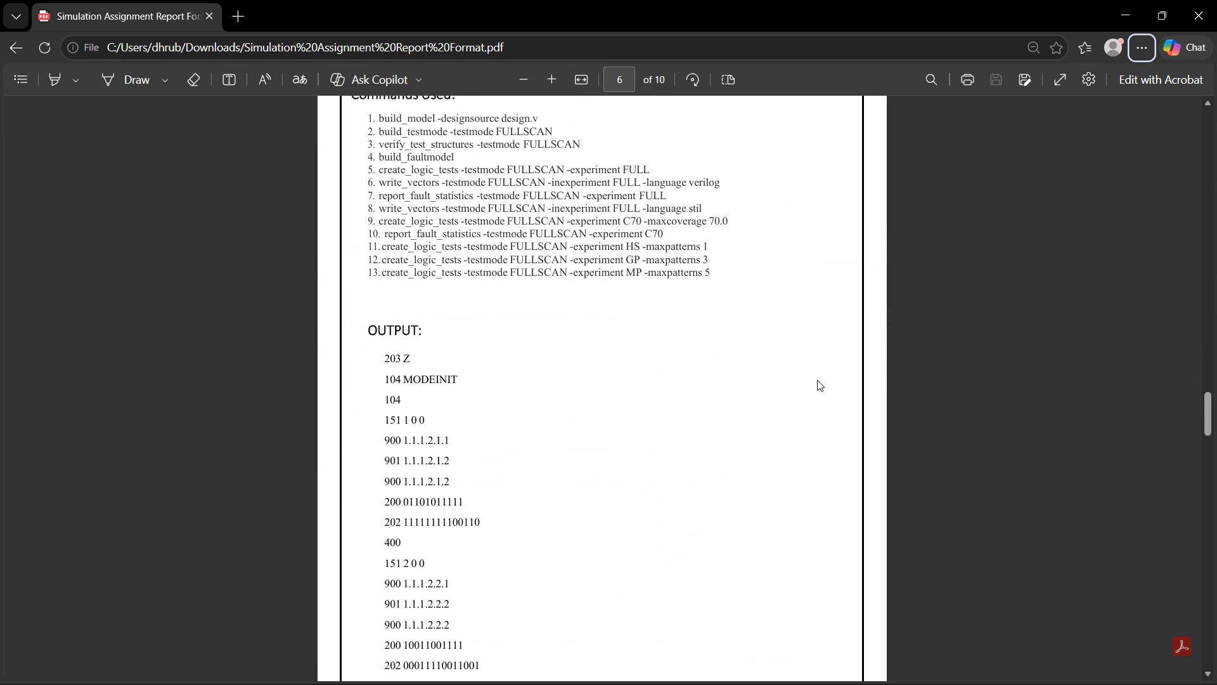
scroll(817, 380, down, 8)
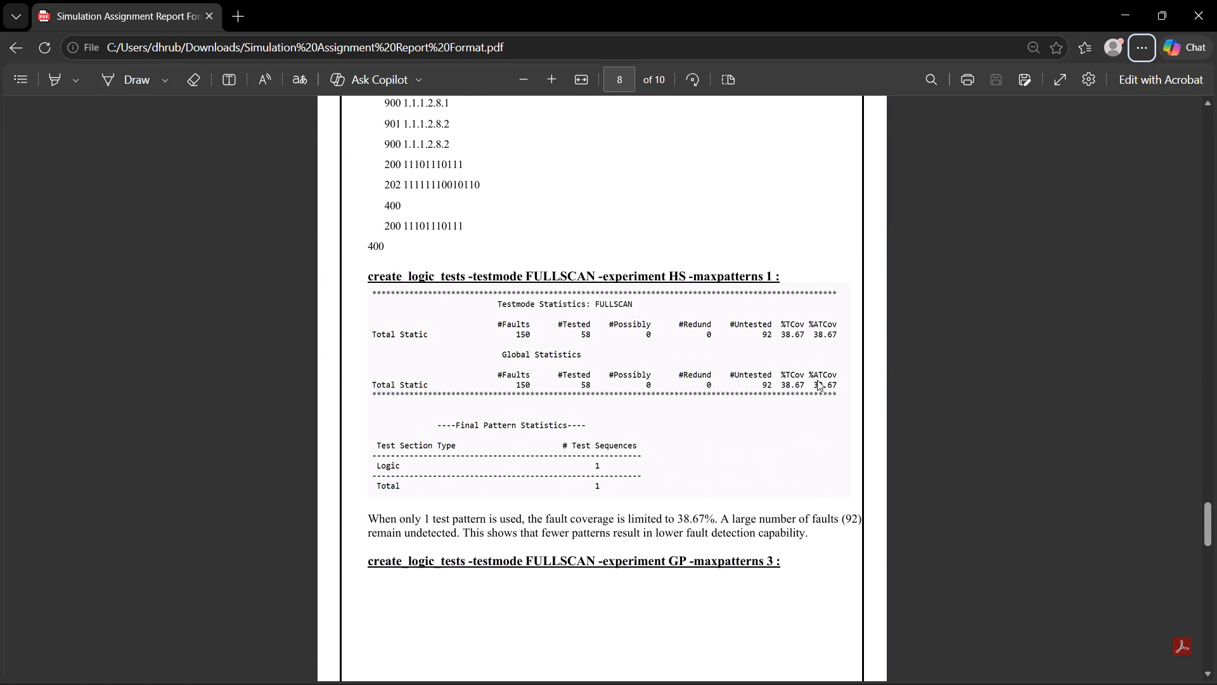
Read the report format PDF from the -maxpatterns 1 section to the experiment comparison table and Observation, and return to its first page.
scroll(817, 380, down, 4)
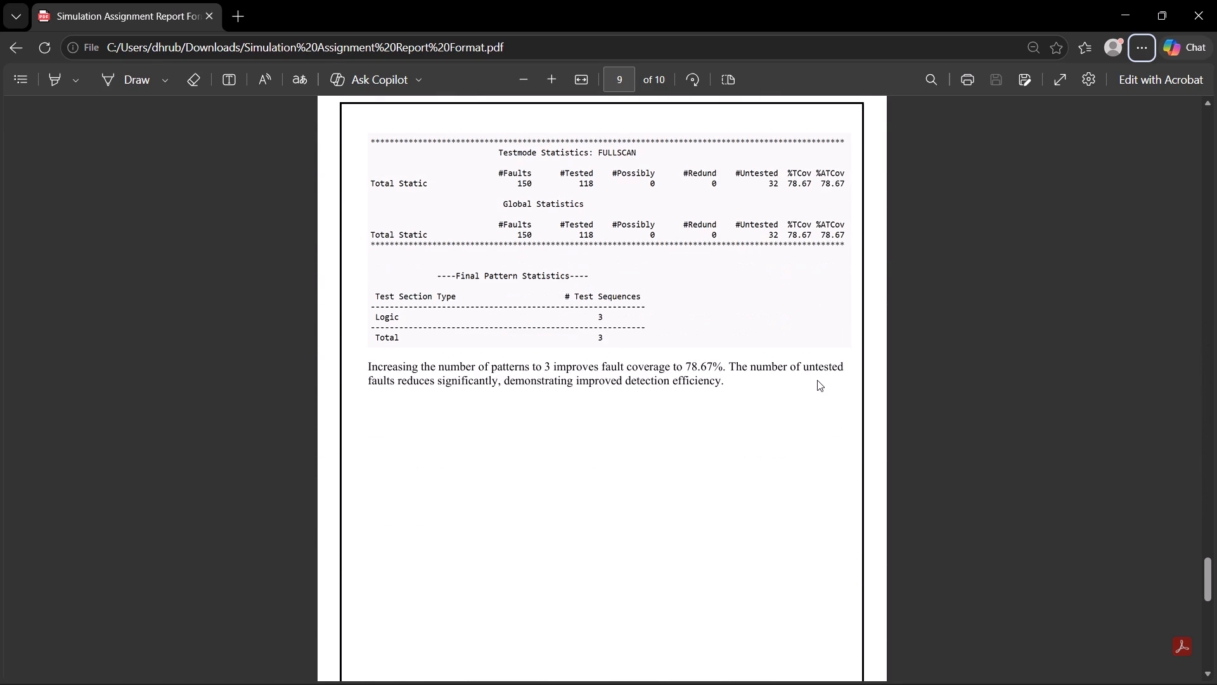
scroll(817, 380, down, 3)
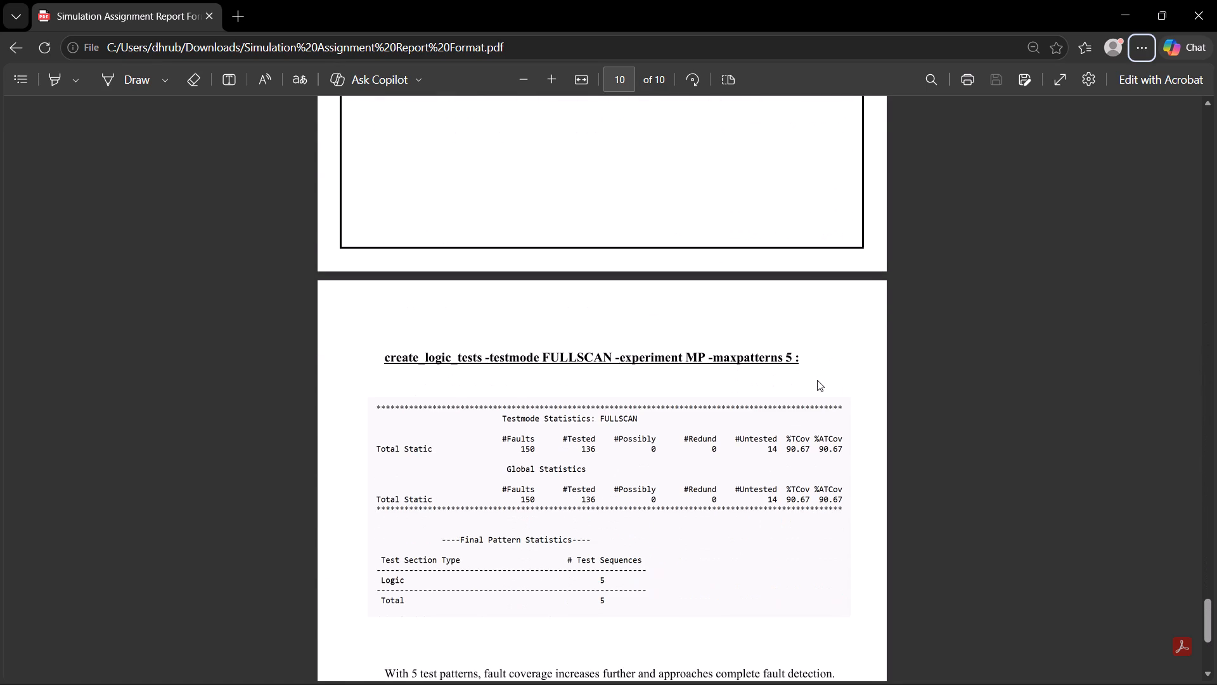
scroll(817, 380, down, 1)
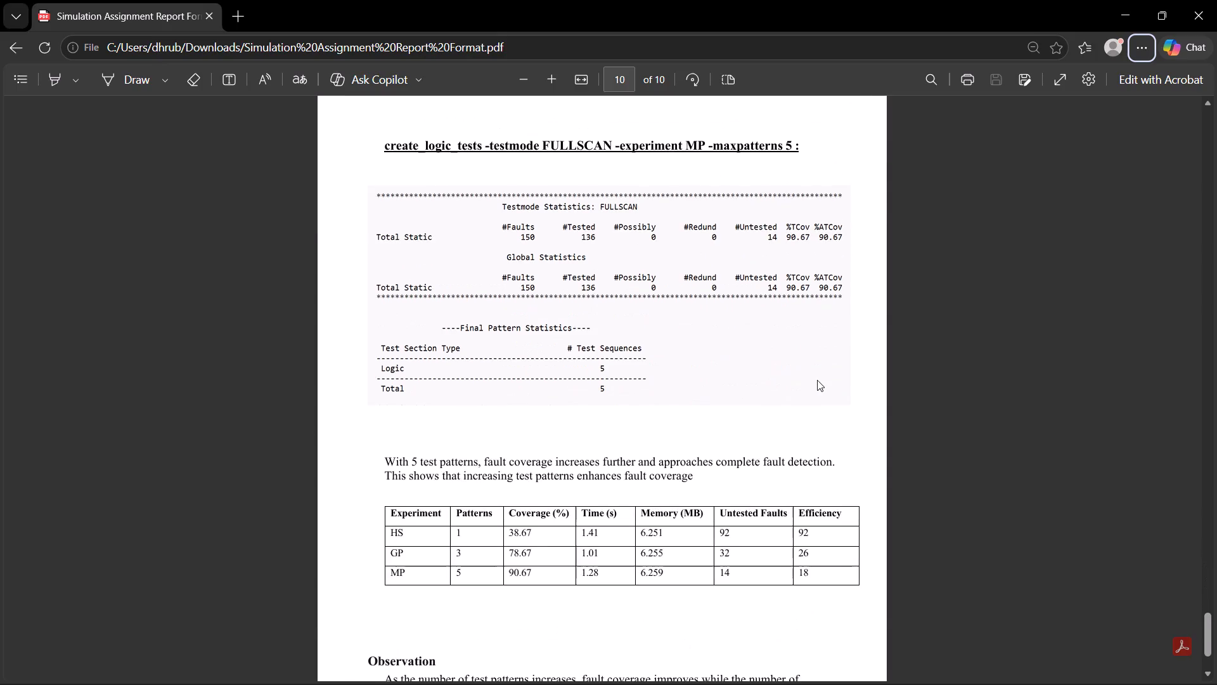
scroll(817, 380, down, 7)
scroll(817, 380, up, 12)
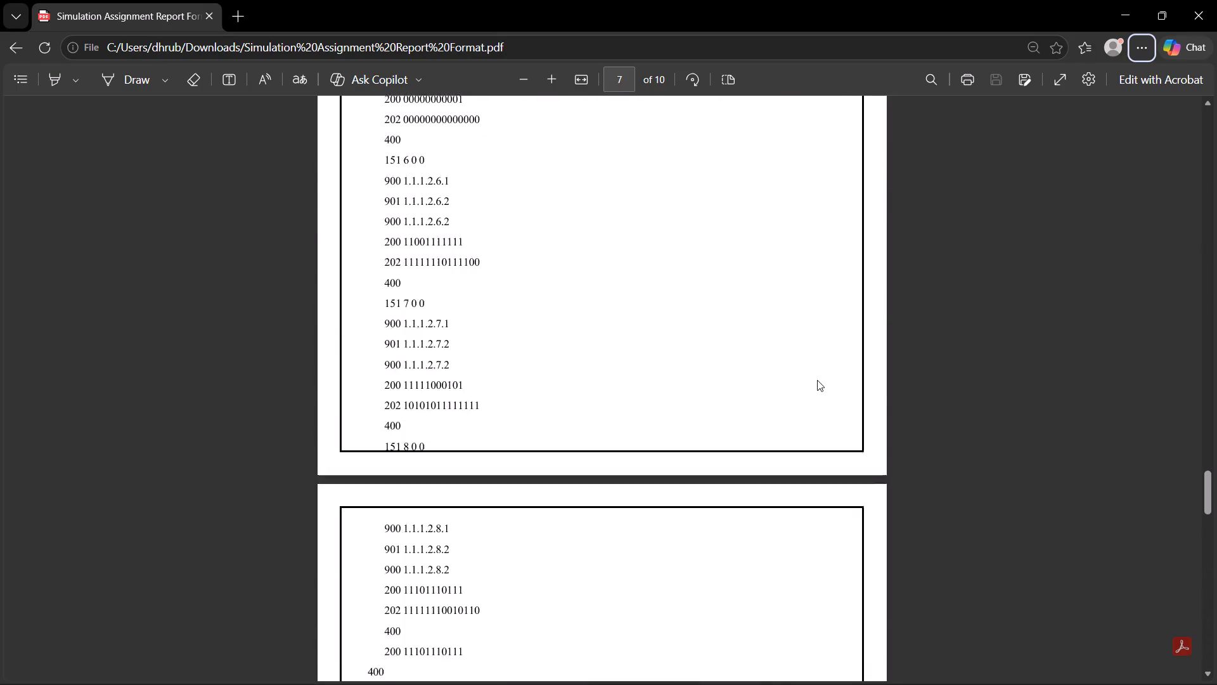
scroll(817, 380, up, 20)
scroll(817, 380, up, 6)
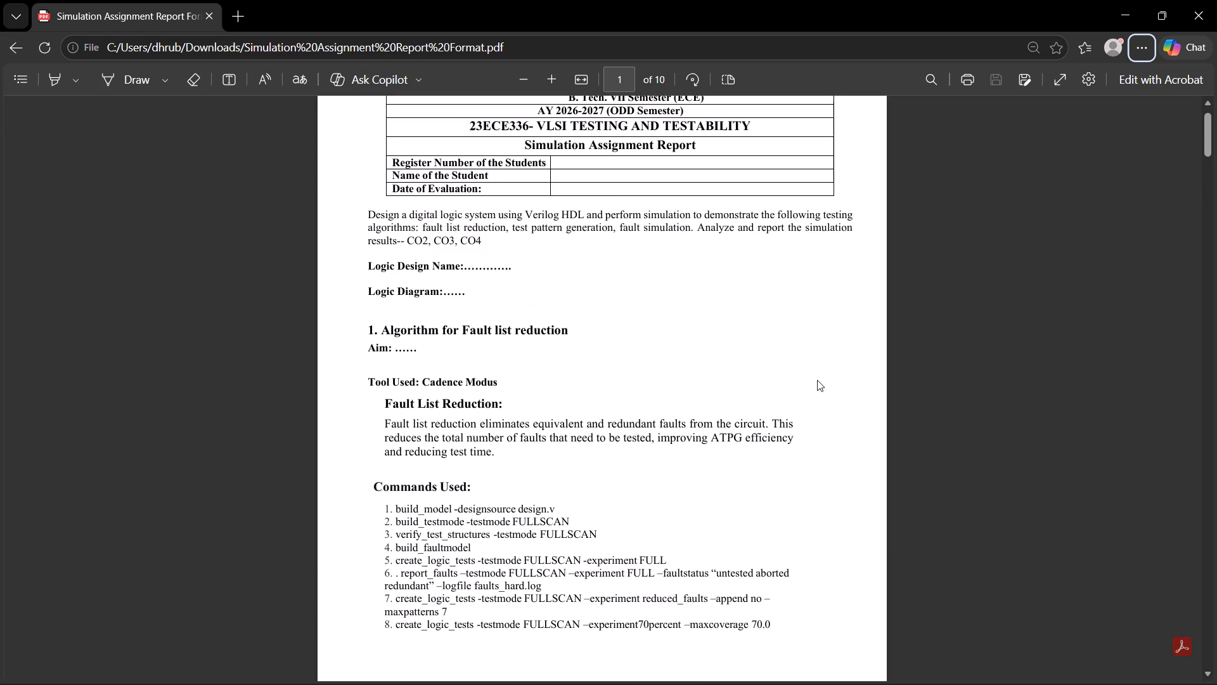
scroll(817, 380, up, 3)
Switch to the Word report and review it from the OUTPUT block through the fault reduction results to the Atalanta test pattern summary.
key(alt+Tab)
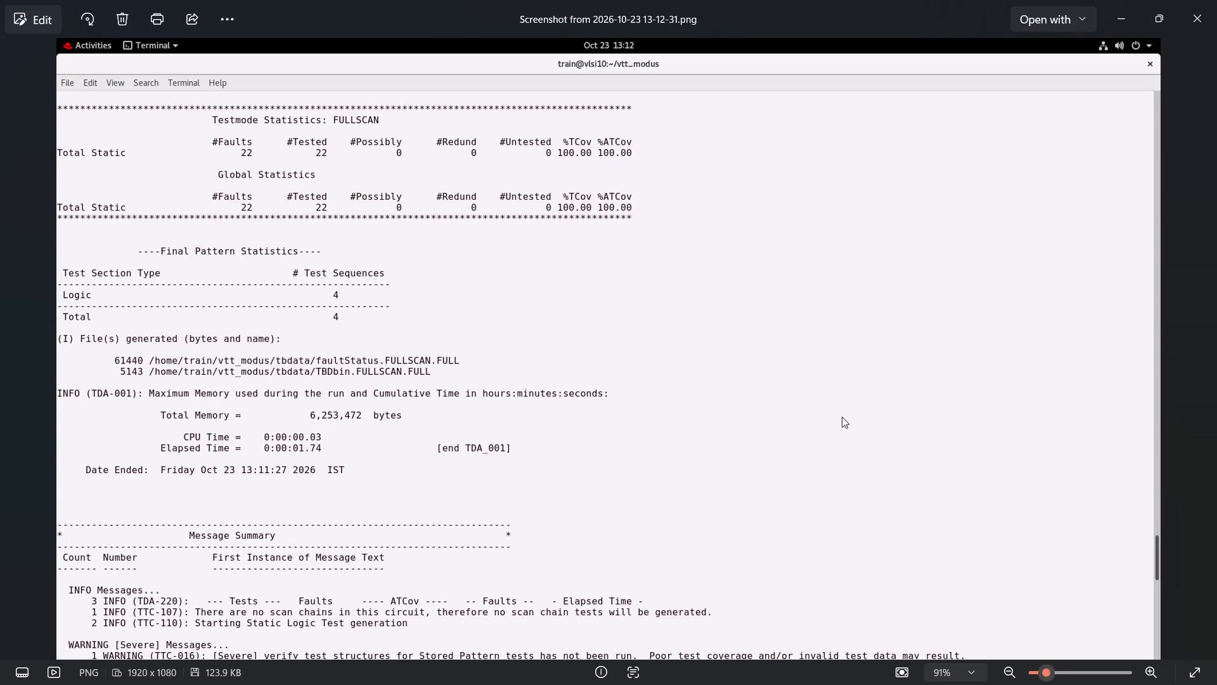
key(alt+Tab)
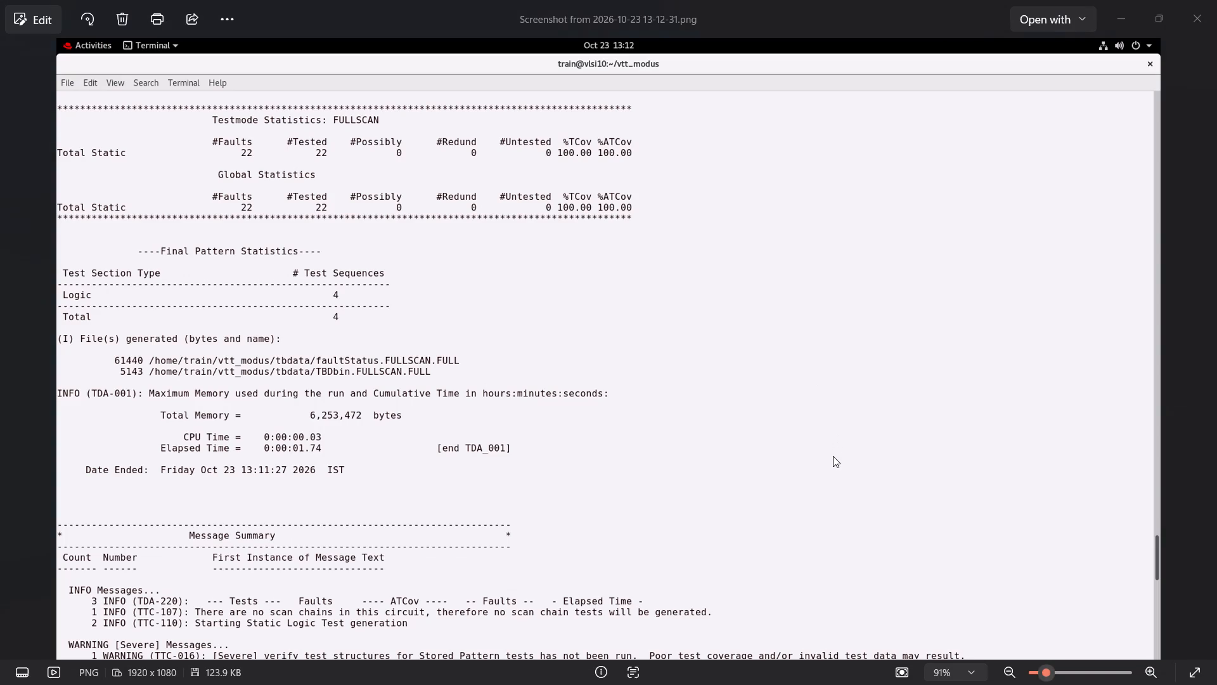
key(alt+Tab)
key(alt+Tab)
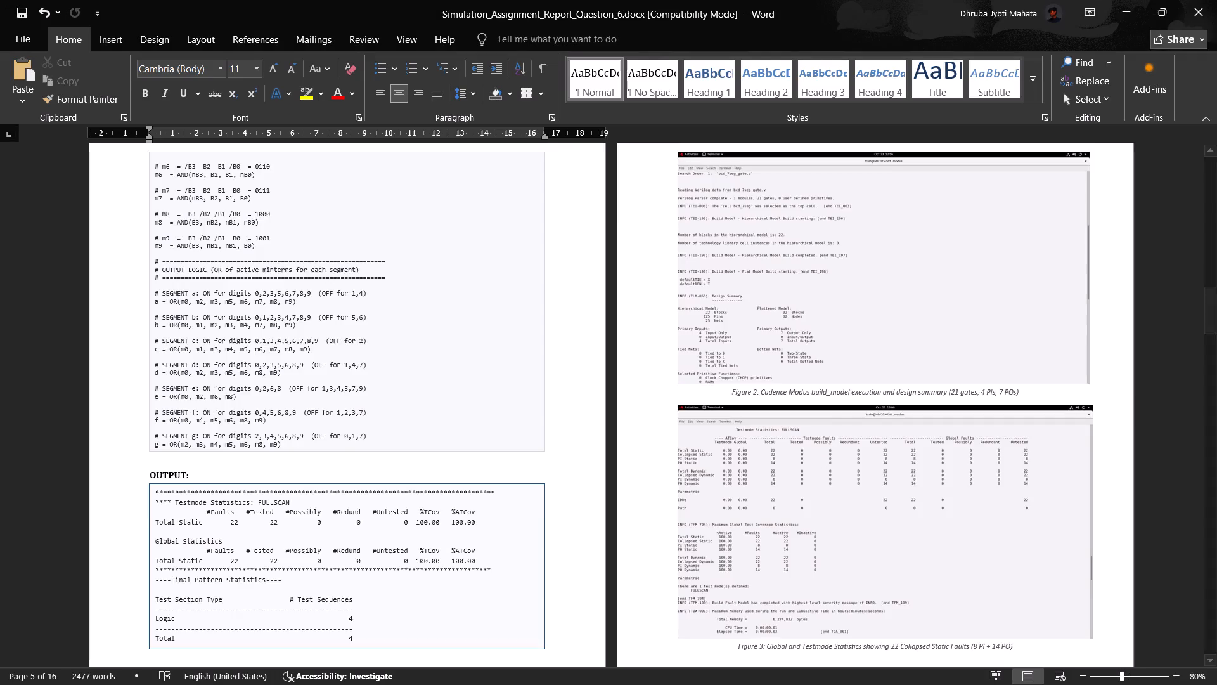
scroll(618, 440, up, 3)
scroll(613, 440, down, 3)
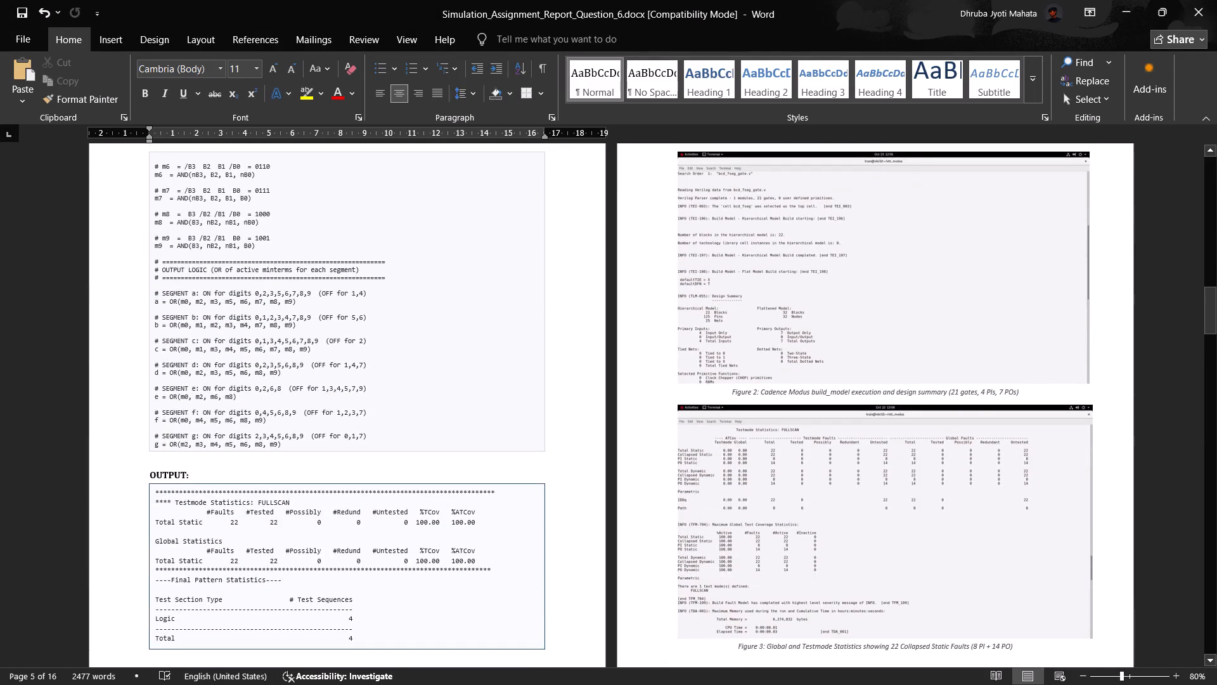
scroll(587, 433, down, 14)
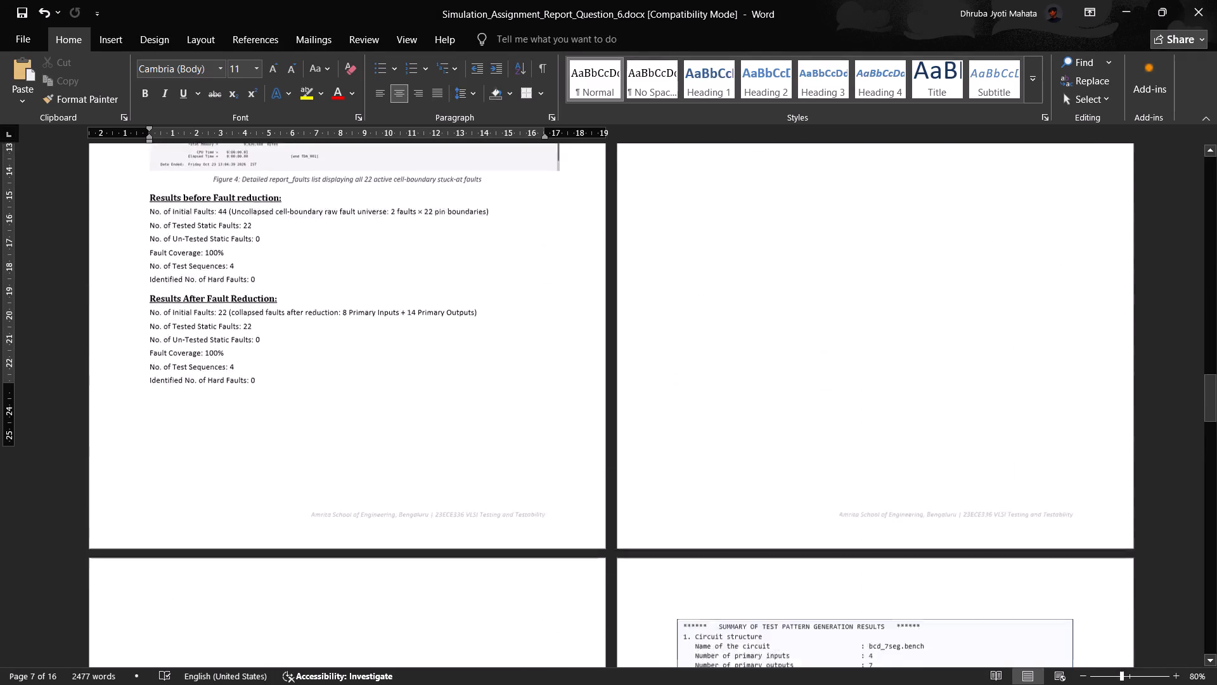
scroll(615, 459, down, 5)
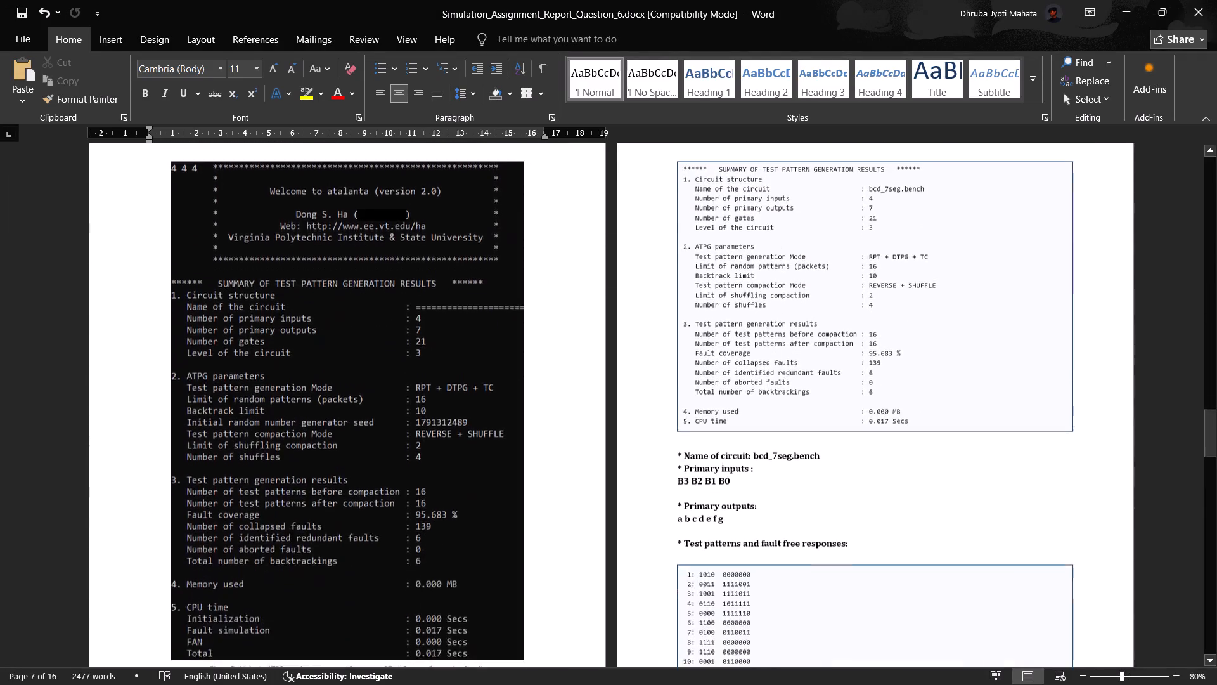
scroll(609, 469, down, 10)
Review the Algorithm for Fault Simulation section, from its commands and Figures 6 to 9 to the experiment table and Observation.
scroll(609, 469, up, 1)
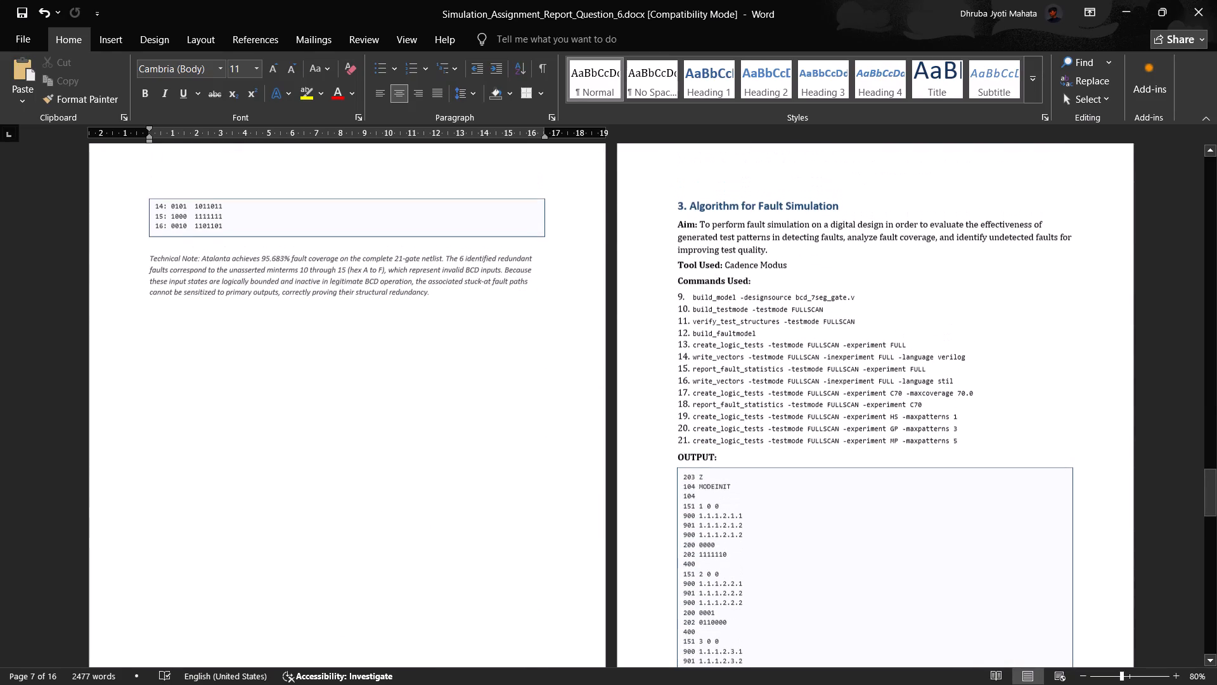
scroll(609, 469, down, 8)
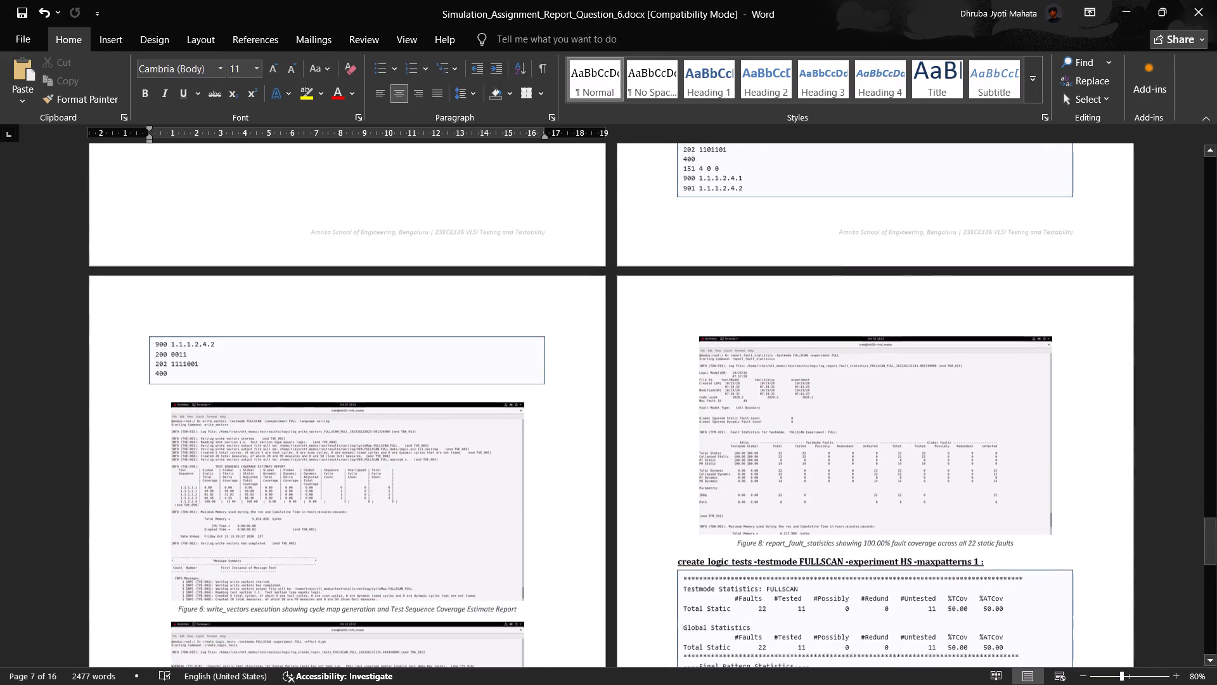
scroll(606, 473, down, 3)
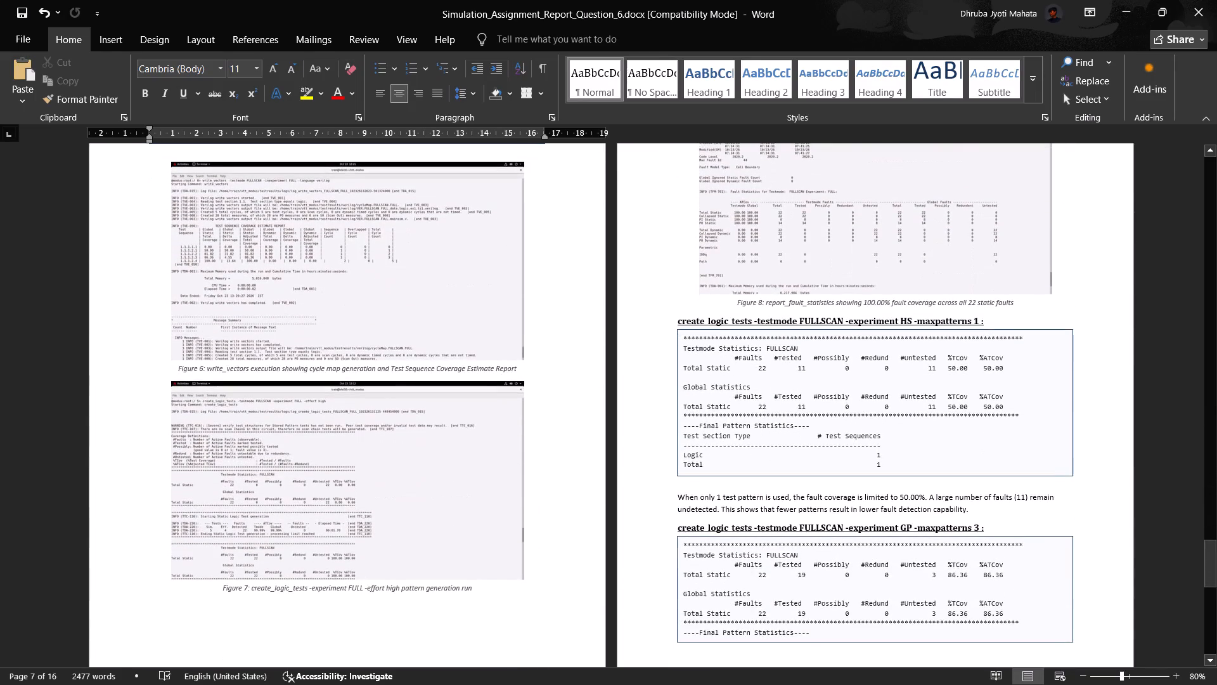
scroll(606, 473, up, 1)
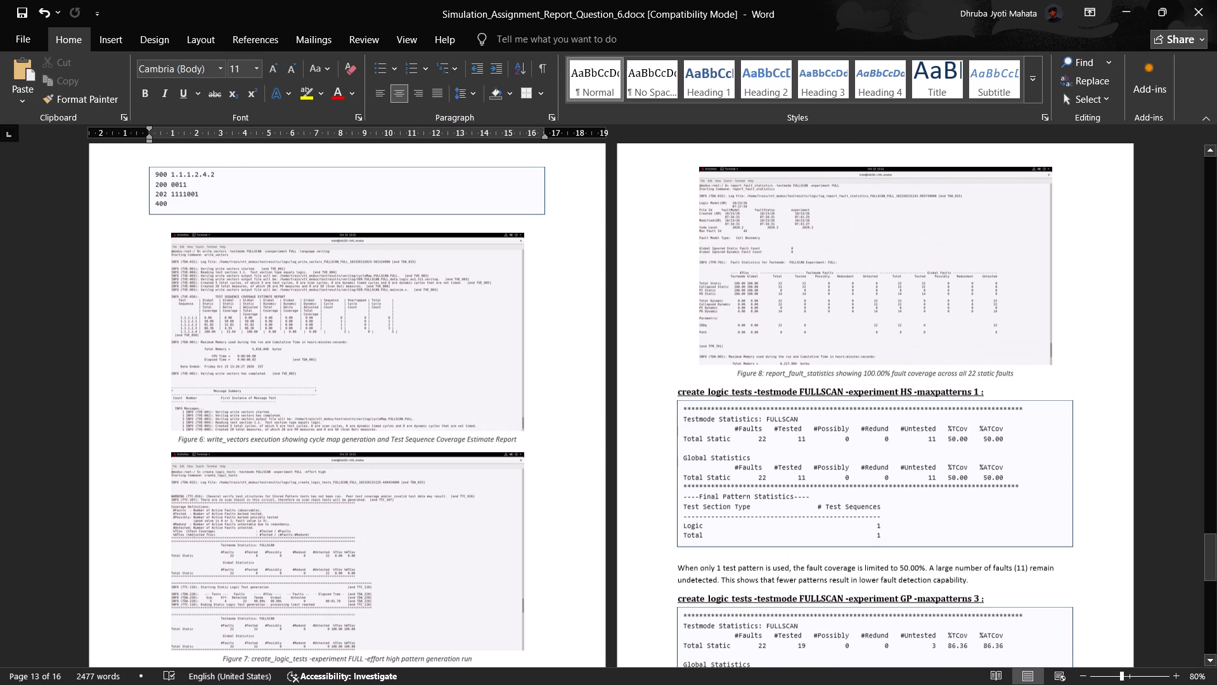
scroll(606, 464, down, 1)
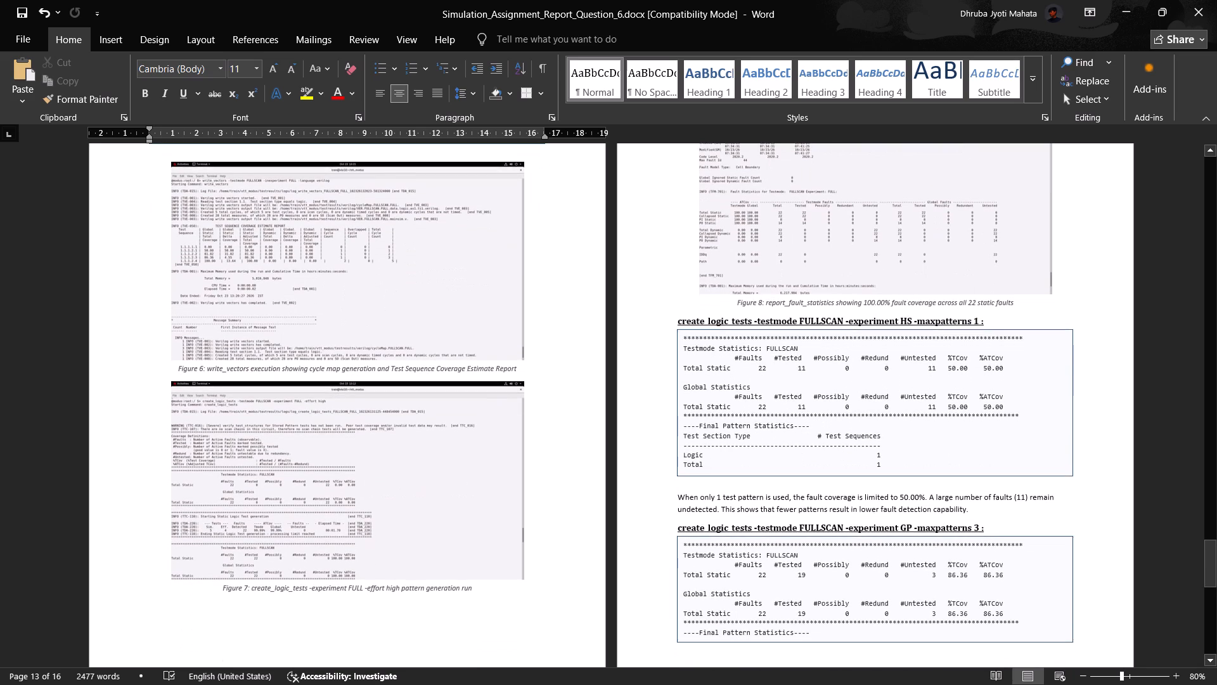
scroll(606, 465, down, 7)
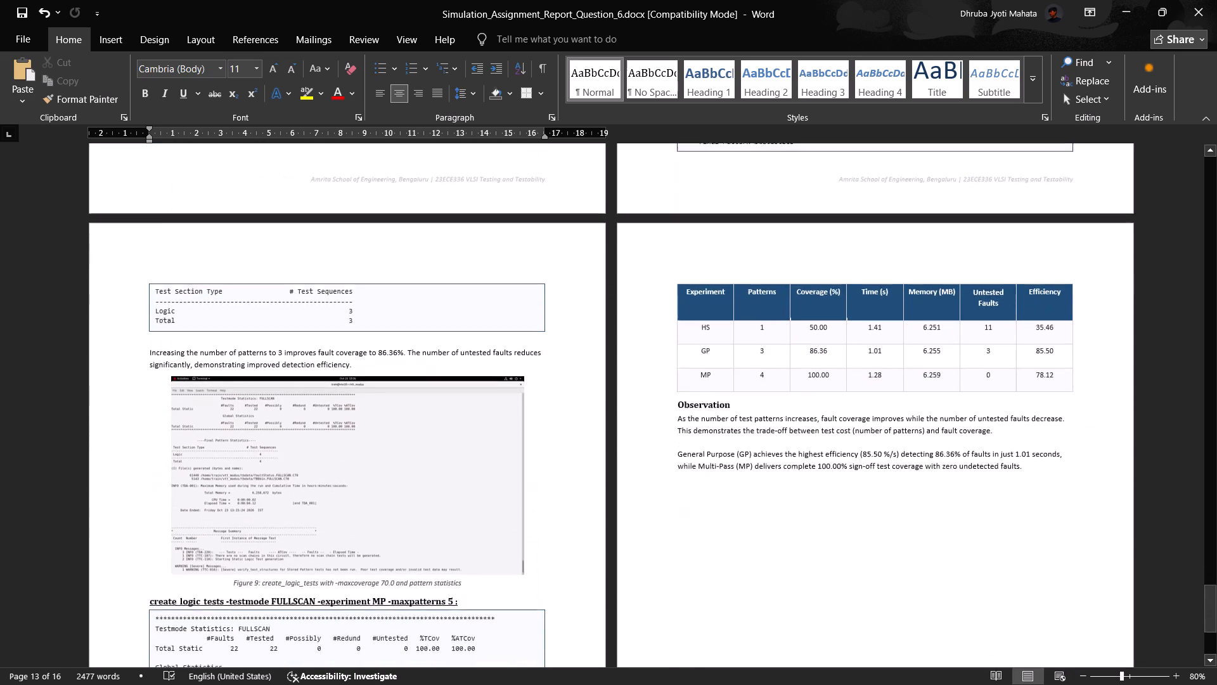
scroll(600, 472, down, 1)
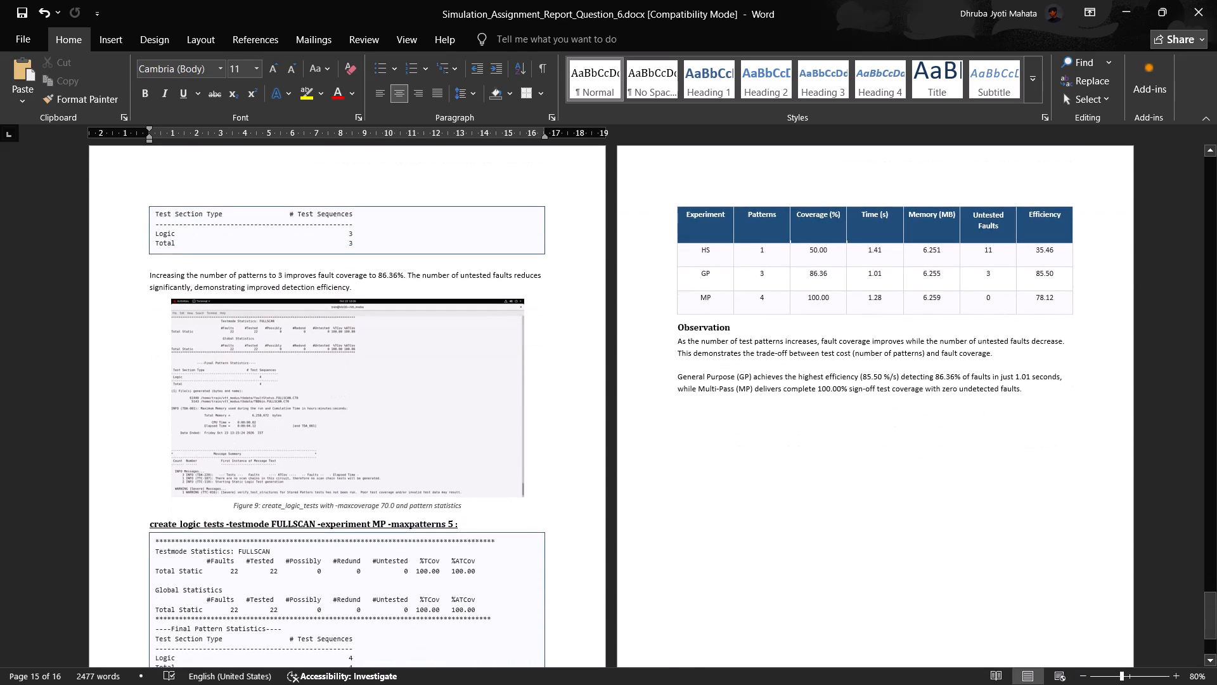
right_click(600, 472)
click(995, 619)
scroll(442, 484, down, 1)
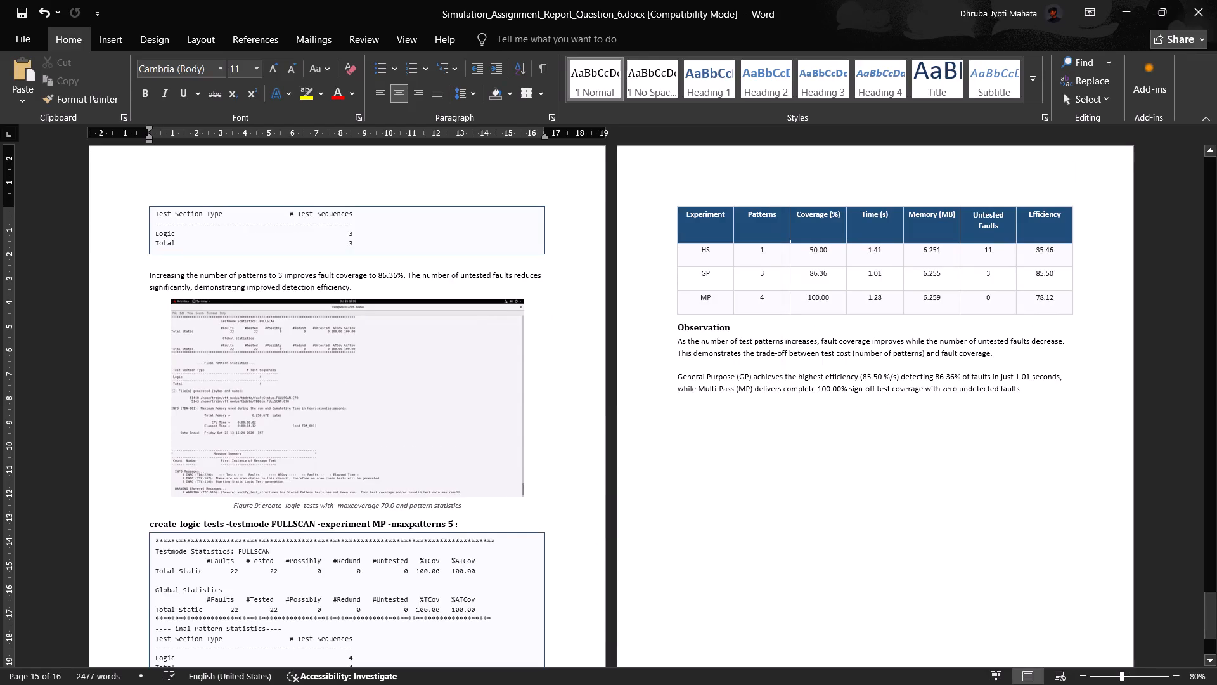
scroll(442, 484, down, 2)
scroll(452, 353, up, 3)
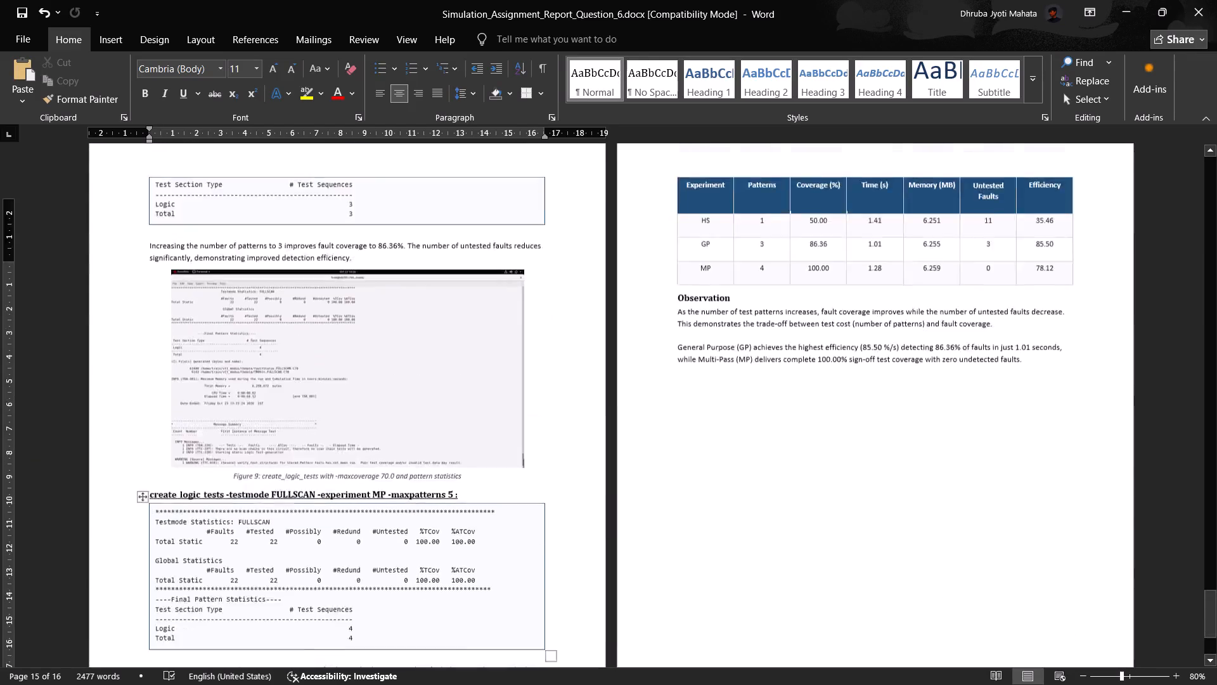
Return to the start of the Word report and examine the title page, logic diagram and fault list reduction commands at 100% zoom.
scroll(452, 353, up, 20)
scroll(452, 353, up, 12)
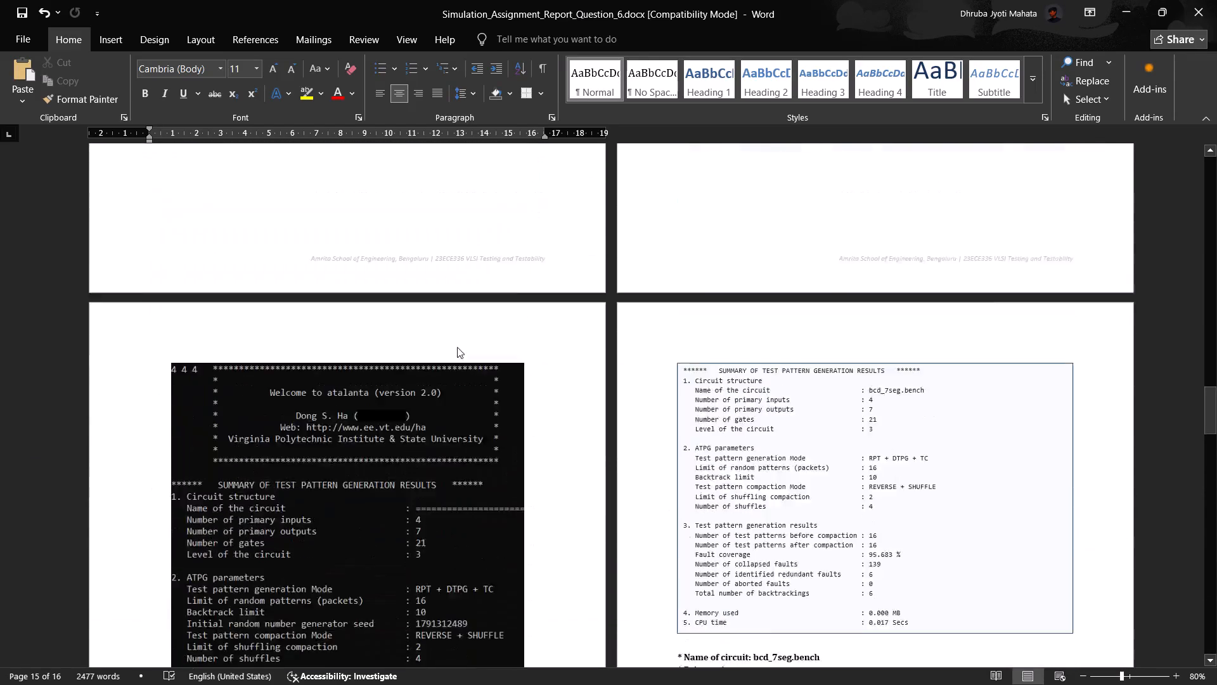
scroll(457, 347, up, 17)
scroll(457, 347, up, 4)
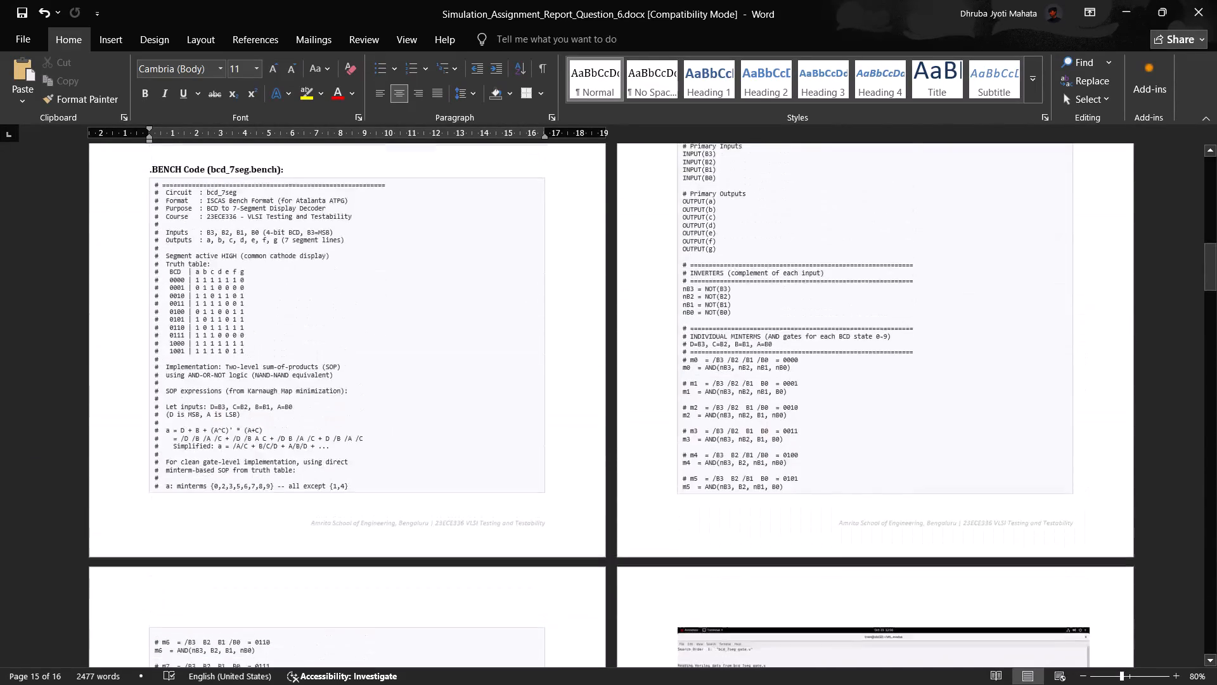
scroll(457, 347, up, 17)
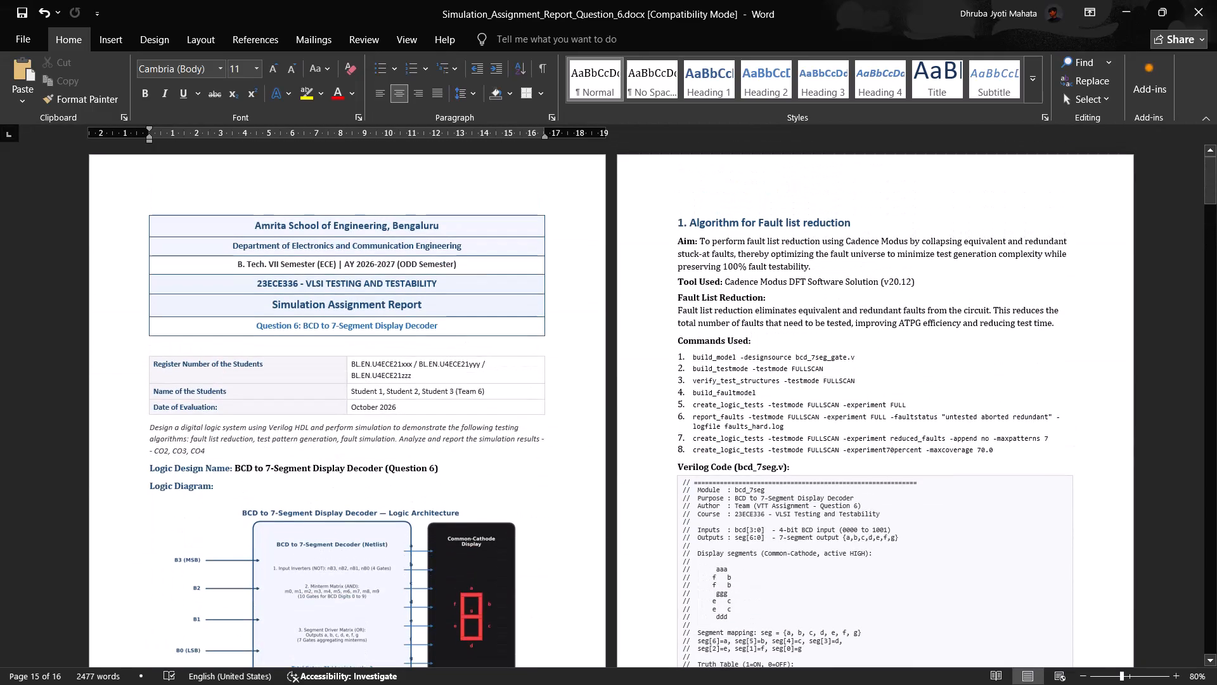
scroll(510, 330, down, 2)
ctrl+scroll(262, 473, up, 1)
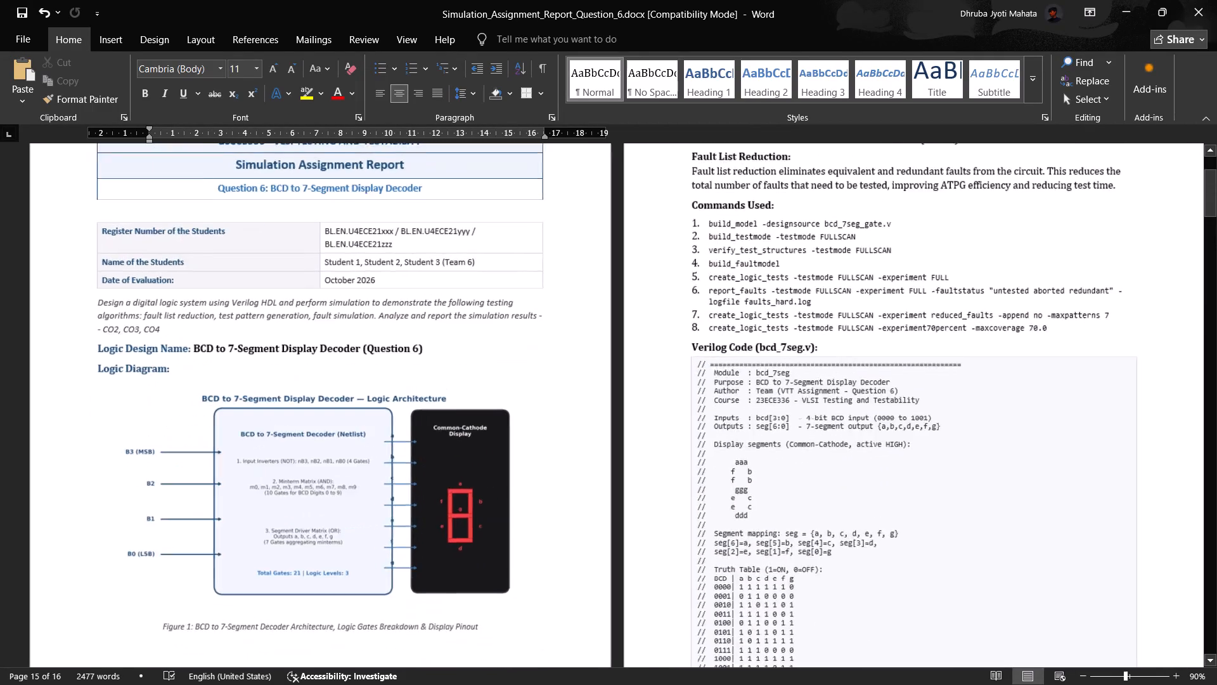
ctrl+scroll(262, 473, up, 1)
scroll(495, 467, up, 1)
scroll(495, 467, down, 2)
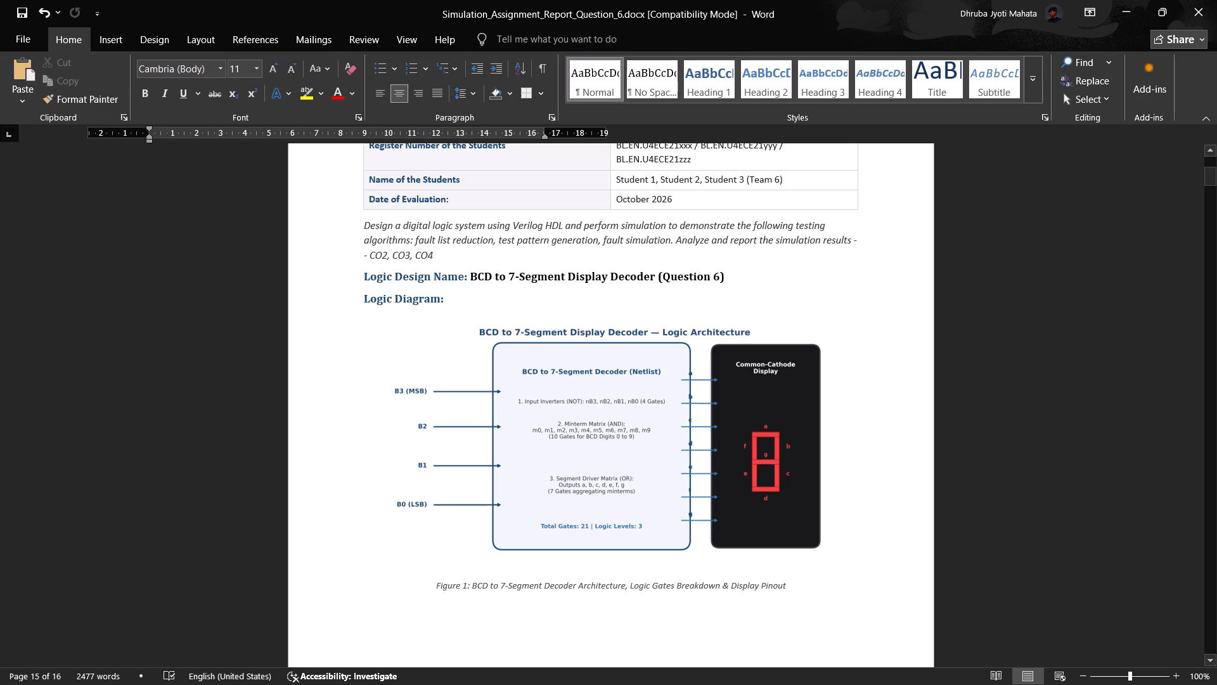
scroll(489, 474, down, 5)
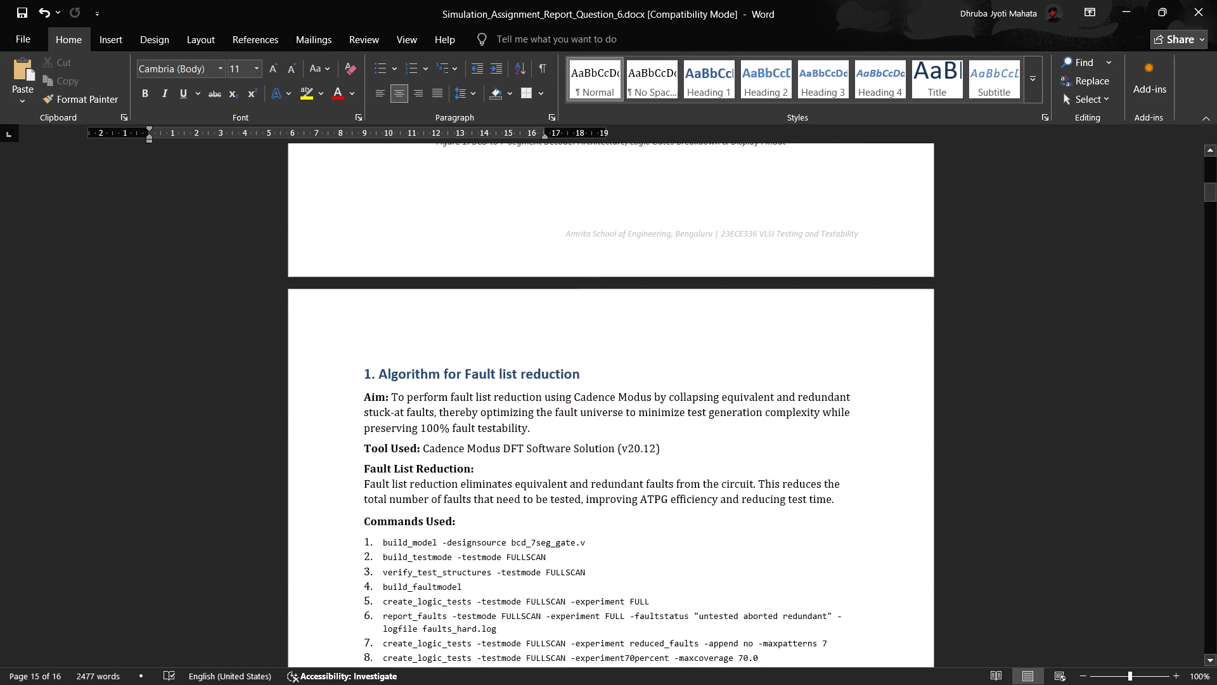
scroll(489, 475, down, 1)
Switch to the format PDF in Edge and check its title page, commands, code headings and expected OUTPUT block.
key(alt+Tab)
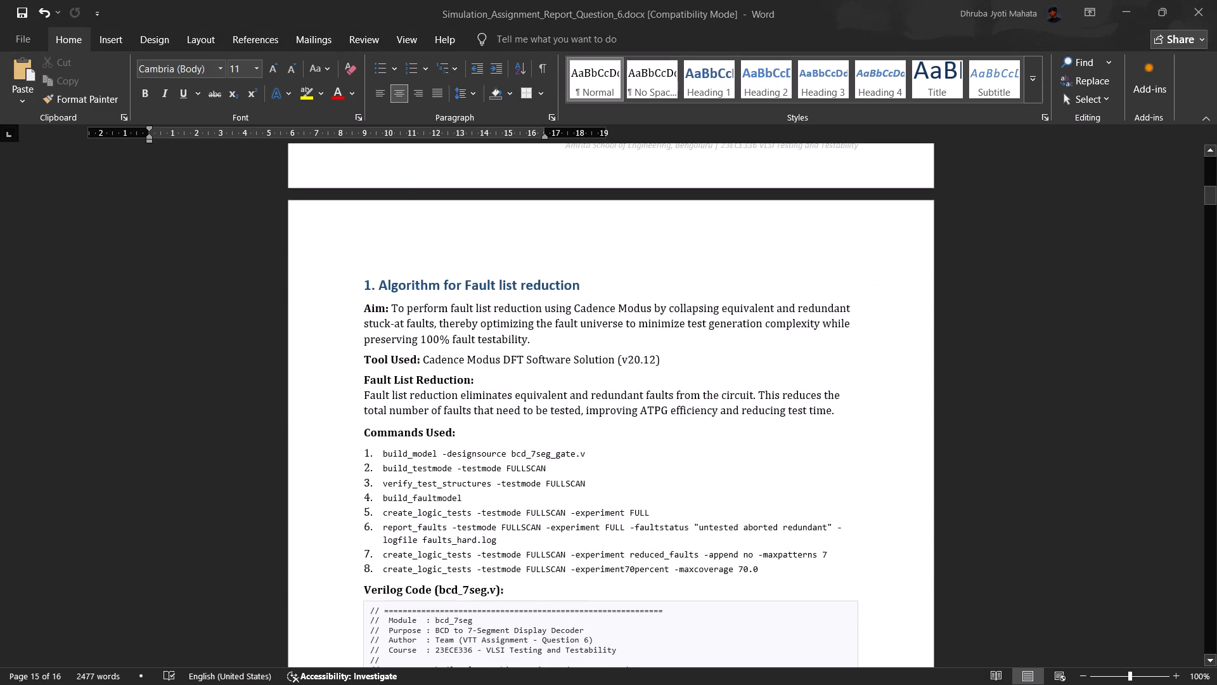
key(alt+Tab)
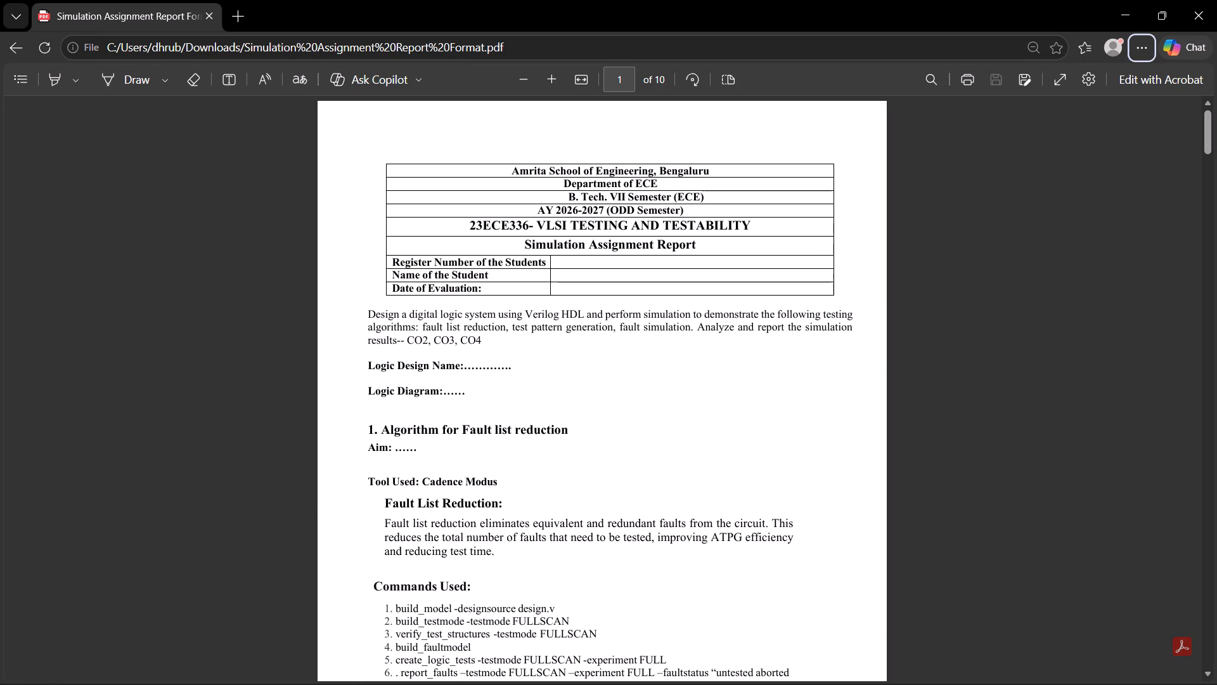
ctrl+scroll(515, 363, up, 2)
scroll(516, 365, down, 5)
ctrl+scroll(517, 380, down, 2)
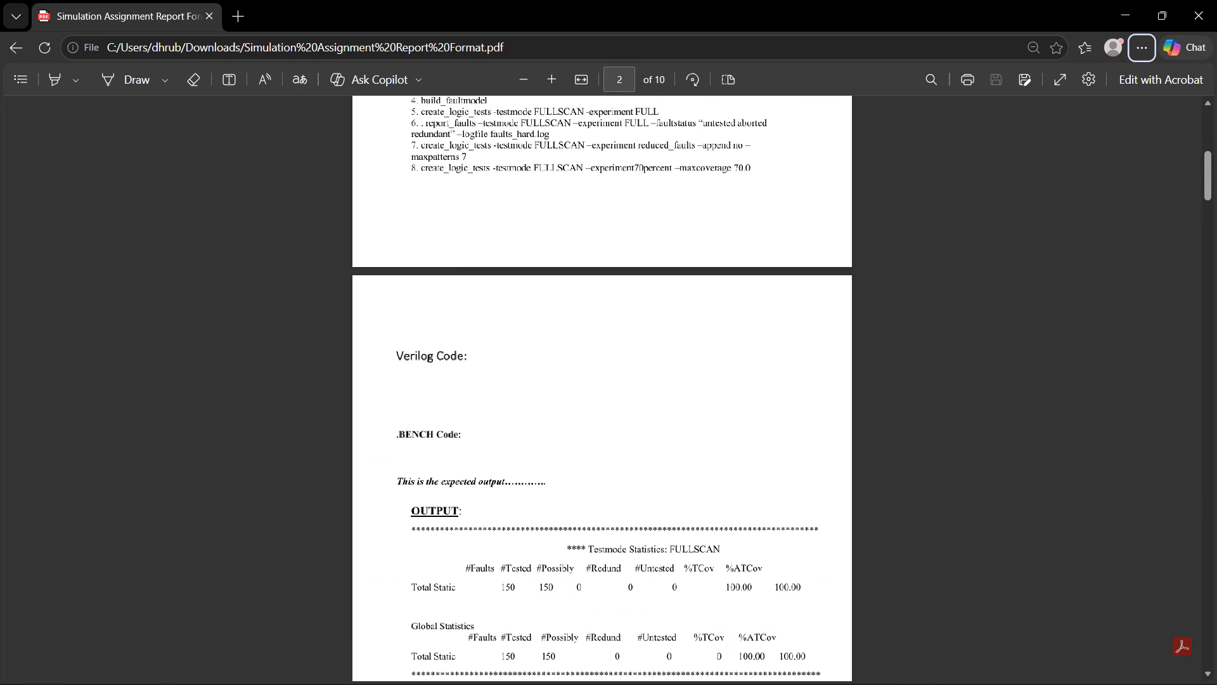
scroll(517, 380, up, 1)
scroll(517, 380, down, 3)
ctrl+scroll(517, 380, up, 1)
scroll(517, 380, up, 1)
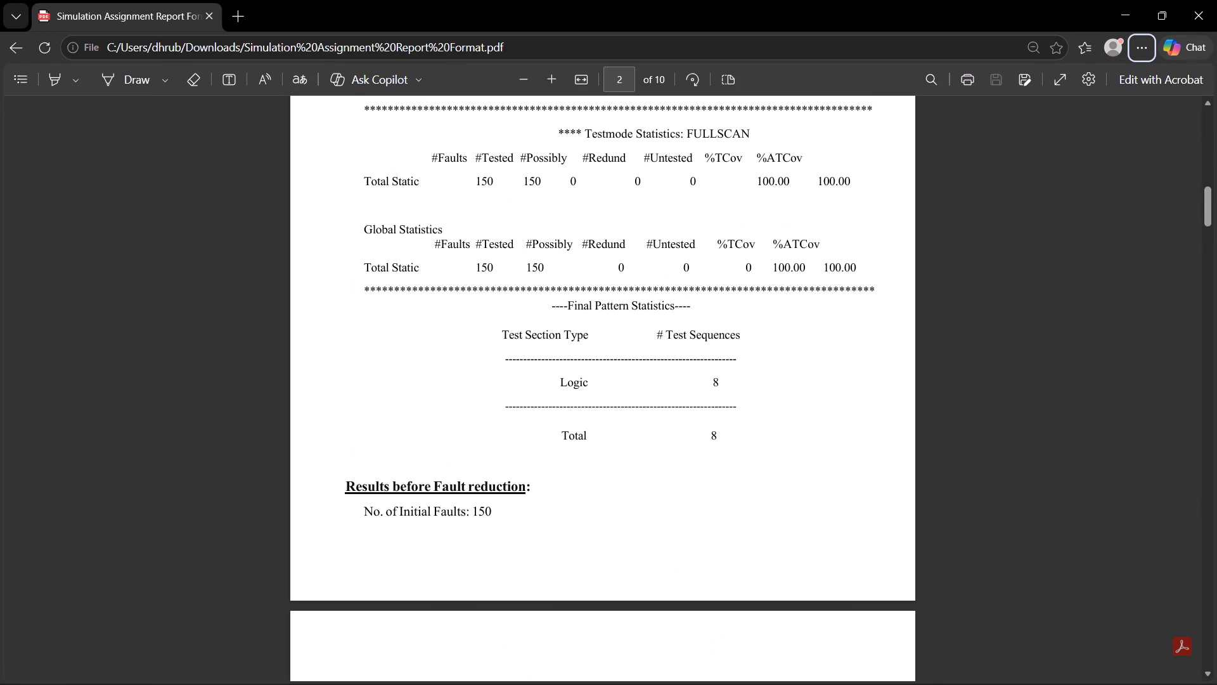
Switch to the Word report and check the Verilog Code (bcd_7seg.v) and .BENCH Code (bcd_7seg.bench) sections.
key(alt+Tab)
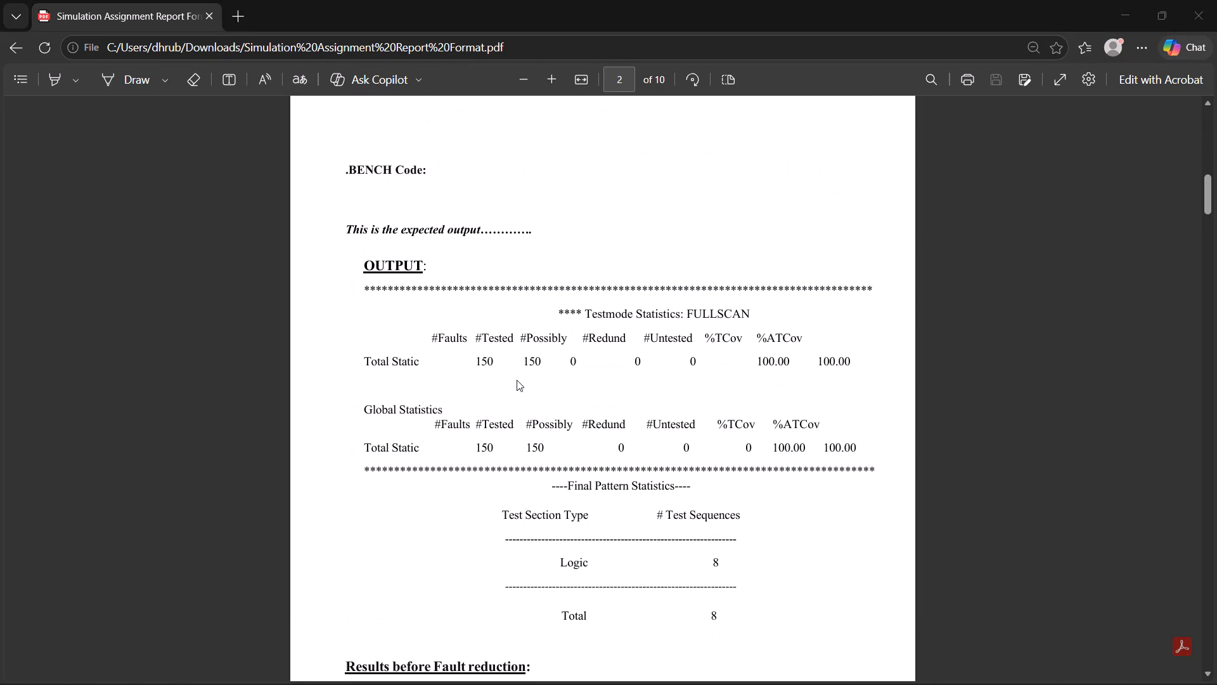
scroll(517, 380, down, 4)
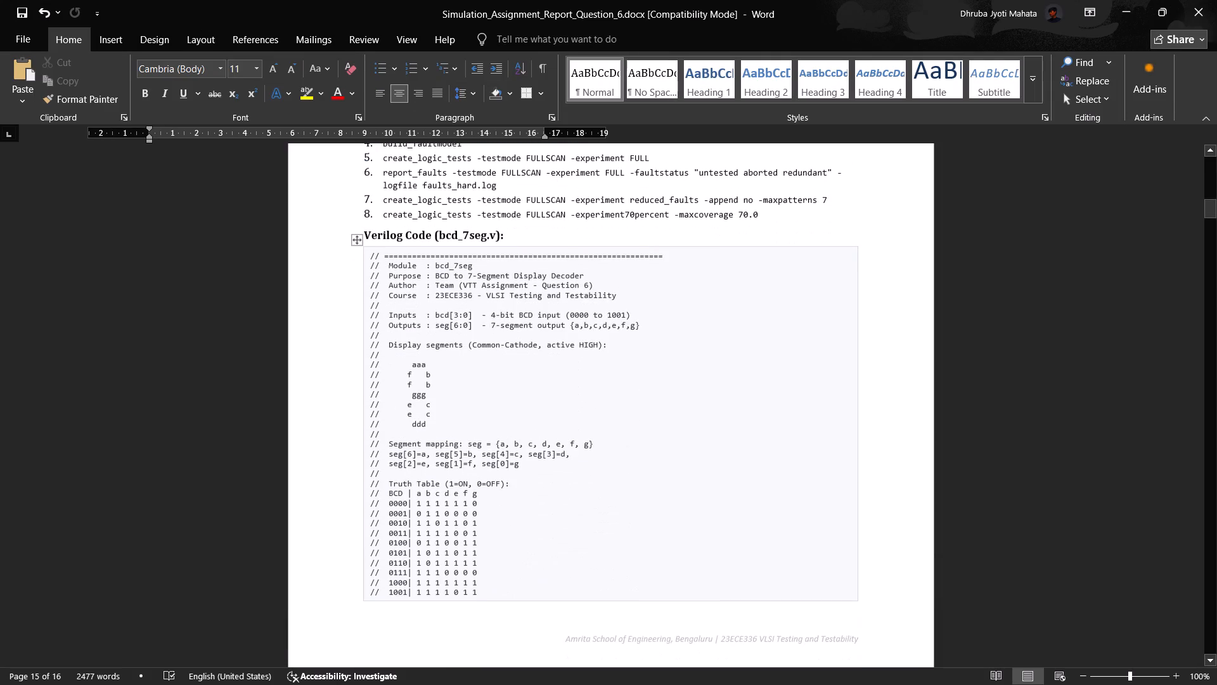
scroll(517, 380, down, 9)
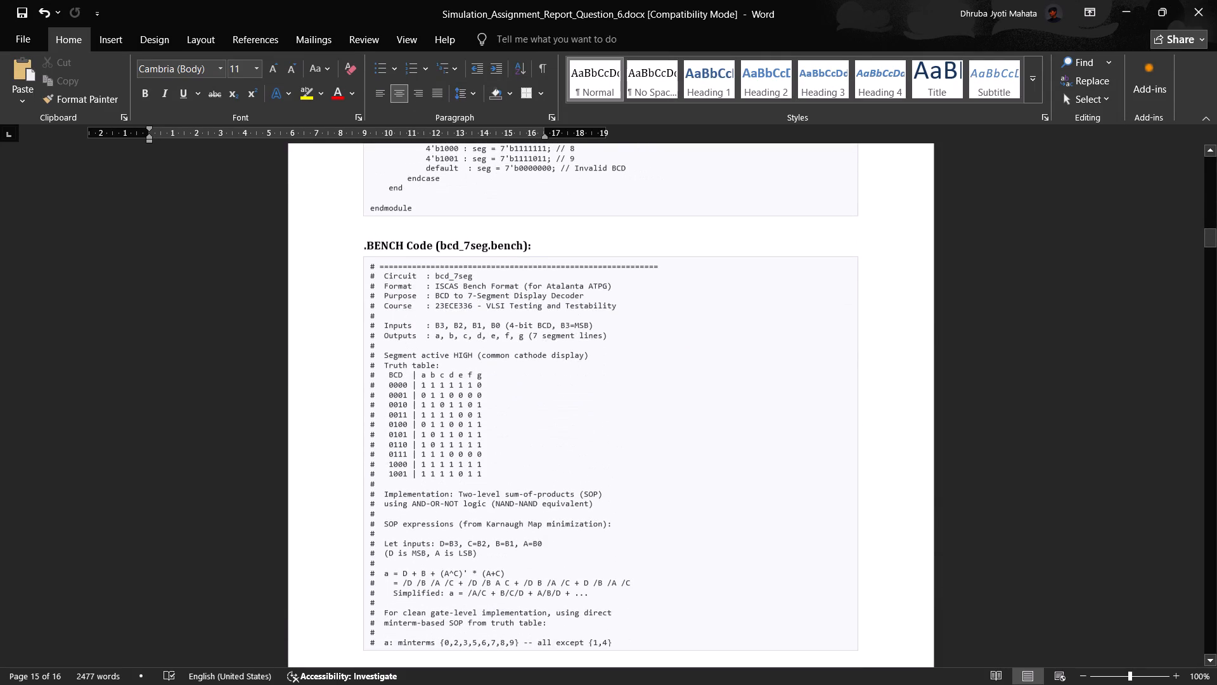
scroll(517, 380, up, 1)
Switch to the format PDF in Edge and check its title page, commands list, Verilog Code and .BENCH Code headings.
key(alt+Tab)
scroll(517, 380, up, 6)
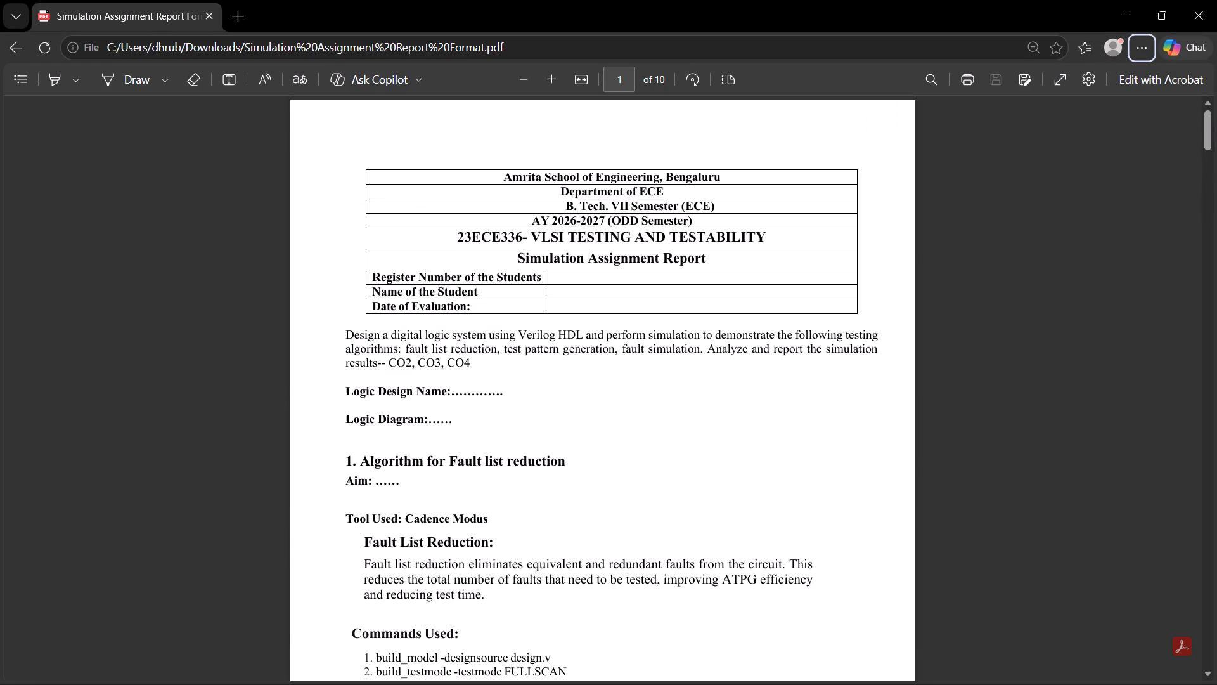
scroll(516, 381, down, 3)
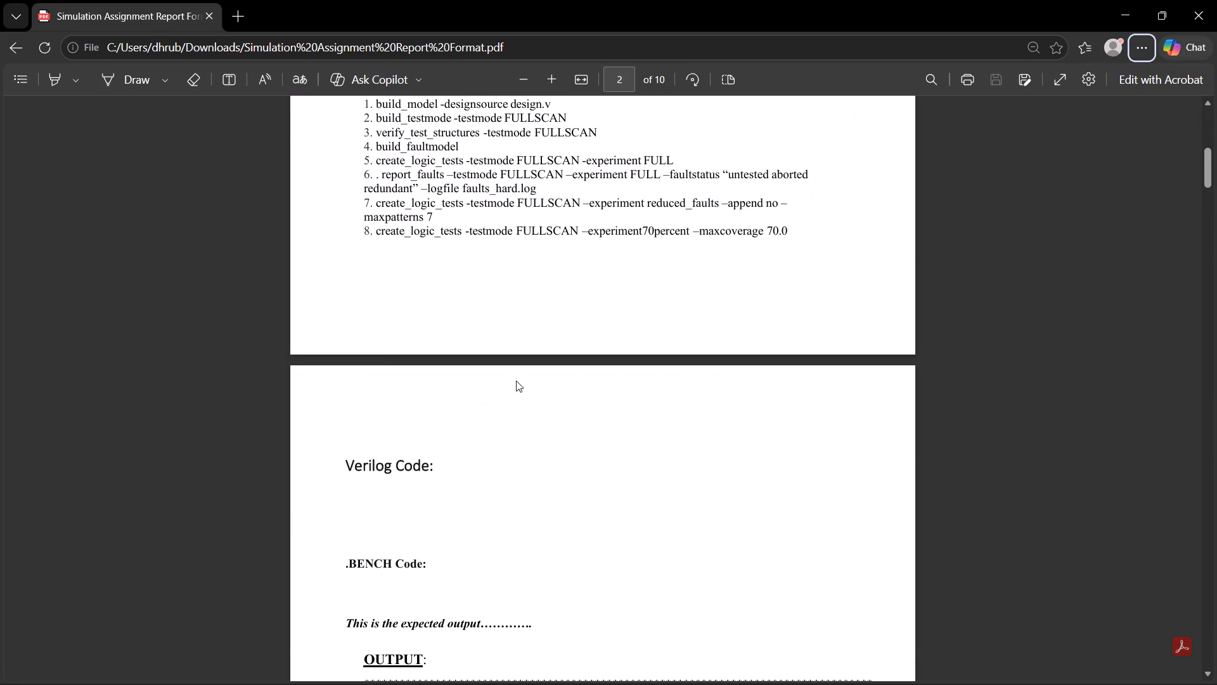
scroll(516, 381, down, 1)
Switch to the Word report and examine the .BENCH code from its truth table through the segment output logic to the OUTPUT block.
key(alt+Tab)
scroll(516, 381, up, 2)
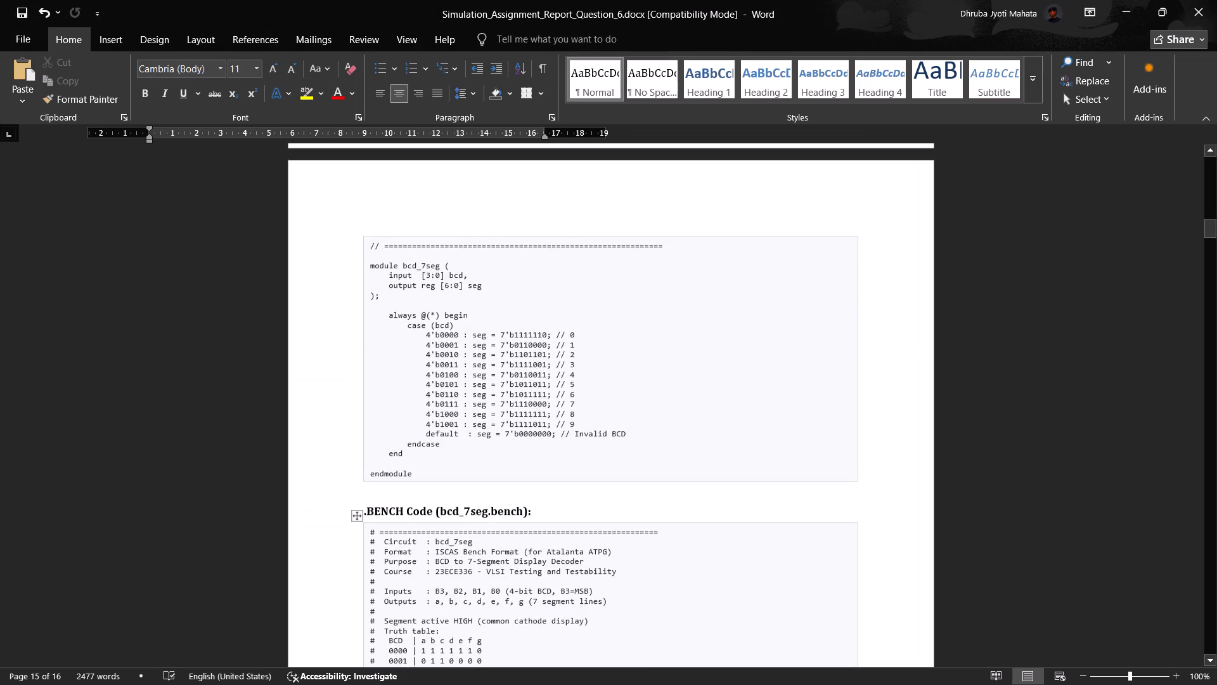
scroll(516, 381, down, 9)
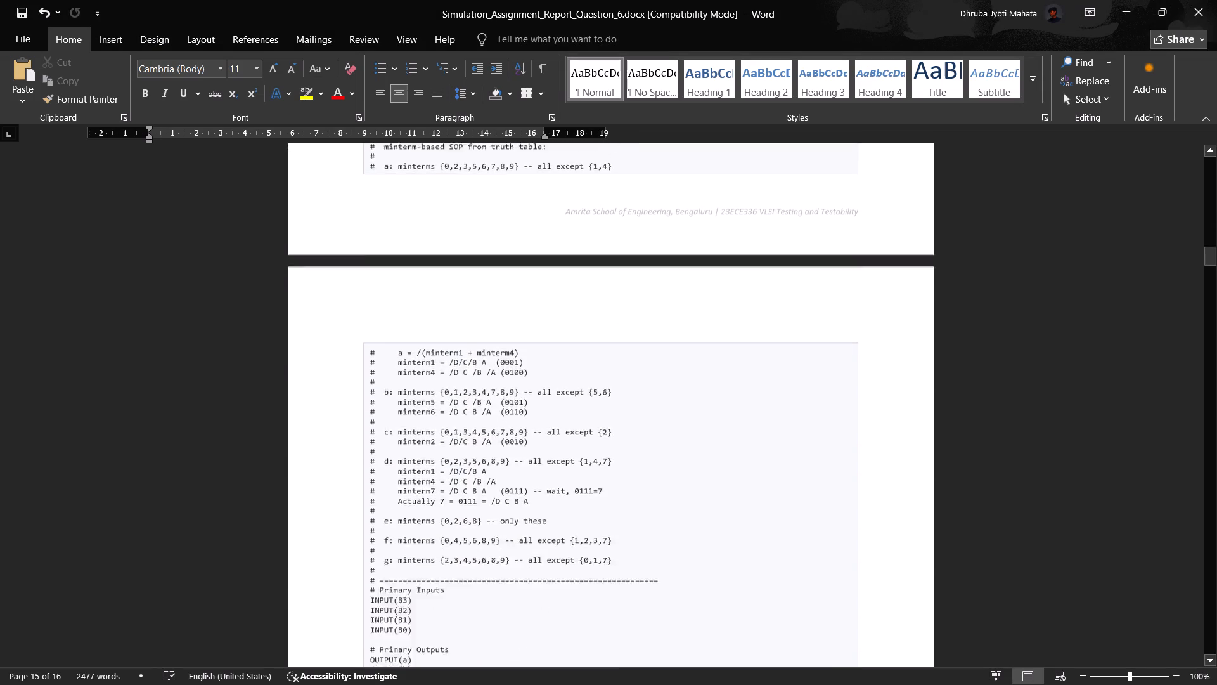
scroll(515, 381, down, 11)
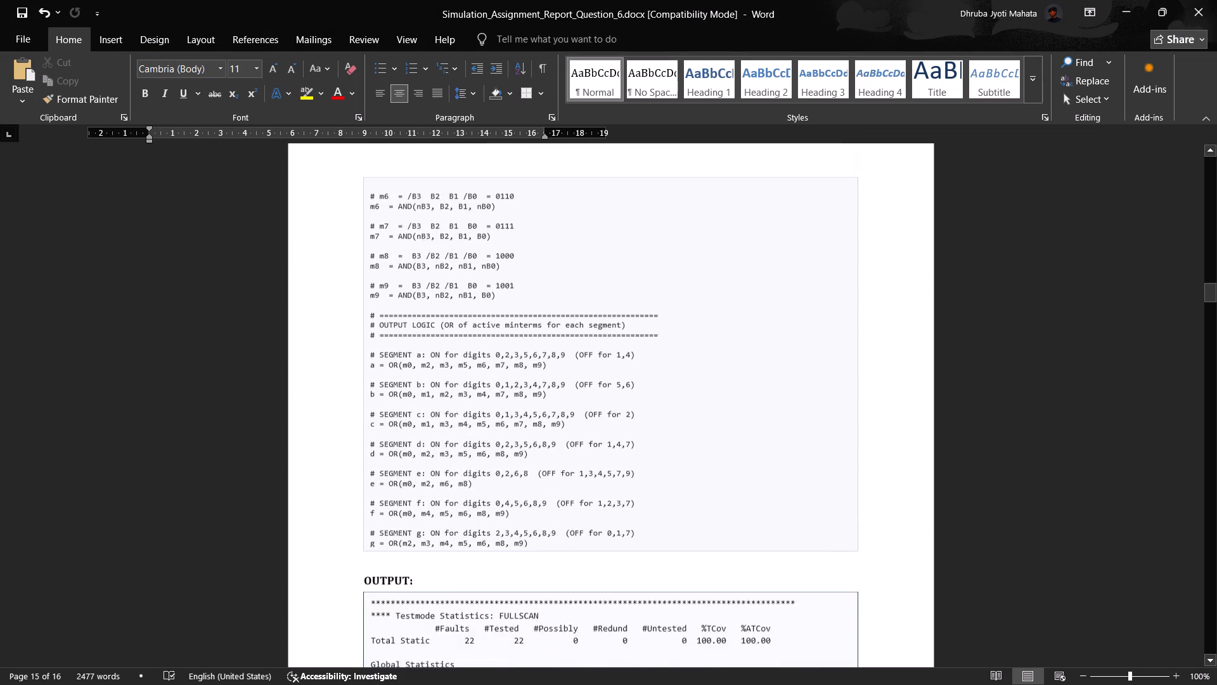
scroll(515, 381, down, 3)
Compare the format PDF's OUTPUT block, with its FULLSCAN and final pattern statistics, against the Word report's OUTPUT block.
key(alt+Tab)
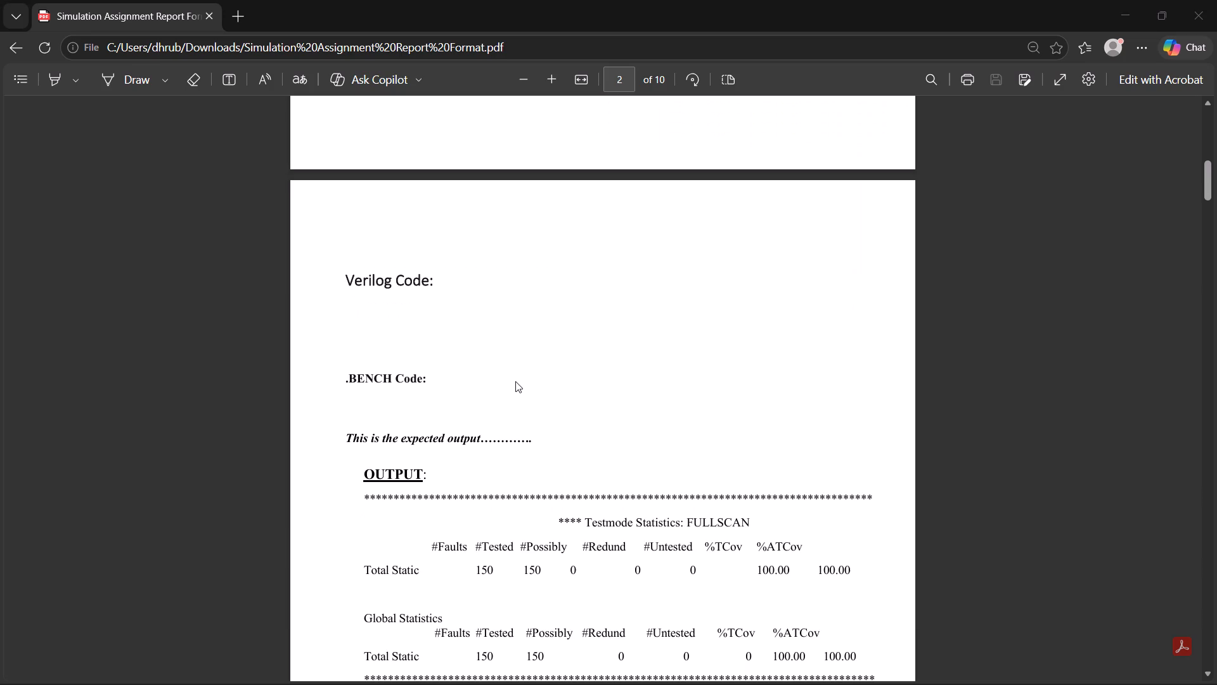
scroll(515, 381, down, 2)
scroll(515, 381, up, 1)
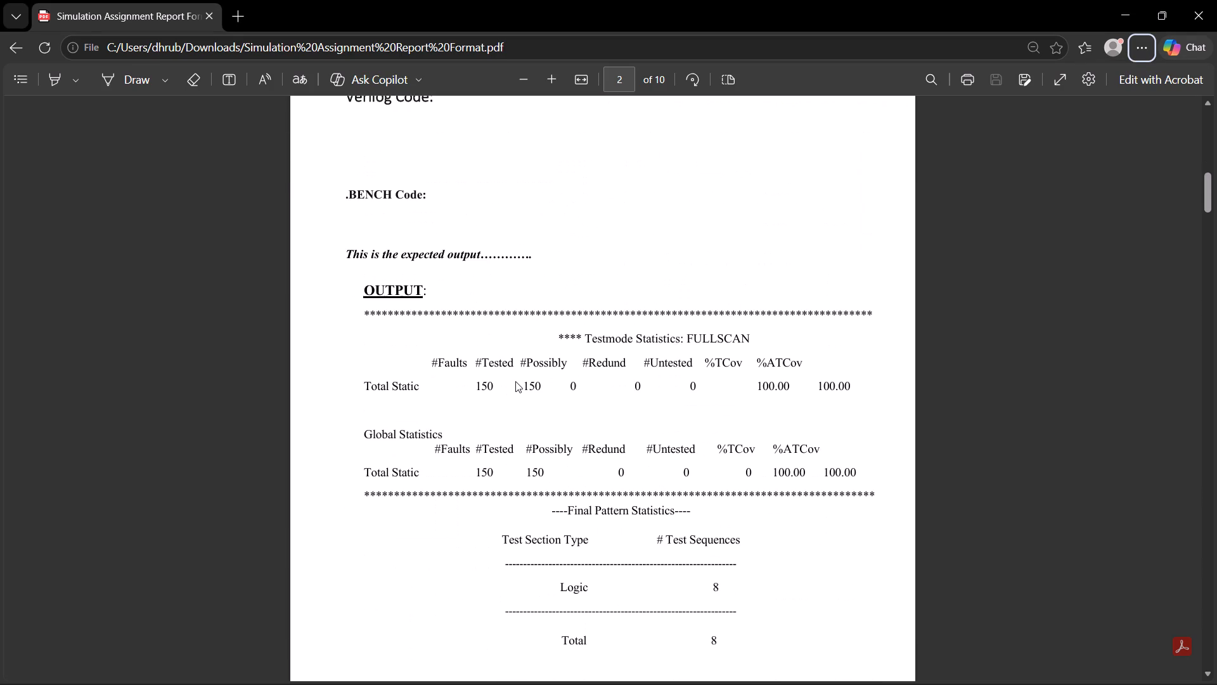
key(alt+Tab)
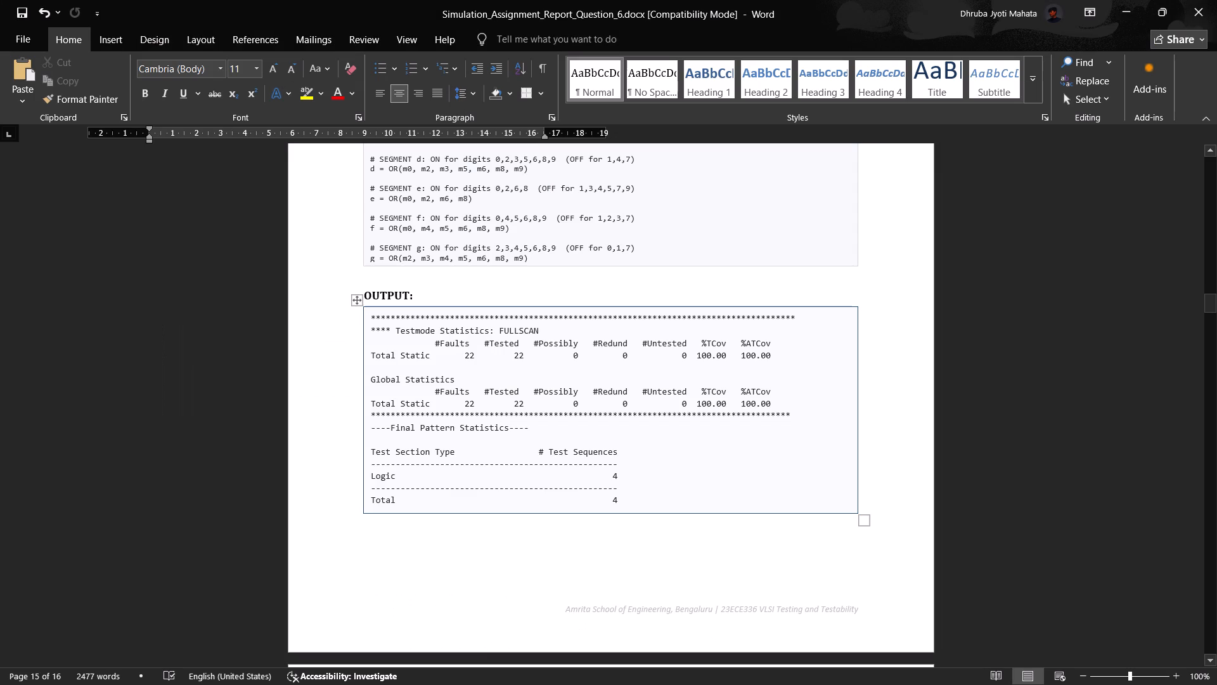
Examine the Figure 2 build_model screenshot in the Word report at 130% zoom.
scroll(515, 381, down, 3)
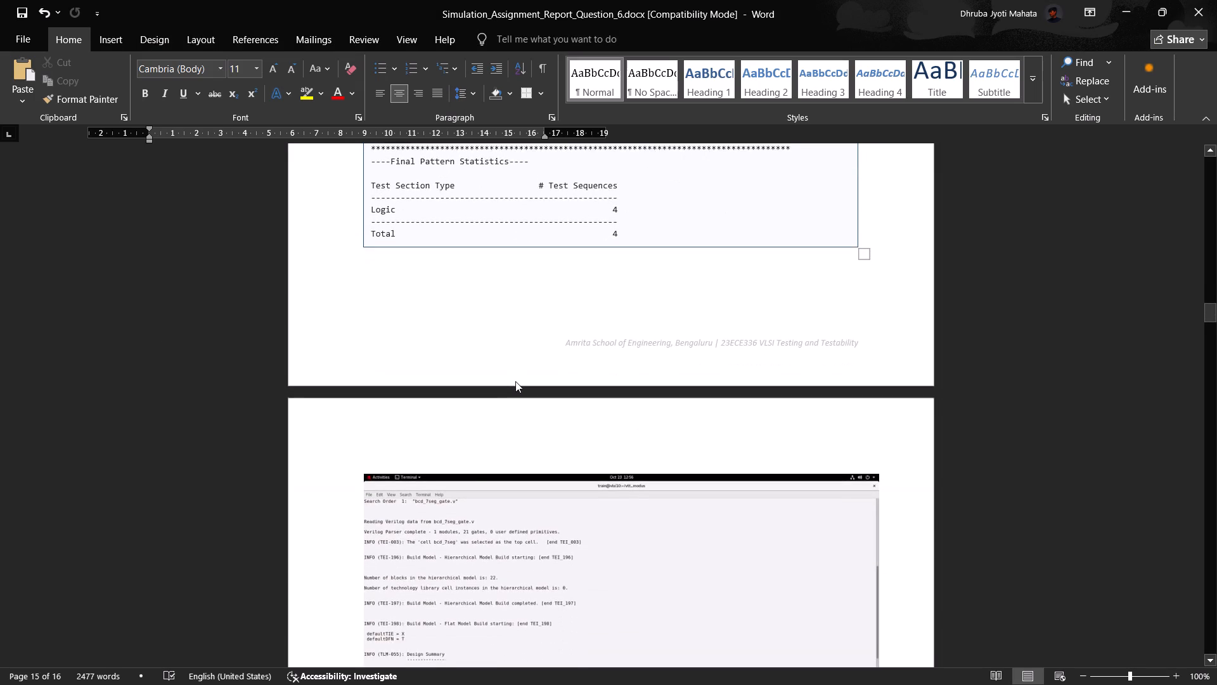
scroll(515, 381, down, 3)
click(515, 382)
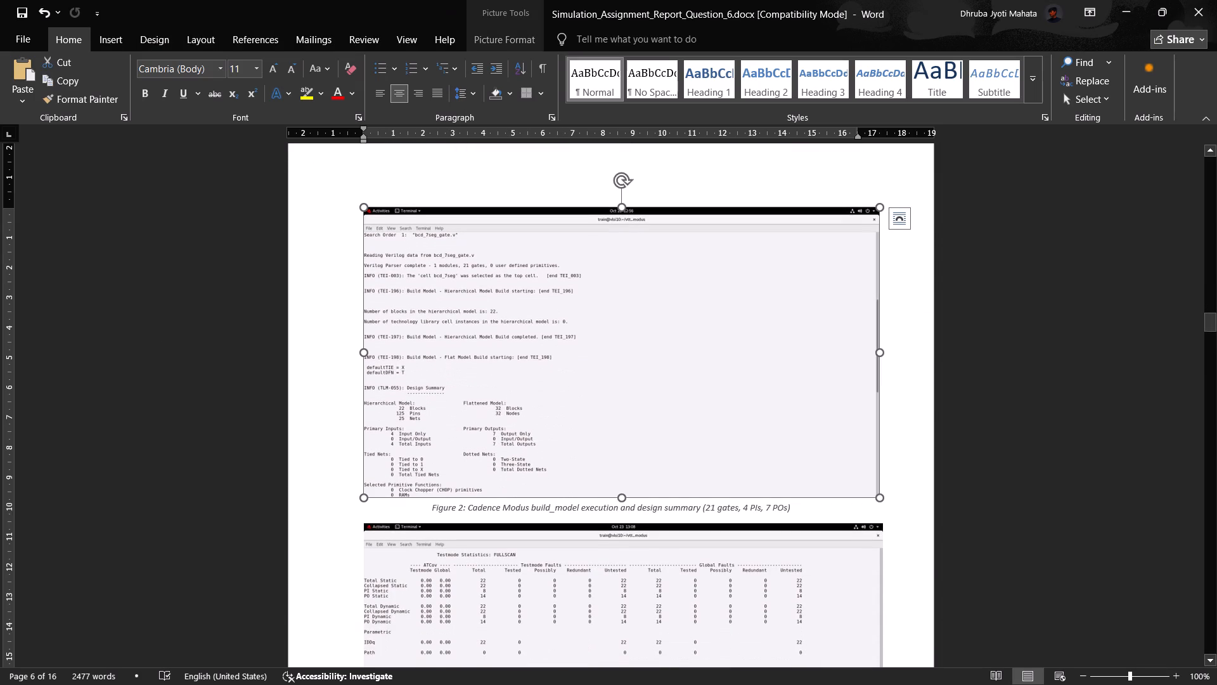
scroll(553, 371, down, 3)
scroll(553, 371, up, 3)
ctrl+scroll(553, 371, up, 1)
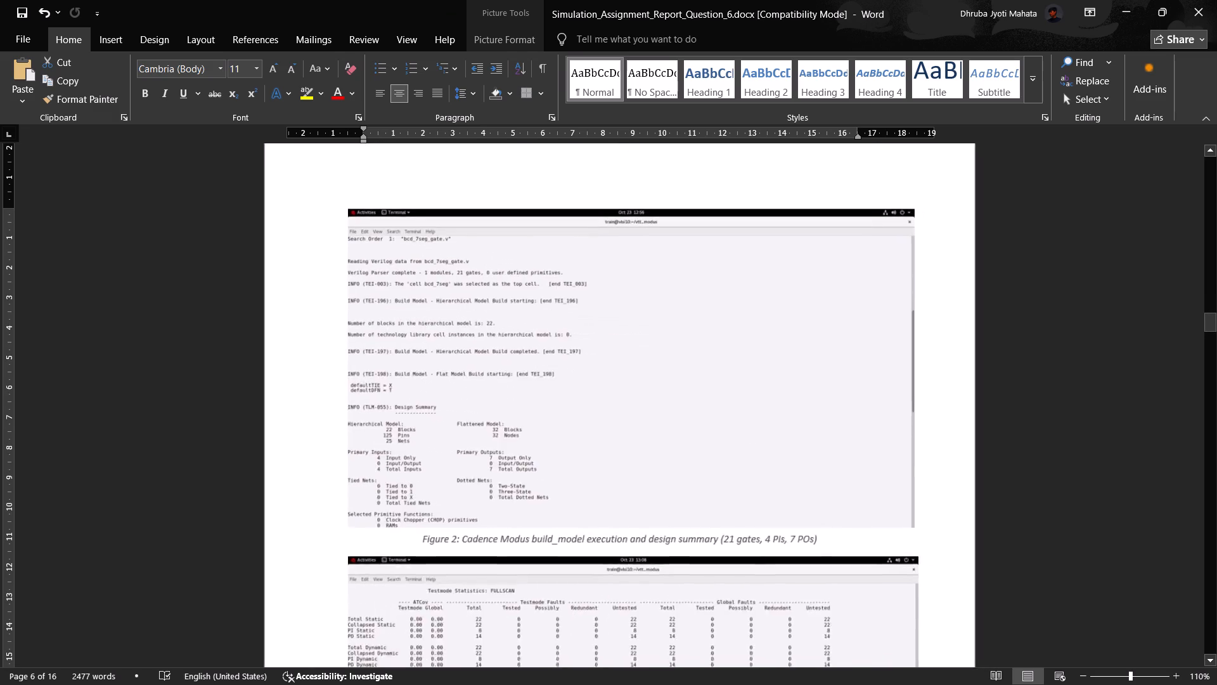
ctrl+scroll(553, 371, up, 2)
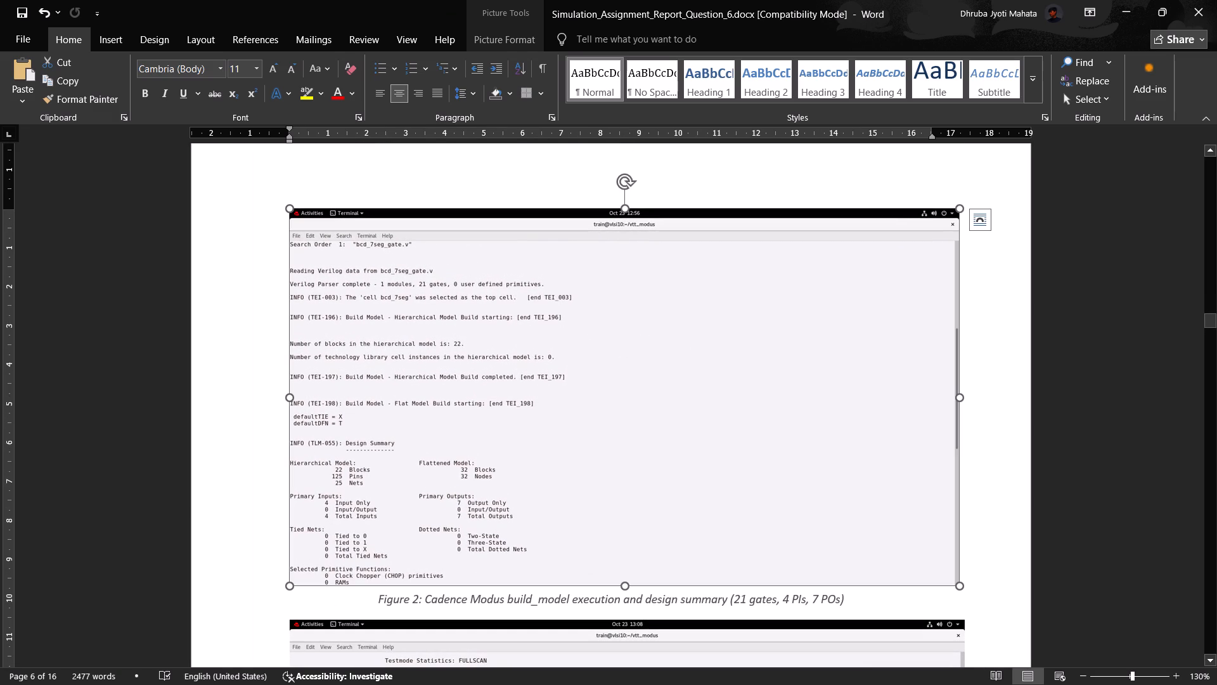
Compare the Results before Fault reduction and Results After Fault Reduction lists in the format PDF with those in the Word report.
key(alt+Tab)
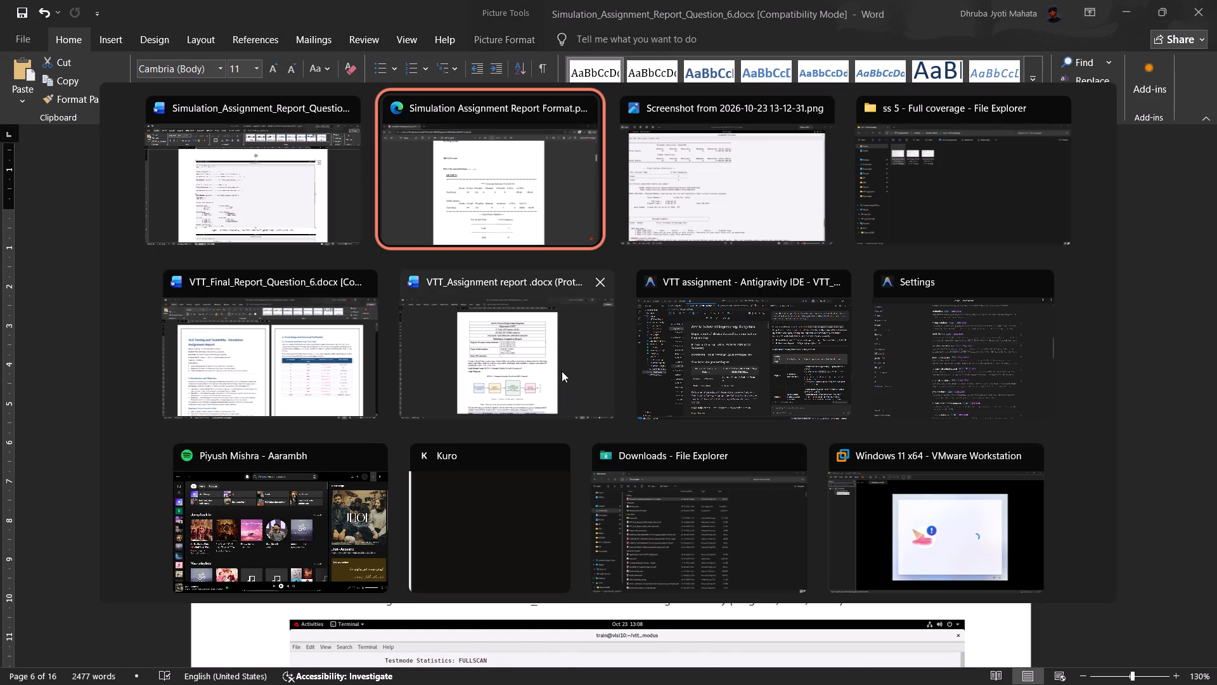
scroll(562, 371, down, 5)
scroll(562, 371, up, 2)
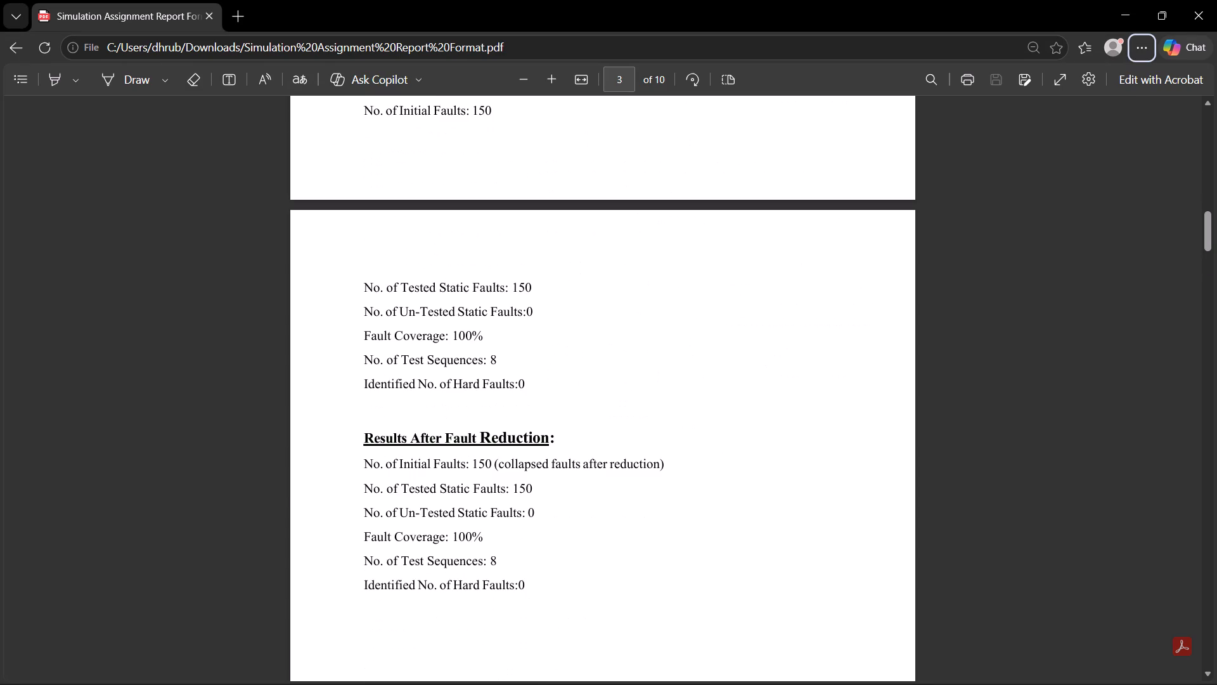
key(alt+Tab)
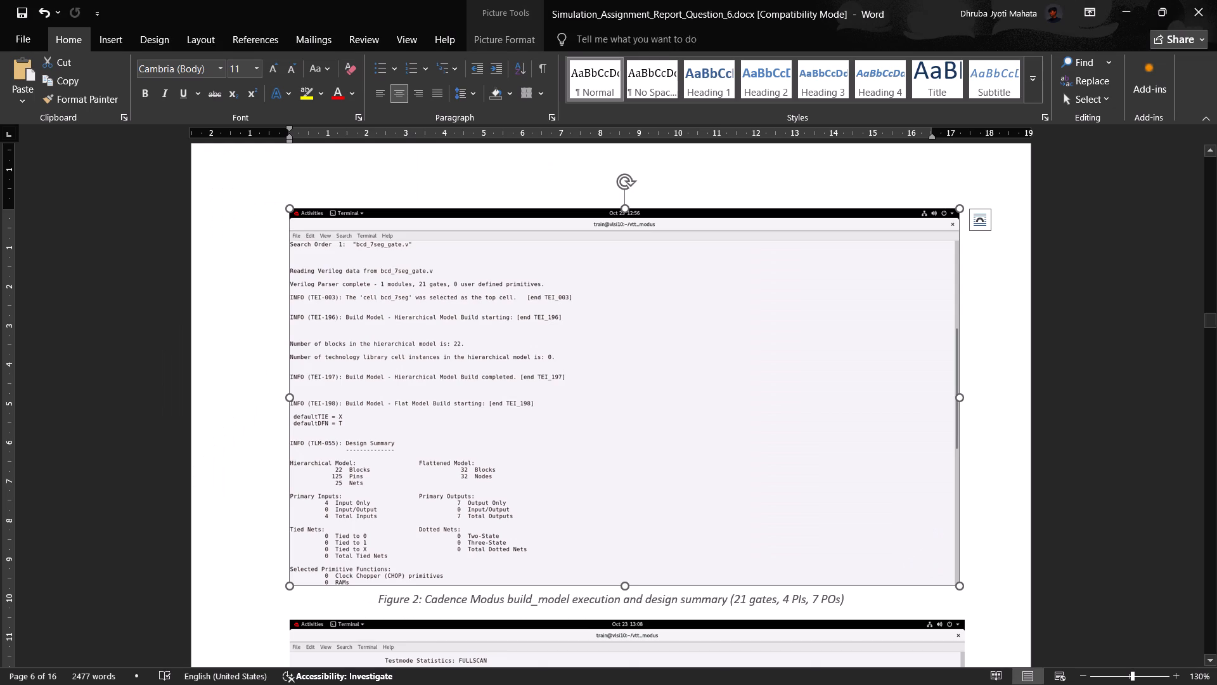
scroll(562, 371, down, 11)
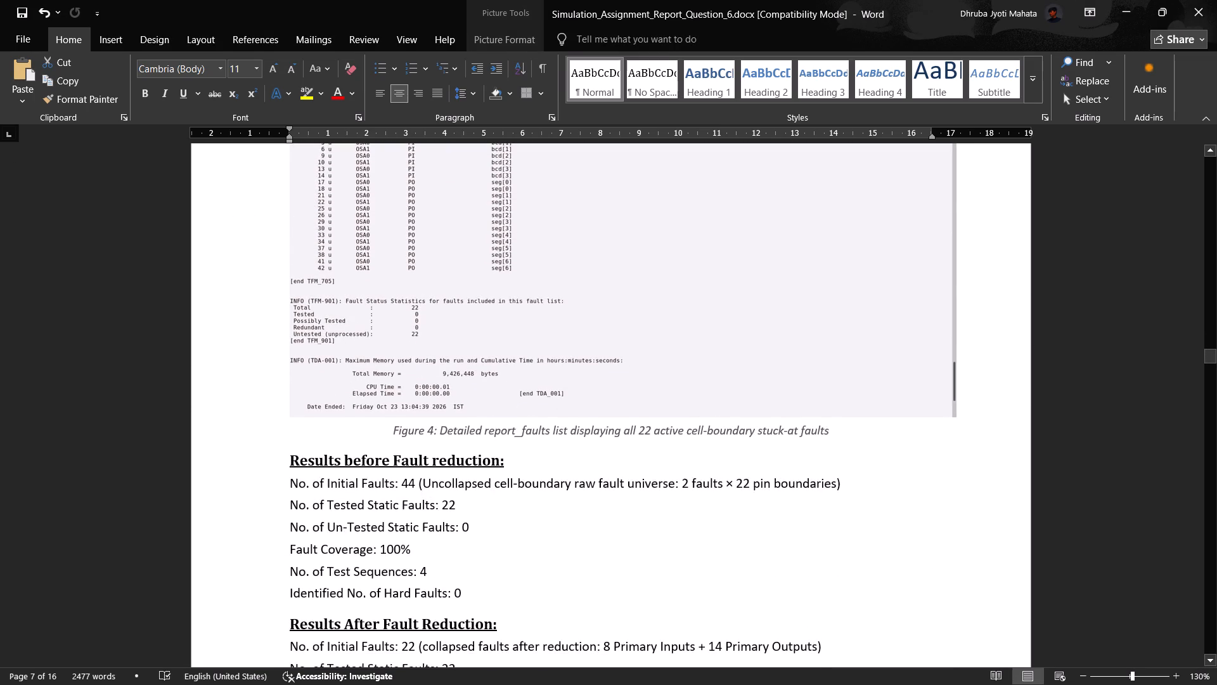
scroll(562, 372, down, 1)
key(alt+Tab)
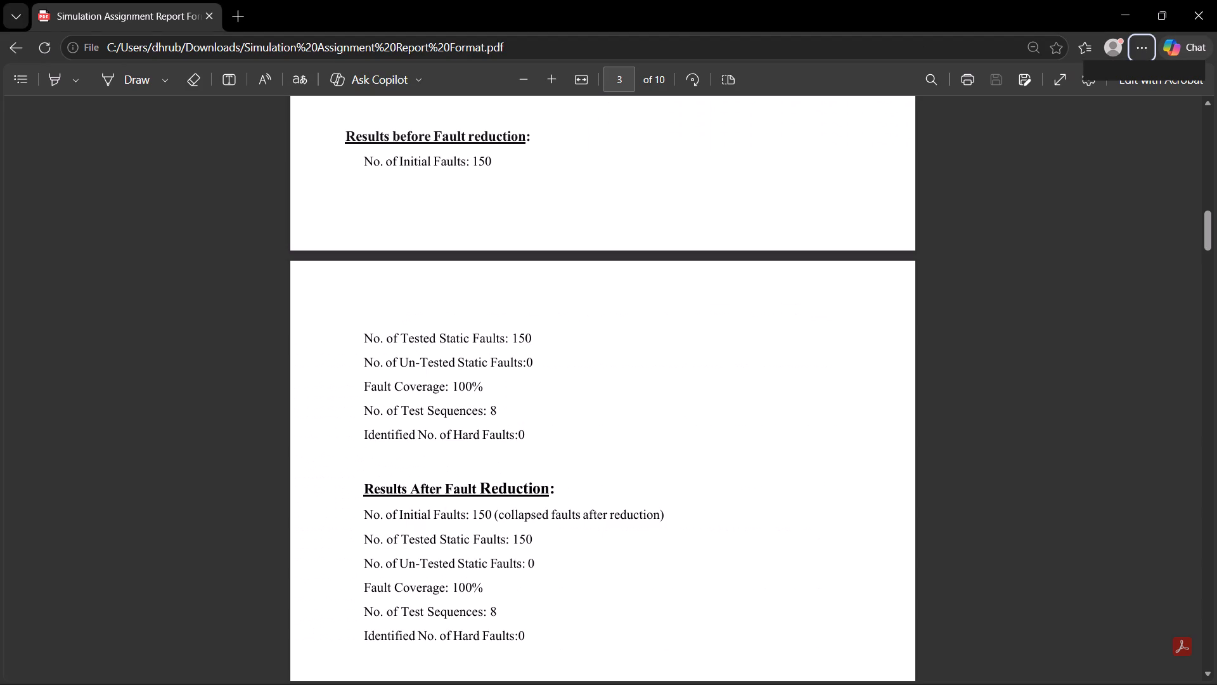
scroll(562, 372, down, 1)
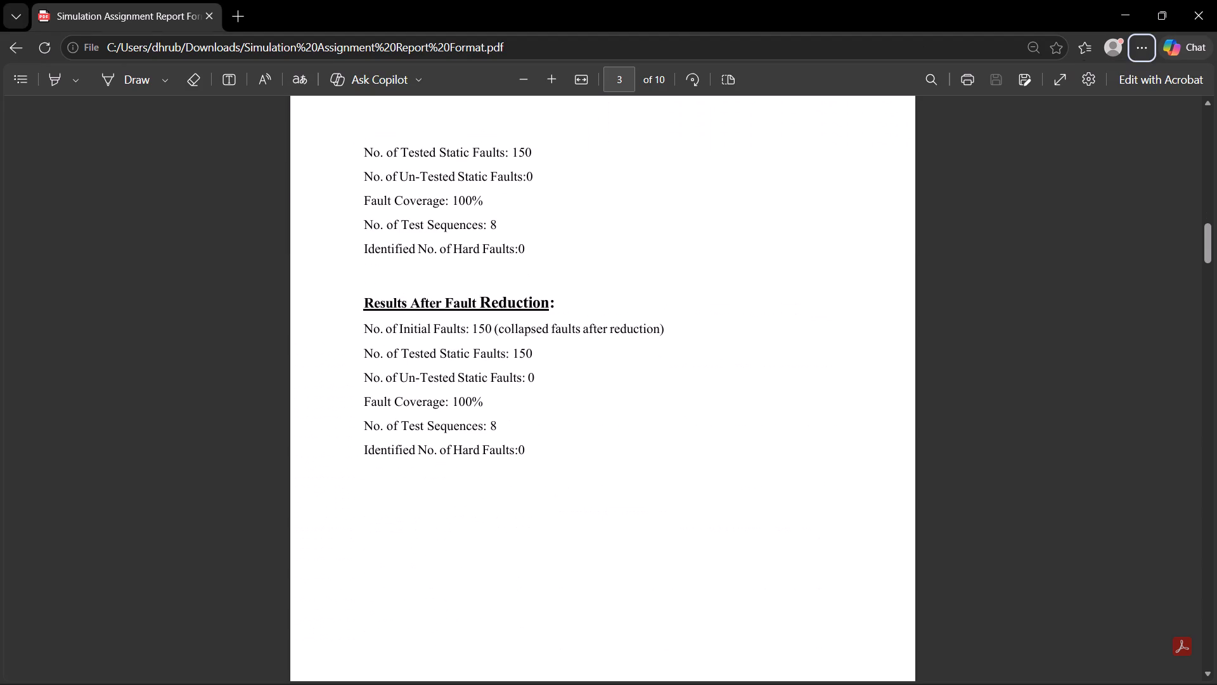
scroll(562, 372, up, 1)
key(alt+Tab)
scroll(562, 372, down, 1)
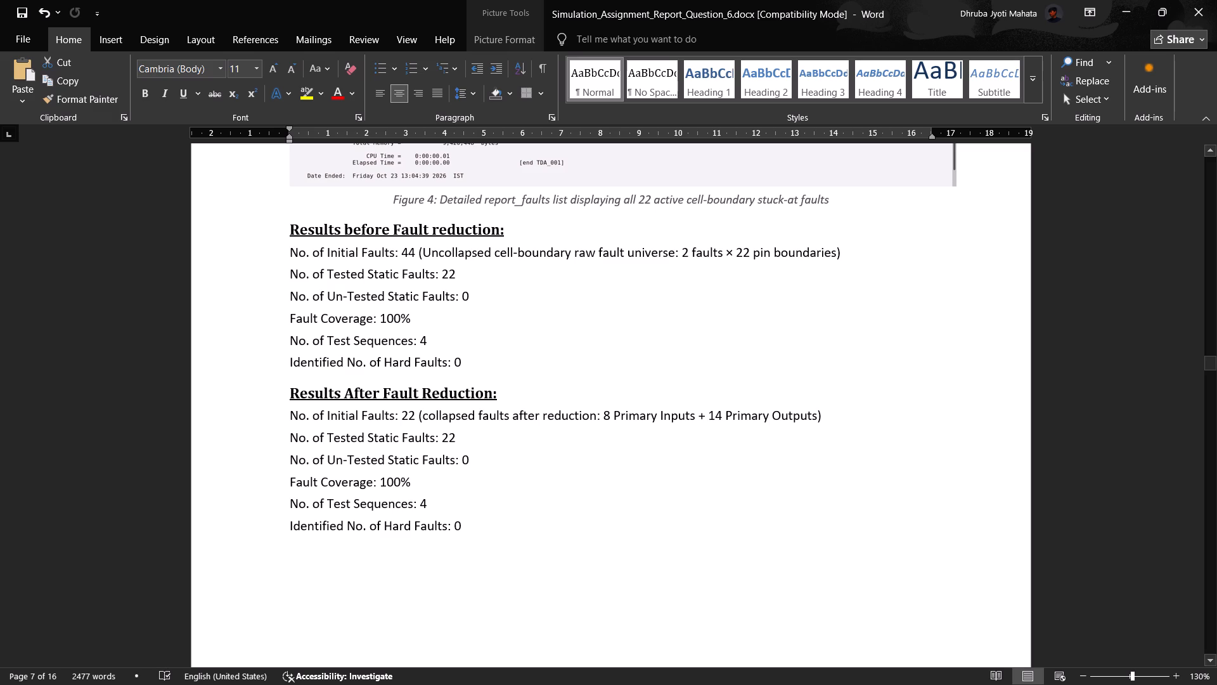
key(alt+Tab)
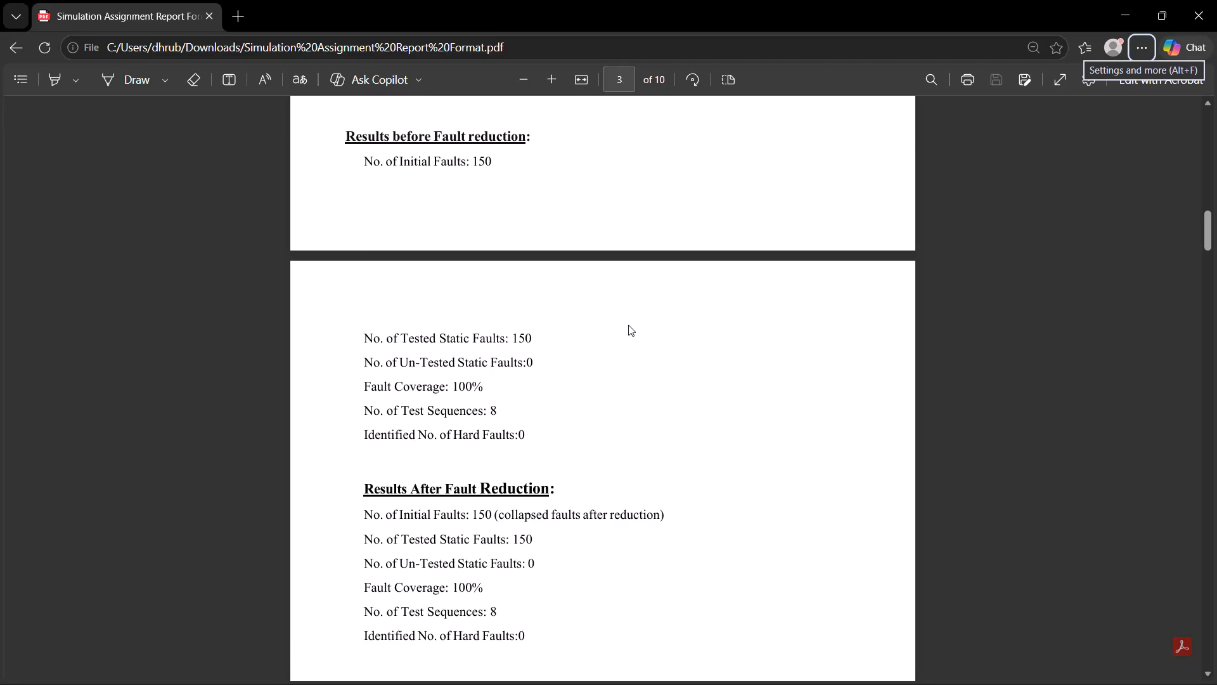
key(alt+Tab)
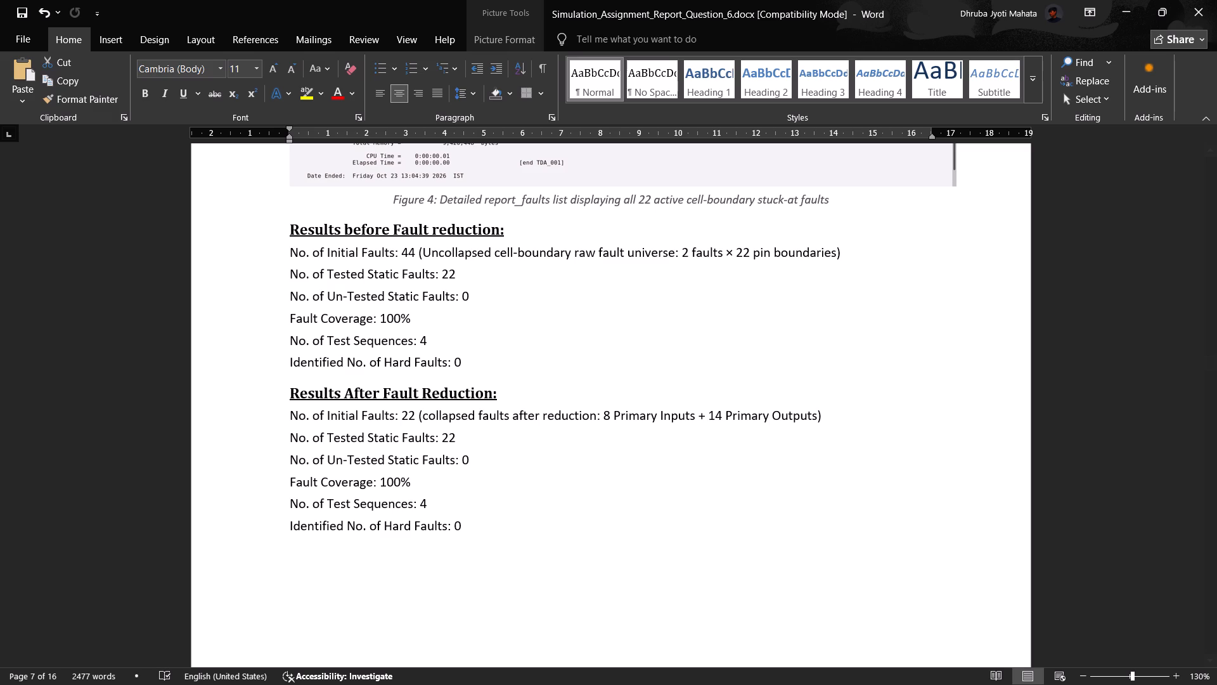
Review the Word report's Figure 4 fault list, fault reduction results and the start of the Algorithm for Test Pattern Generation section.
scroll(554, 249, up, 3)
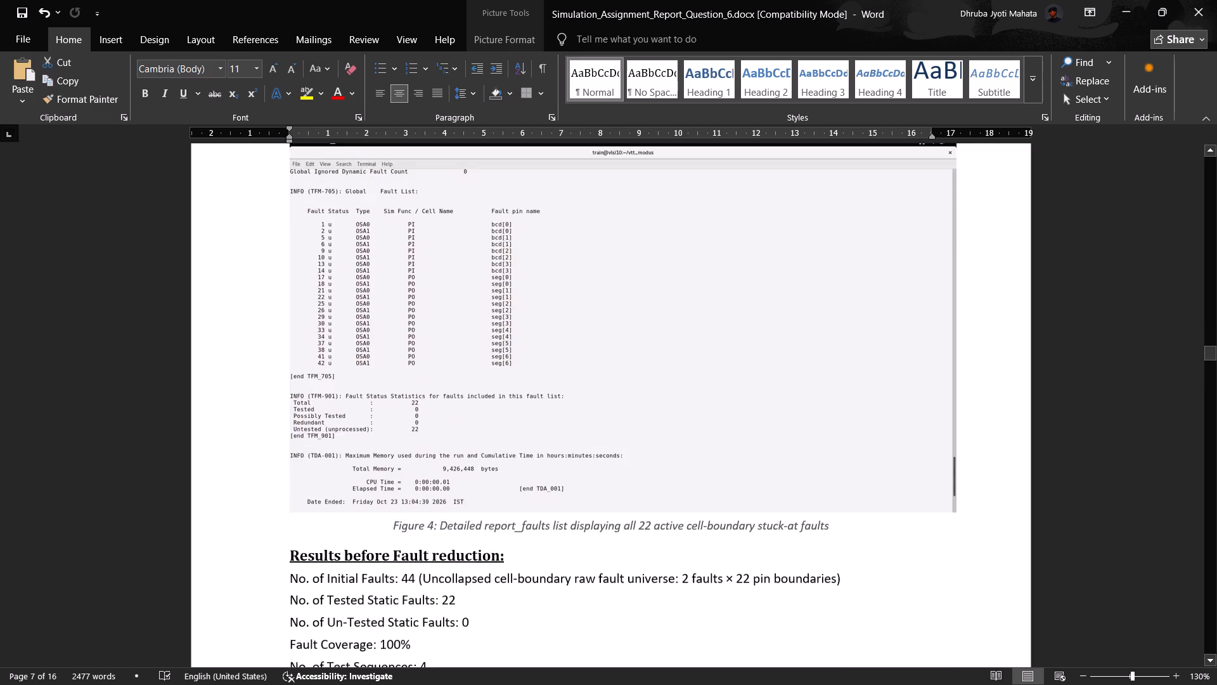
scroll(550, 277, down, 9)
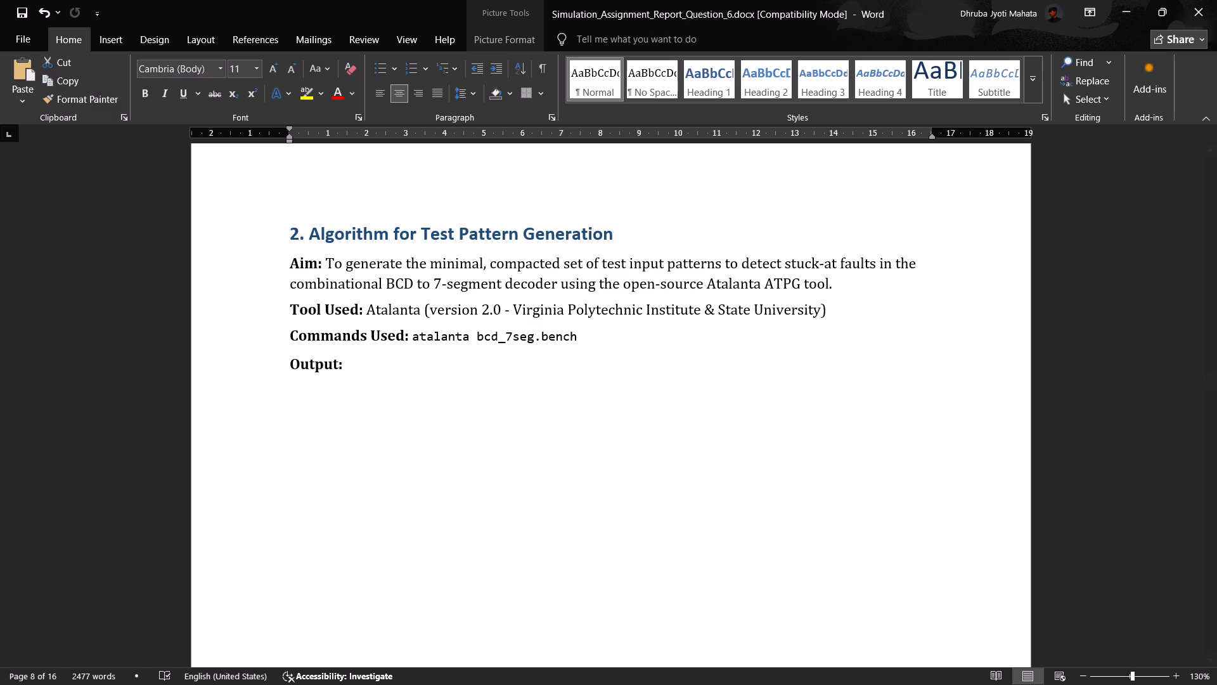
scroll(564, 364, up, 4)
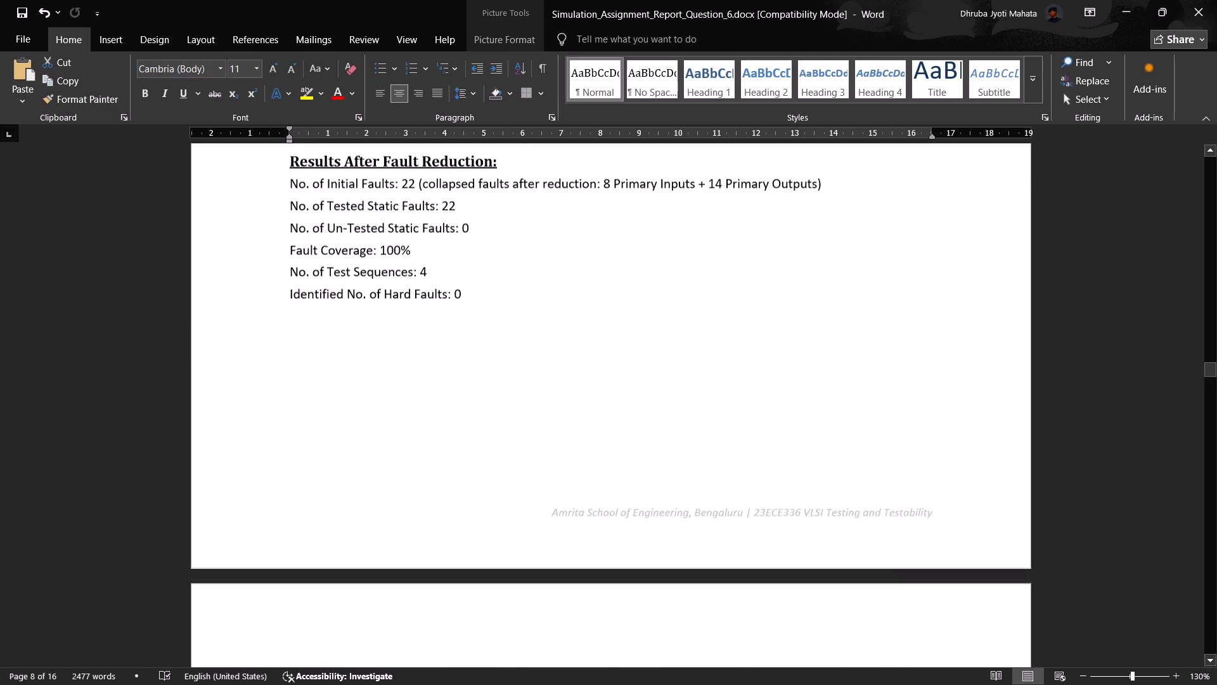
scroll(564, 364, up, 8)
scroll(564, 364, down, 2)
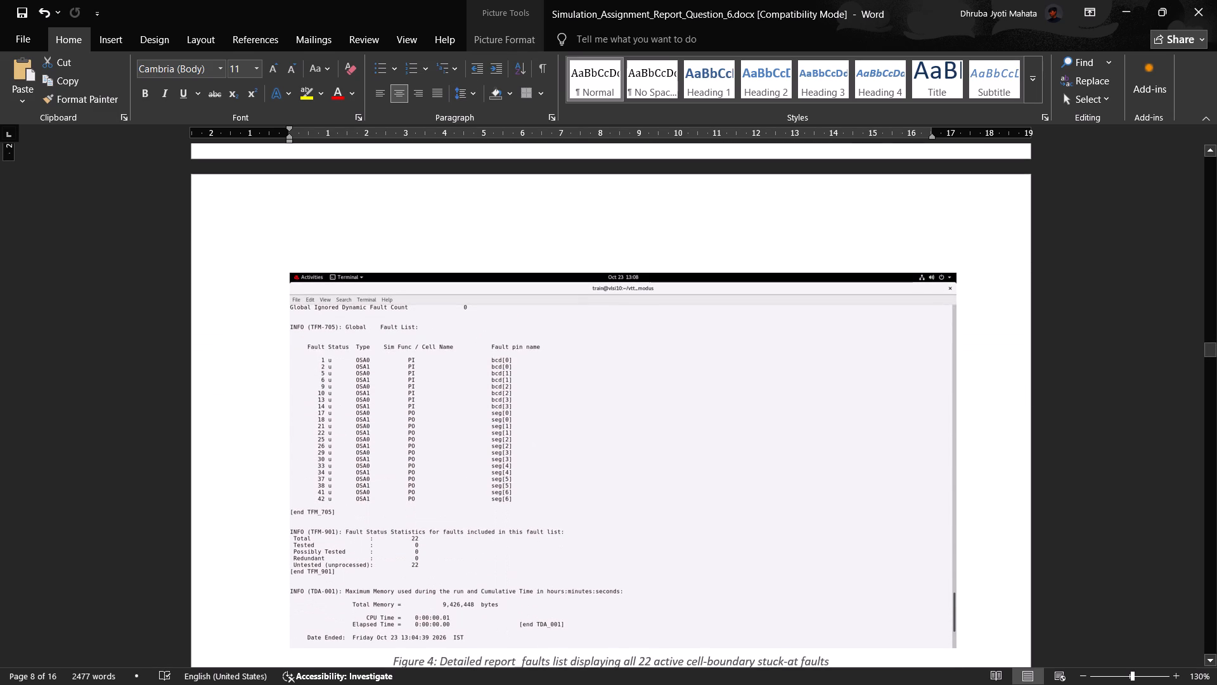
scroll(563, 364, up, 2)
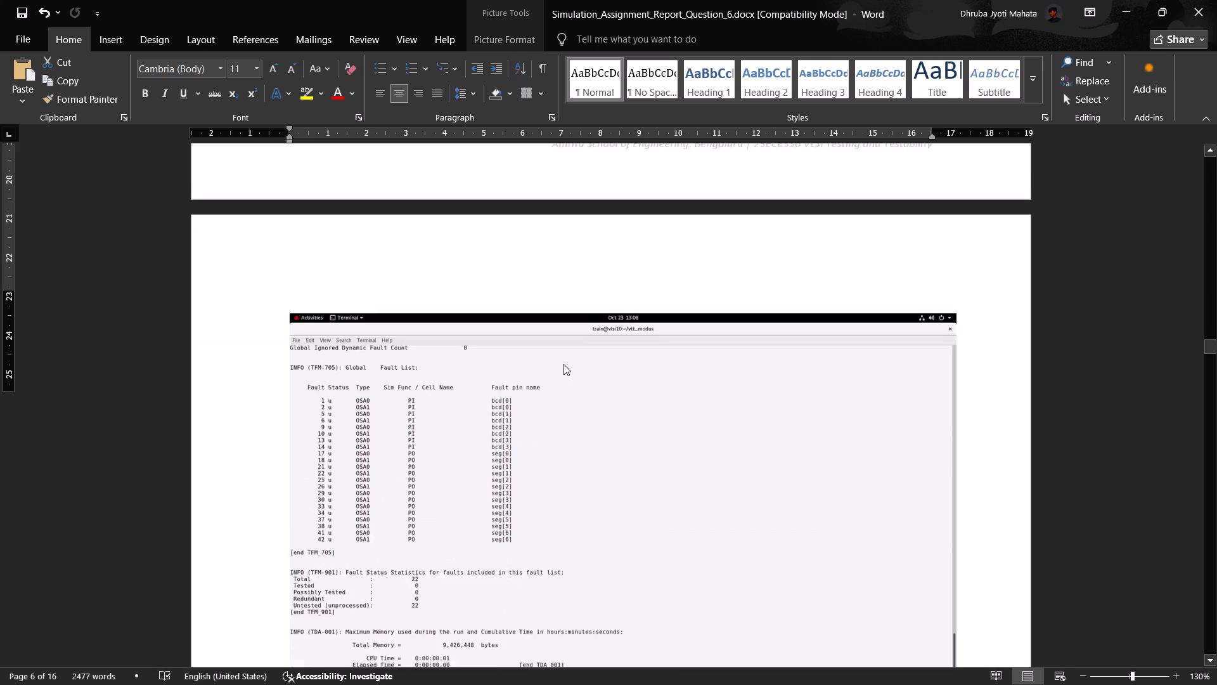
scroll(563, 364, up, 4)
Check the format PDF's OUTPUT statistics again, and compare them with Figures 2 and 3 and the OUTPUT block in the Word report.
key(alt+Tab)
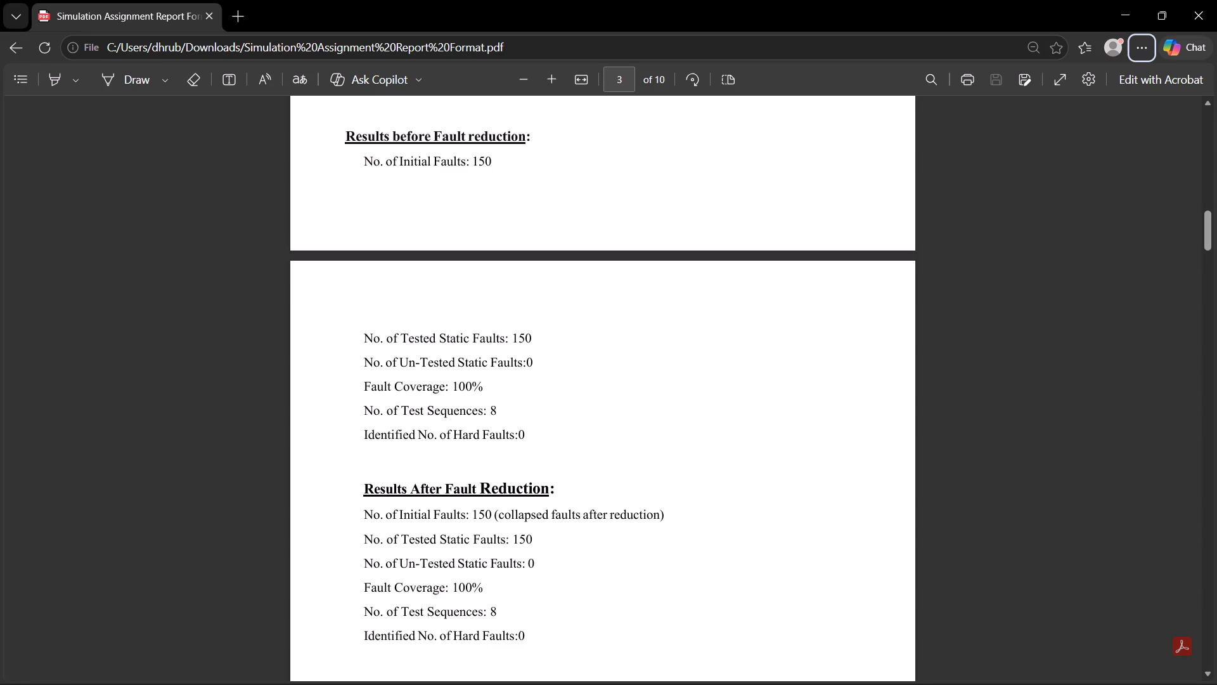
scroll(538, 351, up, 2)
scroll(538, 353, down, 5)
scroll(538, 354, up, 5)
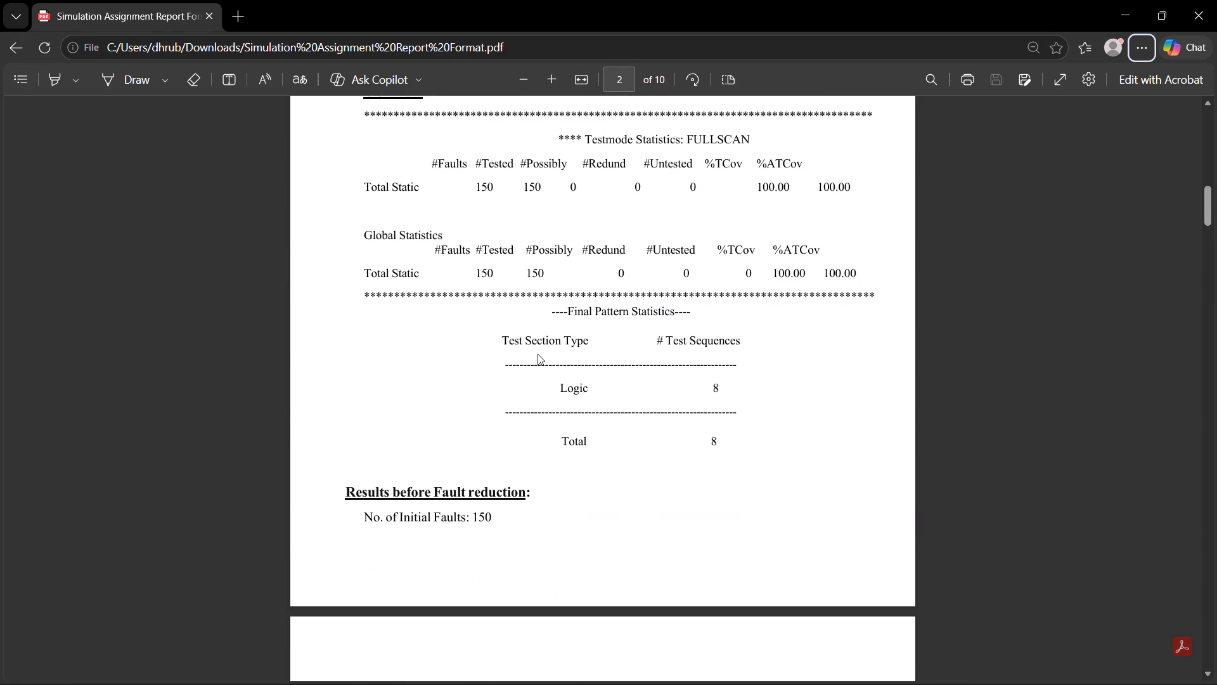
key(alt+Tab)
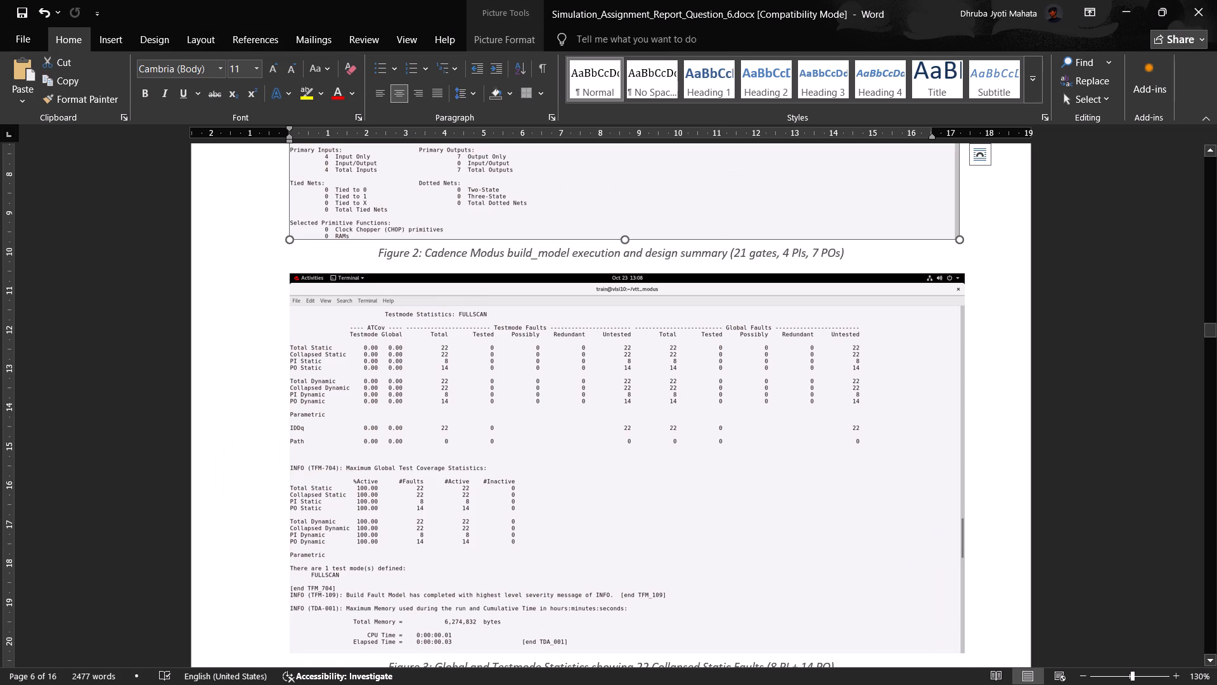
scroll(538, 354, up, 4)
scroll(538, 354, down, 1)
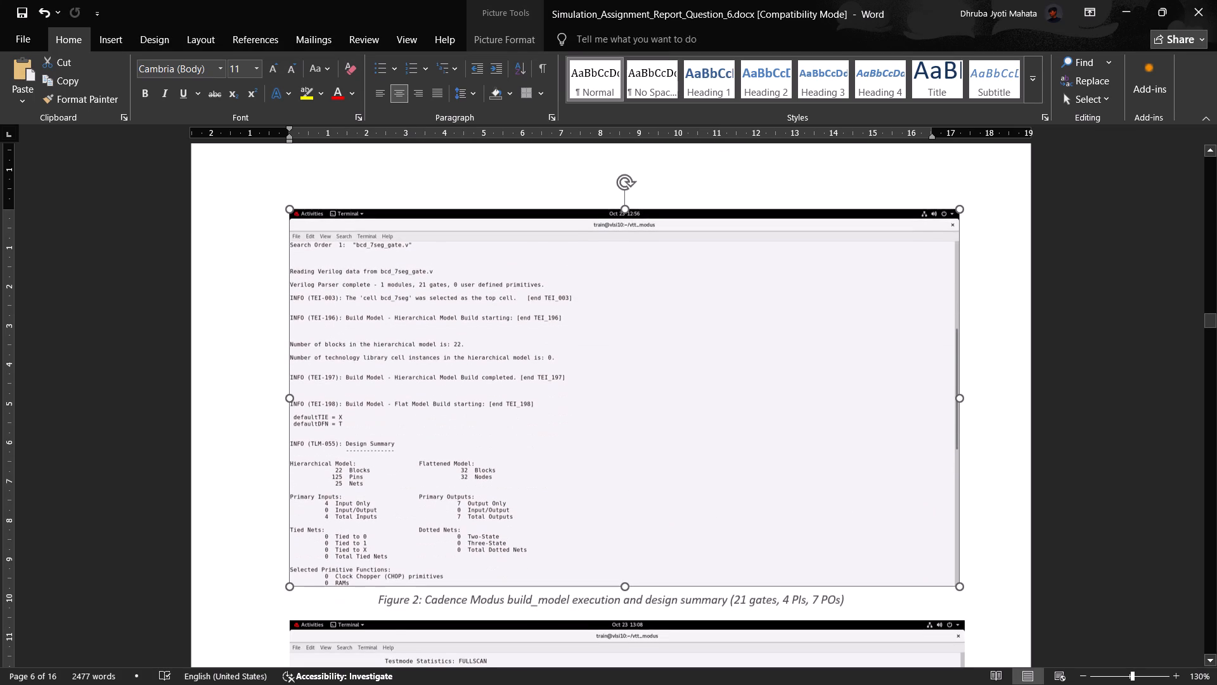
scroll(537, 355, up, 7)
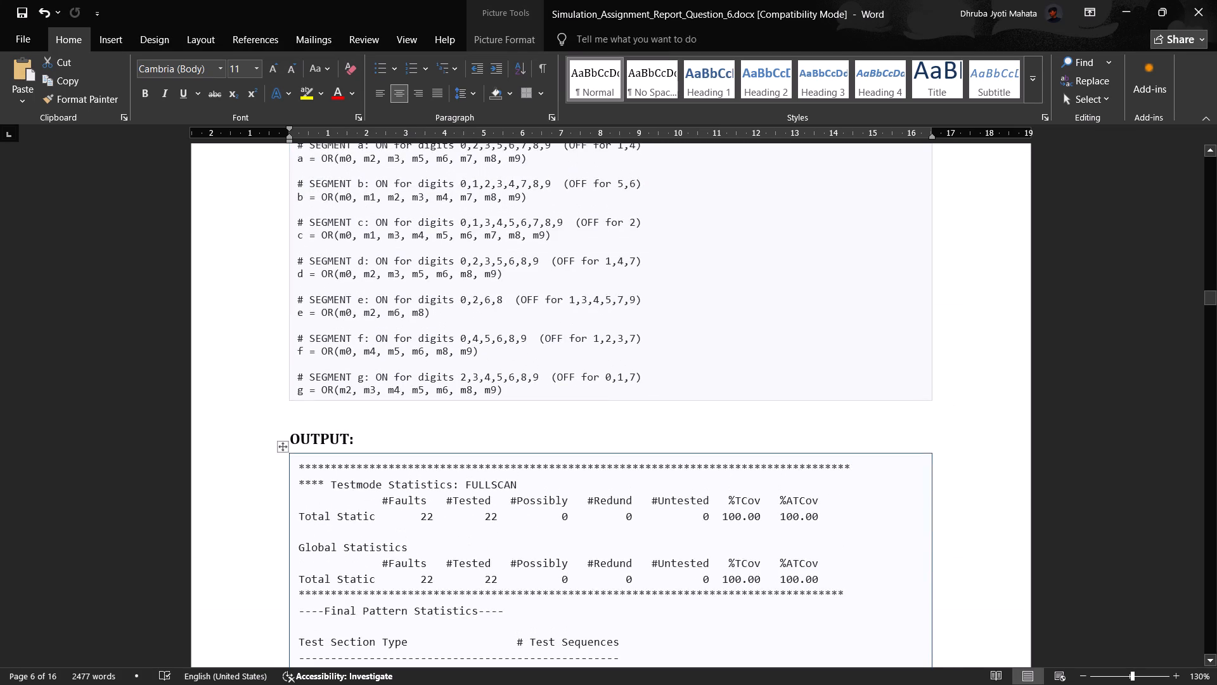
Look back through the Word report's .BENCH code section up to the Logic Diagram and Figure 1.
scroll(537, 355, up, 20)
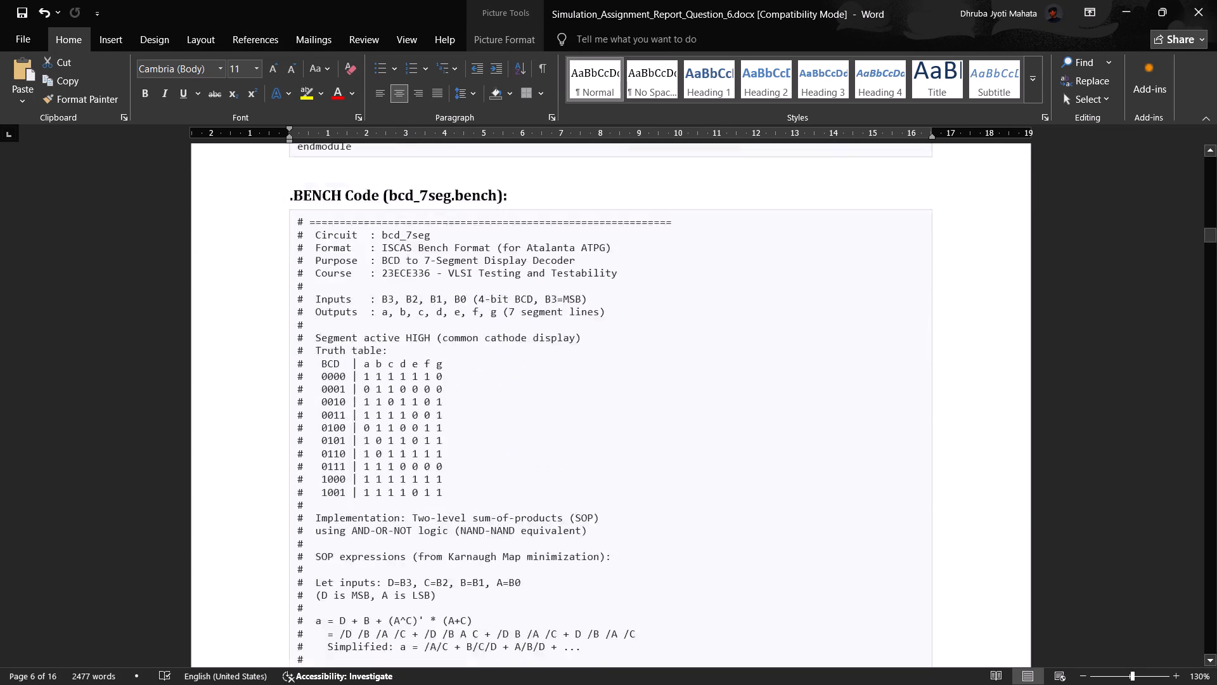
scroll(537, 355, up, 17)
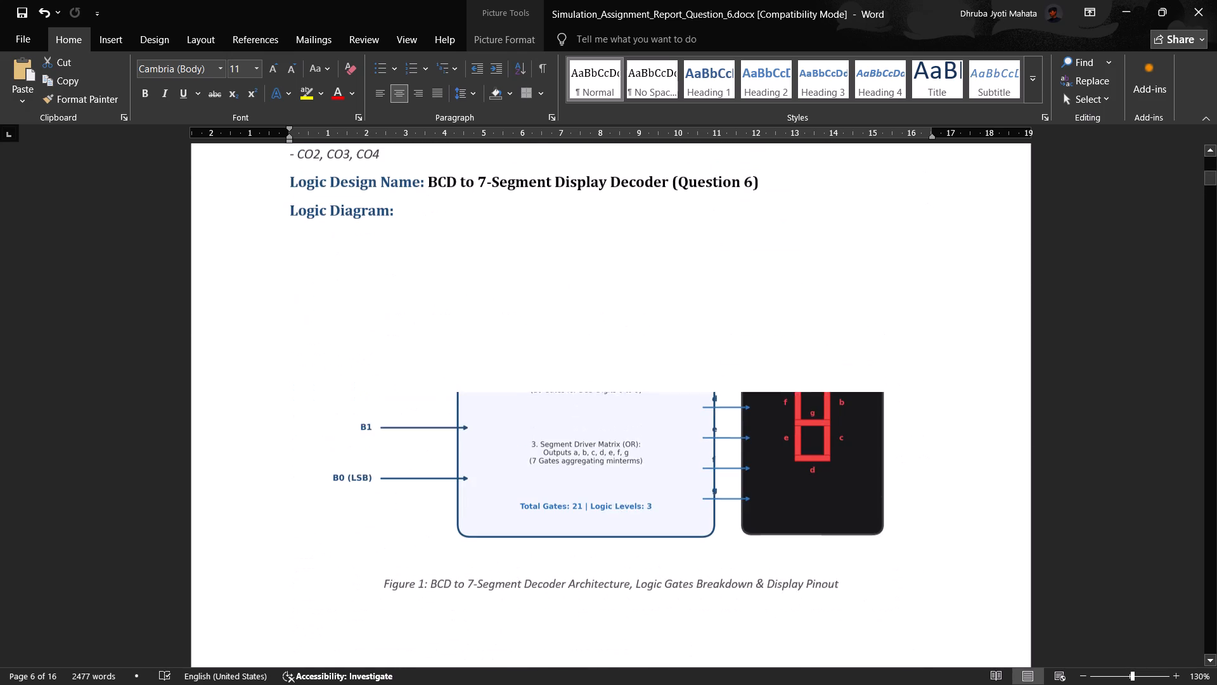
Review the bcd_7seg.bench code from its header comments through the segment logic to the OUTPUT statistics block.
scroll(537, 361, down, 19)
scroll(535, 378, down, 2)
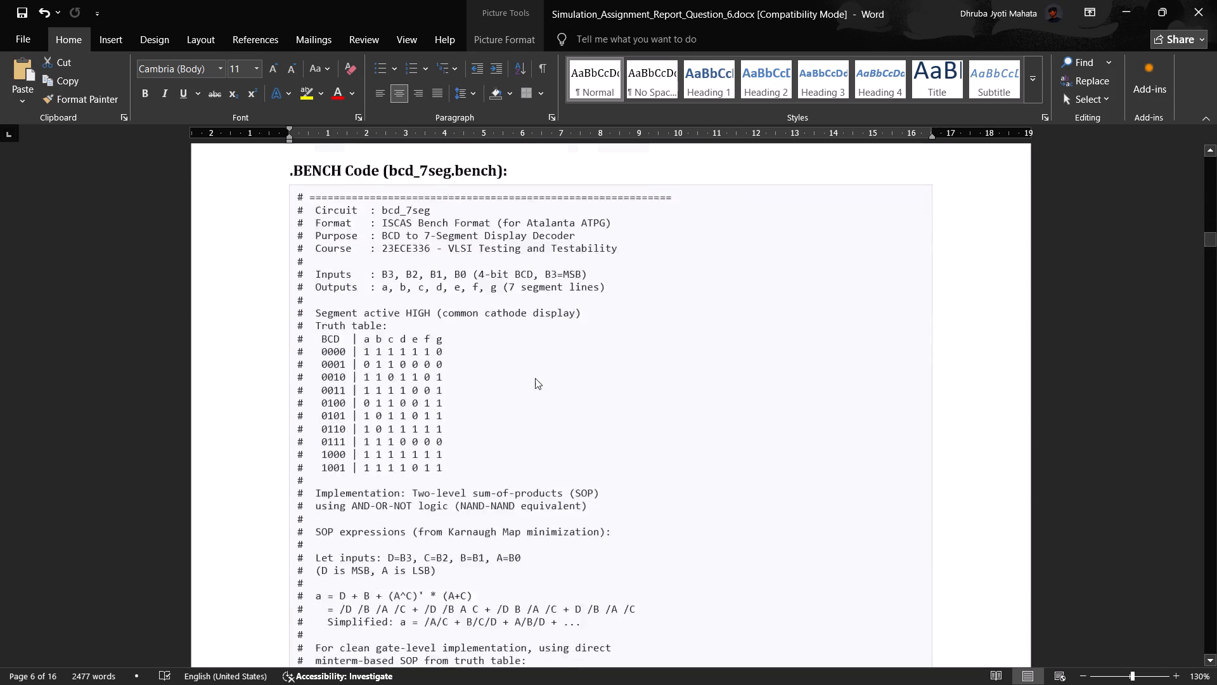
scroll(535, 378, down, 13)
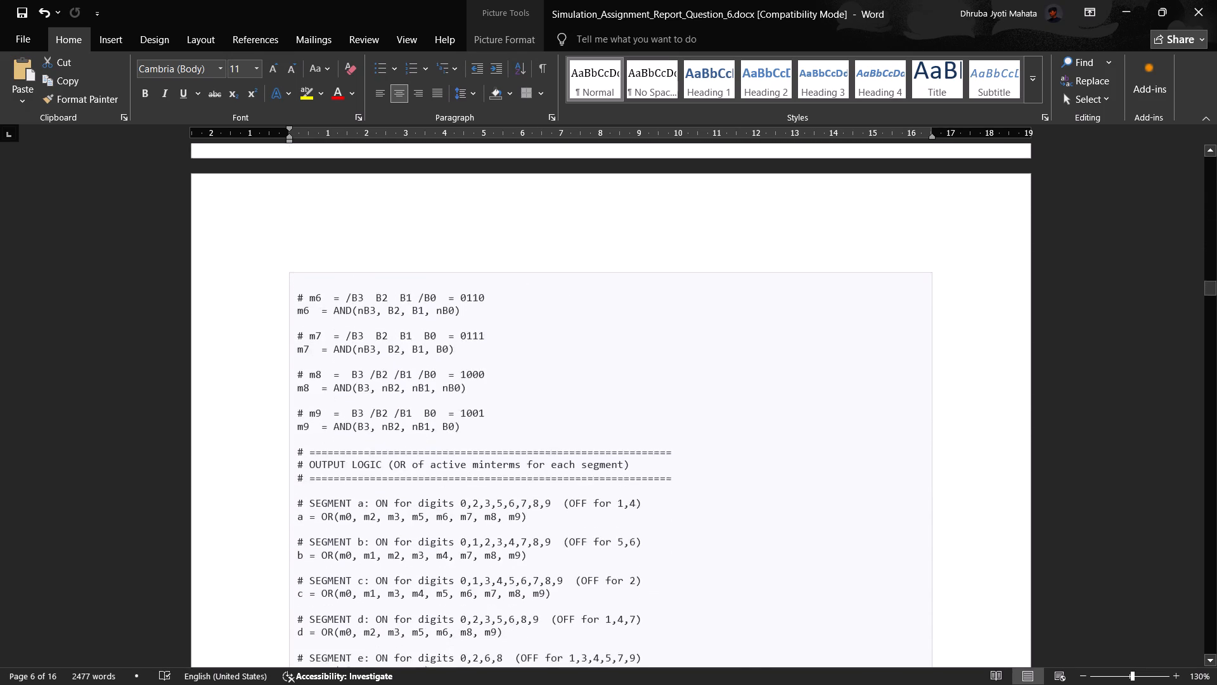
scroll(537, 375, down, 5)
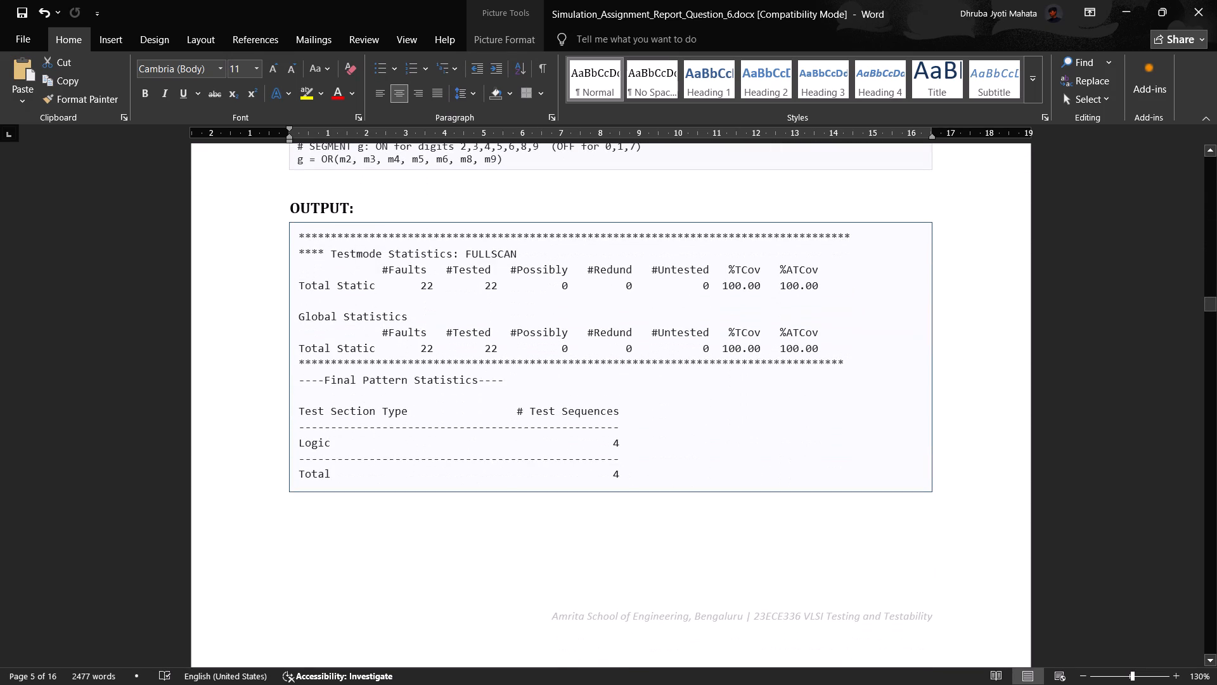
Examine the Figure 2 build_model design summary and the Figure 3 Global and Testmode Statistics screenshots.
scroll(537, 375, down, 6)
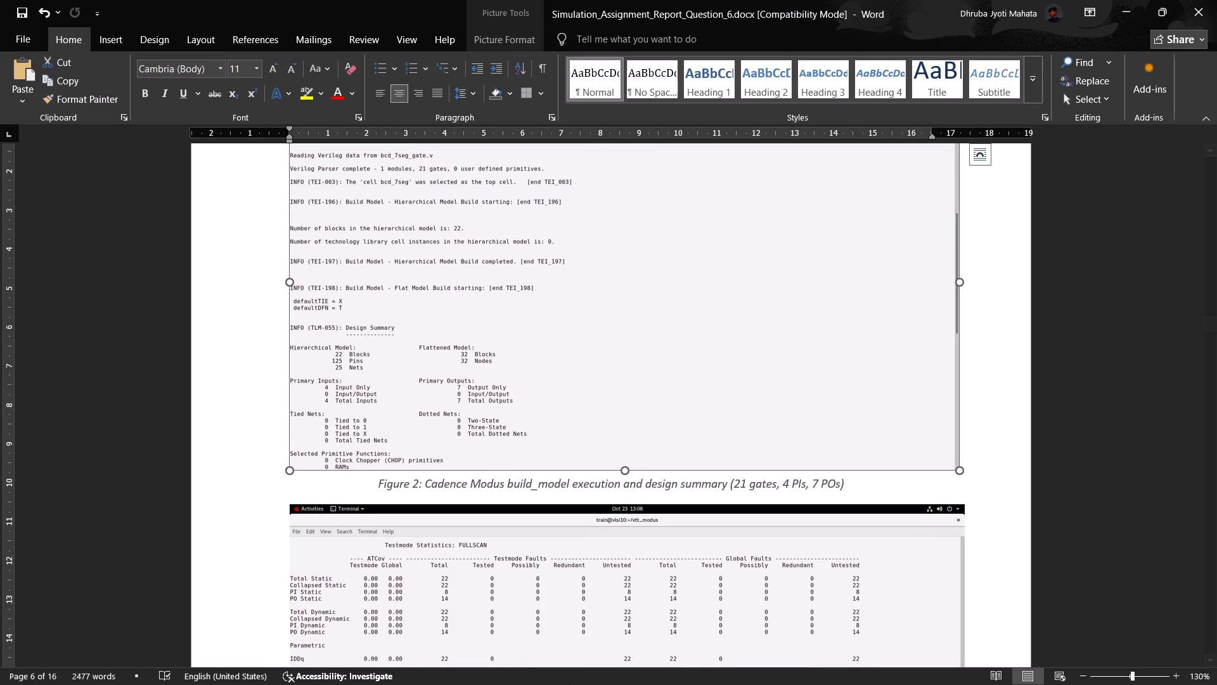
scroll(832, 526, up, 1)
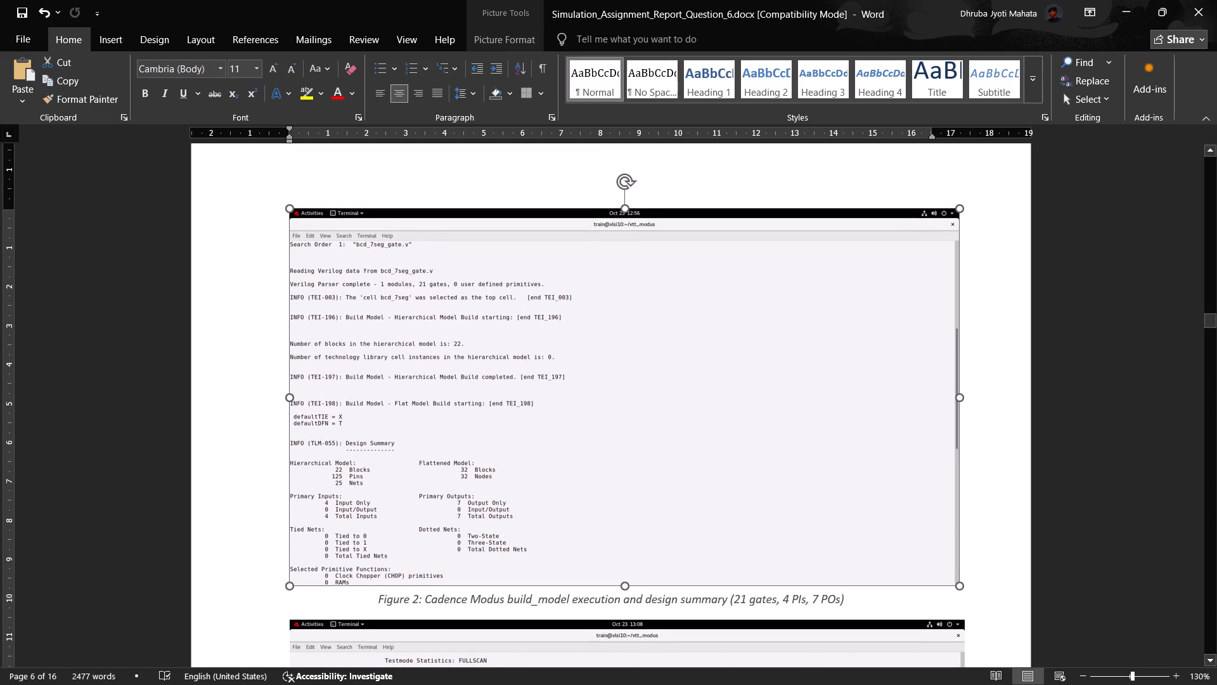
scroll(761, 469, down, 1)
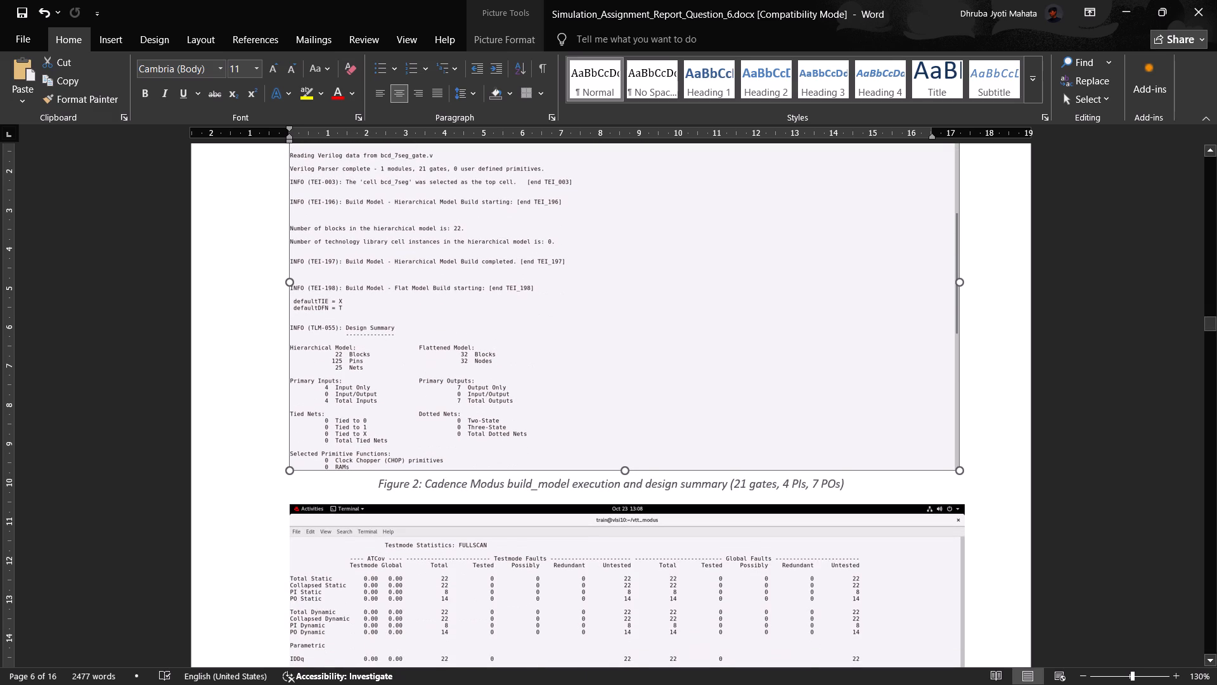
scroll(761, 469, up, 1)
scroll(761, 469, down, 2)
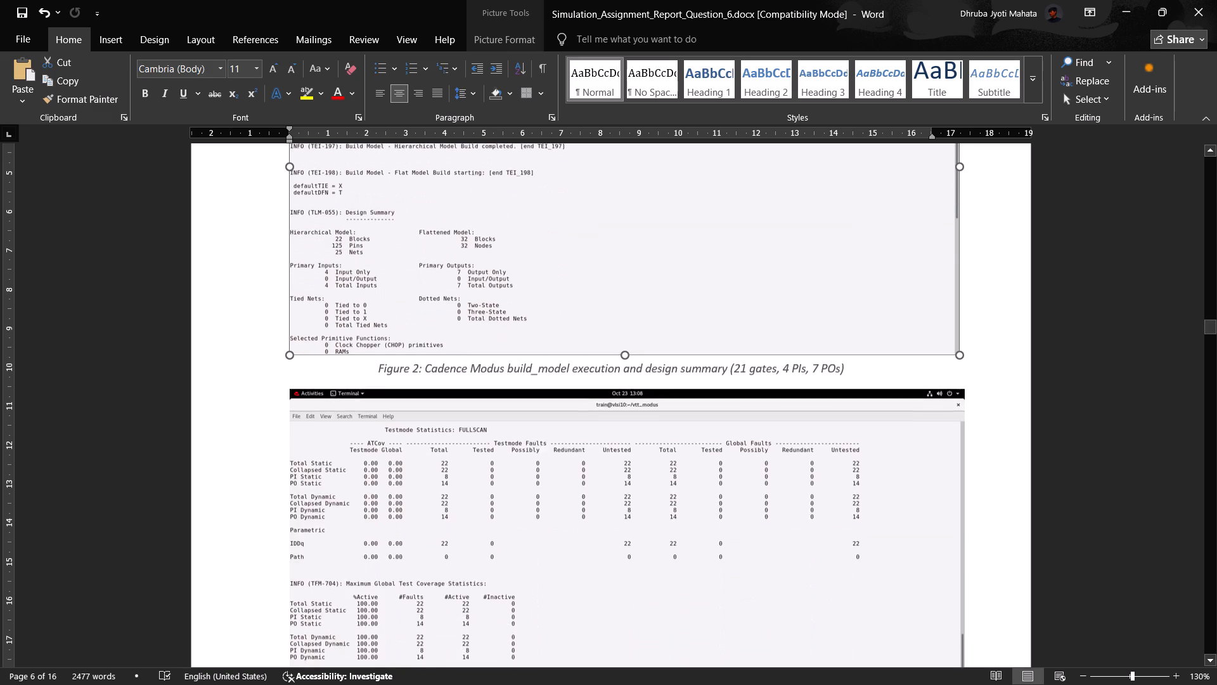
scroll(761, 469, down, 2)
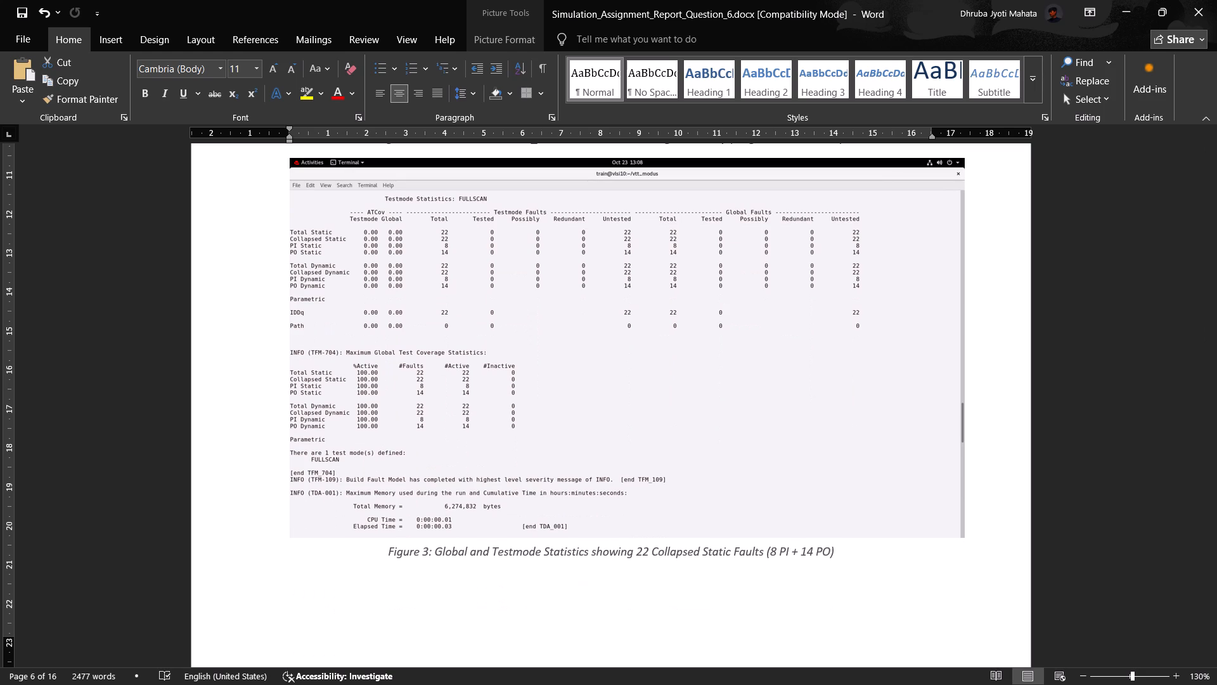
Review the Figure 4 report_faults list and the results before and after fault reduction in the Word report.
scroll(763, 471, down, 6)
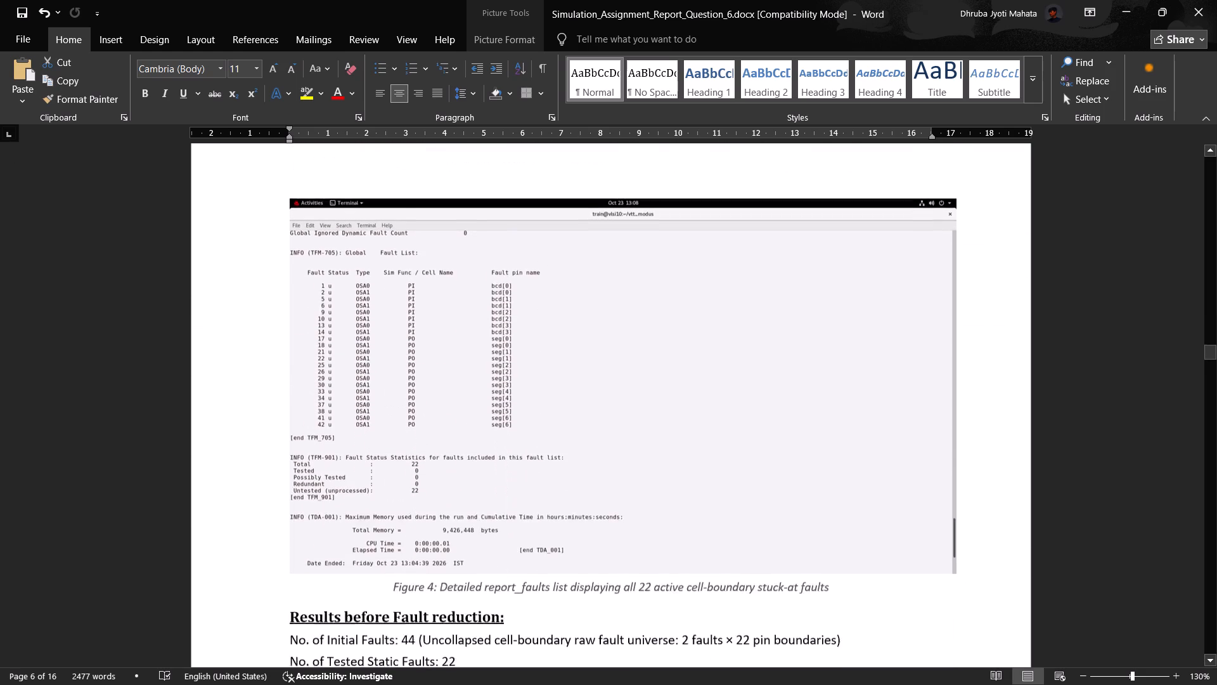
scroll(756, 478, down, 1)
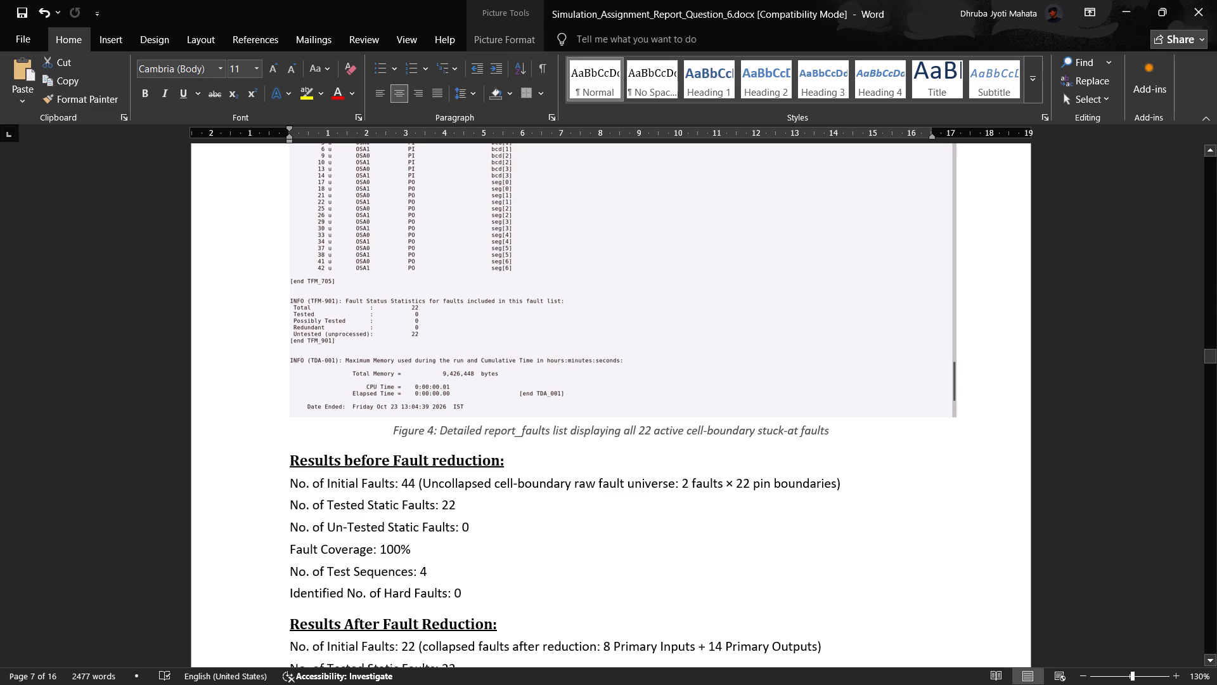
scroll(562, 448, down, 2)
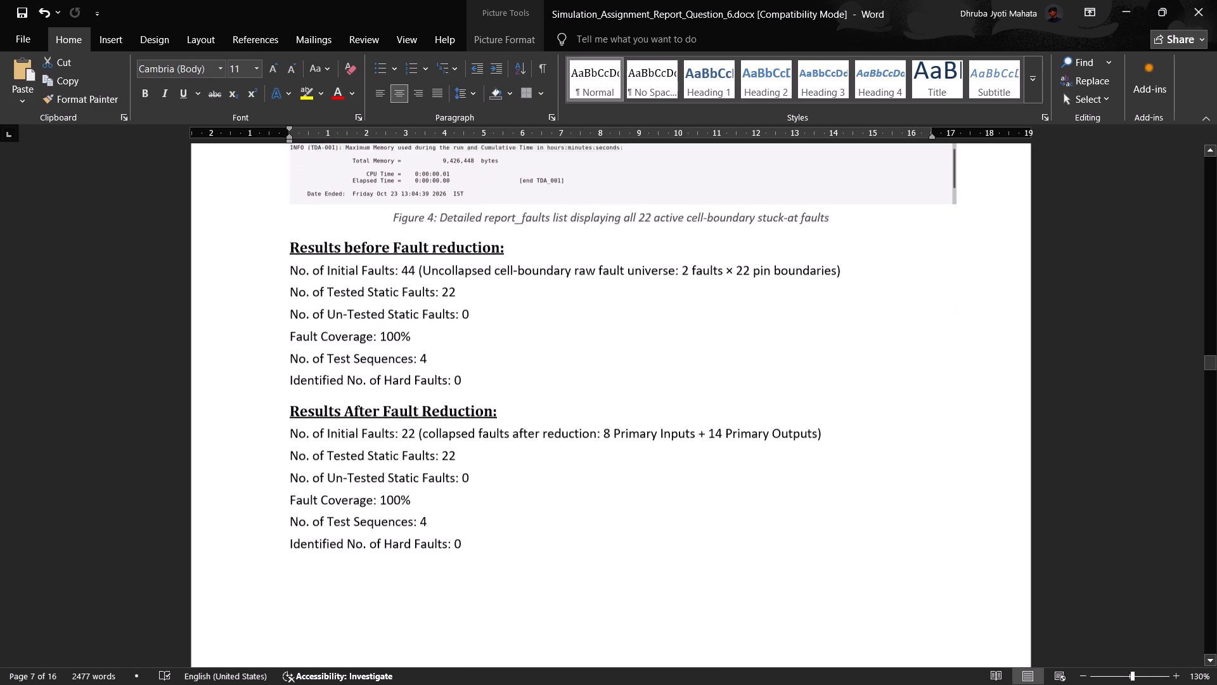
scroll(562, 448, up, 3)
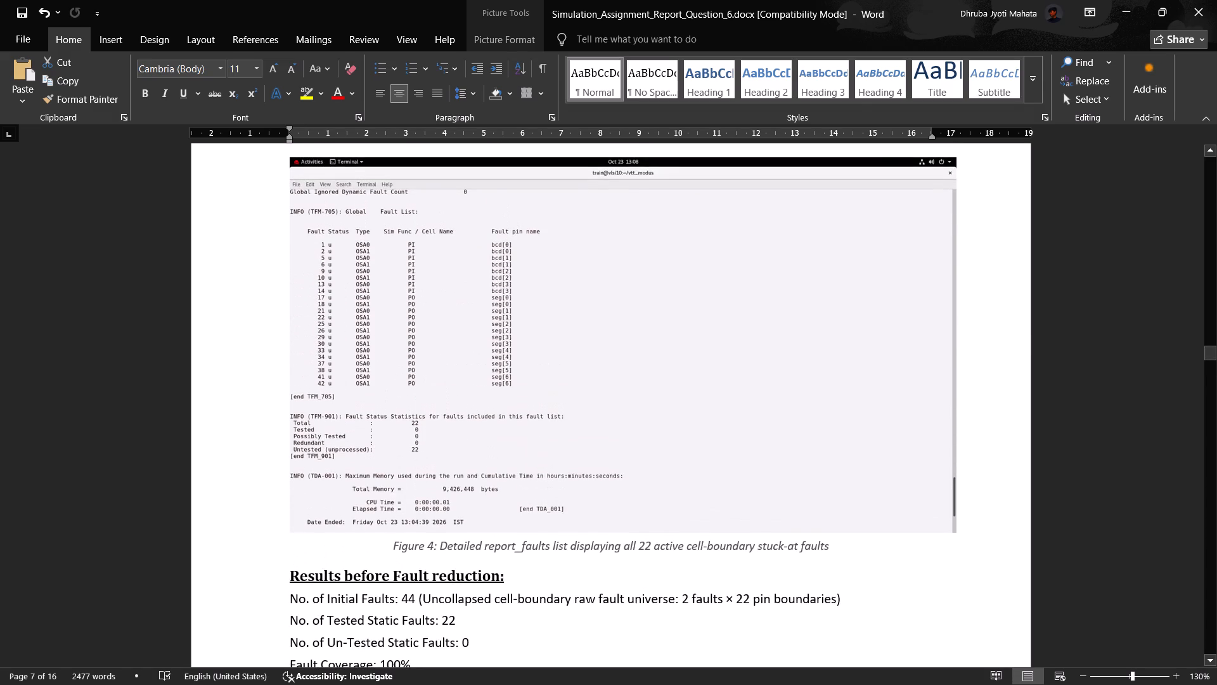
Switch to the format PDF and review its fault reduction results, Atalanta output and test pattern listing for Test Pattern Generation.
key(alt+Tab)
scroll(600, 471, down, 3)
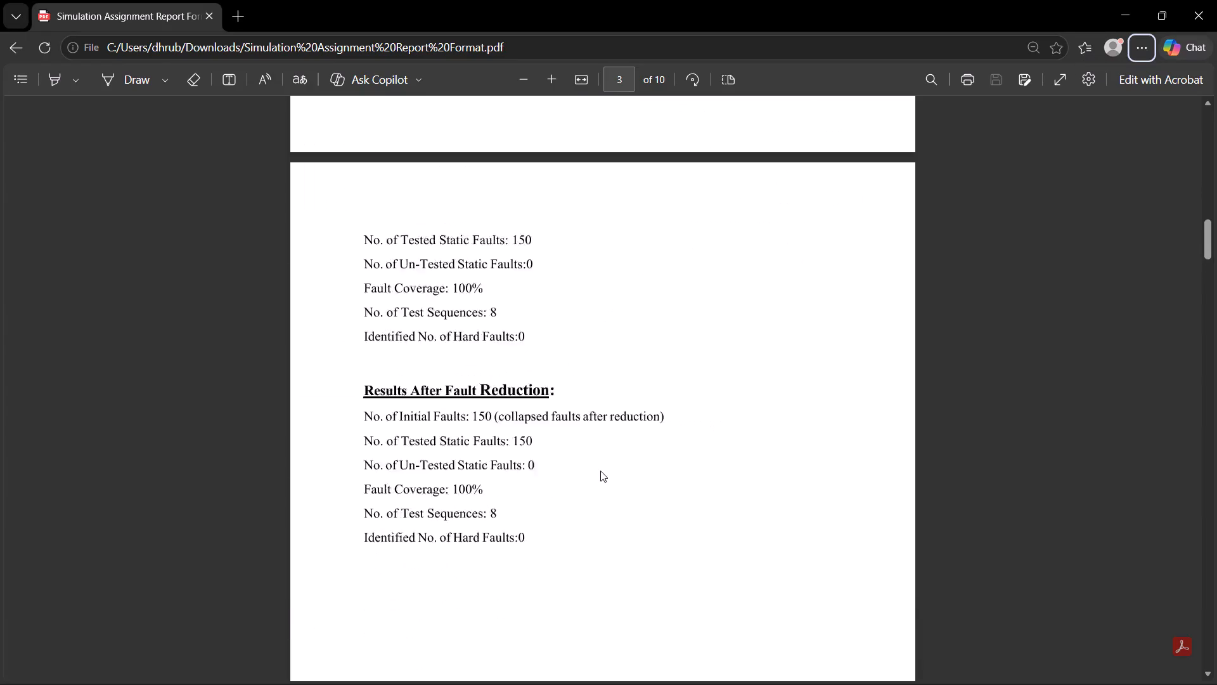
scroll(600, 471, down, 5)
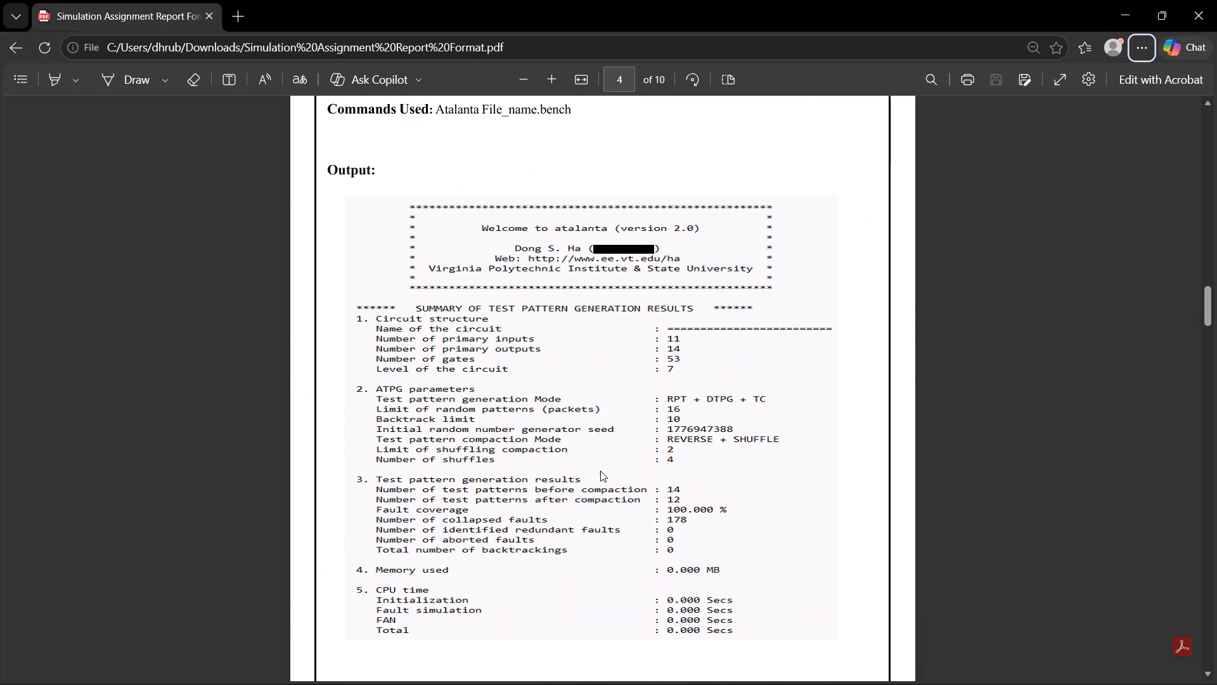
scroll(600, 471, up, 2)
scroll(600, 471, down, 6)
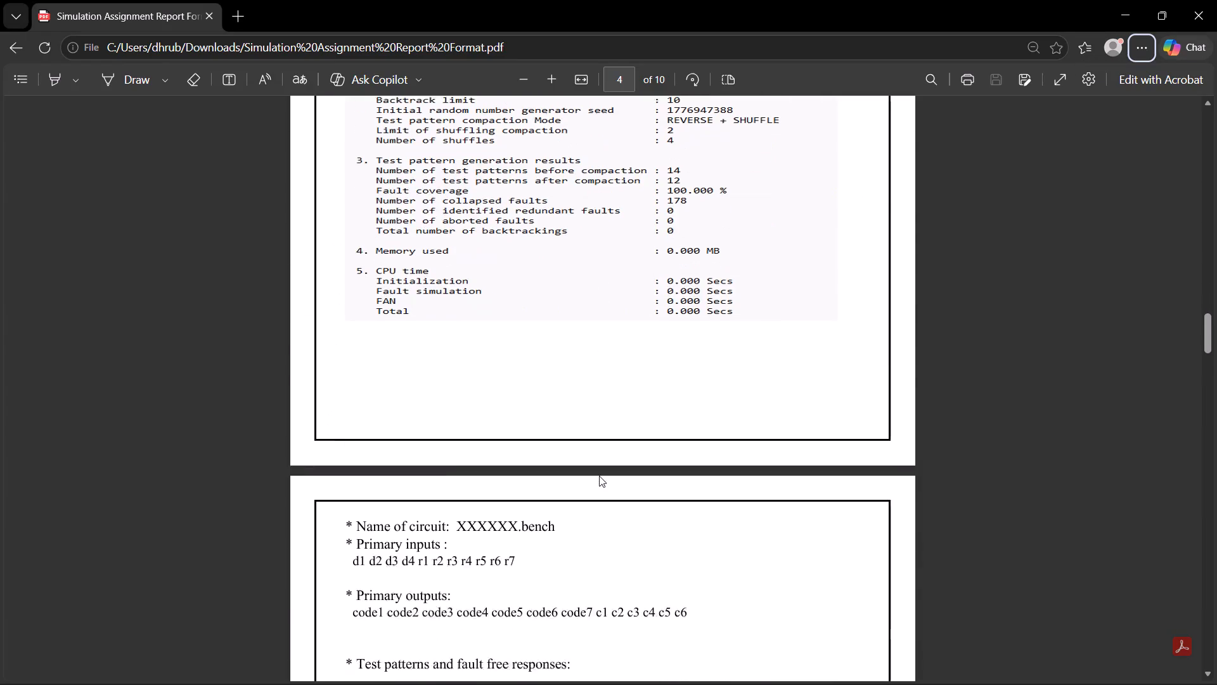
scroll(599, 476, up, 1)
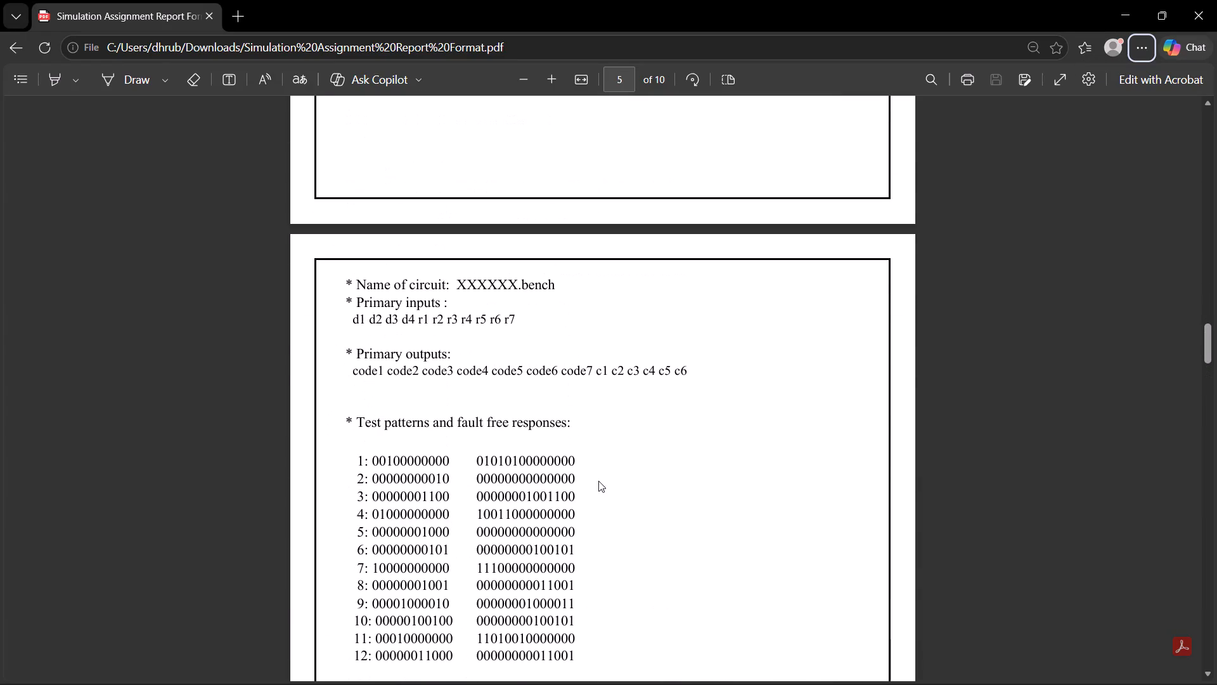
scroll(598, 481, down, 3)
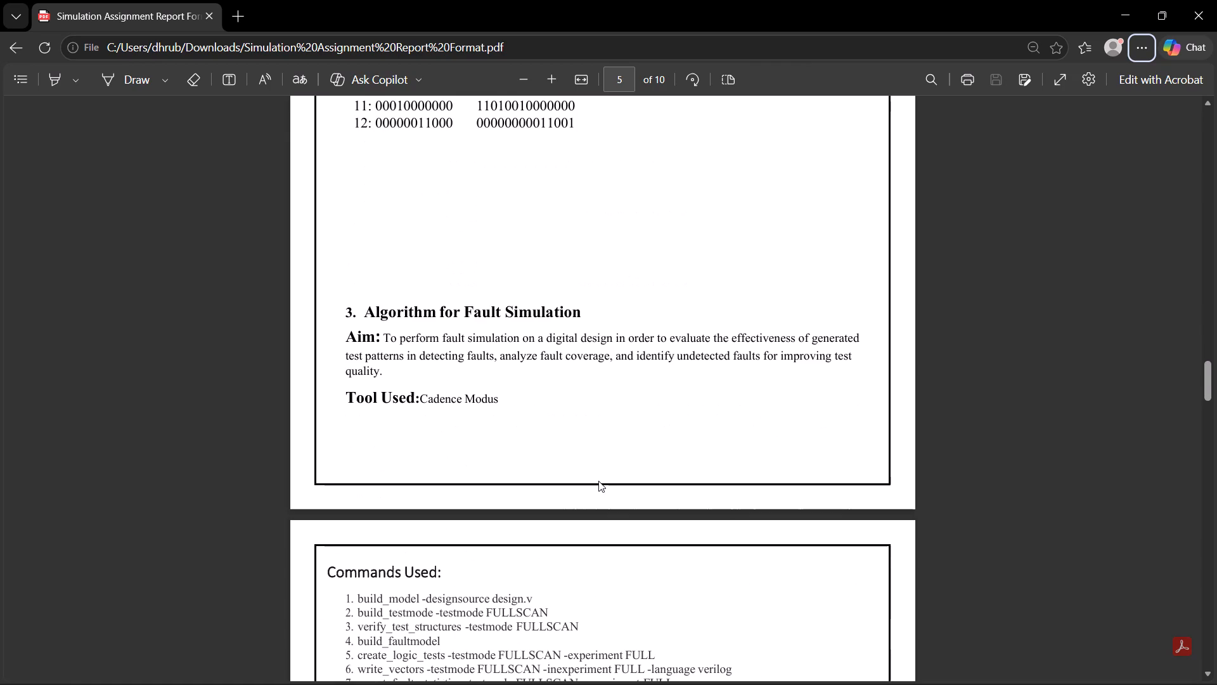
Review the format PDF's Fault Simulation section, from Commands Used through the HS, GP and MP experiments to the comparison table and Observation.
scroll(598, 481, down, 9)
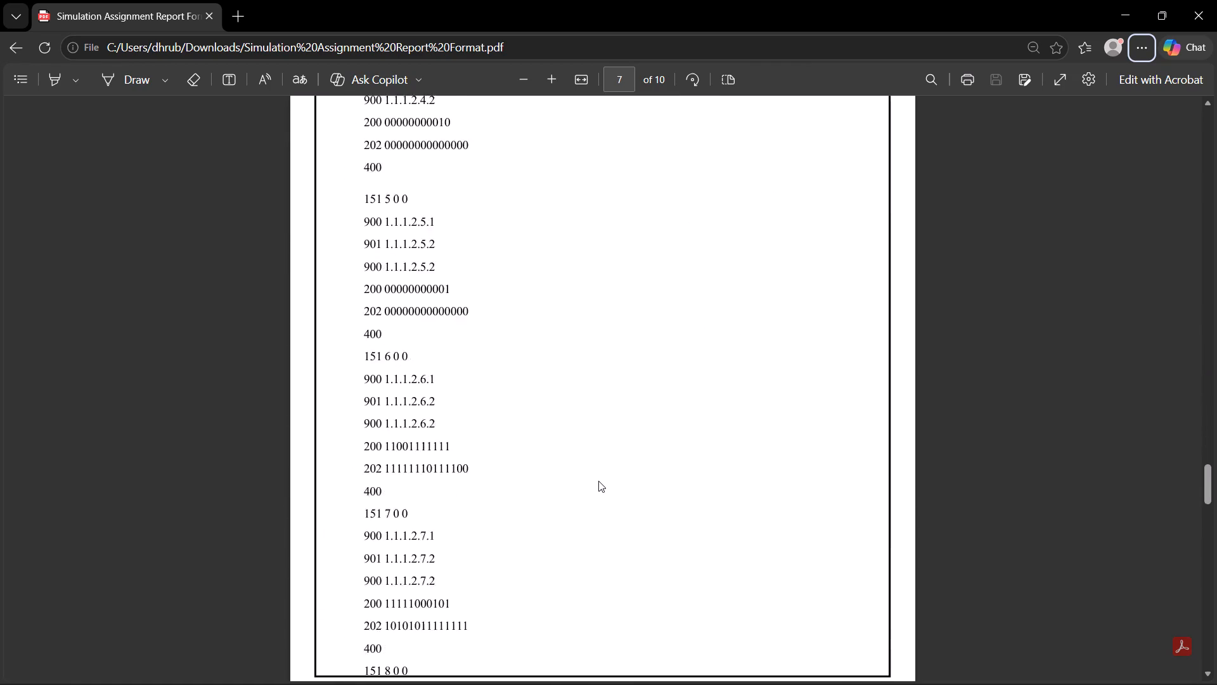
scroll(598, 481, down, 4)
scroll(598, 481, up, 2)
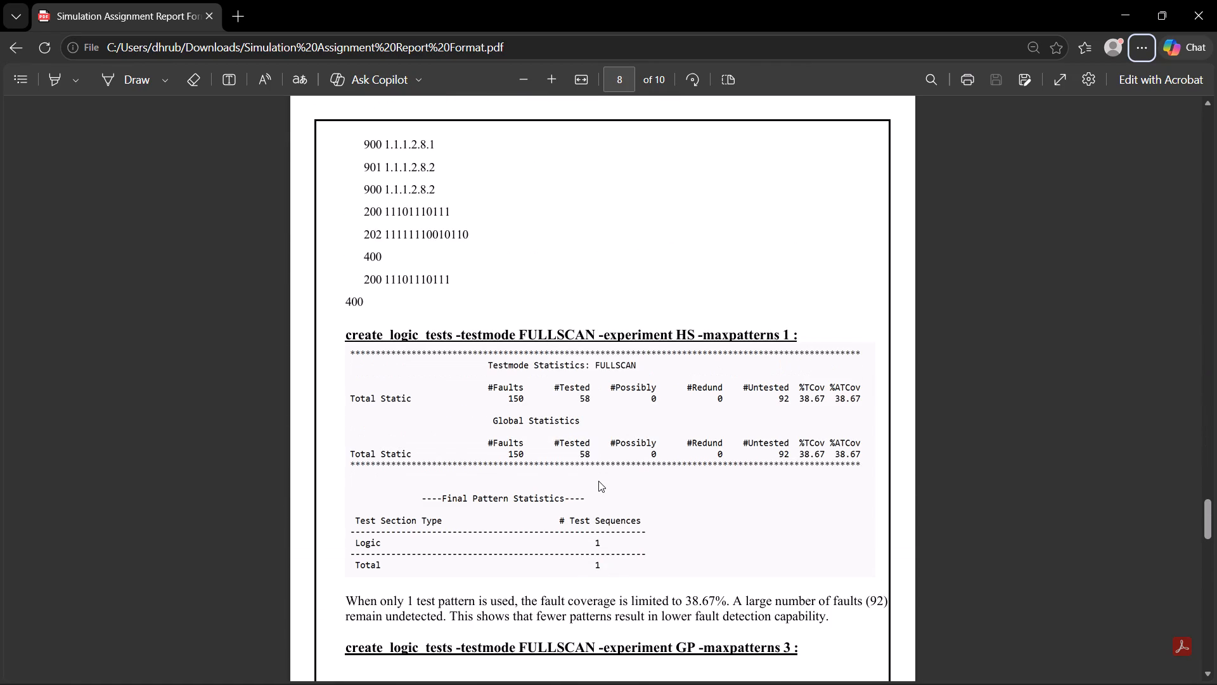
scroll(596, 483, down, 7)
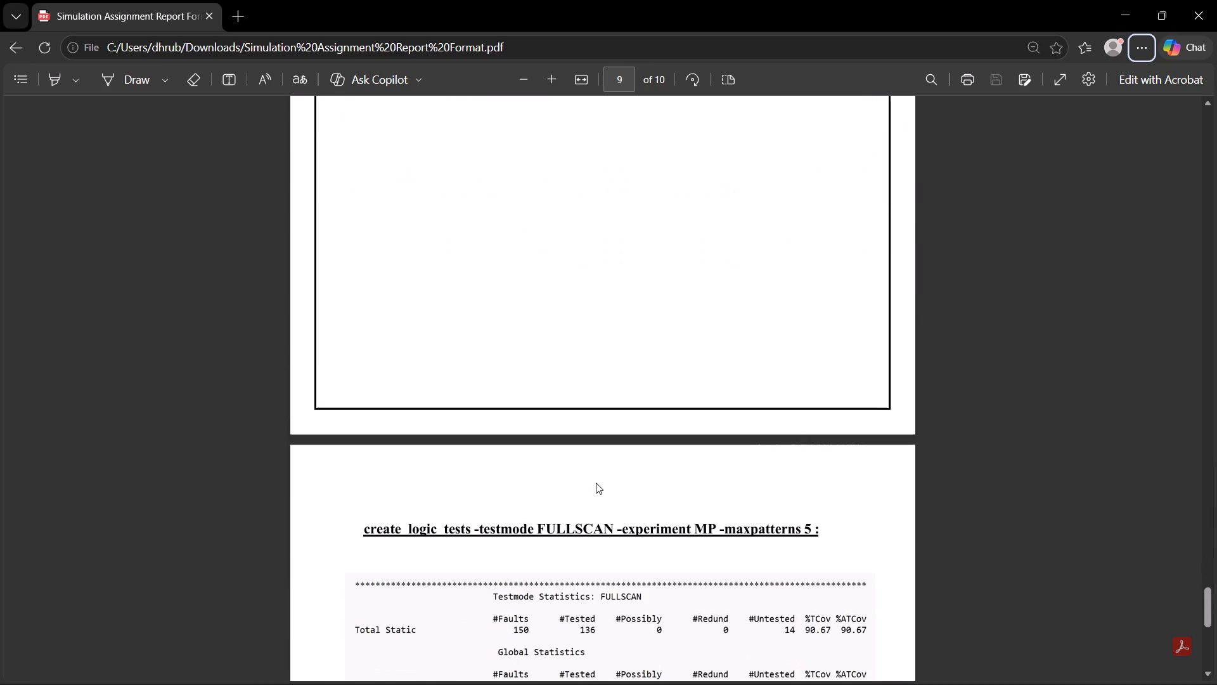
scroll(596, 483, down, 7)
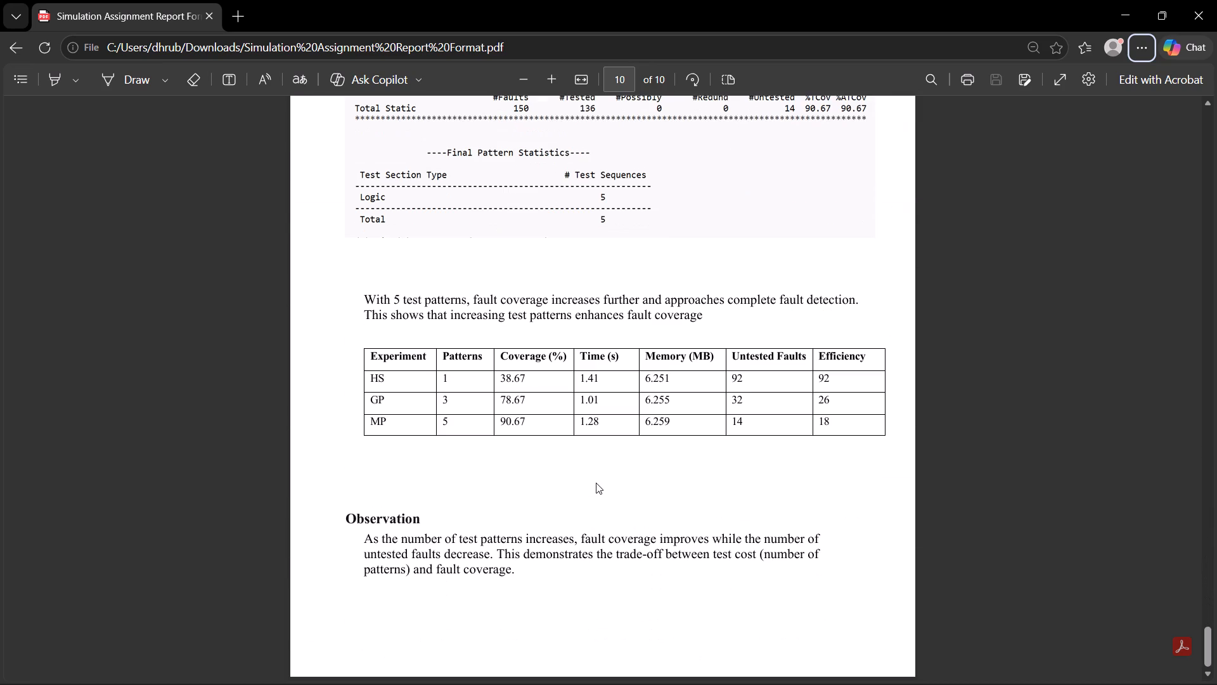
scroll(596, 483, down, 3)
In the Word report, shrink the Figure 5 Atalanta terminal screenshot to about 12 cm wide so it fits beneath the Output heading.
key(alt+Tab)
scroll(589, 479, down, 13)
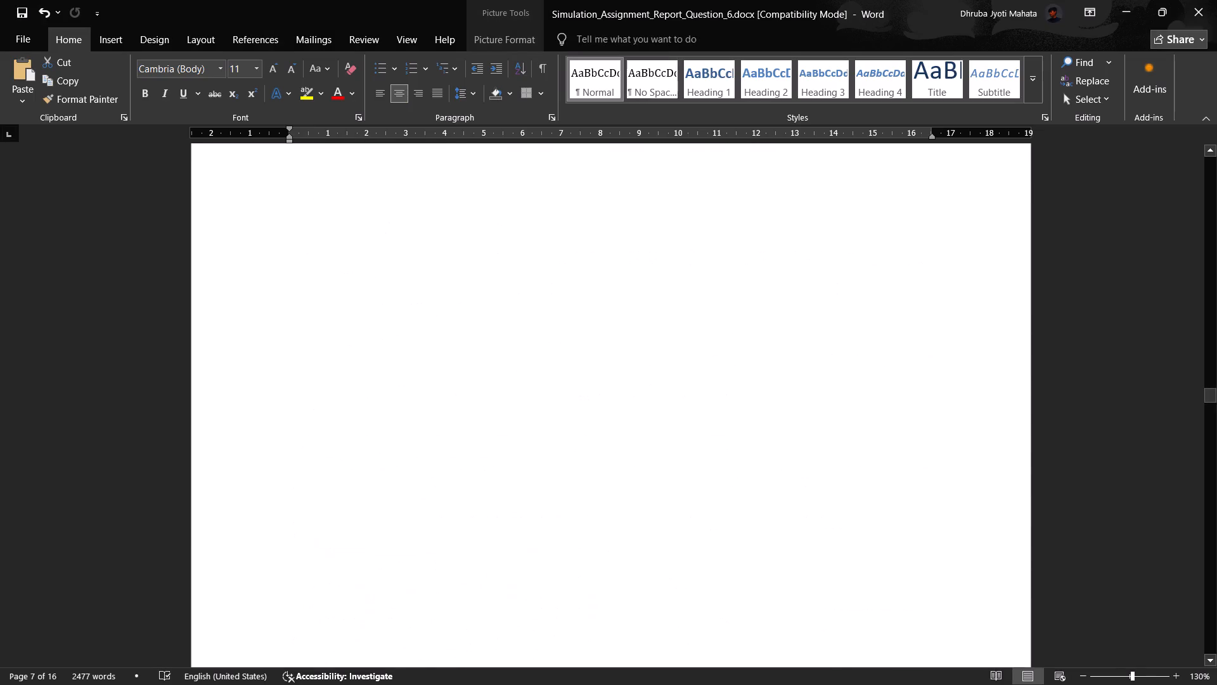
scroll(611, 467, down, 2)
ctrl+scroll(611, 467, down, 2)
scroll(611, 467, down, 5)
scroll(712, 363, up, 2)
click(789, 420)
drag(854, 342, 840, 358)
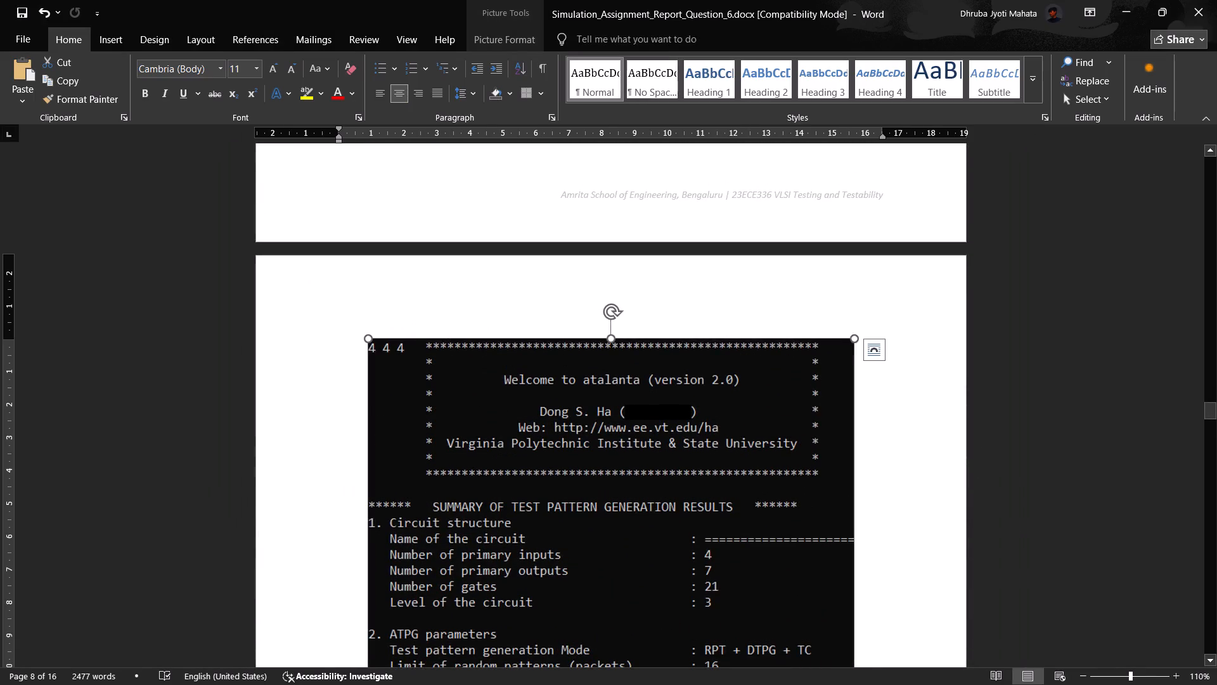
drag(840, 358, 669, 516)
scroll(806, 440, down, 4)
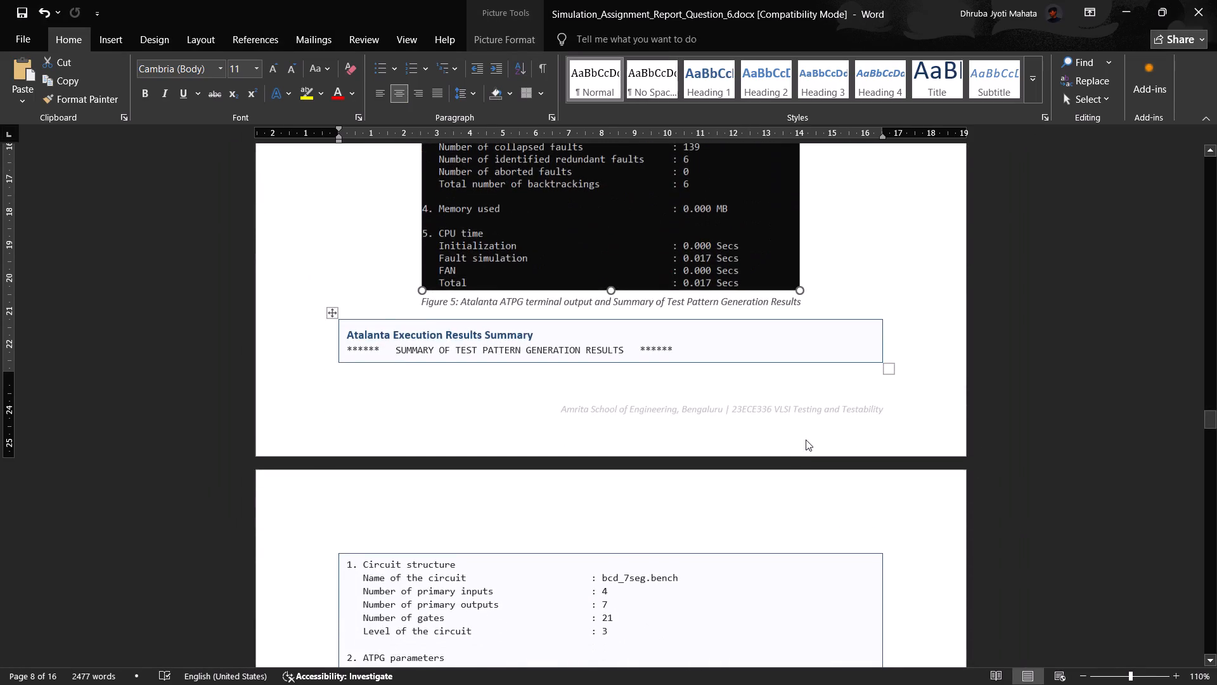
scroll(806, 440, up, 7)
scroll(806, 440, down, 3)
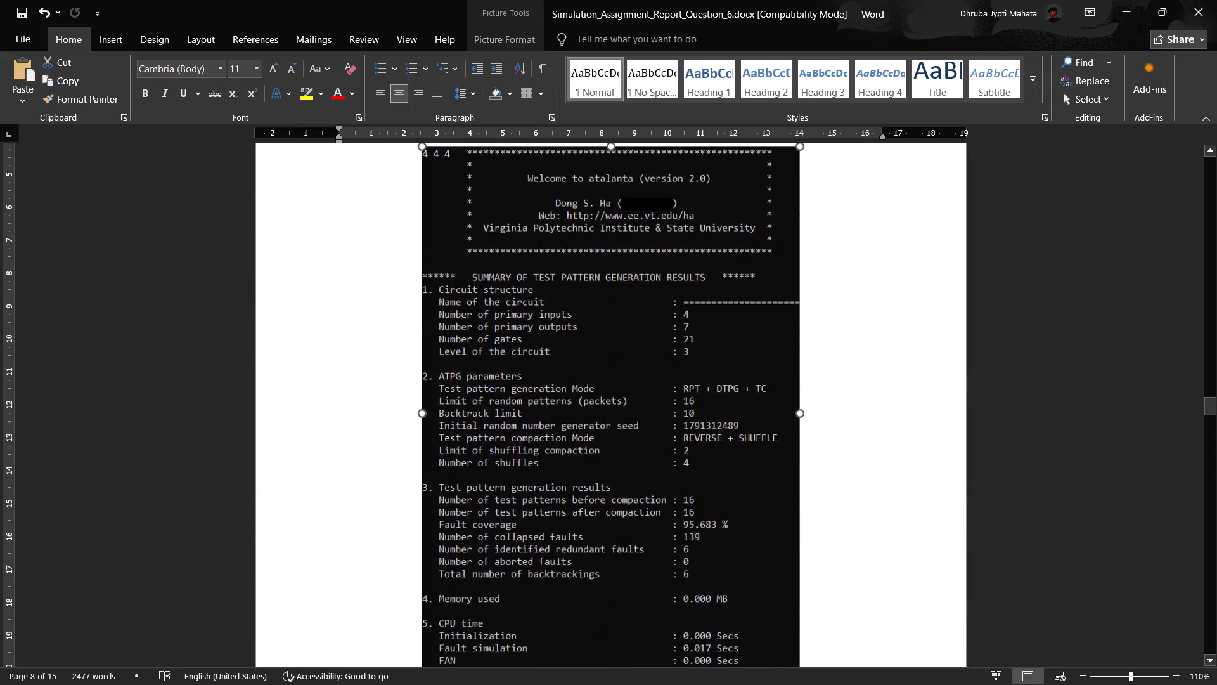
scroll(806, 440, down, 2)
drag(798, 485, 812, 500)
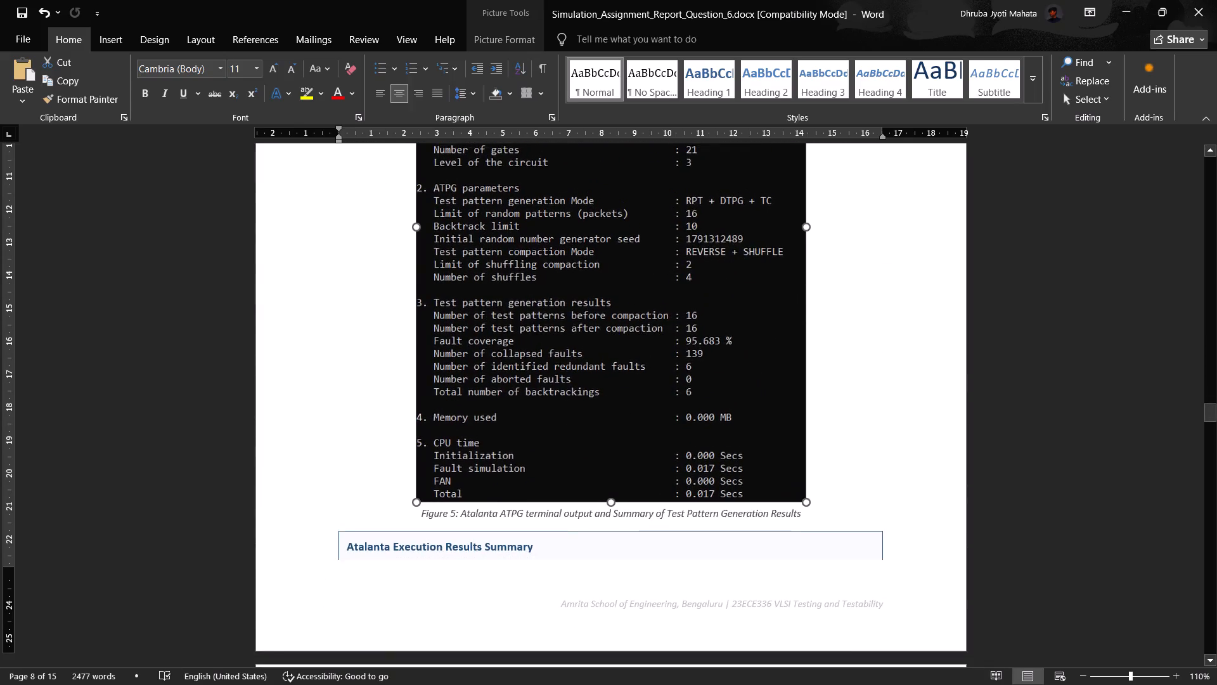
drag(812, 500, 819, 511)
scroll(821, 492, up, 2)
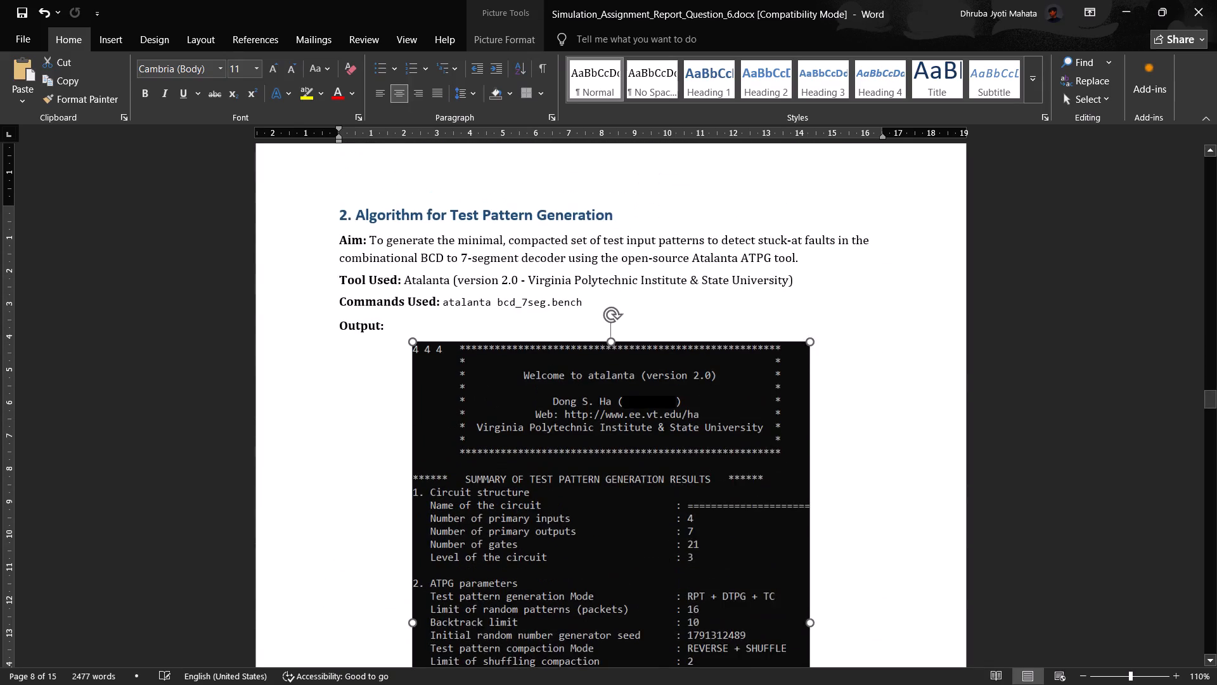
click(875, 455)
Check the layout around Figure 5, the Atalanta Execution Results Summary and the Commands Used list under Algorithm for Fault Simulation.
scroll(872, 455, up, 2)
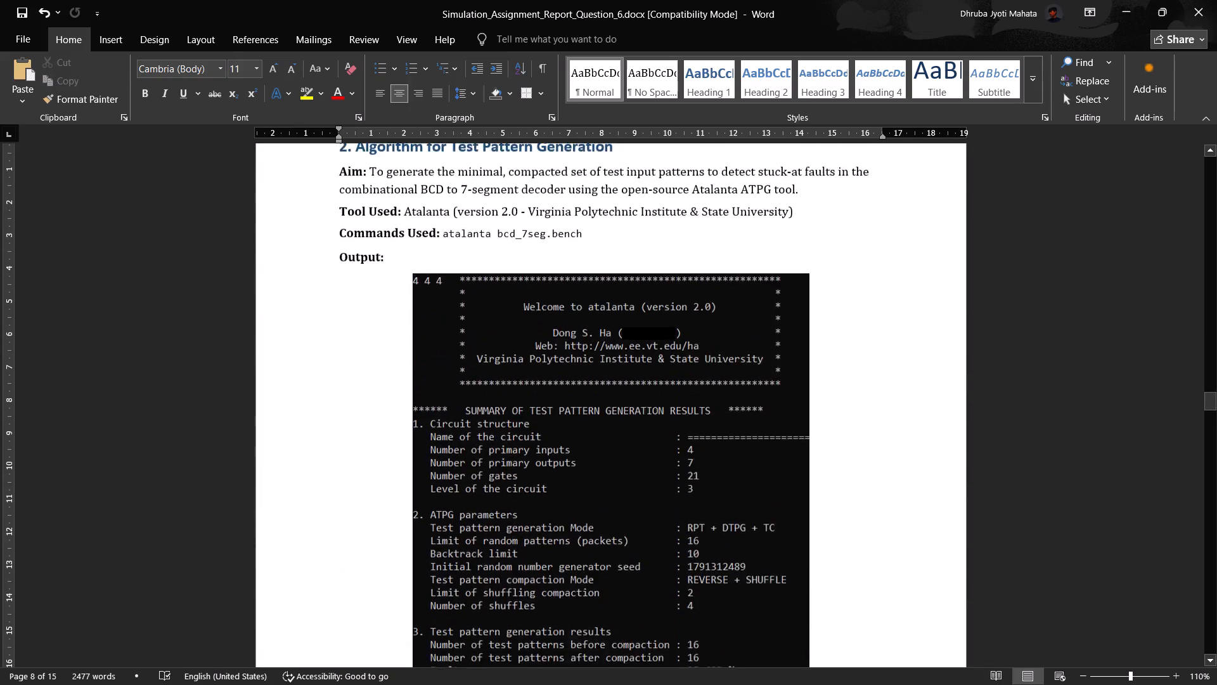
scroll(872, 455, up, 1)
scroll(873, 453, down, 9)
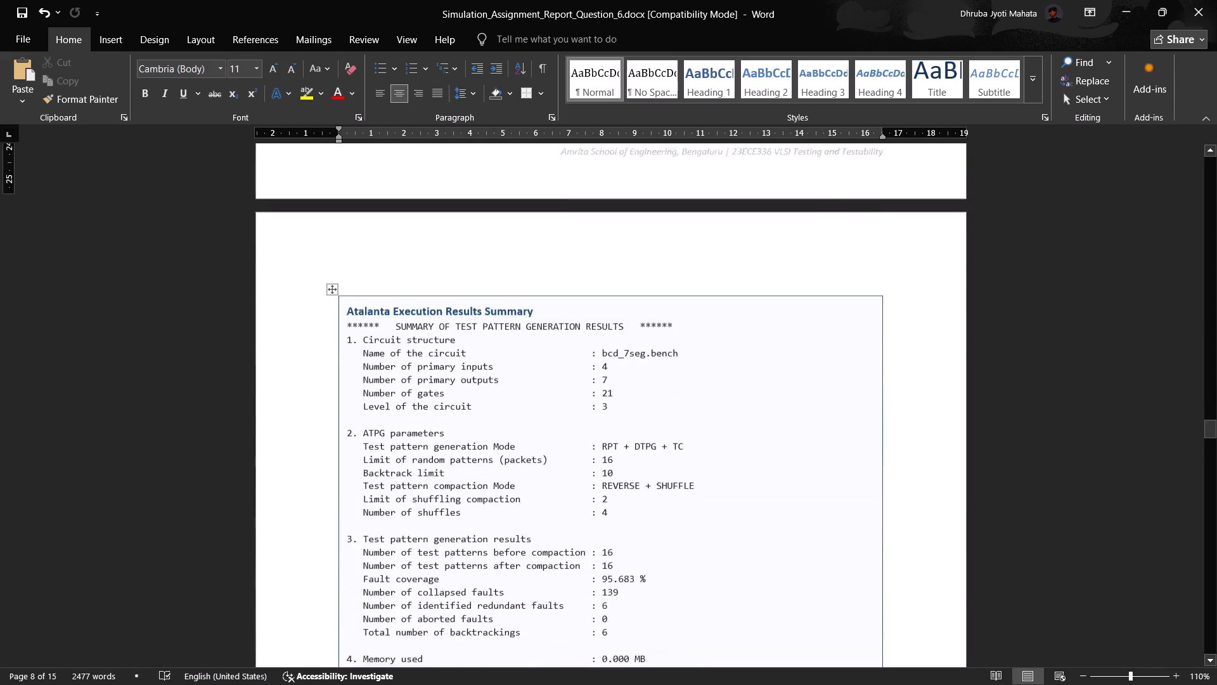
scroll(871, 458, down, 19)
scroll(871, 458, down, 2)
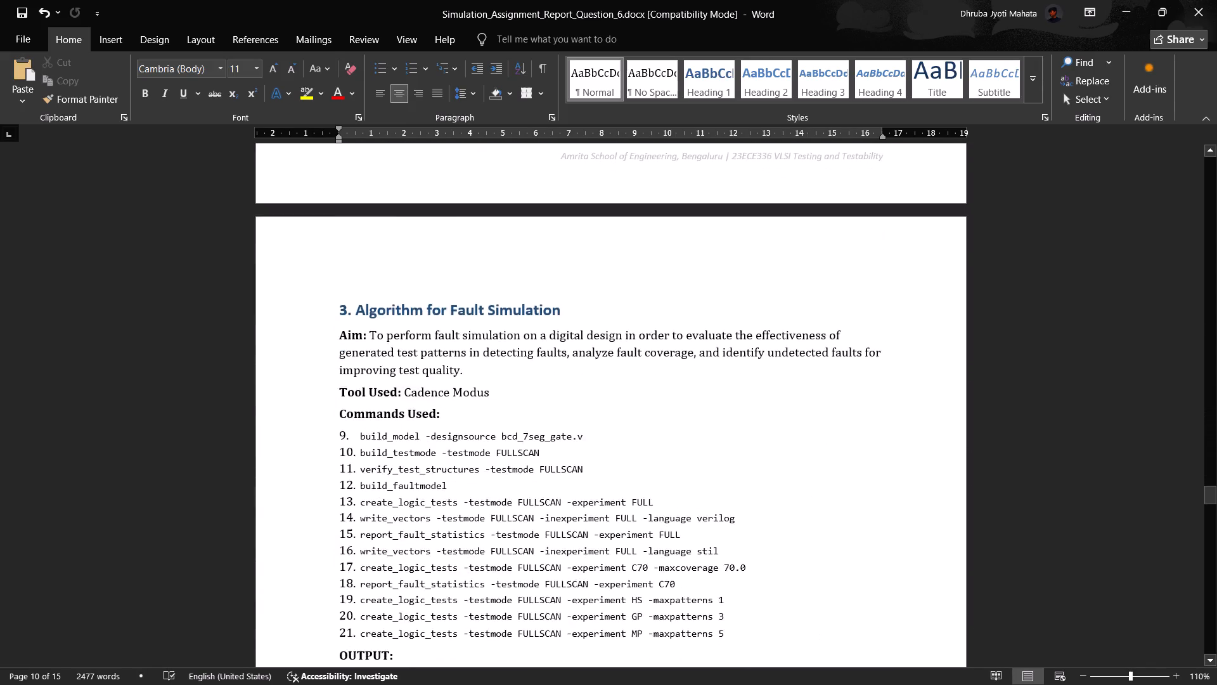
scroll(871, 458, down, 5)
scroll(871, 458, up, 9)
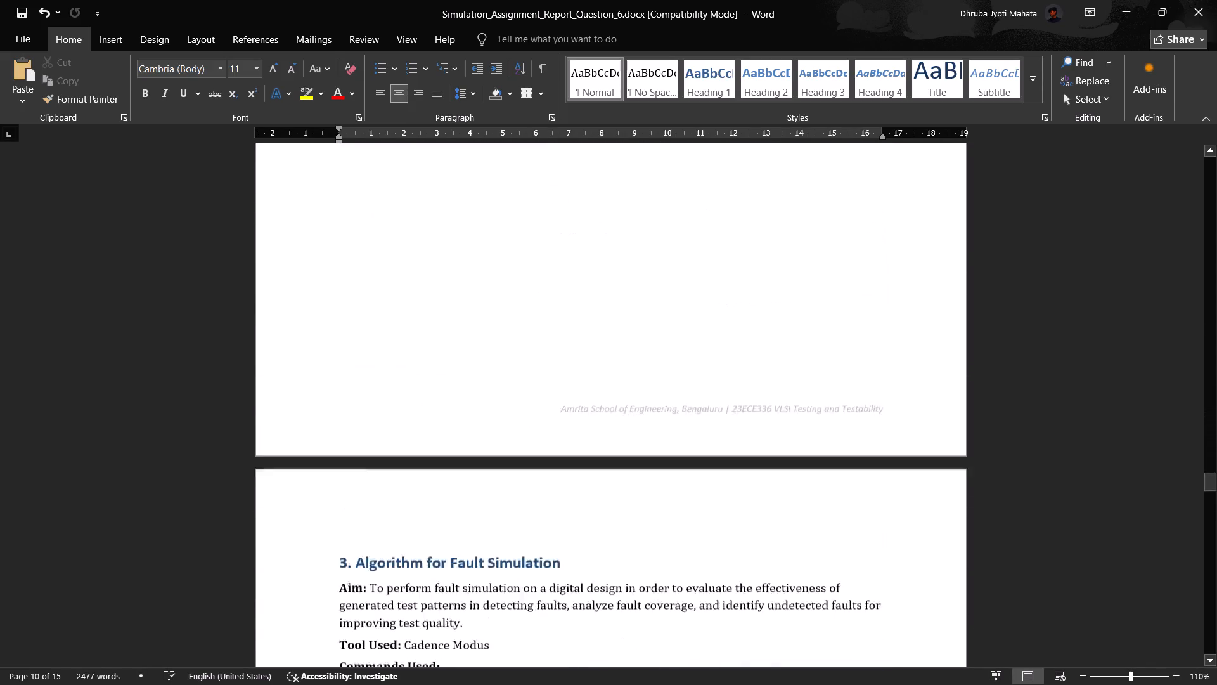
scroll(870, 459, up, 20)
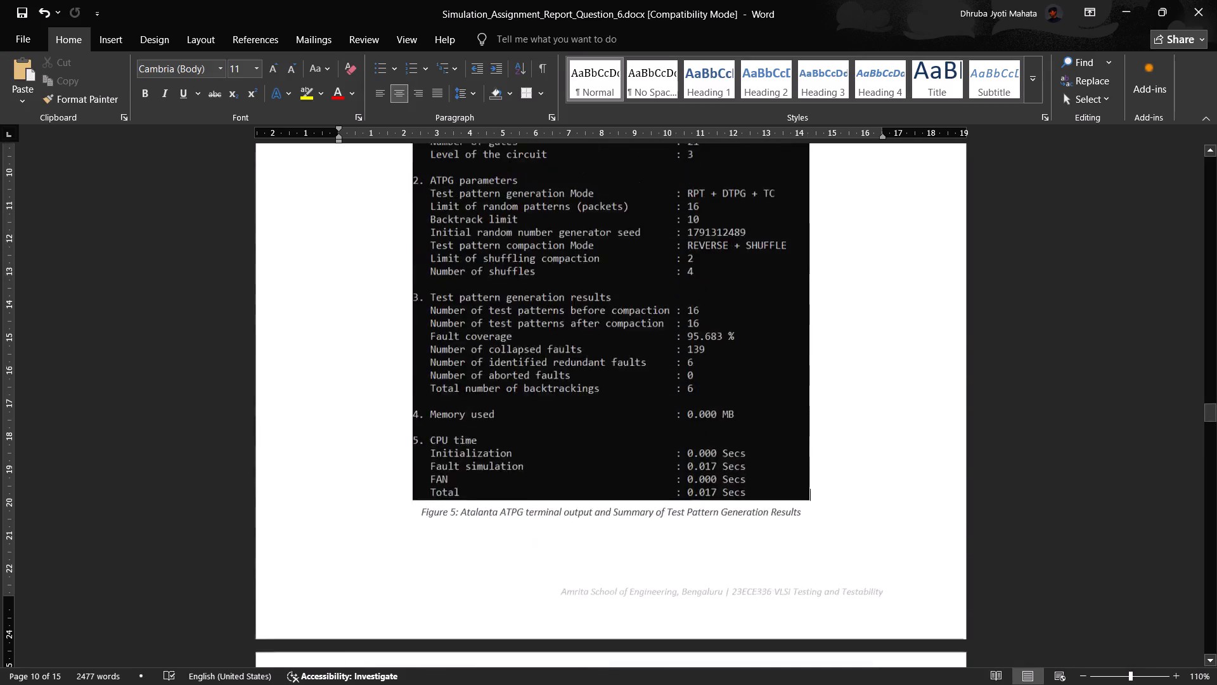
Recheck the report's Figure 4 fault list, the OUTPUT statistics table and the results before and after fault reduction.
scroll(870, 459, up, 14)
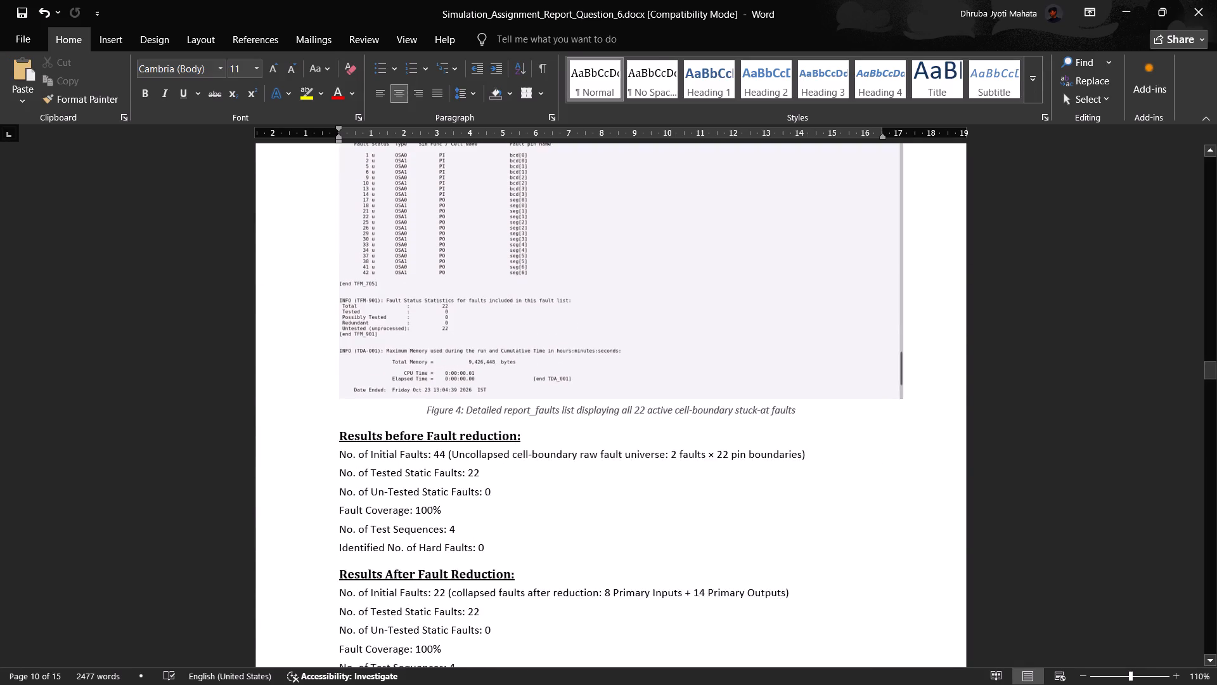
scroll(870, 459, up, 2)
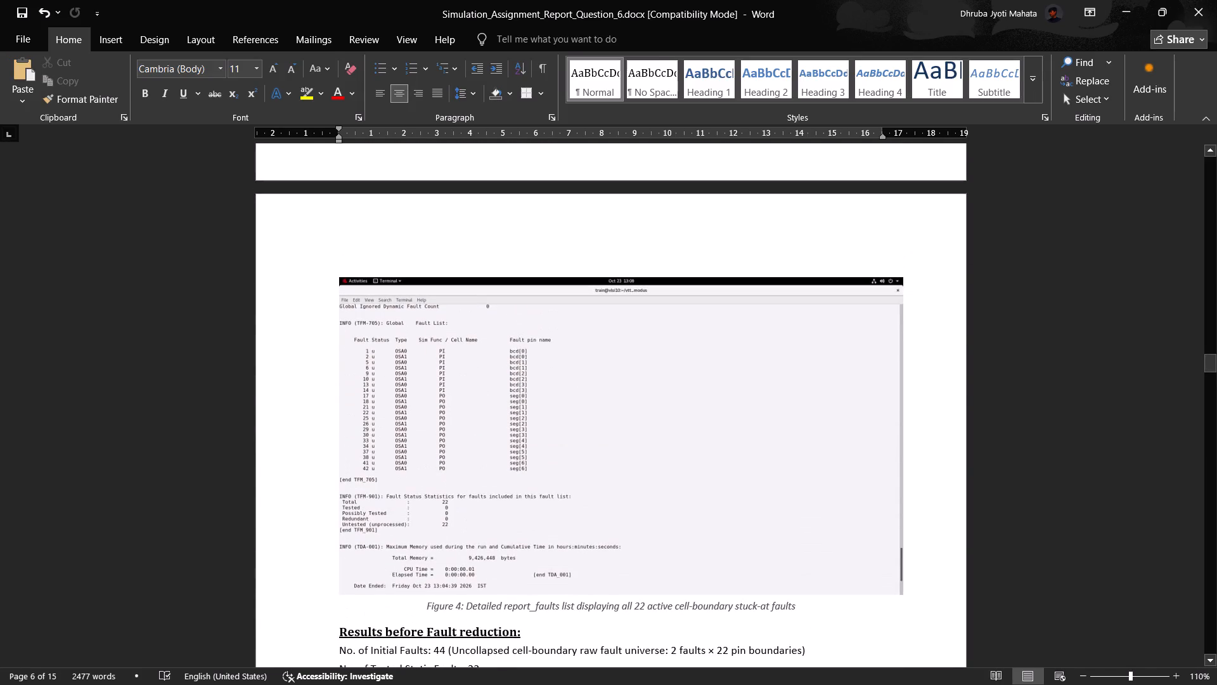
scroll(870, 461, down, 7)
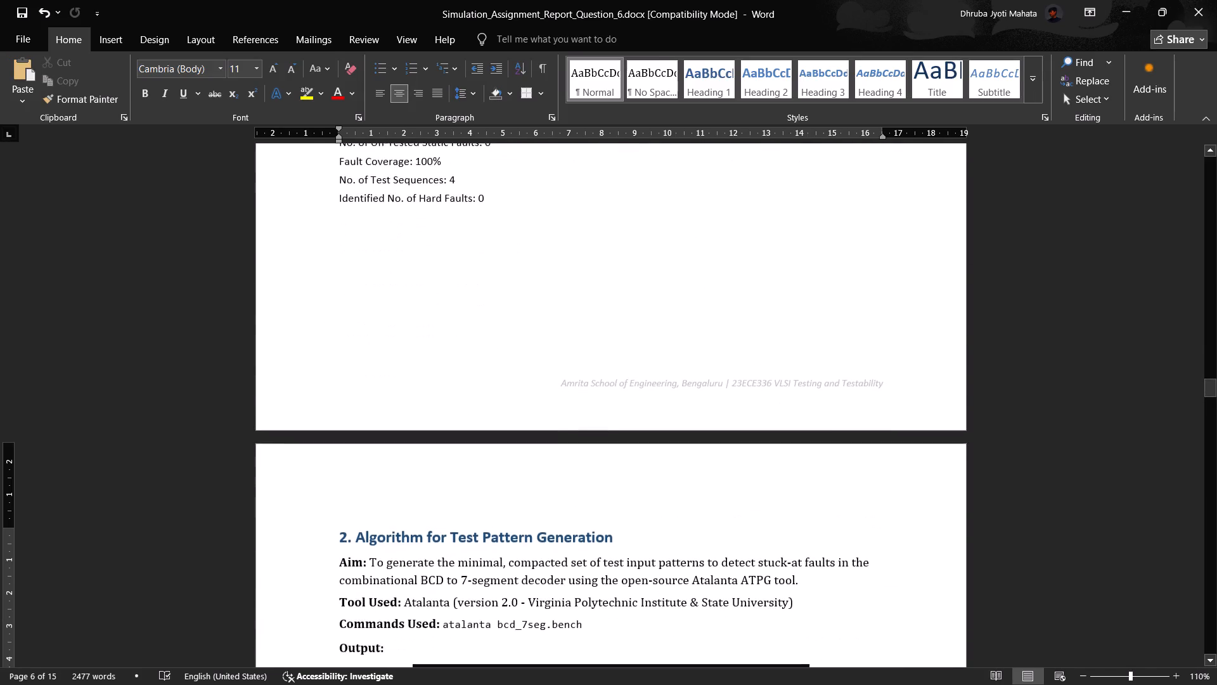
scroll(873, 470, down, 1)
scroll(873, 470, up, 8)
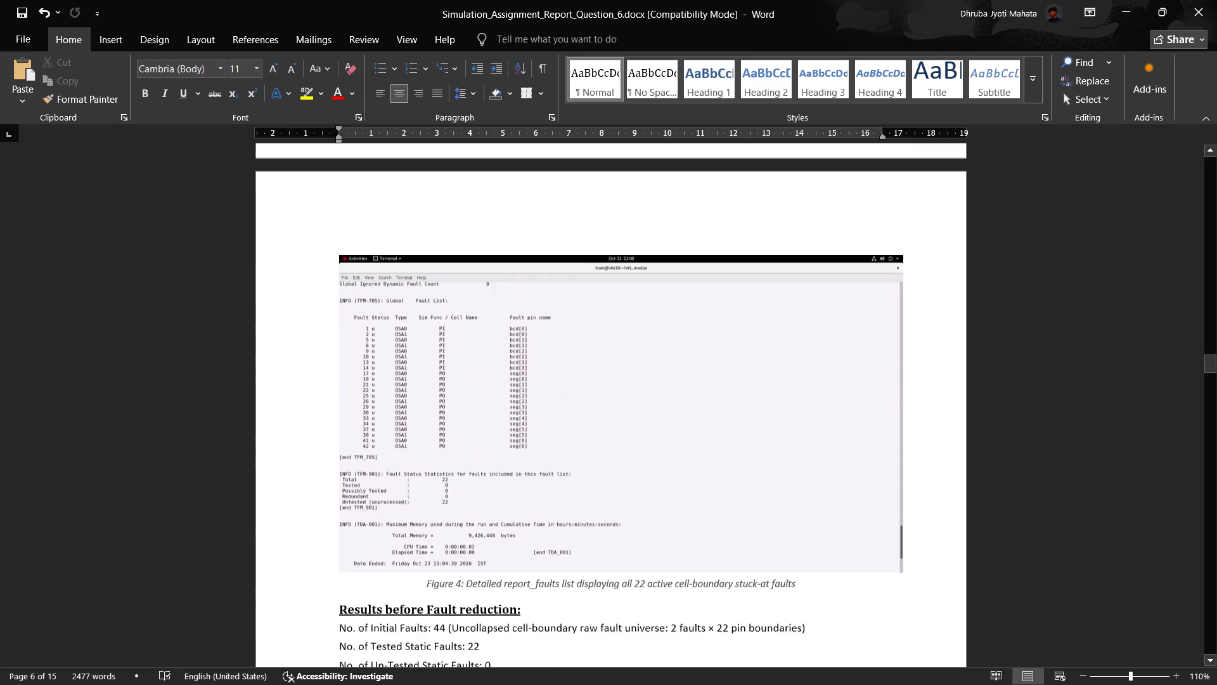
scroll(873, 470, up, 14)
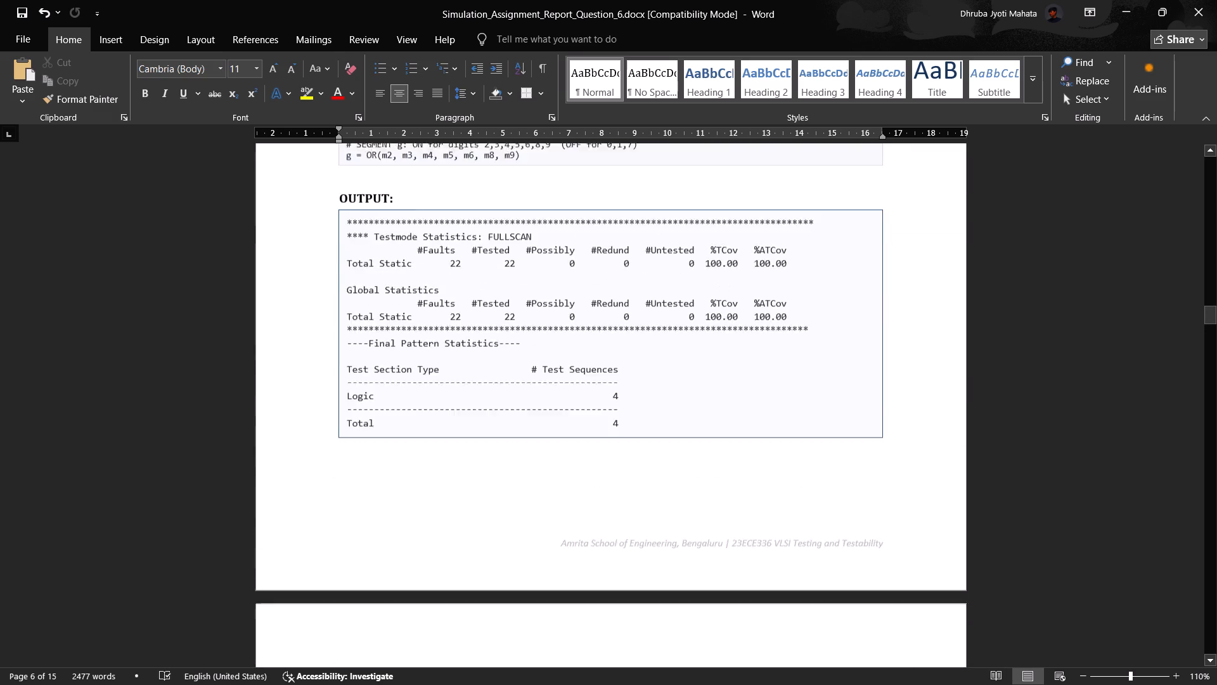
scroll(873, 470, up, 3)
scroll(873, 473, down, 3)
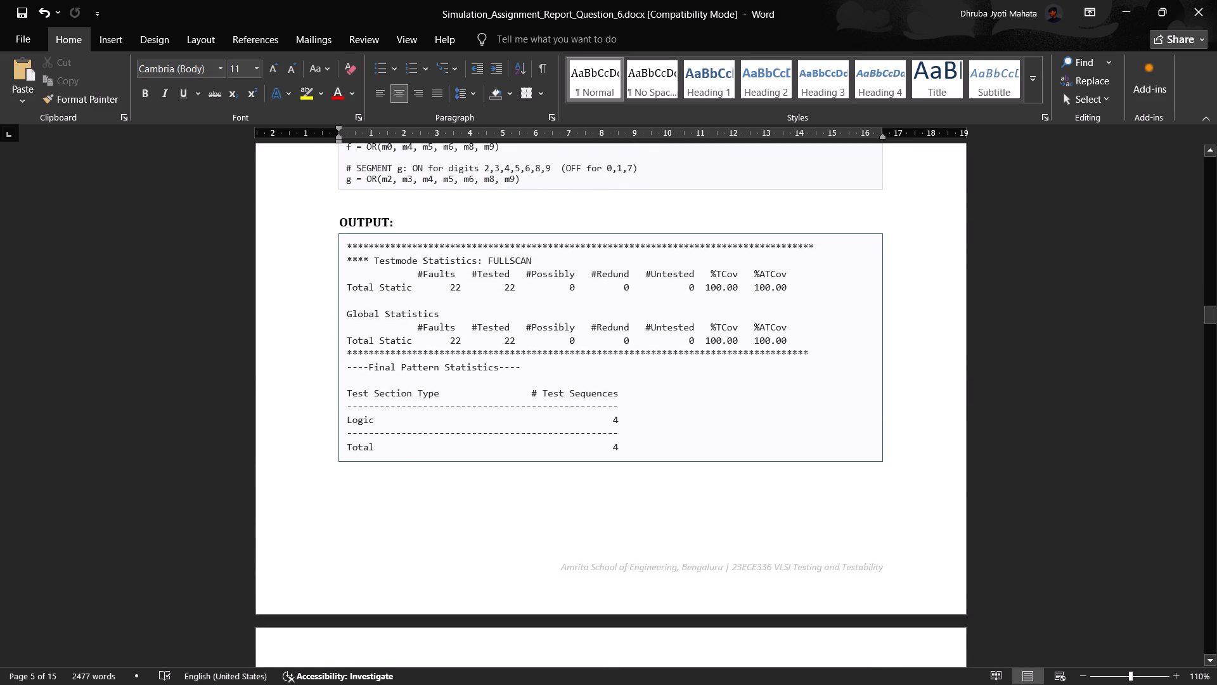
scroll(491, 470, down, 13)
scroll(492, 481, down, 9)
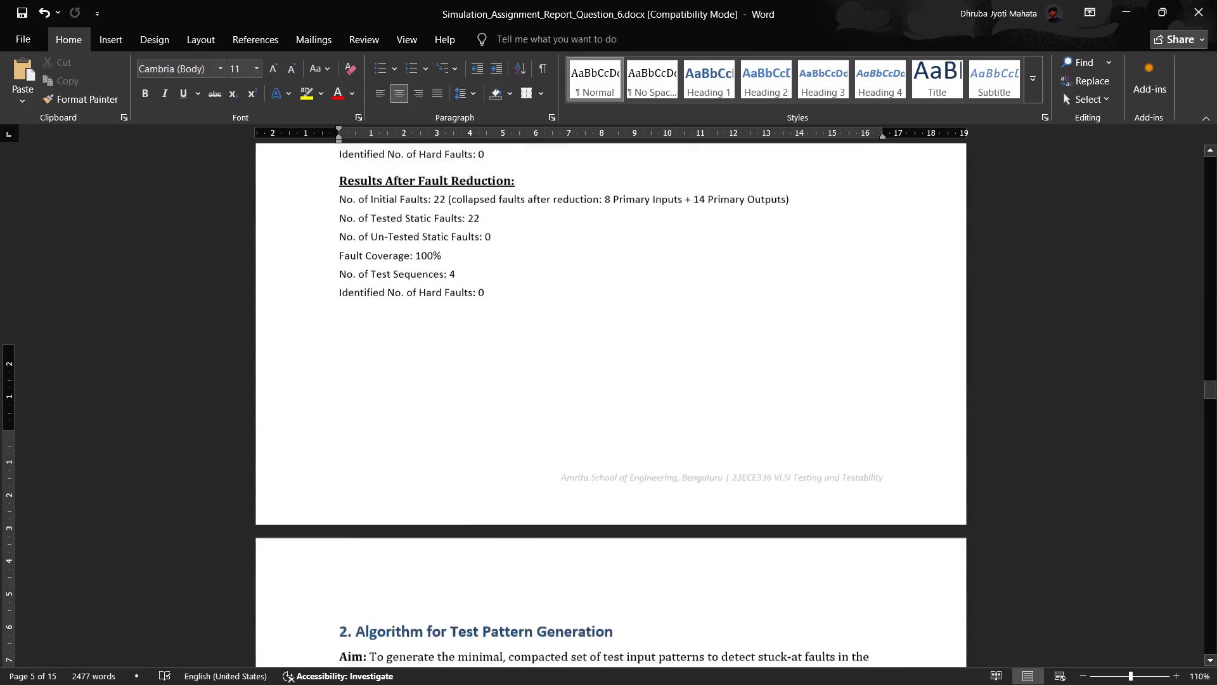
Review the report's Test Pattern Generation section, from the Atalanta Execution Results Summary to the test pattern listing and Technical Note.
scroll(492, 481, down, 12)
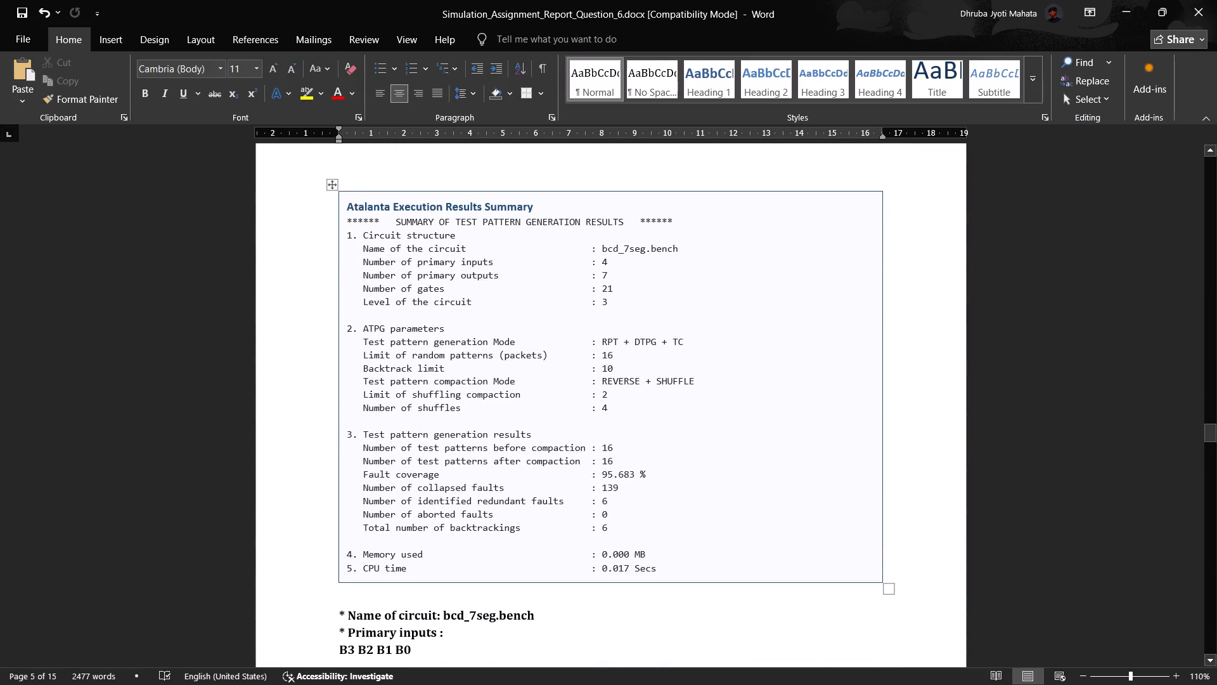
scroll(492, 481, down, 9)
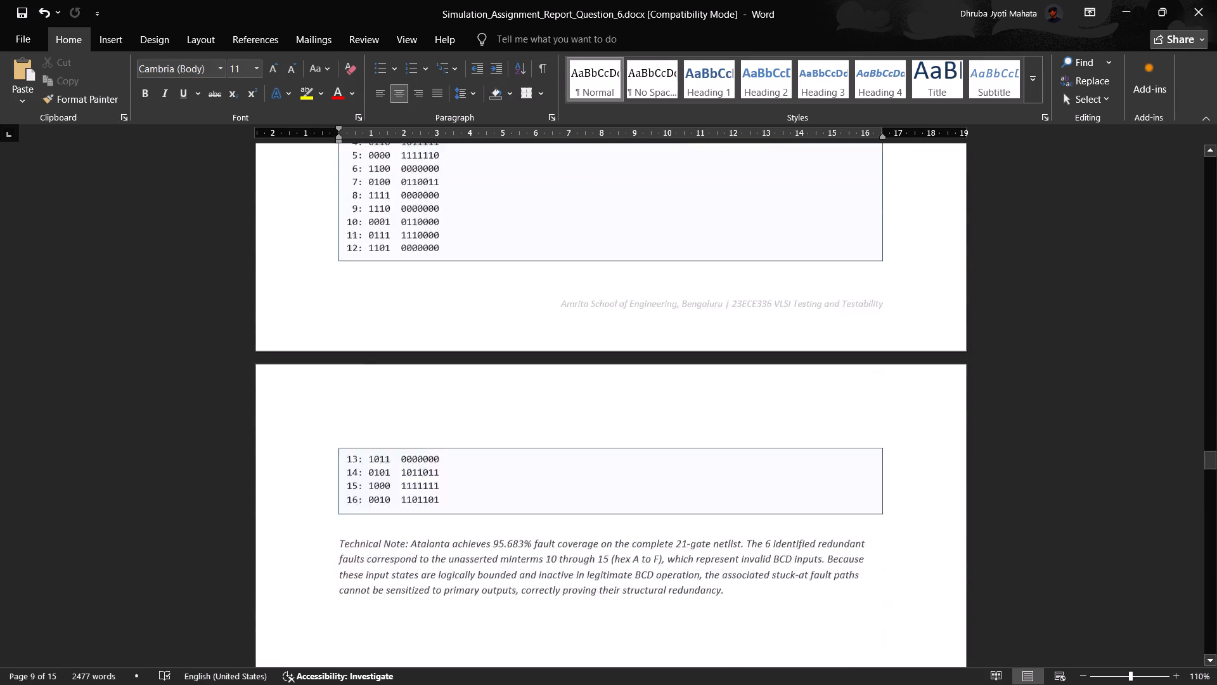
scroll(493, 481, down, 8)
Review the report's Algorithm for Fault Simulation section, from Commands Used through Figures 6 to 9 to the HS, GP and MP experiments.
scroll(493, 481, down, 2)
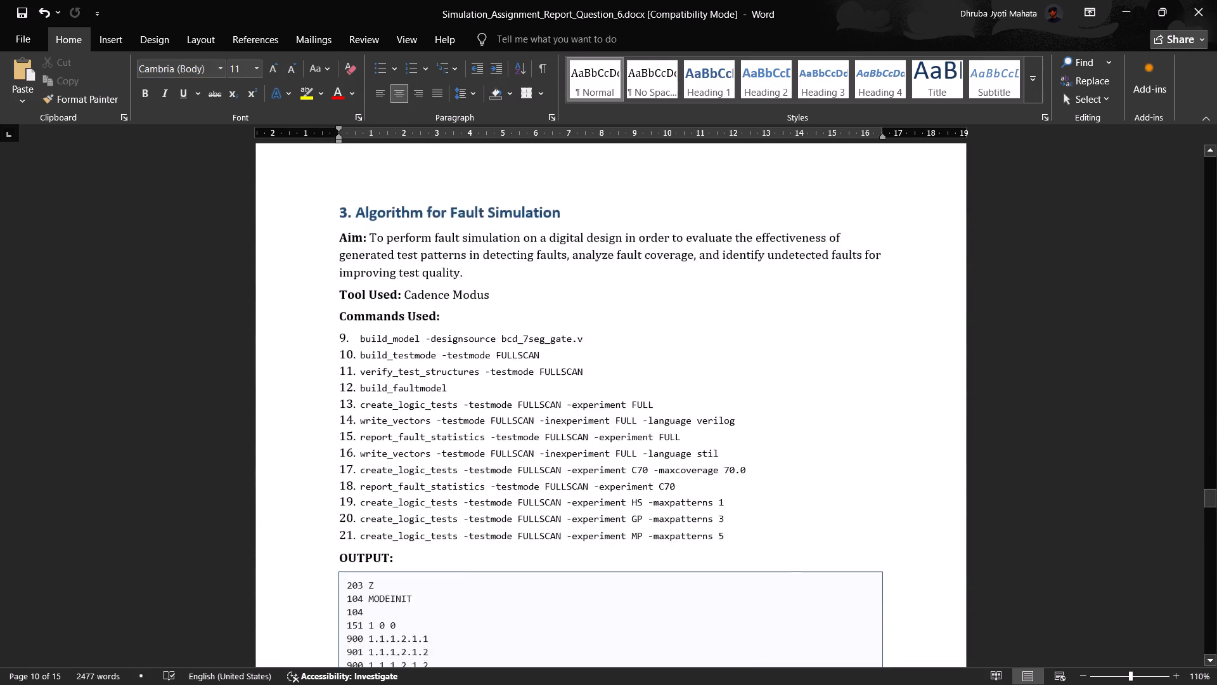
scroll(493, 481, down, 12)
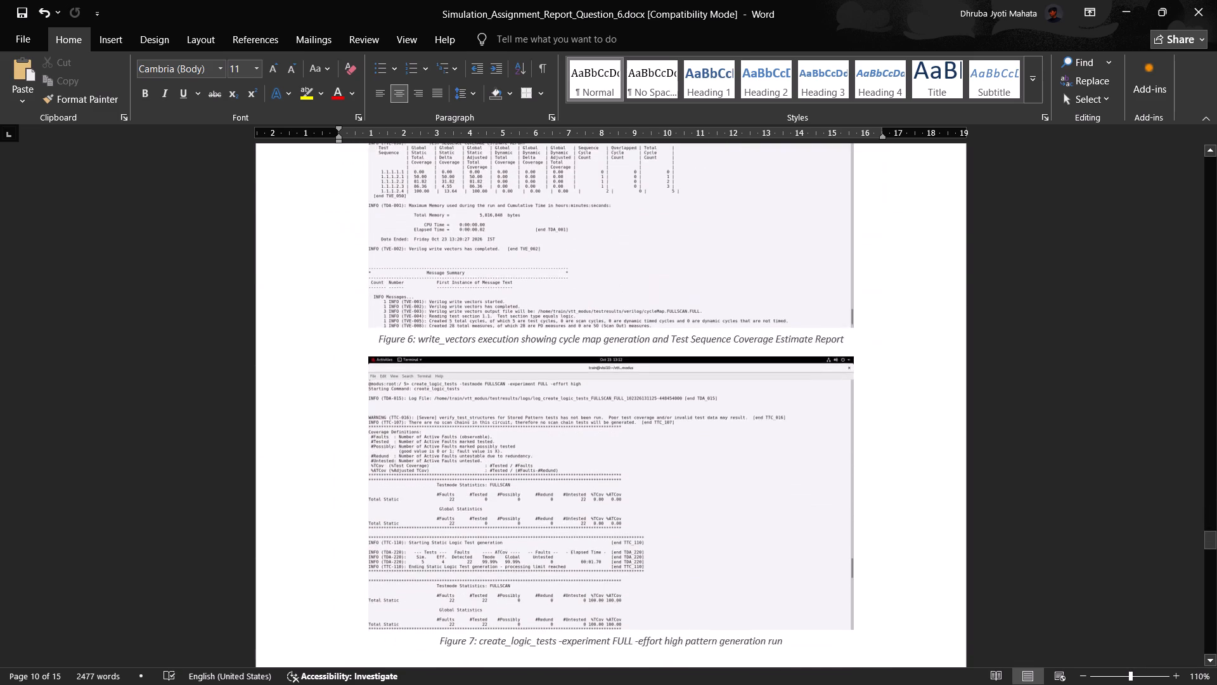
scroll(493, 481, down, 9)
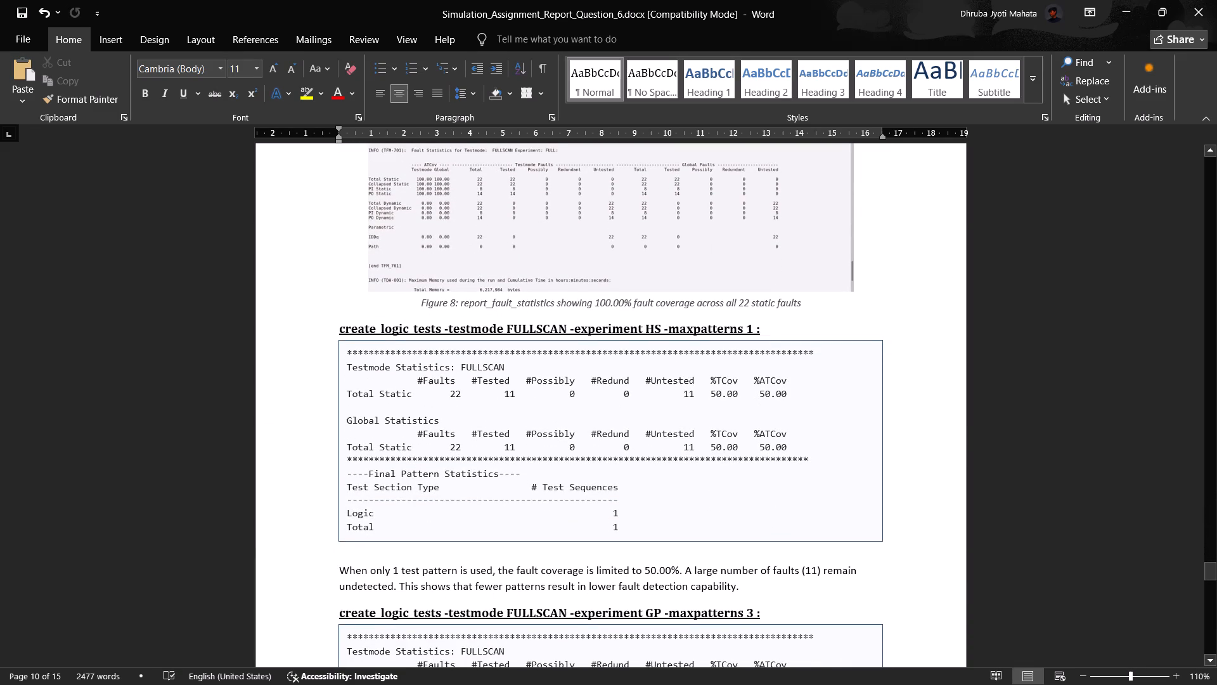
scroll(491, 481, down, 1)
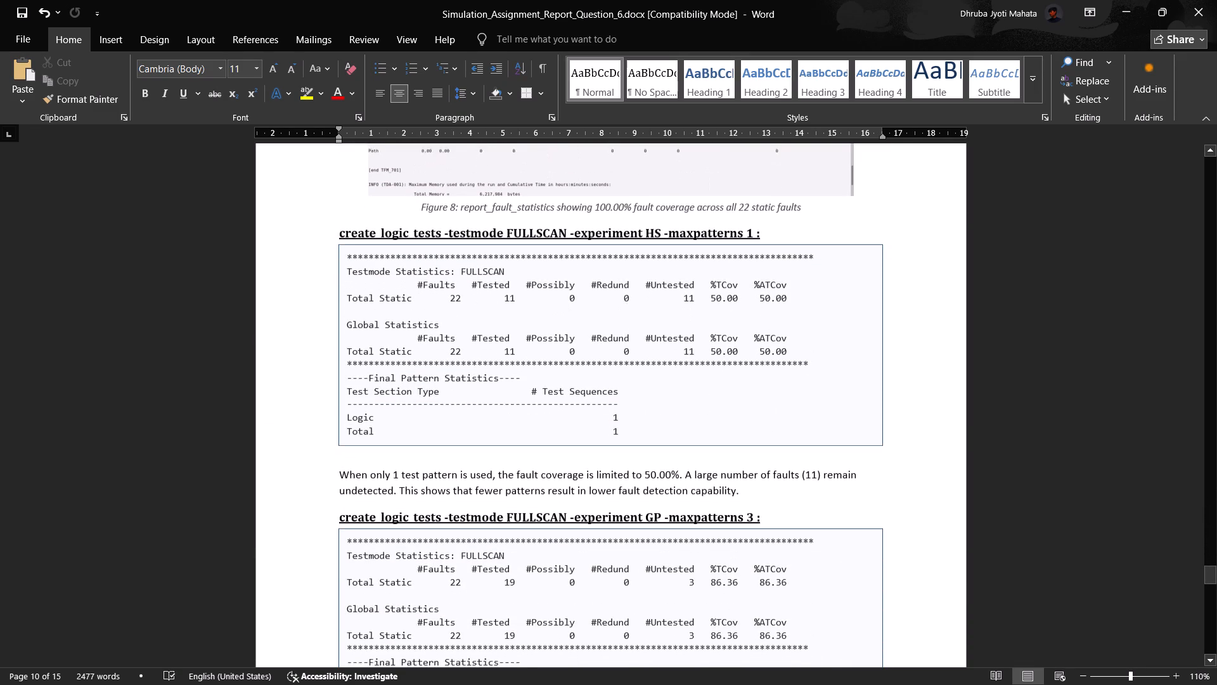
scroll(491, 481, down, 5)
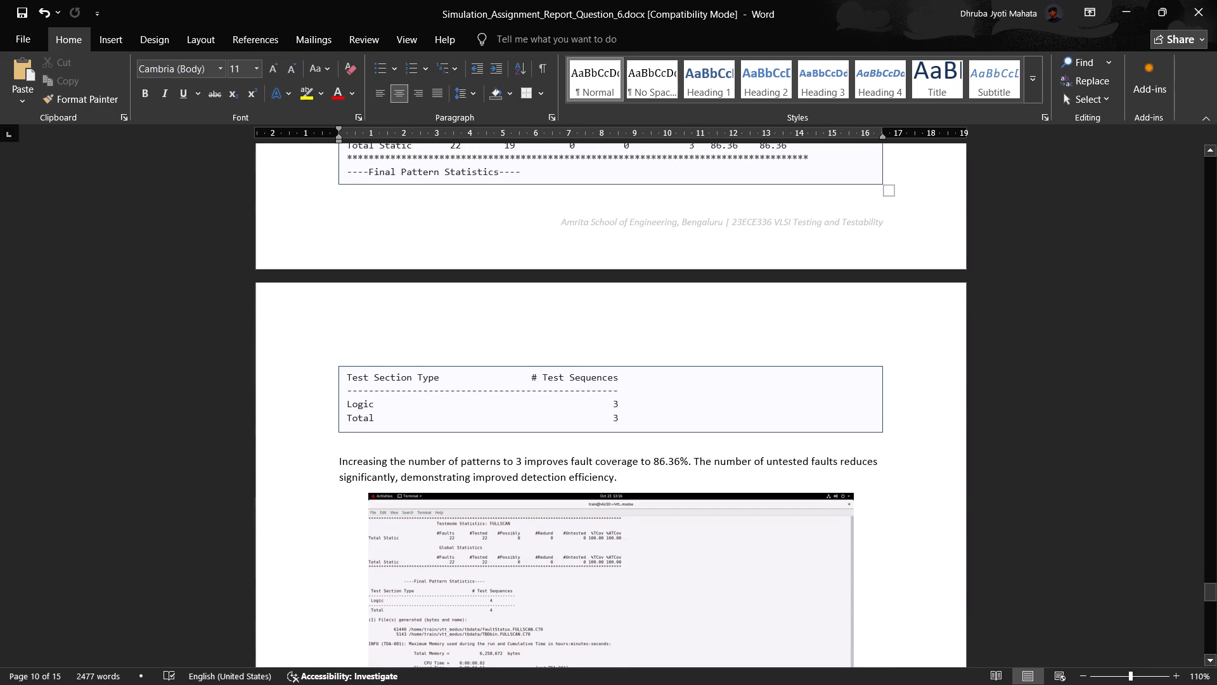
scroll(491, 481, down, 2)
scroll(491, 481, up, 5)
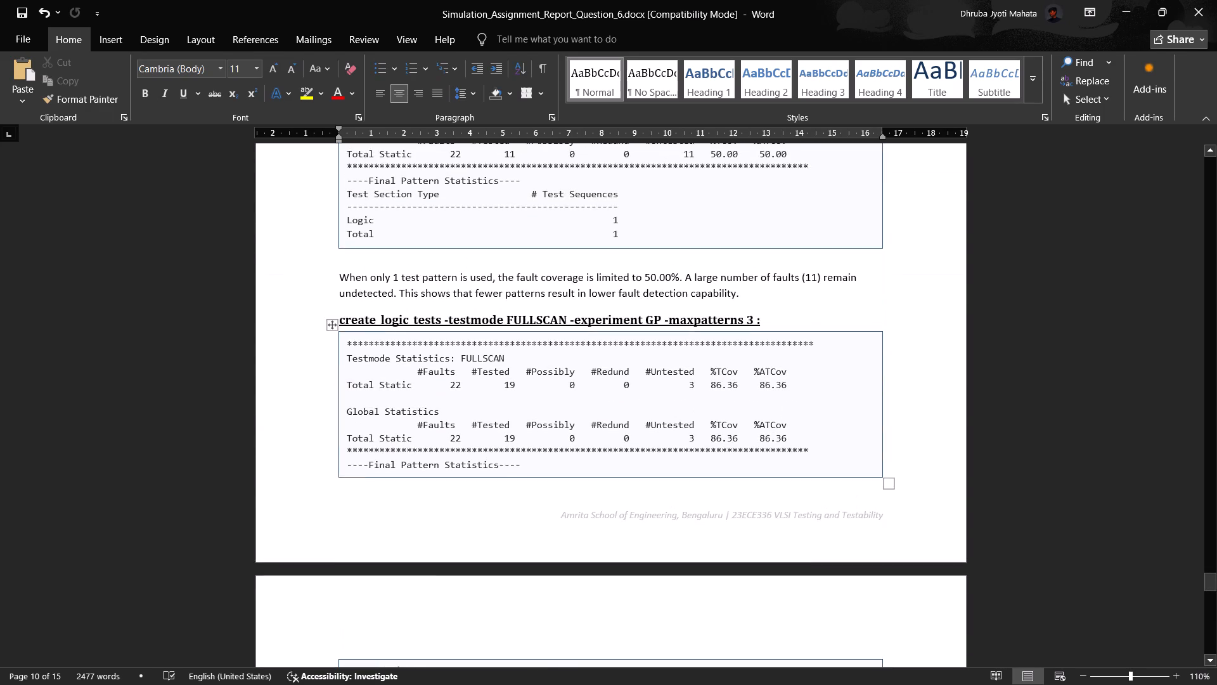
scroll(491, 481, down, 7)
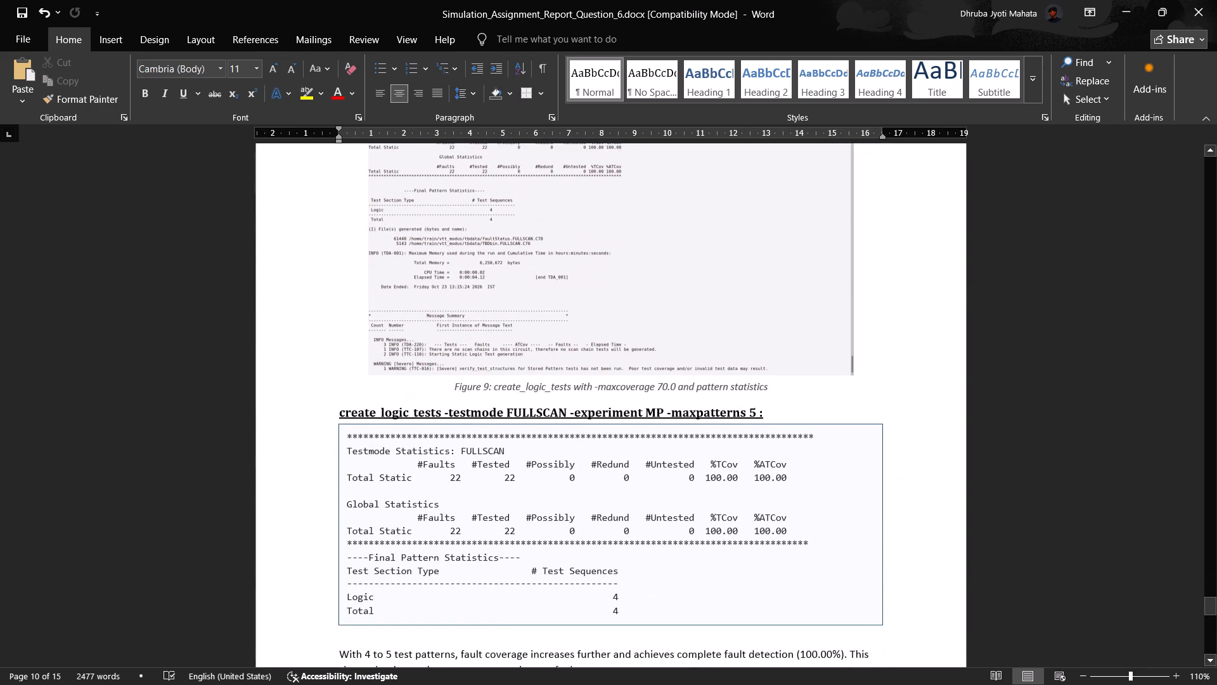
Go back through the vector output and the Fault Simulation heading to recheck the page with patterns 13 to 16 and the Technical Note.
scroll(491, 481, up, 2)
scroll(491, 481, down, 1)
scroll(491, 481, up, 4)
scroll(491, 481, up, 20)
scroll(491, 481, up, 3)
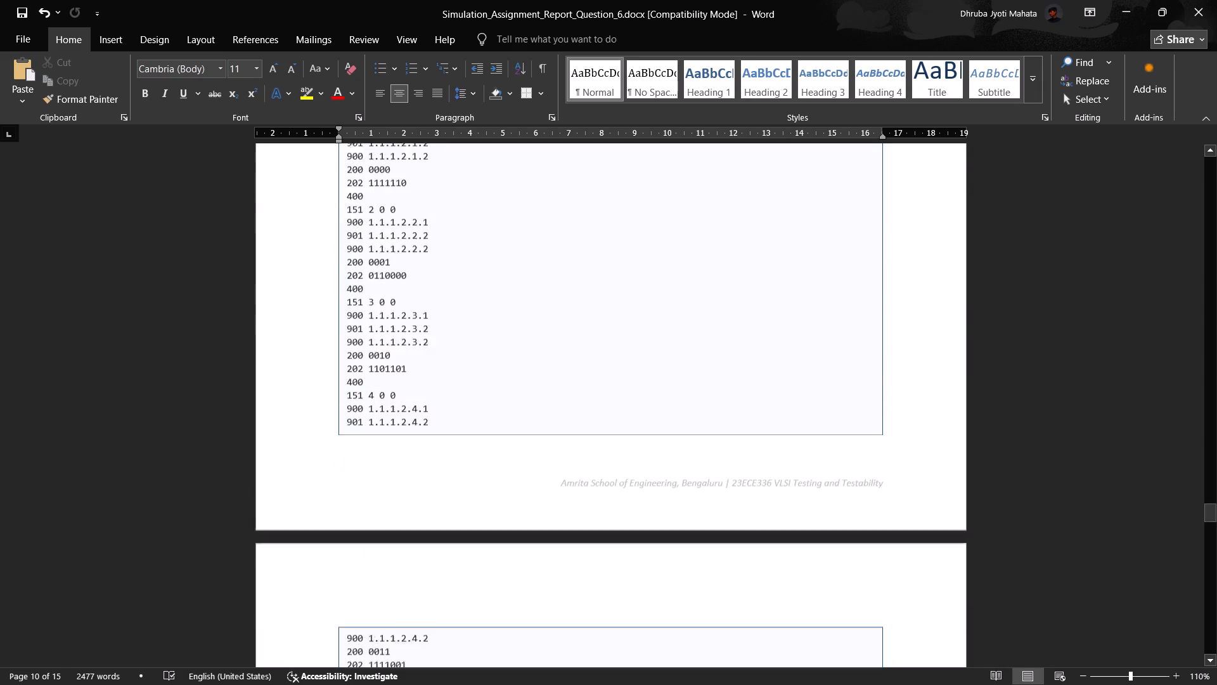
scroll(491, 481, up, 6)
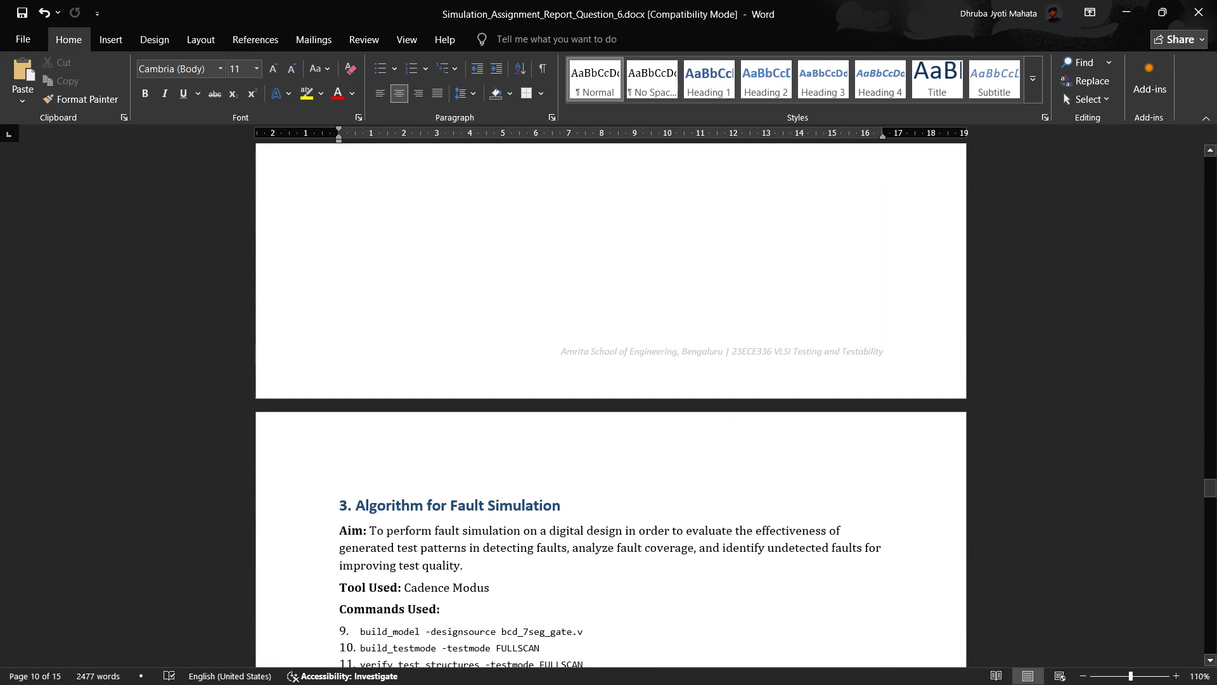
scroll(491, 481, up, 7)
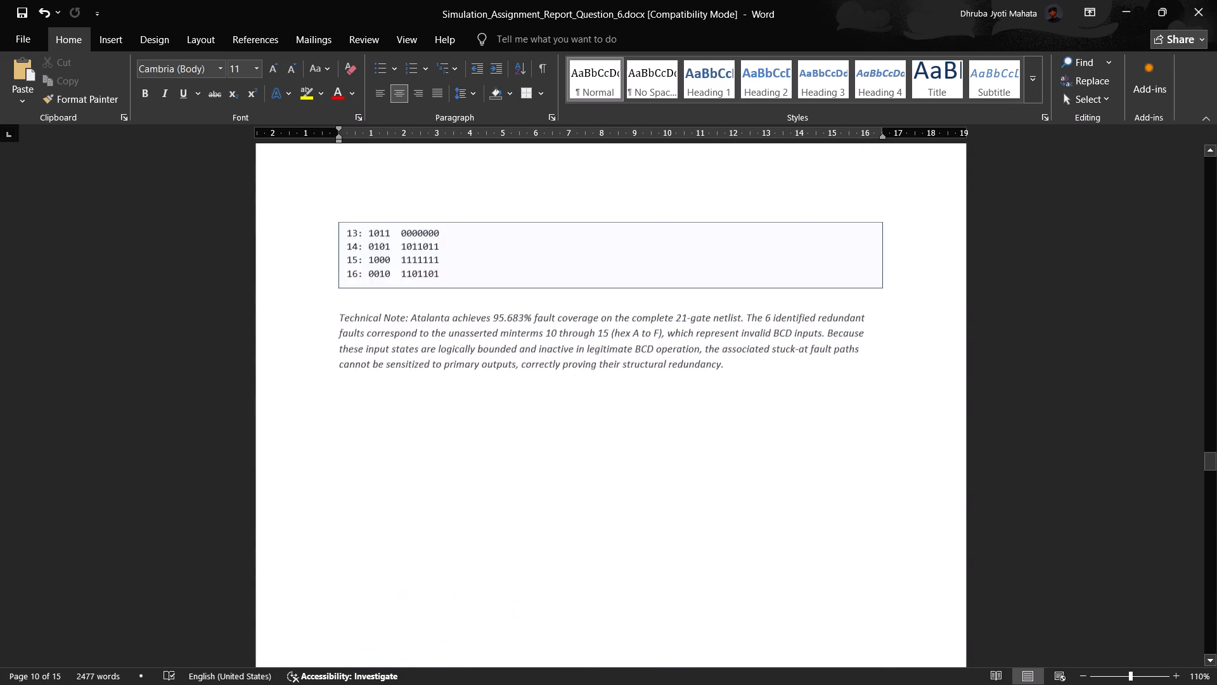
scroll(491, 481, up, 6)
scroll(481, 495, down, 5)
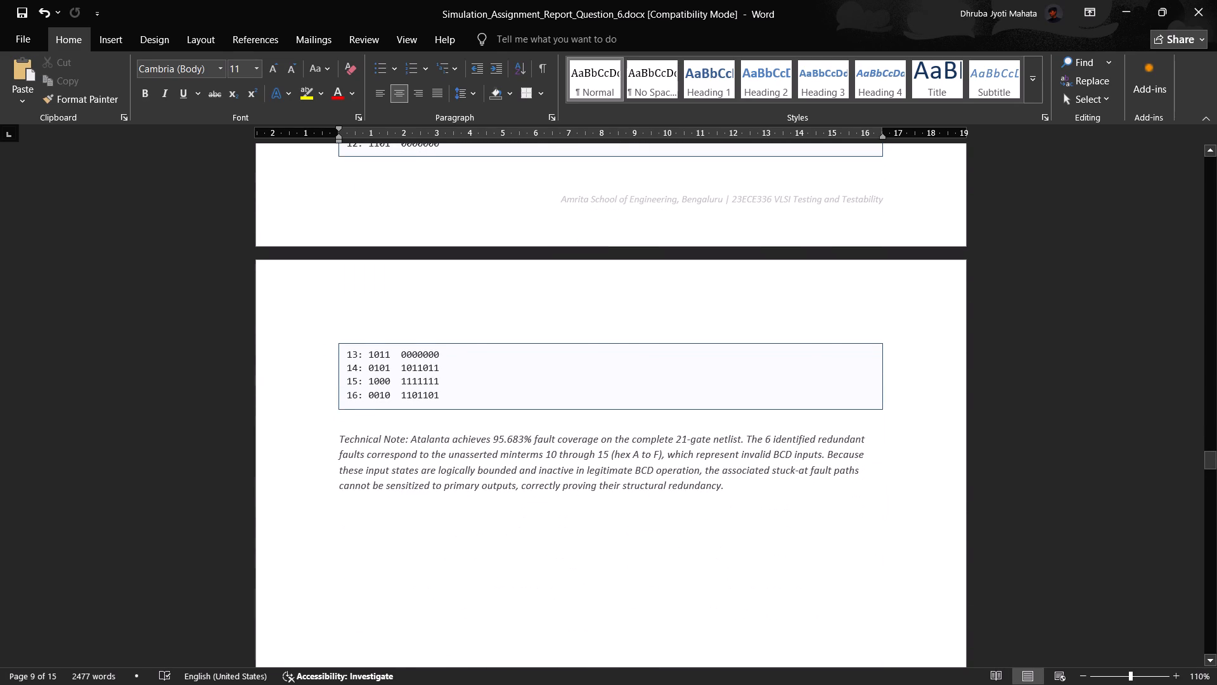
Switch to the format PDF and examine its Algorithm for Fault Simulation opening, Commands Used list and HS experiment output.
key(alt+Tab)
scroll(591, 536, up, 7)
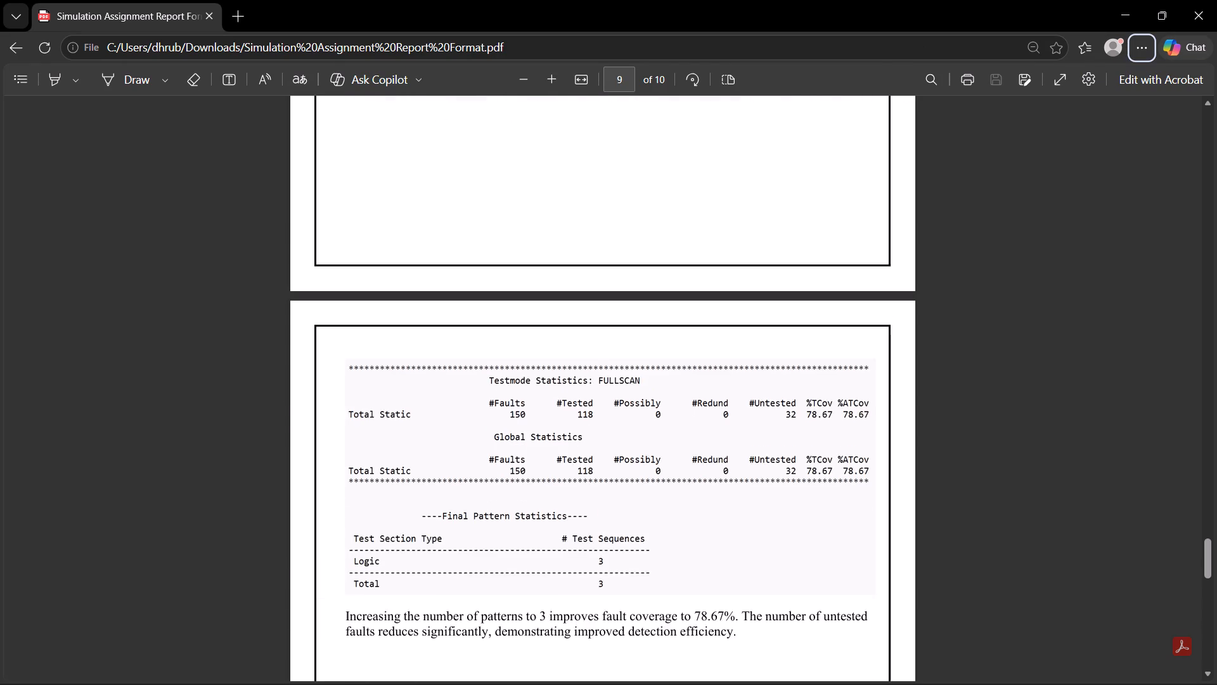
scroll(591, 536, up, 14)
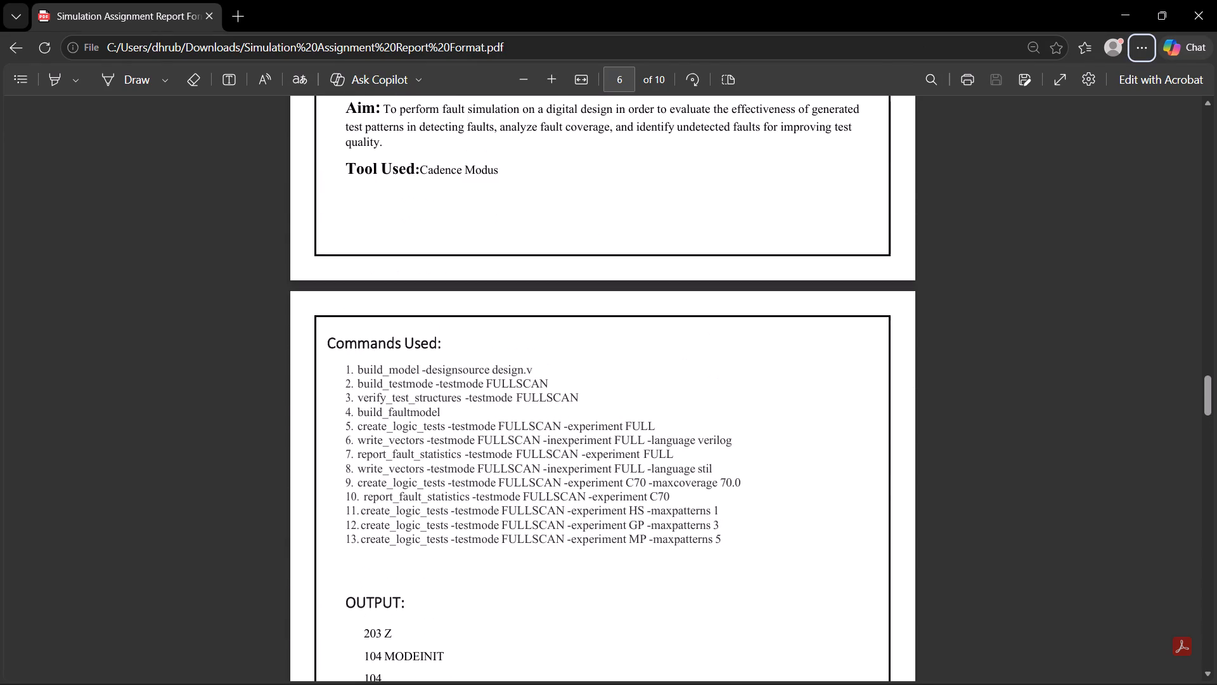
scroll(591, 536, up, 6)
scroll(591, 536, down, 7)
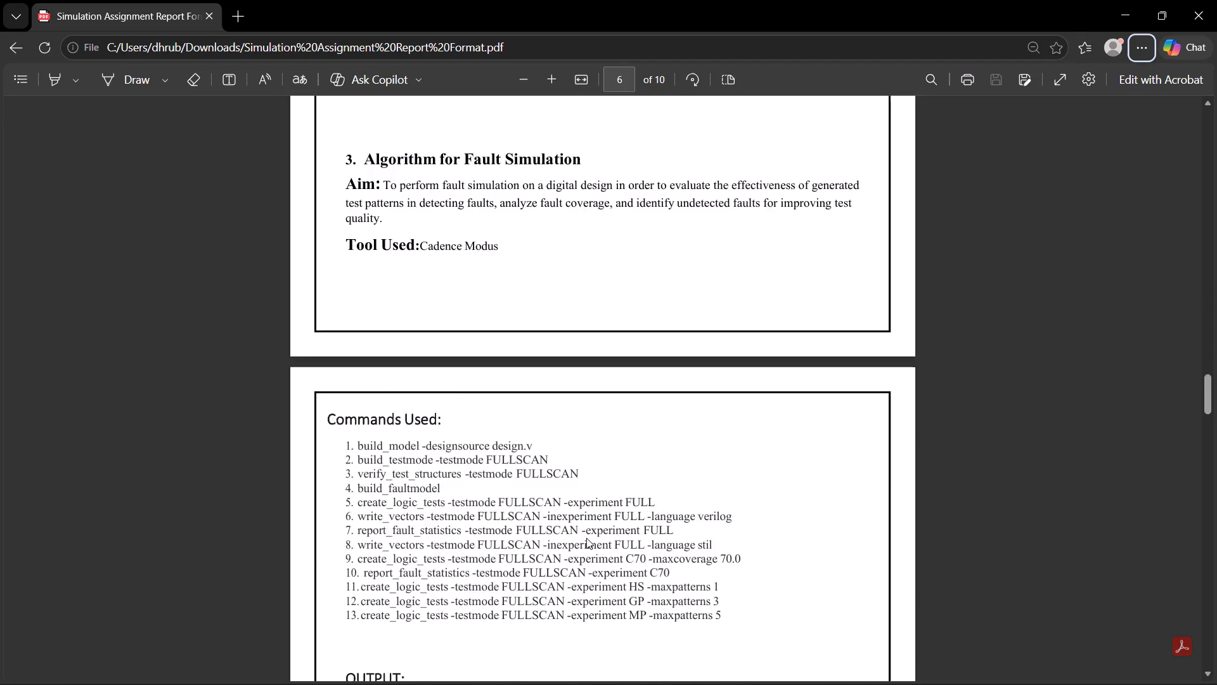
scroll(586, 538, down, 11)
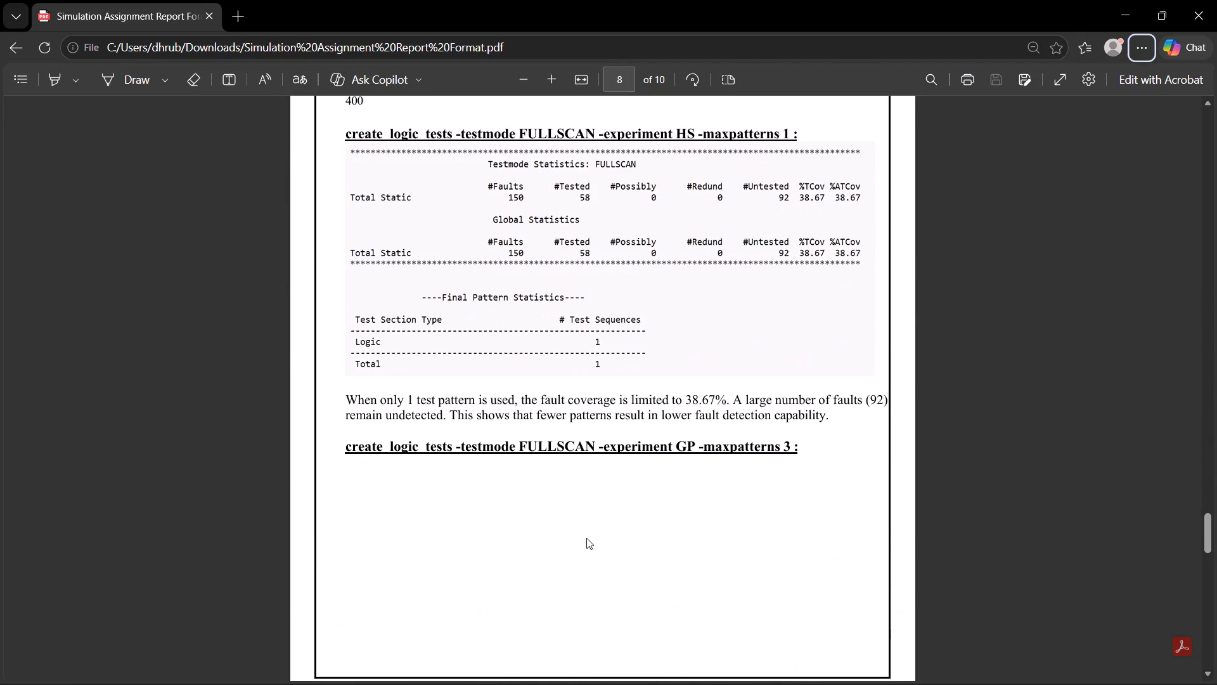
scroll(586, 538, up, 12)
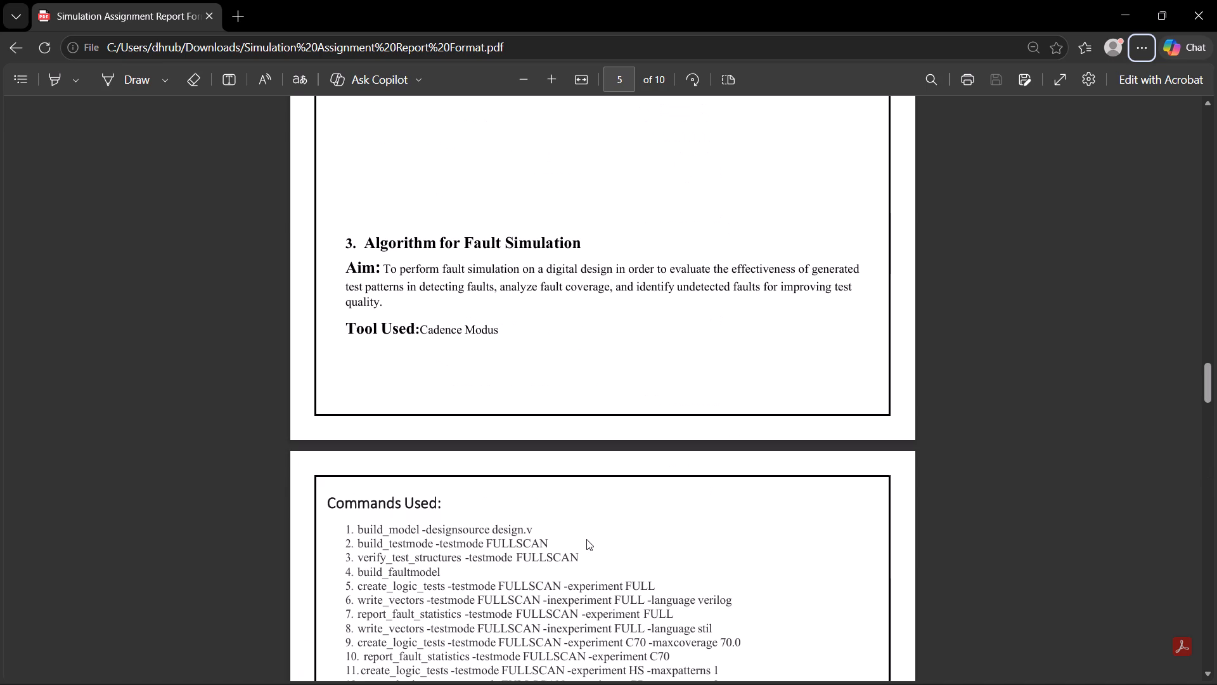
scroll(586, 539, down, 12)
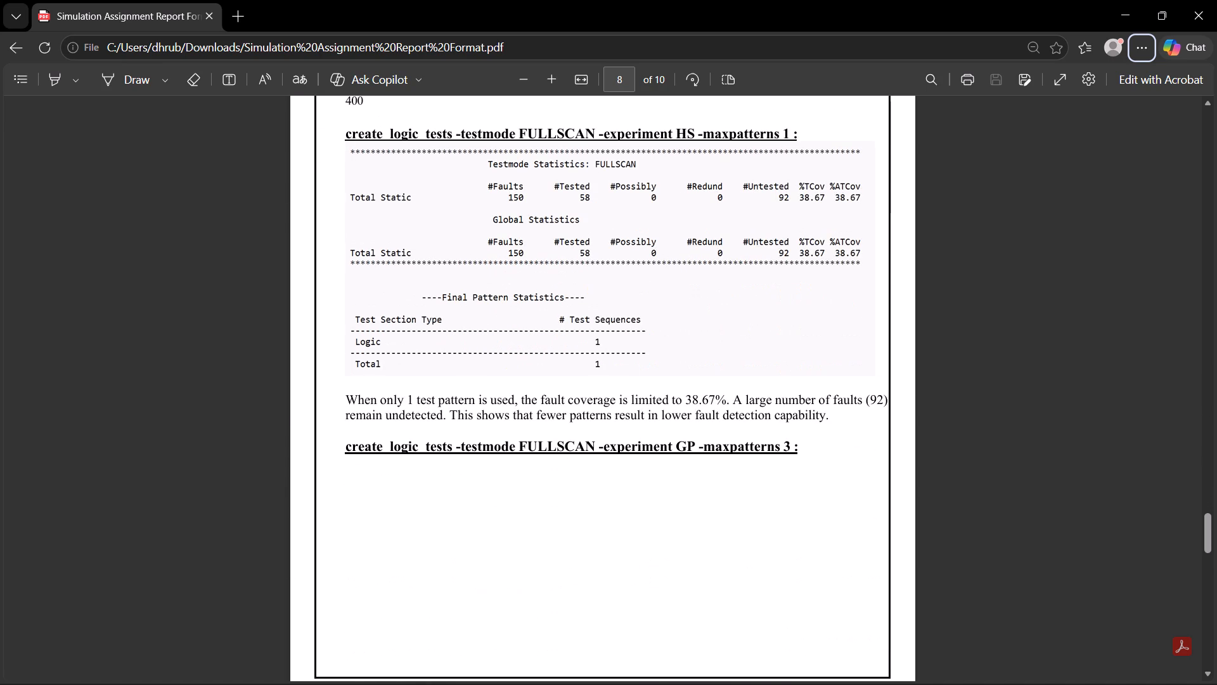
Examine the format PDF's GP and MP experiment results, the experiment comparison table and the Observation paragraph.
scroll(586, 541, down, 5)
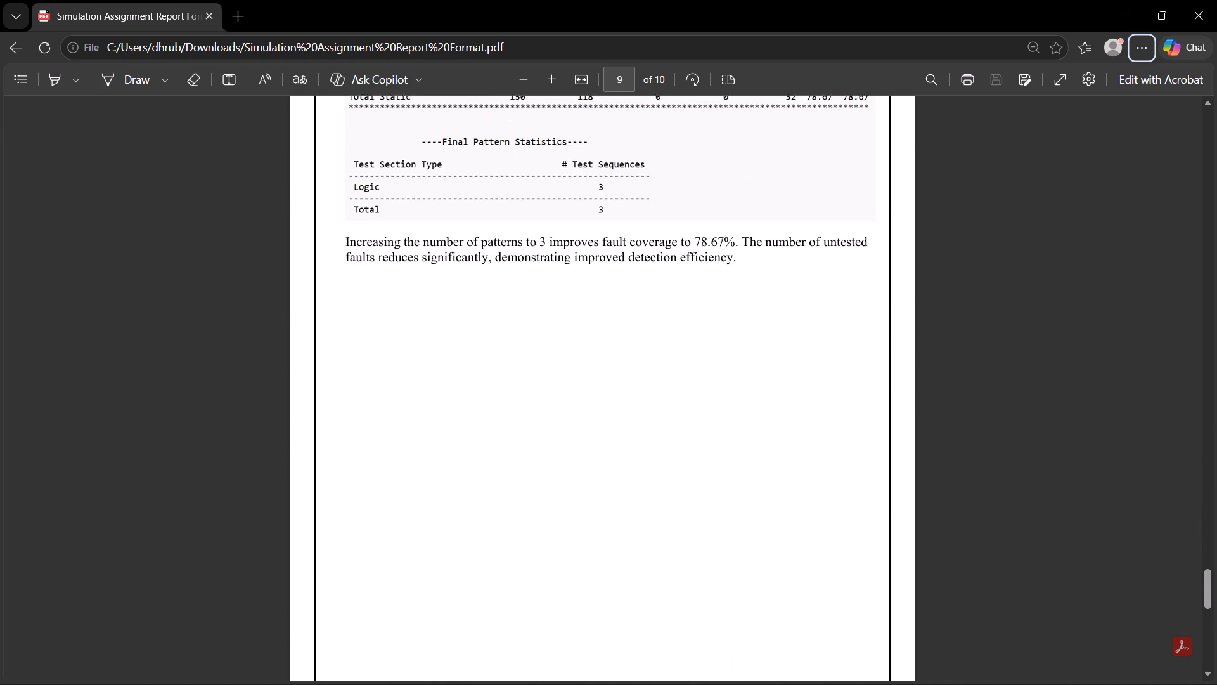
scroll(586, 541, down, 3)
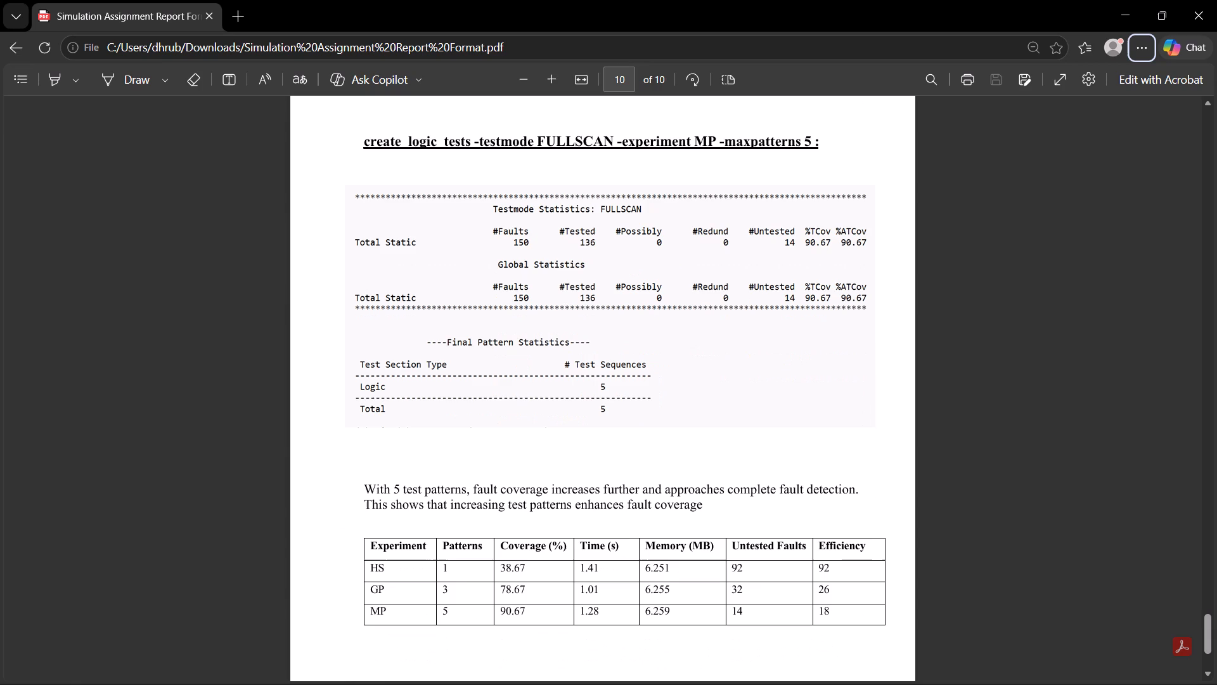
scroll(584, 541, down, 1)
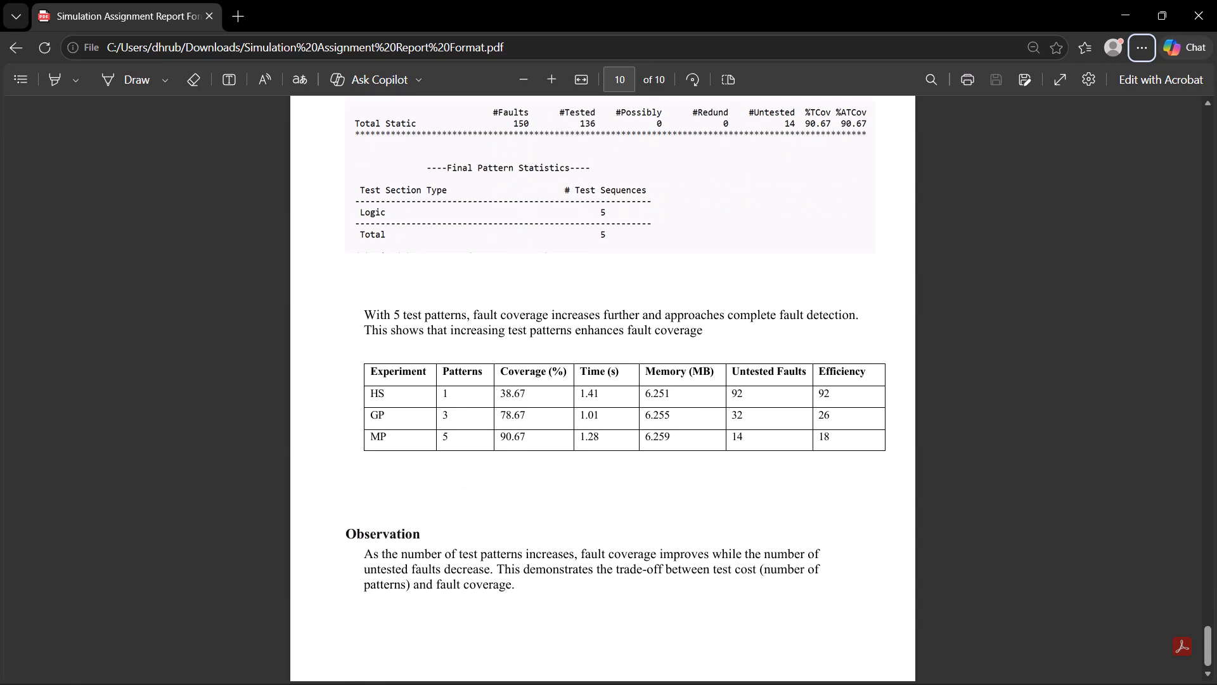
scroll(579, 541, down, 3)
scroll(549, 542, up, 1)
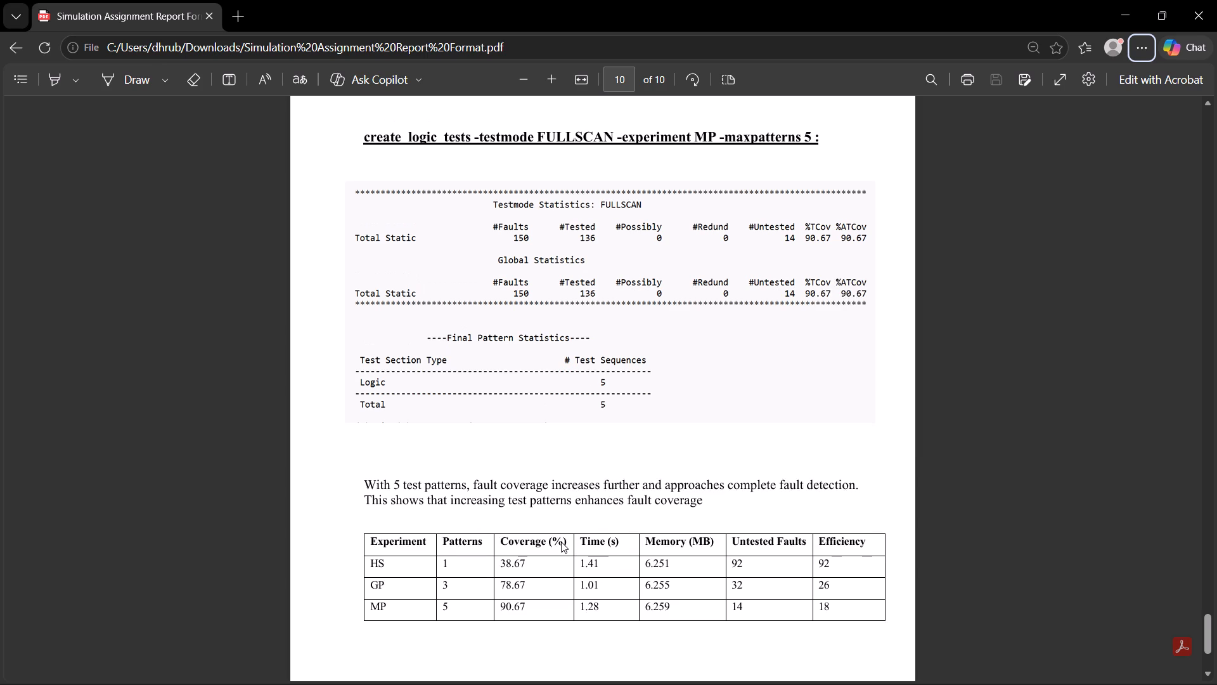
scroll(561, 542, down, 1)
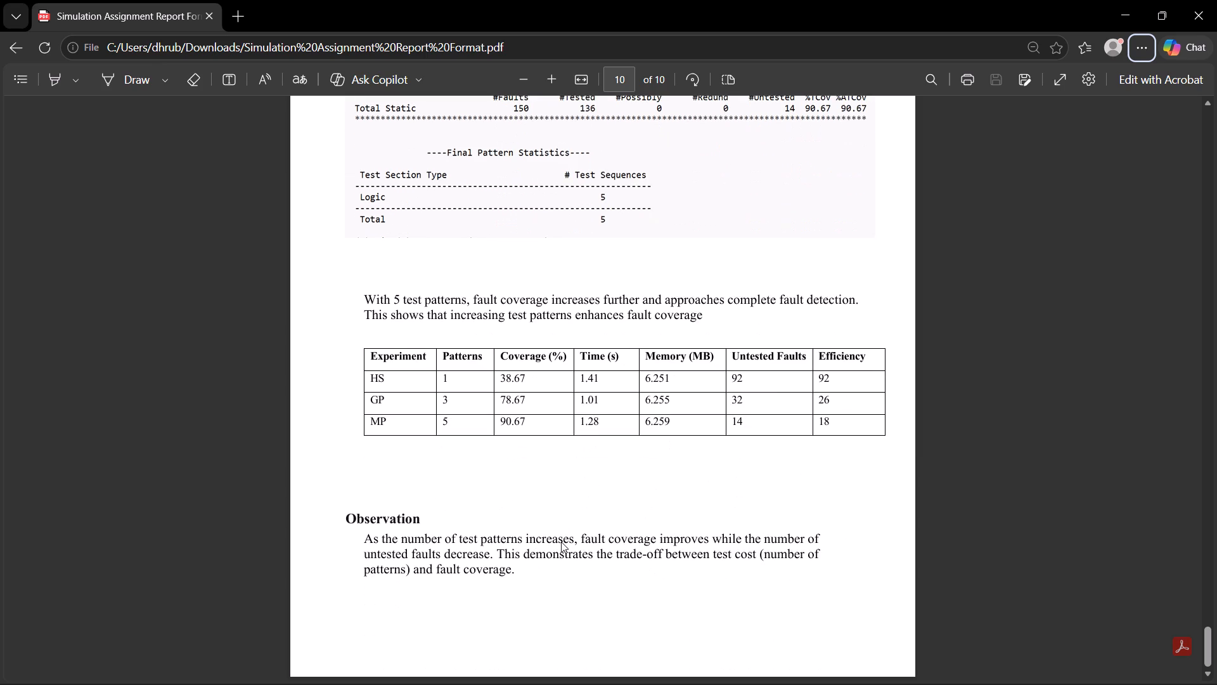
Switch to the Word report and review its Fault Simulation section through the MP experiment, strategy comparison table and Observation.
key(alt+Tab)
scroll(567, 521, down, 12)
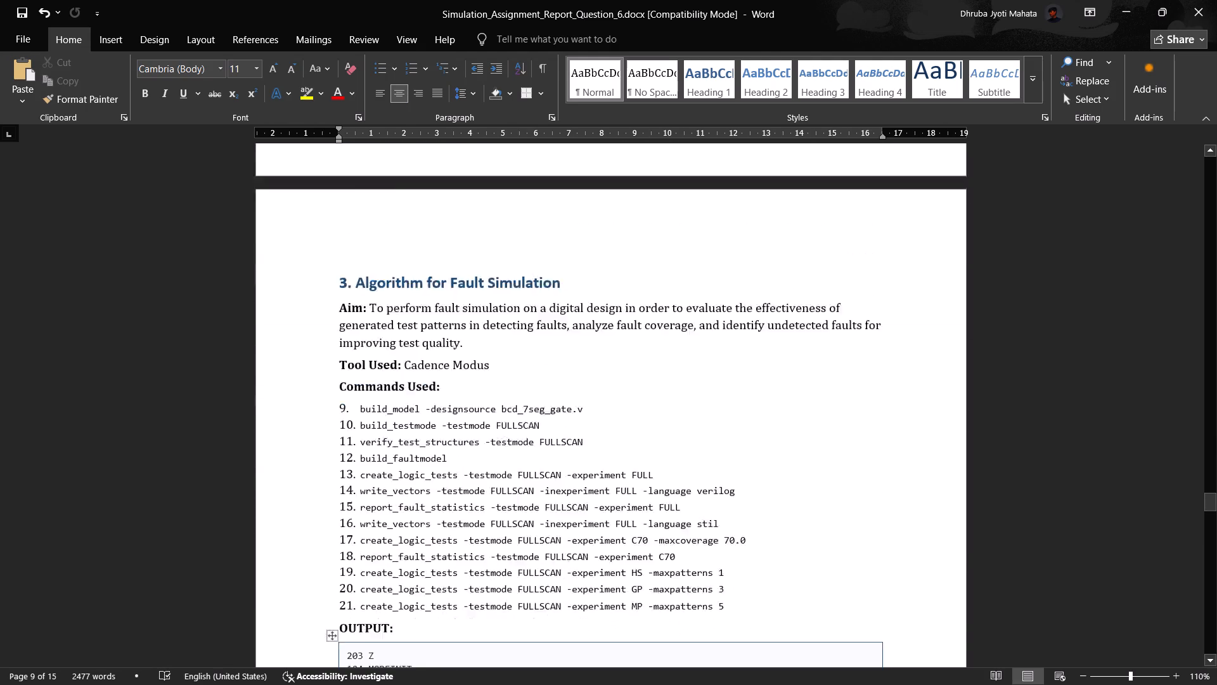
scroll(585, 519, down, 9)
scroll(585, 540, down, 16)
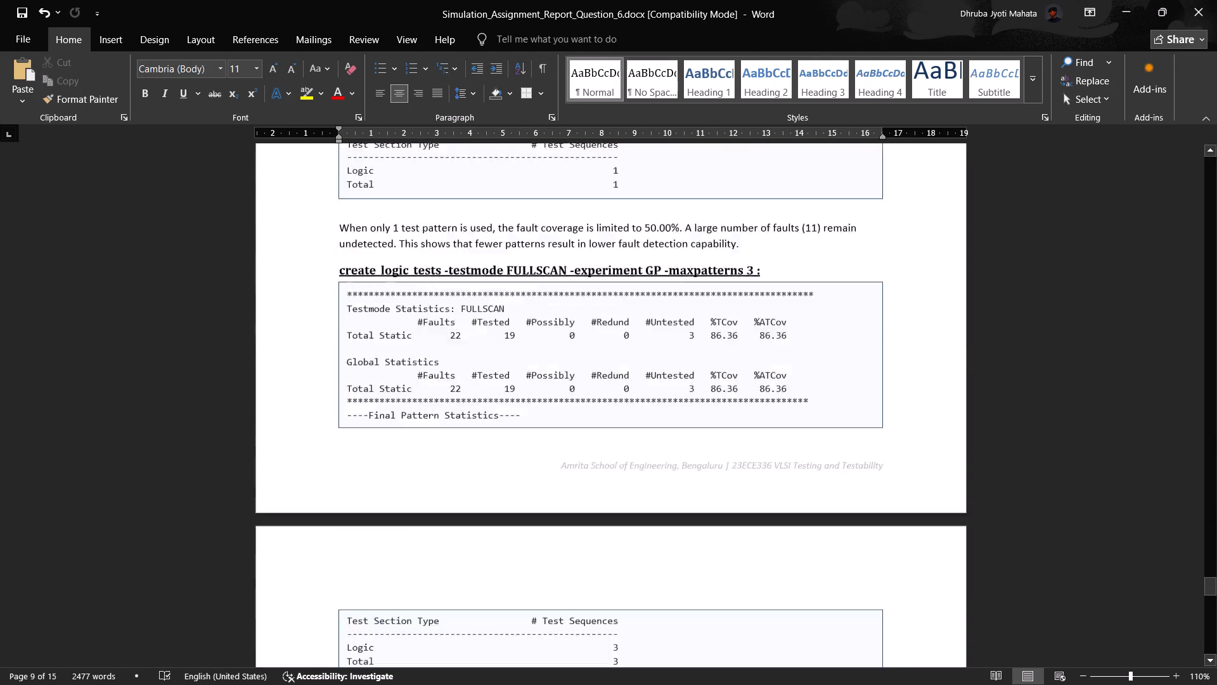
scroll(587, 543, down, 6)
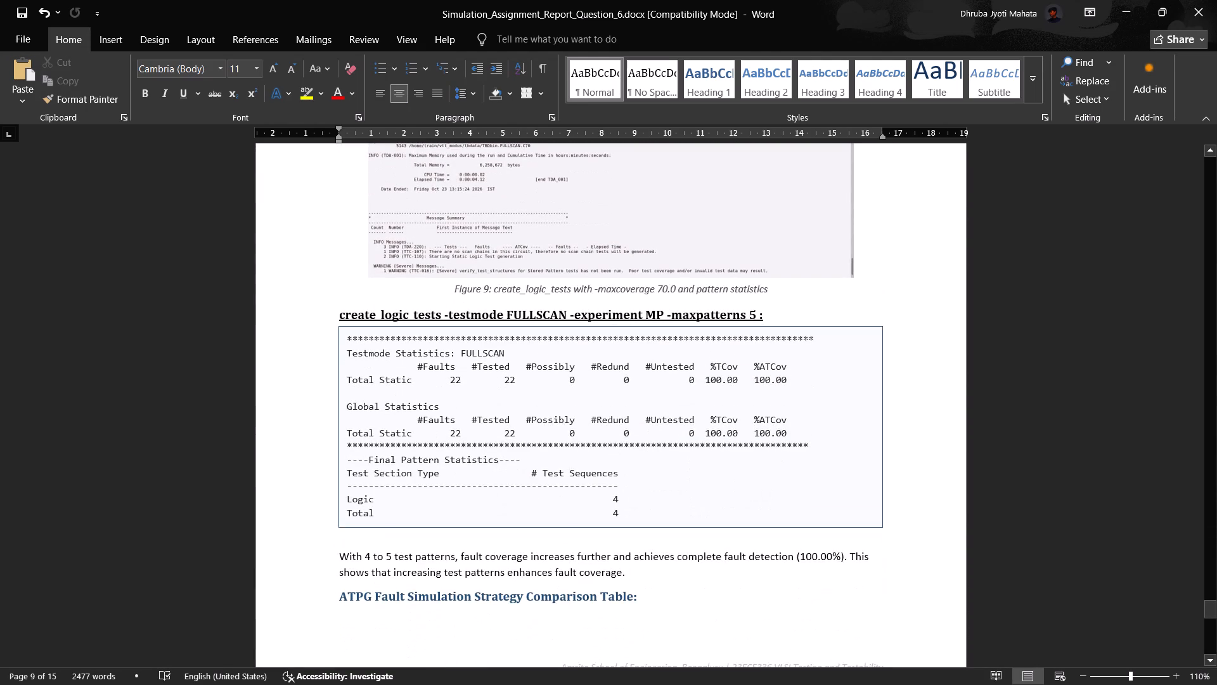
scroll(587, 547, up, 2)
scroll(587, 551, down, 9)
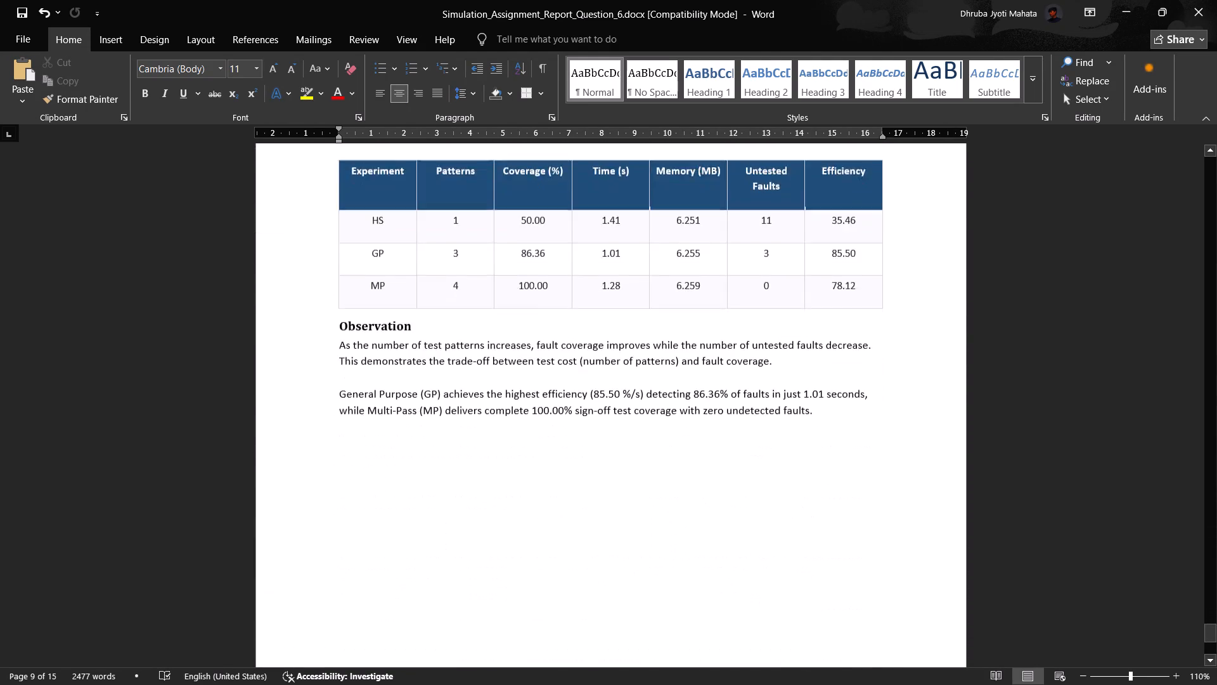
scroll(587, 557, down, 4)
scroll(587, 557, up, 5)
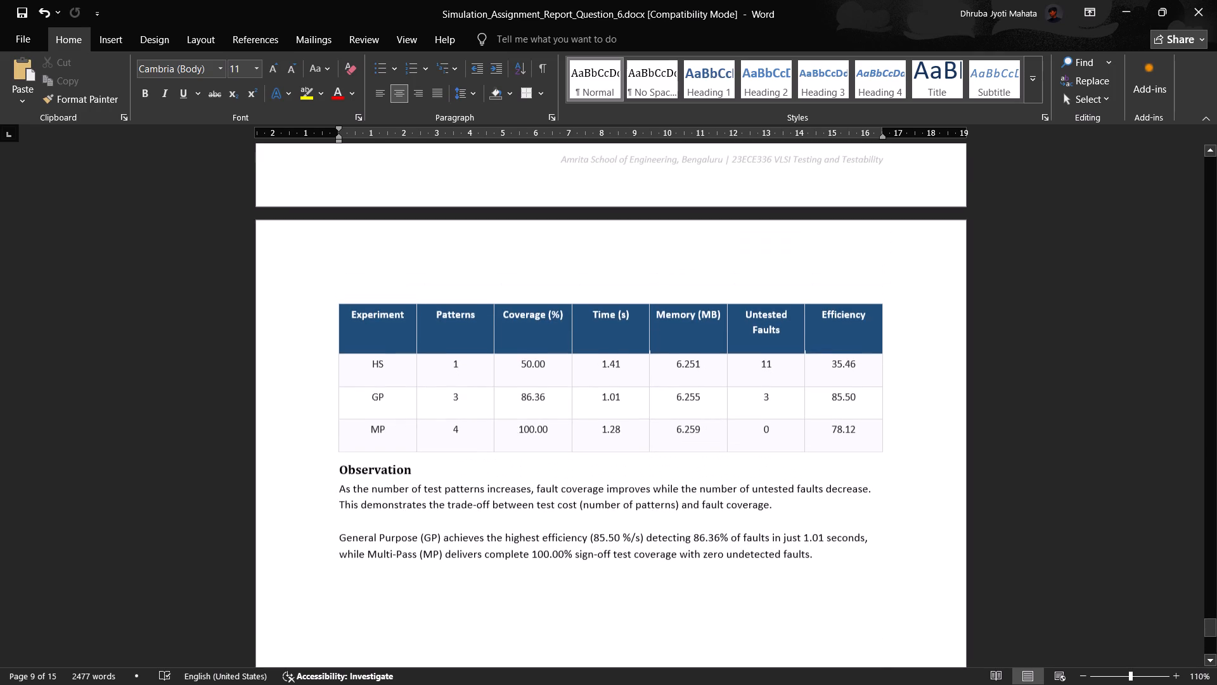
Go back through the report's Figure 8 and vector output to recheck the Fault Simulation Commands Used list and the start of OUTPUT.
scroll(576, 582, up, 20)
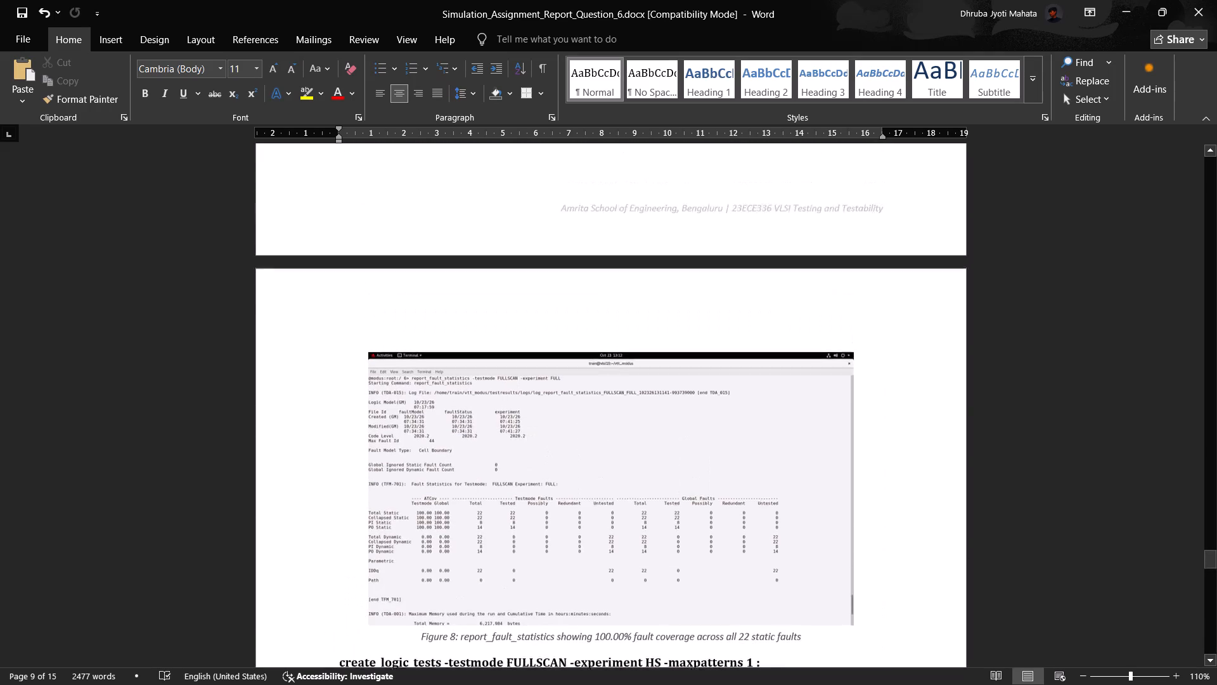
scroll(576, 582, up, 11)
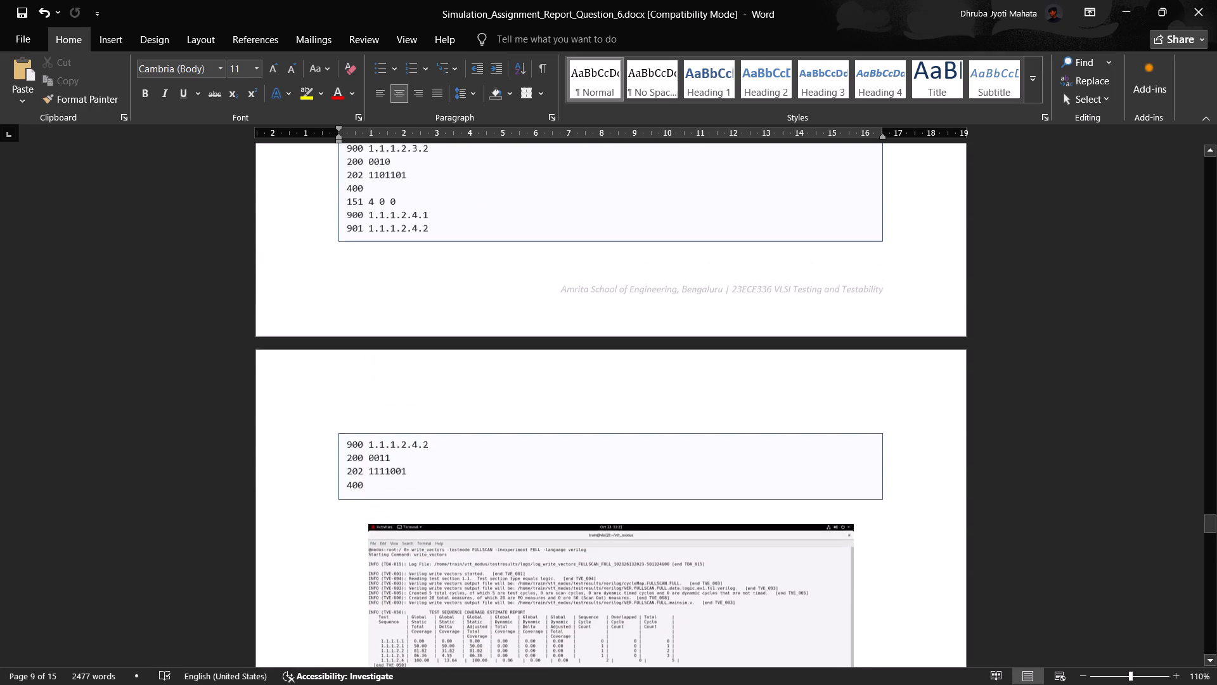
scroll(576, 582, up, 8)
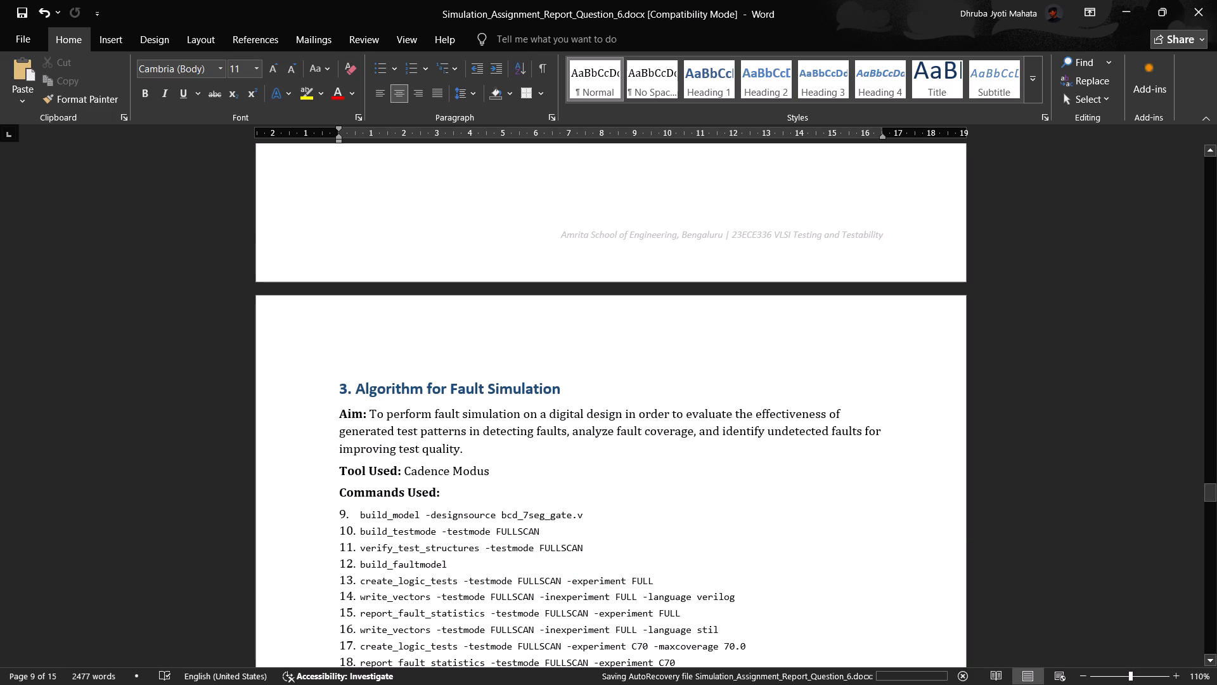
scroll(576, 582, down, 1)
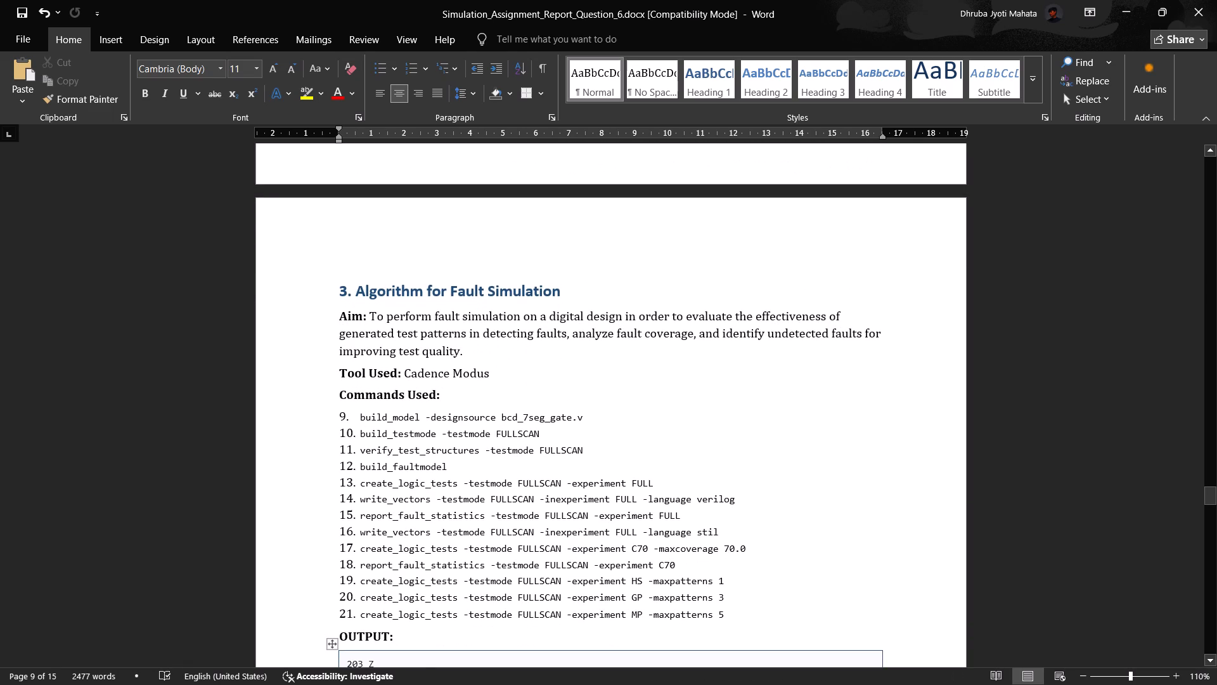
scroll(579, 579, down, 3)
scroll(579, 579, up, 2)
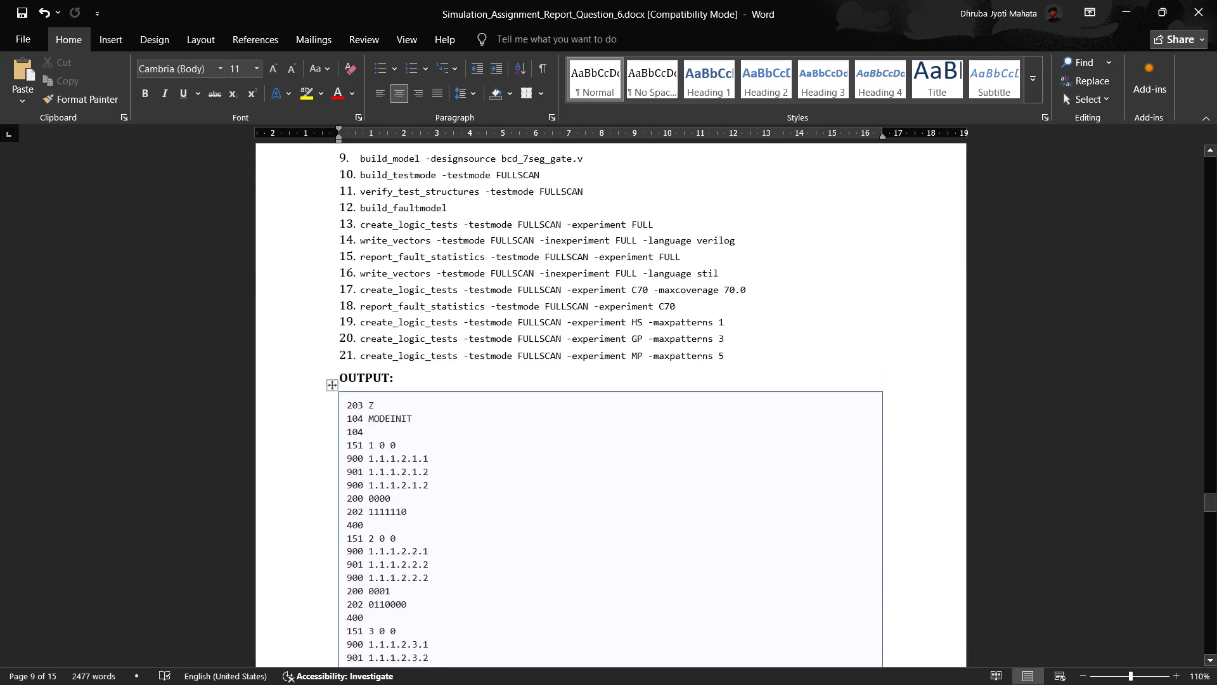
scroll(579, 579, up, 1)
Switch to the ss 5 - Full coverage folder and examine its three screenshots of the FULL experiment's test generation and fault statistics.
key(alt+Tab)
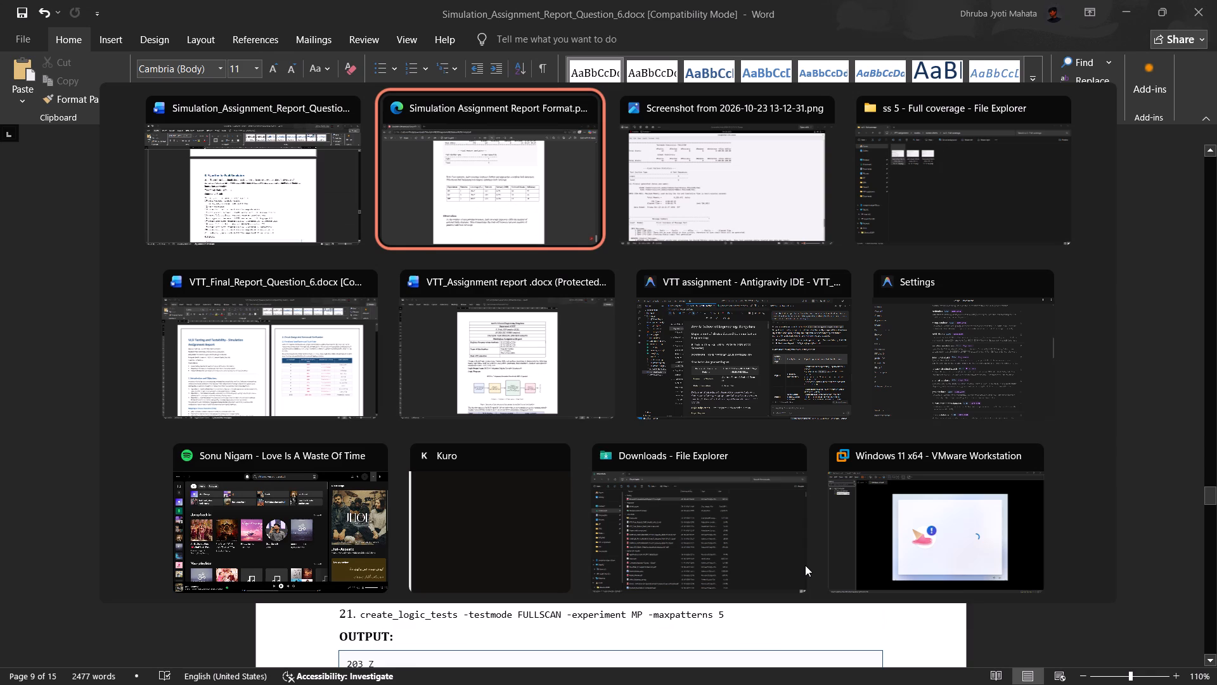
key(alt+Tab)
key(alt+Tab)
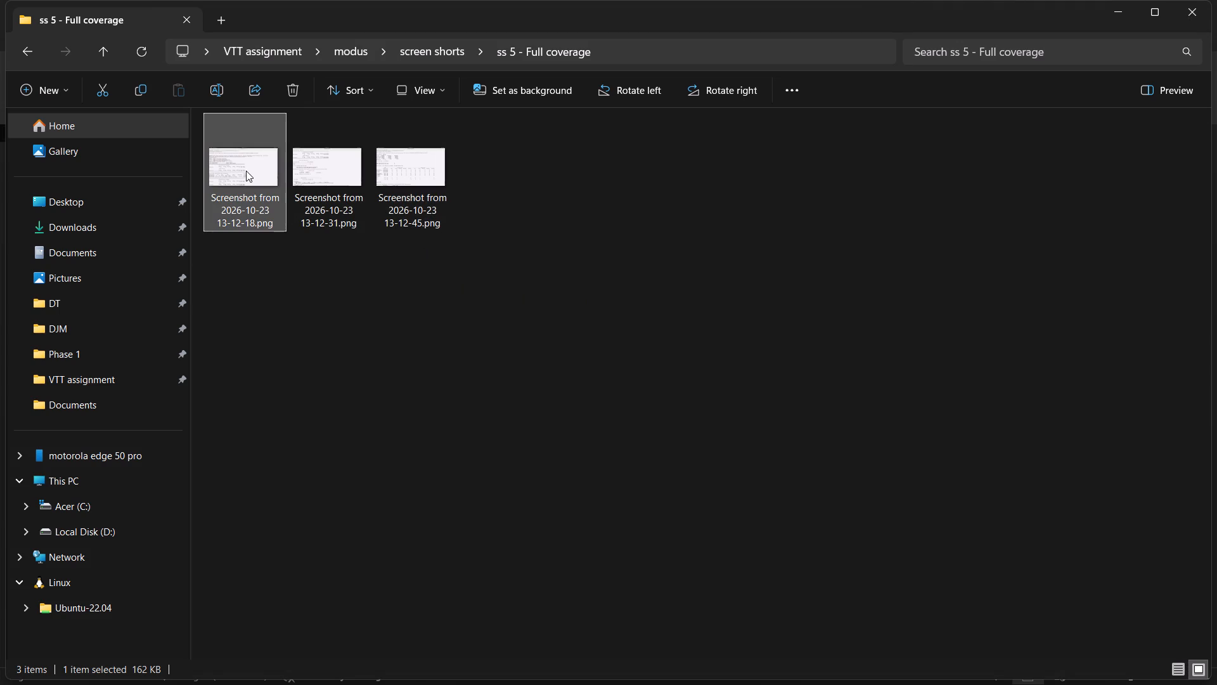
double_click(246, 171)
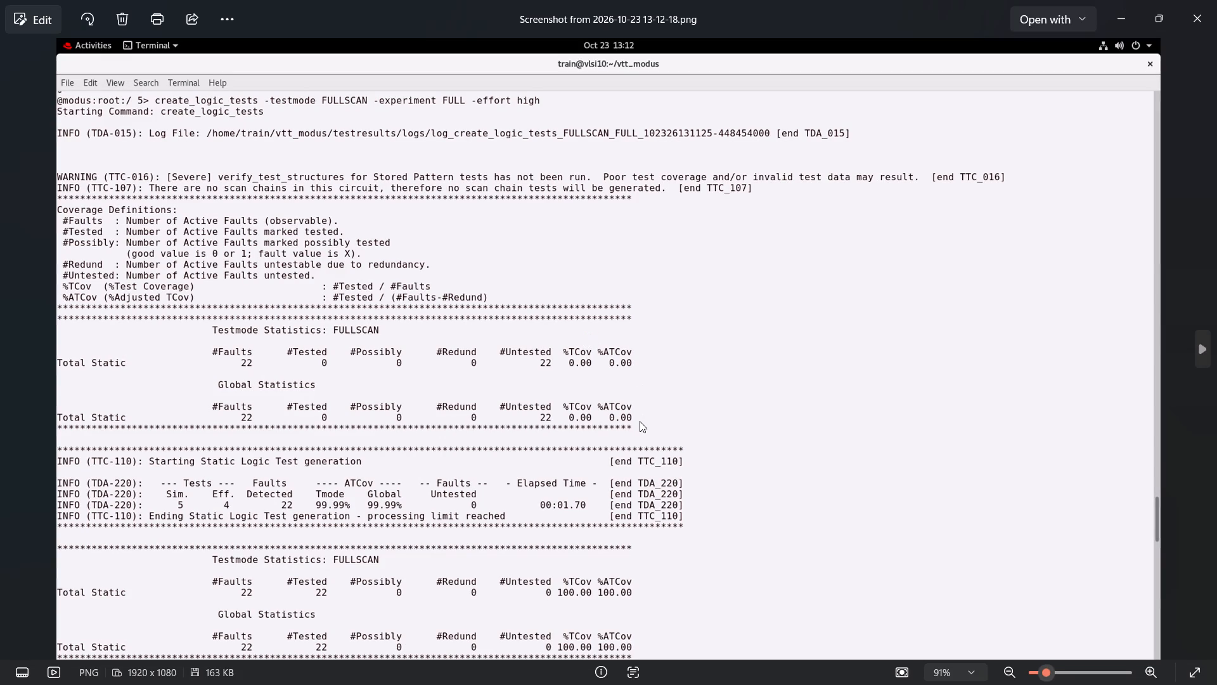
scroll(640, 426, down, 1)
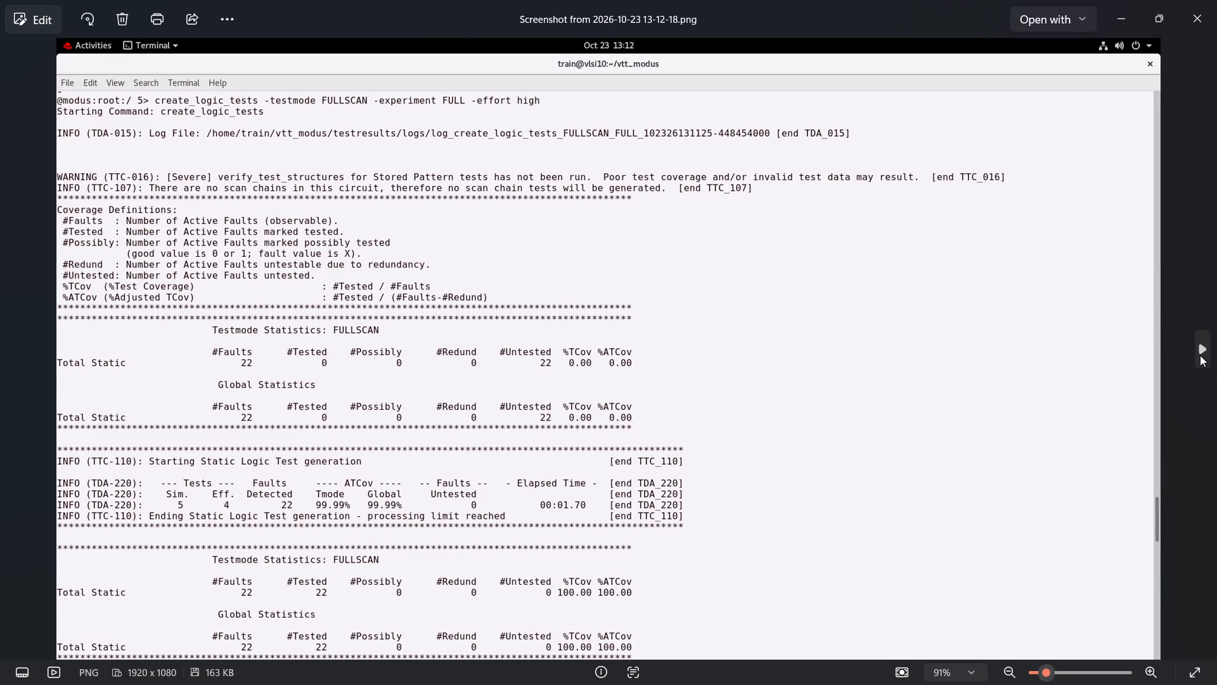
click(1200, 355)
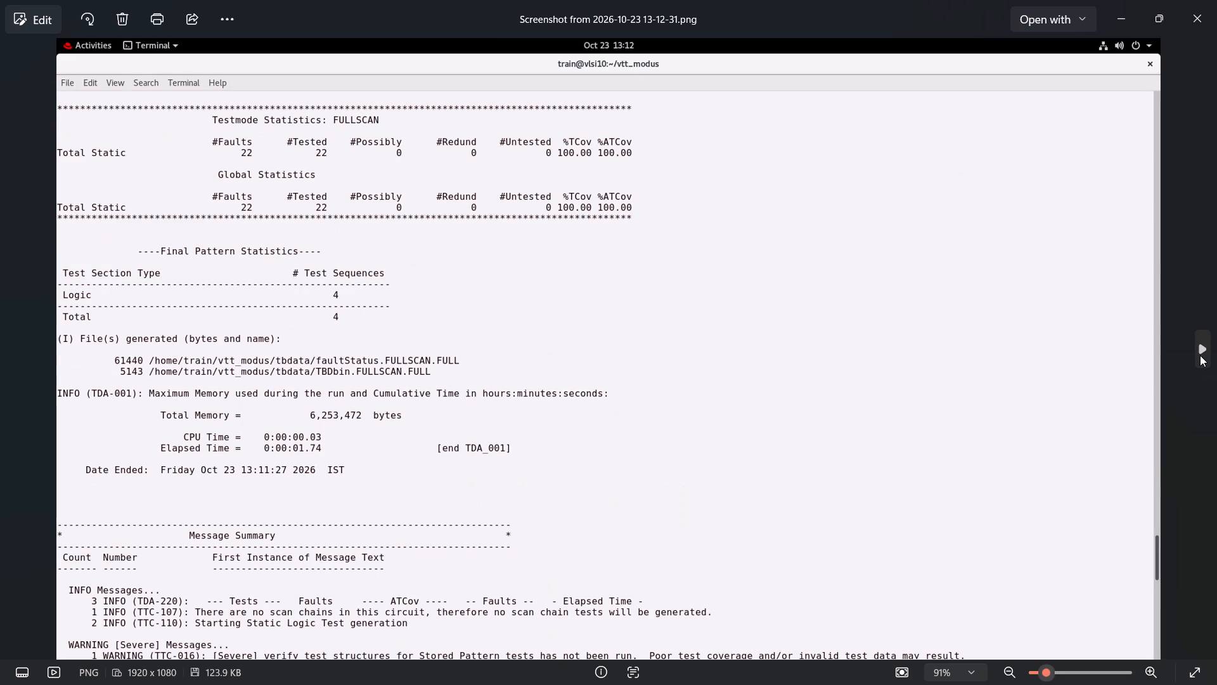
click(1200, 355)
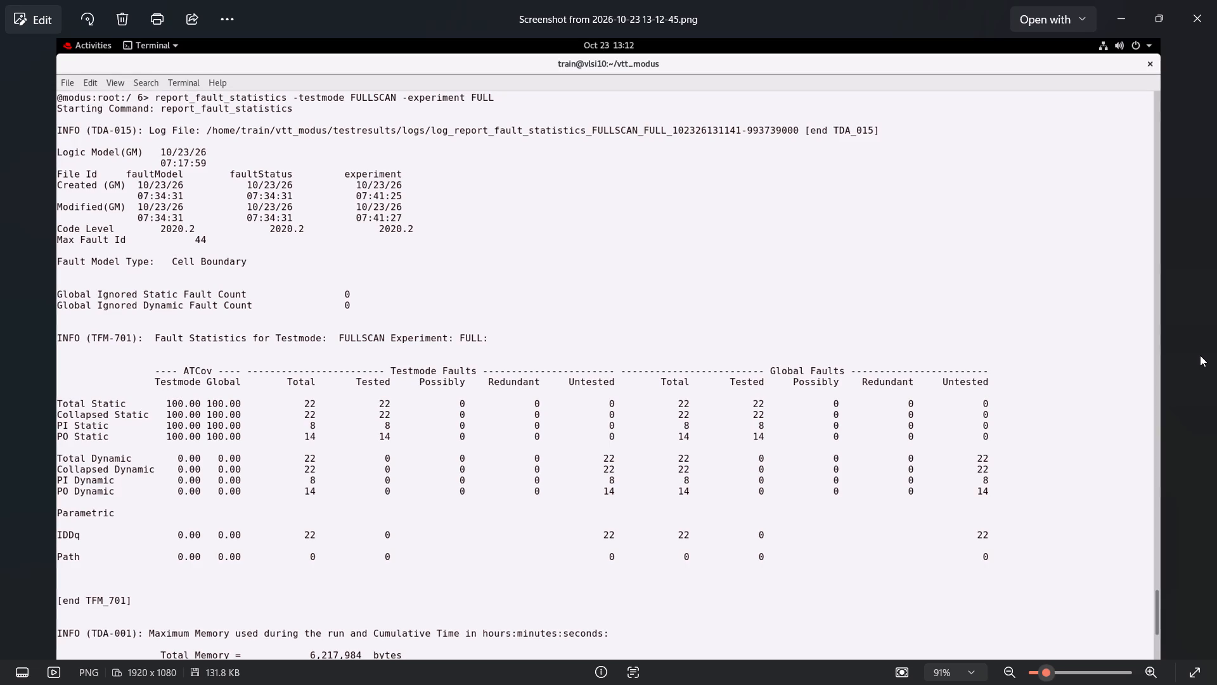
click(1200, 355)
click(1211, 7)
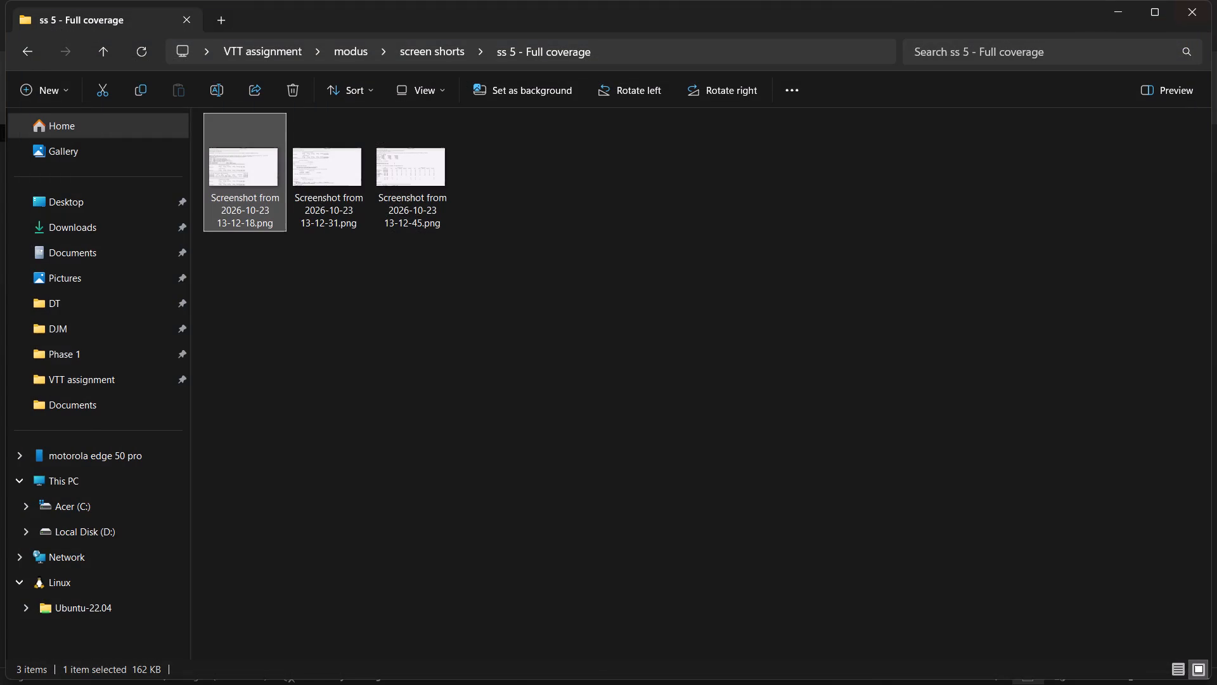
Examine both screenshots of the C70 experiment in the ss6 - target 70% coverage folder.
click(27, 50)
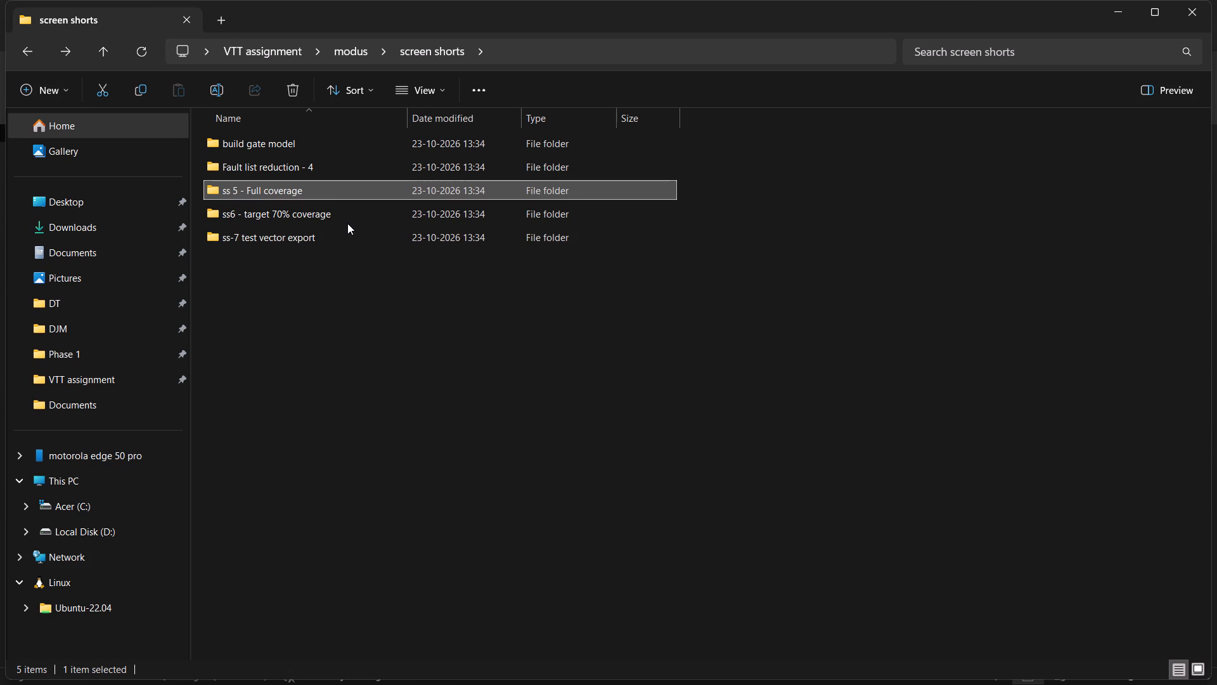
double_click(347, 212)
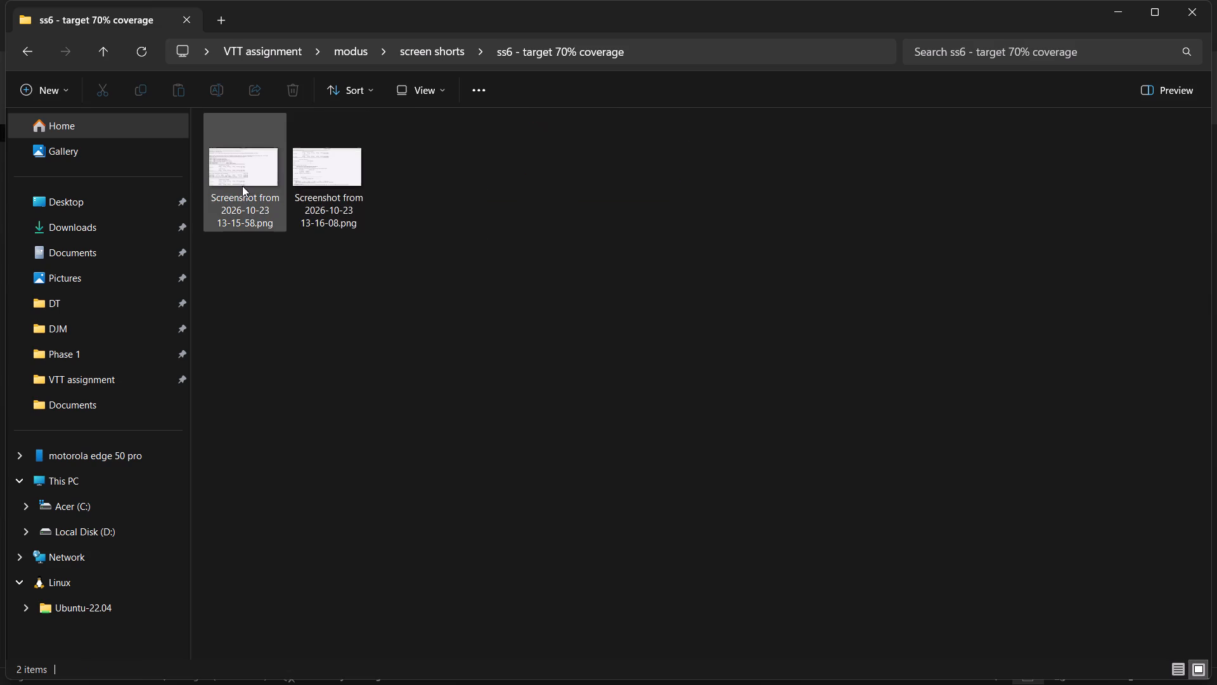
double_click(280, 181)
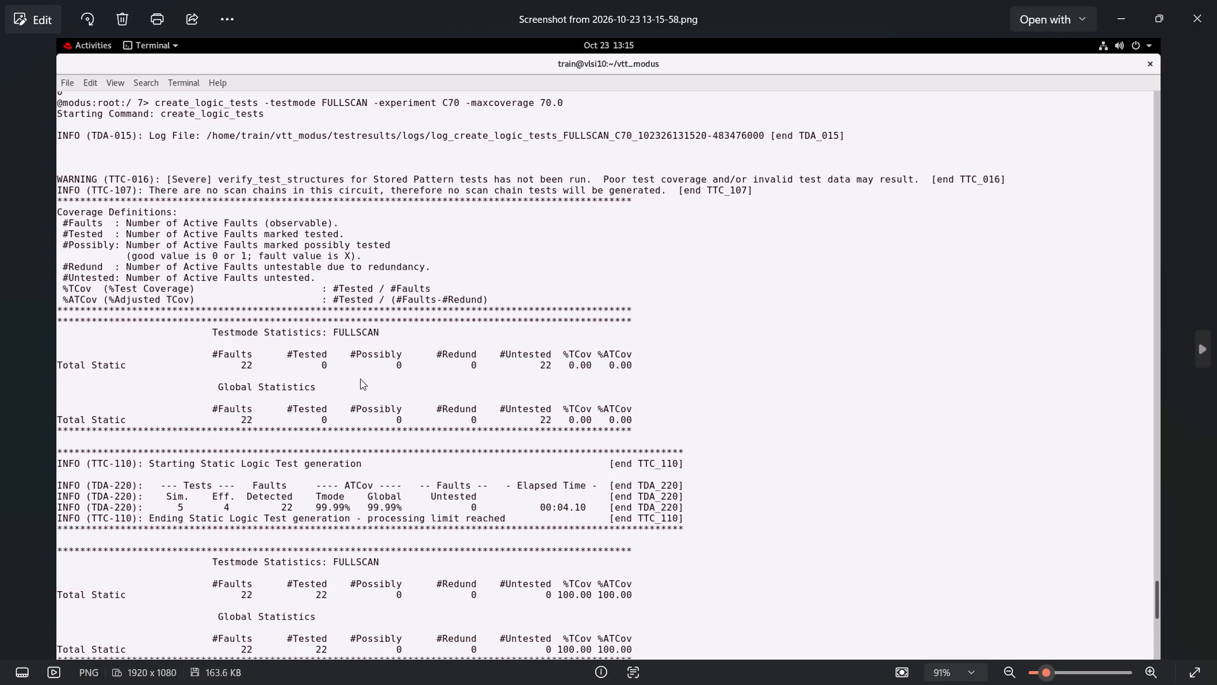
scroll(366, 395, down, 3)
click(1204, 356)
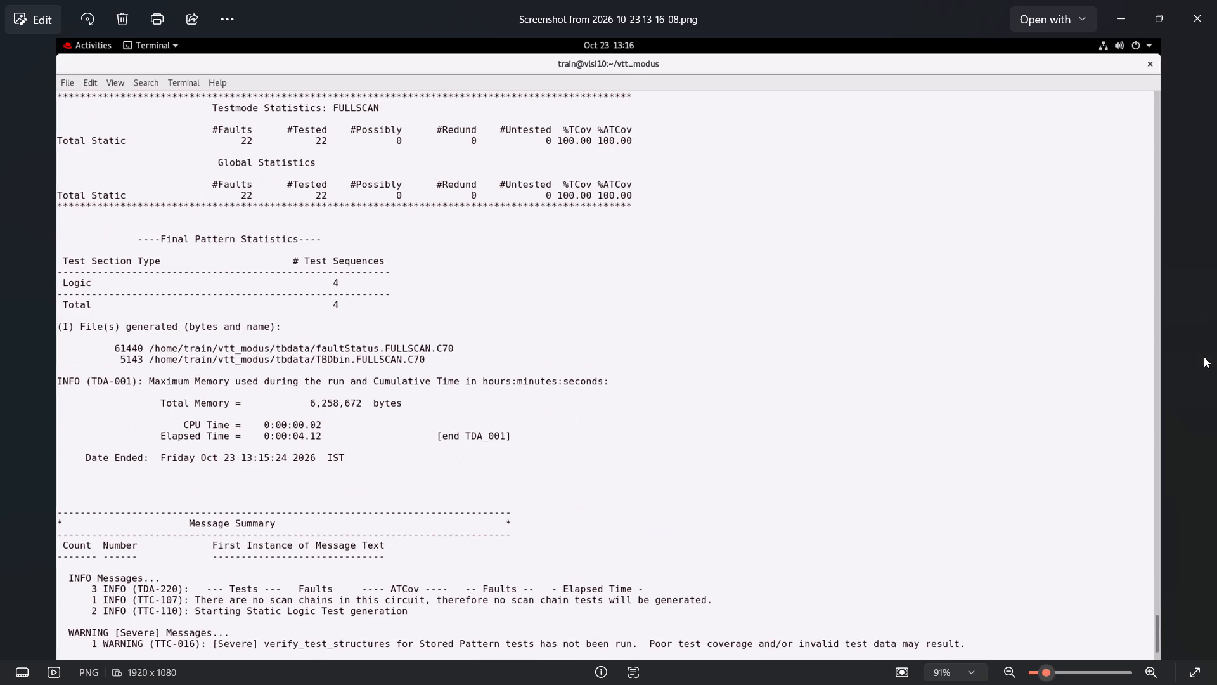
click(1201, 15)
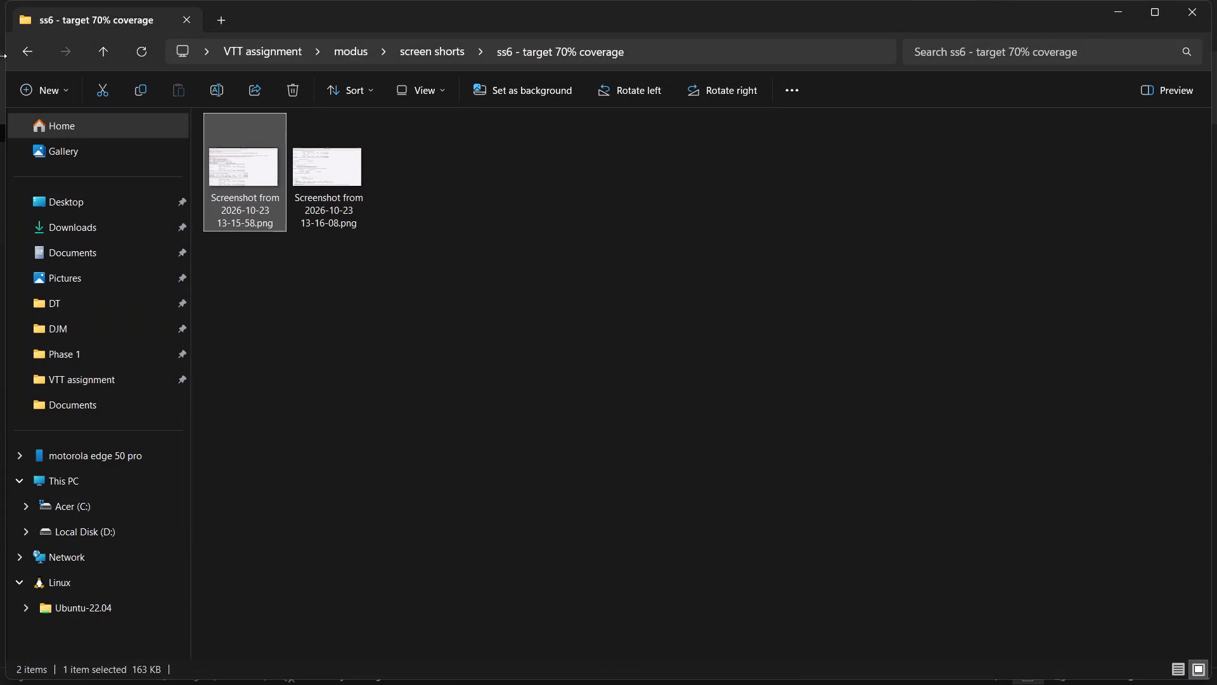
Examine the write_vectors Verilog screenshot in the ss-7 test vector export folder.
click(27, 48)
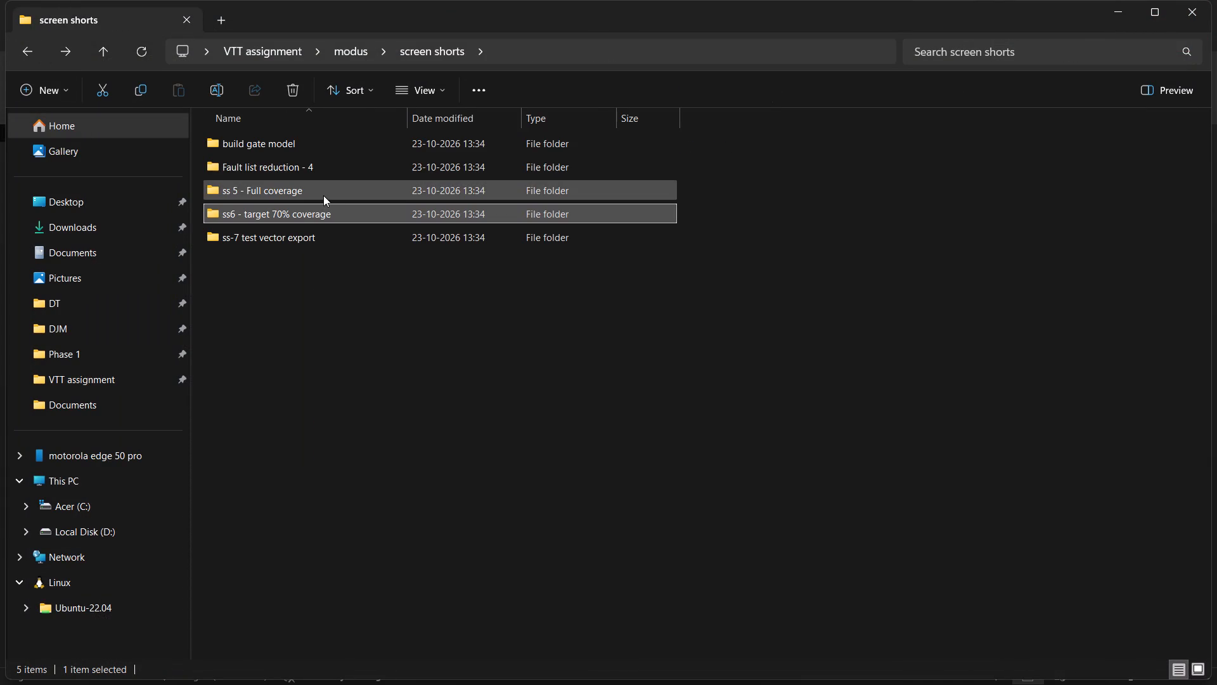
double_click(320, 238)
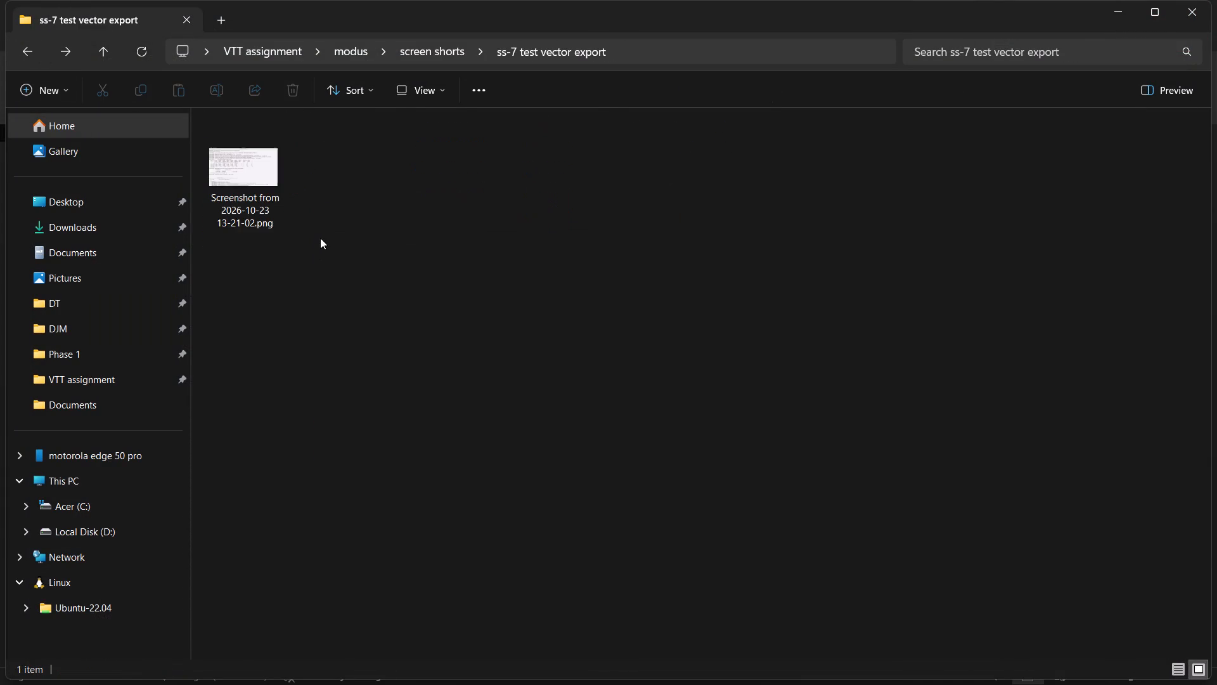
double_click(269, 171)
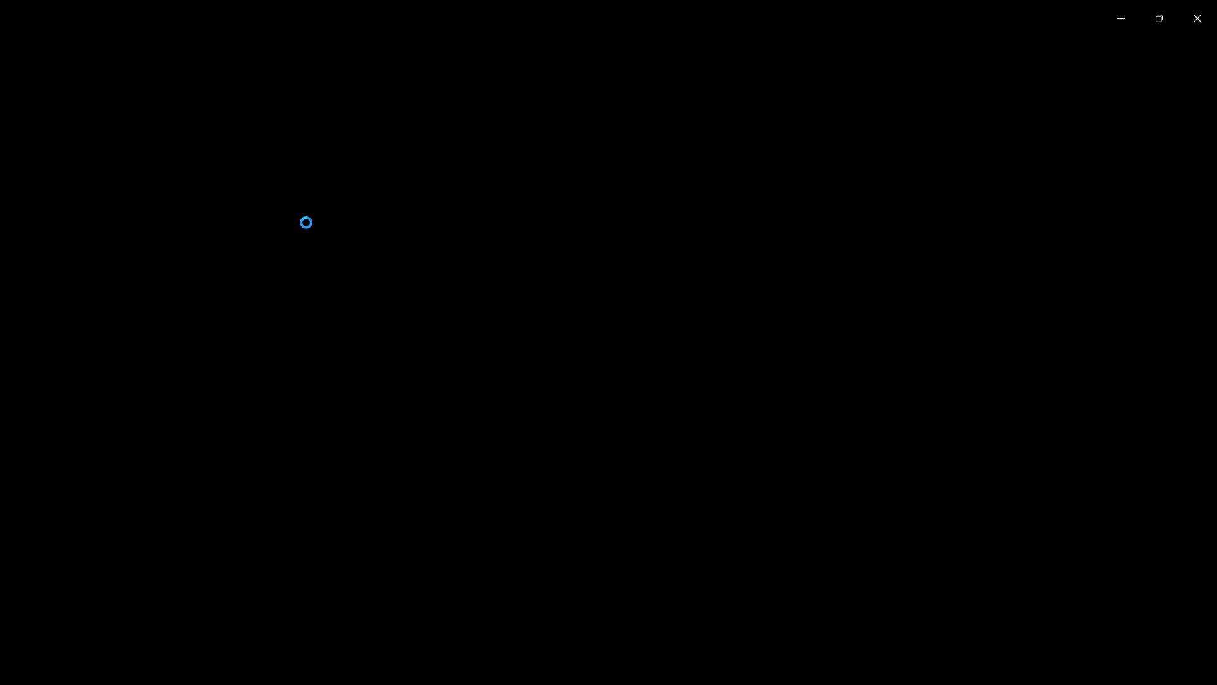
scroll(1166, 171, up, 2)
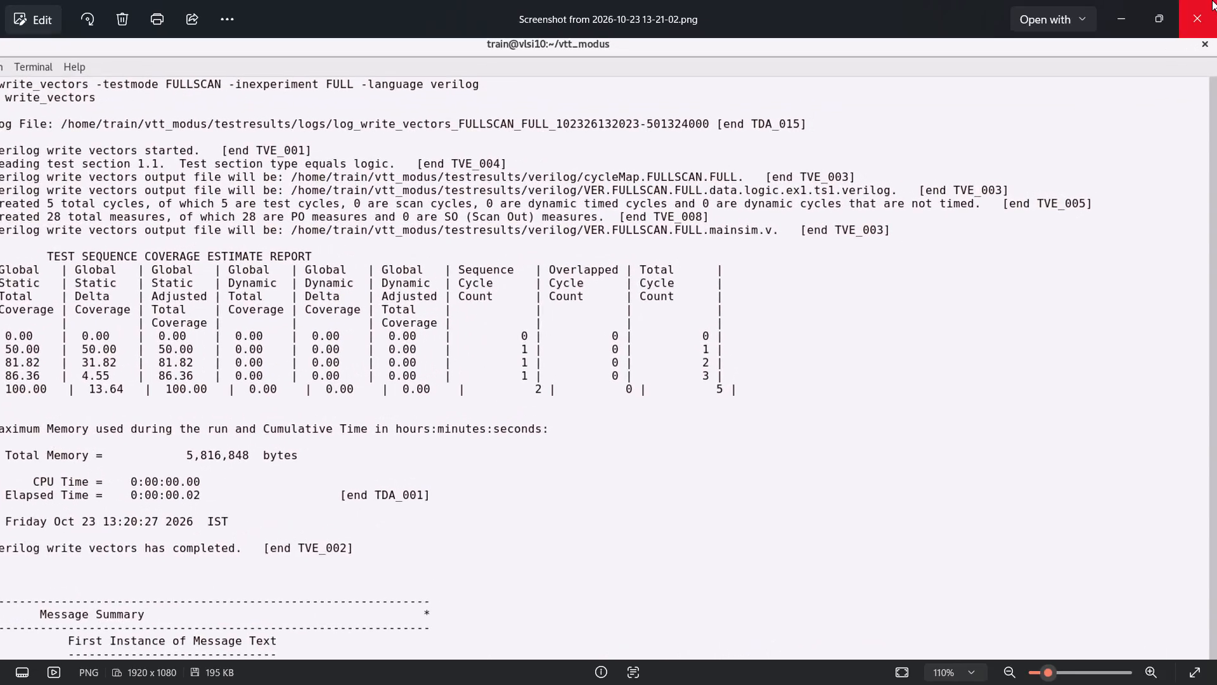
click(1212, 0)
Recheck the three ss 5 - Full coverage screenshots one at a time and return to the screen shorts folder.
click(23, 50)
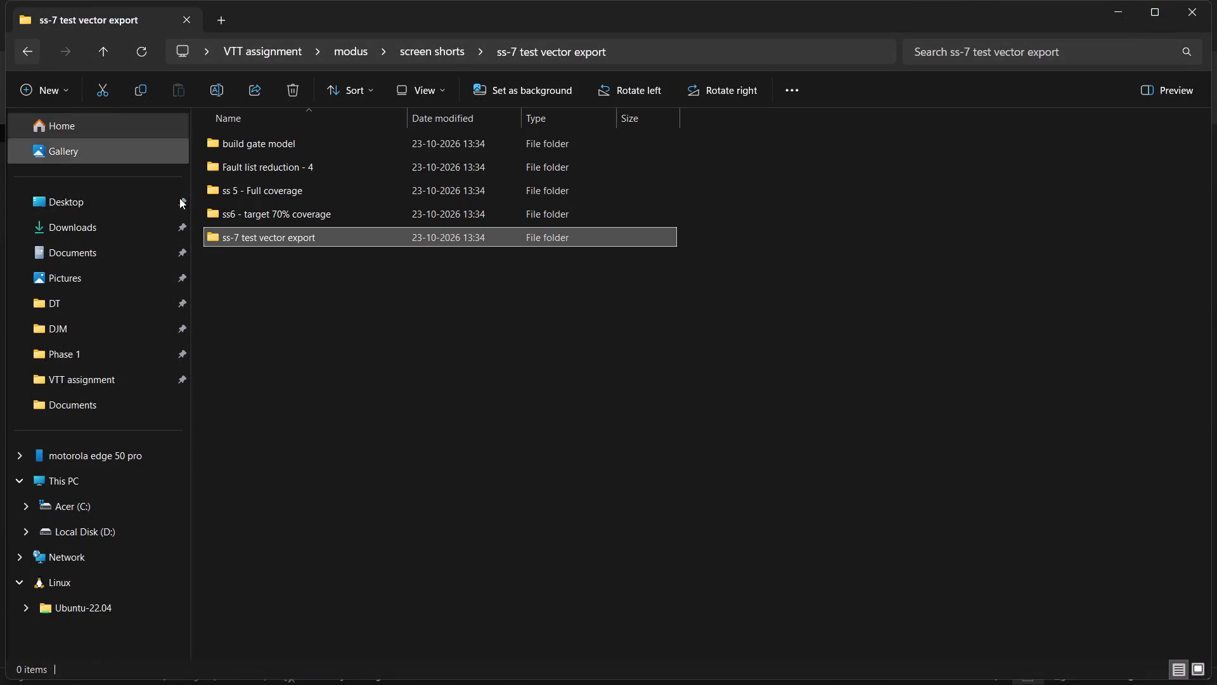
double_click(287, 195)
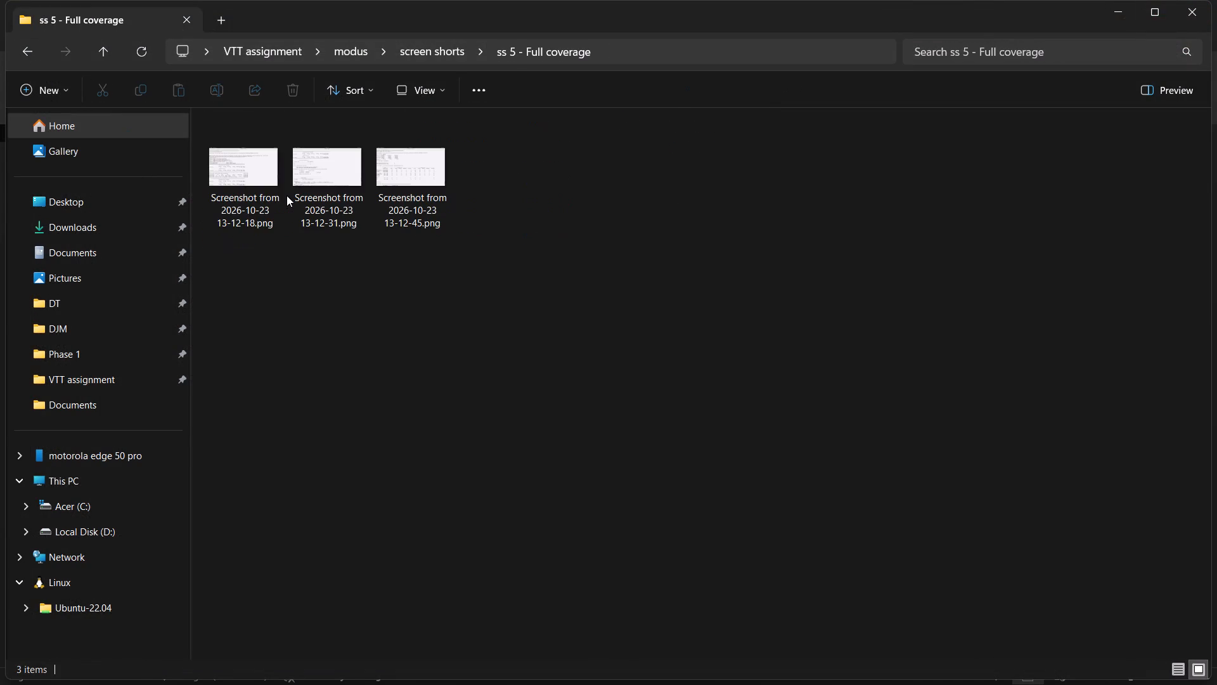
double_click(257, 166)
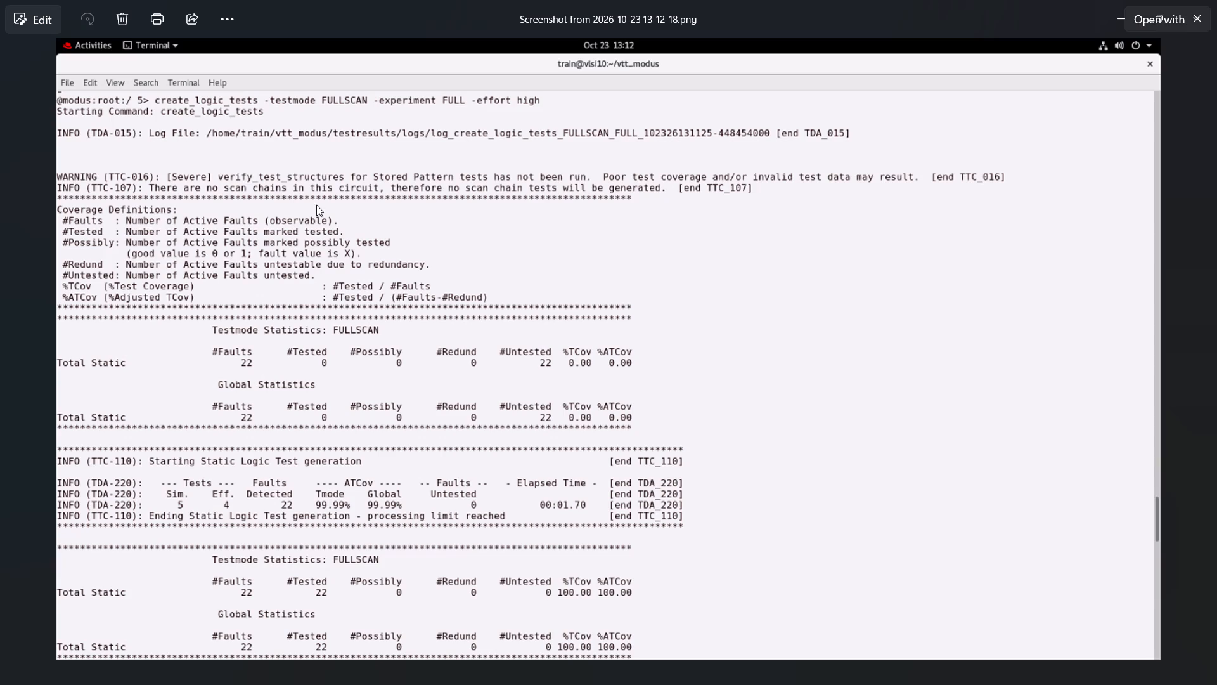
click(1183, 3)
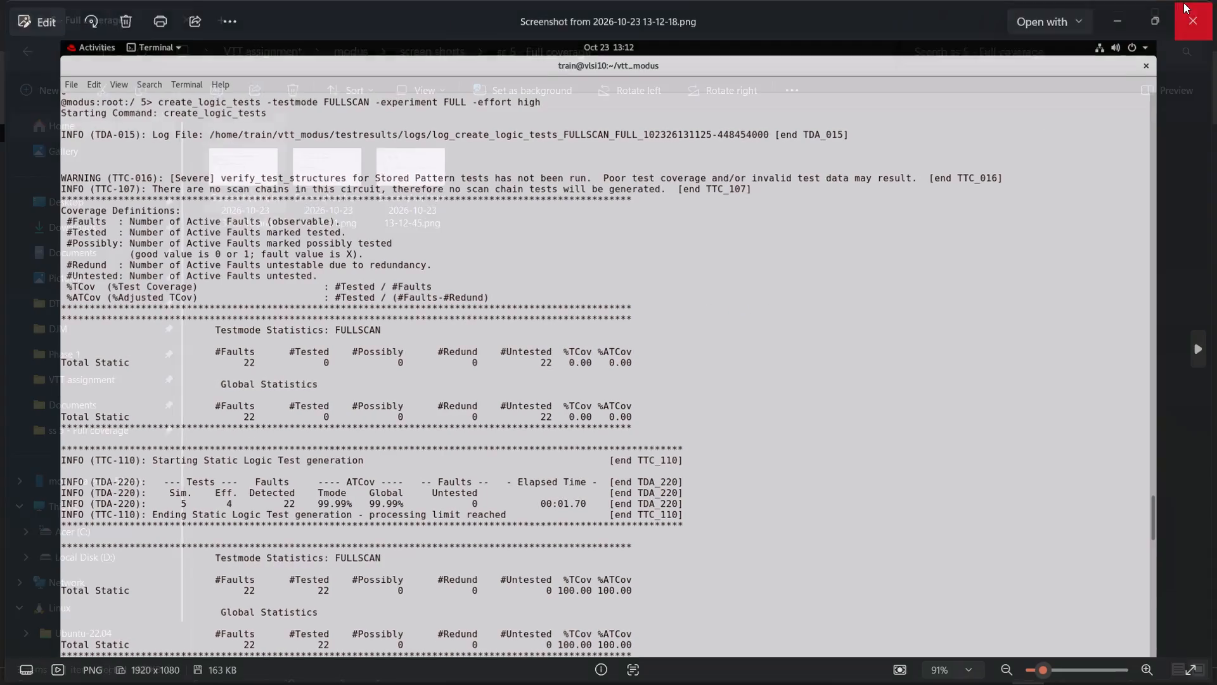
double_click(329, 147)
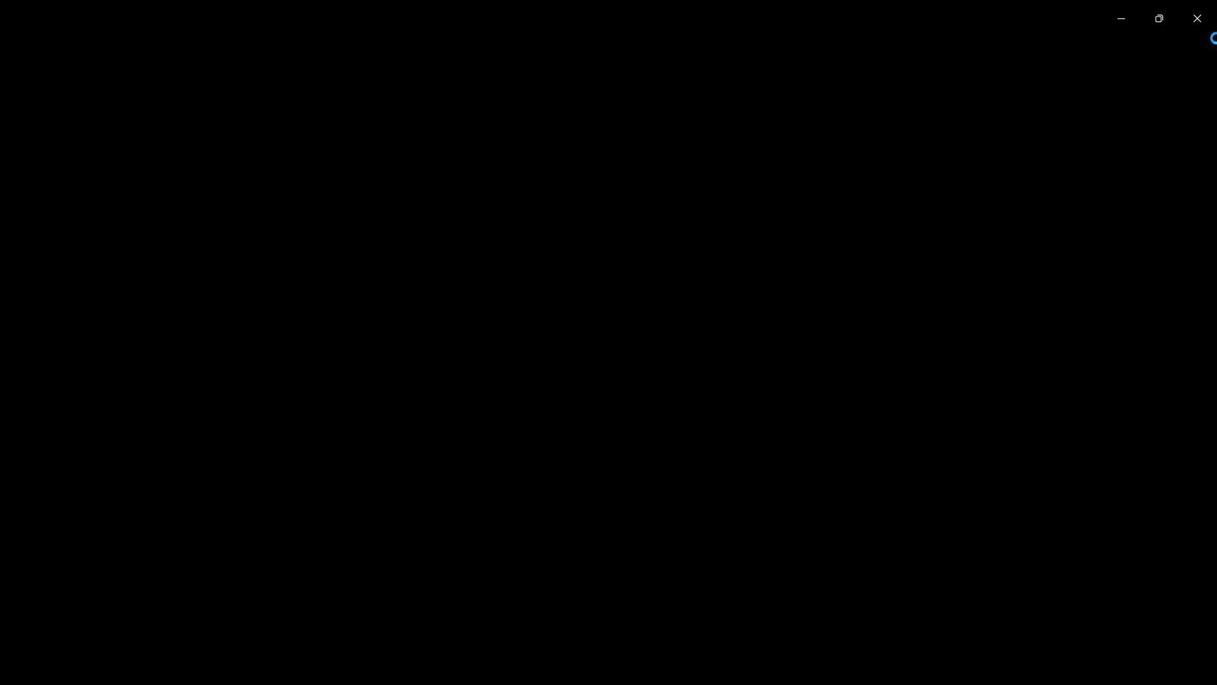
click(1216, 37)
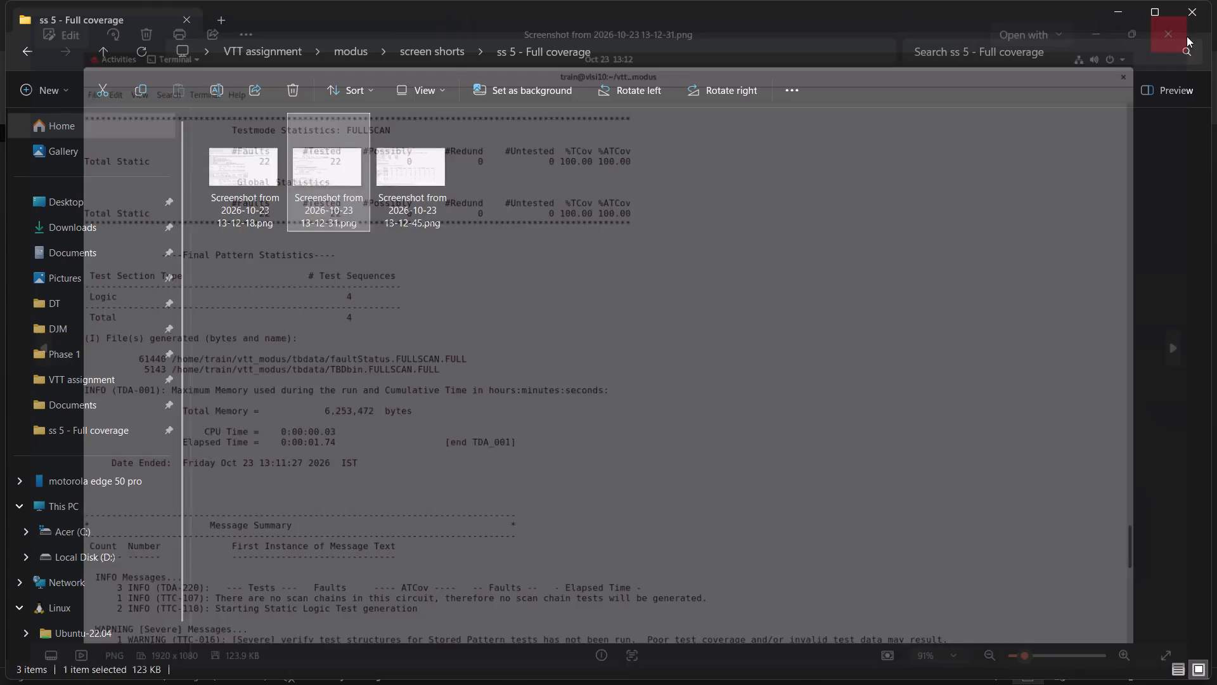
double_click(416, 194)
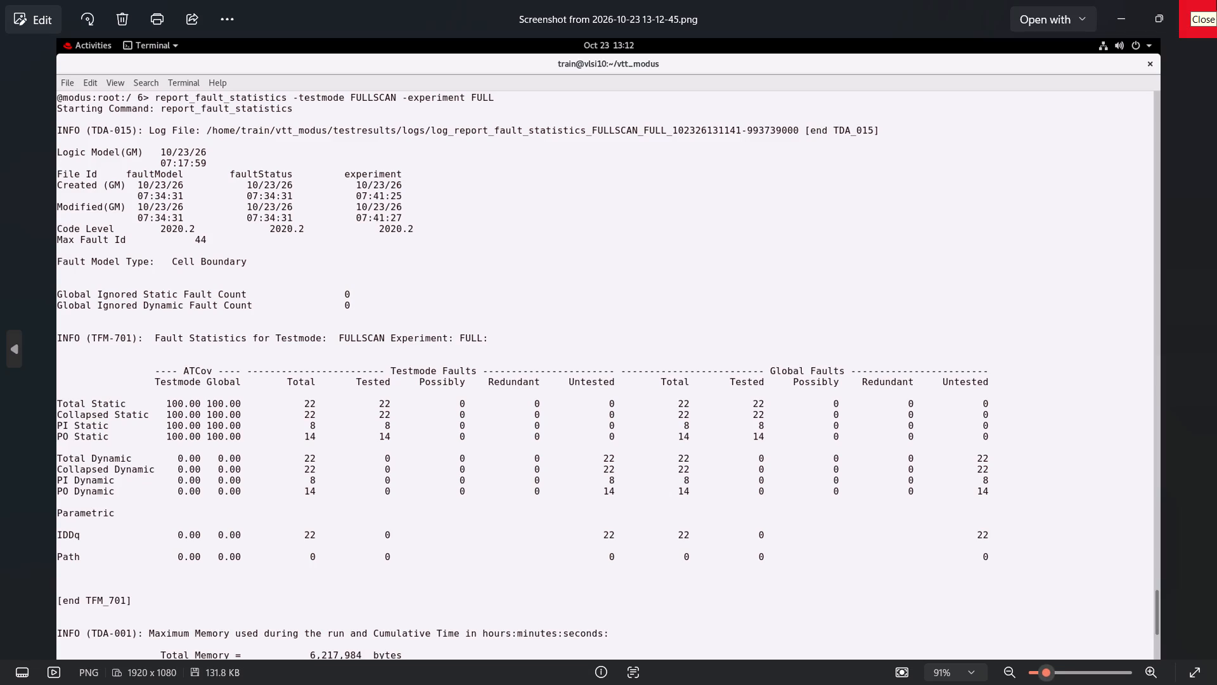
click(1216, 0)
click(35, 52)
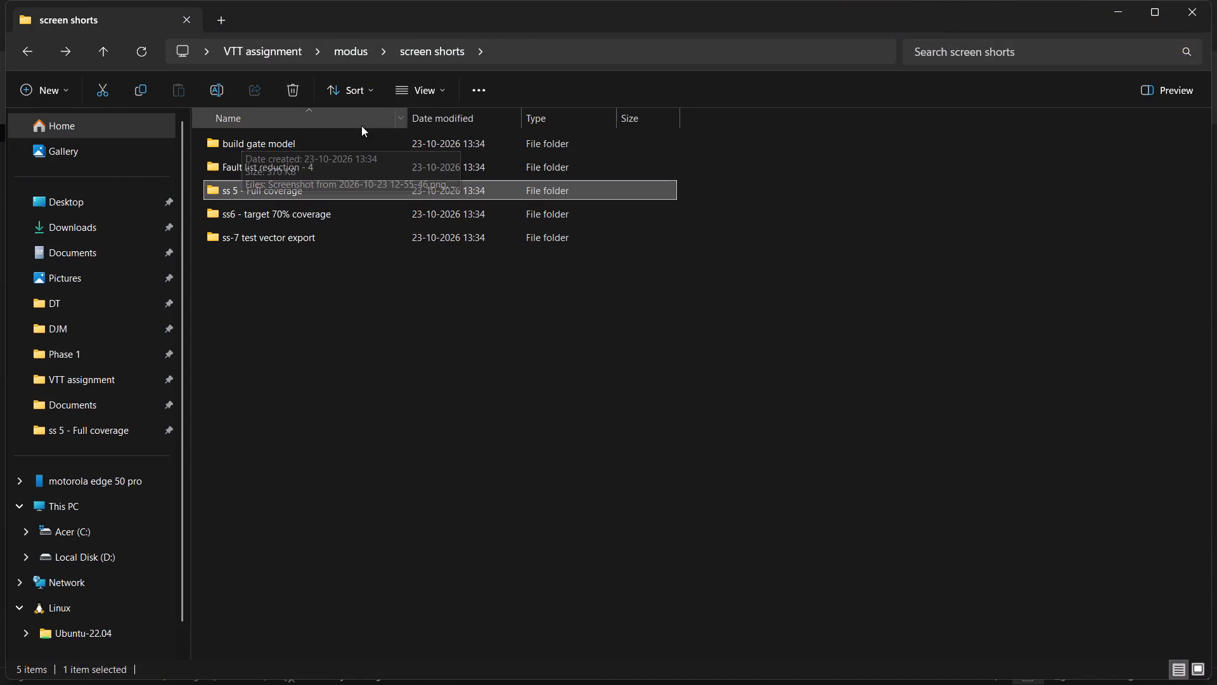
Examine the three build_model screenshots in the build gate model folder one after another.
click(340, 159)
double_click(345, 152)
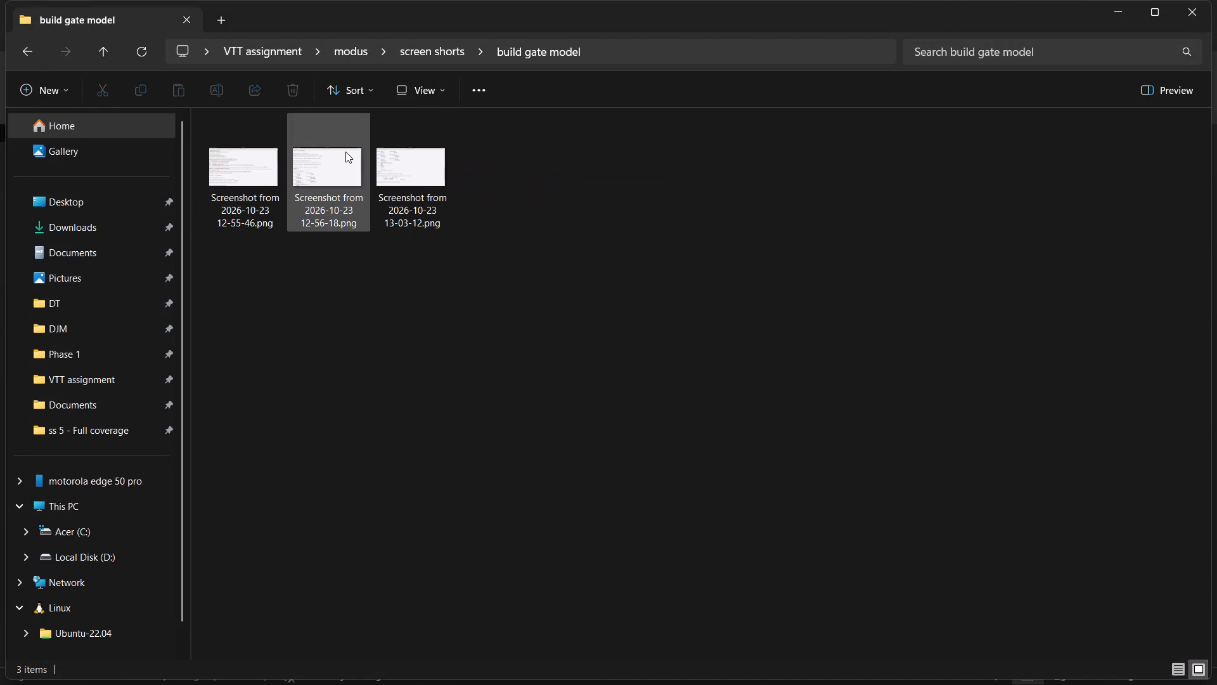
click(288, 166)
double_click(253, 170)
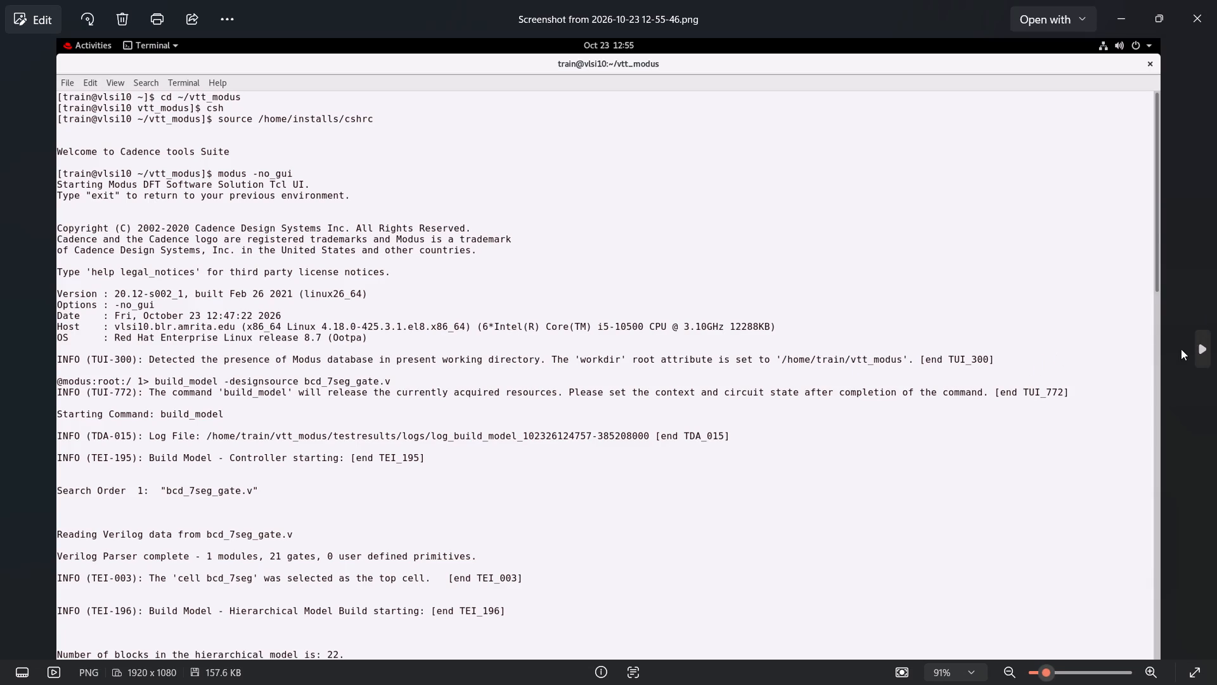
click(1202, 351)
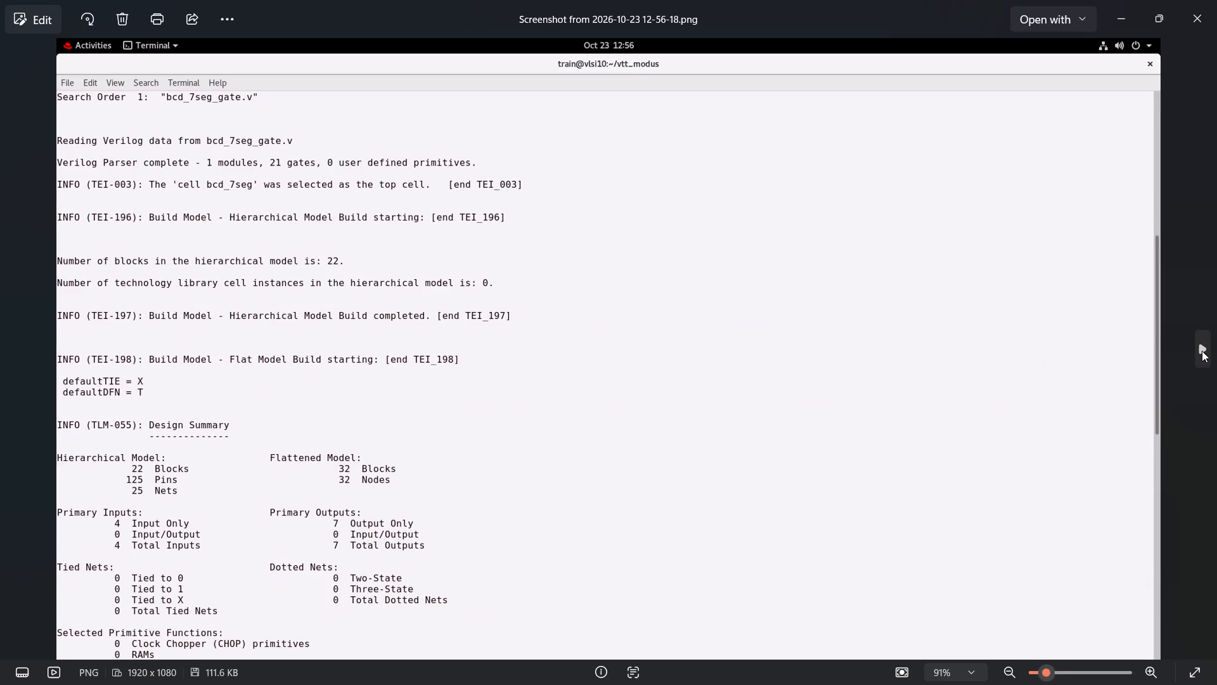
click(1202, 351)
click(1202, 351)
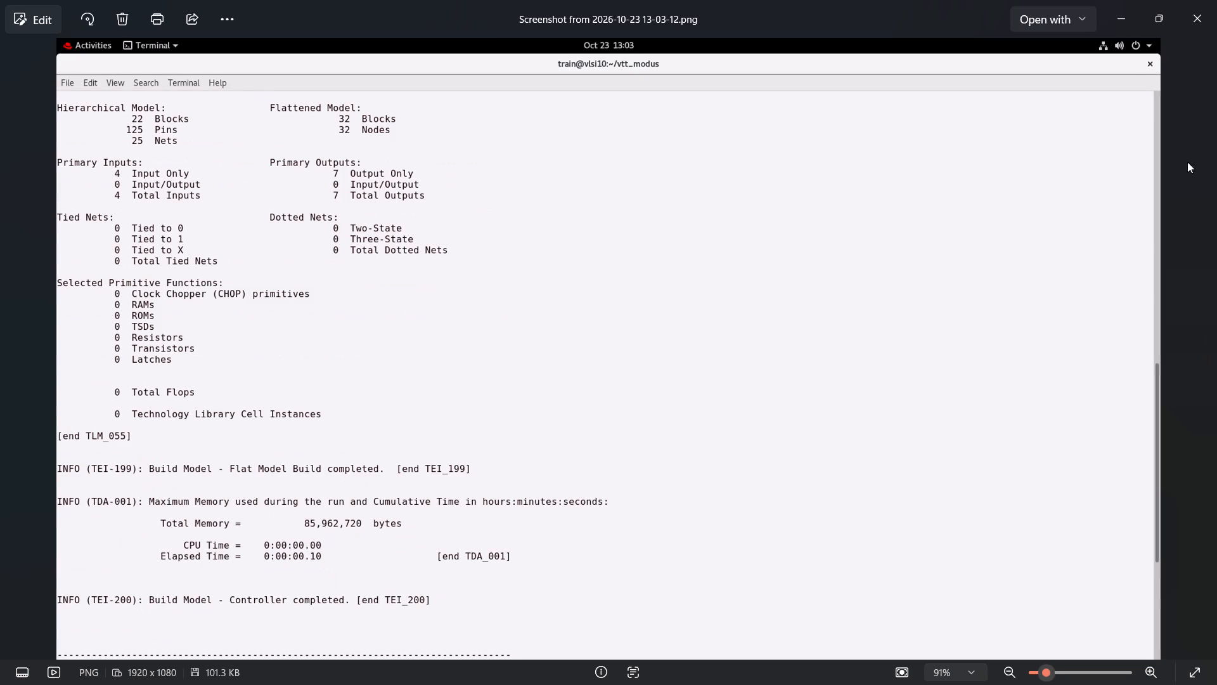
click(1195, 0)
Switch to the Simulation_Assignment_Report_Question_6 Word report and review section 3's commands, output, Figures 6 to 9 and HS, GP and MP experiment results.
key(alt+Tab)
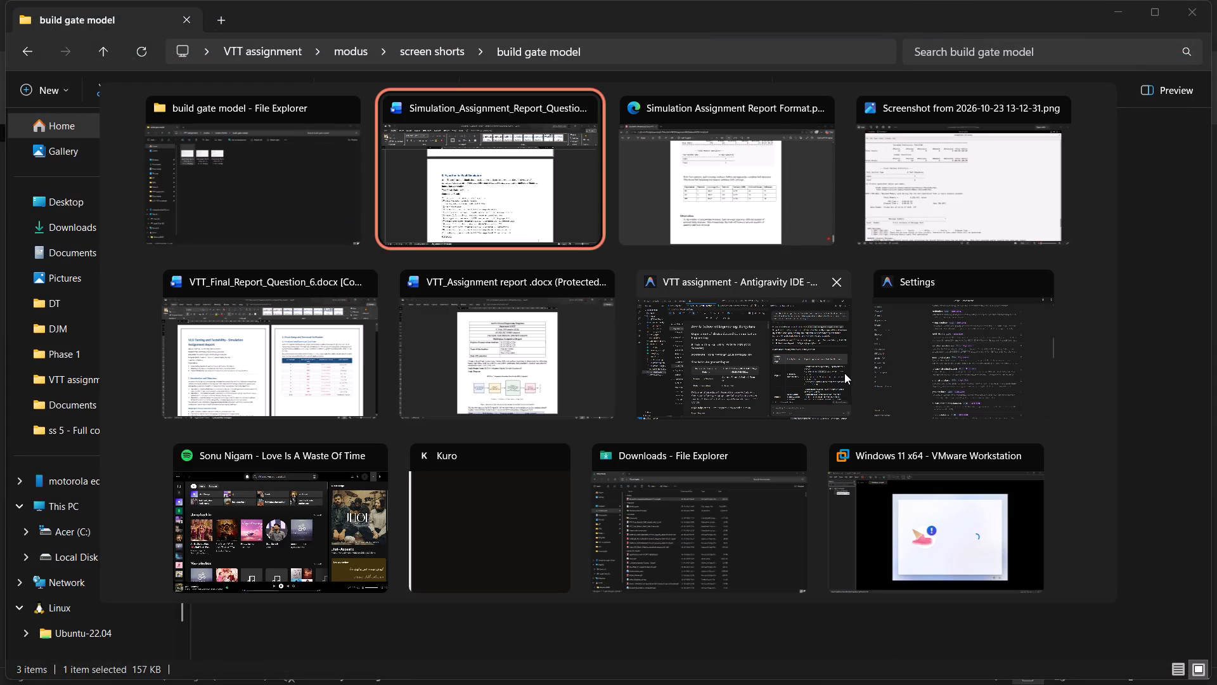
scroll(598, 440, down, 2)
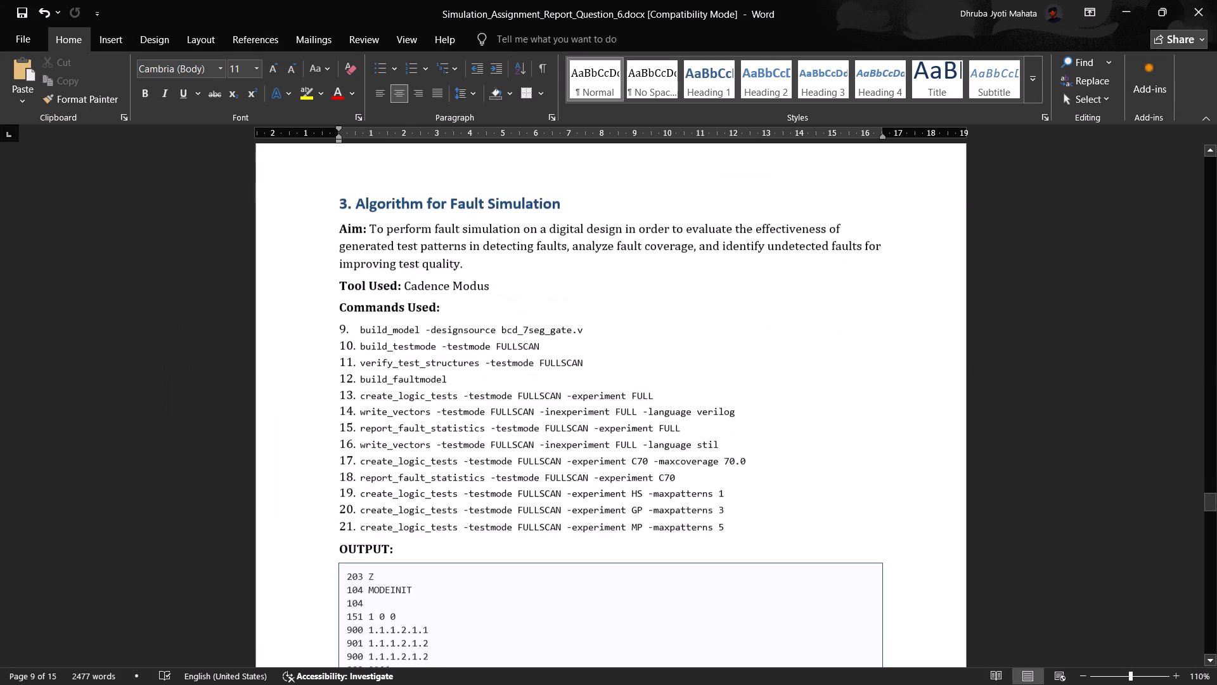
ctrl+scroll(596, 441, down, 2)
scroll(596, 441, down, 2)
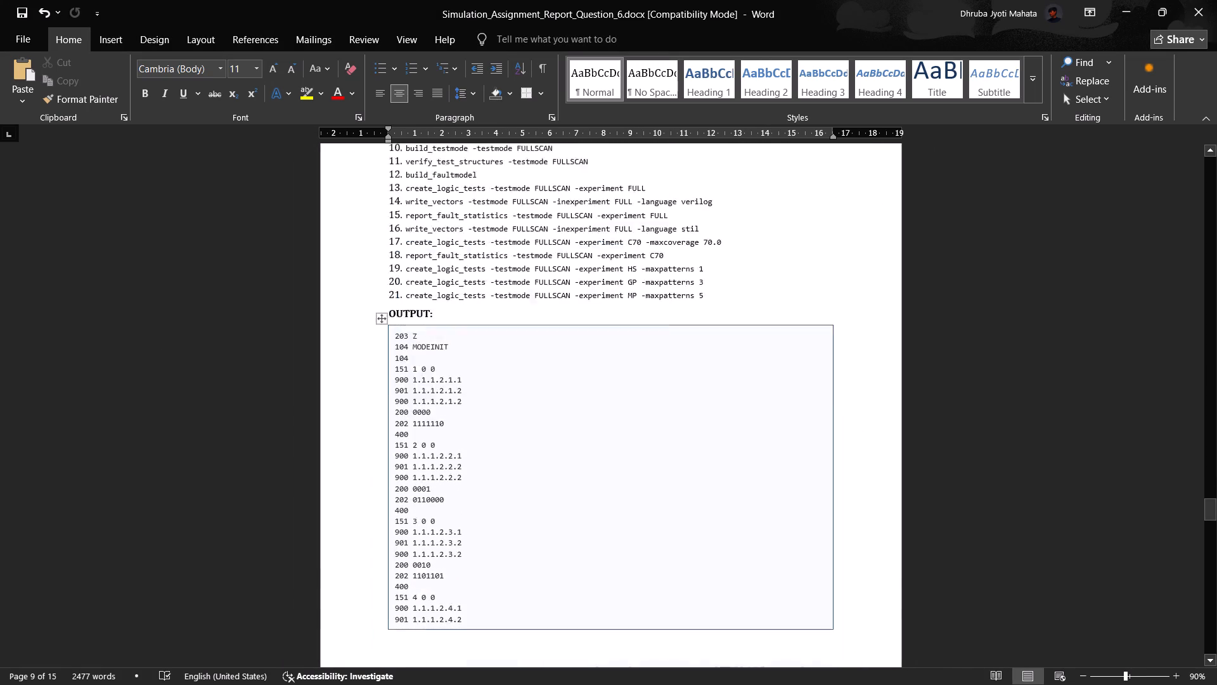
scroll(596, 441, down, 6)
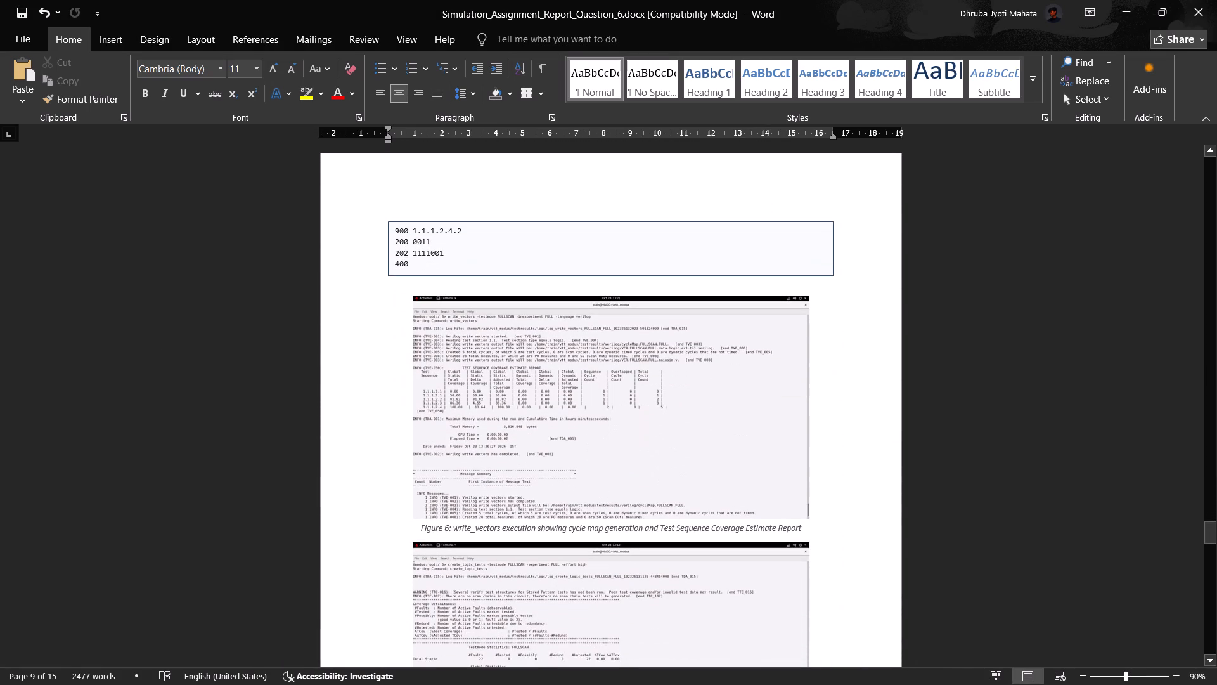
scroll(596, 441, down, 2)
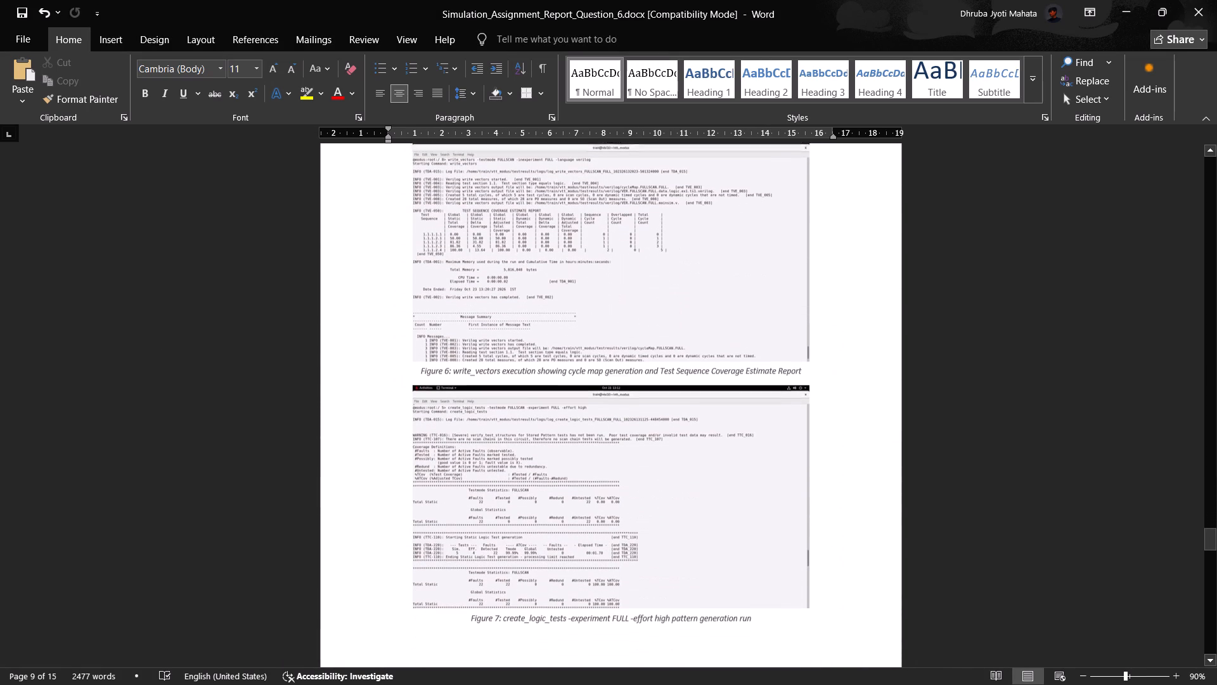
scroll(596, 443, down, 4)
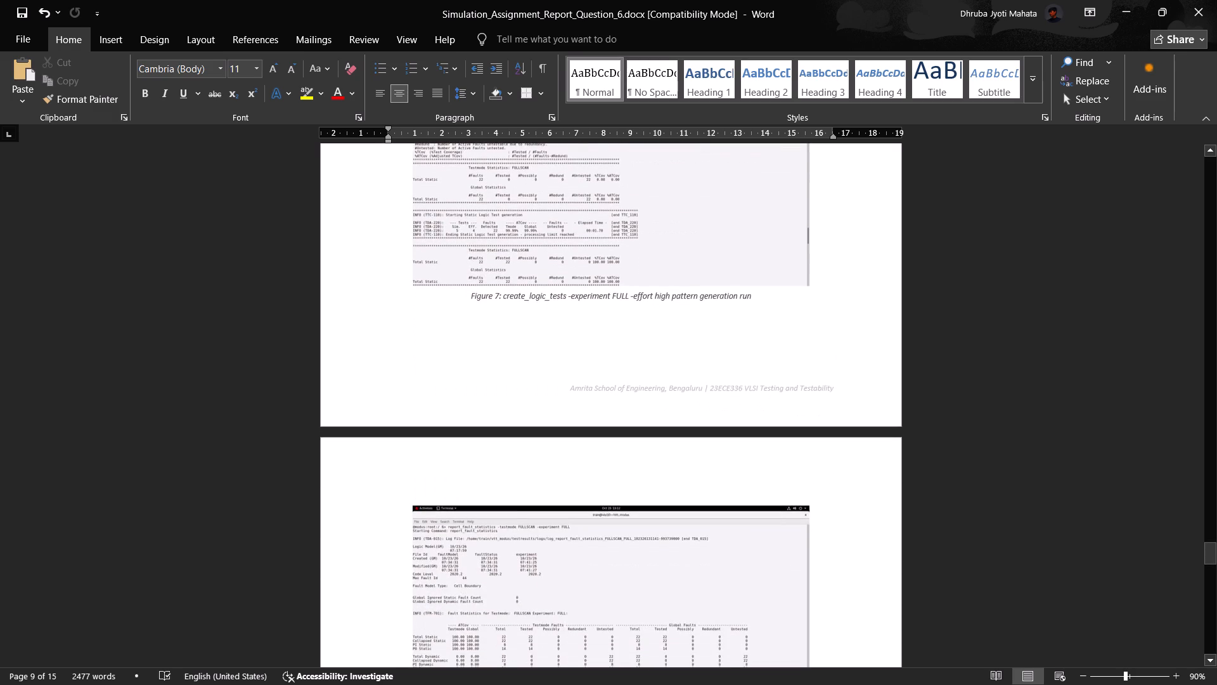
scroll(596, 443, down, 4)
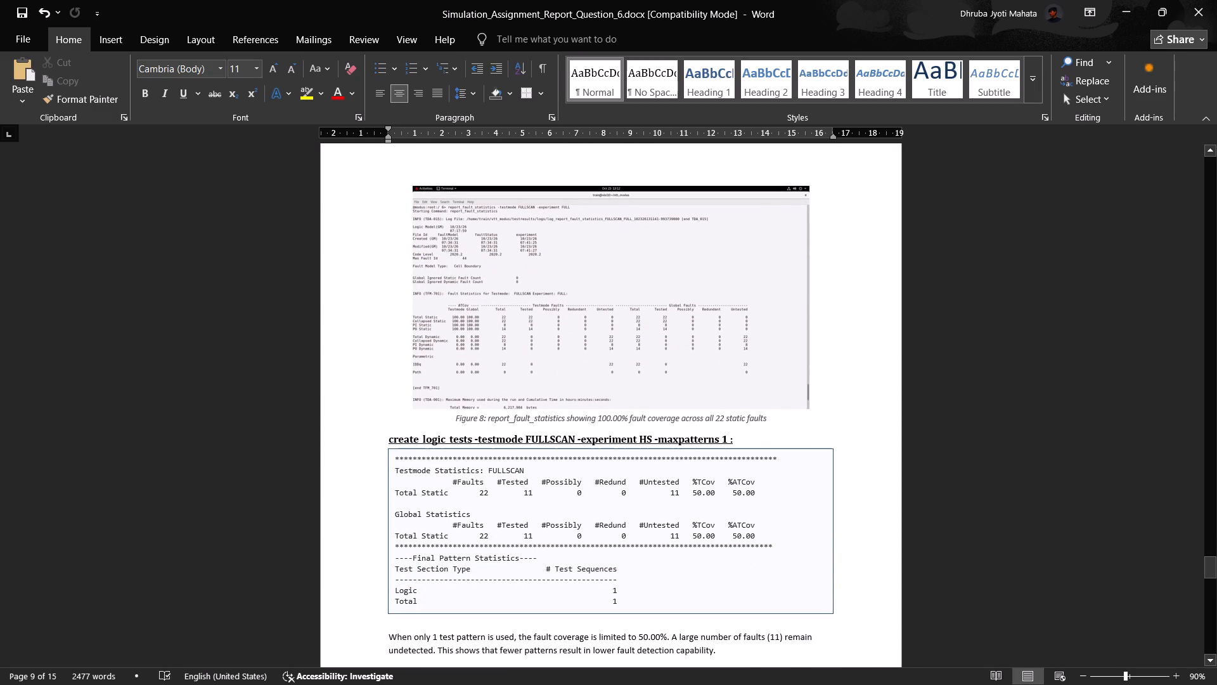
scroll(593, 452, down, 4)
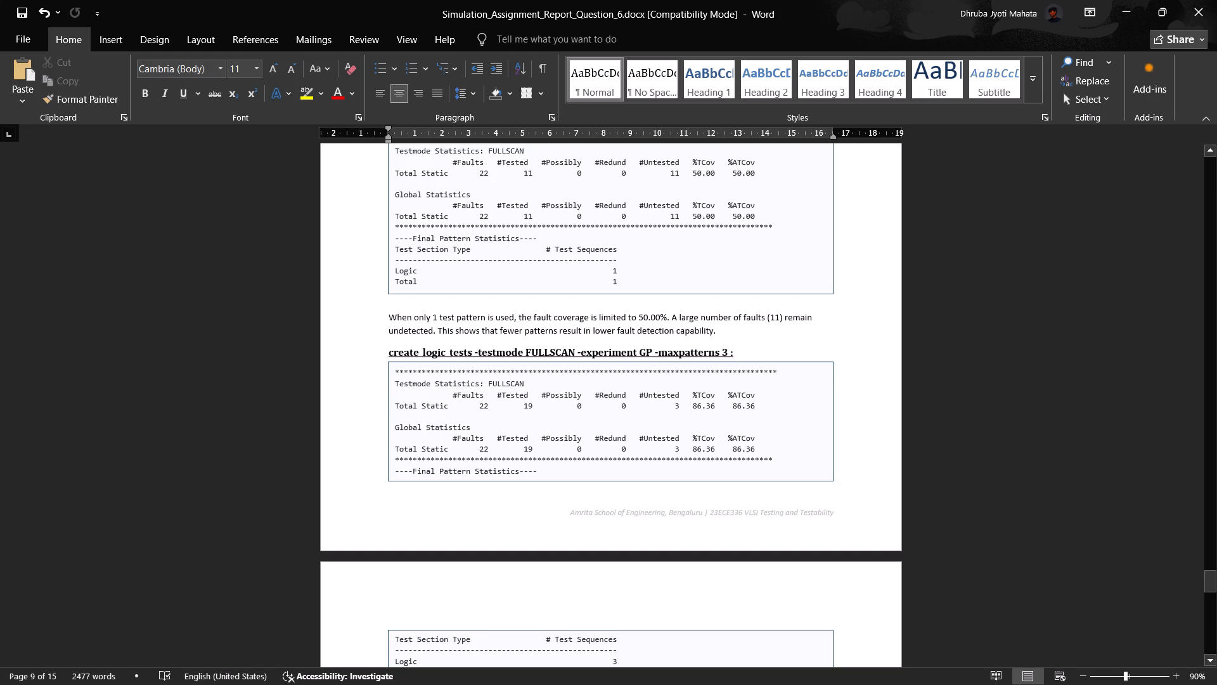
scroll(591, 454, down, 6)
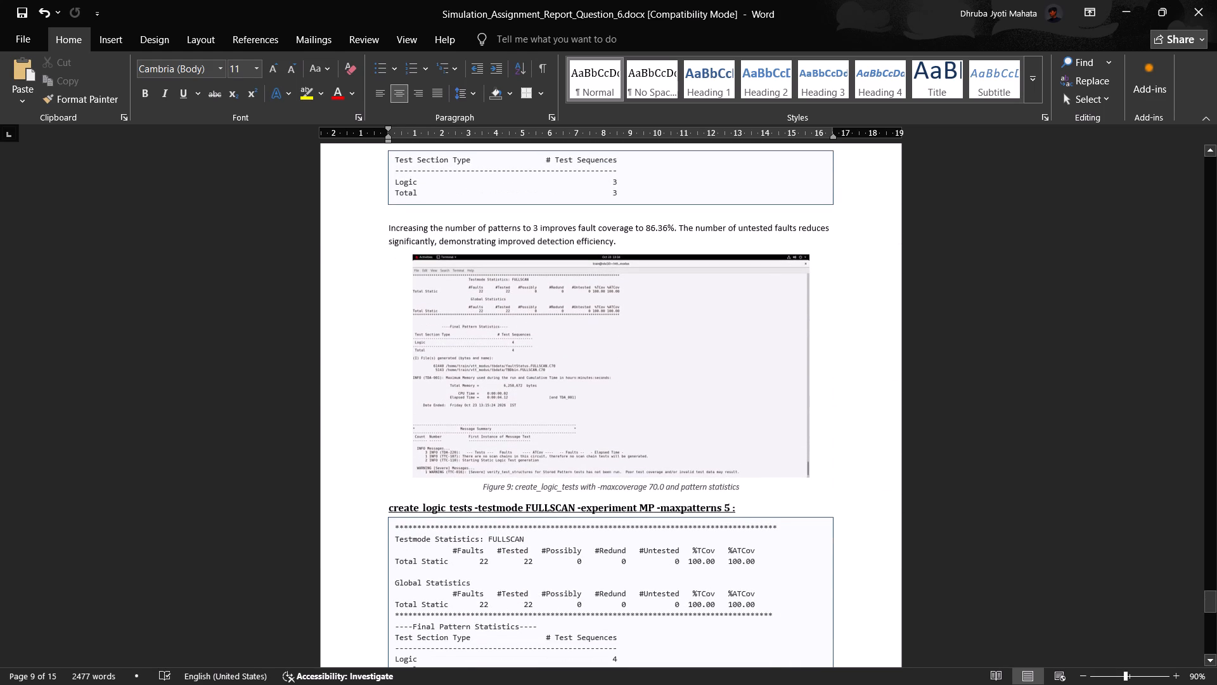
scroll(591, 454, down, 2)
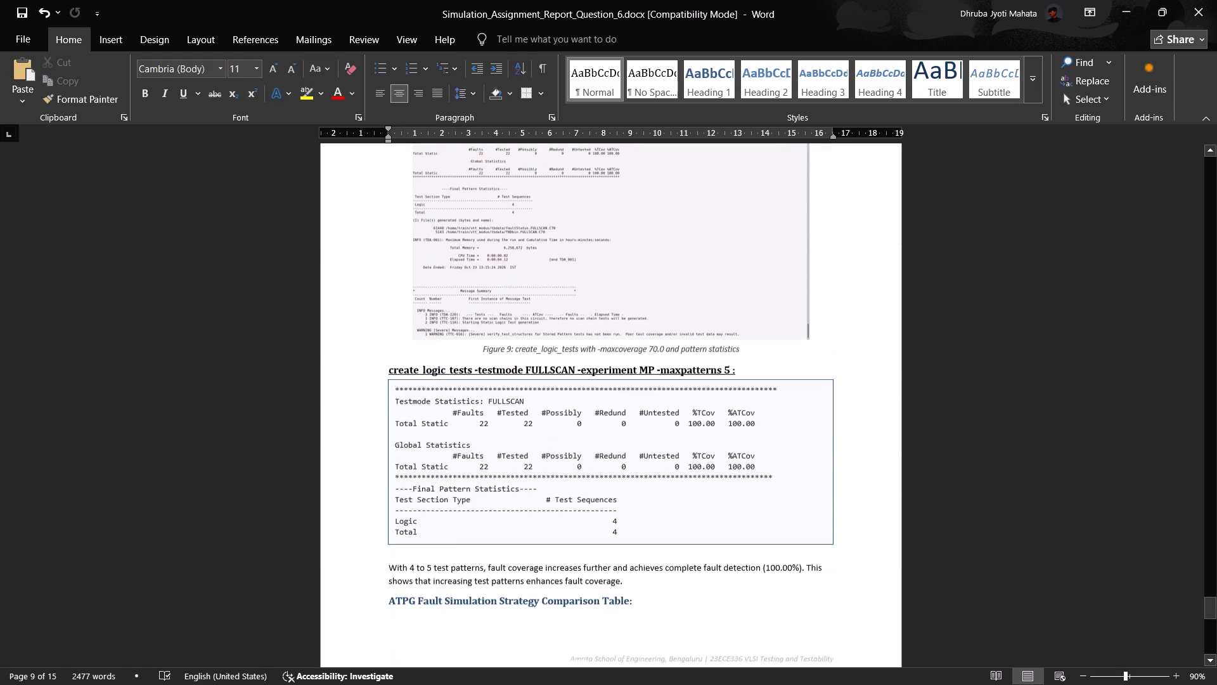
Return to Figure 6 in section 3 and examine its write_vectors screenshot and coverage estimate report up close.
scroll(591, 454, up, 13)
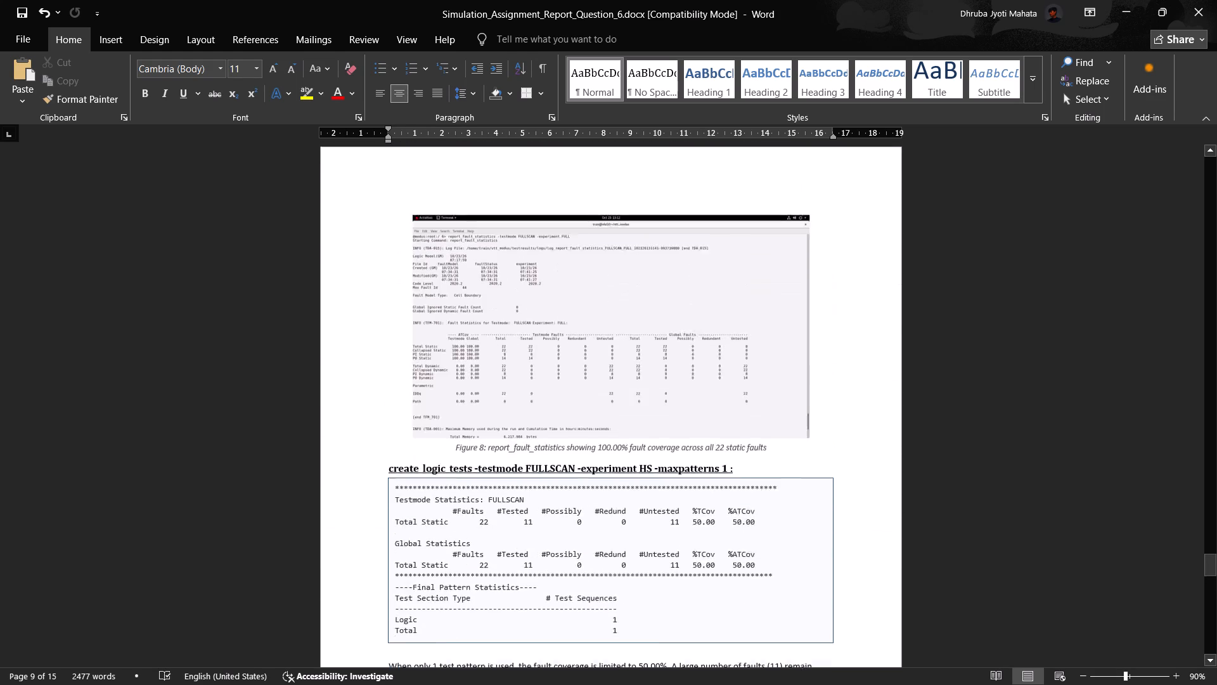
scroll(591, 454, up, 13)
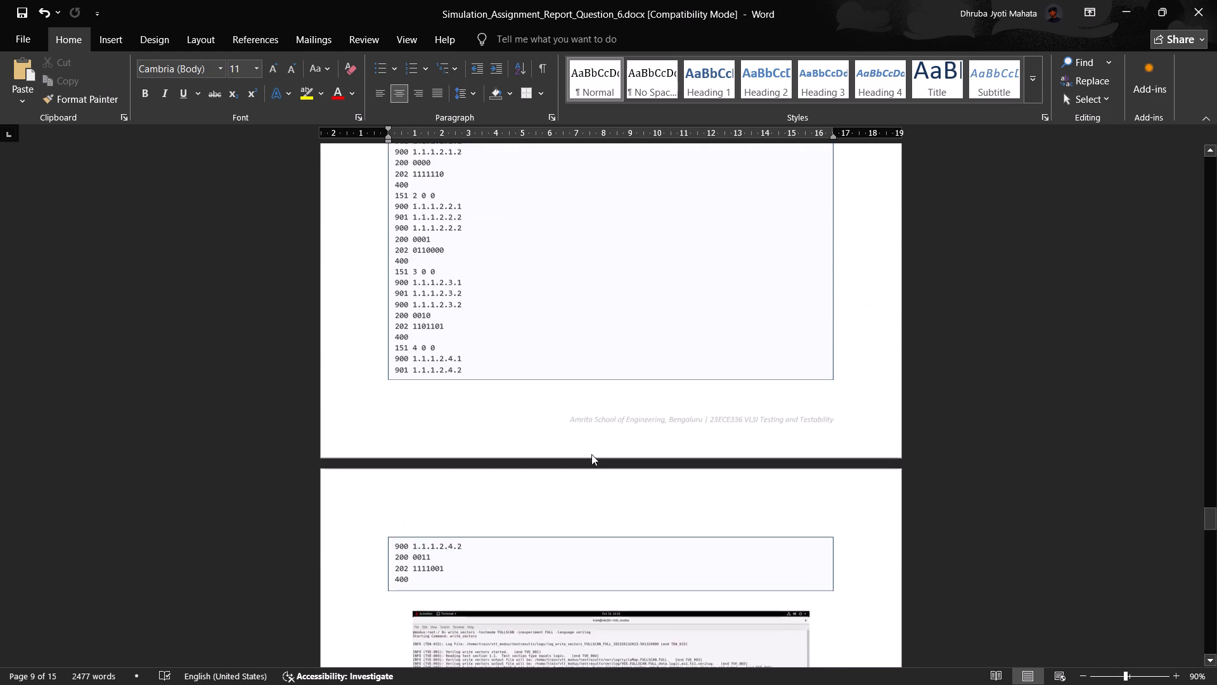
scroll(602, 410, down, 5)
click(634, 327)
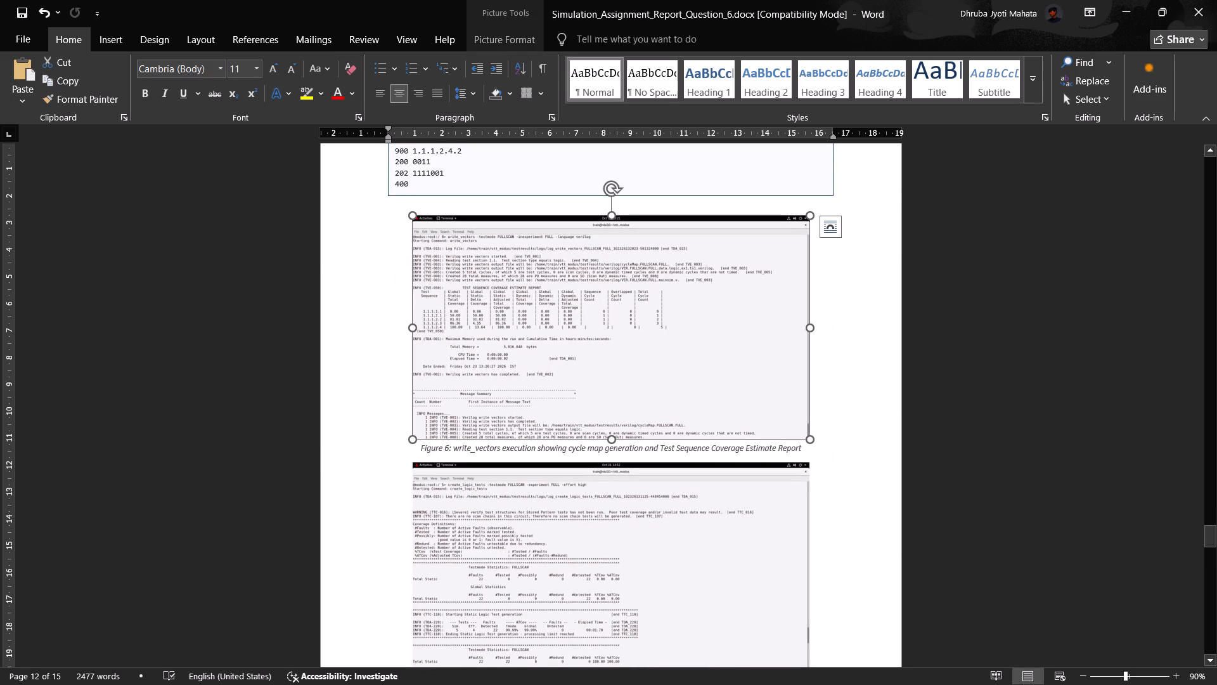
ctrl+scroll(626, 337, up, 7)
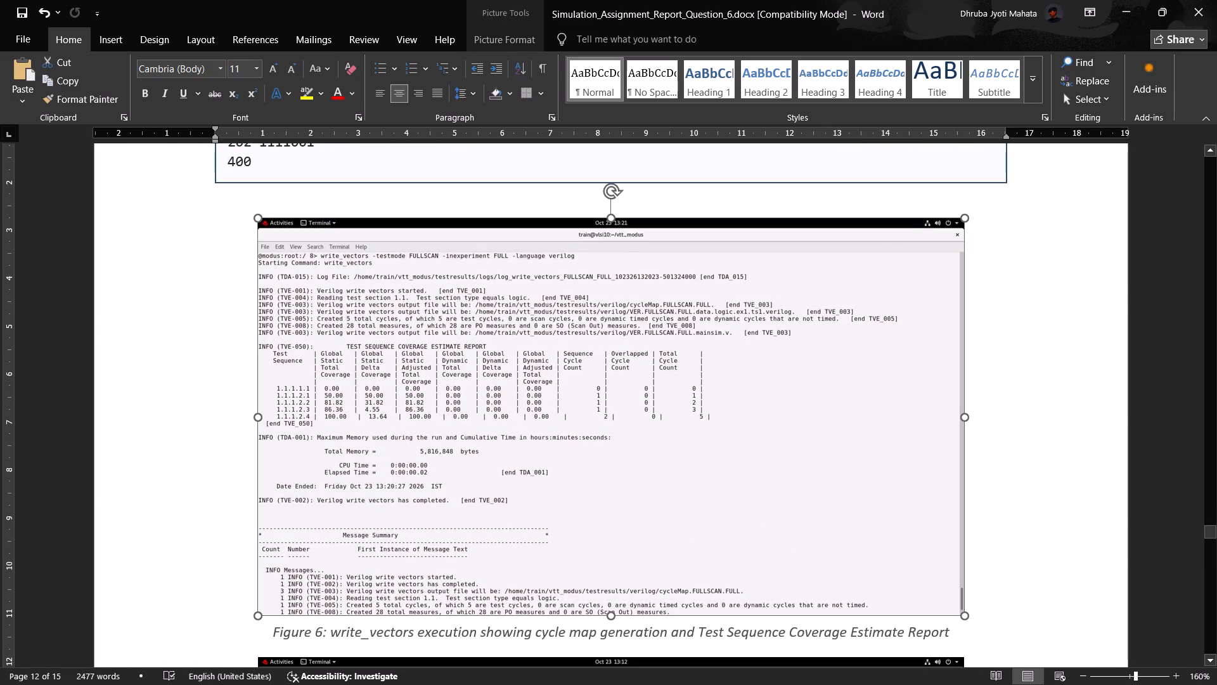
ctrl+scroll(626, 346, up, 2)
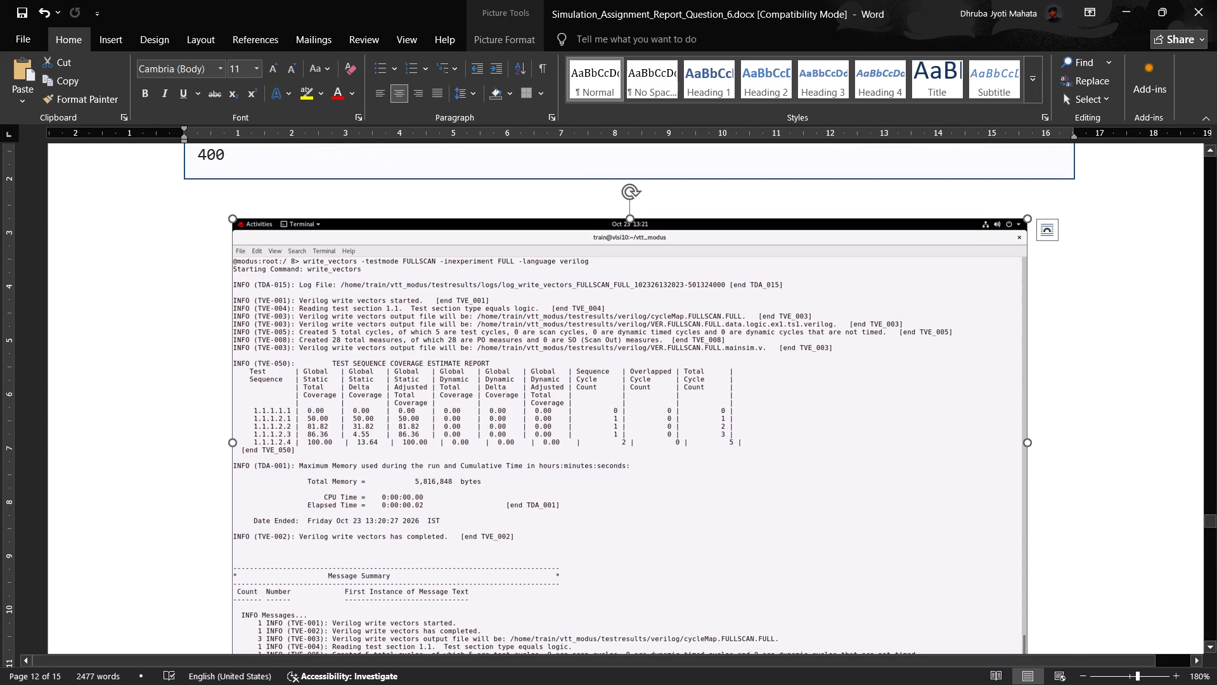
scroll(649, 397, up, 7)
scroll(655, 400, down, 8)
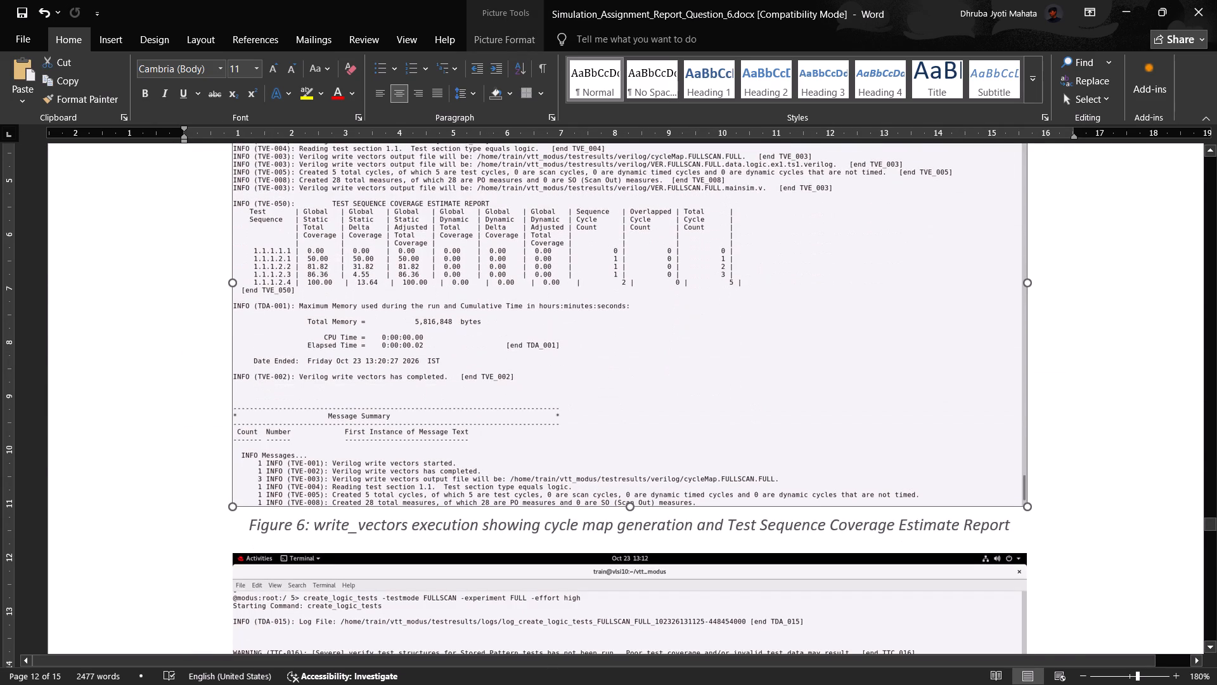
scroll(655, 400, up, 1)
scroll(655, 400, down, 1)
Read through Figures 7, 8 and 9 and the HS and GP experiment outputs between them in section 3.
scroll(654, 401, down, 3)
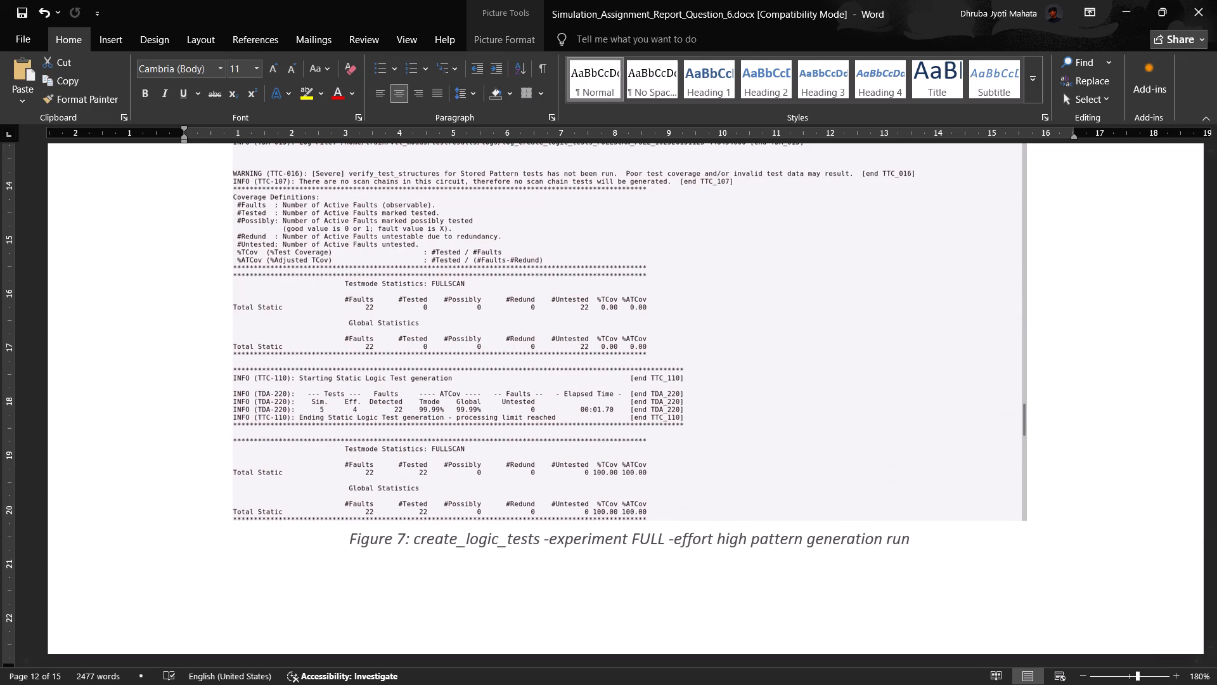
scroll(641, 413, down, 5)
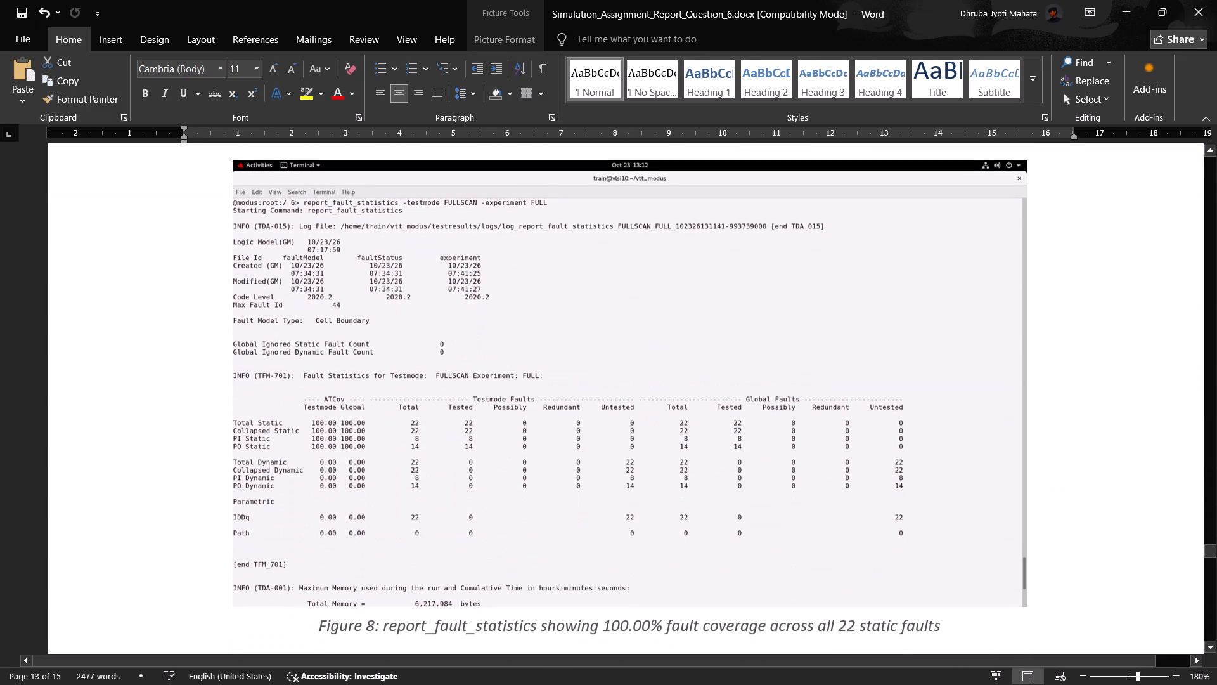
scroll(640, 413, down, 2)
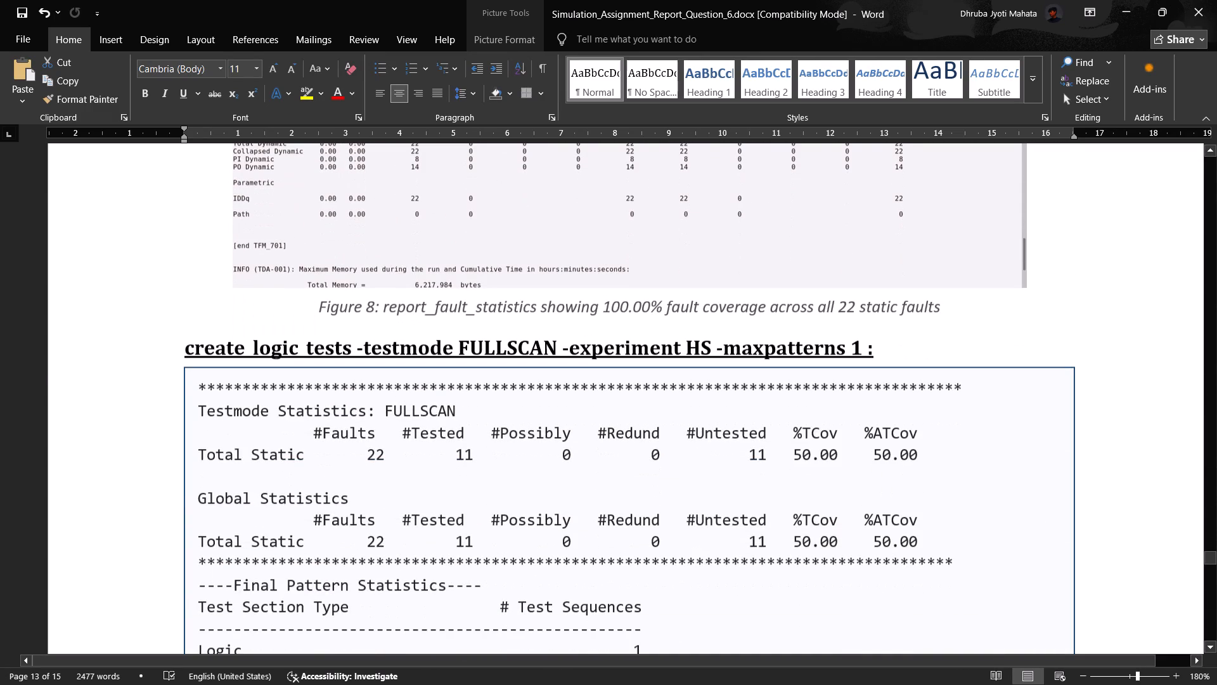
scroll(640, 413, down, 3)
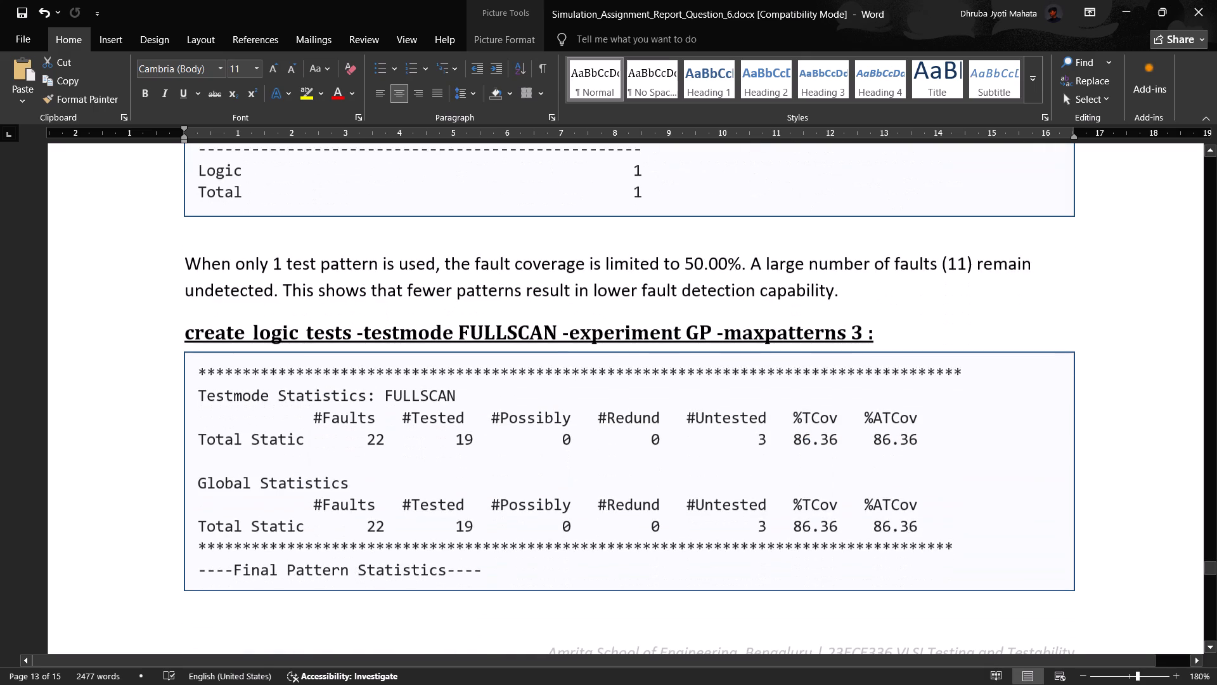
scroll(640, 413, down, 5)
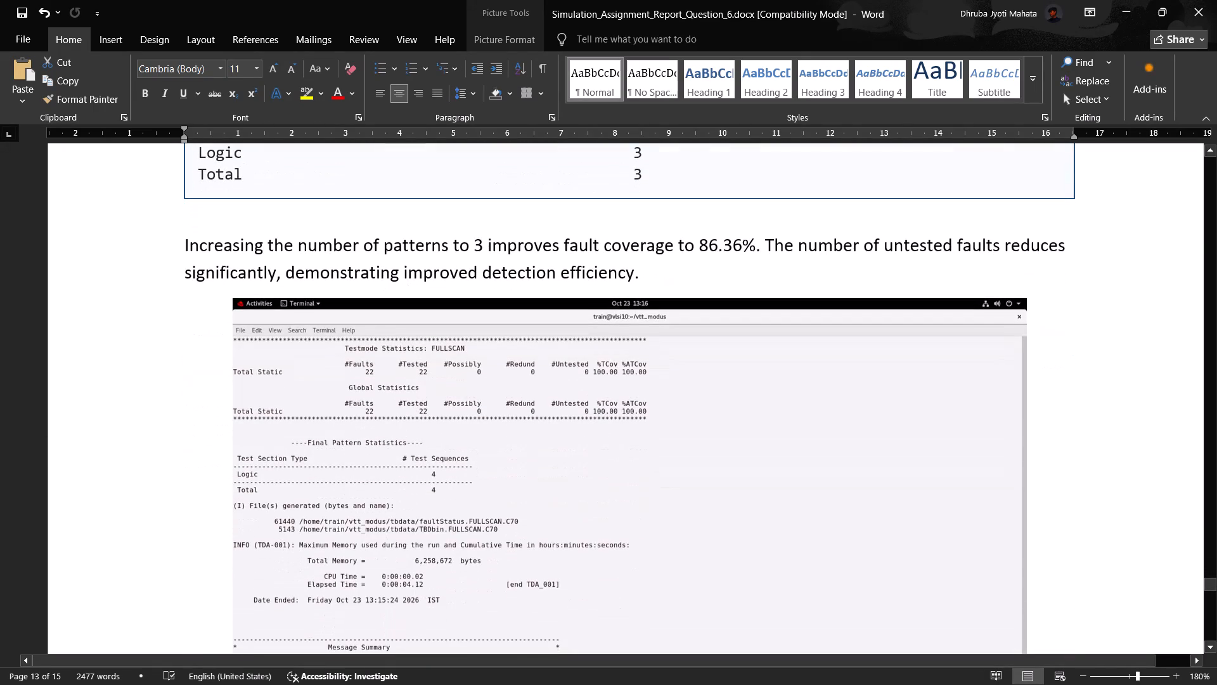
scroll(640, 413, down, 1)
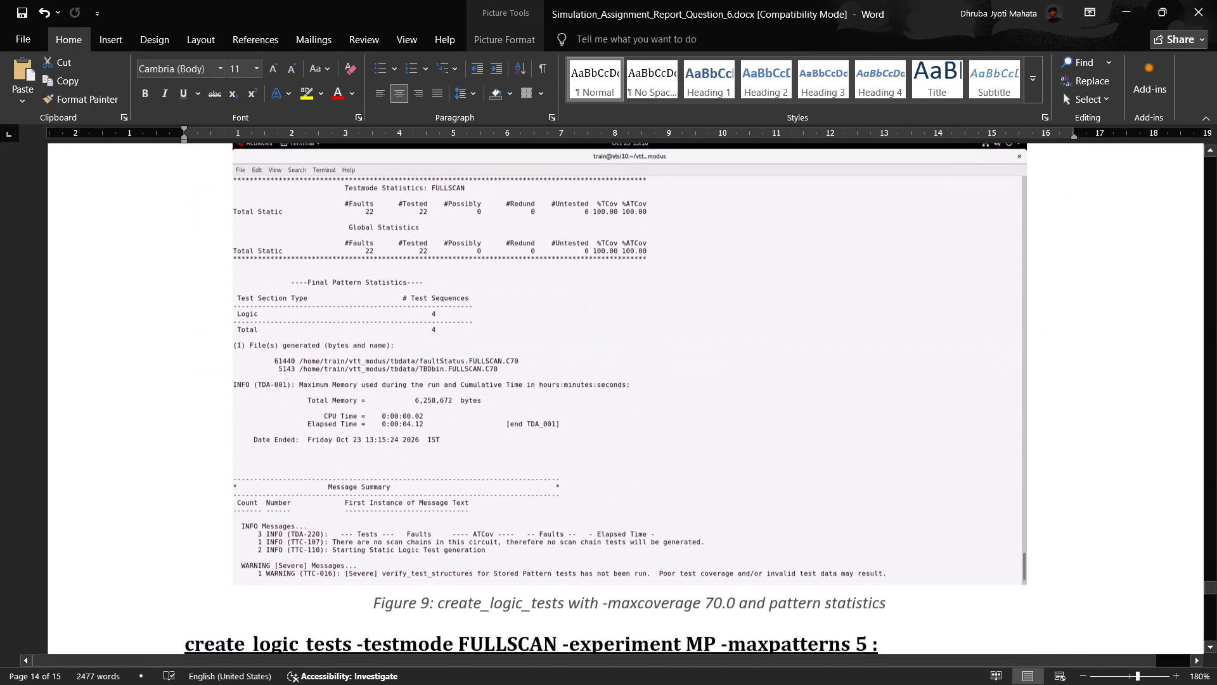
Examine the MP experiment output, the ATPG Fault Simulation Strategy Comparison Table and the Observation text.
scroll(640, 413, down, 2)
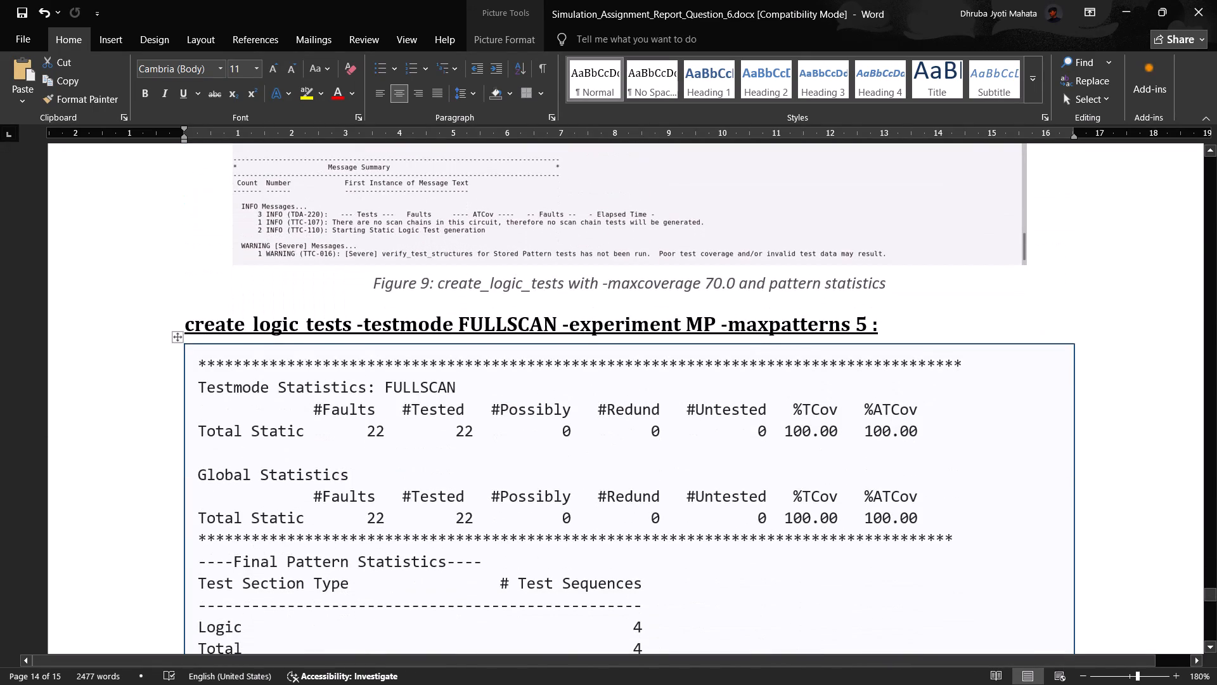
scroll(640, 413, down, 7)
scroll(640, 413, up, 6)
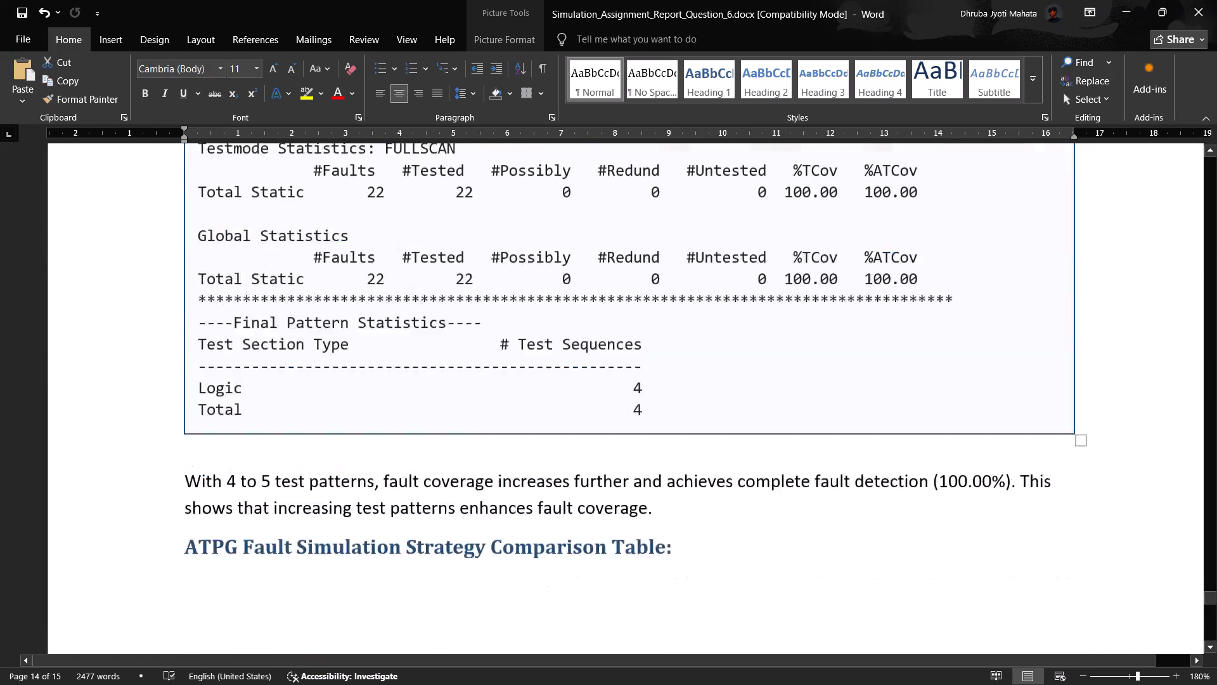
scroll(640, 413, up, 2)
scroll(640, 413, down, 7)
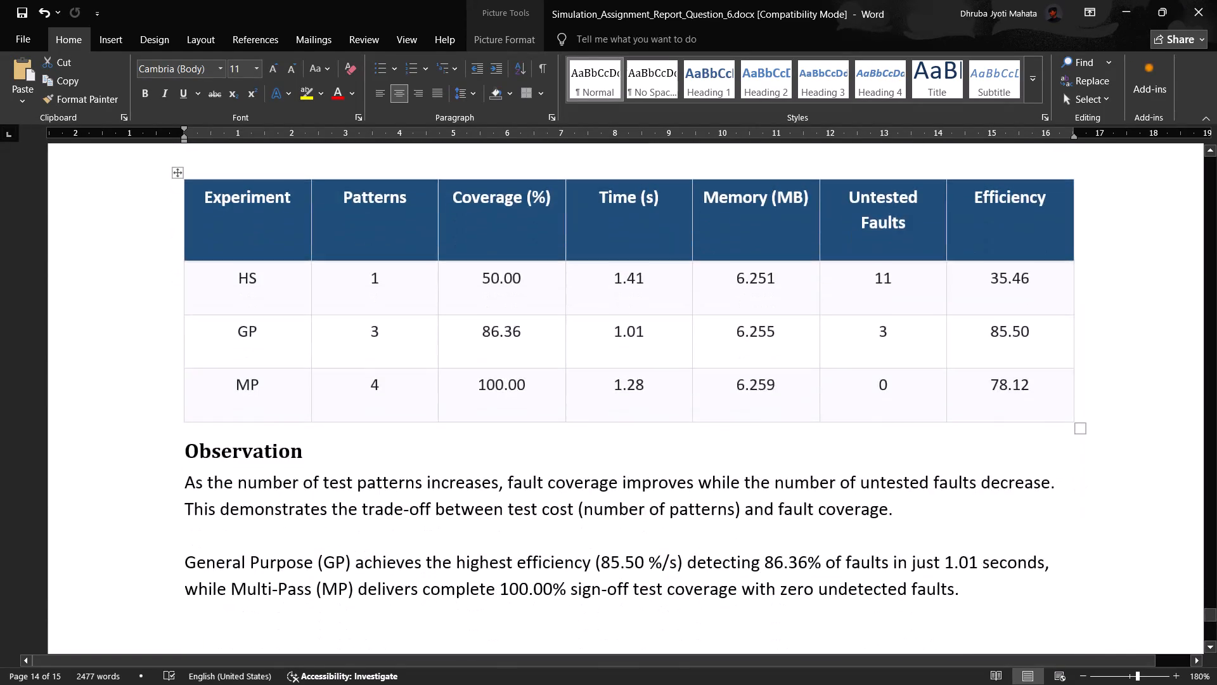
scroll(640, 413, down, 2)
scroll(640, 413, up, 7)
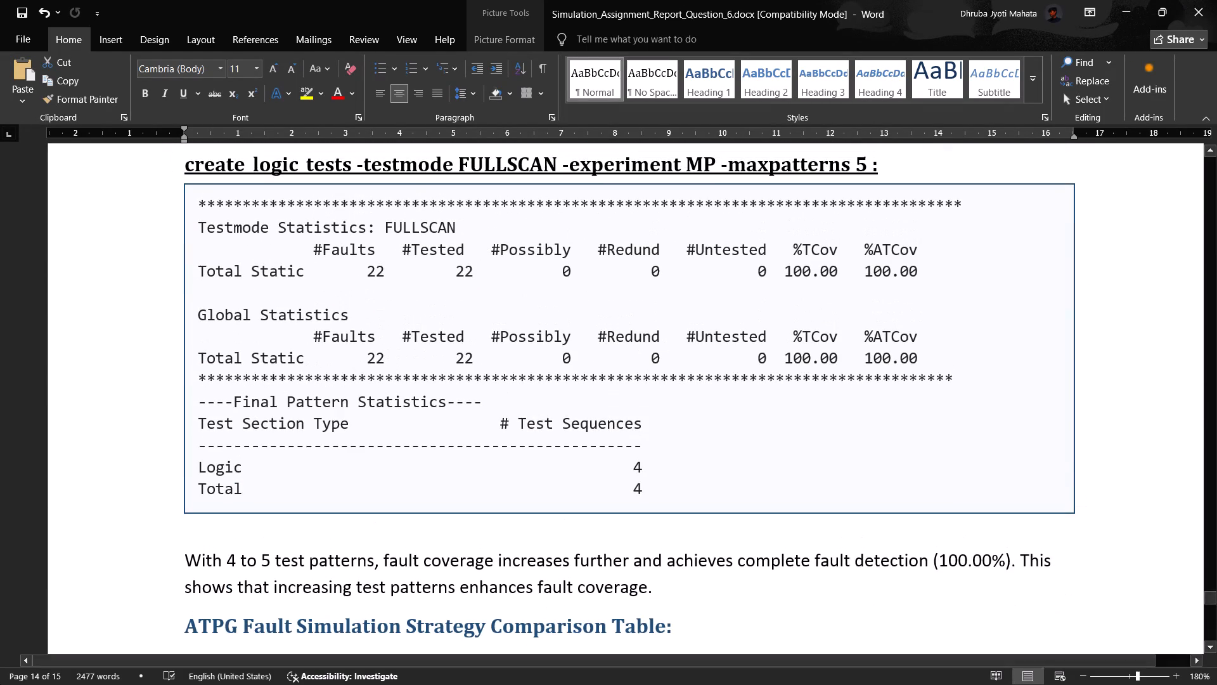
Recheck the Figure 9 maxcoverage 70.0 screenshot and its placement after the GP experiment's output and explanation.
scroll(132, 632, up, 3)
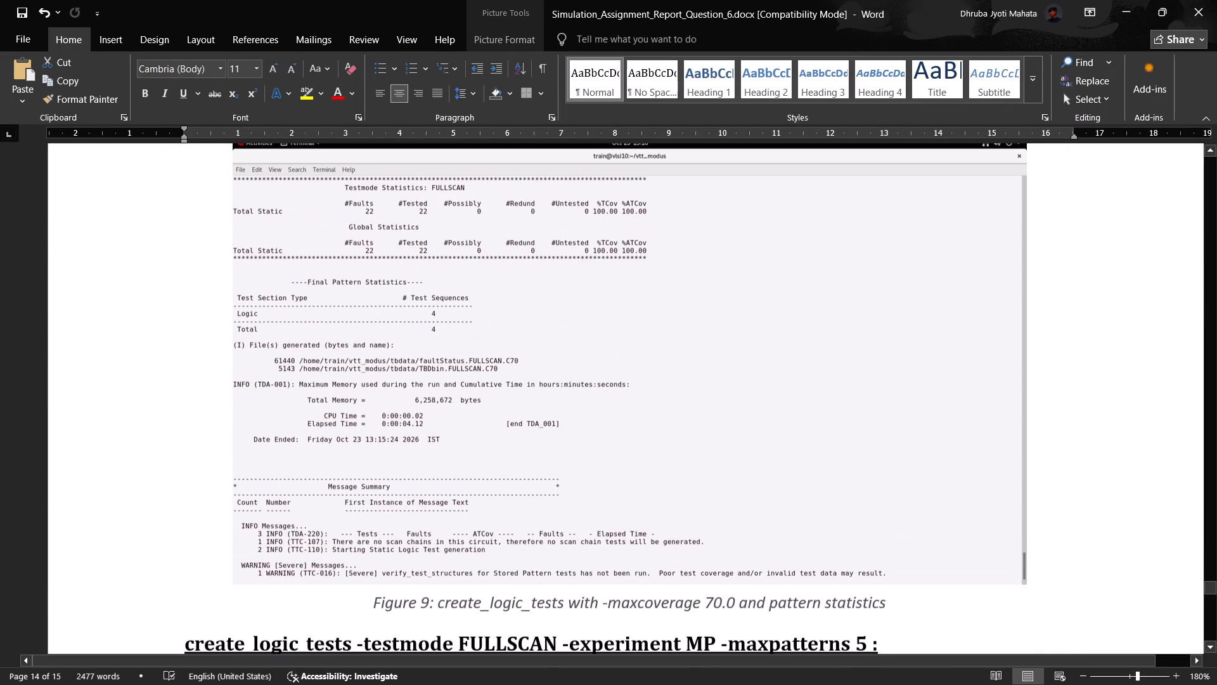
scroll(119, 639, down, 1)
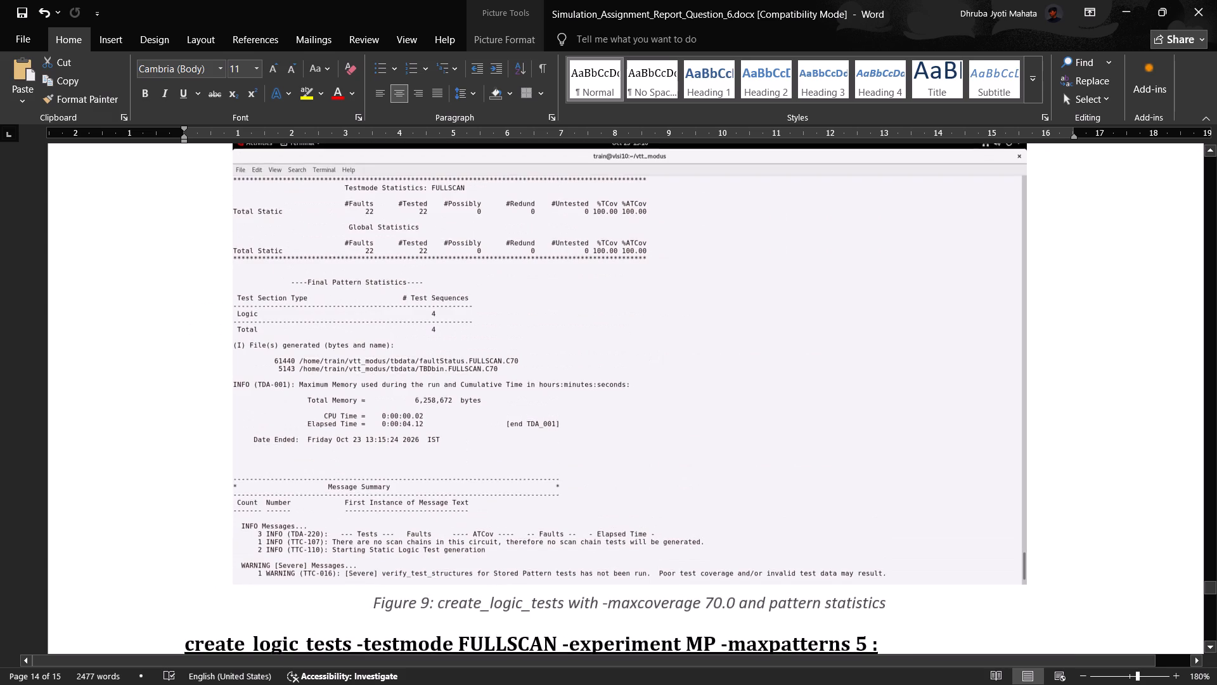
scroll(119, 639, down, 2)
scroll(119, 639, up, 4)
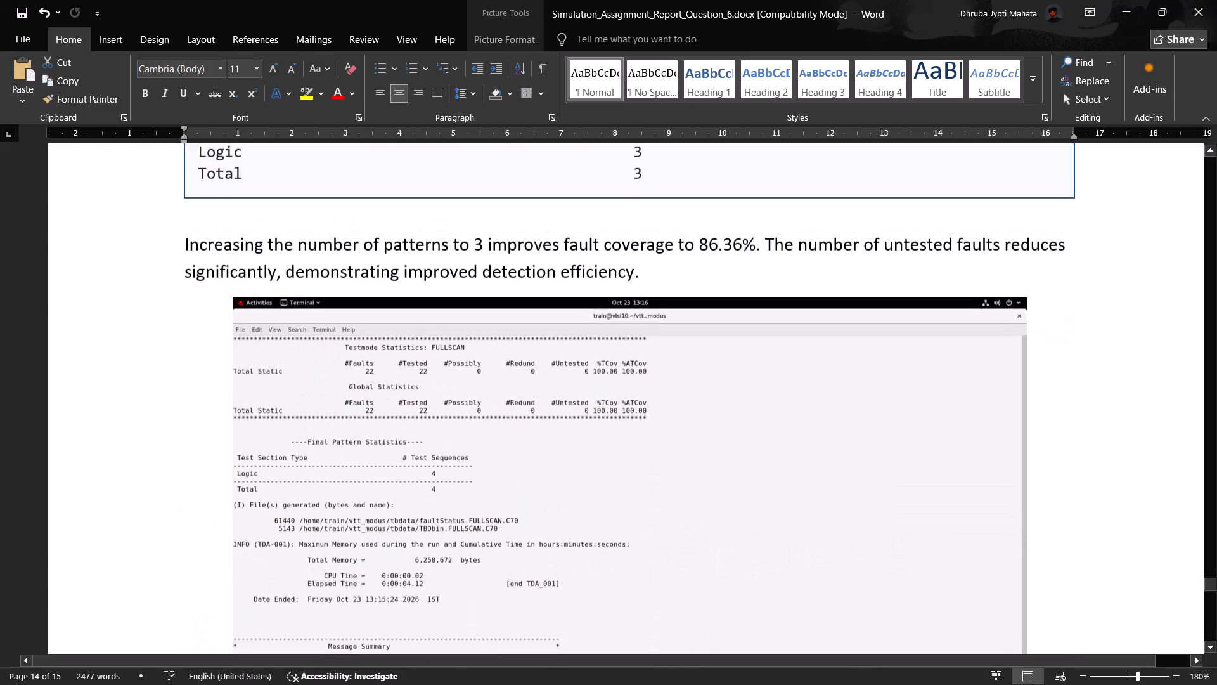
scroll(119, 639, up, 3)
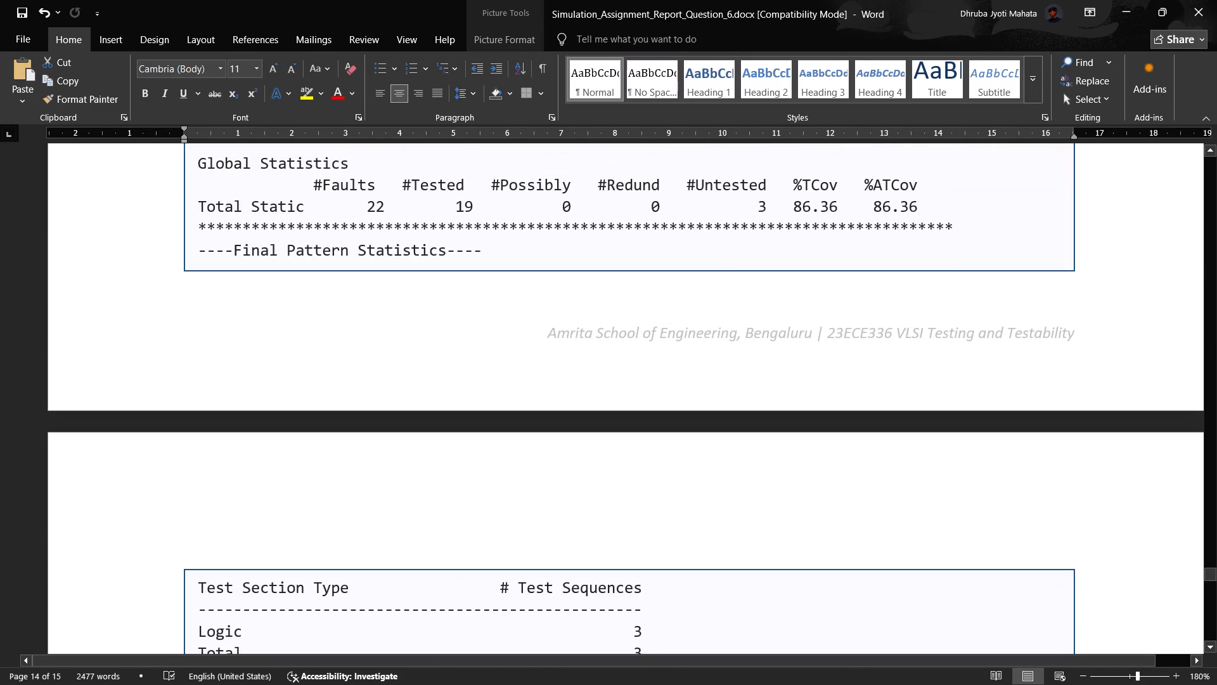
Reread the HS and GP experiment outputs in section 3 and the explanation between them, up to Figure 9.
scroll(119, 639, up, 1)
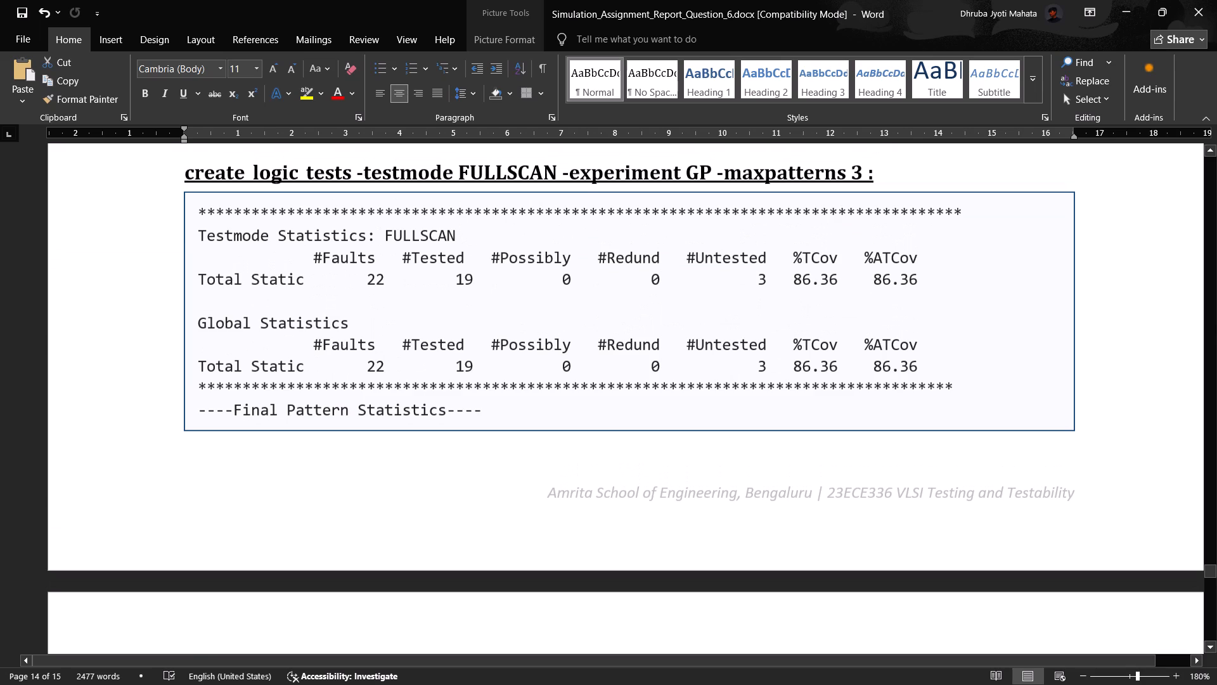
scroll(119, 639, up, 4)
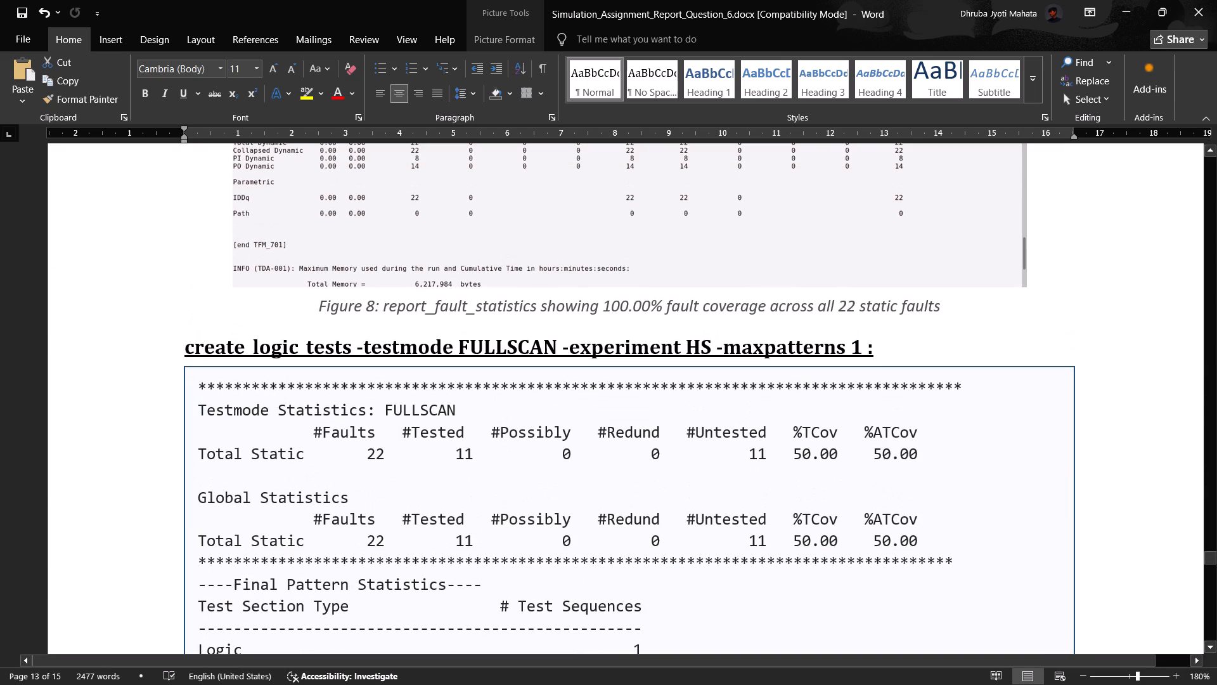
scroll(112, 639, down, 1)
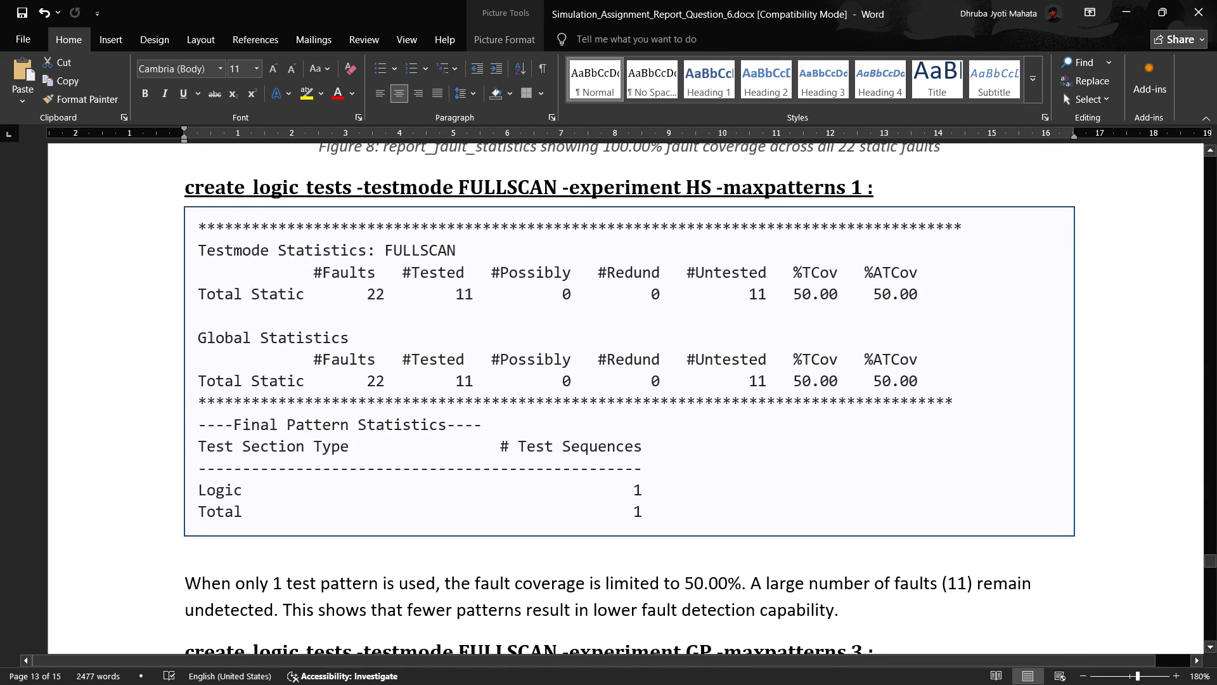
scroll(112, 639, up, 1)
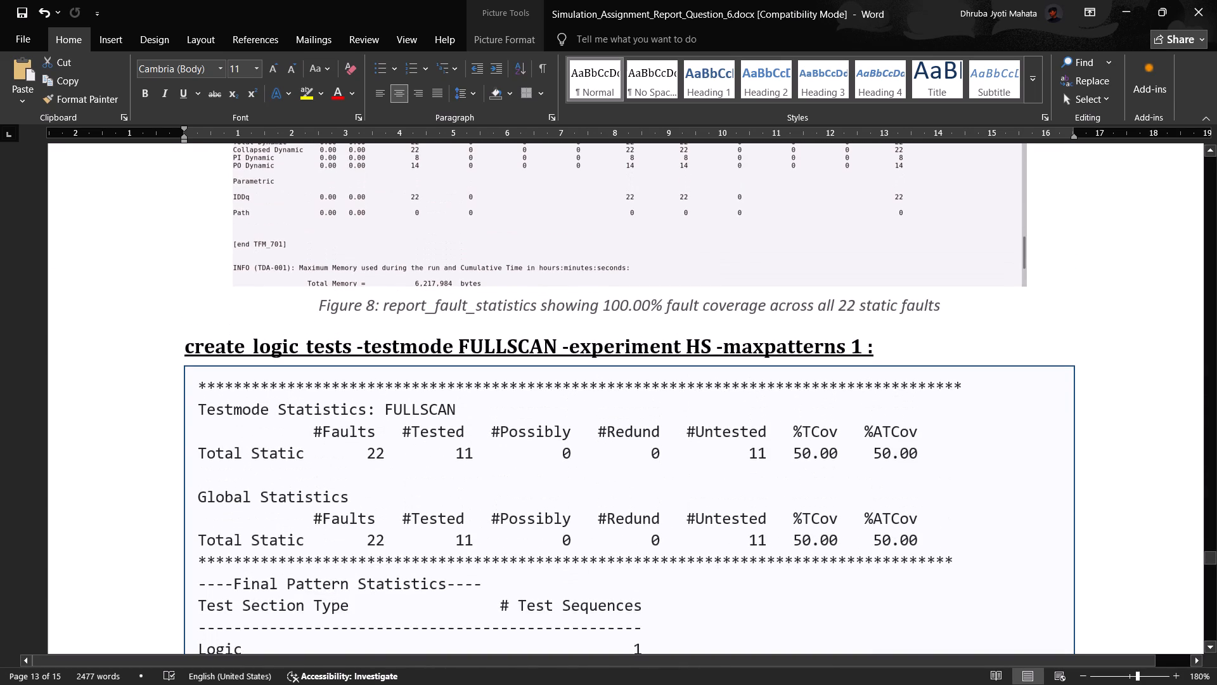
scroll(111, 639, down, 3)
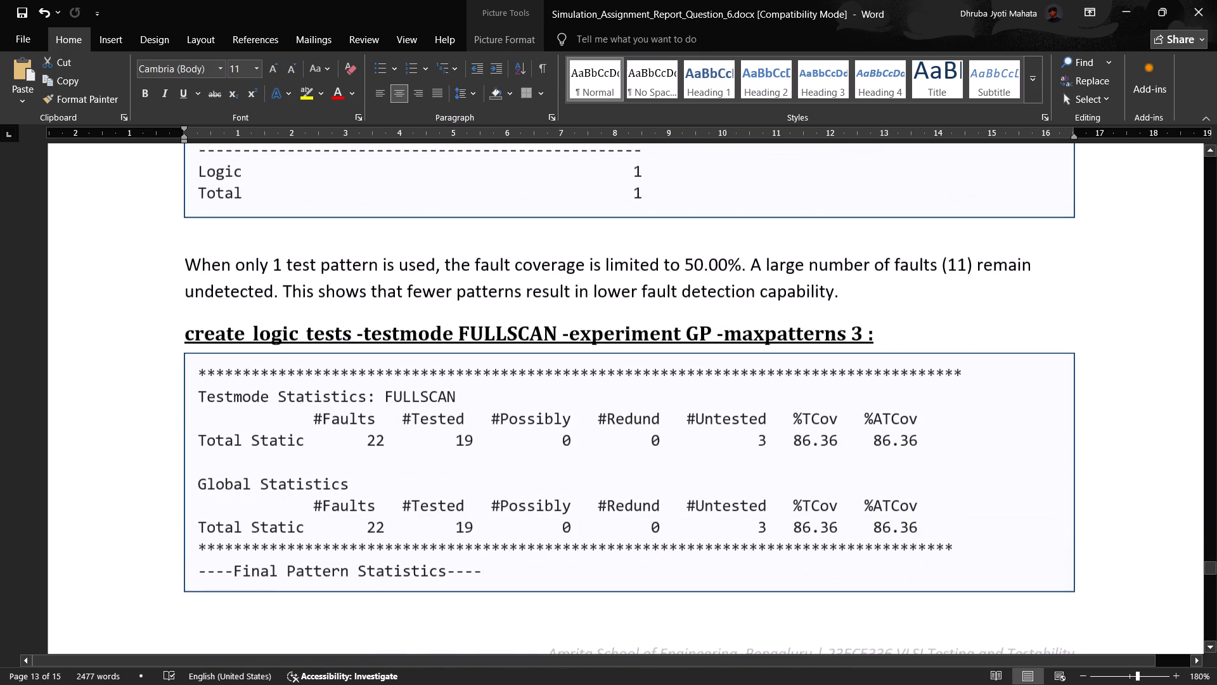
scroll(110, 639, up, 2)
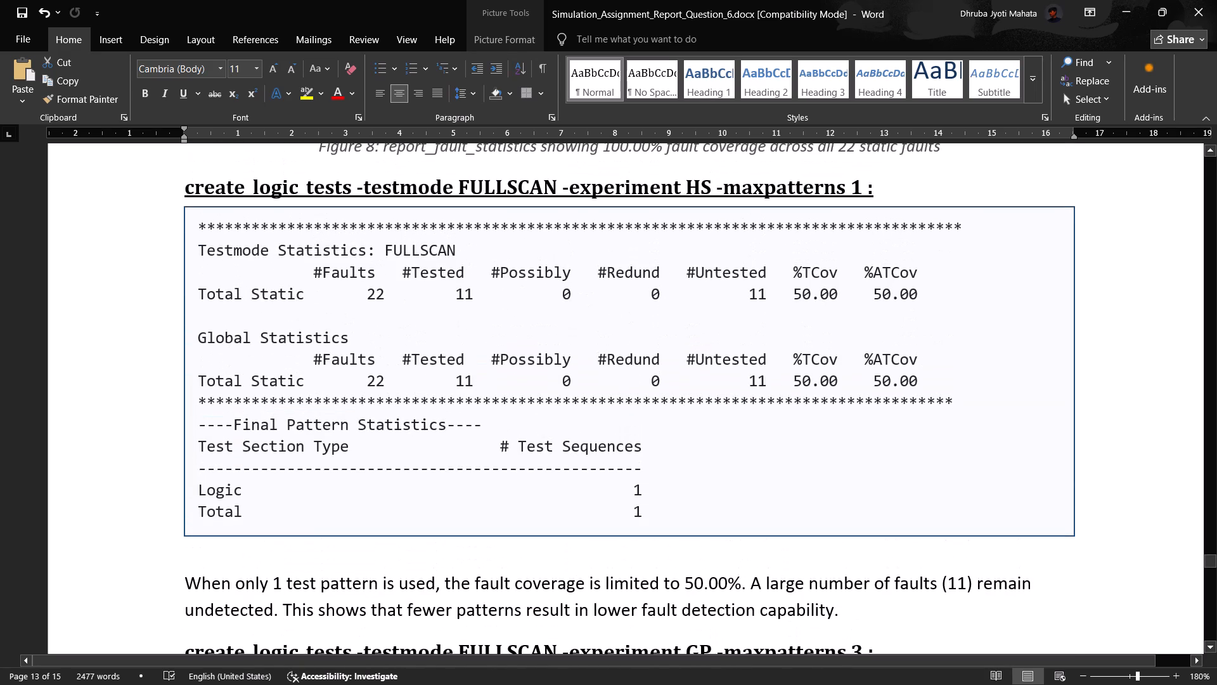
scroll(110, 639, down, 4)
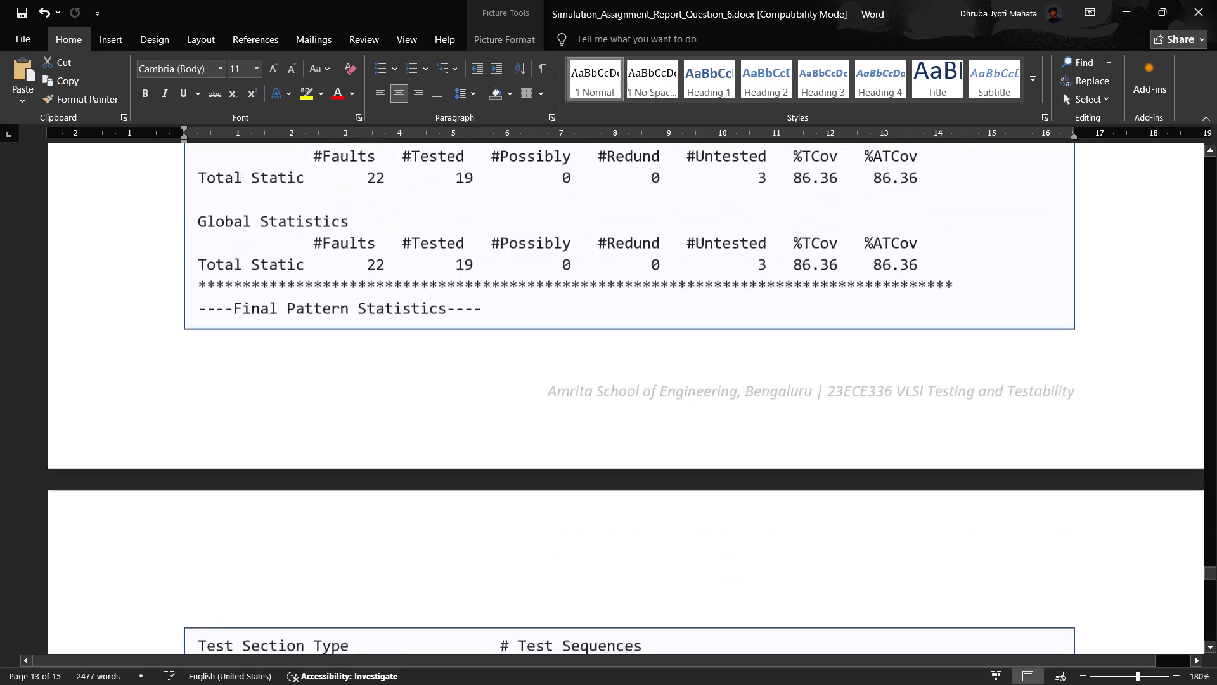
scroll(107, 639, down, 5)
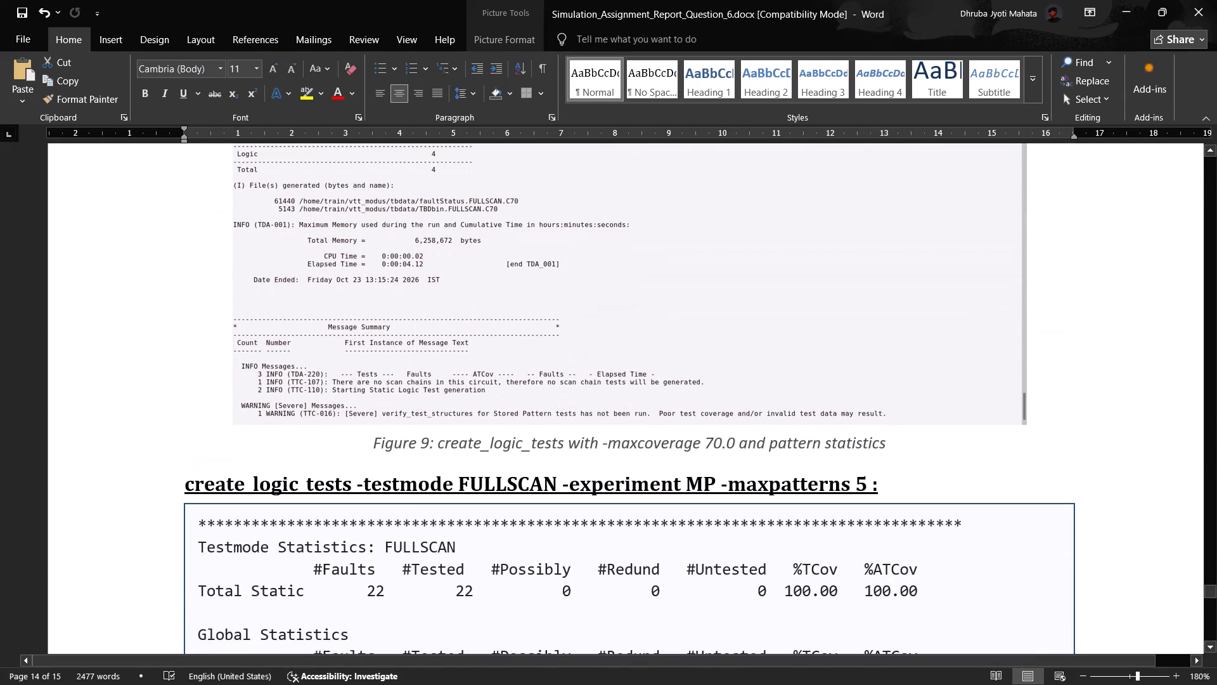
scroll(107, 639, up, 7)
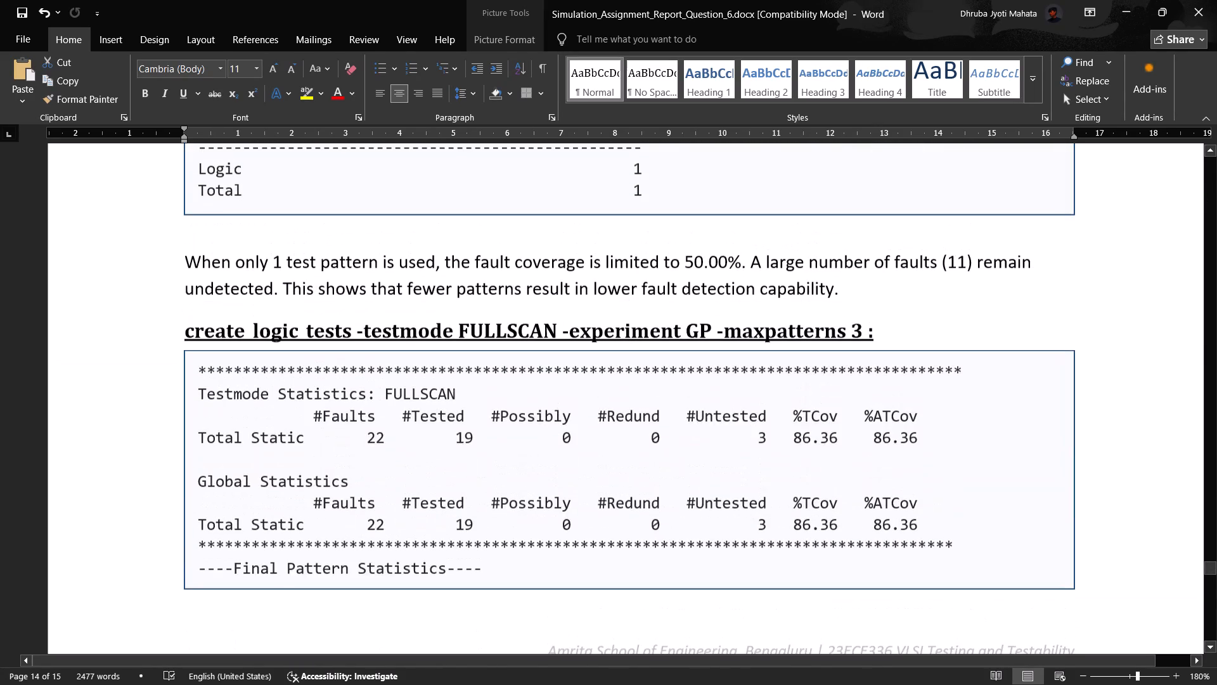
Look back through the Figure 8, 7 and 6 screenshots to the Aim and Commands Used at the start of section 3.
scroll(107, 639, up, 5)
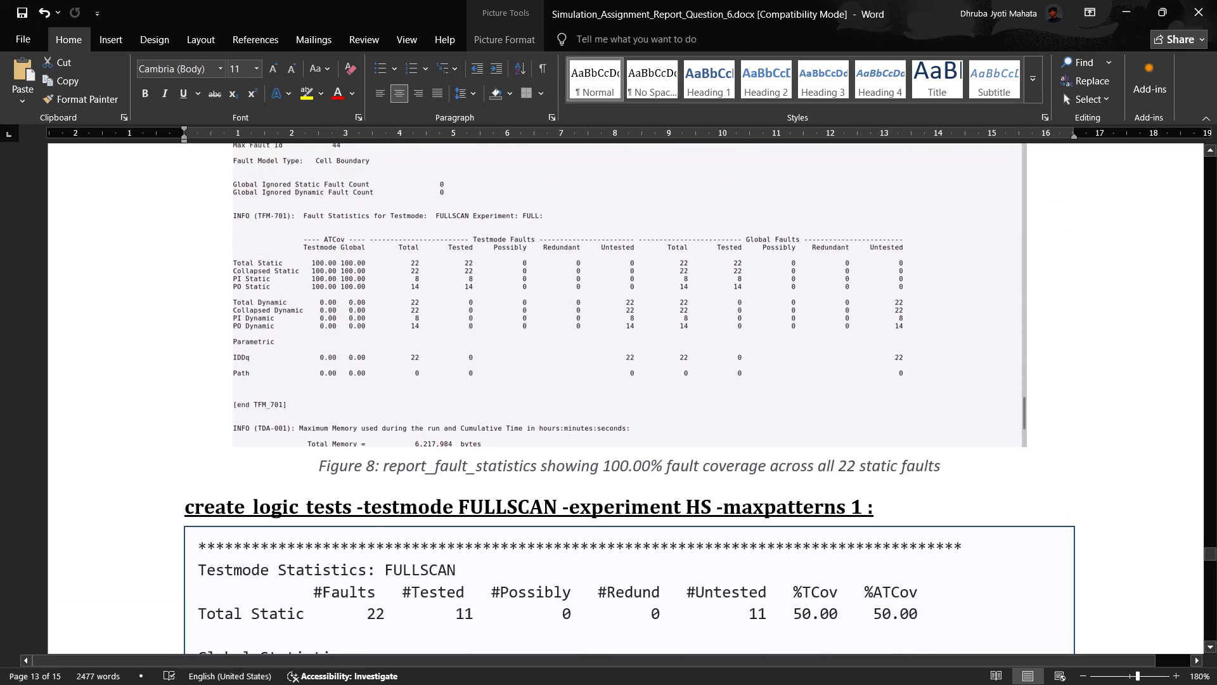
scroll(107, 639, up, 1)
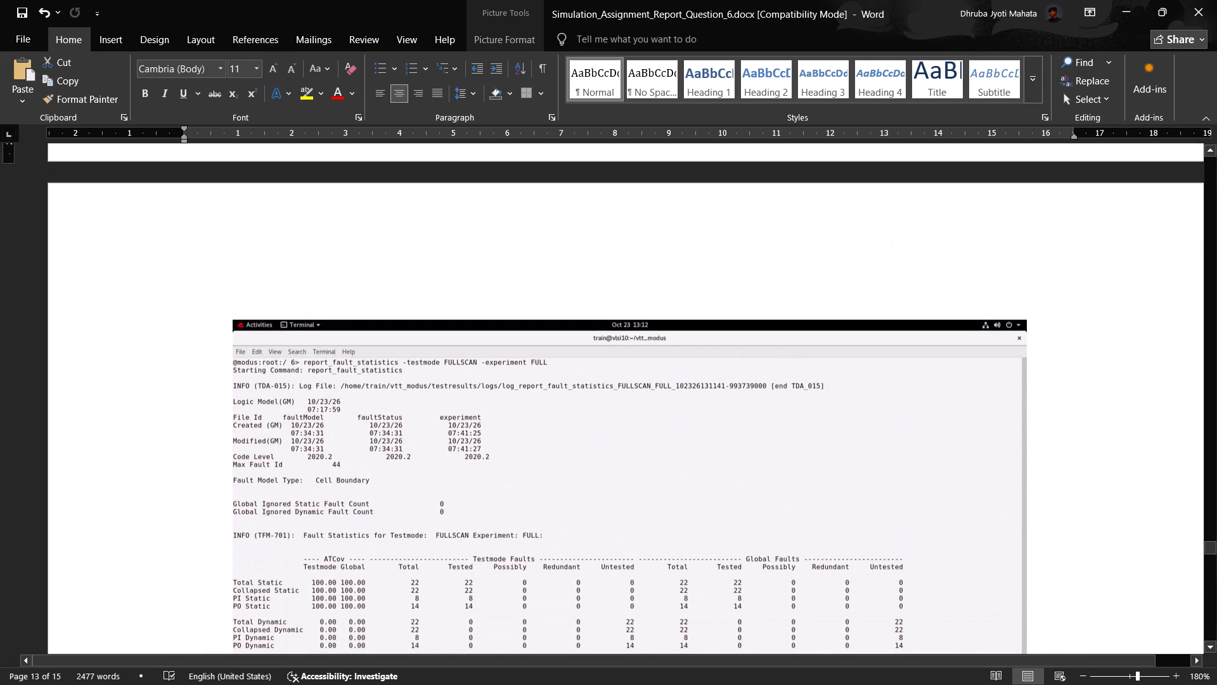
scroll(105, 639, down, 1)
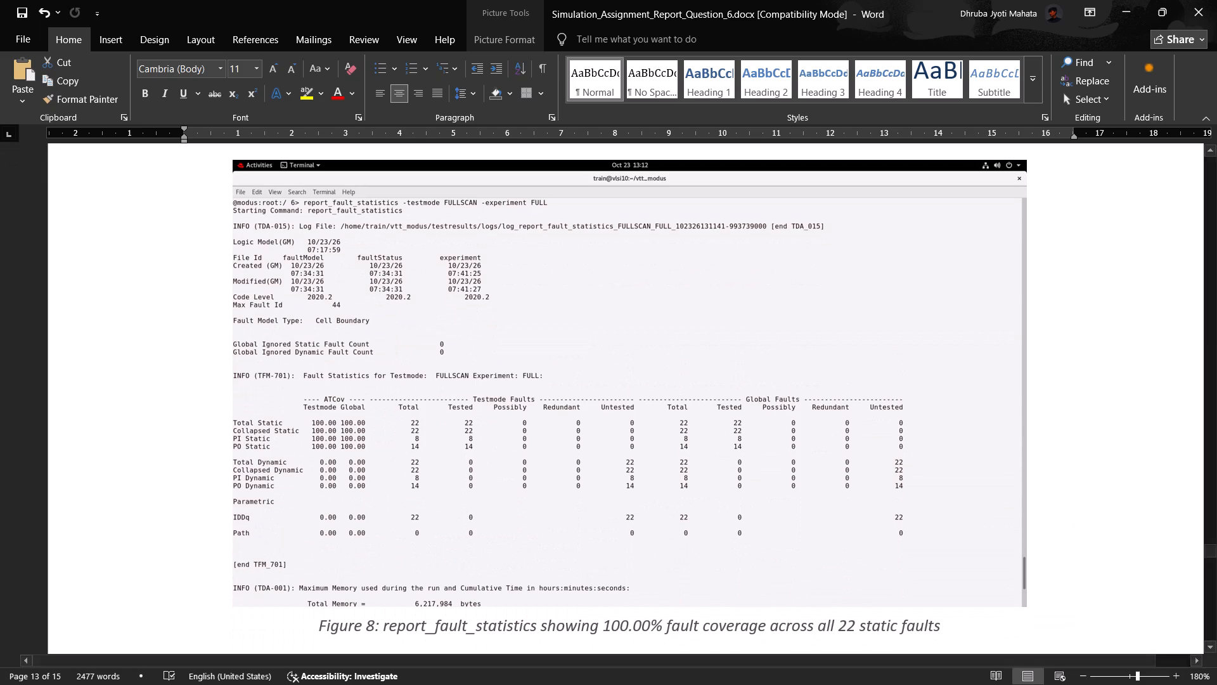
scroll(105, 639, up, 3)
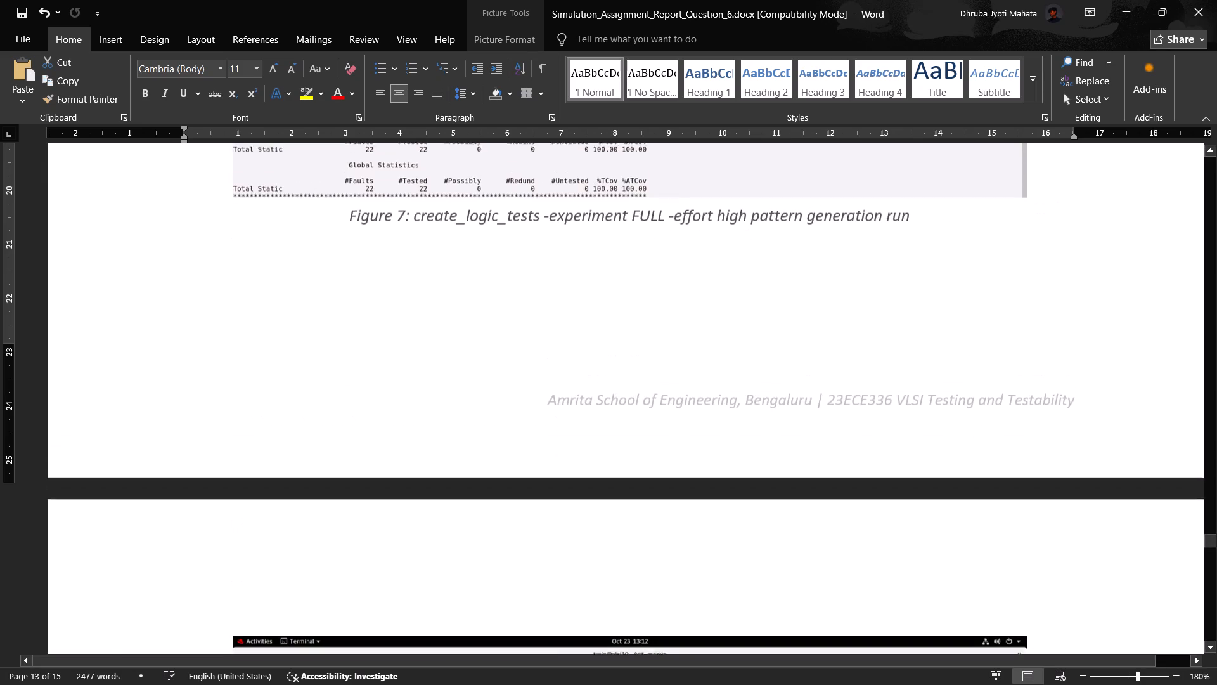
scroll(105, 639, up, 2)
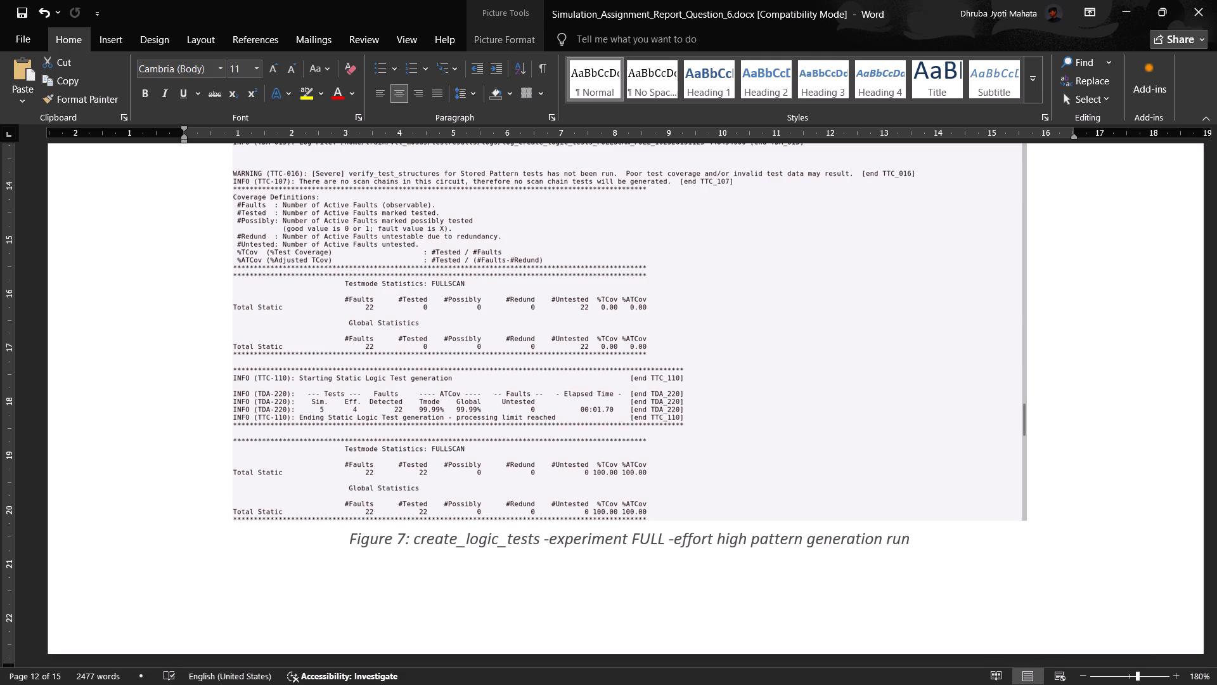
scroll(105, 639, up, 4)
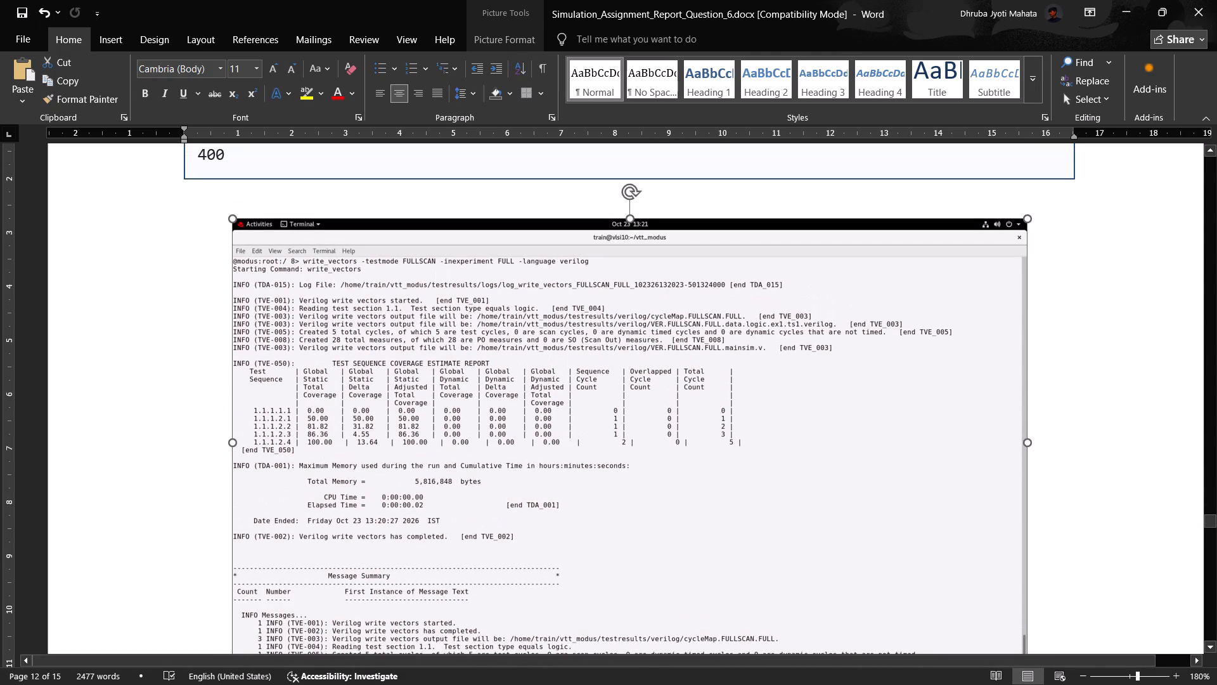
scroll(105, 639, up, 6)
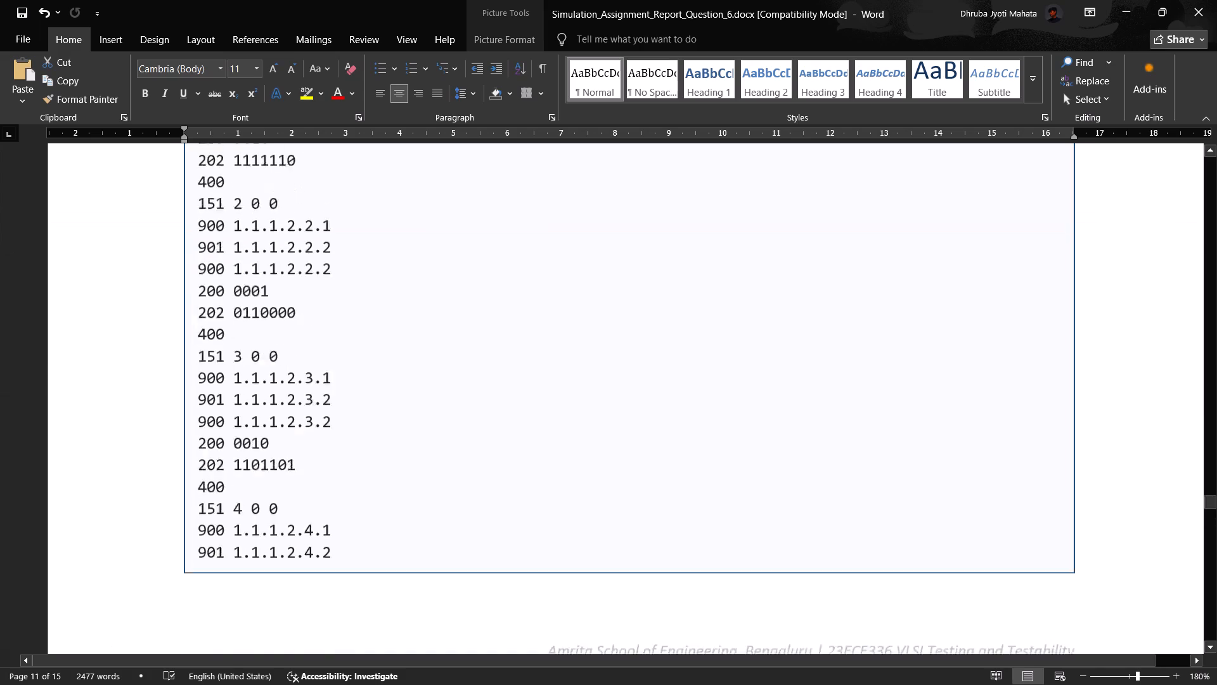
scroll(105, 639, up, 5)
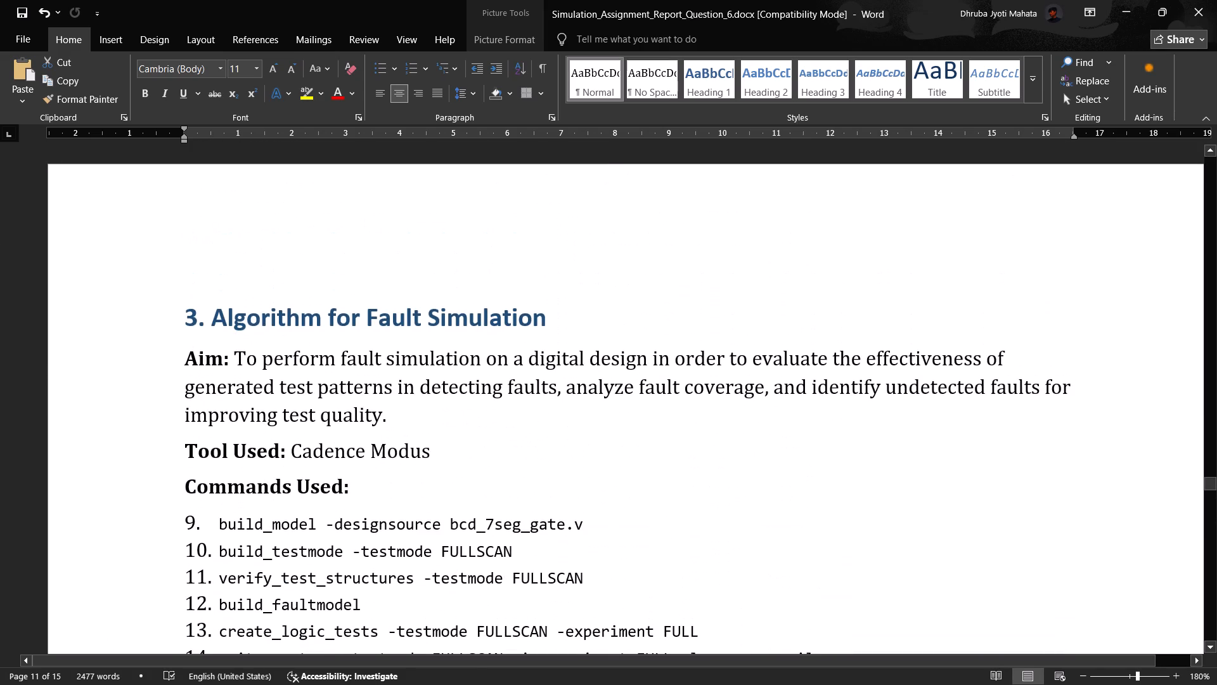
Go forward through section 3 again, comparing the Figure 6 to 9 screenshots with the HS, GP and MP experiment outputs.
scroll(105, 639, down, 5)
scroll(212, 591, down, 5)
scroll(205, 653, down, 4)
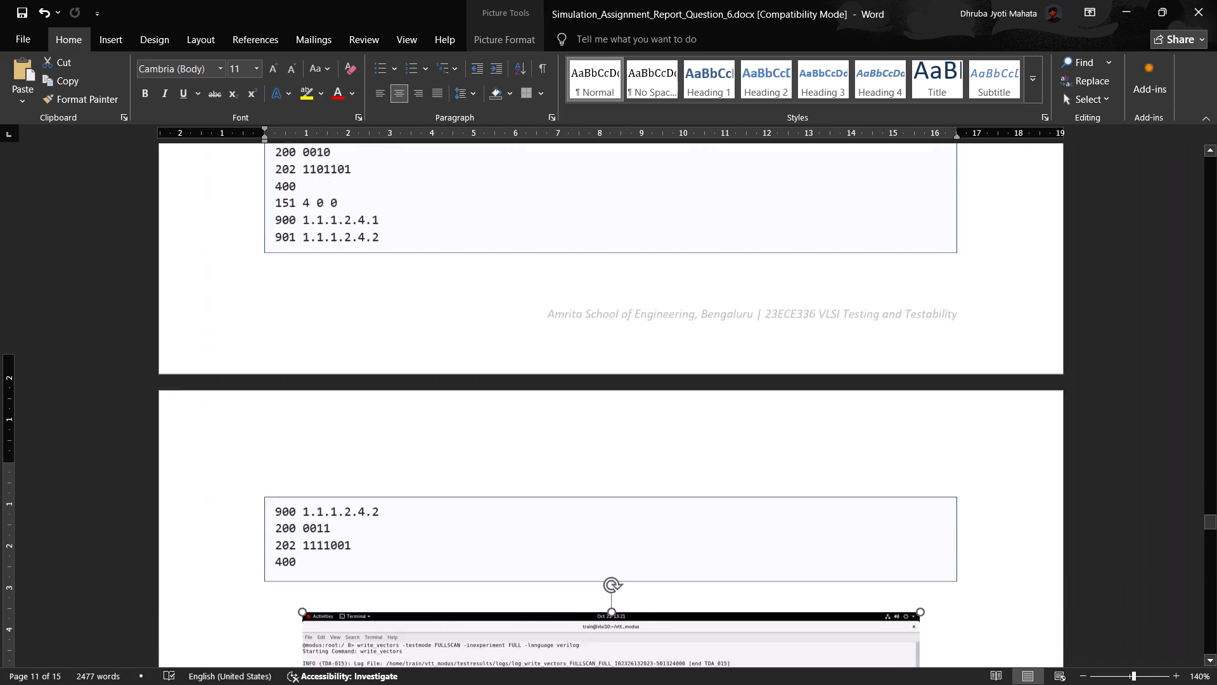
scroll(204, 659, down, 5)
ctrl+scroll(203, 683, down, 2)
scroll(89, 684, down, 1)
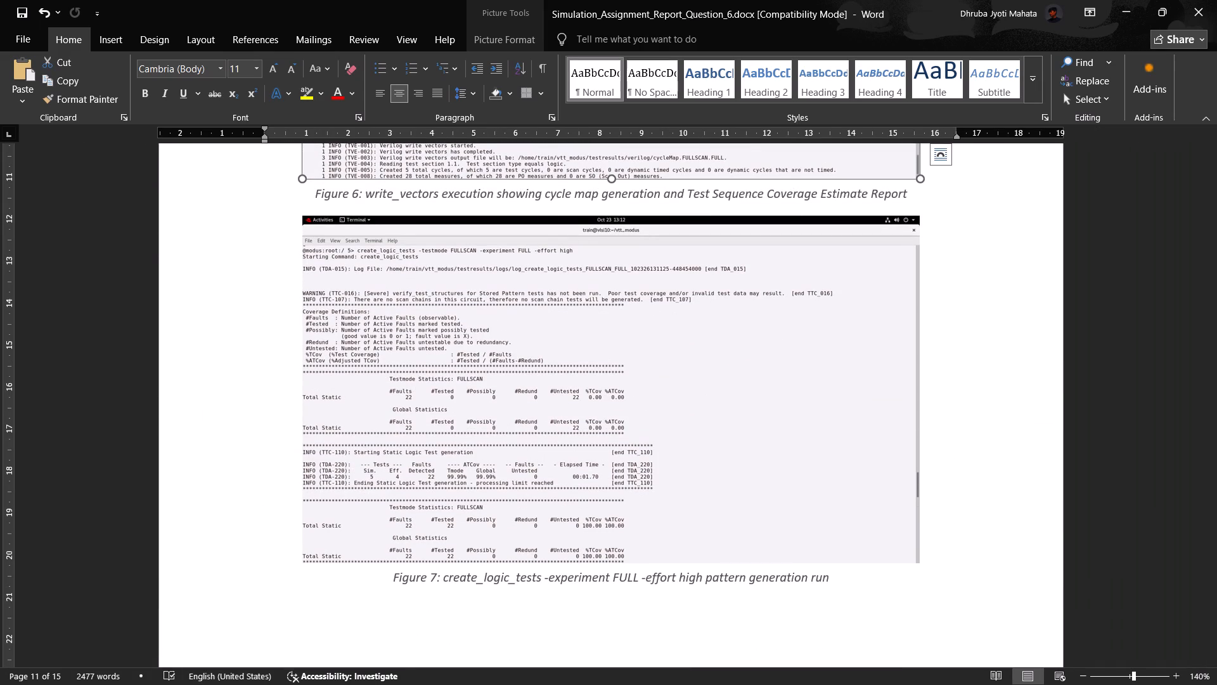
click(1003, 447)
scroll(839, 498, down, 6)
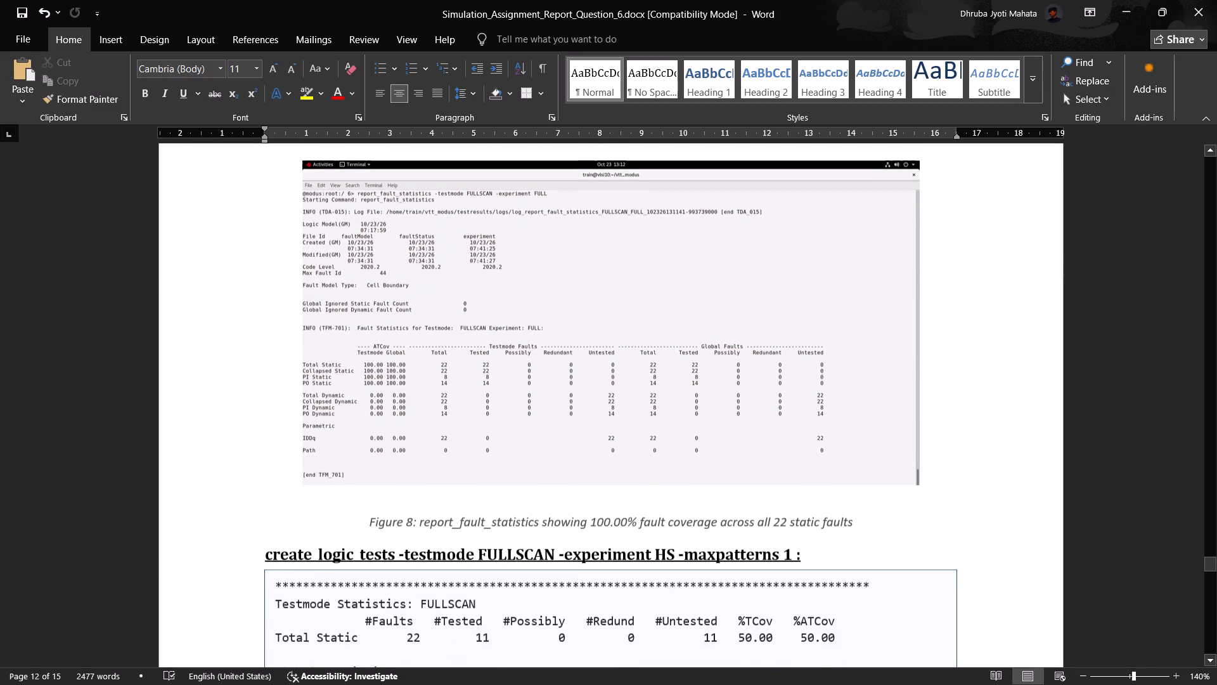
ctrl+scroll(833, 518, down, 1)
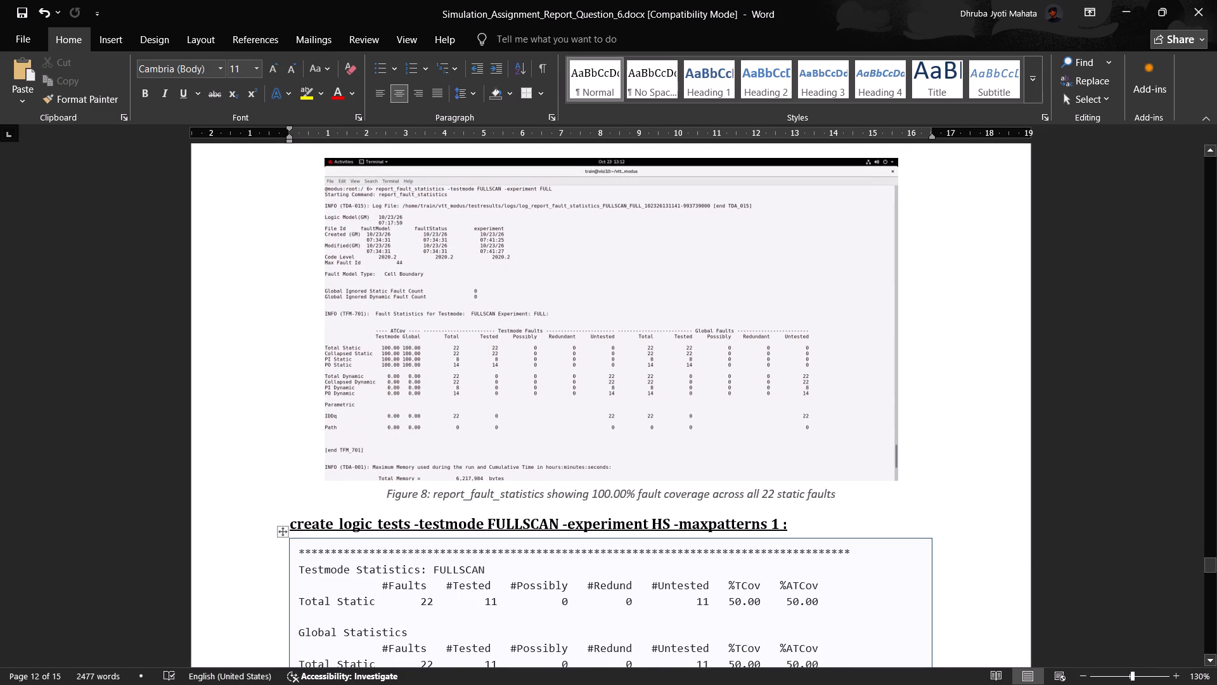
drag(657, 525, 675, 519)
click(652, 539)
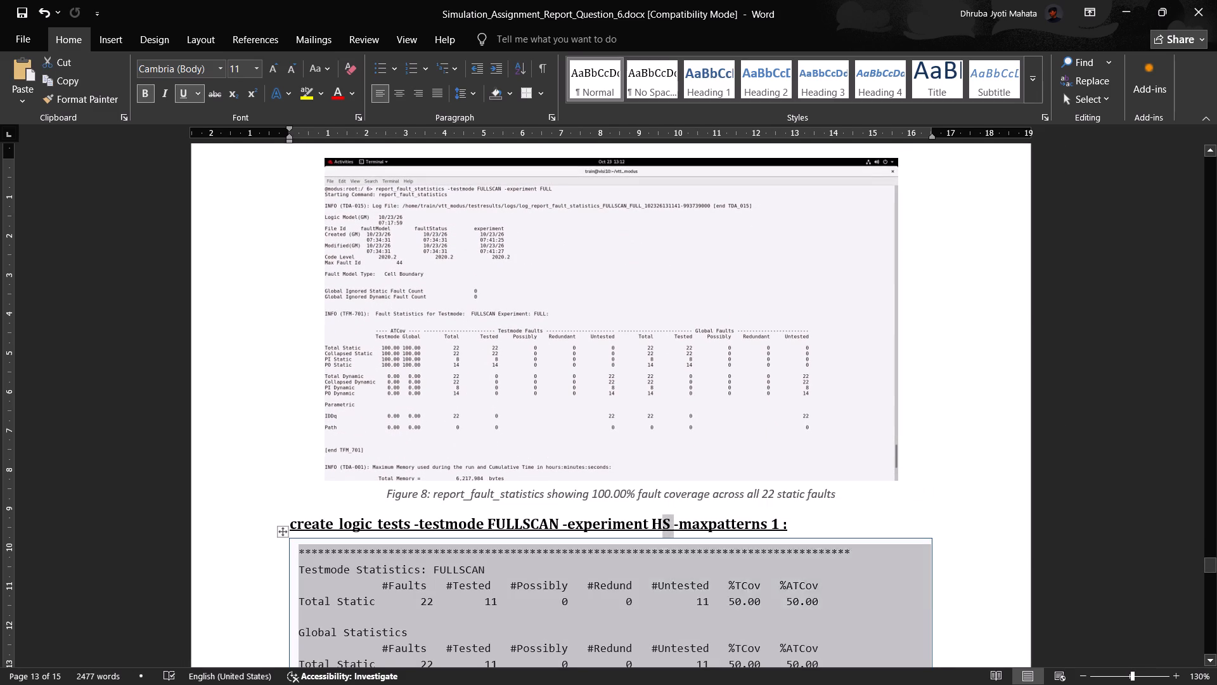
click(908, 480)
scroll(889, 494, down, 4)
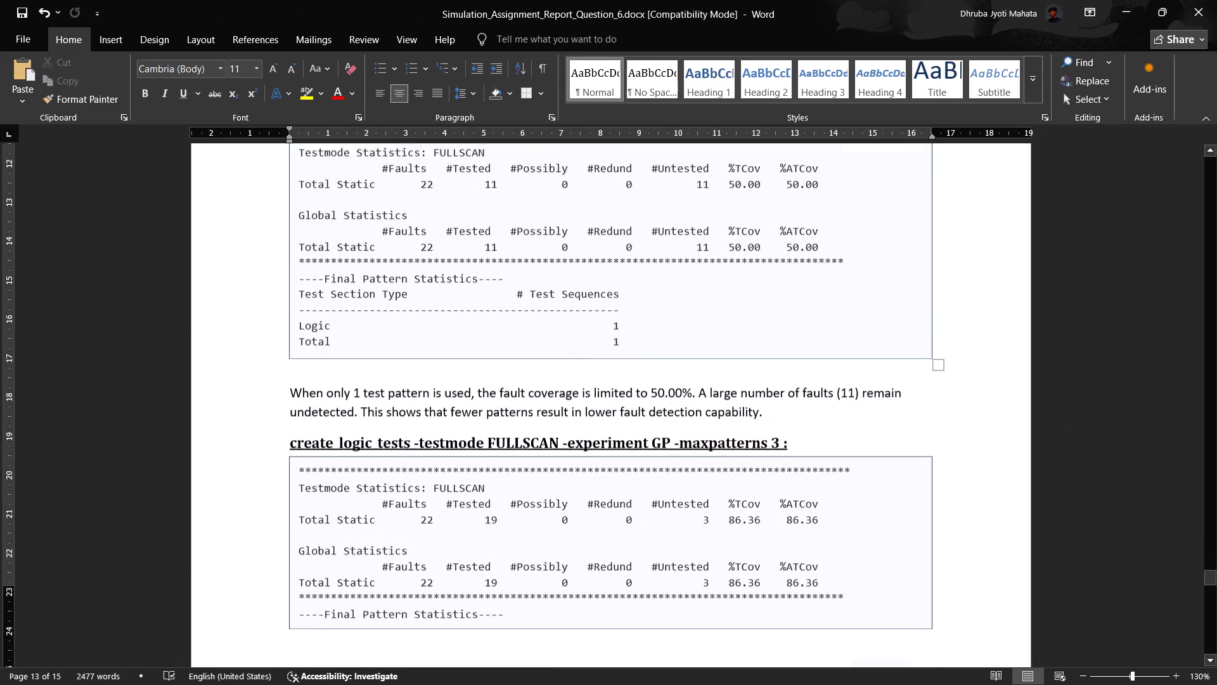
scroll(885, 498, down, 8)
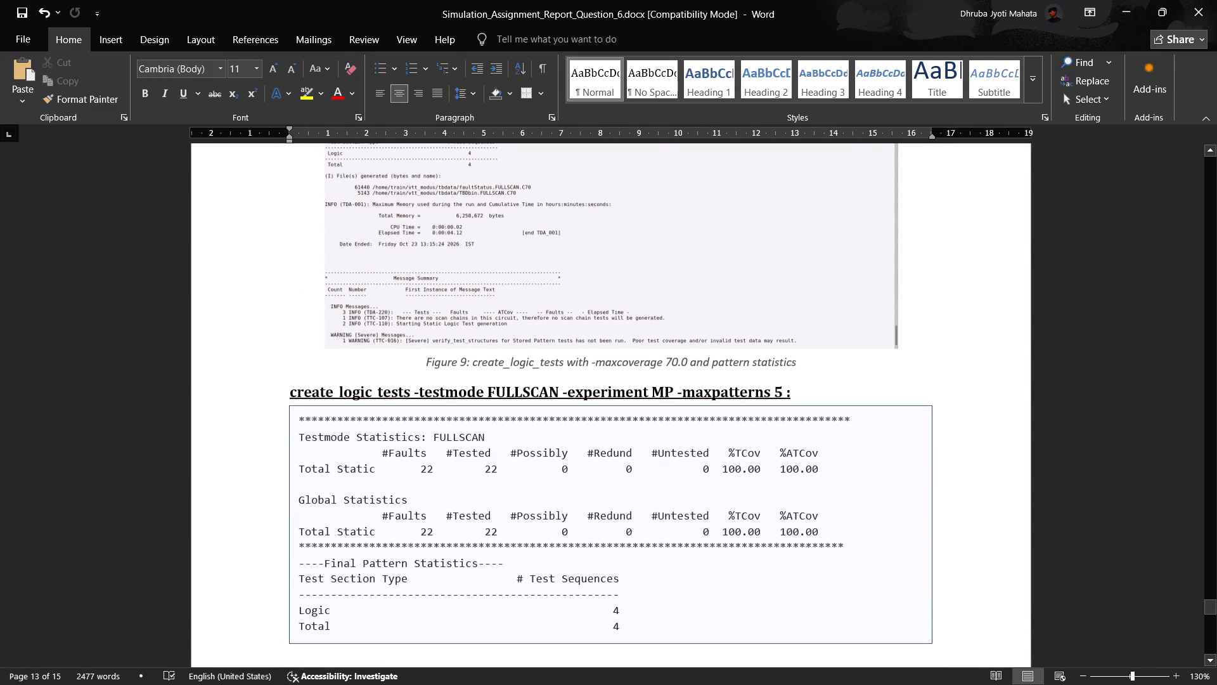
key(alt+Tab)
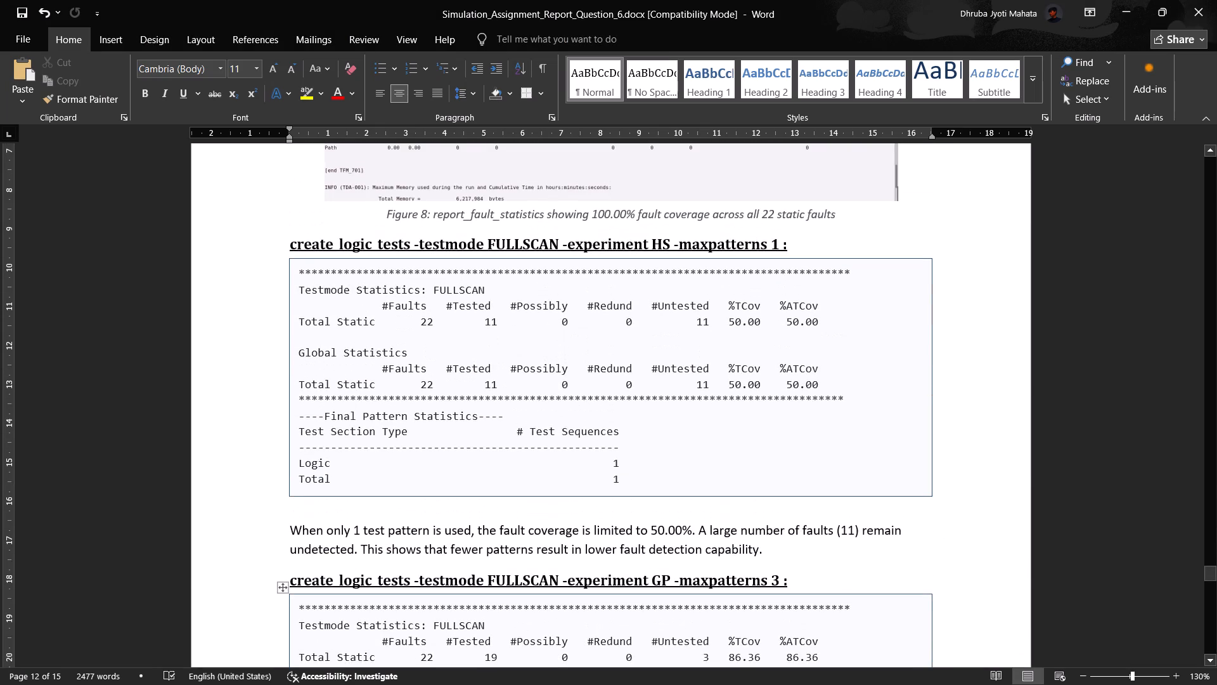
scroll(790, 386, up, 10)
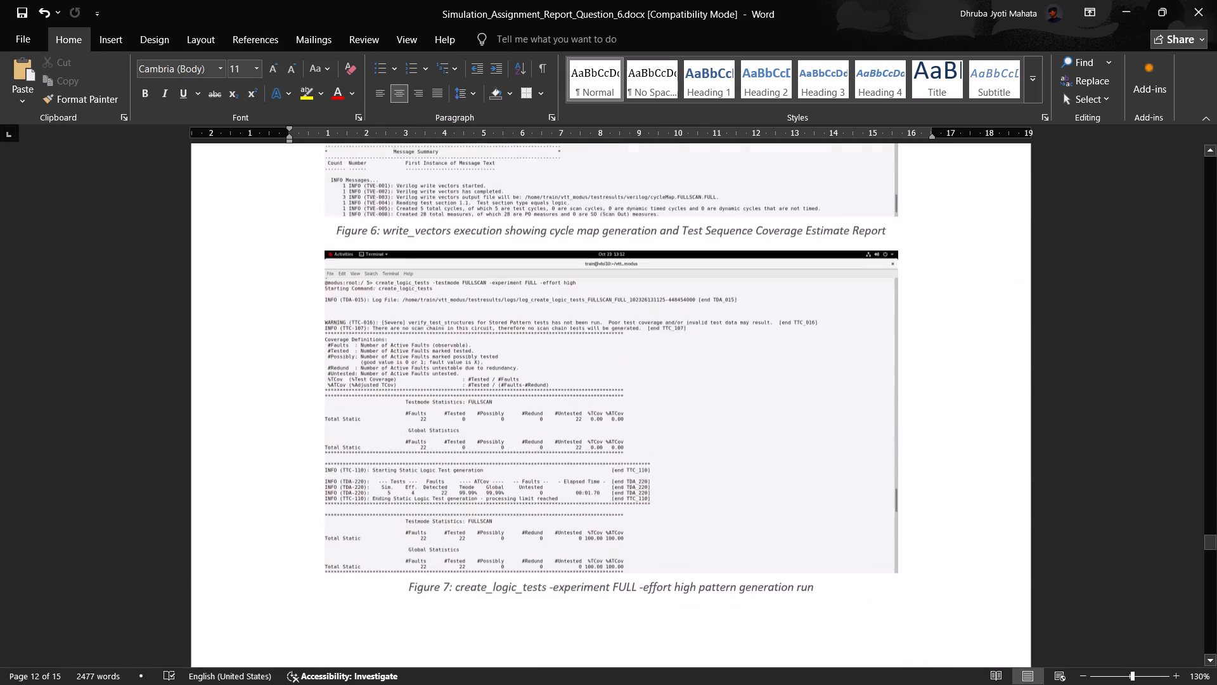
scroll(790, 386, up, 1)
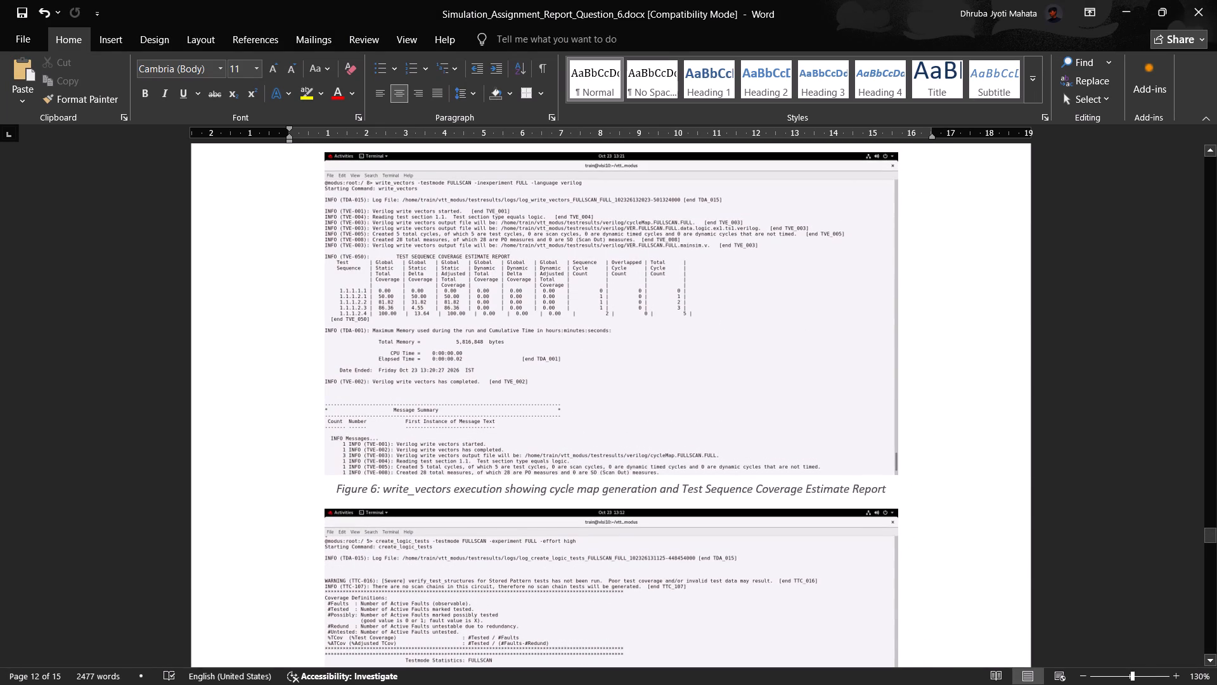
click(430, 358)
scroll(404, 354, up, 1)
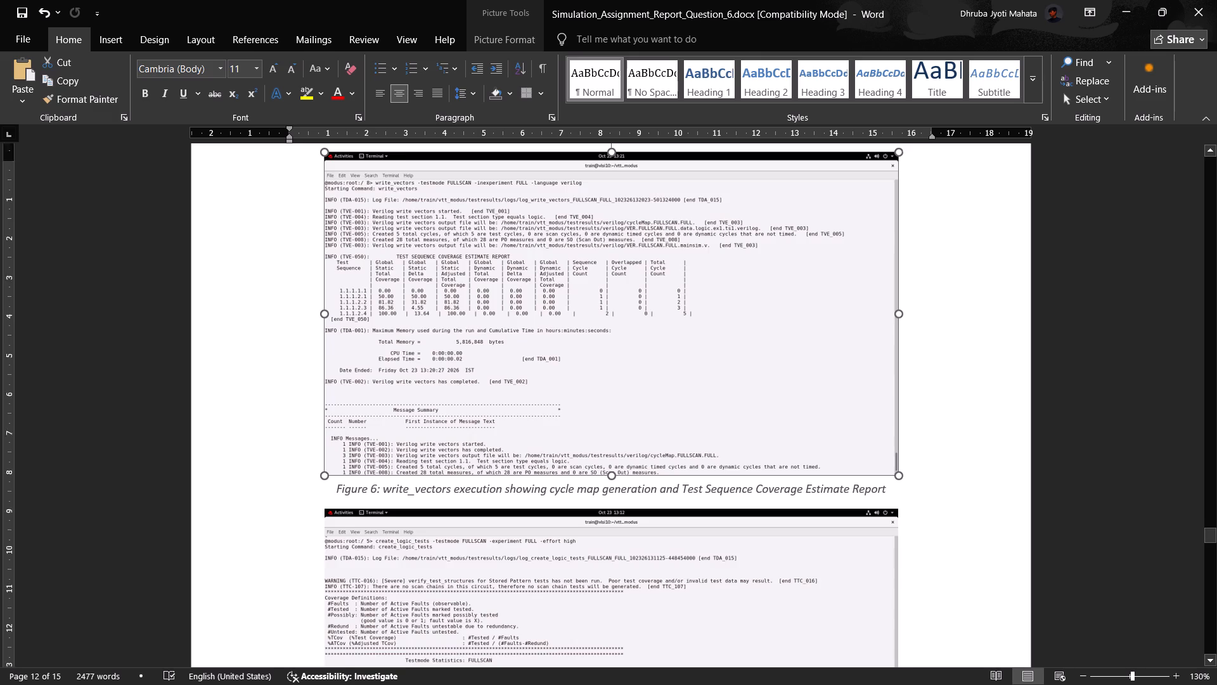
scroll(404, 354, up, 4)
scroll(404, 353, down, 4)
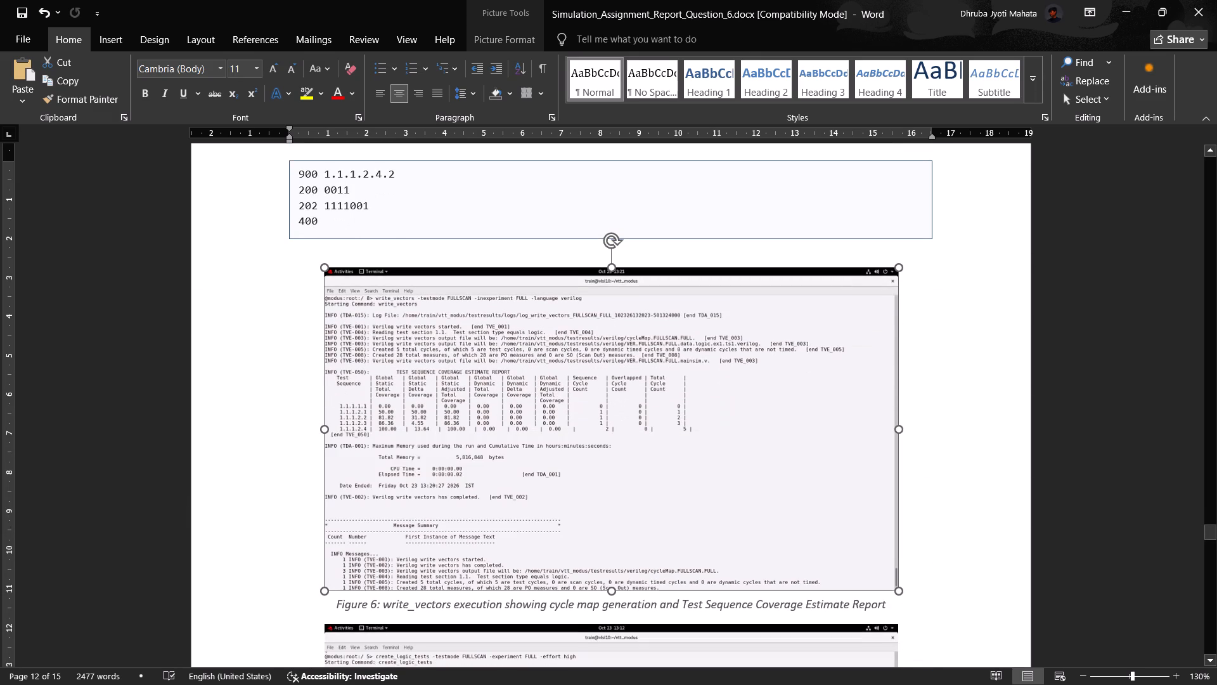
drag(902, 592, 922, 606)
drag(922, 606, 967, 639)
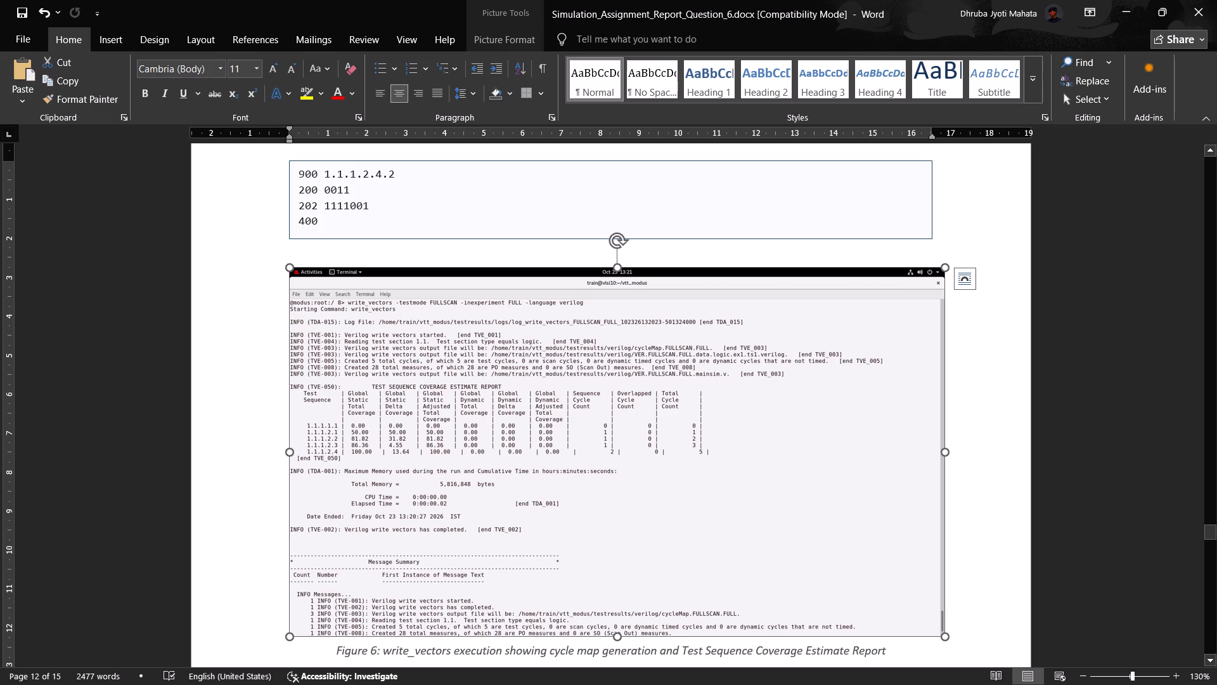
Enlarge the Figure 7 create_logic_tests FULL screenshot proportionally to about 16 cm wide.
scroll(706, 432, down, 2)
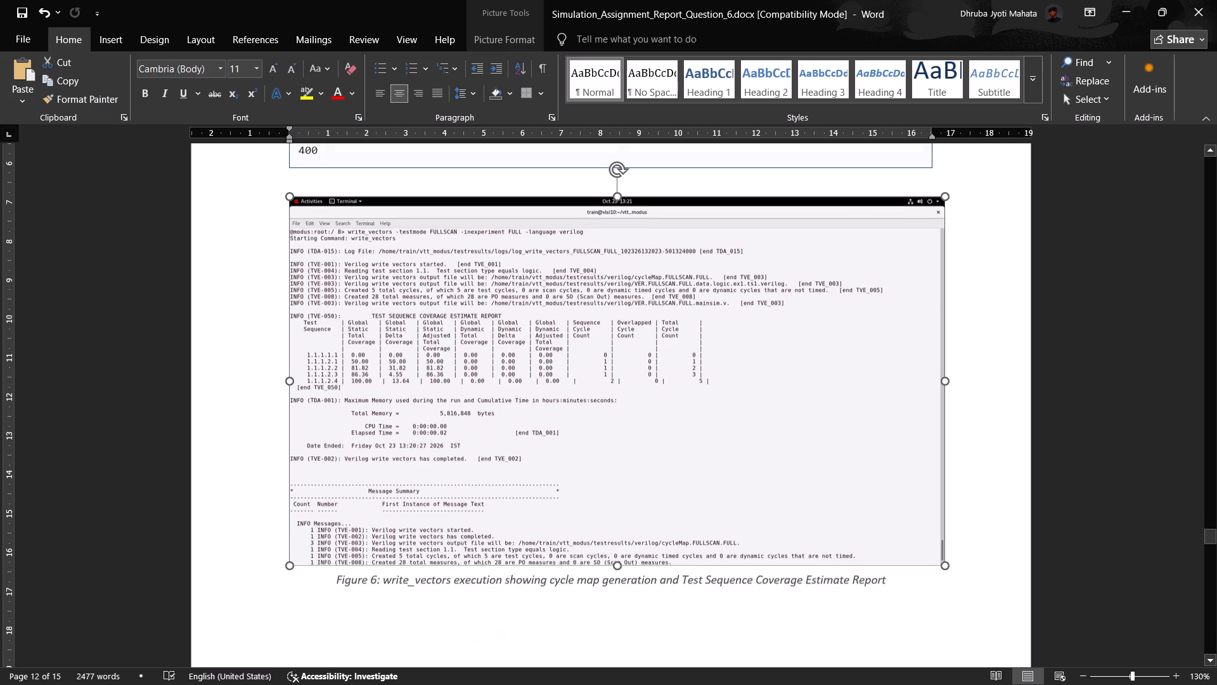
scroll(706, 432, down, 4)
scroll(706, 432, up, 3)
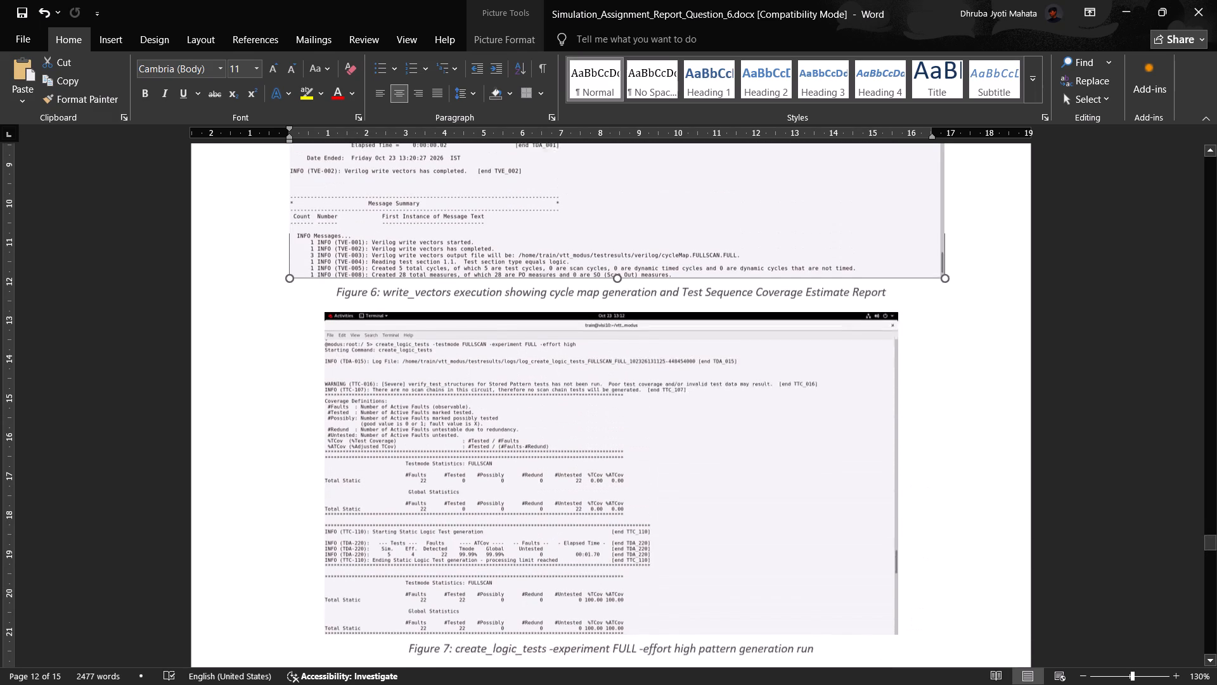
click(673, 431)
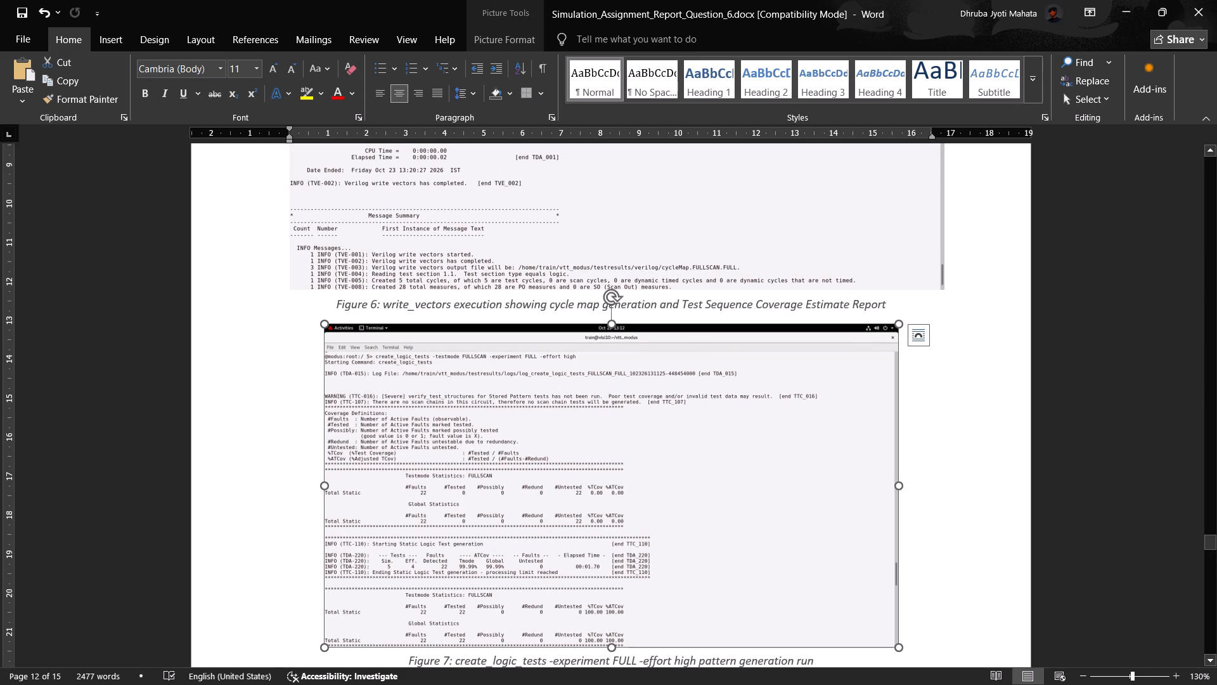
click(963, 428)
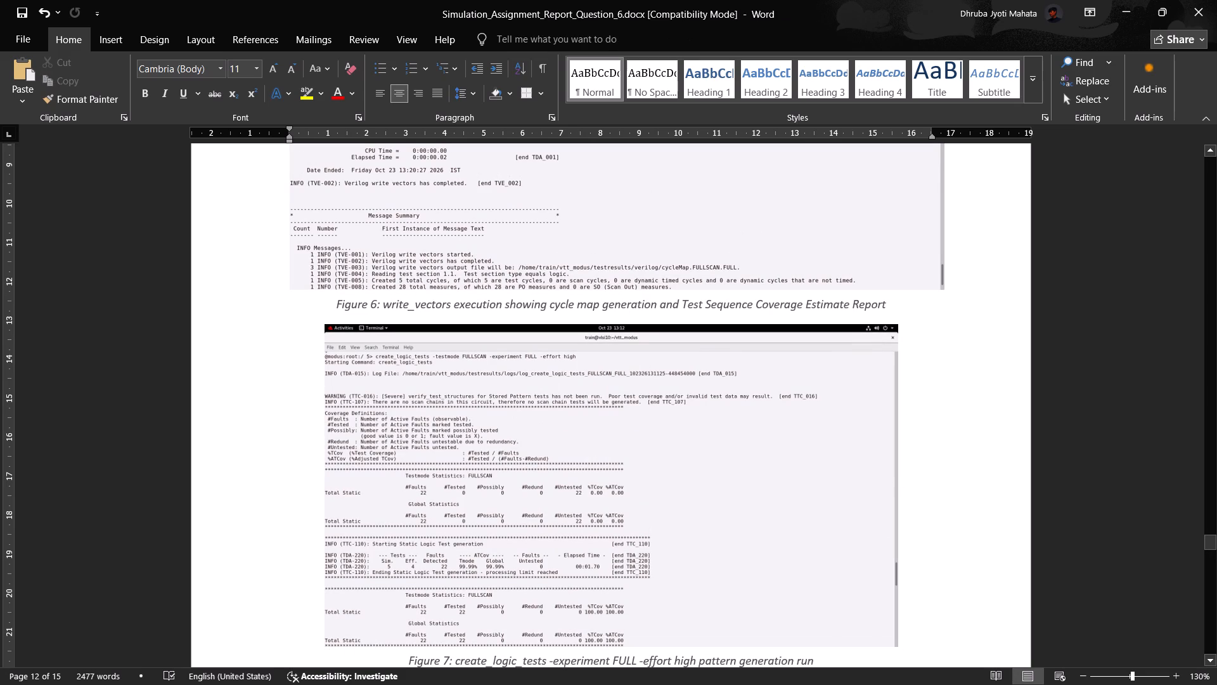
click(816, 436)
scroll(951, 466, down, 1)
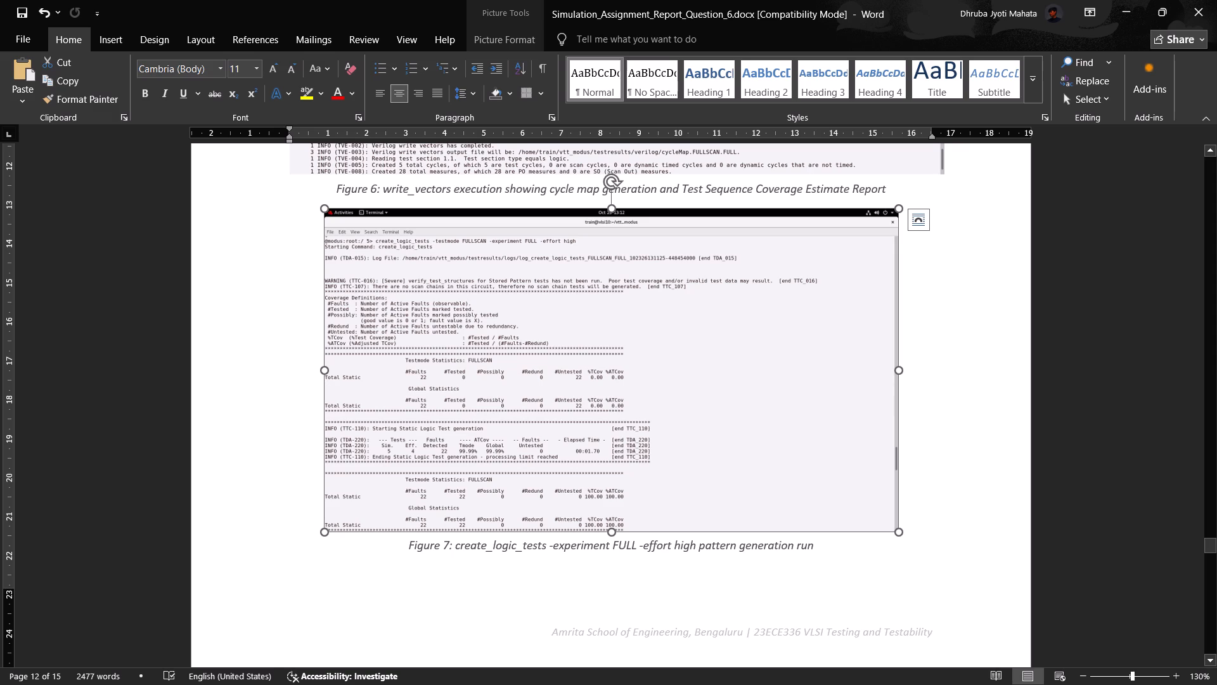
drag(896, 533, 905, 554)
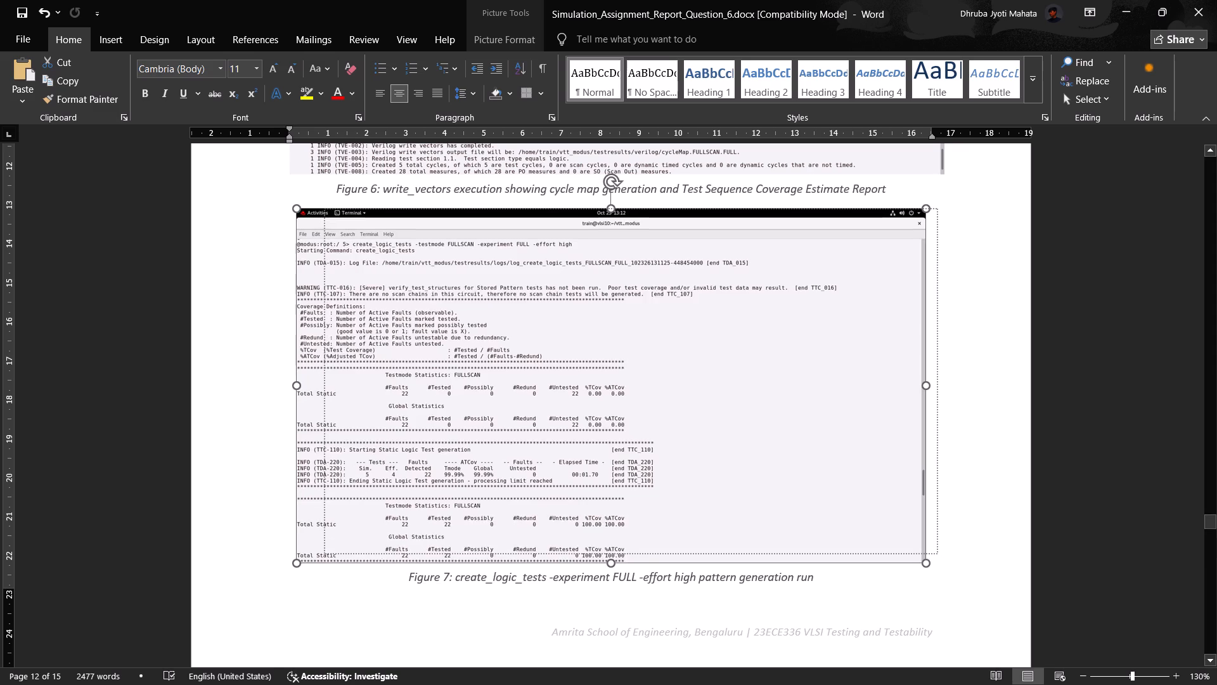
drag(905, 554, 917, 562)
Review the report from the Atalanta technical note through the Modus commands and output vectors to the HS and GP experiments.
scroll(742, 470, up, 1)
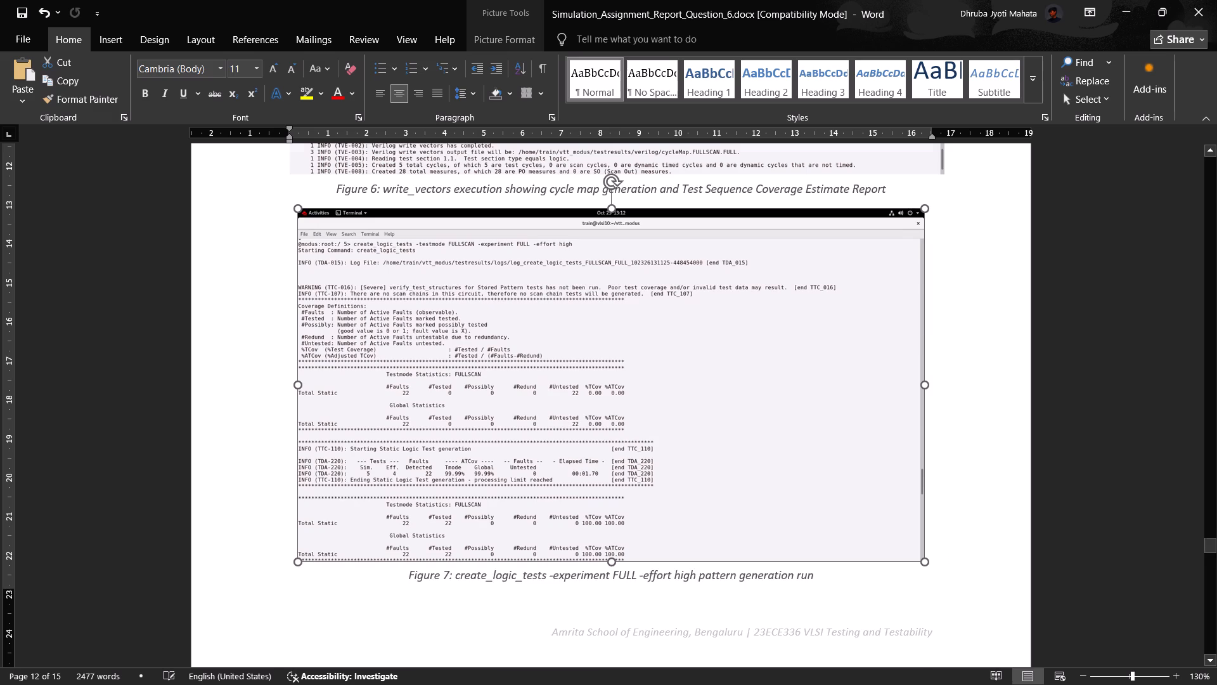
scroll(742, 470, up, 13)
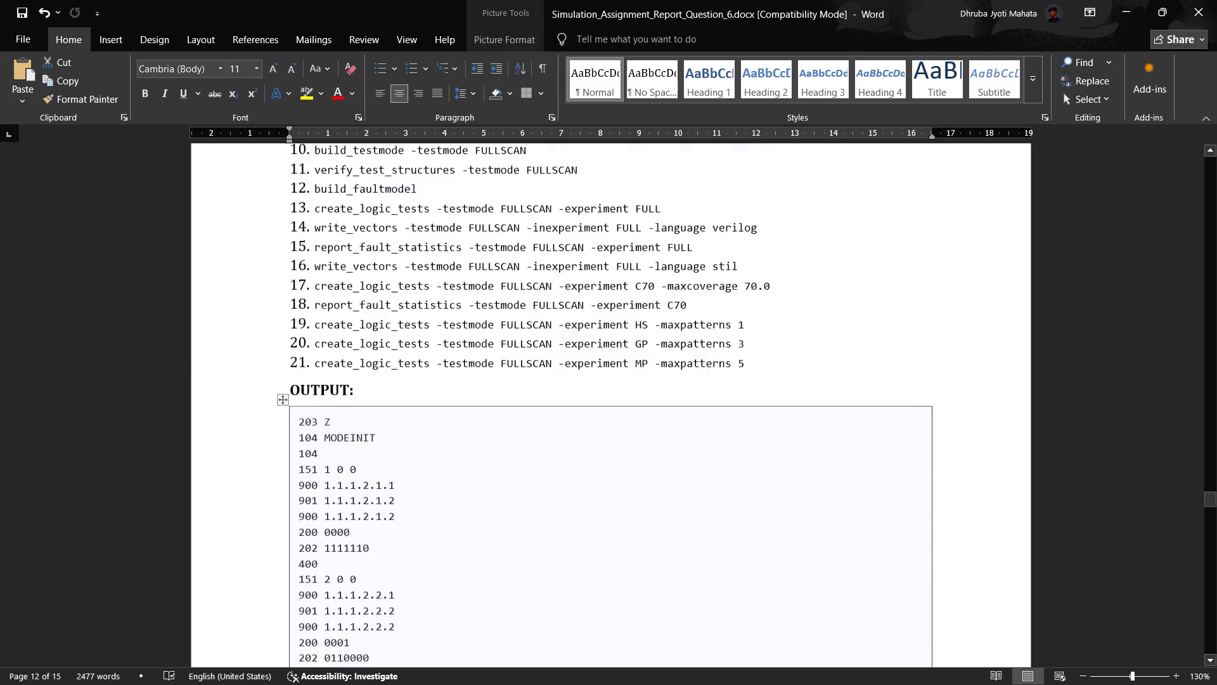
scroll(742, 470, up, 2)
scroll(742, 470, down, 4)
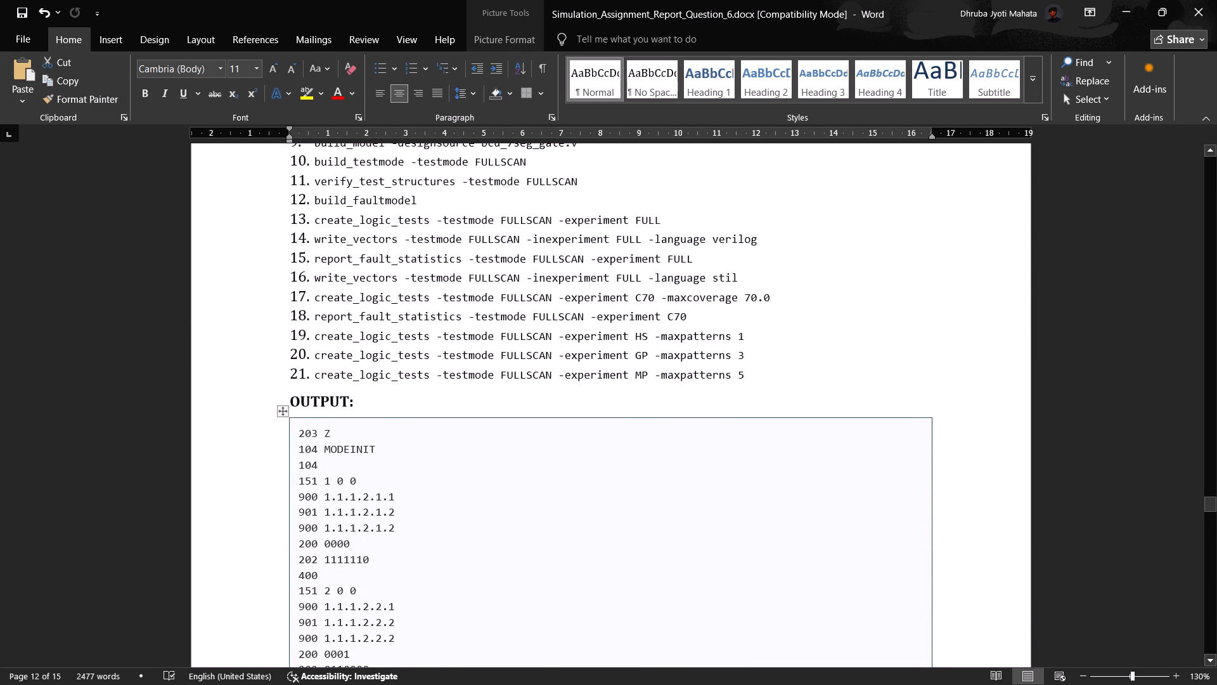
scroll(742, 470, up, 12)
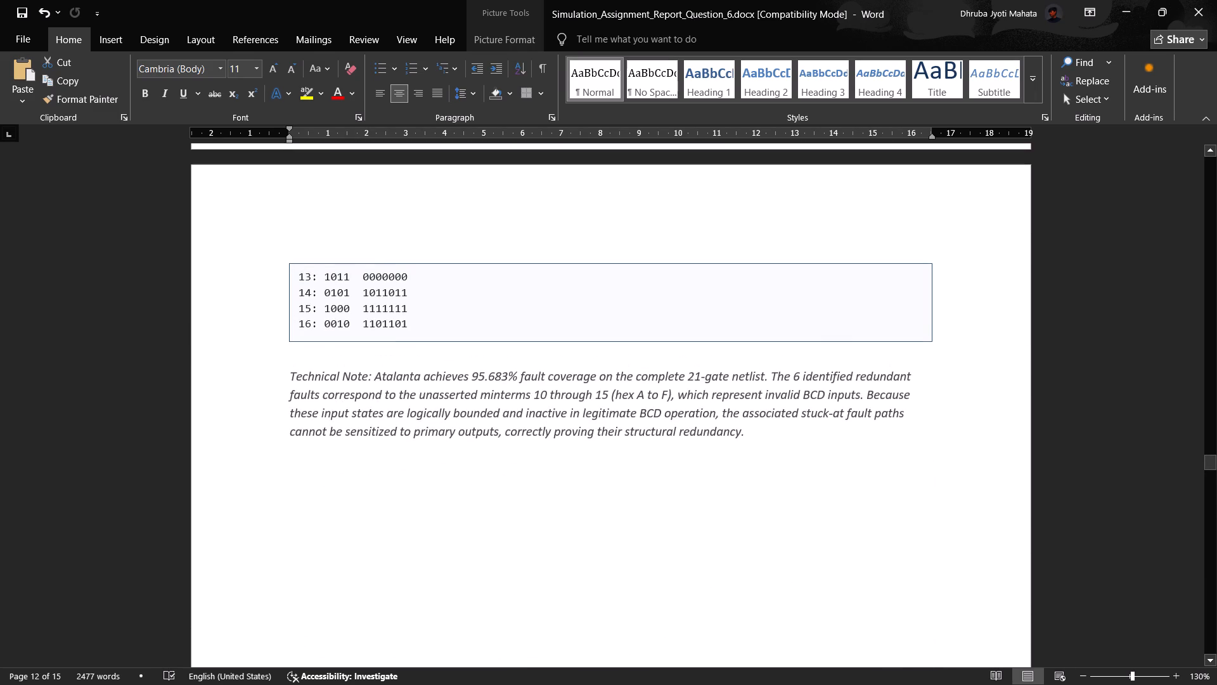
scroll(742, 470, down, 19)
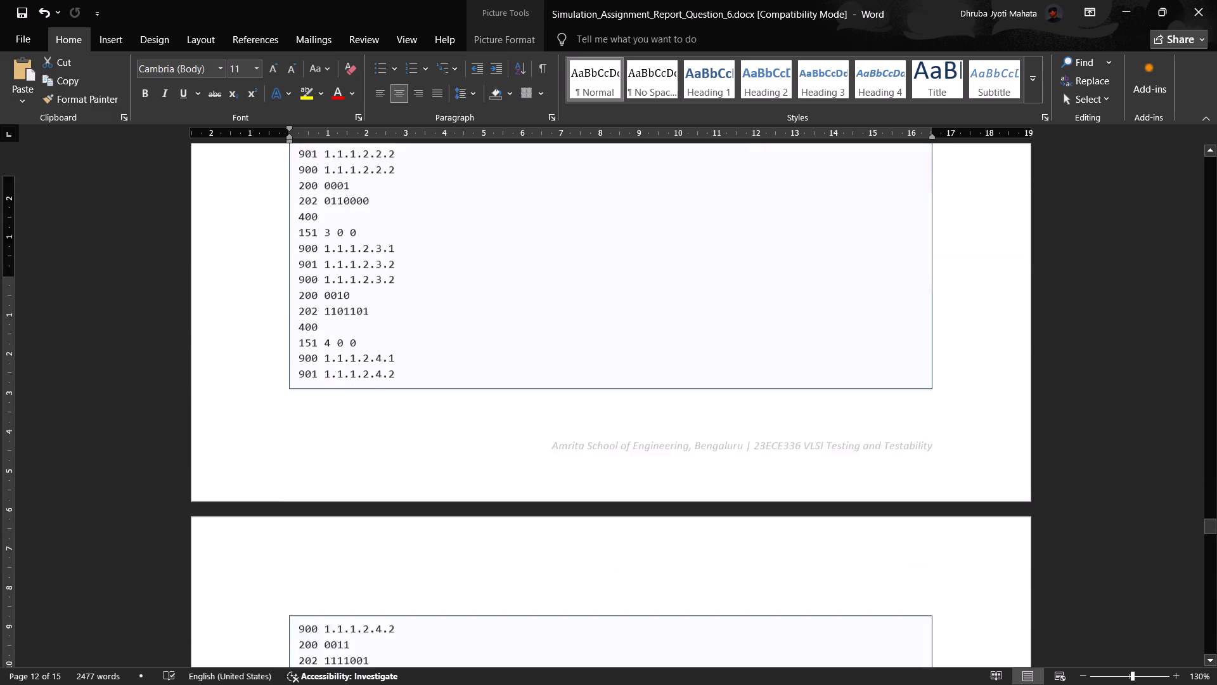
scroll(744, 471, down, 11)
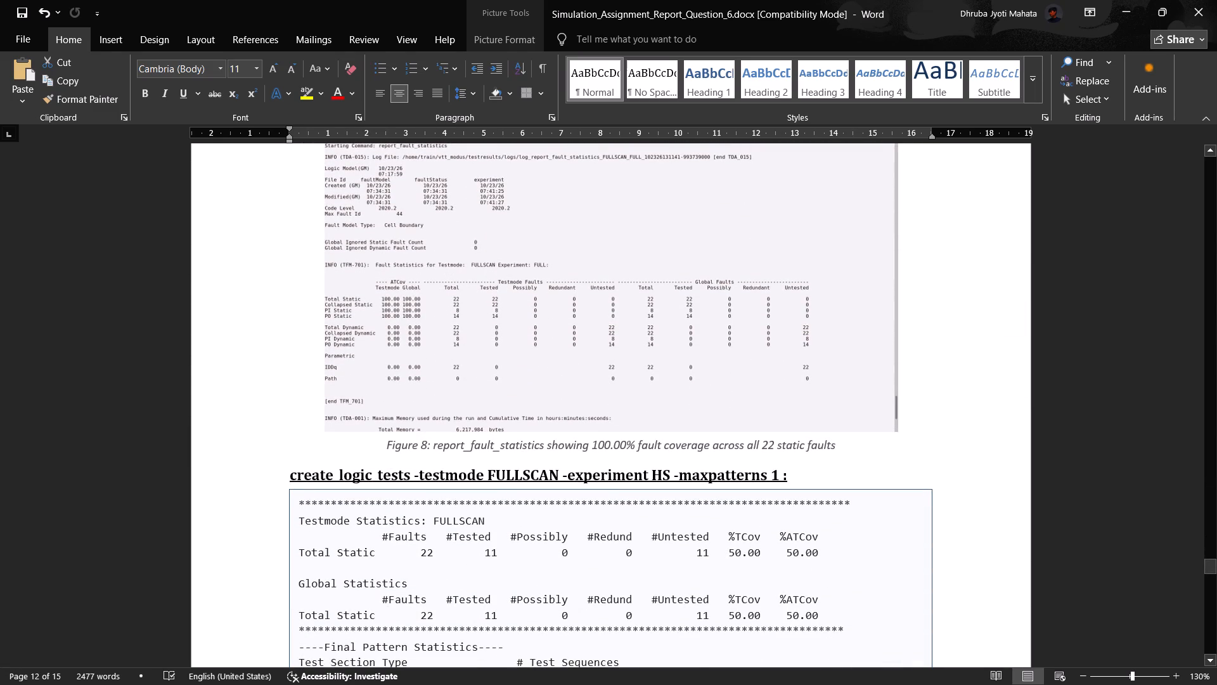
scroll(740, 476, down, 1)
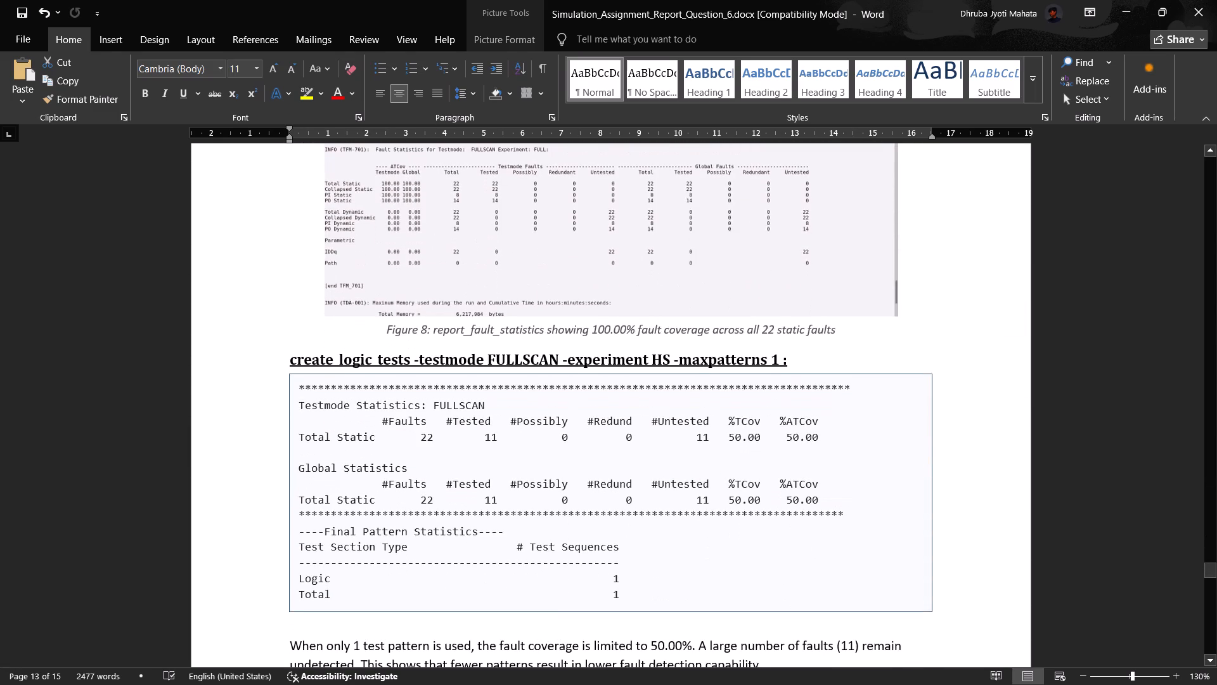
scroll(740, 476, down, 3)
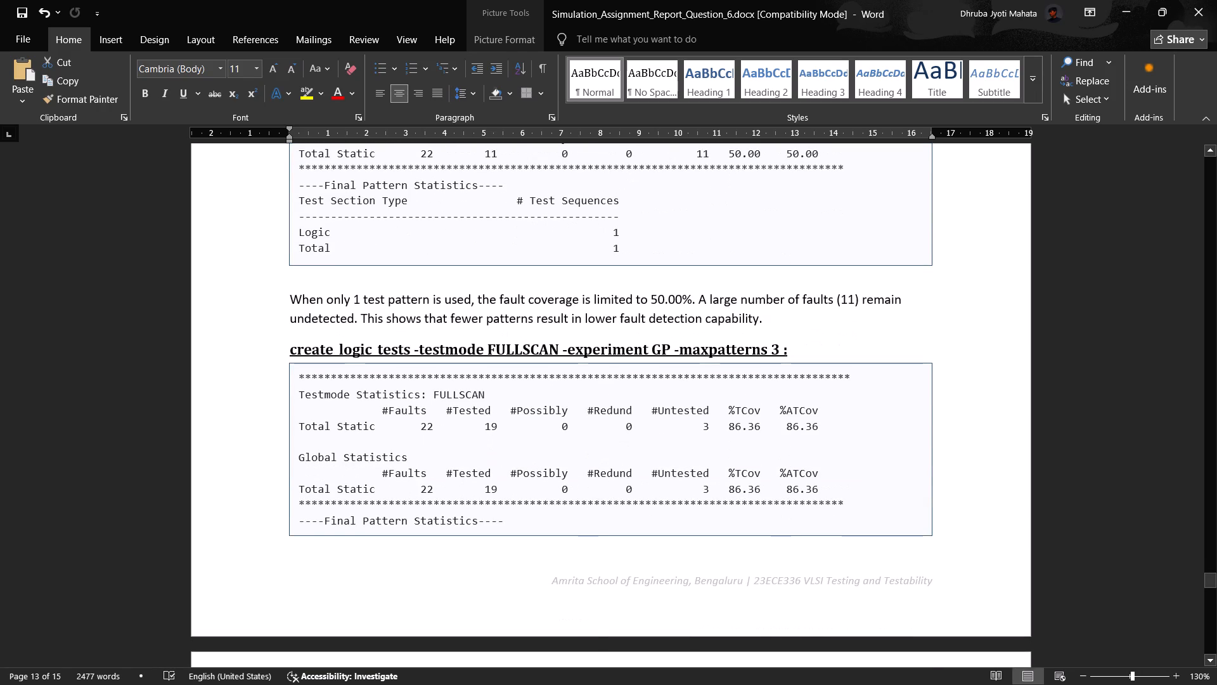
scroll(740, 476, down, 5)
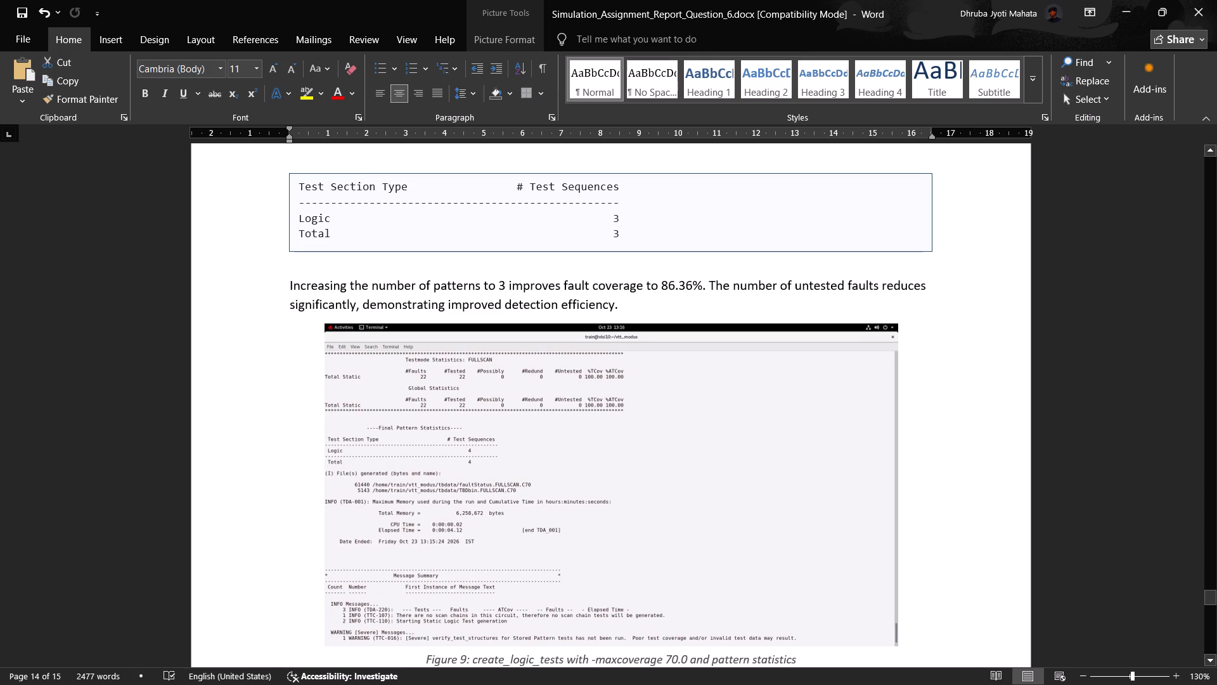
Enlarge the Figure 9 screenshot of create_logic_tests with -maxcoverage 70.0 proportionally to about 15 cm wide.
scroll(738, 476, down, 1)
click(736, 438)
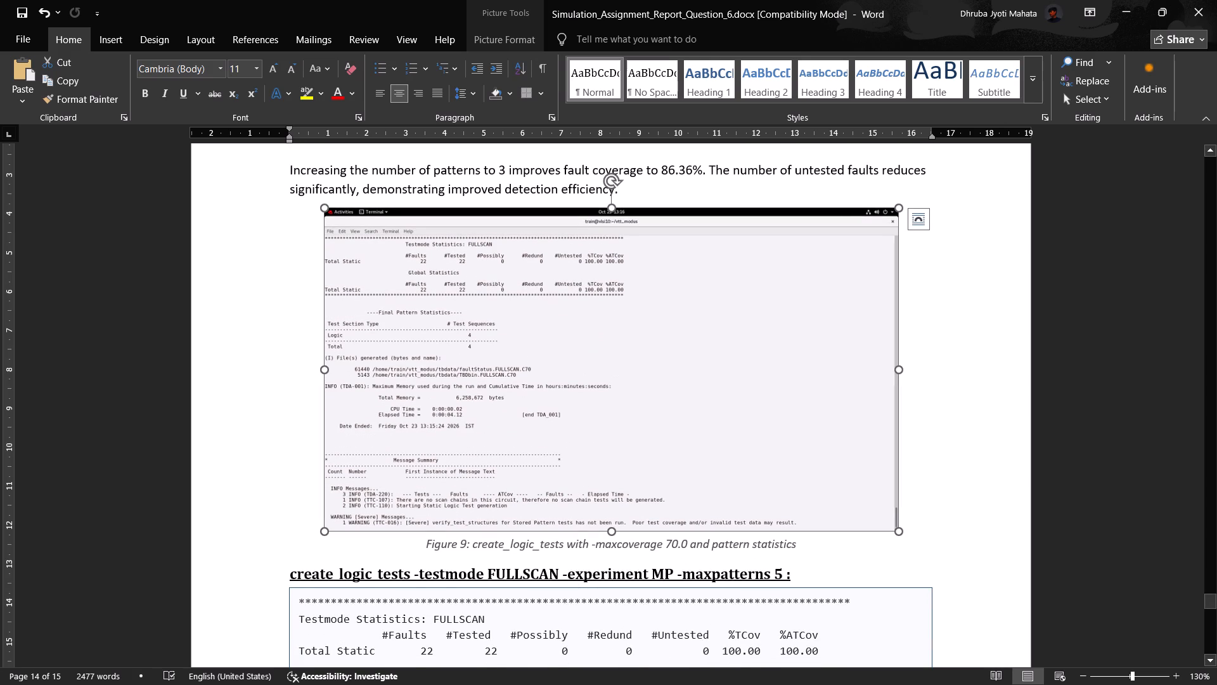
drag(898, 530, 907, 539)
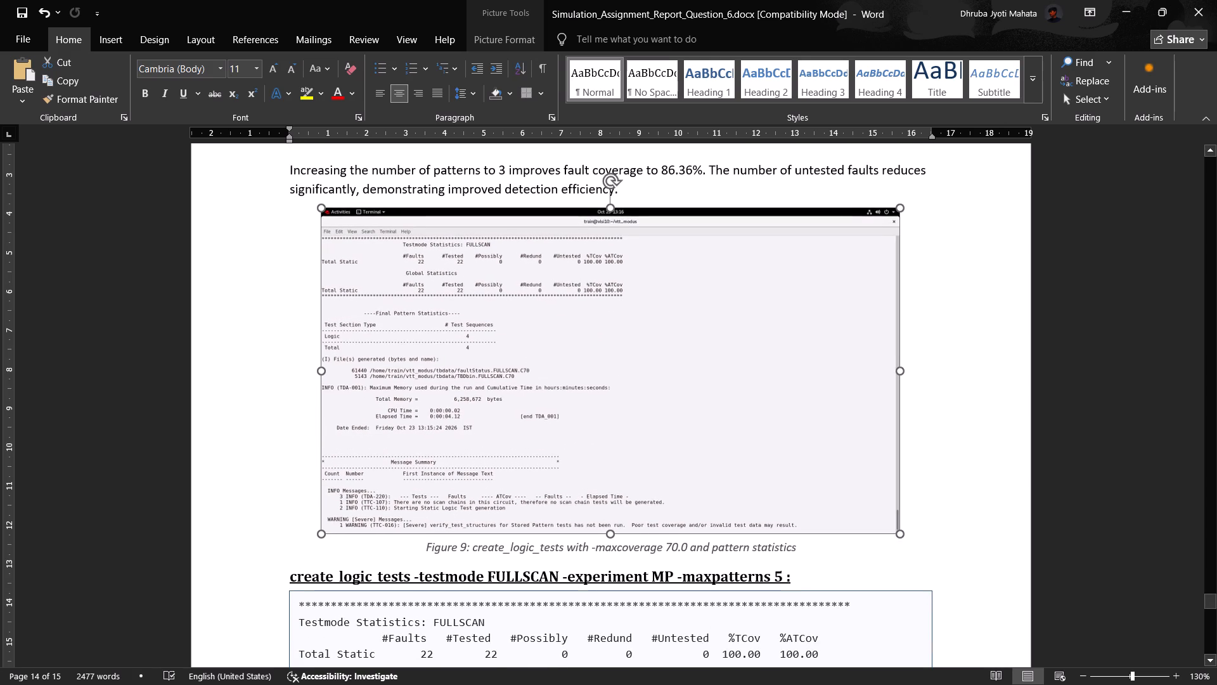
drag(907, 539, 910, 540)
Check the MP experiment output and ATPG comparison table, the layout around Figure 7, and the Atalanta output image in section 2.
scroll(910, 540, down, 10)
scroll(461, 381, up, 4)
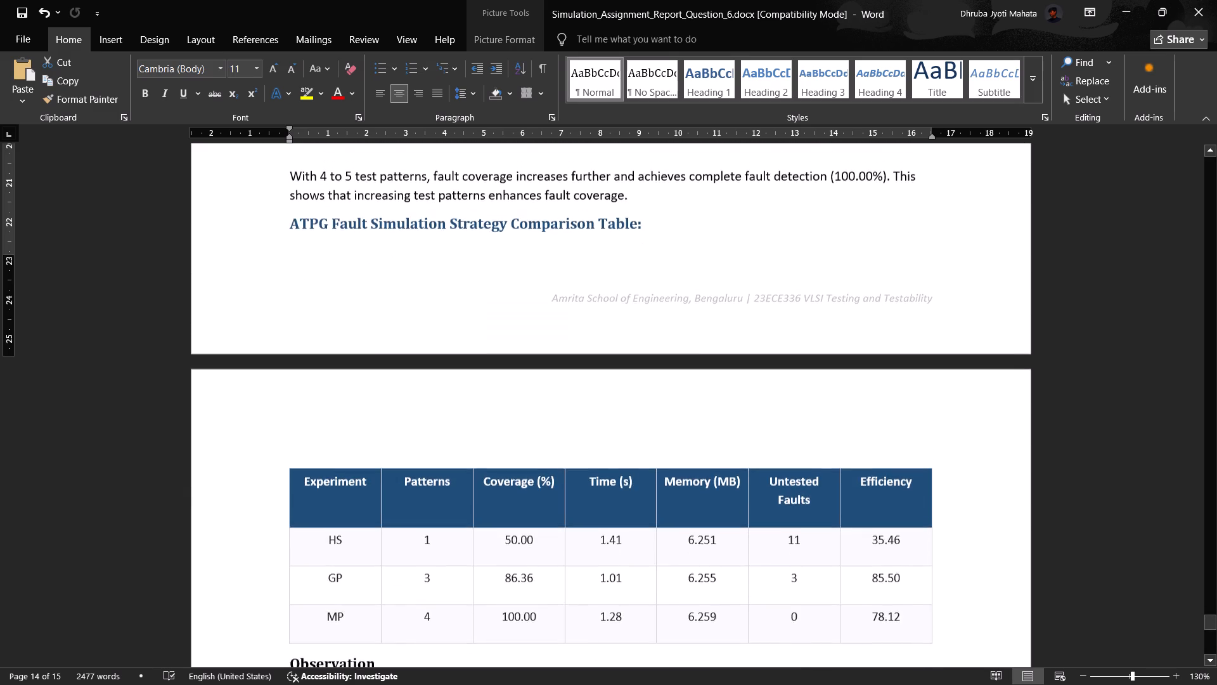
scroll(461, 381, up, 6)
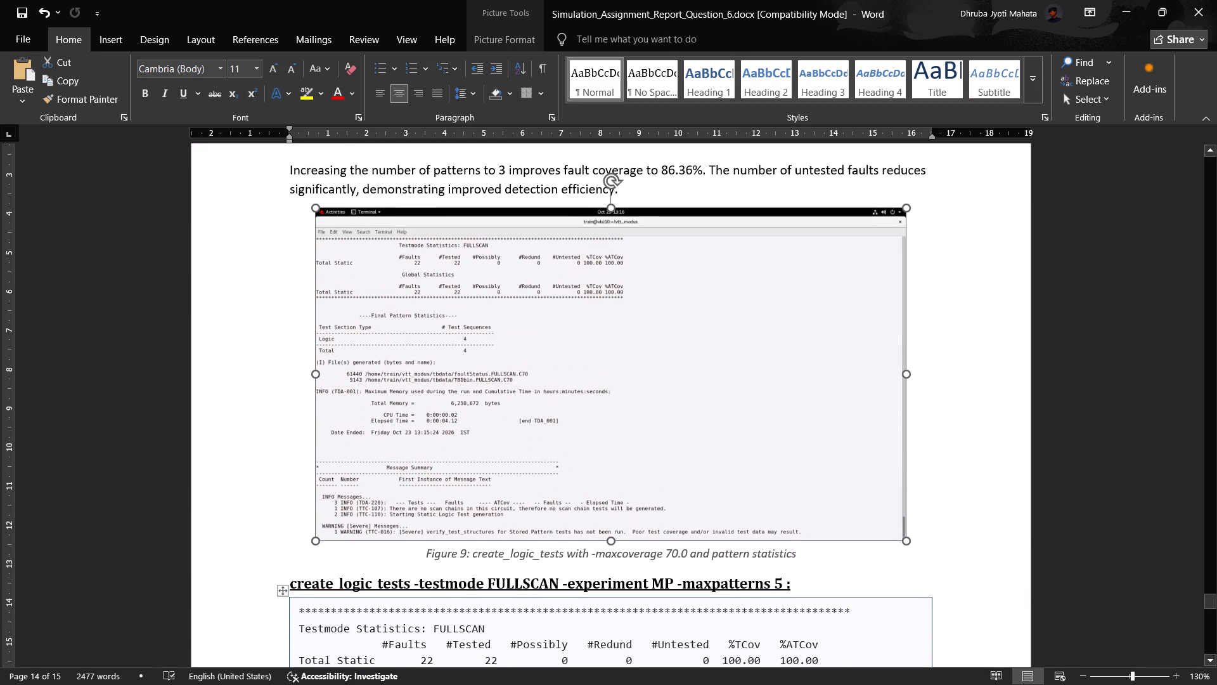
scroll(461, 381, down, 3)
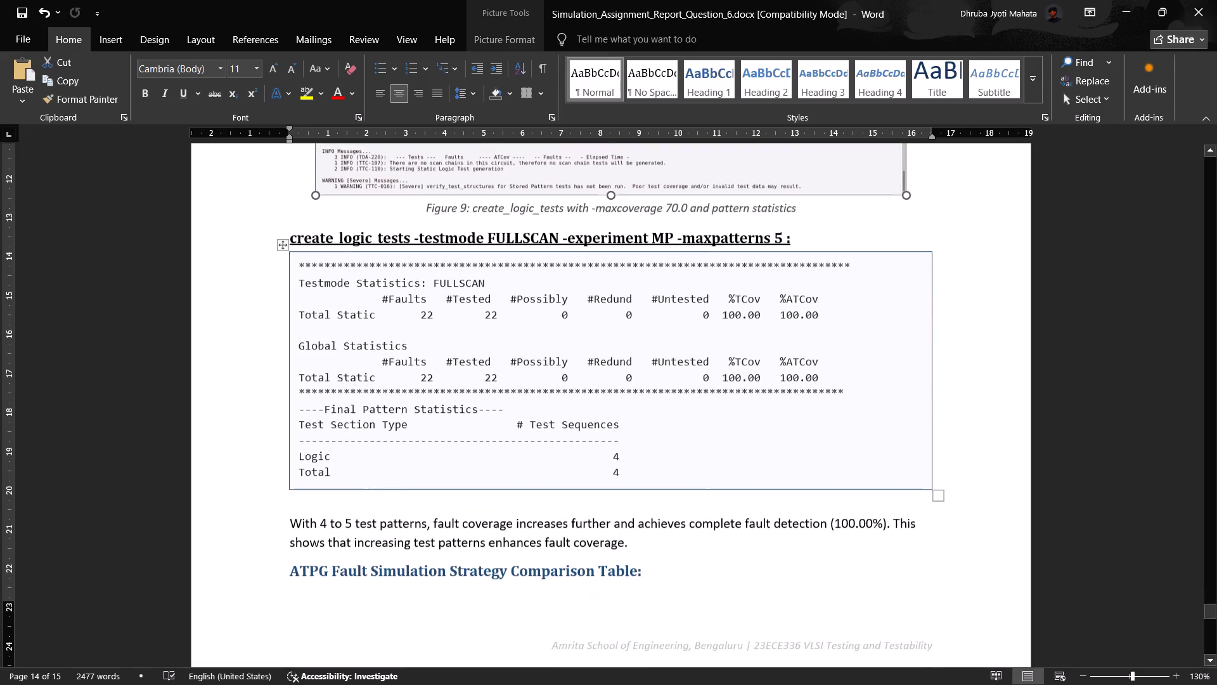
scroll(461, 381, up, 18)
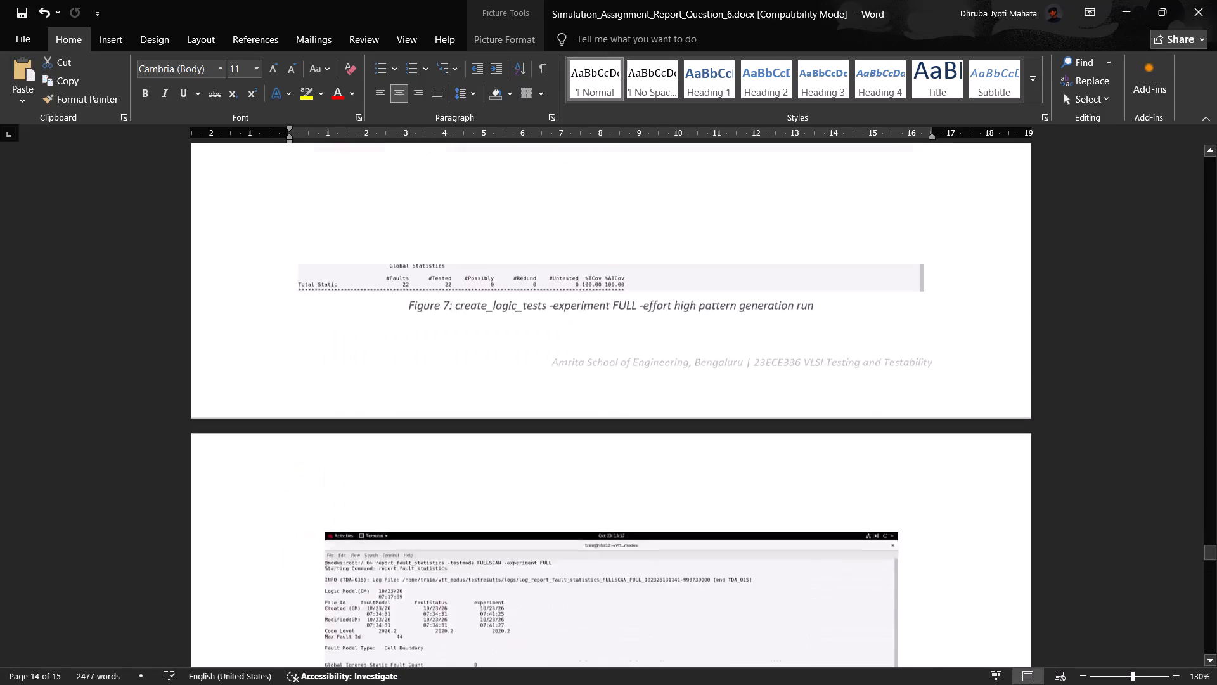
scroll(461, 381, up, 20)
scroll(461, 381, up, 4)
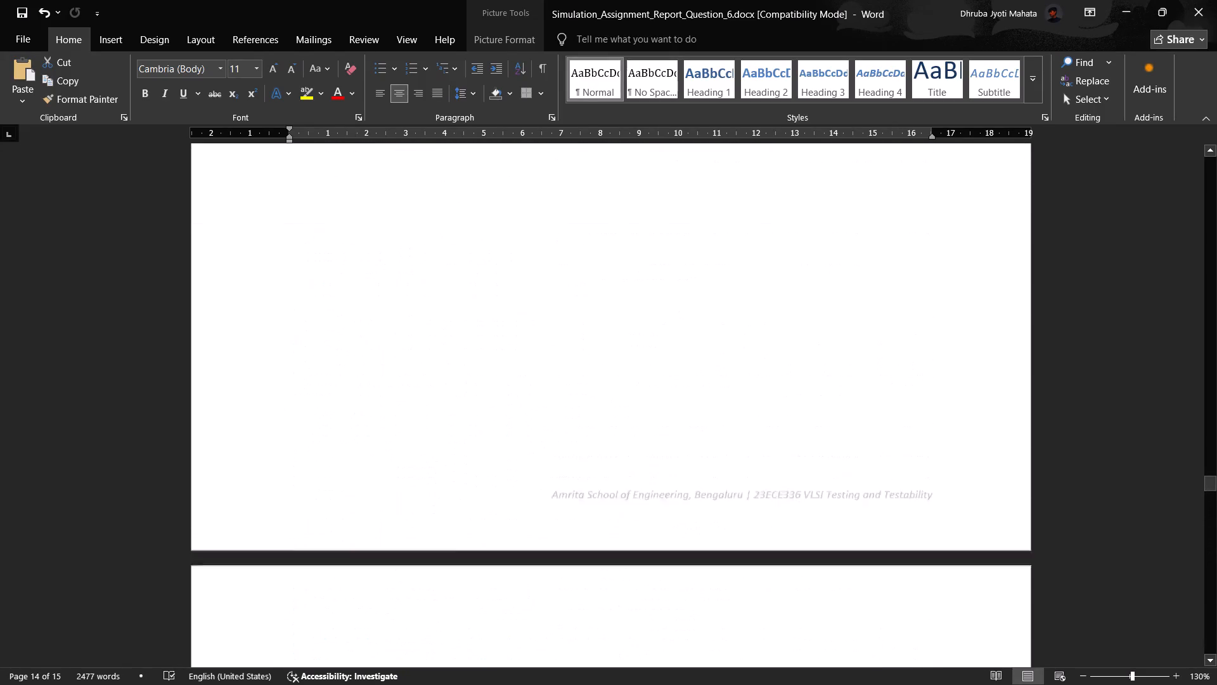
scroll(461, 381, up, 20)
scroll(461, 381, up, 4)
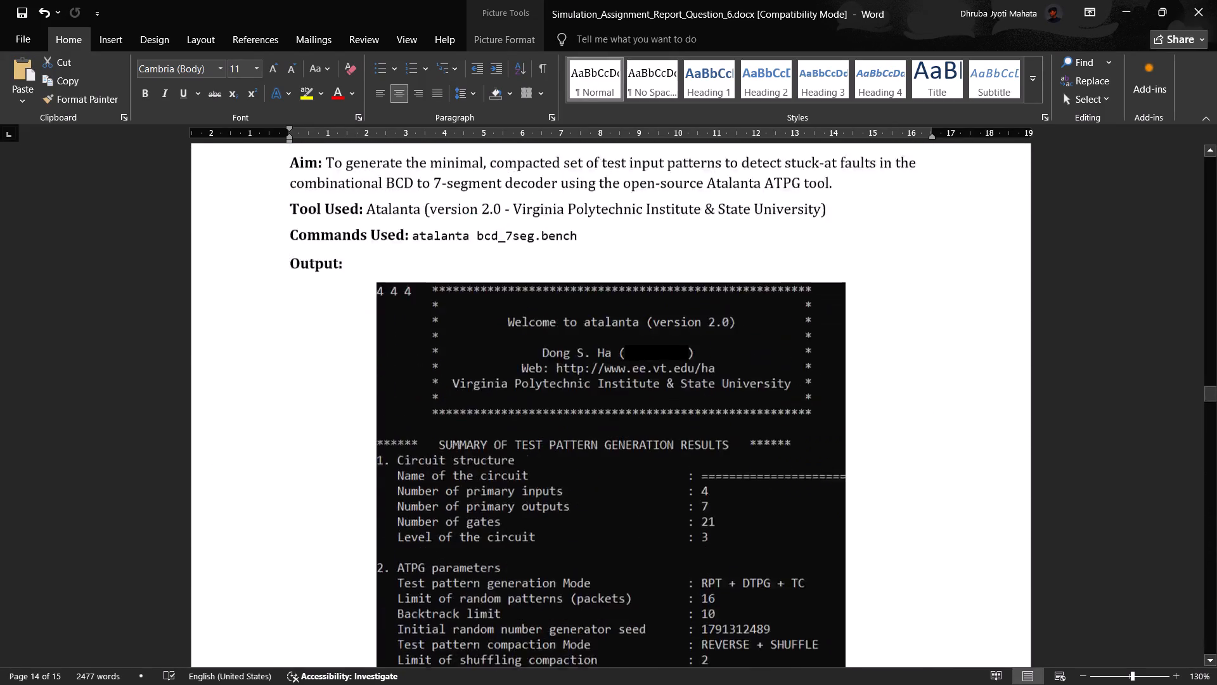
scroll(461, 381, up, 5)
scroll(361, 585, down, 13)
scroll(422, 549, up, 3)
click(548, 525)
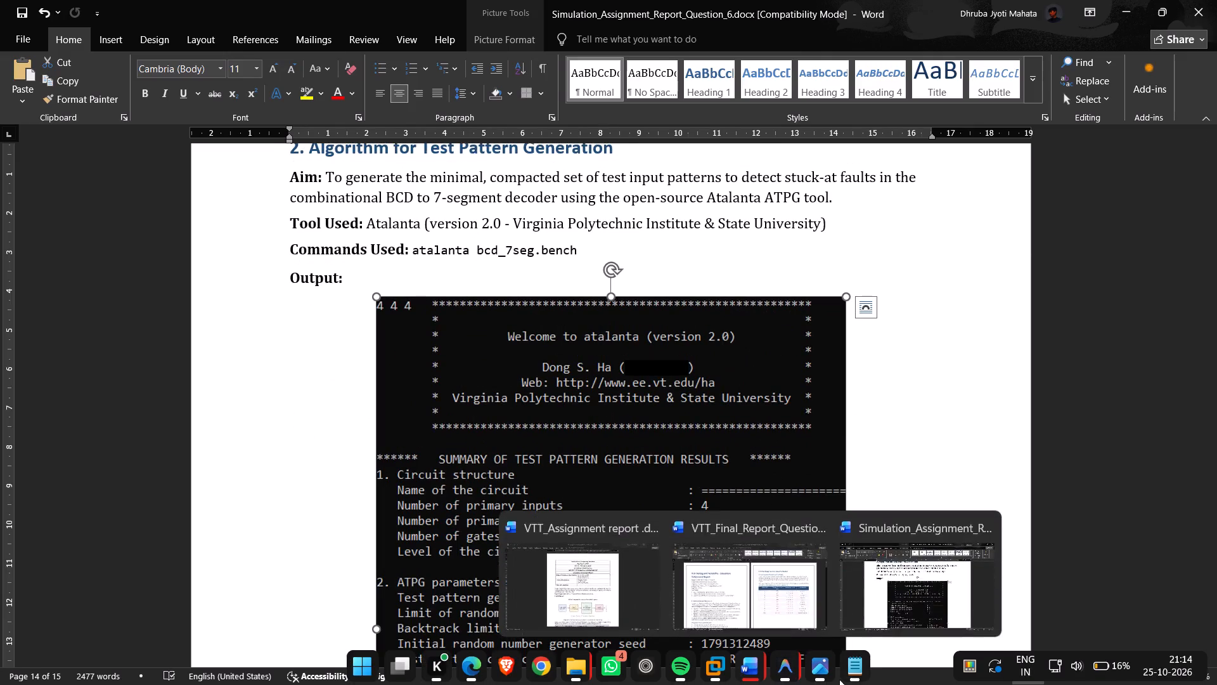
Copy the light-background Atalanta terminal screenshot from section 3.2 of VTT_Final_Report_Question_6.docx.
click(737, 603)
scroll(806, 530, up, 4)
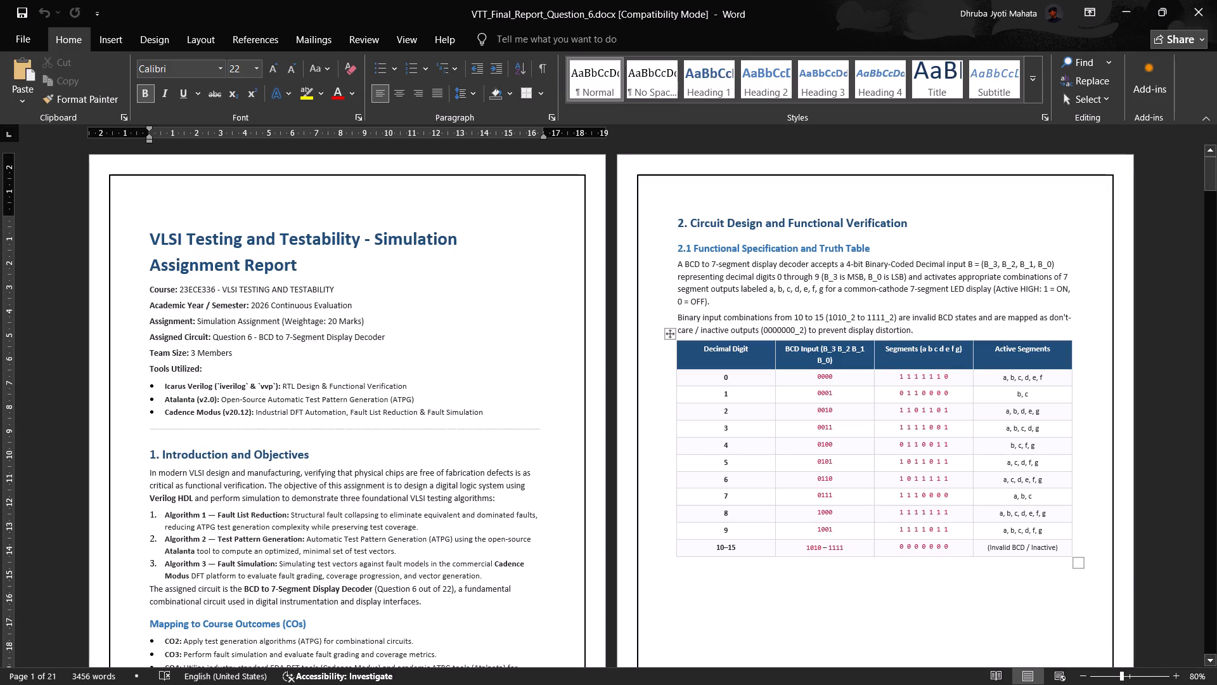
scroll(814, 530, up, 3)
scroll(515, 458, down, 10)
scroll(453, 459, down, 4)
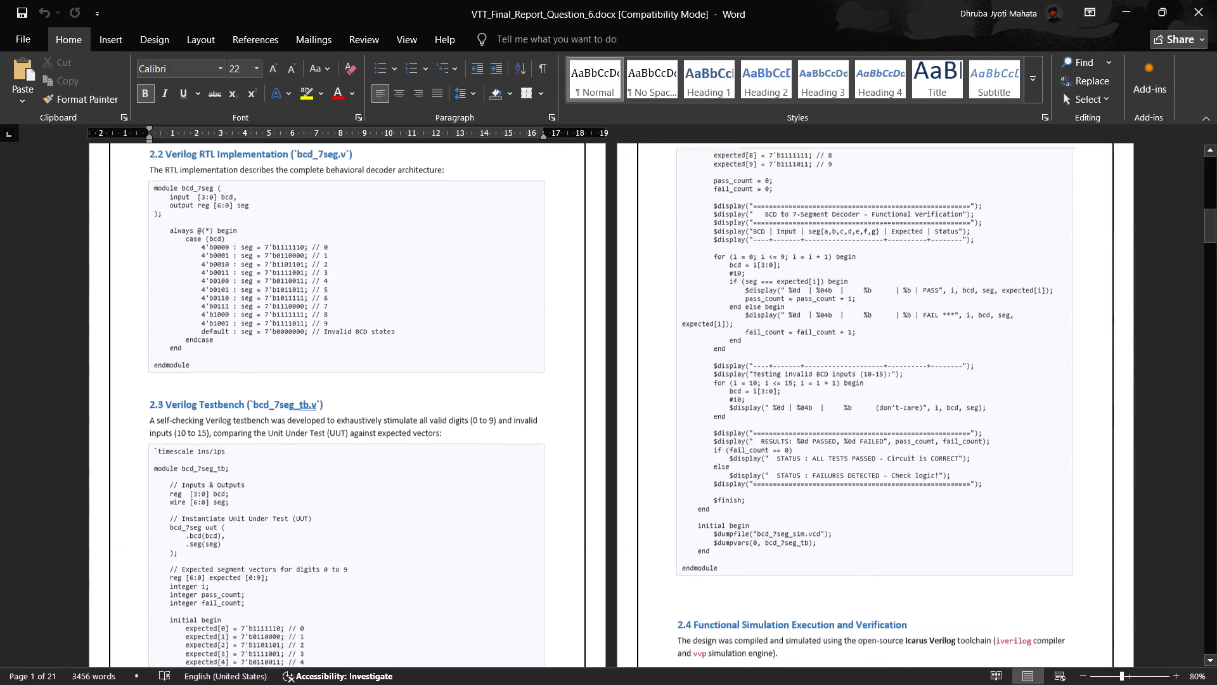
scroll(394, 455, down, 16)
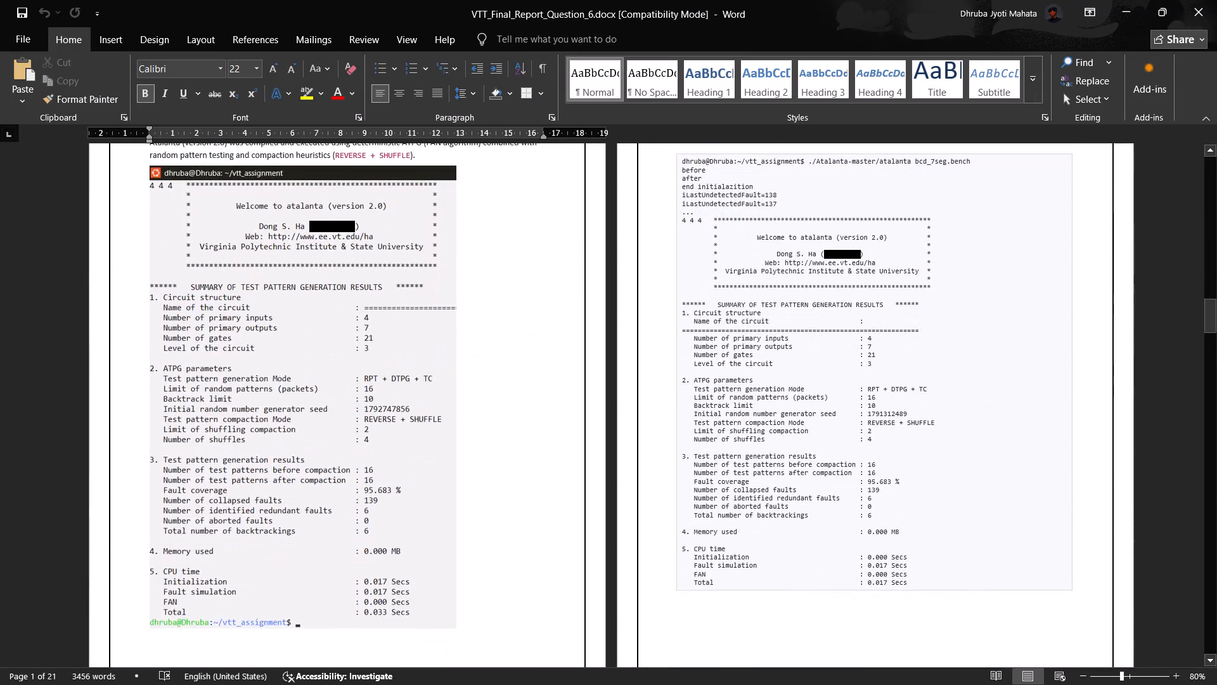
click(298, 379)
click(367, 377)
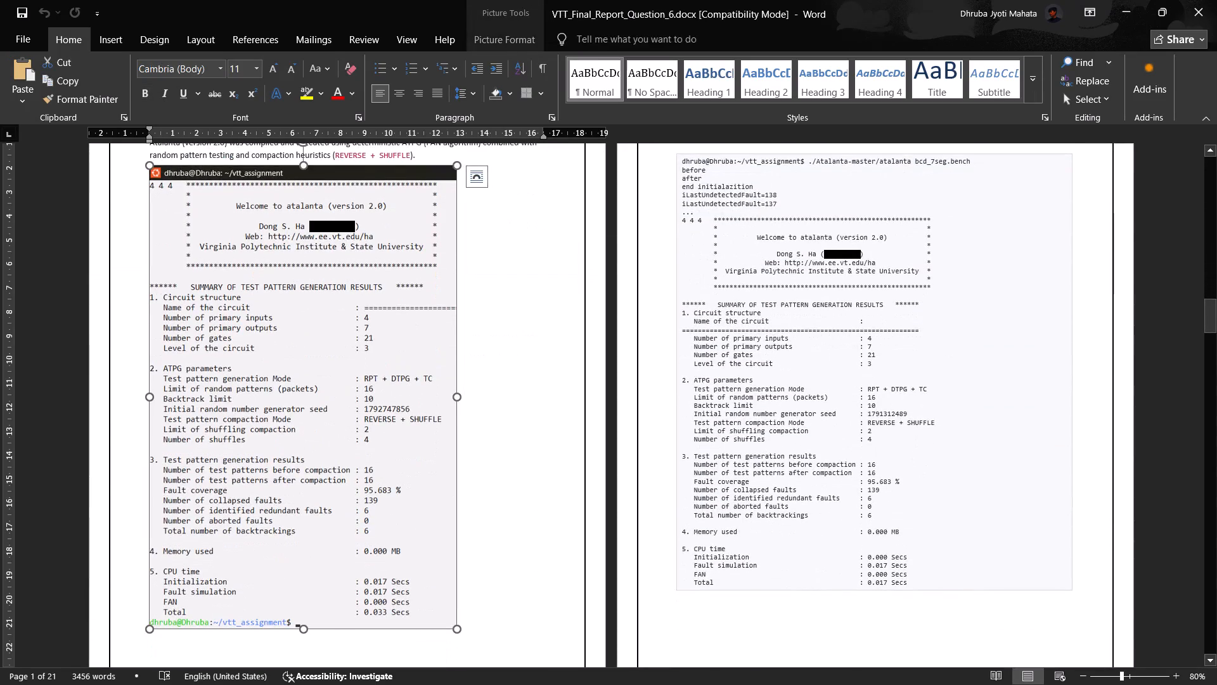
key(ctrl+c)
Replace the dark Atalanta output image above the Figure 5 caption in Simulation_Assignment_Report_Question_6.docx with the copied screenshot.
key(alt+Tab)
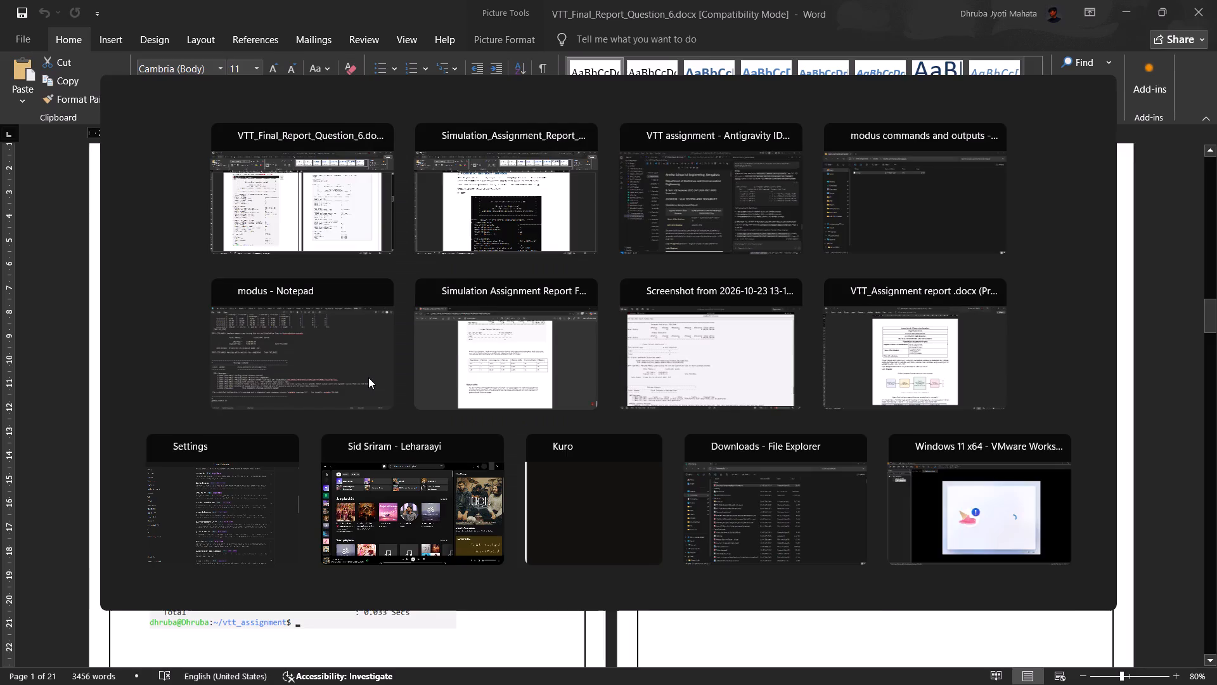
click(473, 417)
key(Delete)
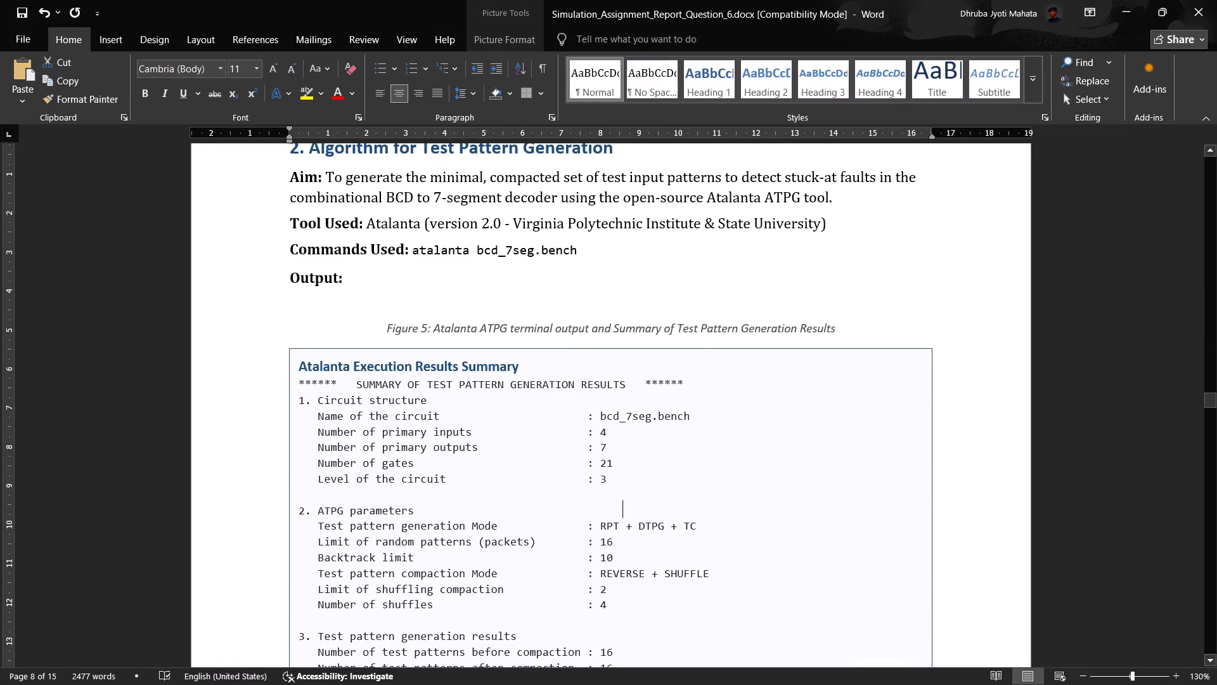
key(ctrl+v)
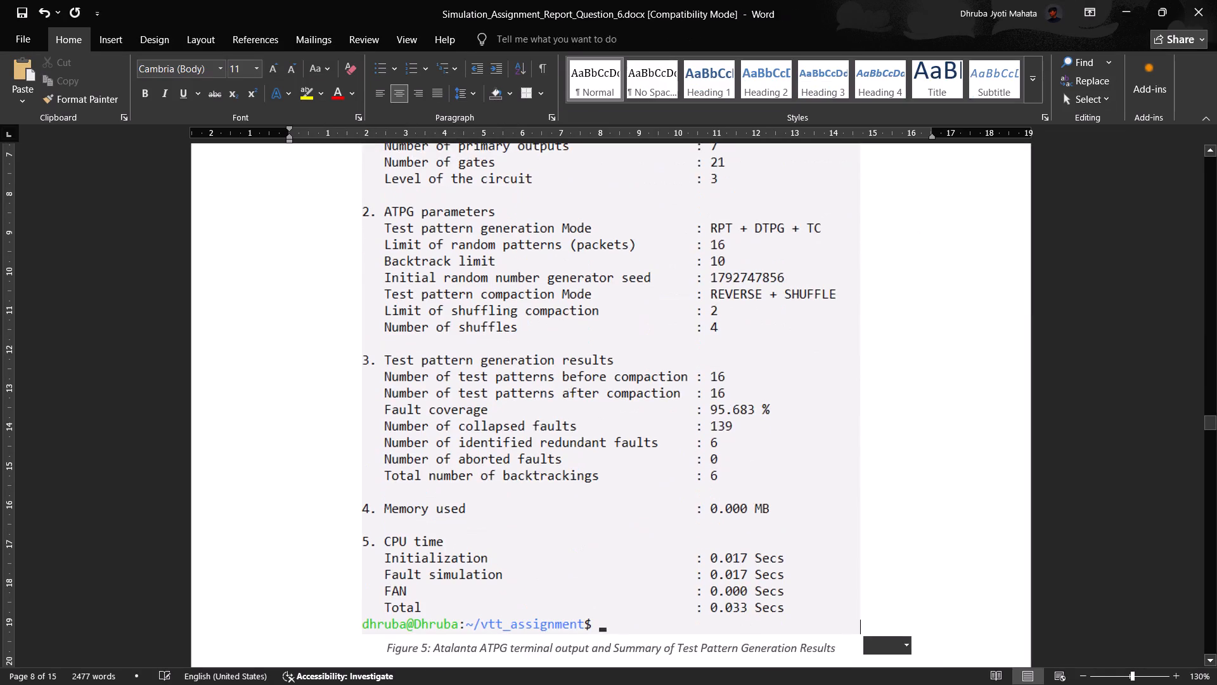
Resize the pasted Atalanta screenshot proportionally to about 11.4 cm wide so it sits on the section 2 page with its caption.
scroll(705, 426, up, 4)
click(840, 346)
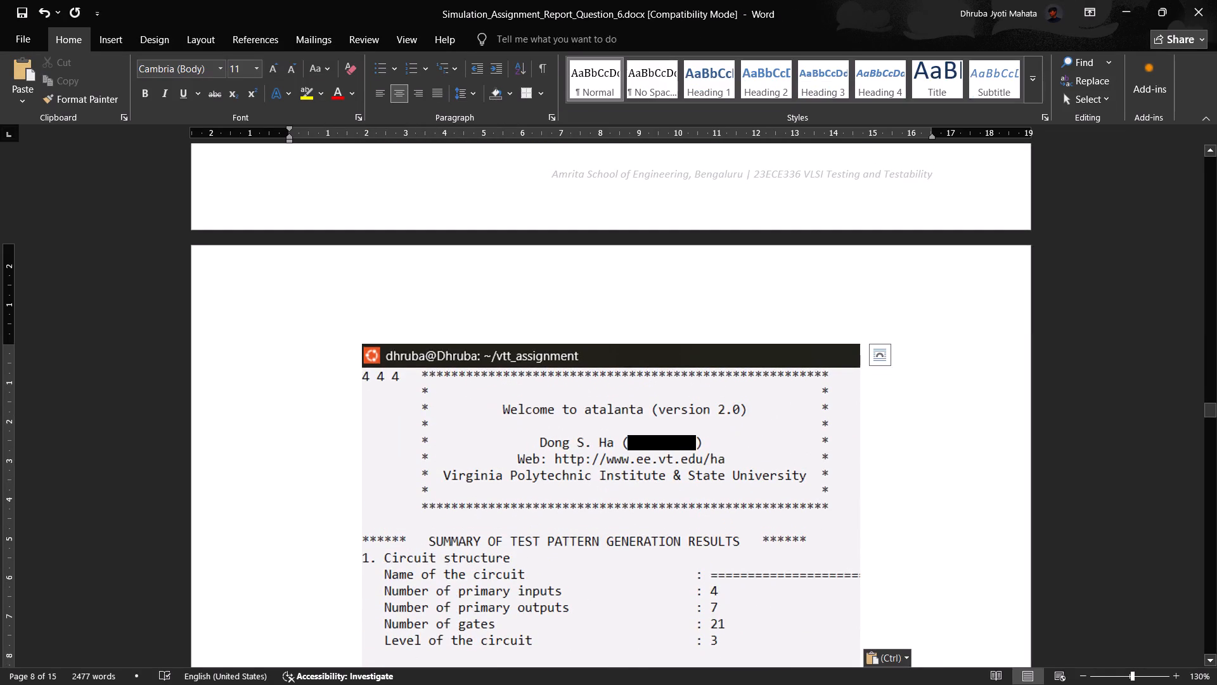
click(853, 349)
click(859, 343)
drag(863, 343, 863, 344)
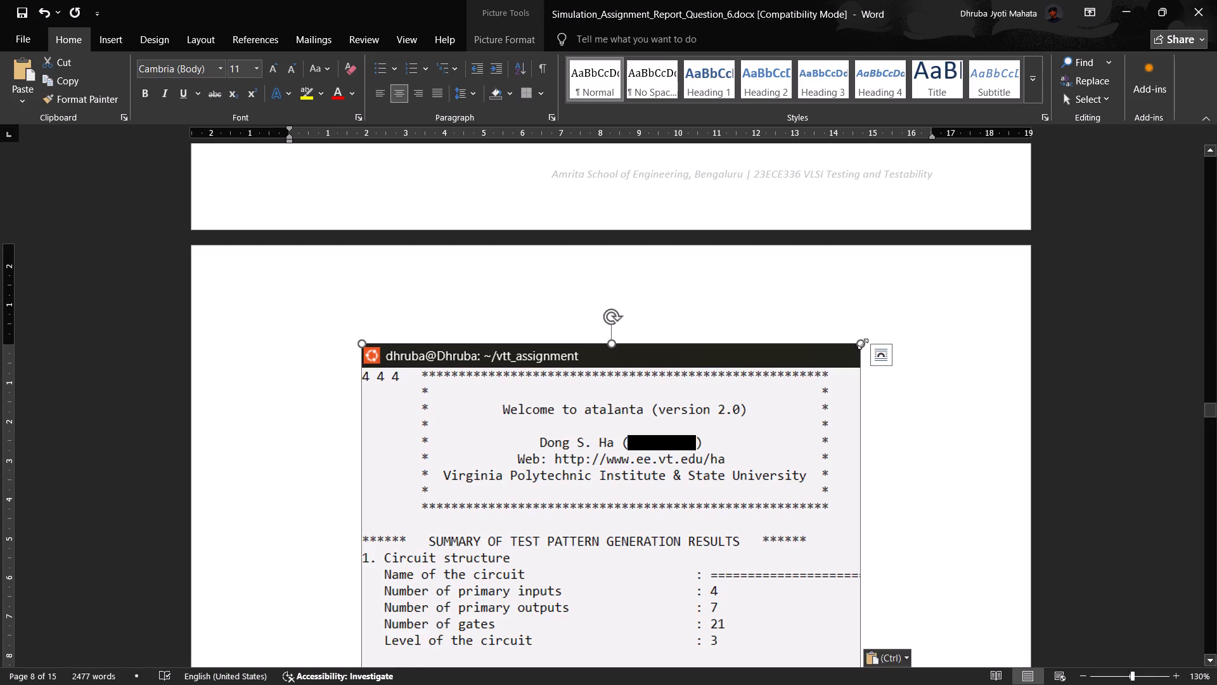
drag(863, 344, 672, 538)
scroll(780, 538, up, 2)
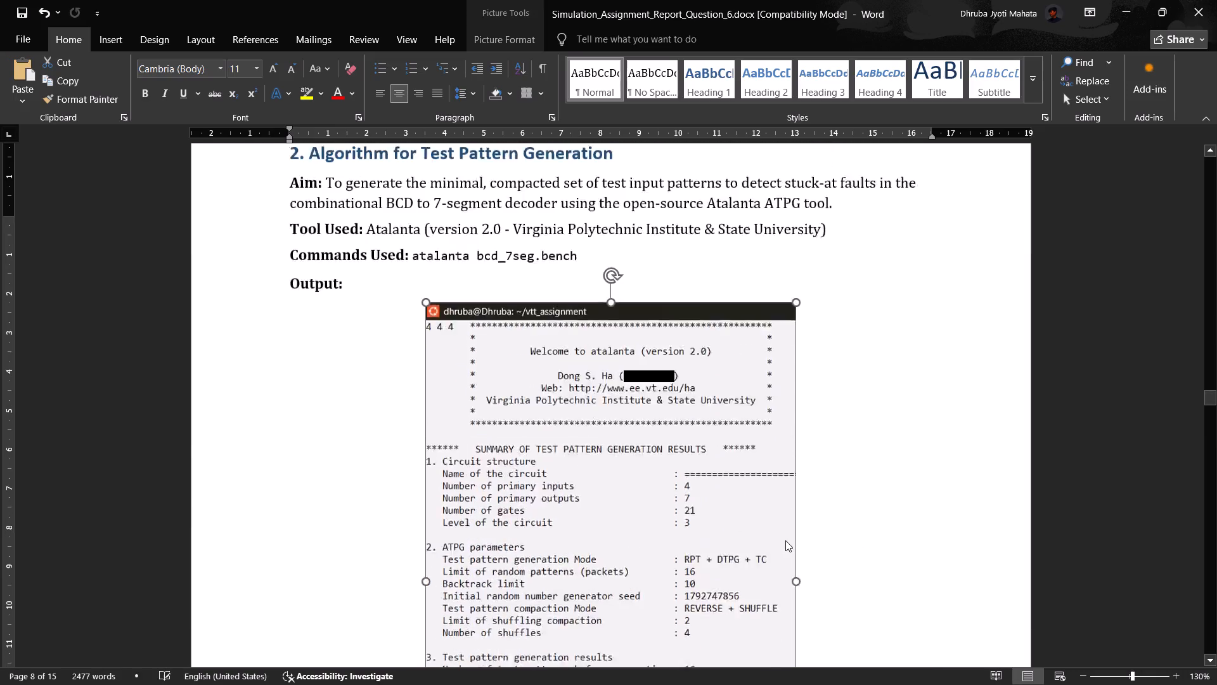
scroll(785, 540, down, 5)
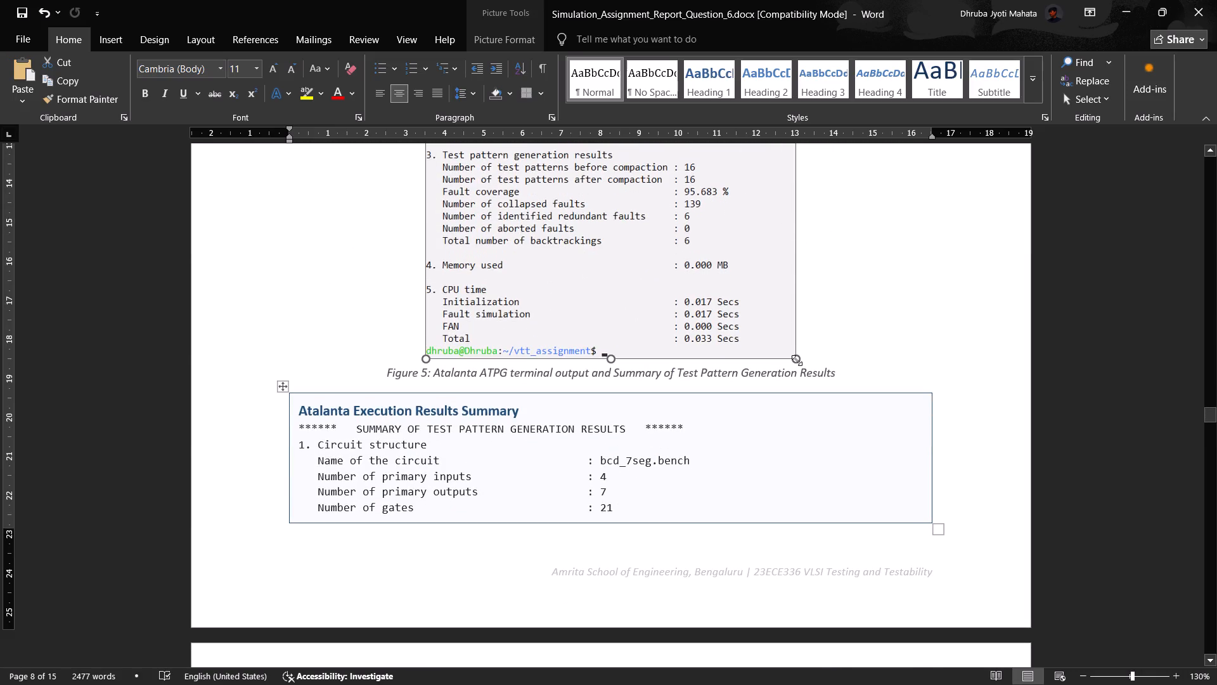
drag(797, 360, 871, 450)
scroll(877, 452, up, 2)
click(917, 454)
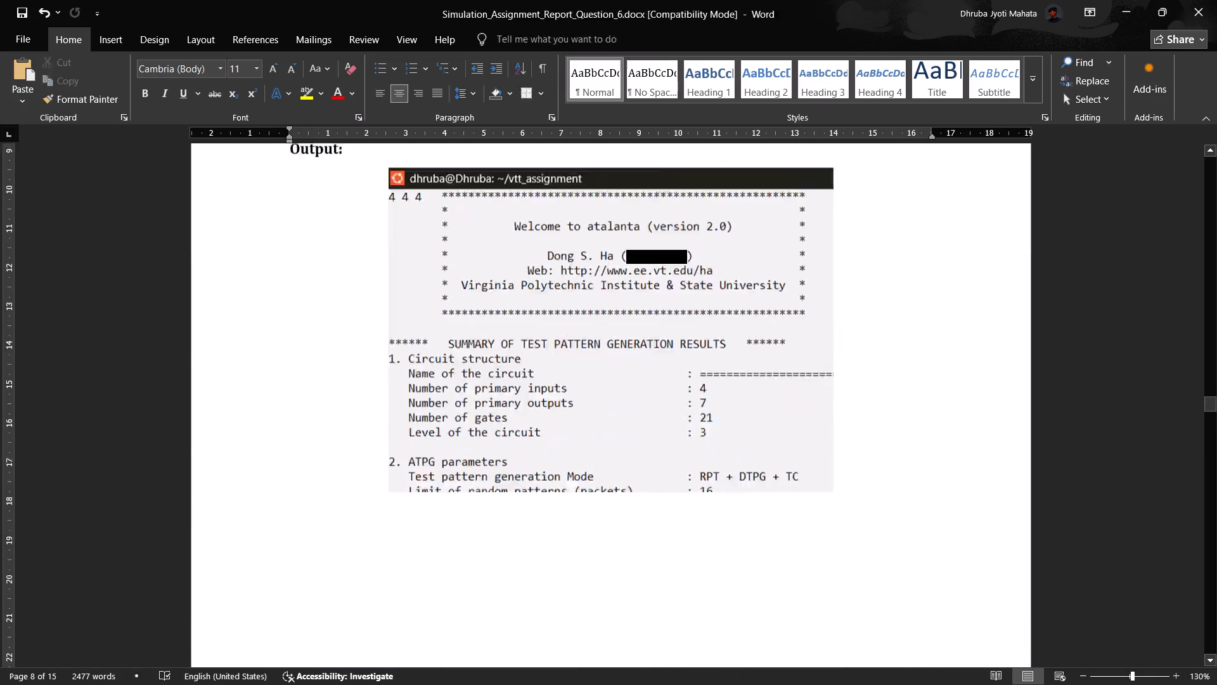
Check the layout of the Figure 5 page and the preceding Modus screenshots in Figures 3 and 4.
scroll(917, 454, down, 2)
scroll(917, 455, up, 4)
scroll(918, 462, down, 3)
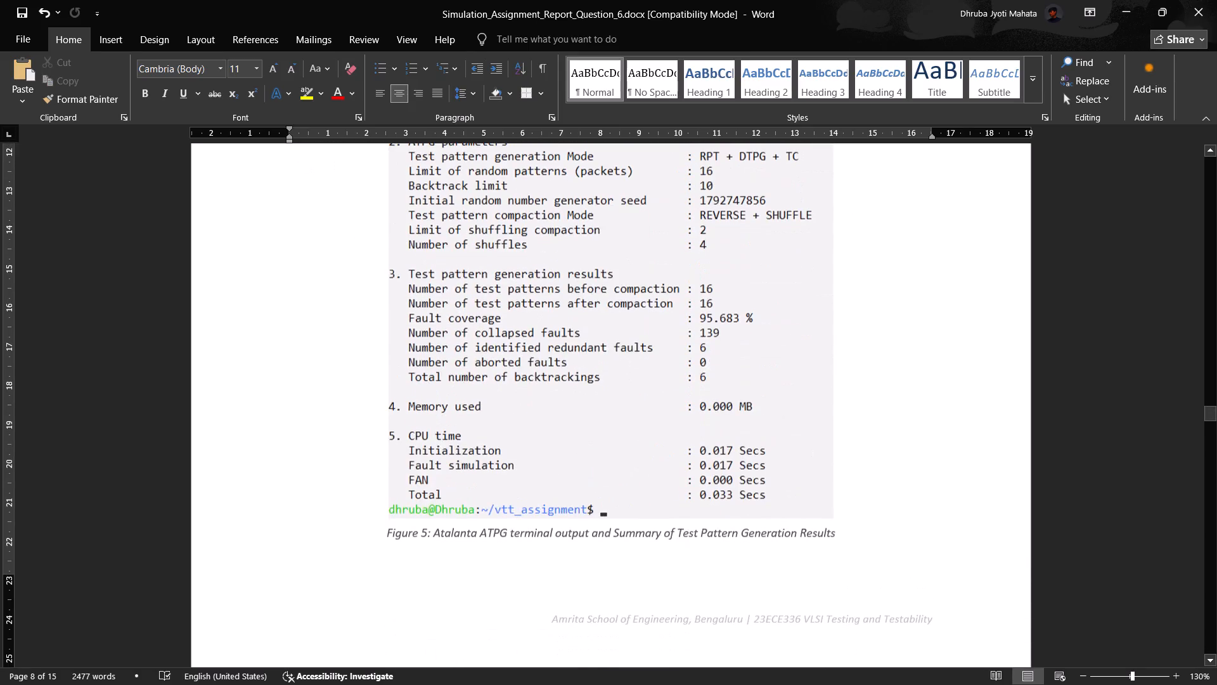
scroll(915, 461, up, 4)
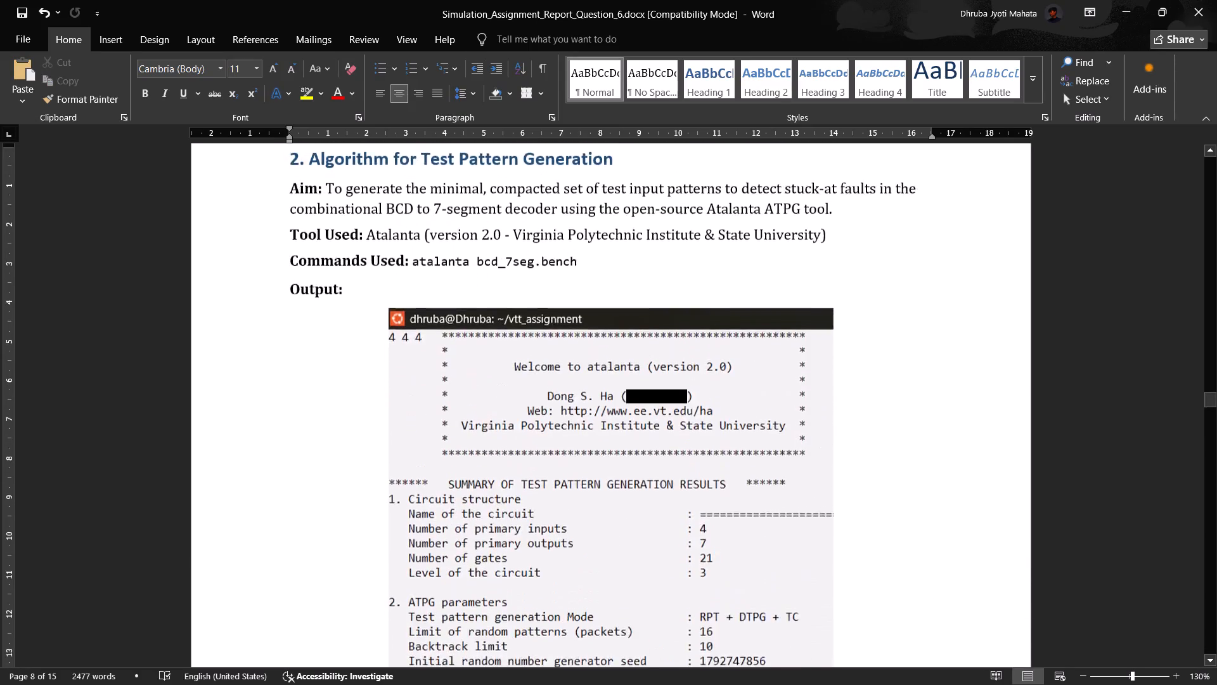
scroll(923, 458, up, 10)
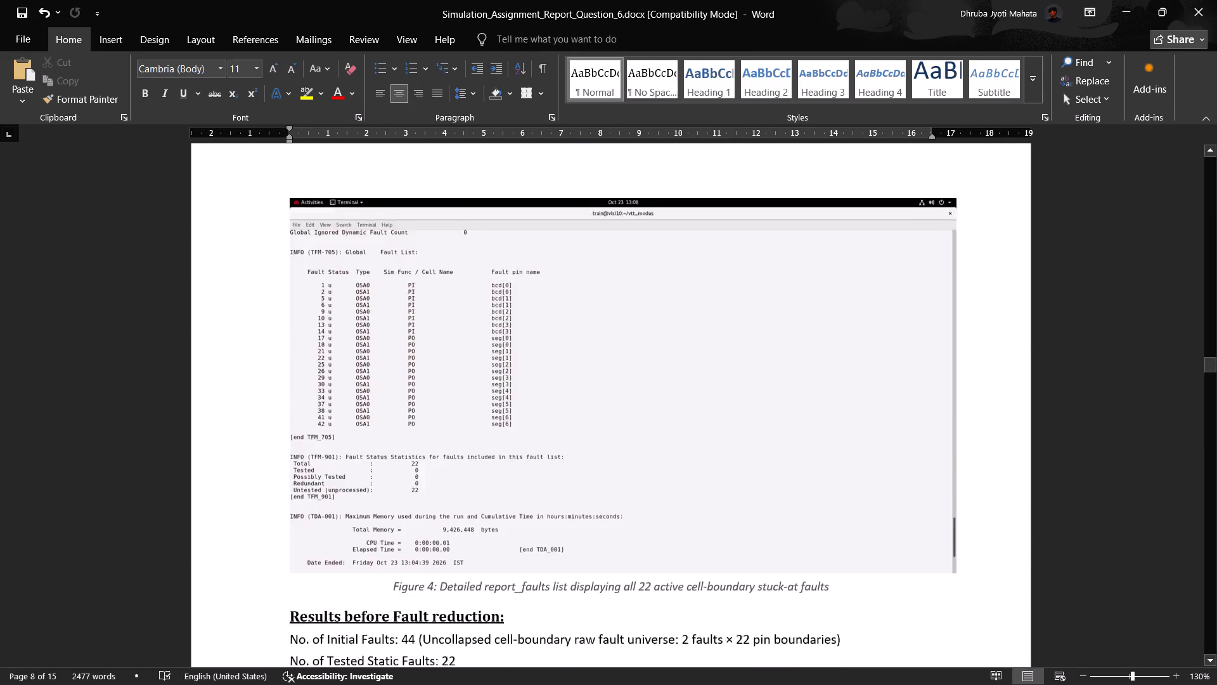
scroll(923, 459, up, 6)
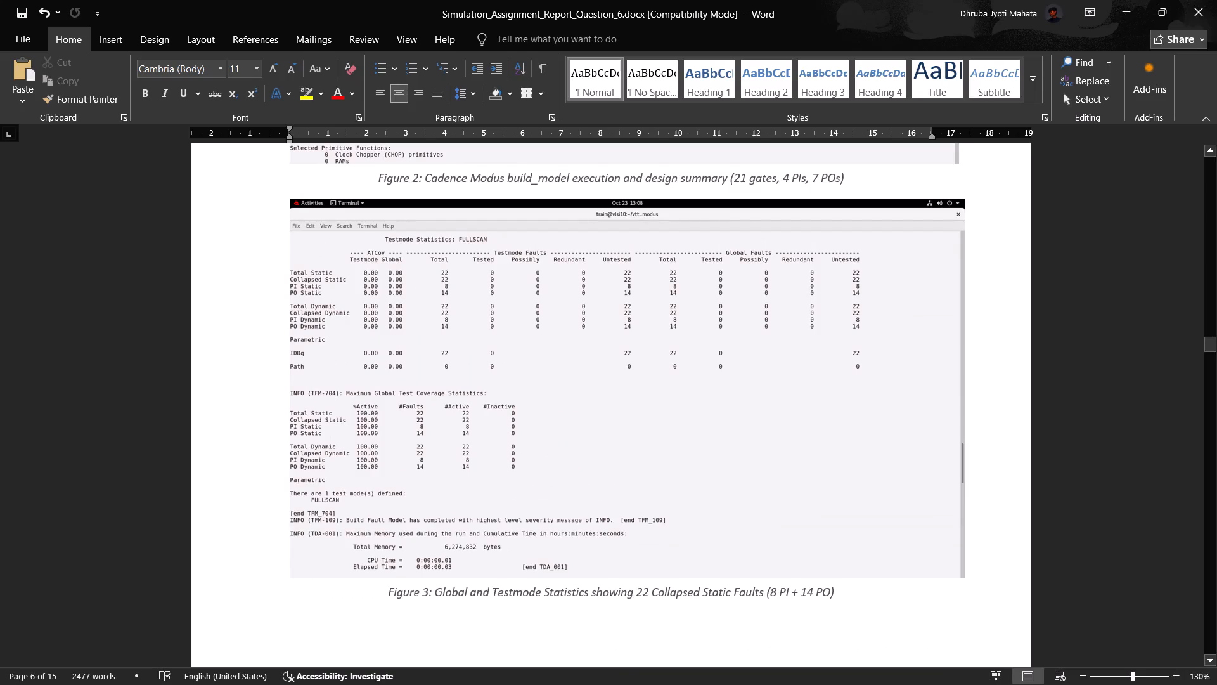
scroll(923, 460, down, 16)
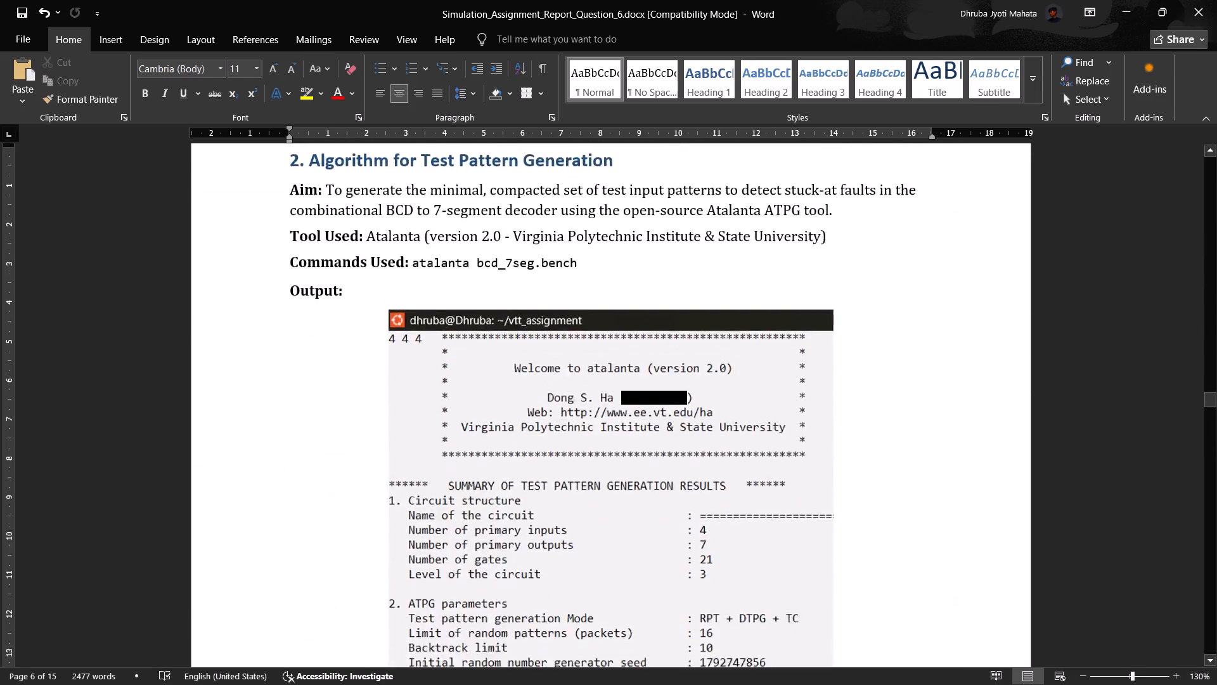
Review the report from the Atalanta test patterns through the Modus outputs and experiments to the comparison table and final page.
scroll(923, 460, down, 16)
scroll(923, 460, down, 5)
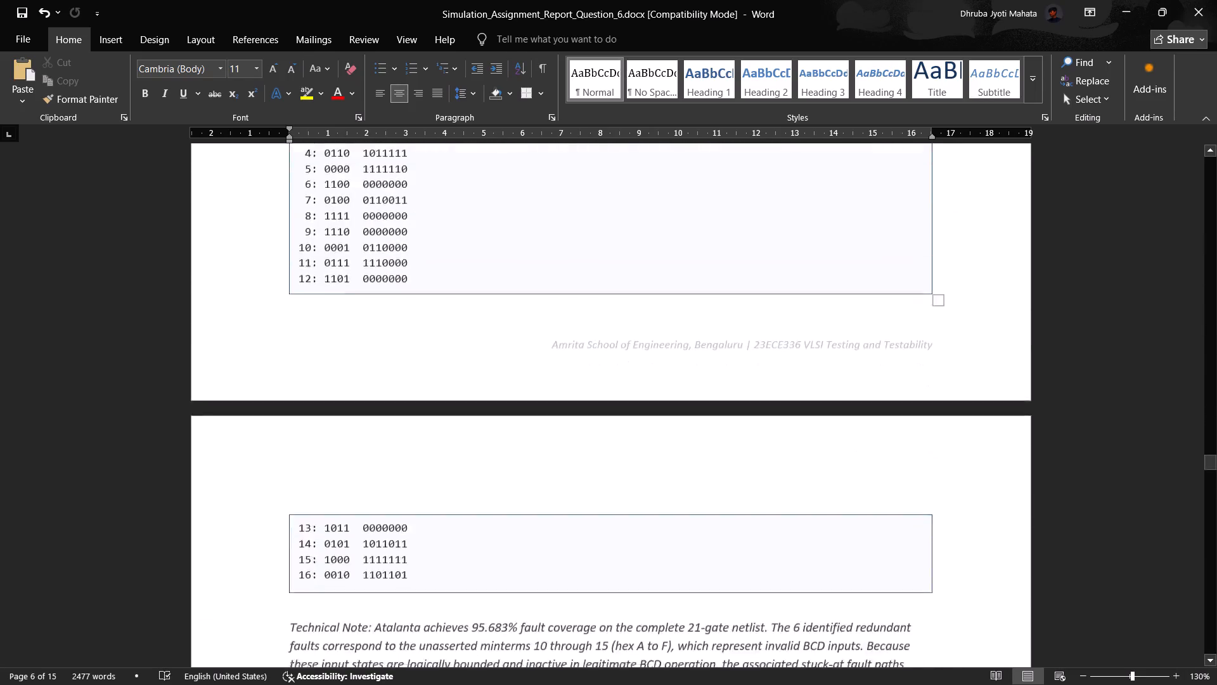
scroll(923, 460, up, 8)
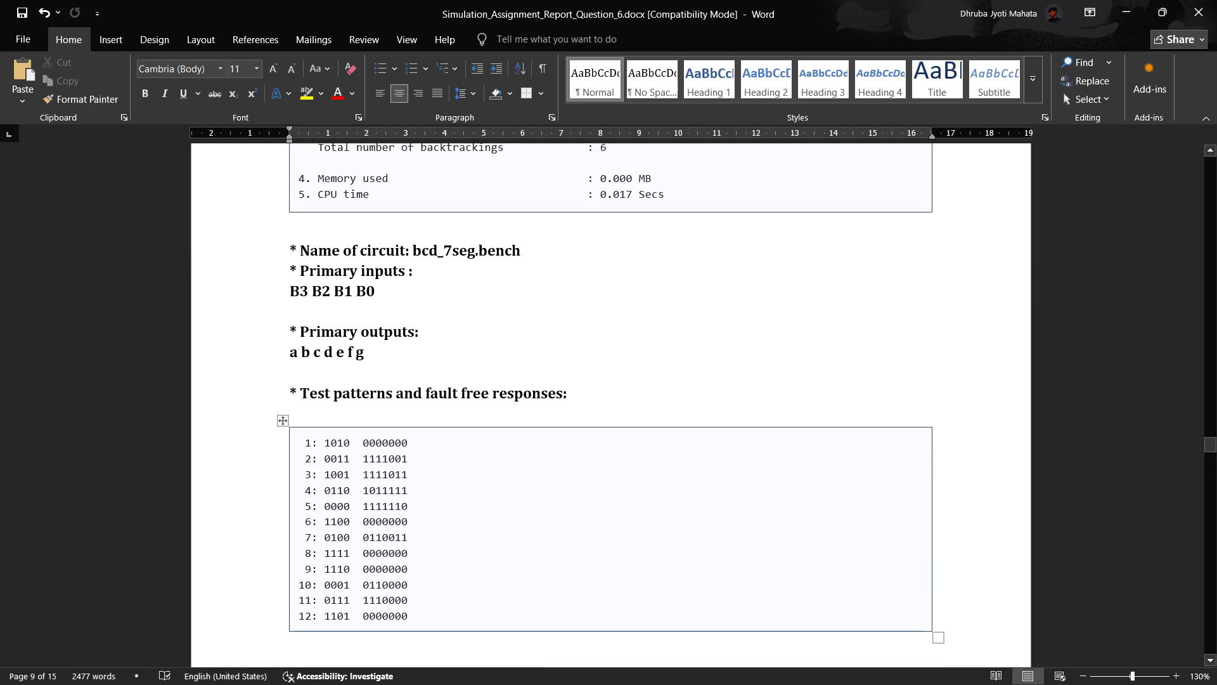
scroll(923, 460, down, 4)
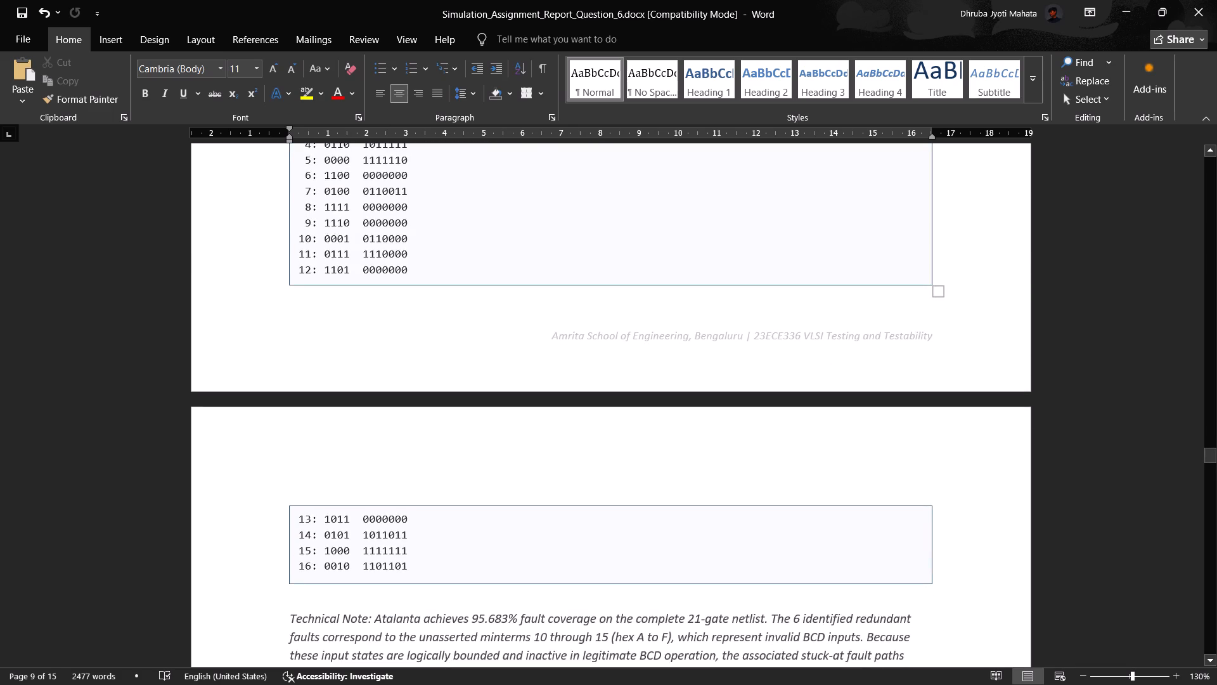
scroll(923, 460, down, 17)
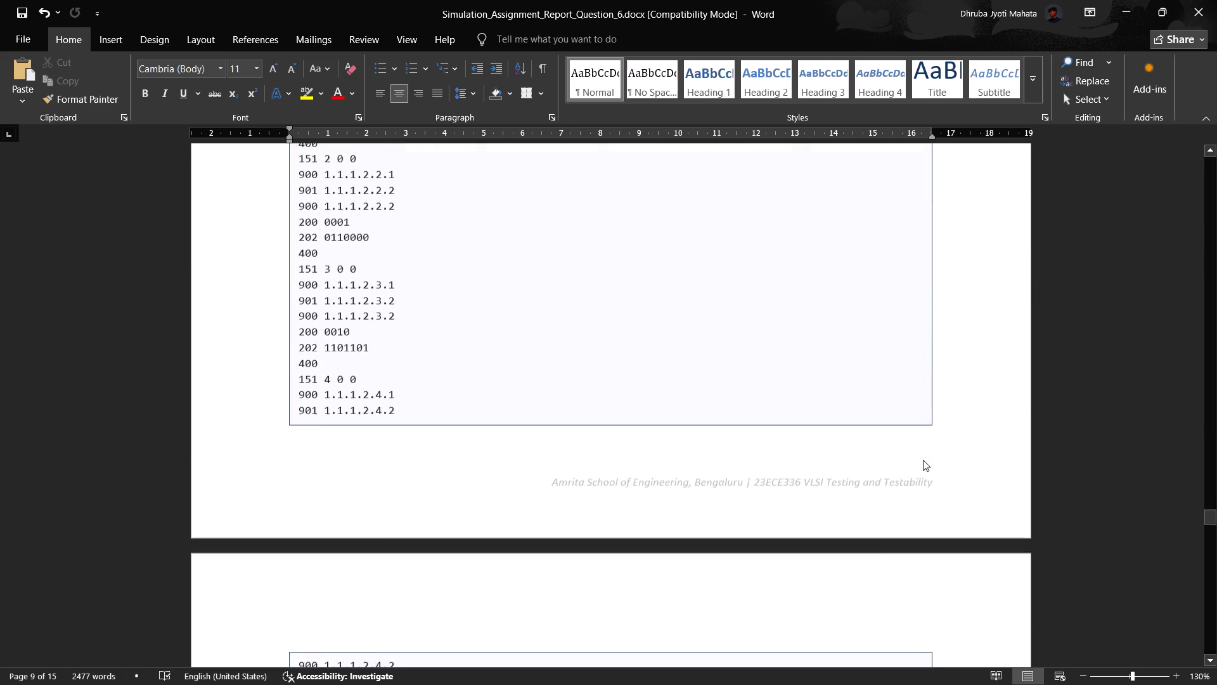
scroll(923, 460, up, 5)
scroll(920, 455, down, 10)
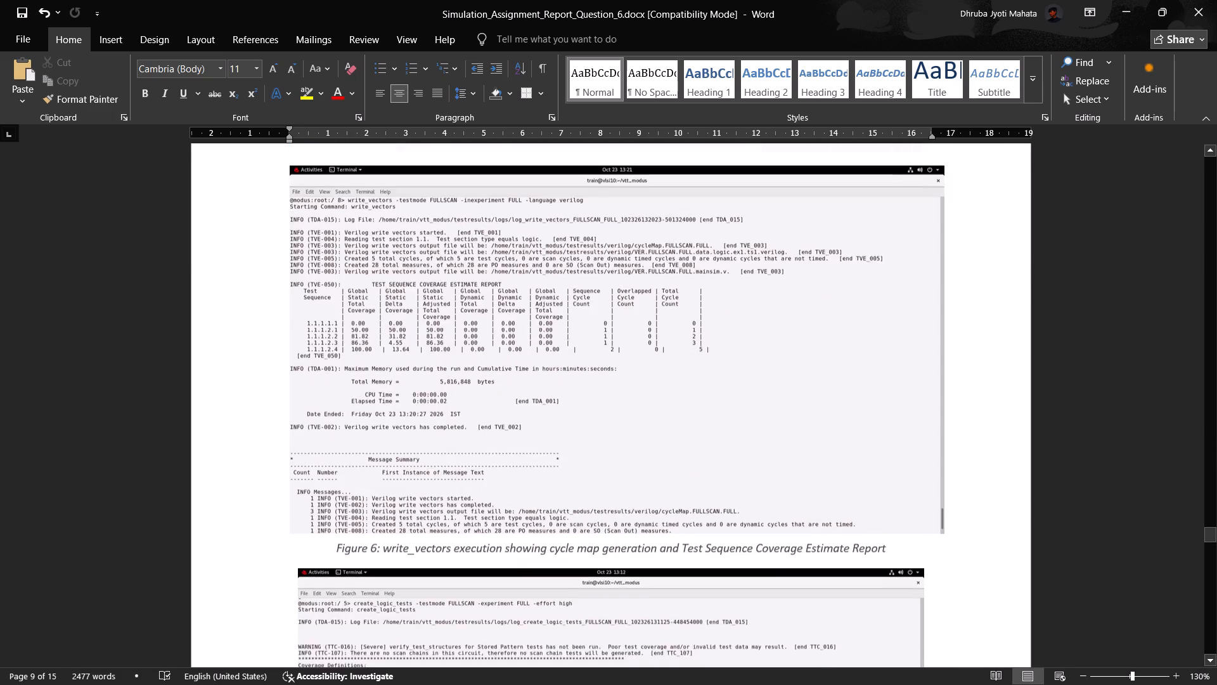
scroll(920, 455, down, 15)
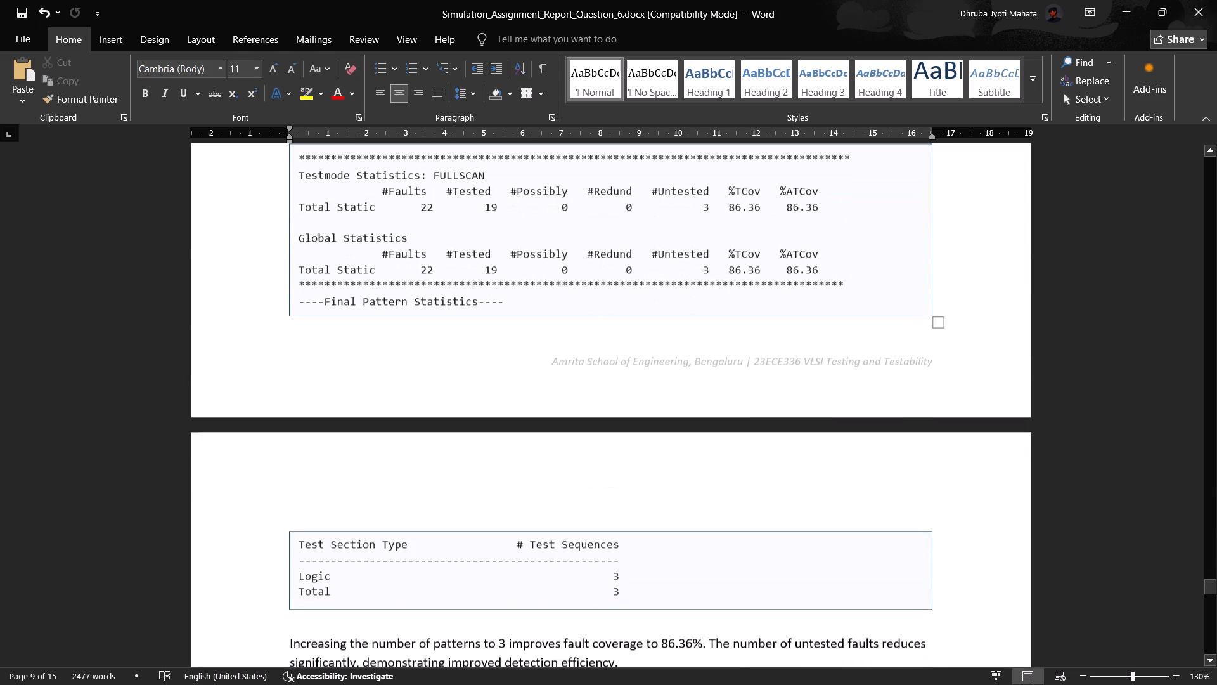
scroll(919, 545, down, 11)
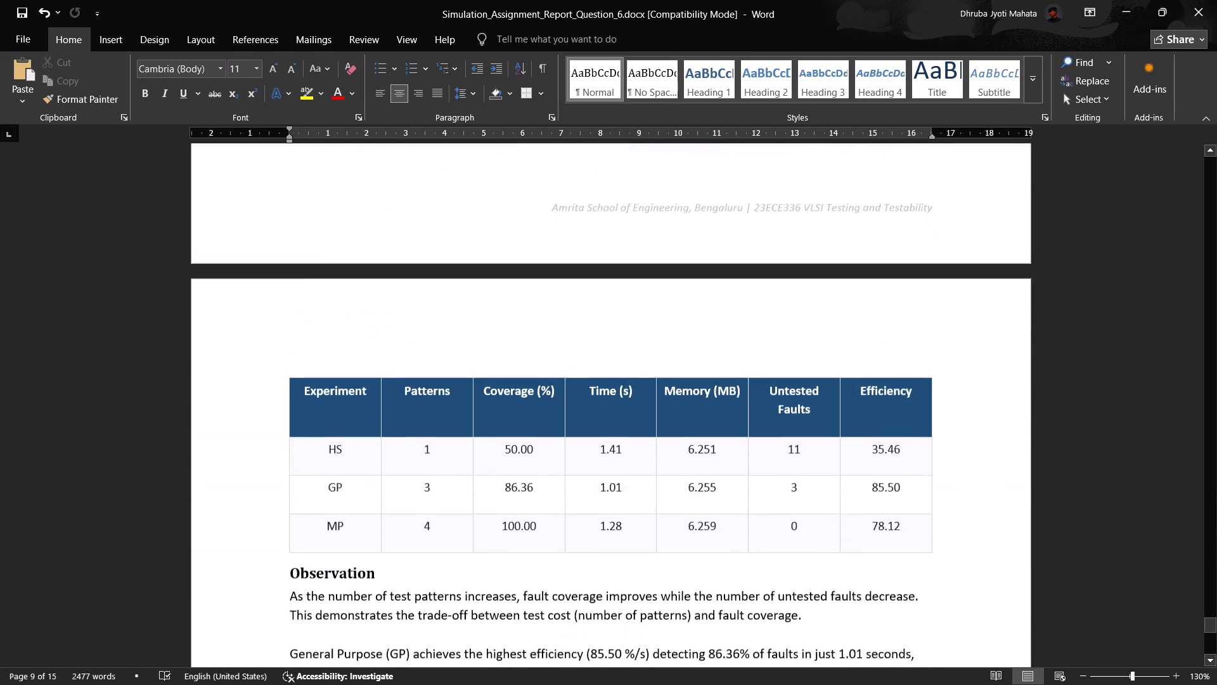
scroll(911, 565, down, 9)
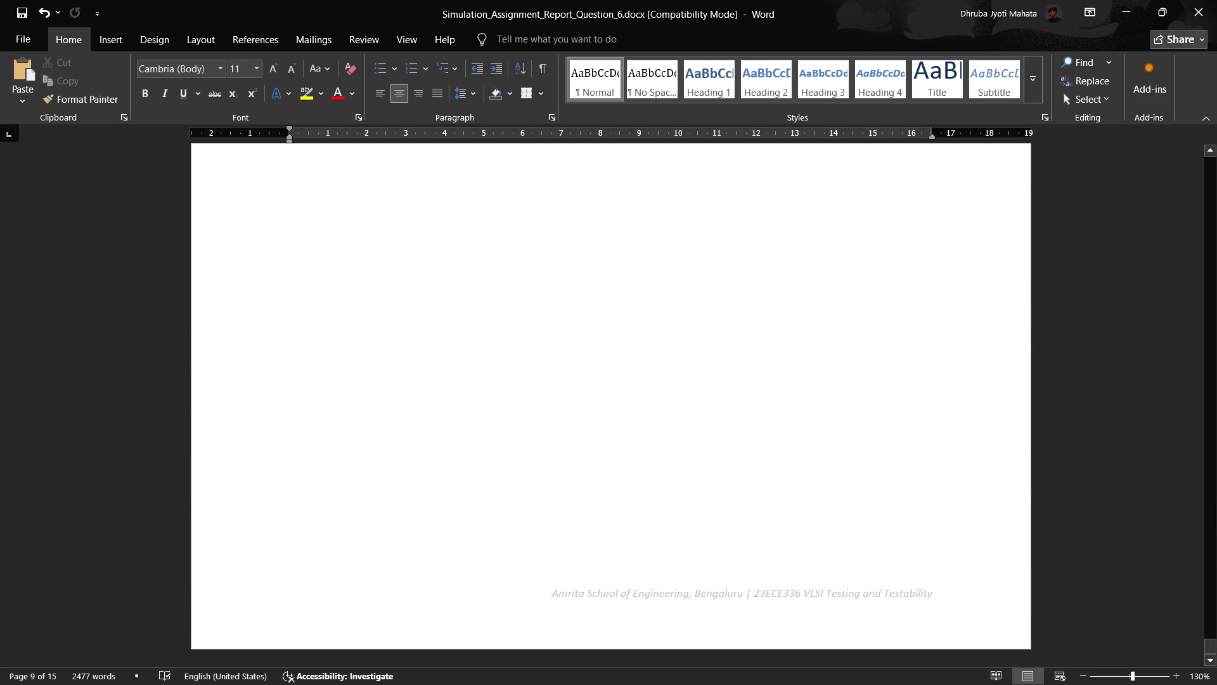
Close Simulation_Assignment_Report_Question_6.docx, saving its changes in the VTT assignment folder.
click(1216, 0)
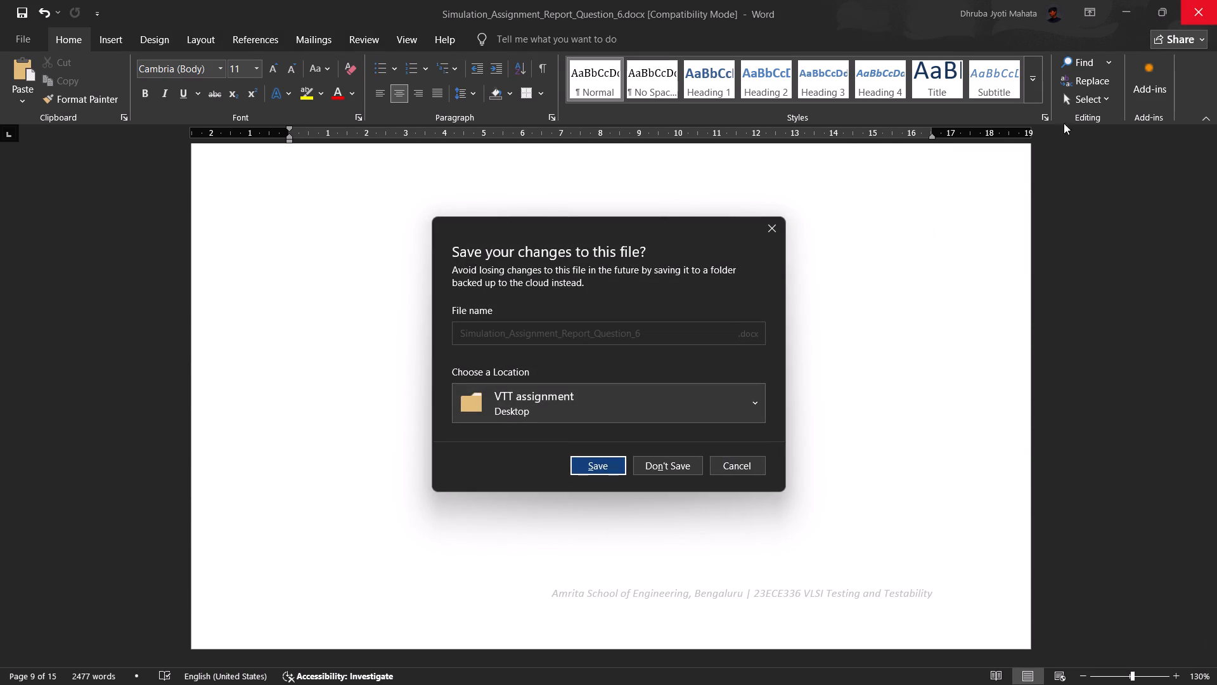
click(610, 468)
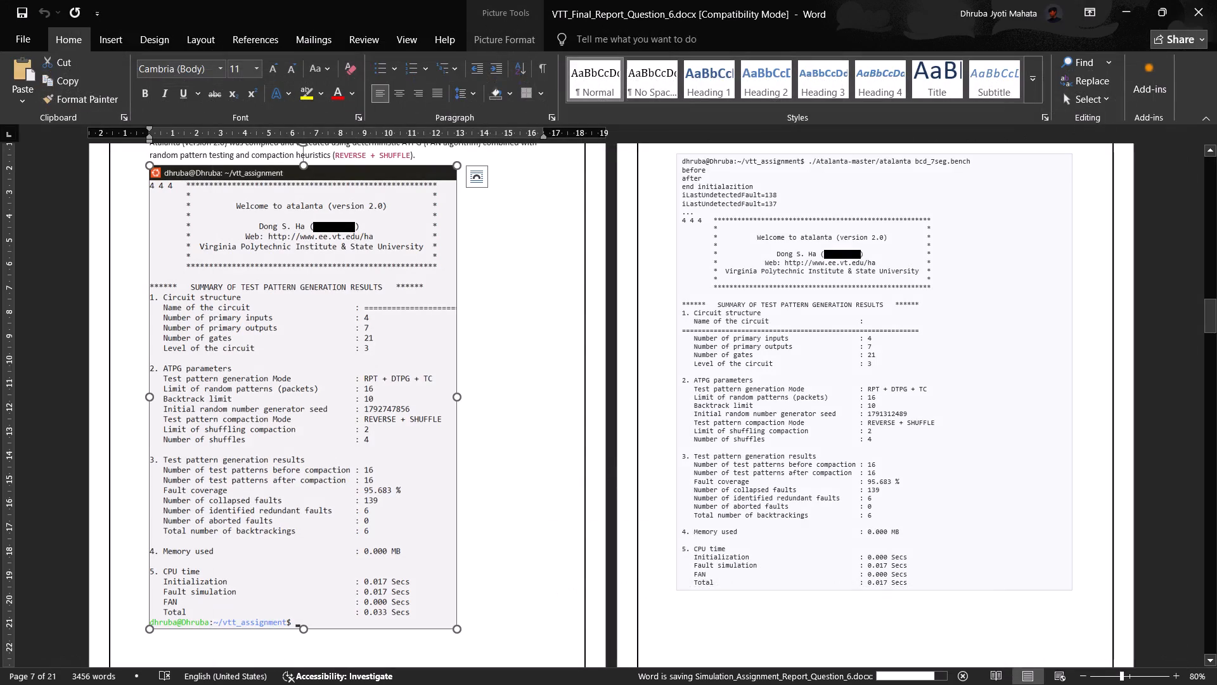
scroll(570, 532, up, 2)
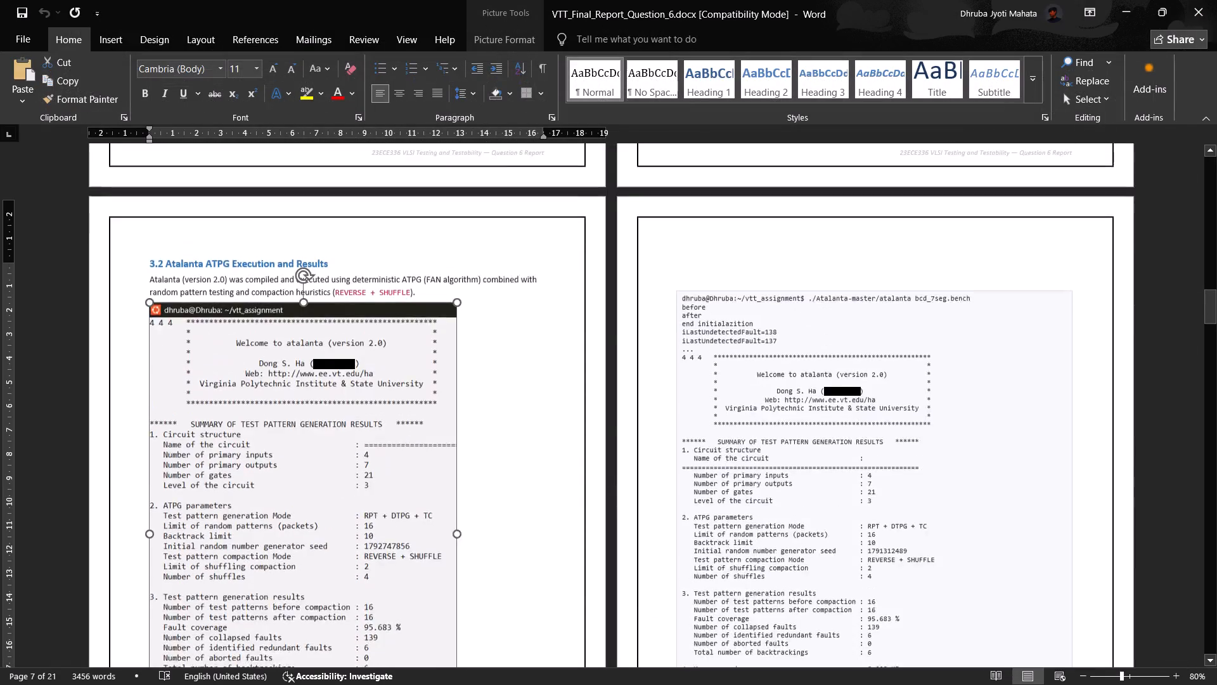
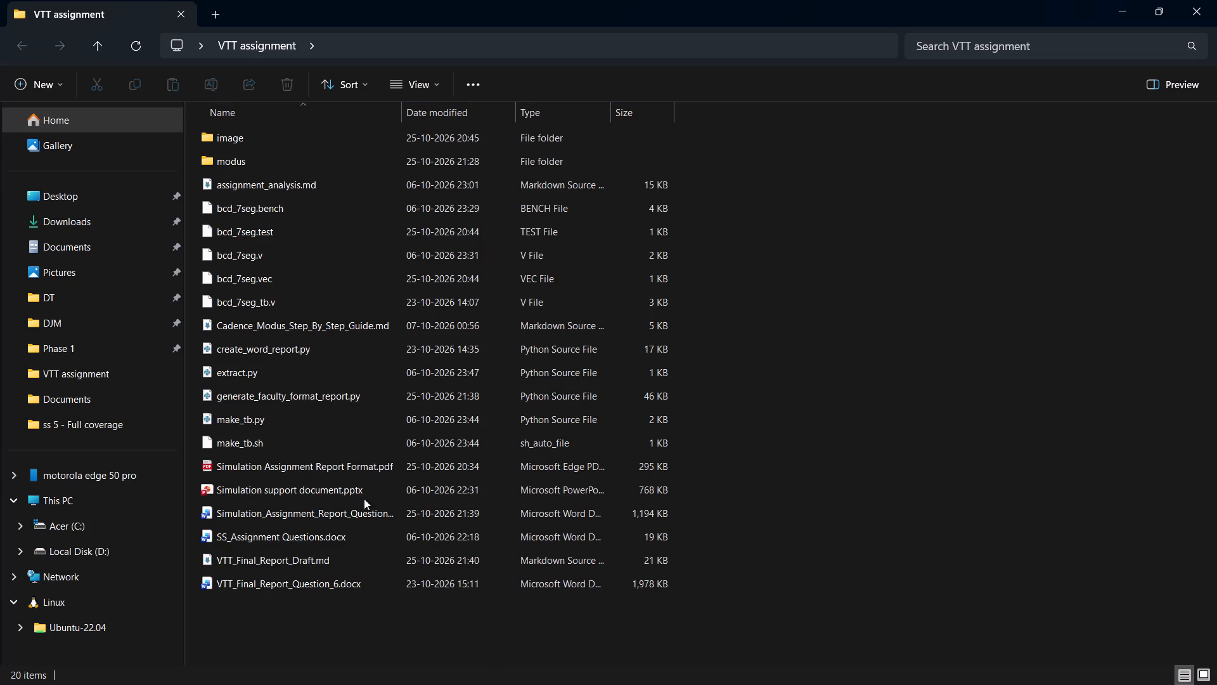
double_click(363, 503)
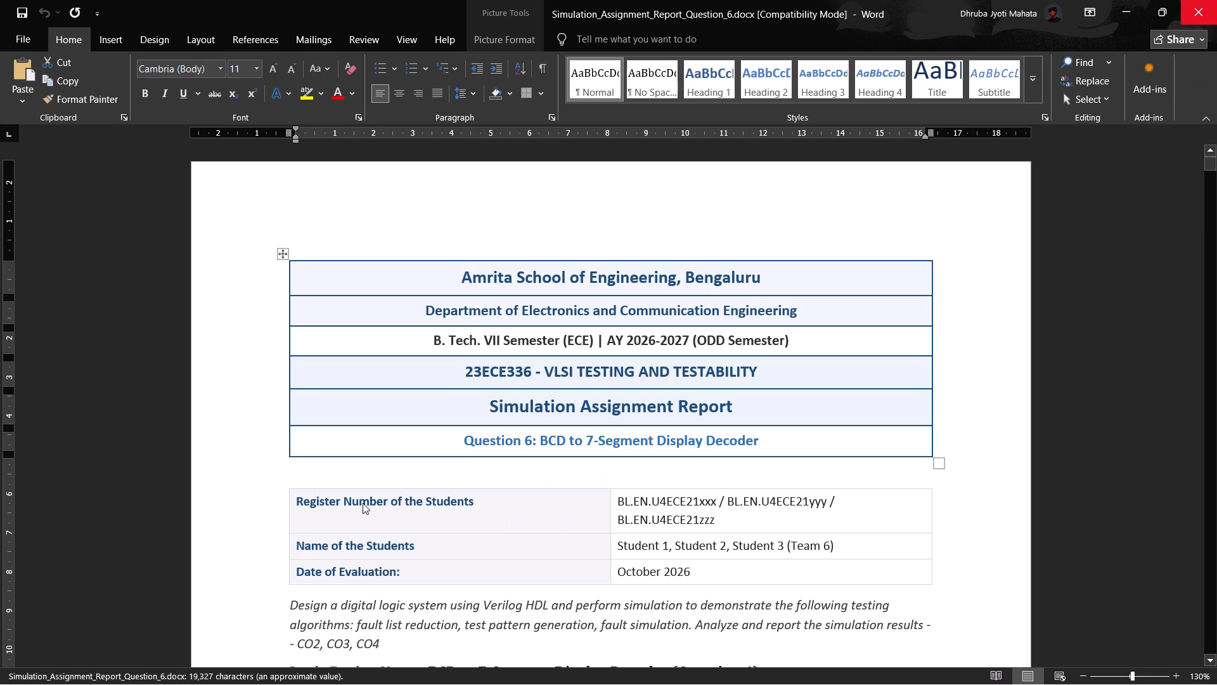
Look through the report's cover page, logic diagram, fault list reduction introduction, and the Verilog and .BENCH code at a reduced zoom.
scroll(659, 488, down, 2)
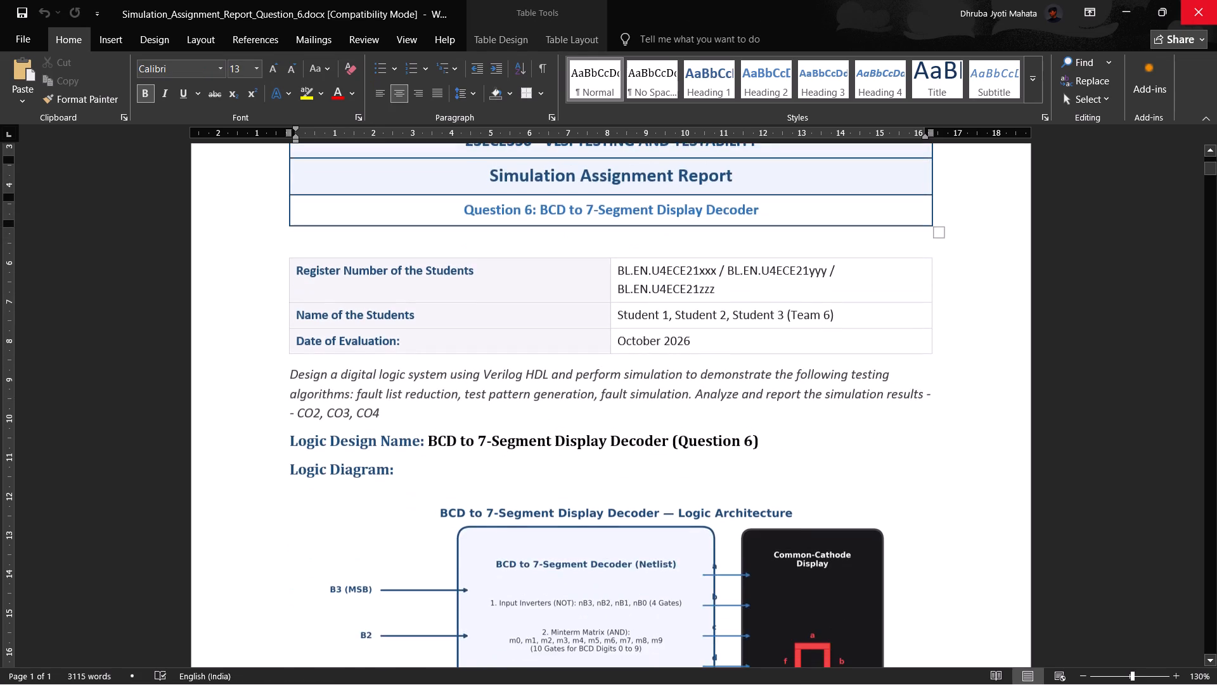
scroll(659, 488, down, 8)
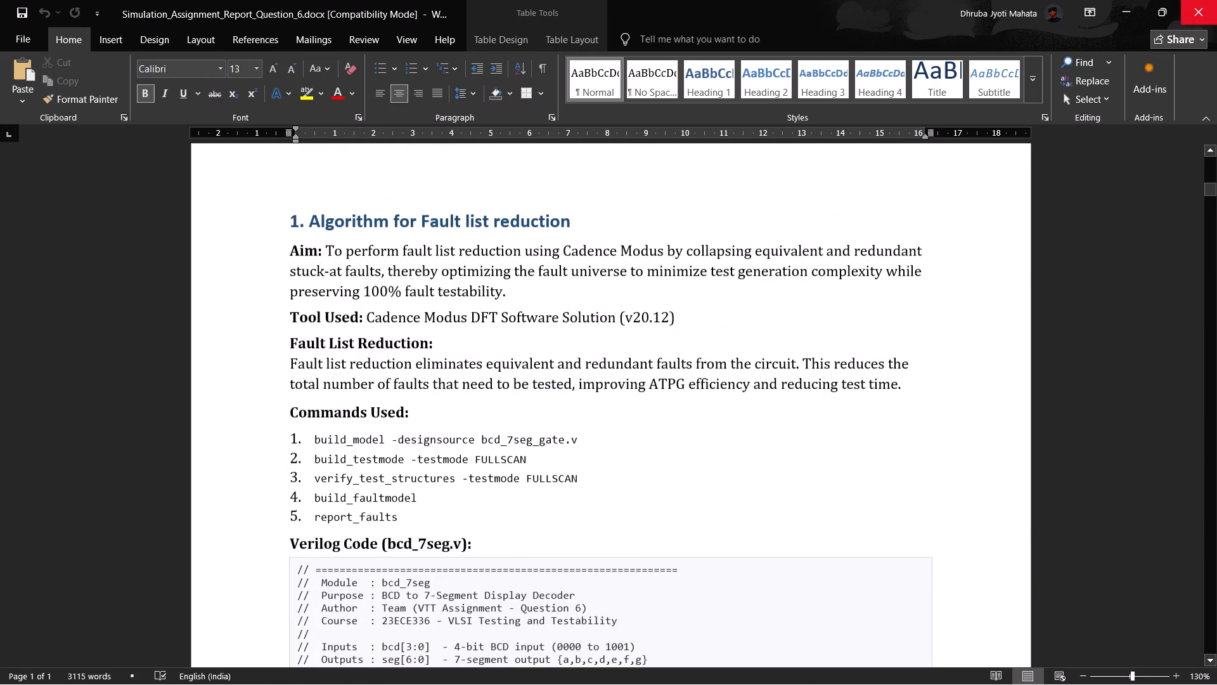
ctrl+scroll(657, 491, down, 3)
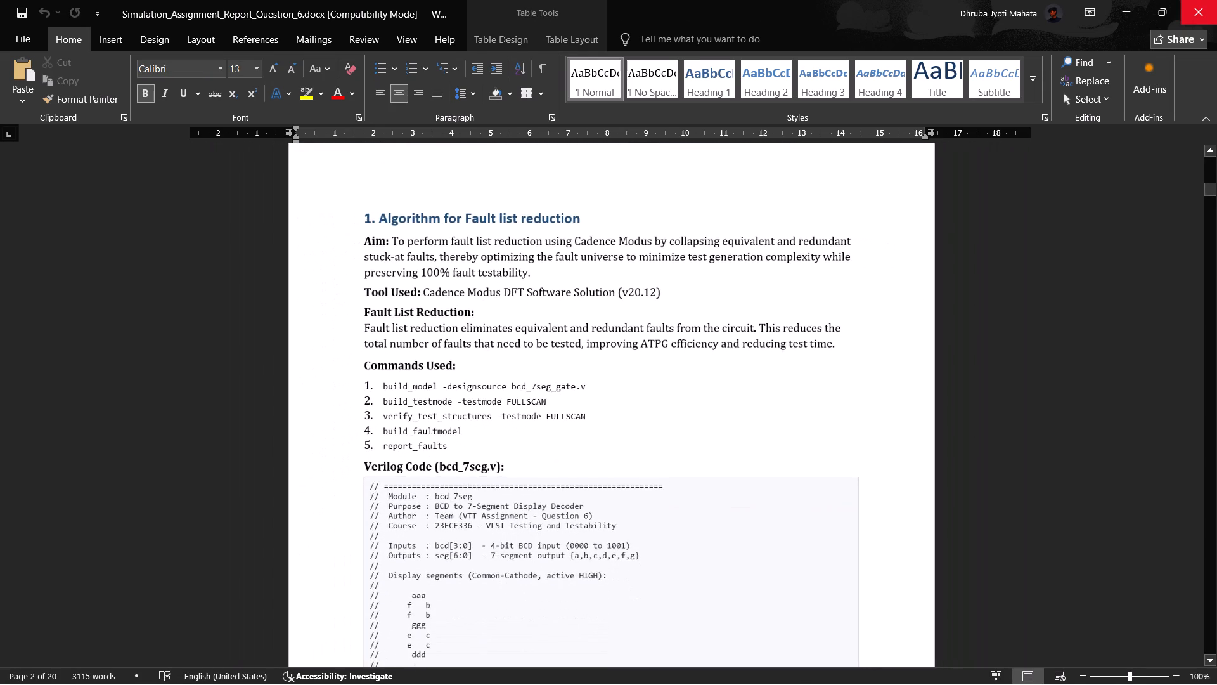
ctrl+scroll(657, 491, down, 3)
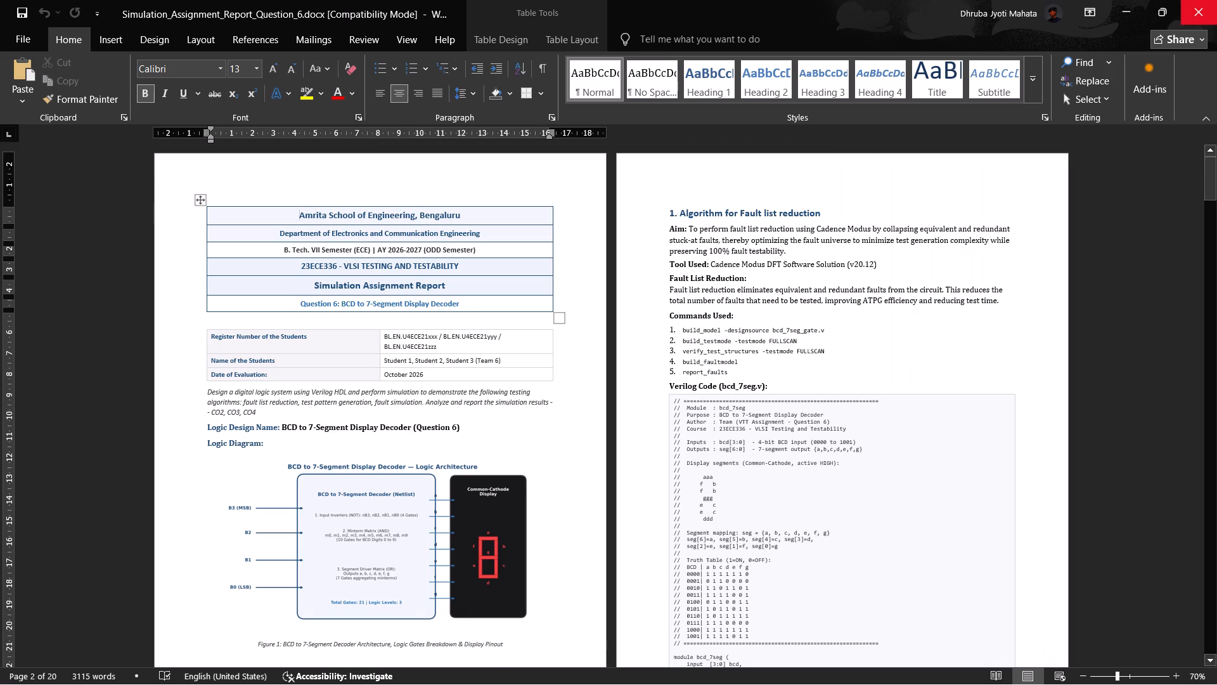
scroll(657, 491, down, 2)
click(775, 384)
scroll(792, 468, down, 1)
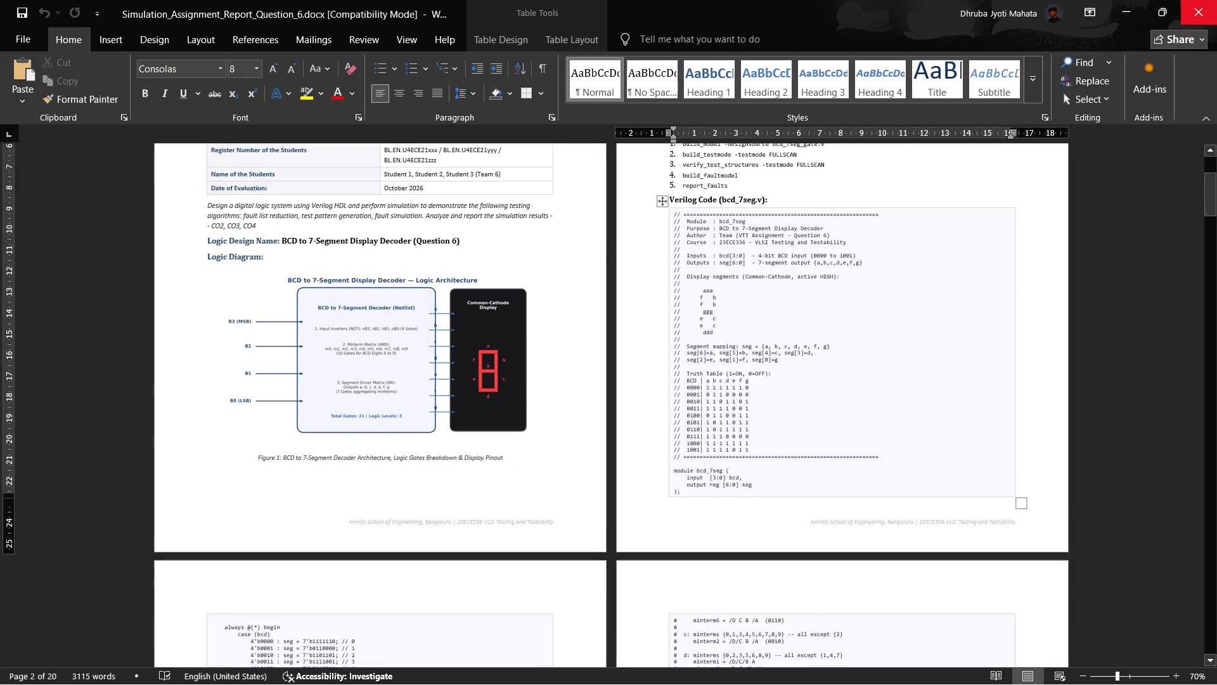
scroll(790, 473, down, 7)
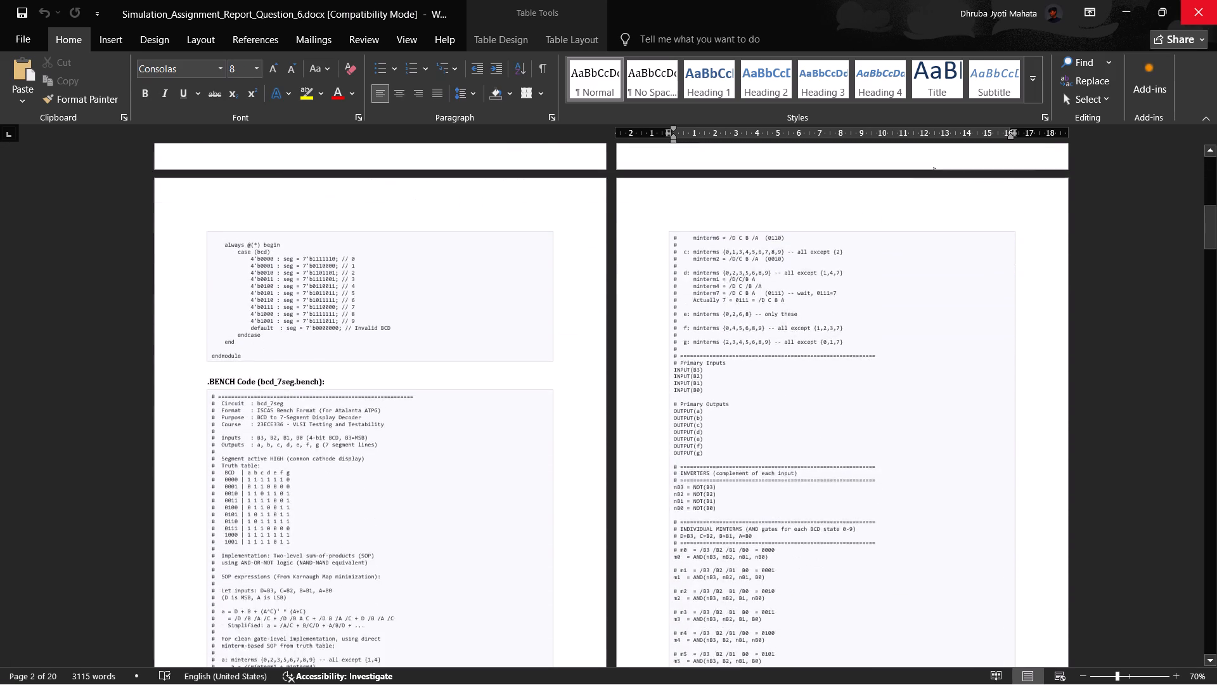
scroll(769, 488, down, 1)
scroll(769, 488, up, 2)
scroll(769, 488, down, 3)
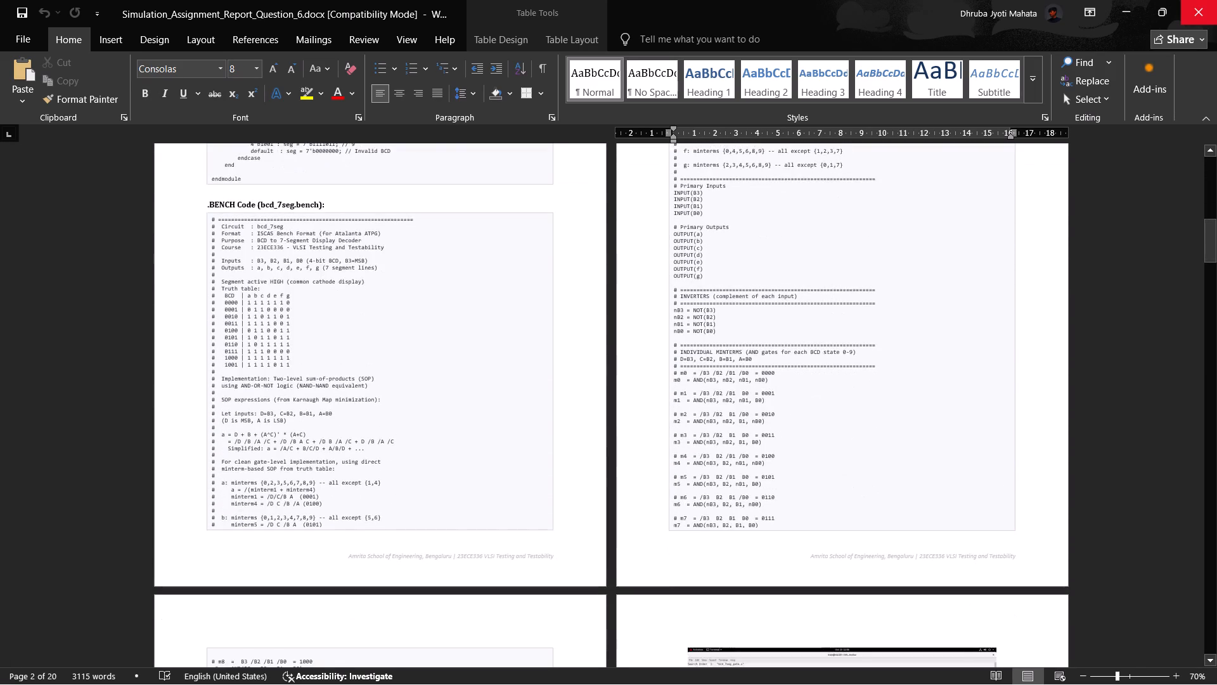
Check the Figure 2, 3 and 4 screenshots against the command outputs in Steps 1.1 to 1.4.
scroll(769, 489, down, 8)
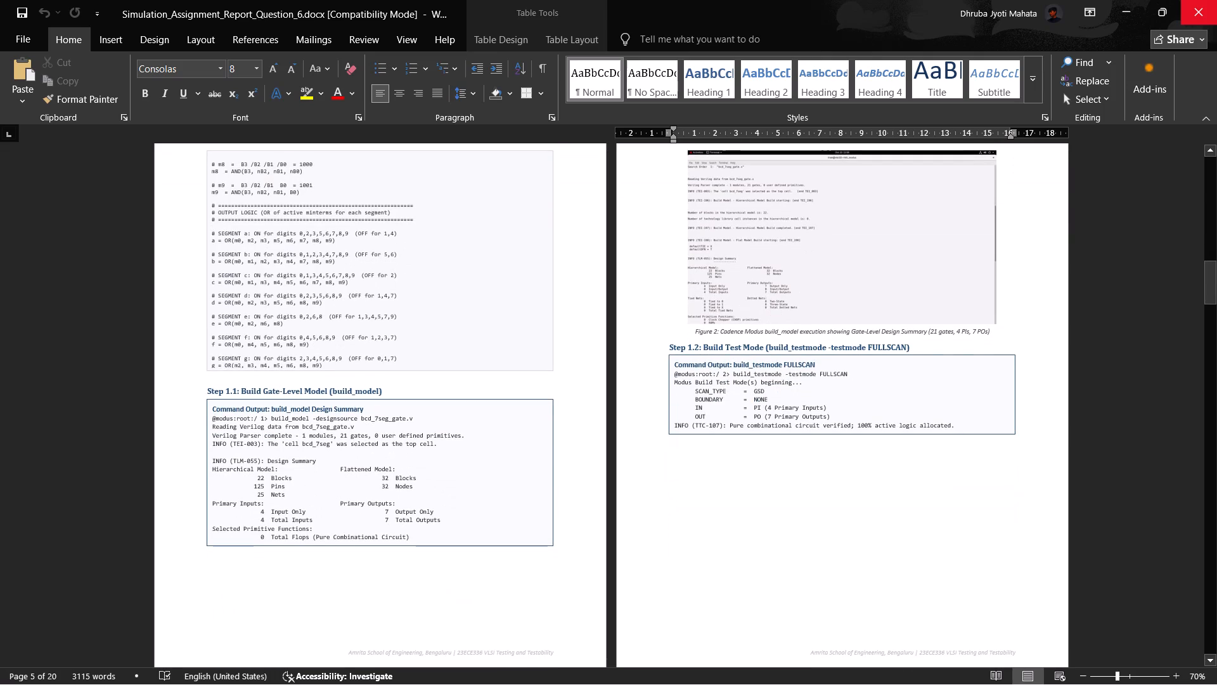
scroll(769, 489, up, 1)
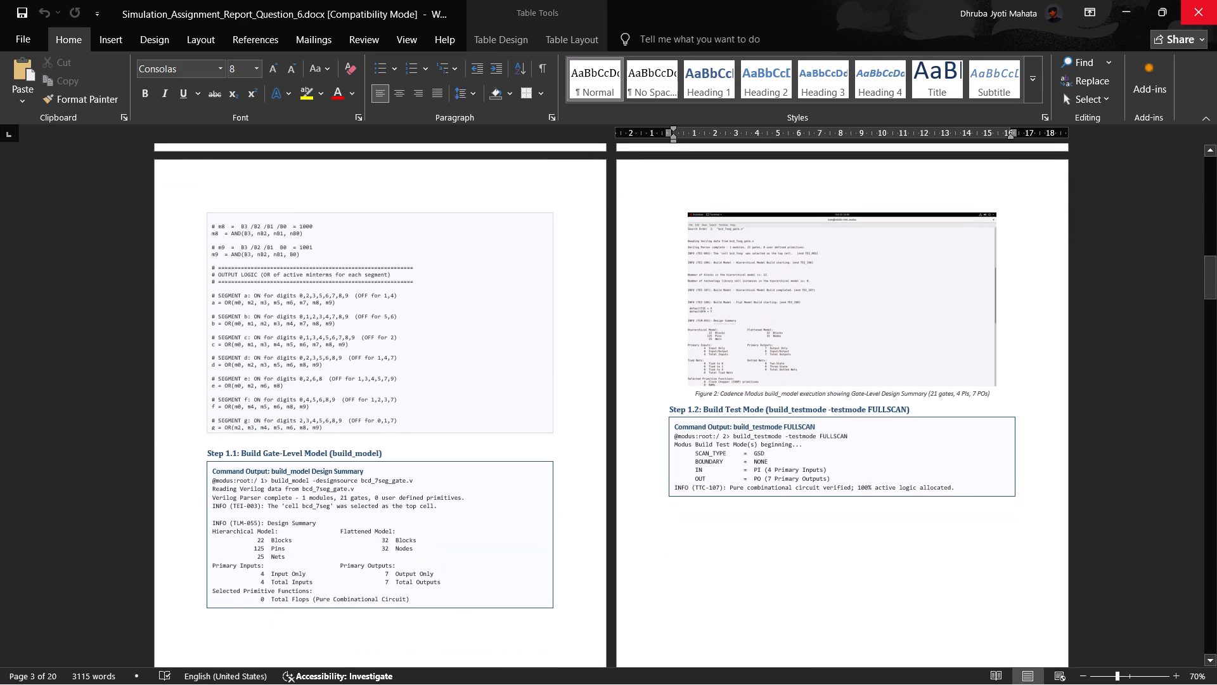
scroll(769, 489, down, 3)
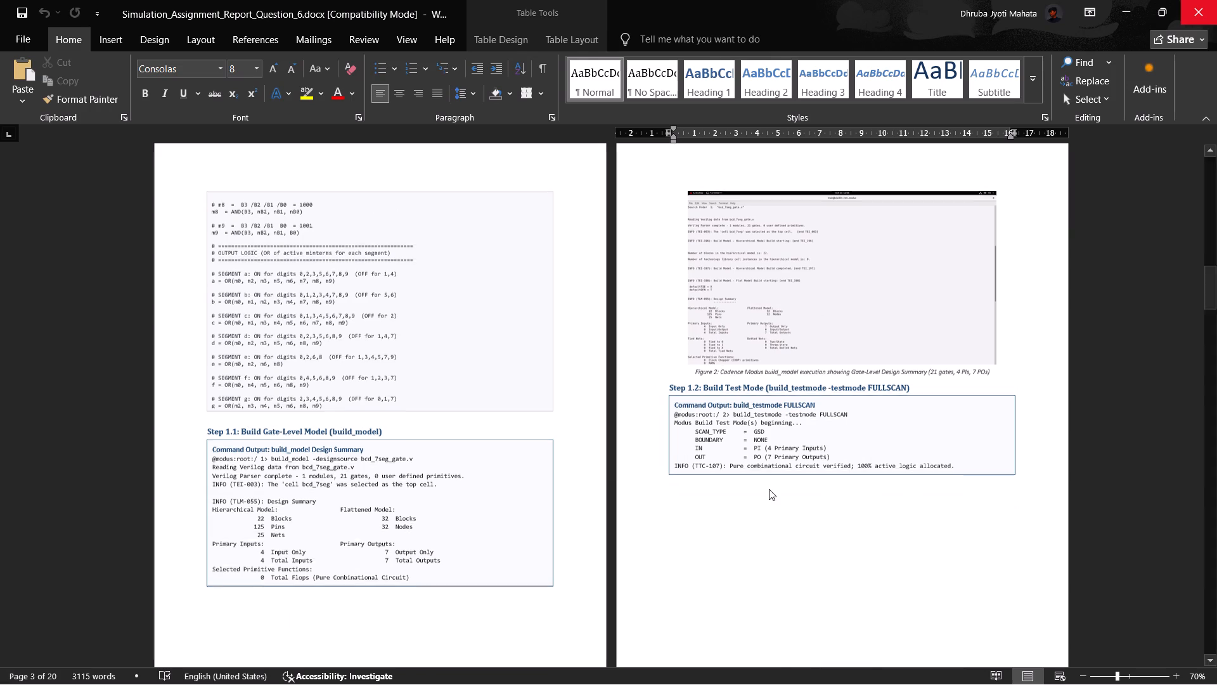
scroll(769, 489, down, 4)
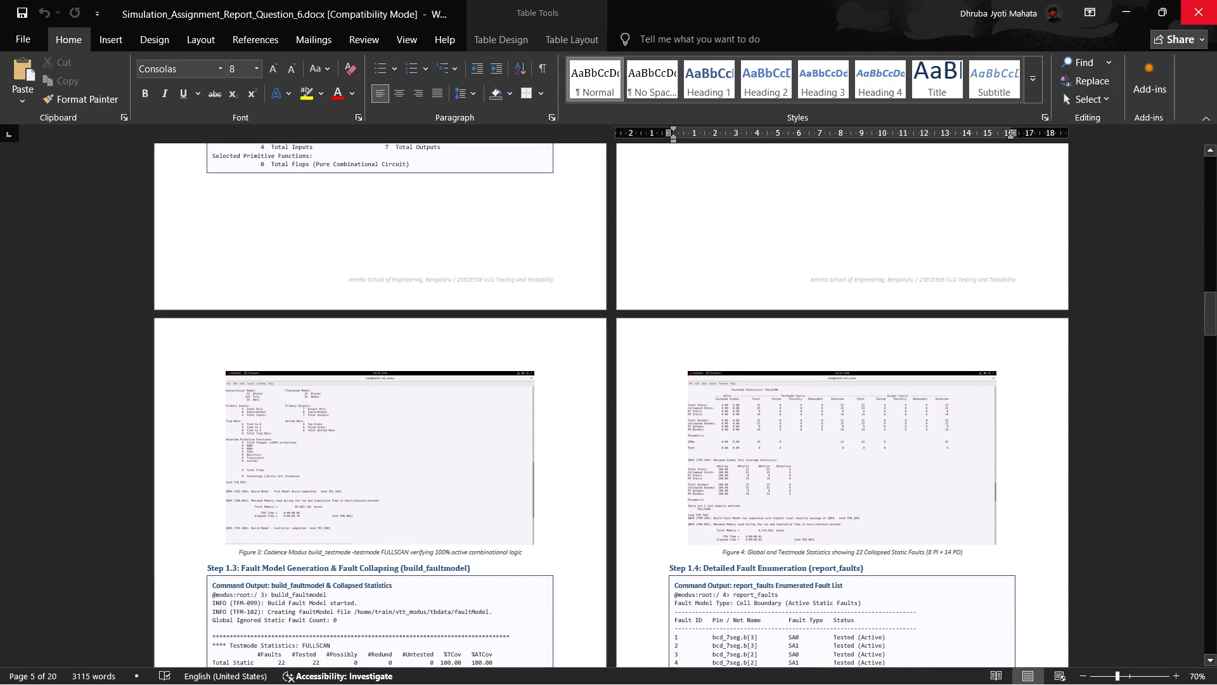
scroll(769, 489, up, 5)
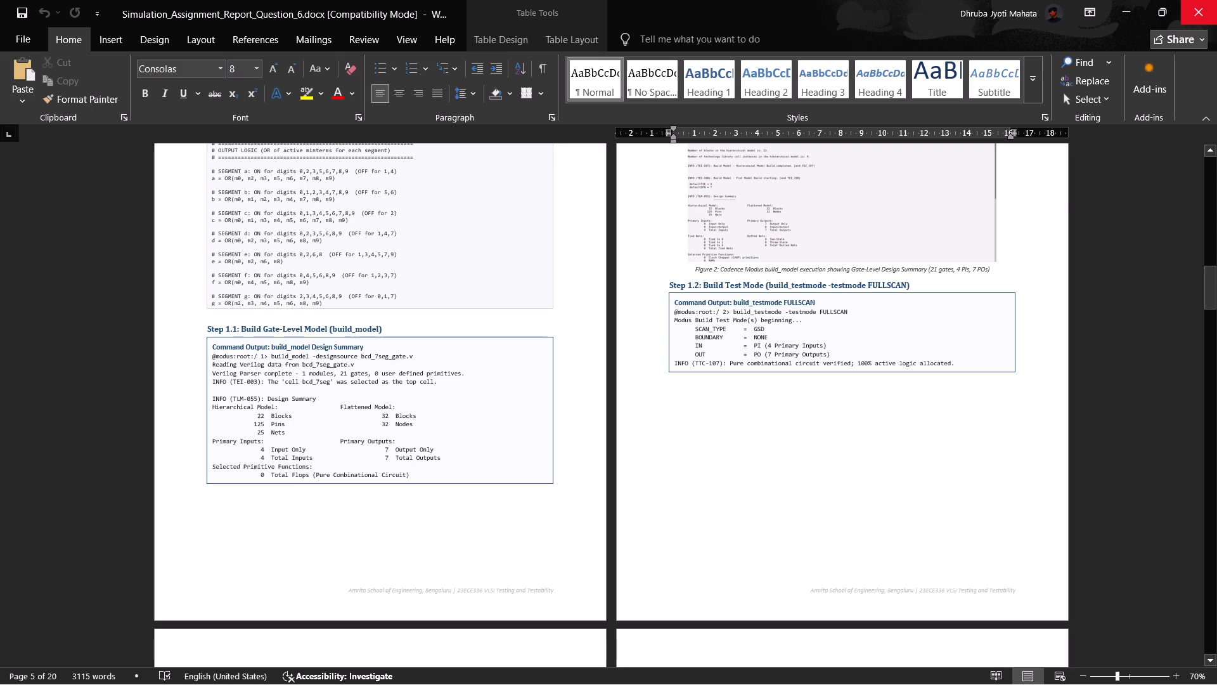
scroll(777, 536, up, 3)
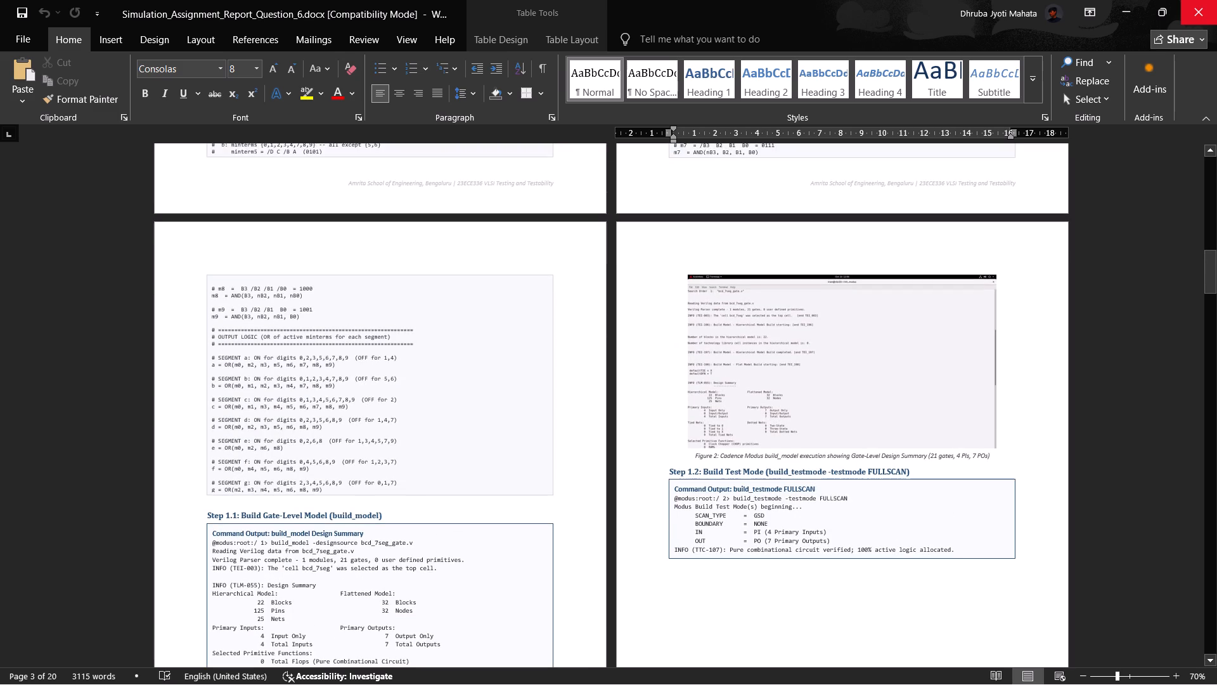
scroll(777, 536, down, 11)
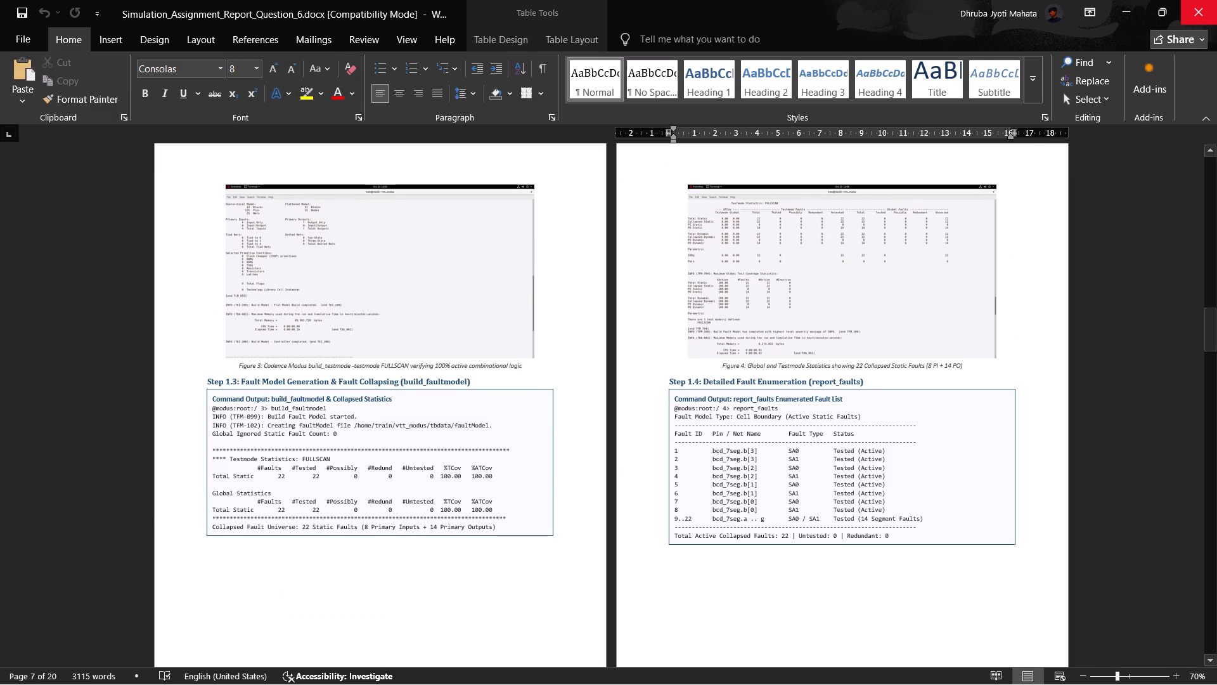
Examine Figure 5, the fault reduction results, and the Atalanta screenshot and summary in the test pattern generation section.
scroll(784, 531, down, 1)
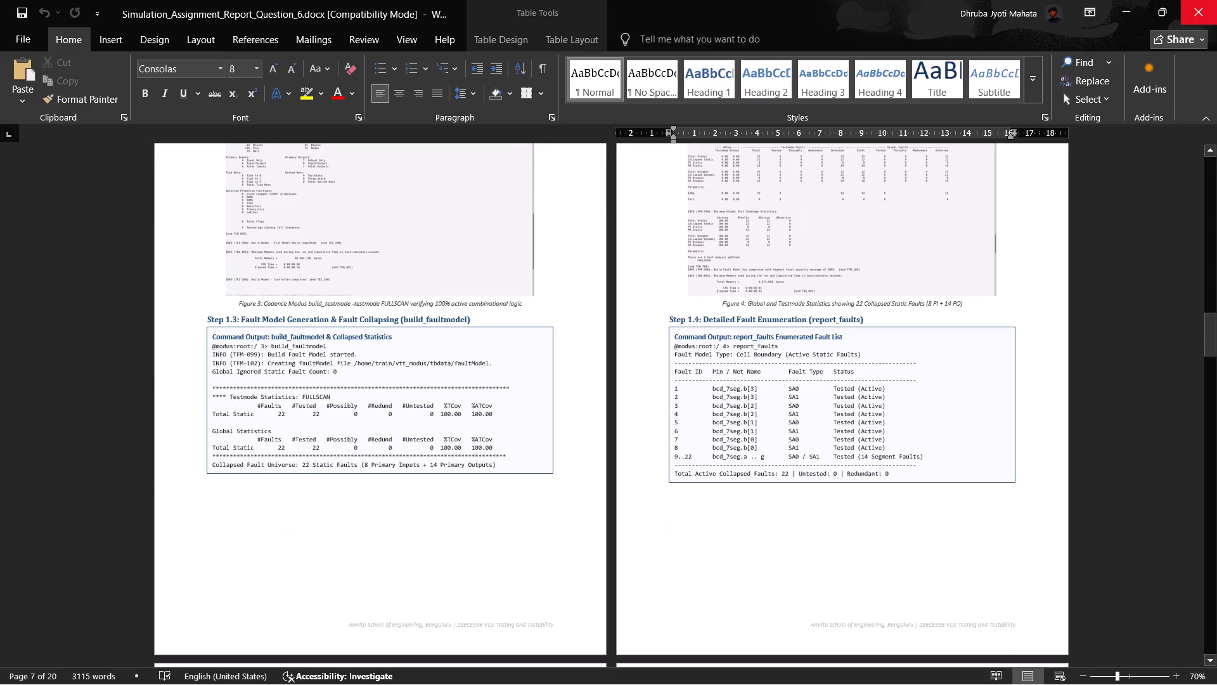
scroll(784, 531, down, 7)
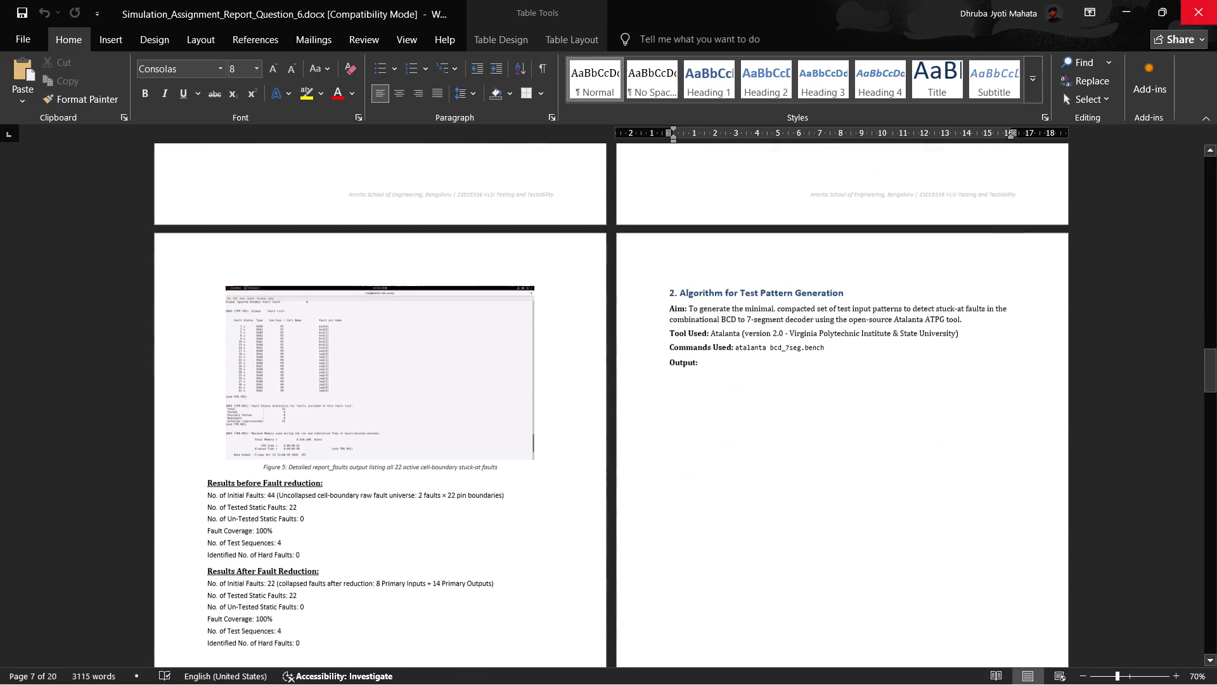
scroll(784, 531, down, 3)
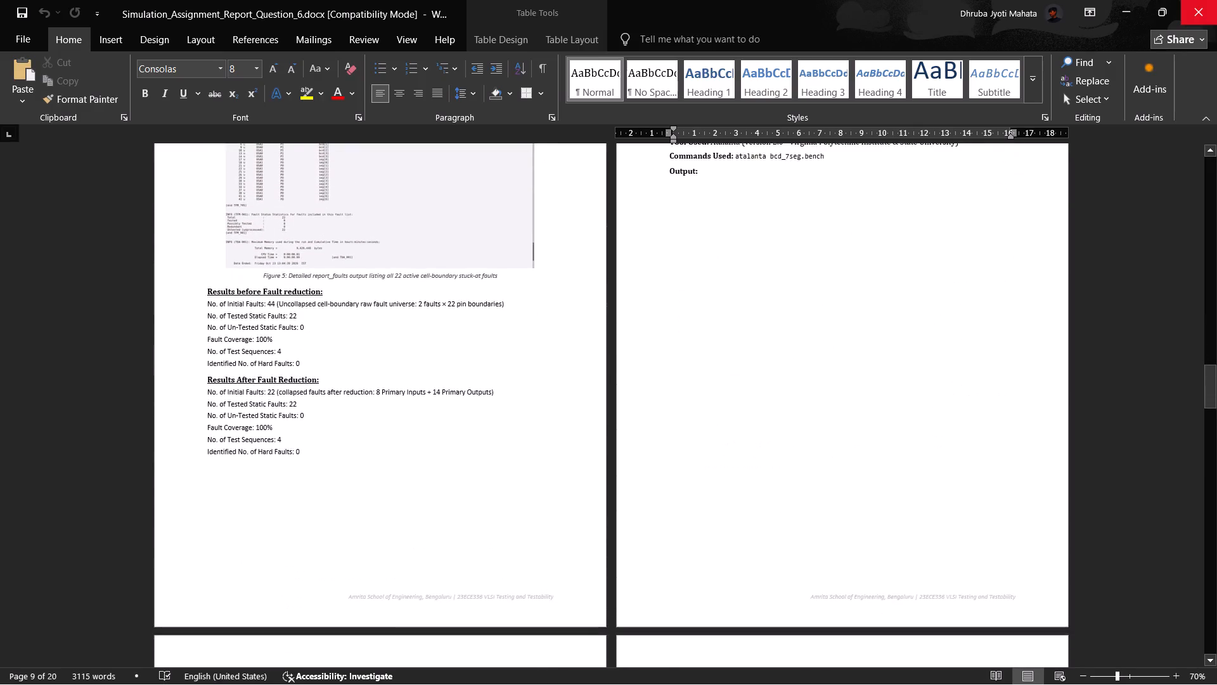
scroll(784, 531, down, 10)
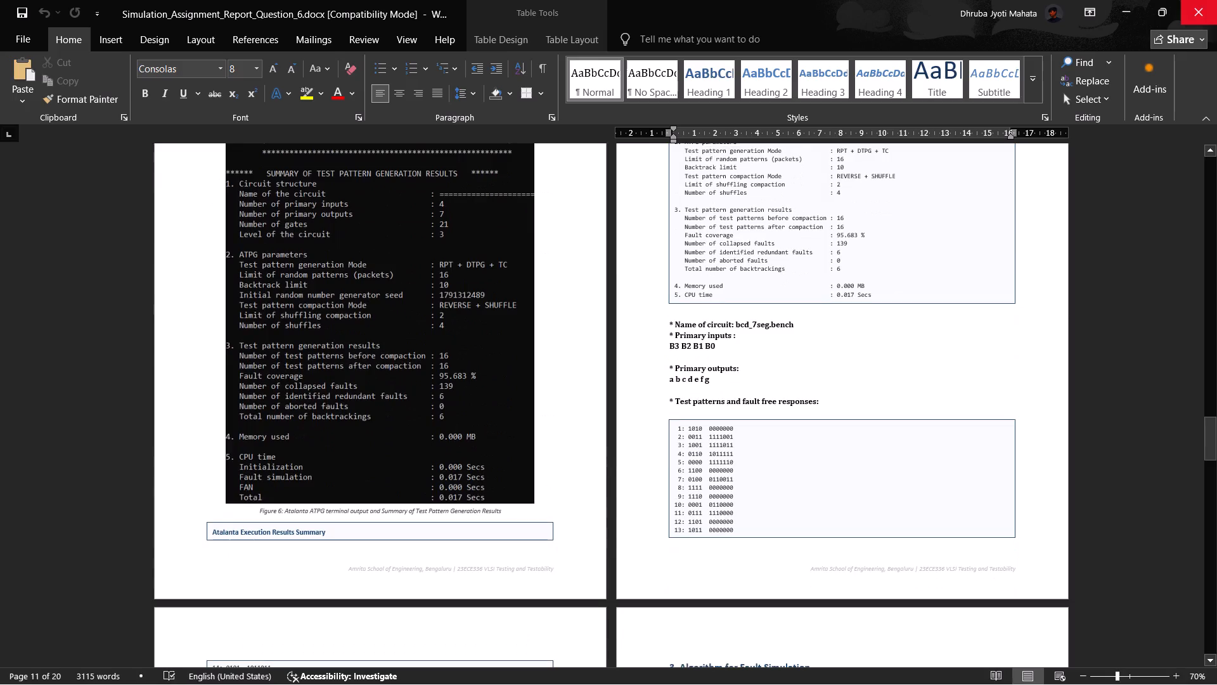
scroll(784, 531, down, 2)
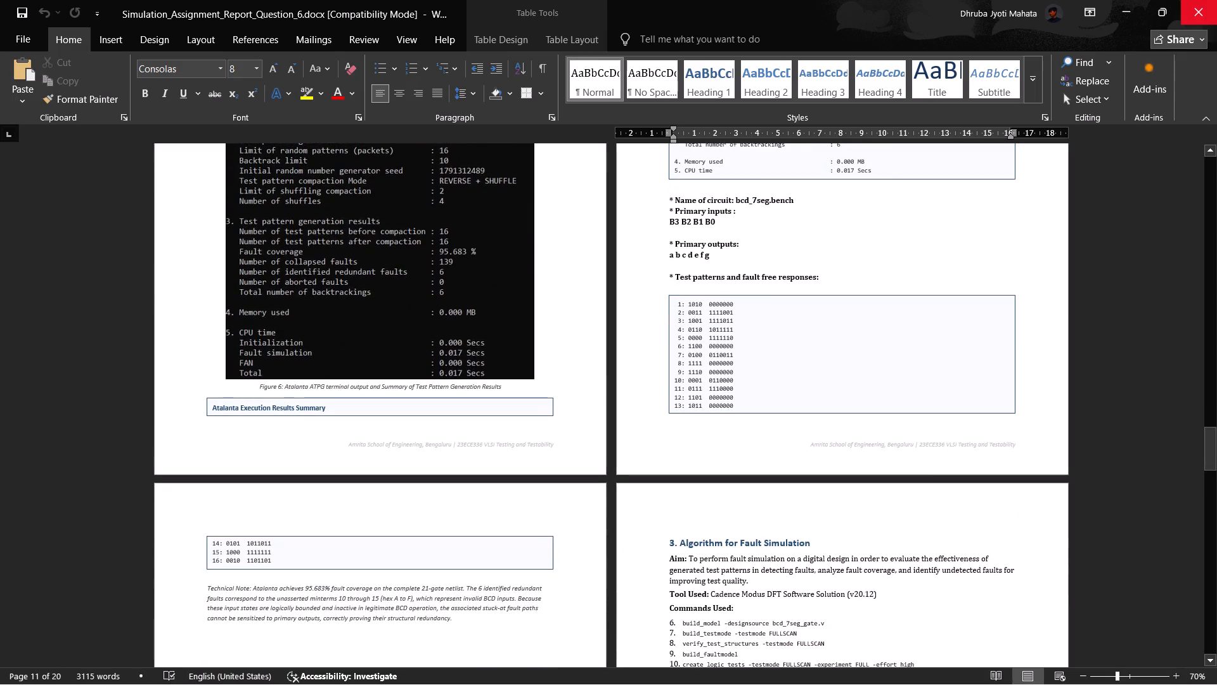
scroll(784, 531, up, 4)
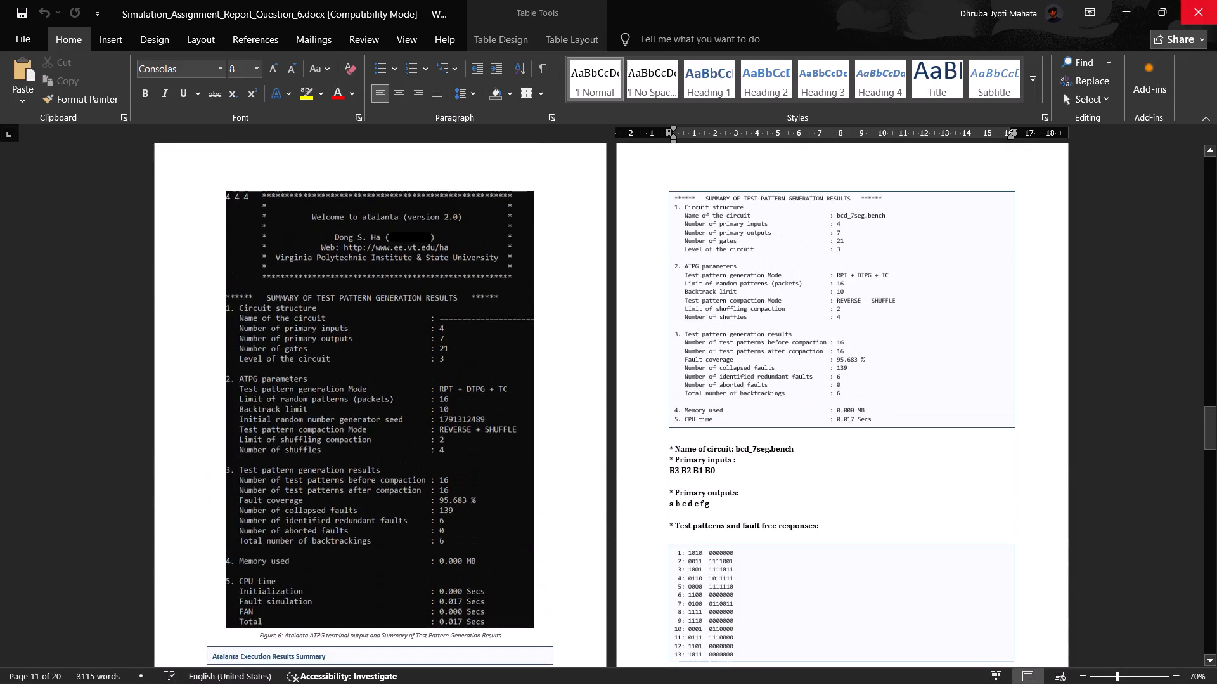
scroll(784, 531, down, 1)
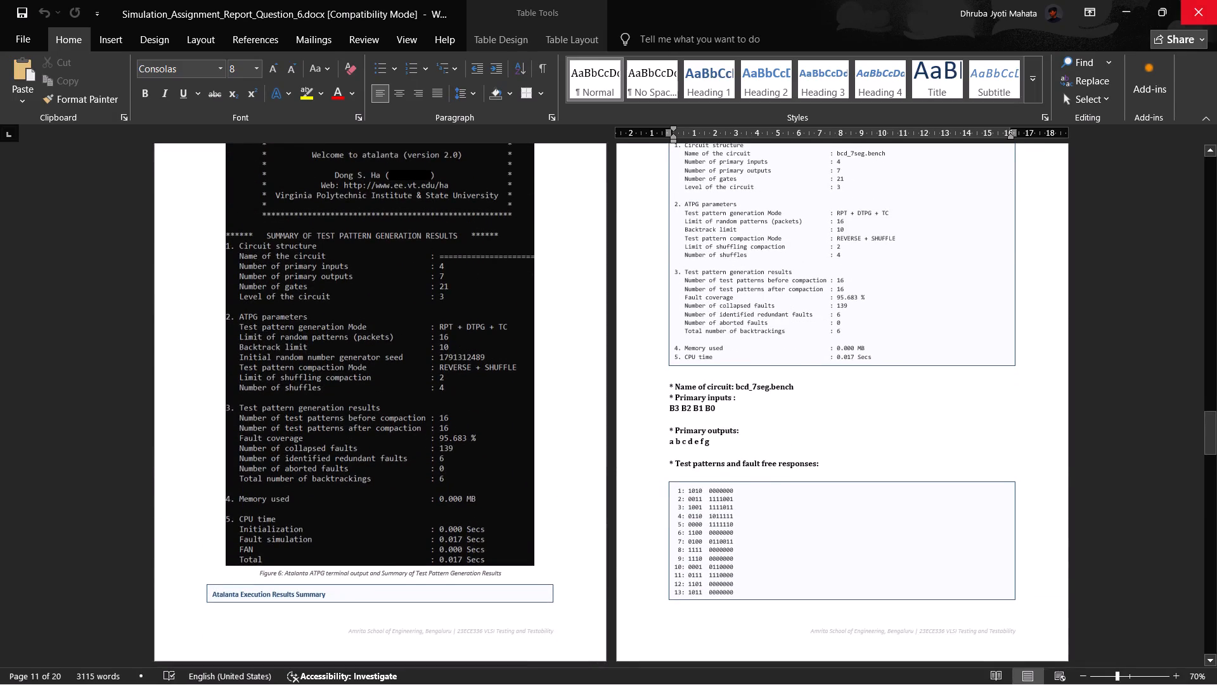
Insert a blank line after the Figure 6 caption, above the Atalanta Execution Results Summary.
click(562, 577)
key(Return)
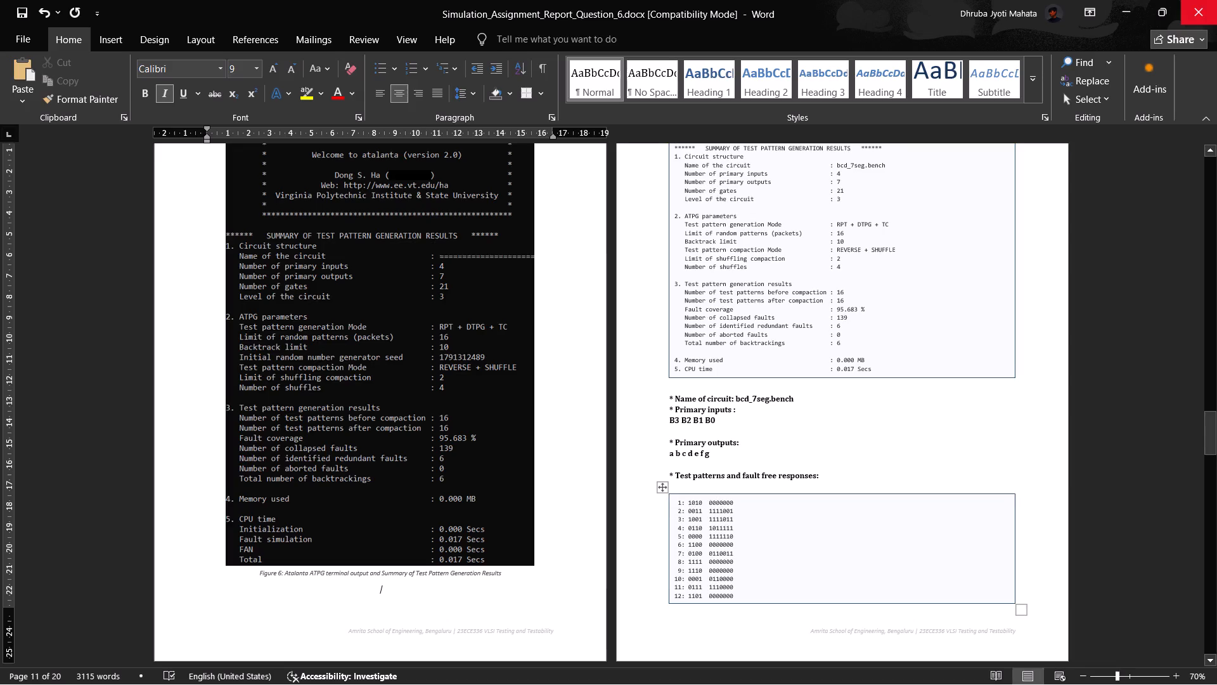
Look through the Section 3 fault simulation outputs down to the strategy comparison table and the closing observation.
scroll(775, 566, down, 6)
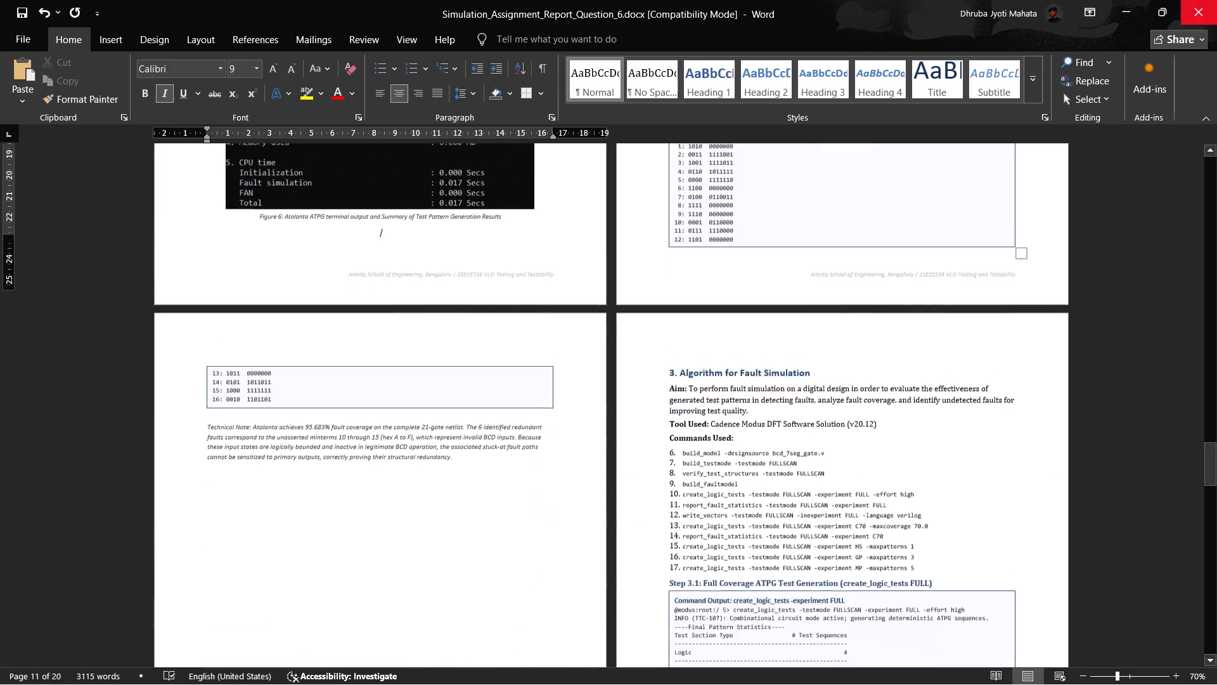
scroll(775, 566, down, 18)
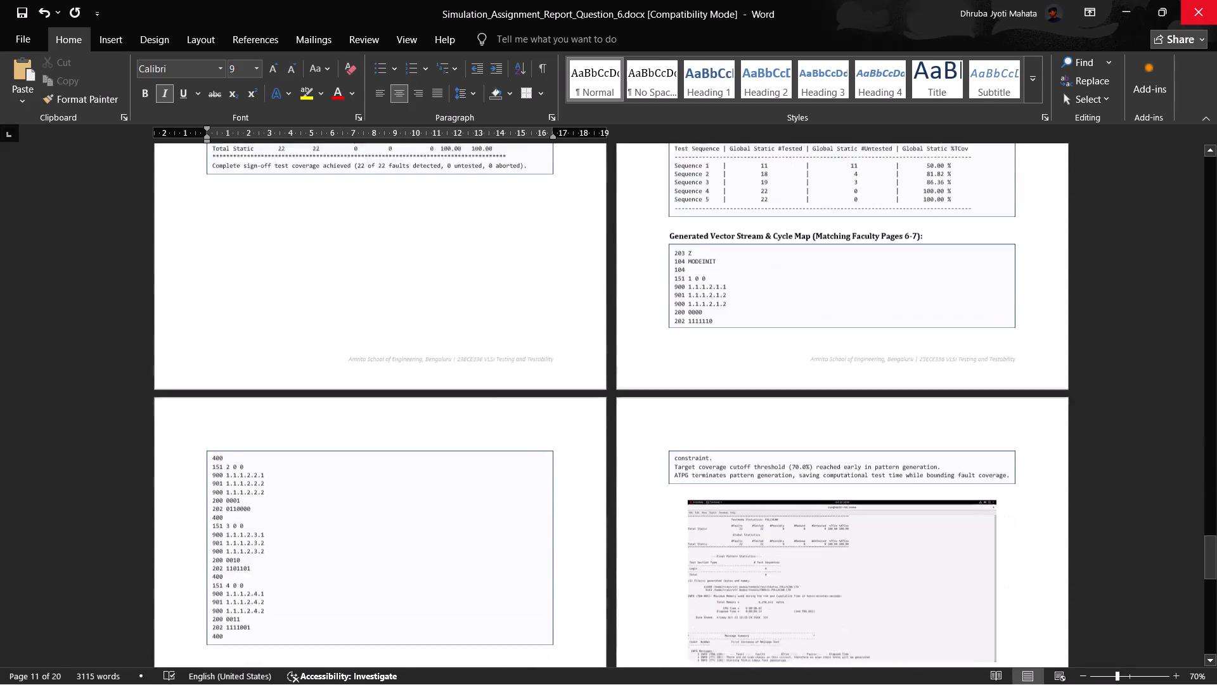
scroll(775, 566, down, 13)
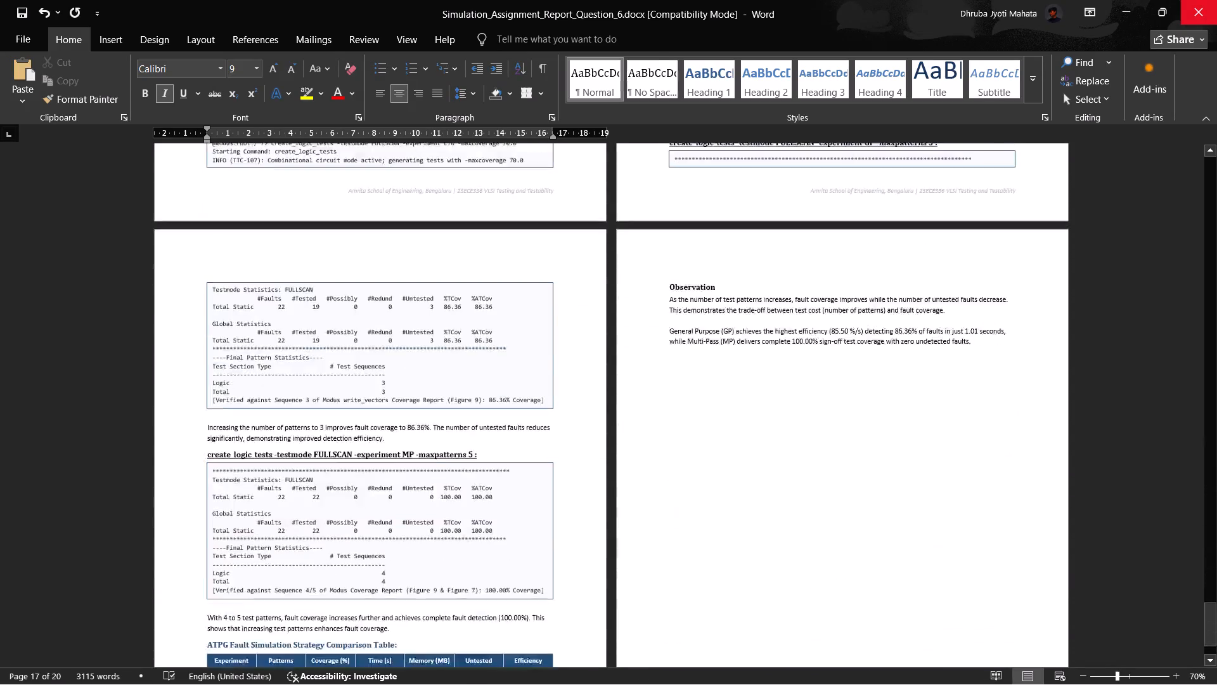
scroll(769, 580, down, 5)
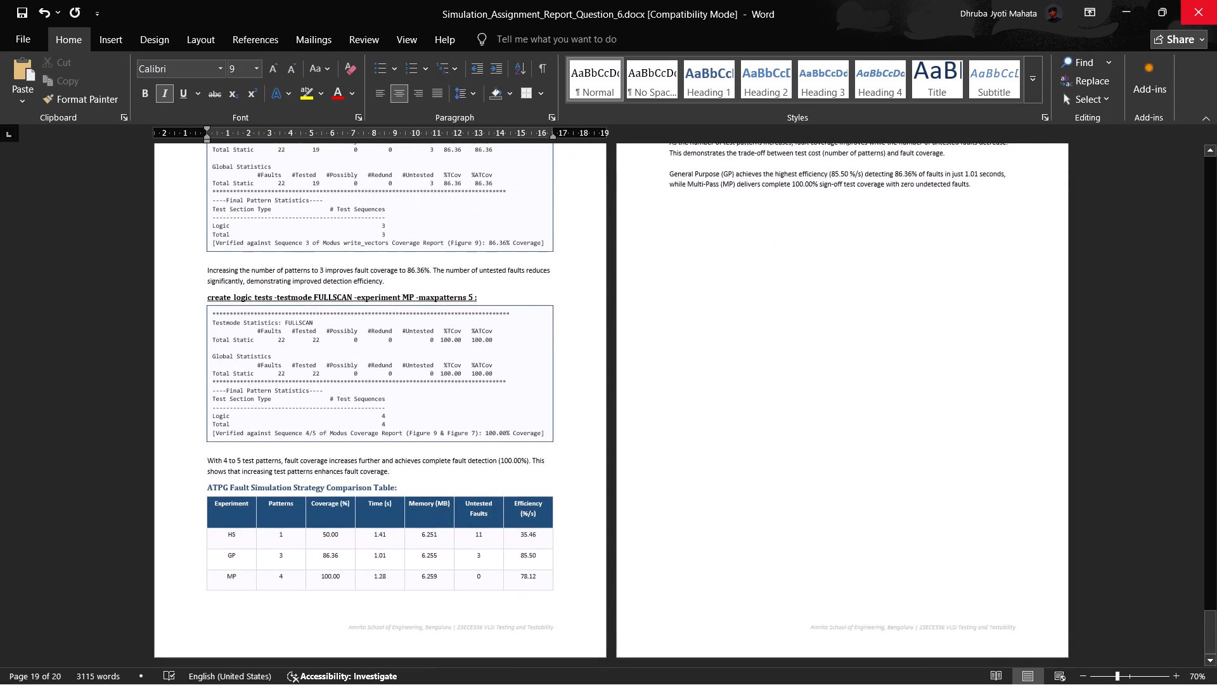
Recheck the Figure 9 and Figure 10 screenshots against the write_vectors, C70 and pattern-budget outputs in Steps 3.2 to 3.5.
scroll(769, 580, up, 5)
scroll(769, 580, down, 5)
scroll(769, 580, up, 7)
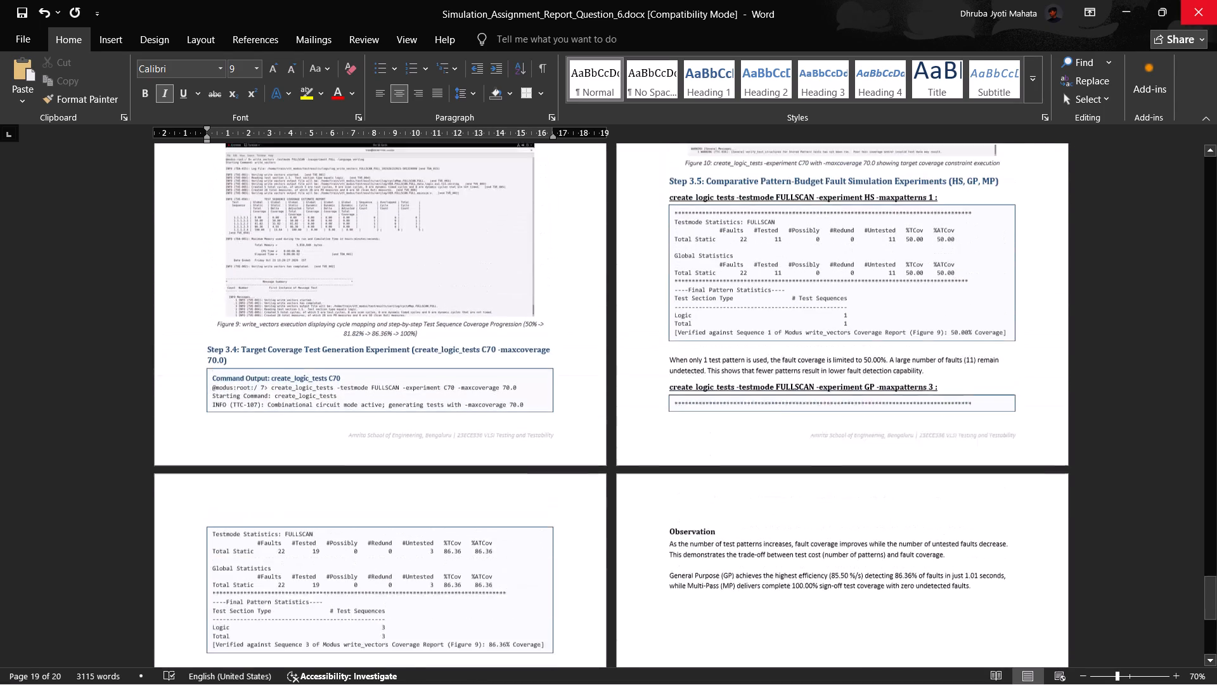
scroll(769, 580, up, 4)
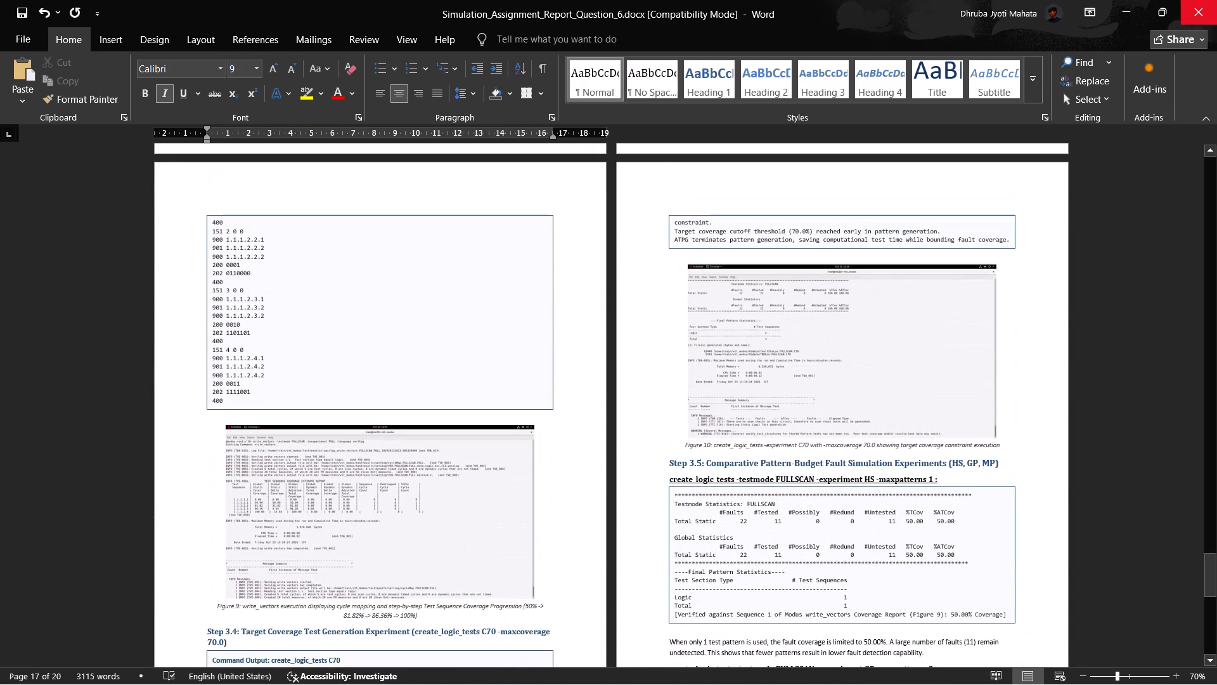
scroll(769, 580, down, 2)
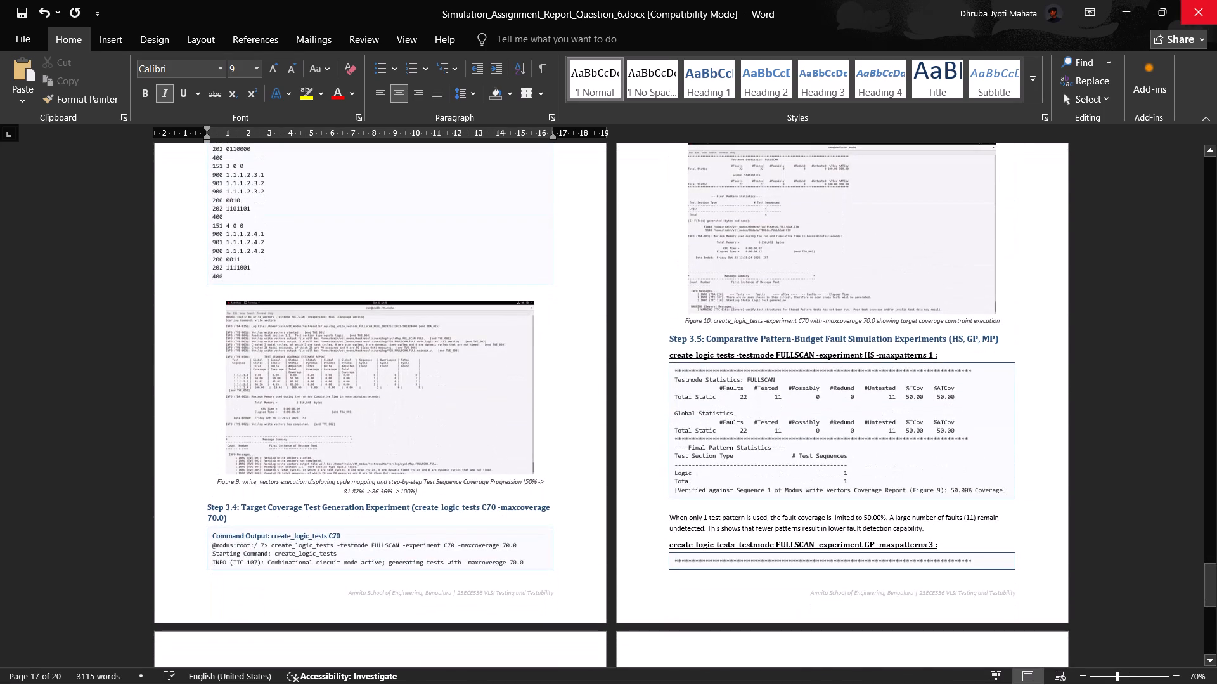
scroll(769, 580, up, 2)
scroll(769, 580, down, 1)
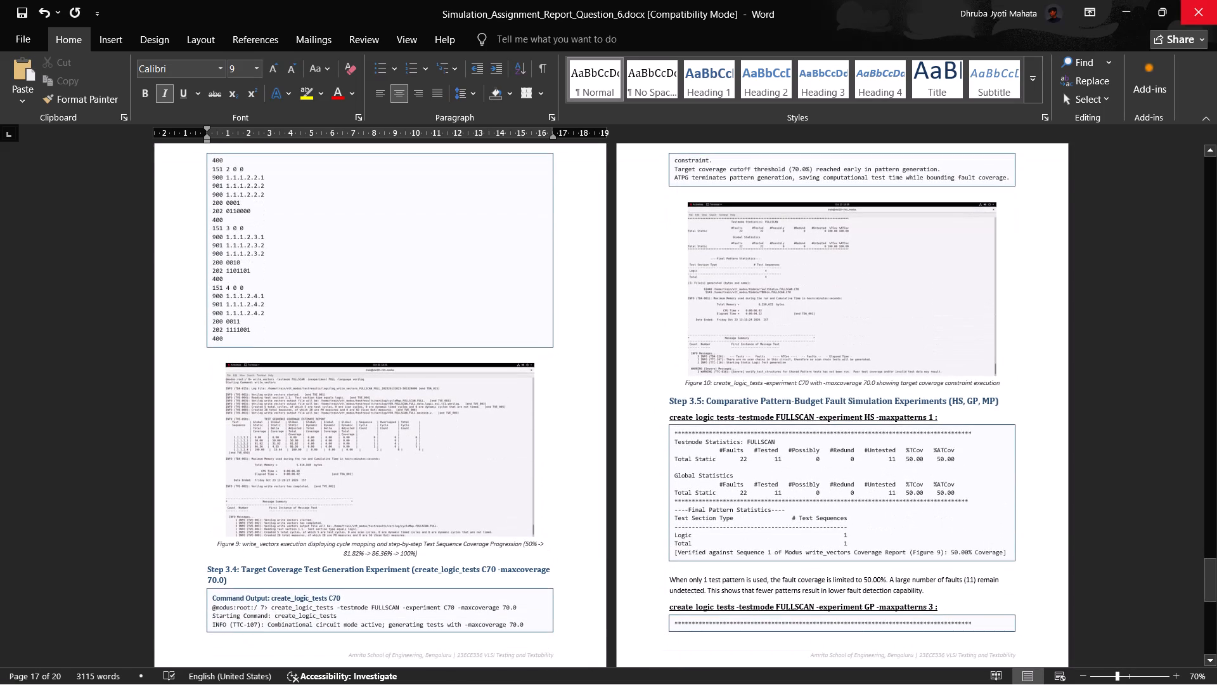
scroll(769, 580, up, 7)
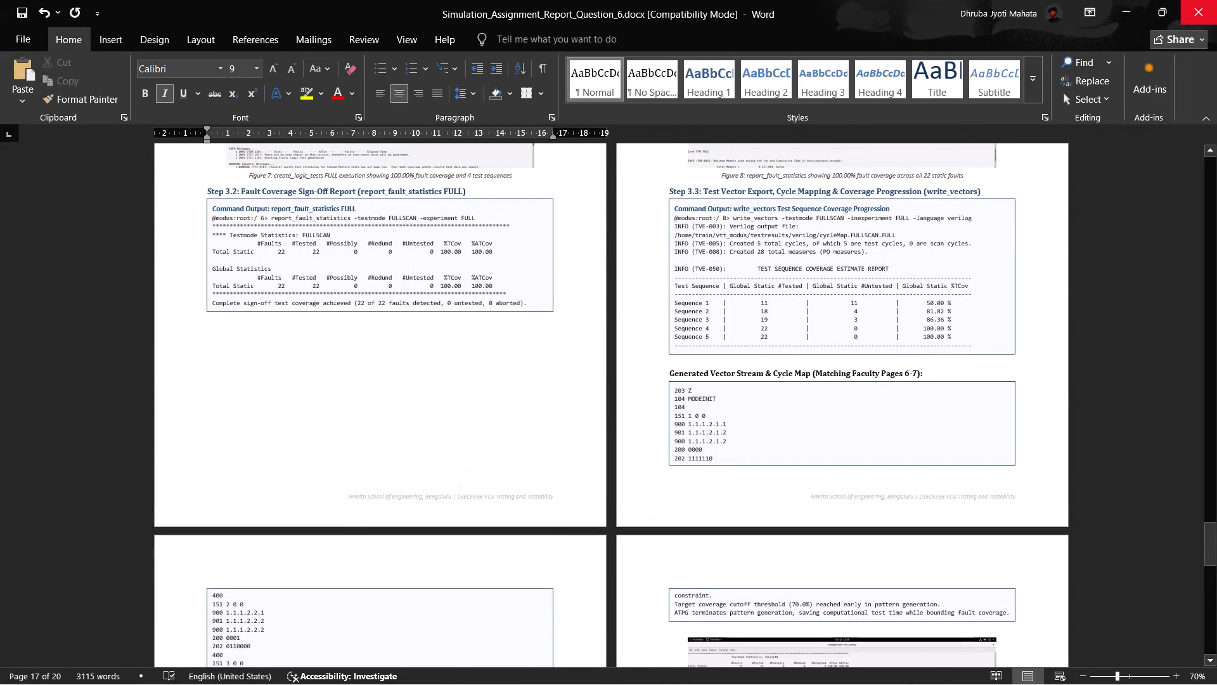
Close Simulation_Assignment_Report_Question_6.docx without saving the changes, and close the protected-view VTT_Assignment report .docx.
click(1216, 0)
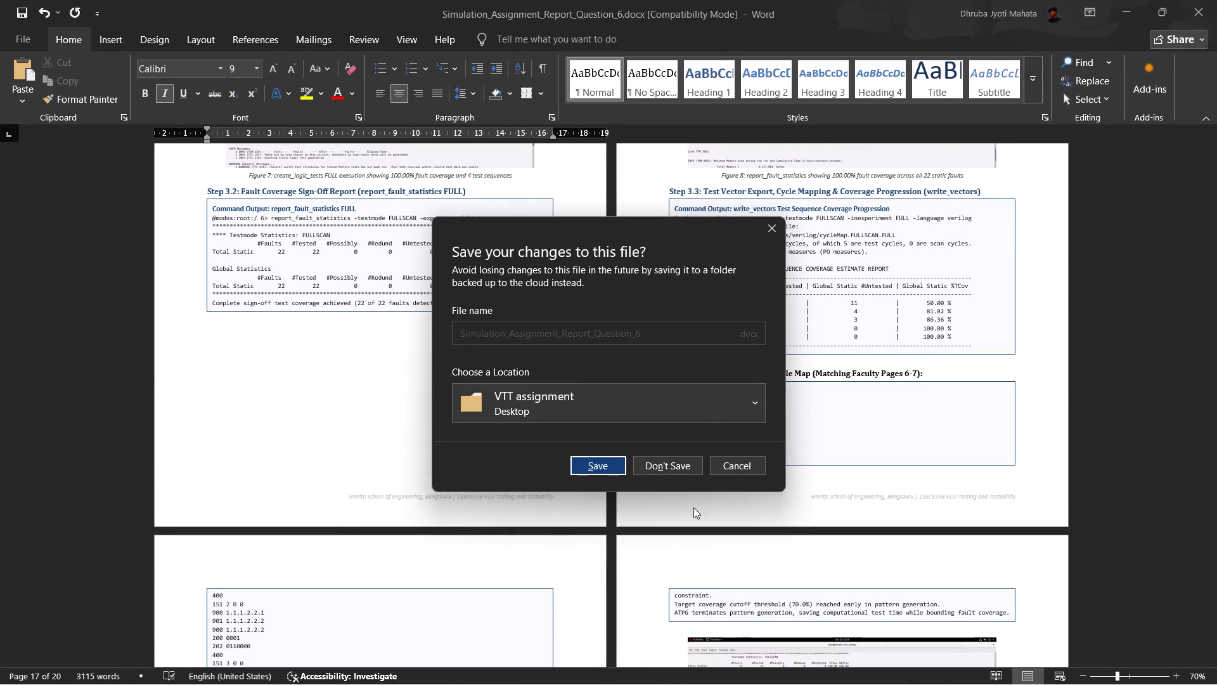
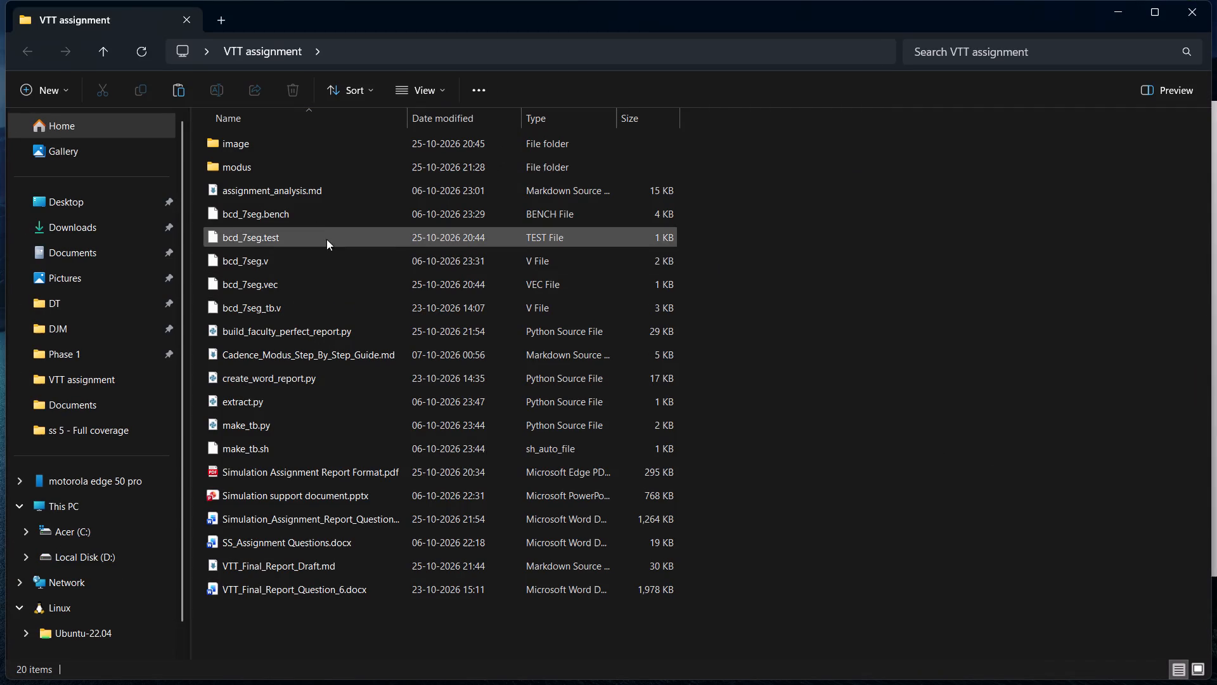
double_click(283, 522)
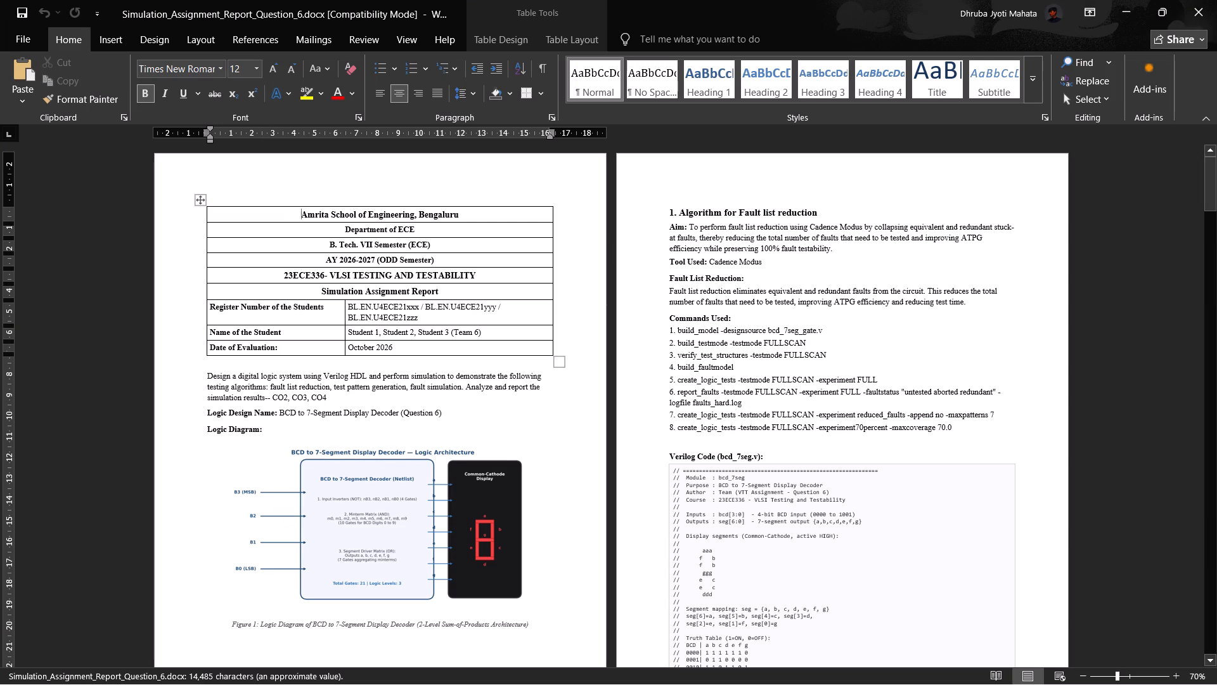
Examine the report's cover page and its Fault list reduction section, including the Verilog and BENCH code, results and execution screenshots.
scroll(842, 496, down, 2)
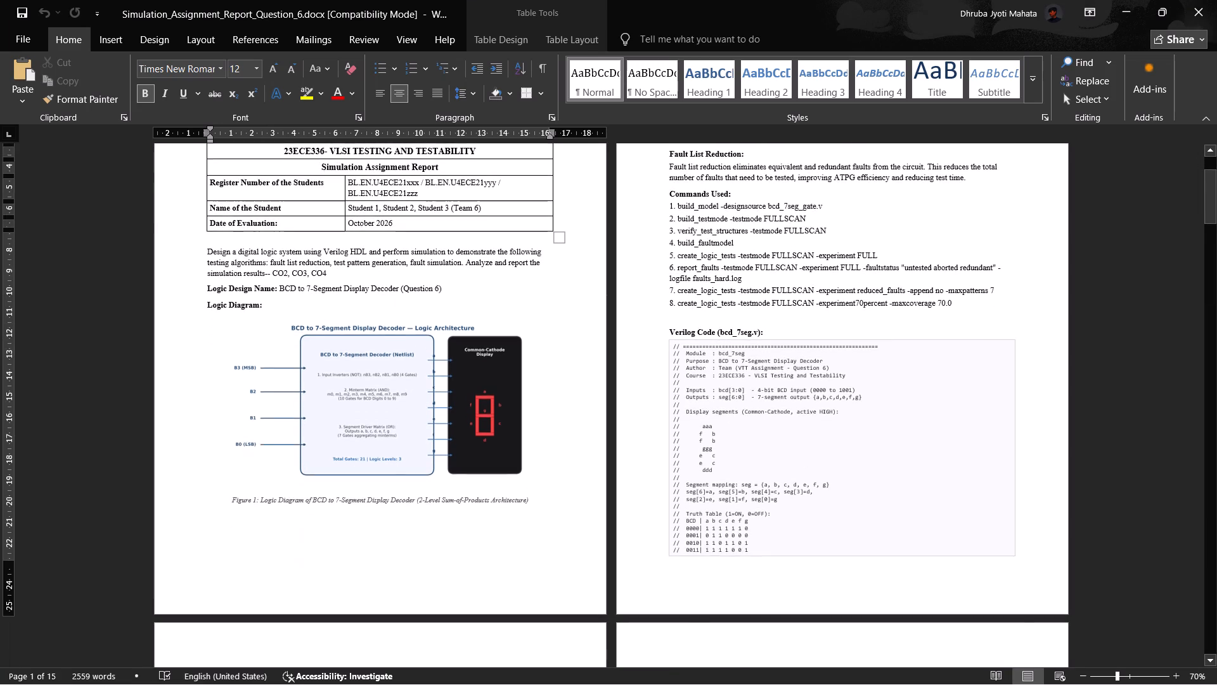
scroll(842, 496, up, 2)
scroll(842, 496, down, 13)
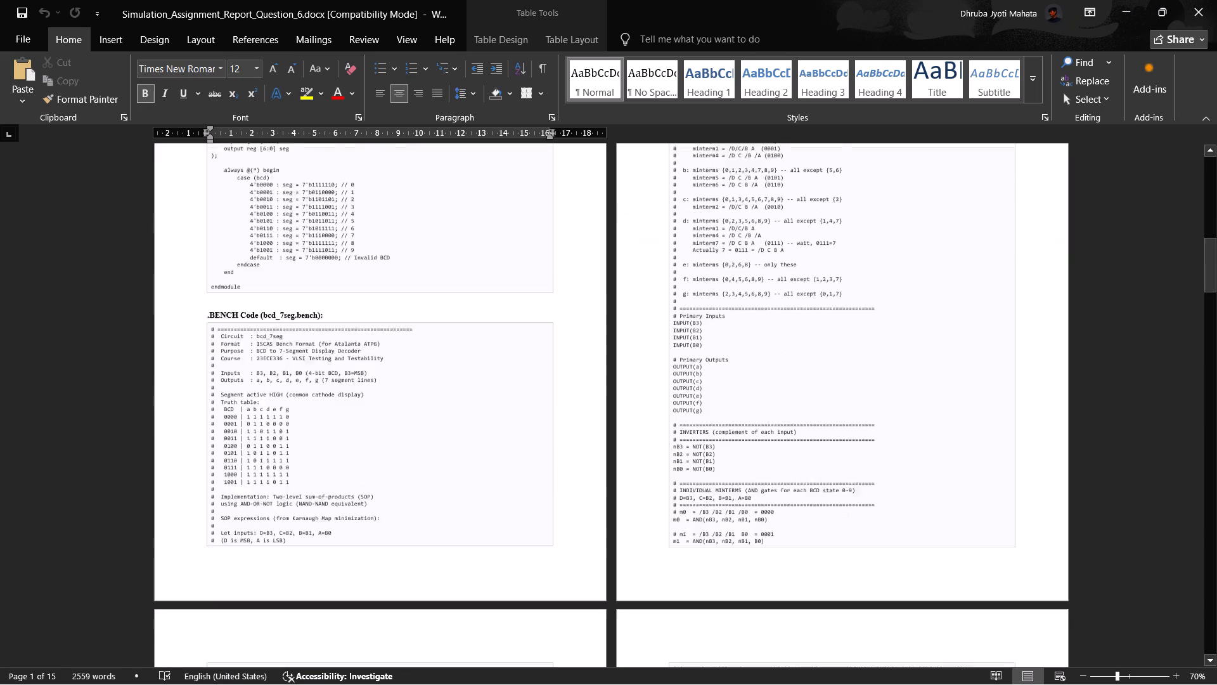
scroll(830, 495, down, 7)
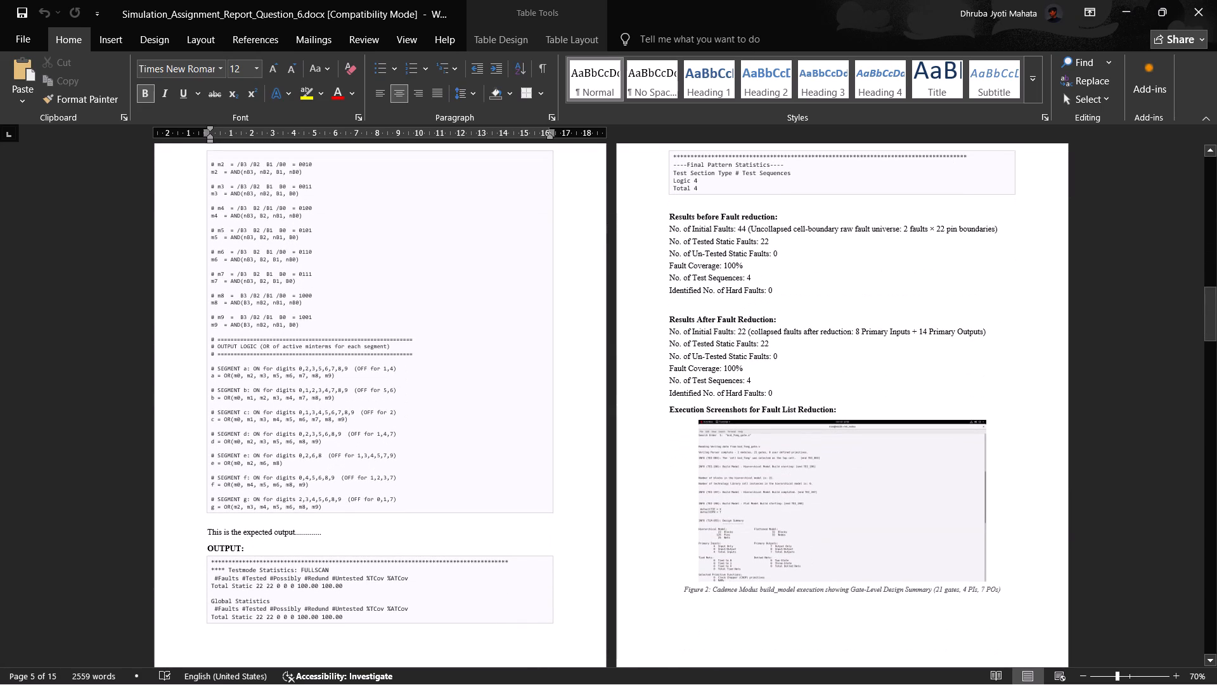
scroll(830, 495, up, 2)
scroll(825, 500, down, 9)
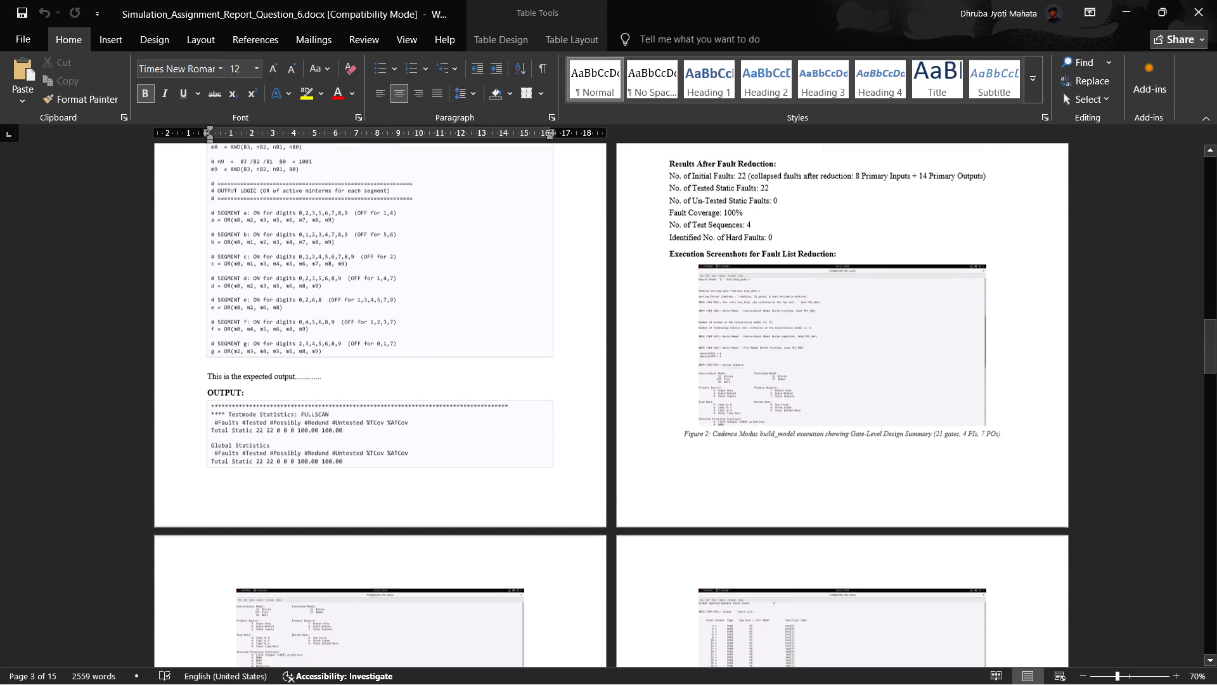
scroll(825, 502, down, 2)
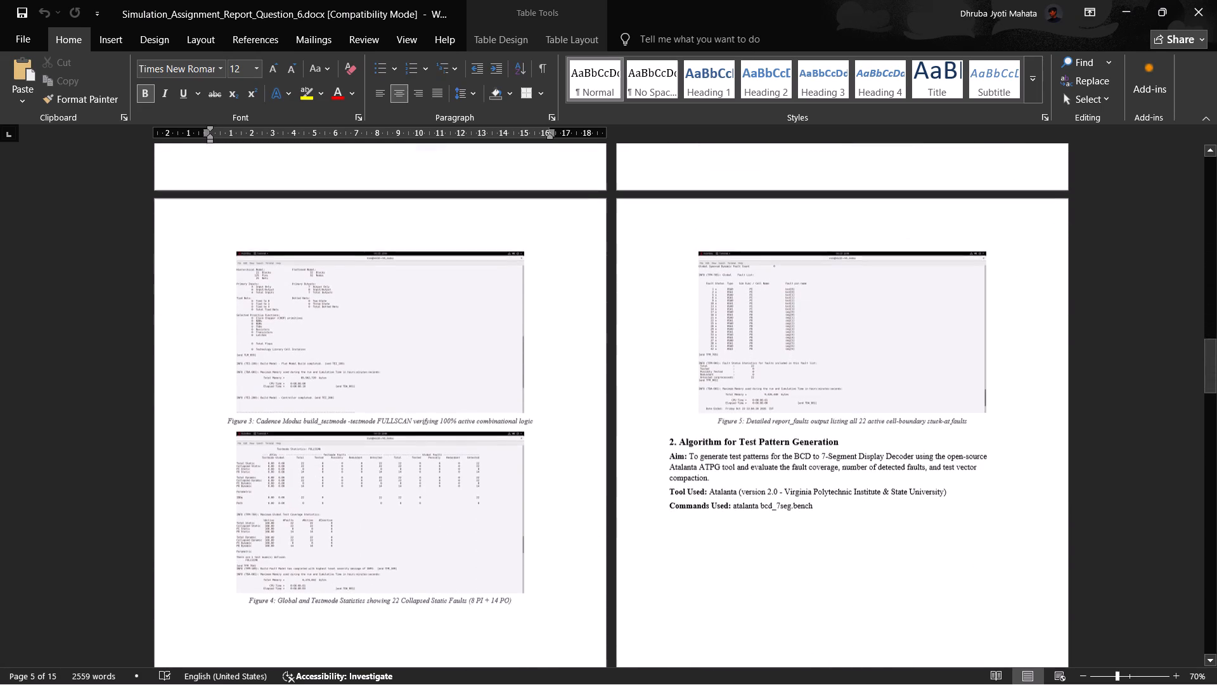
Examine the report's Test Pattern Generation and Fault Simulation sections, including the Atalanta output, Modus screenshots and per-experiment fault statistics.
scroll(825, 502, down, 8)
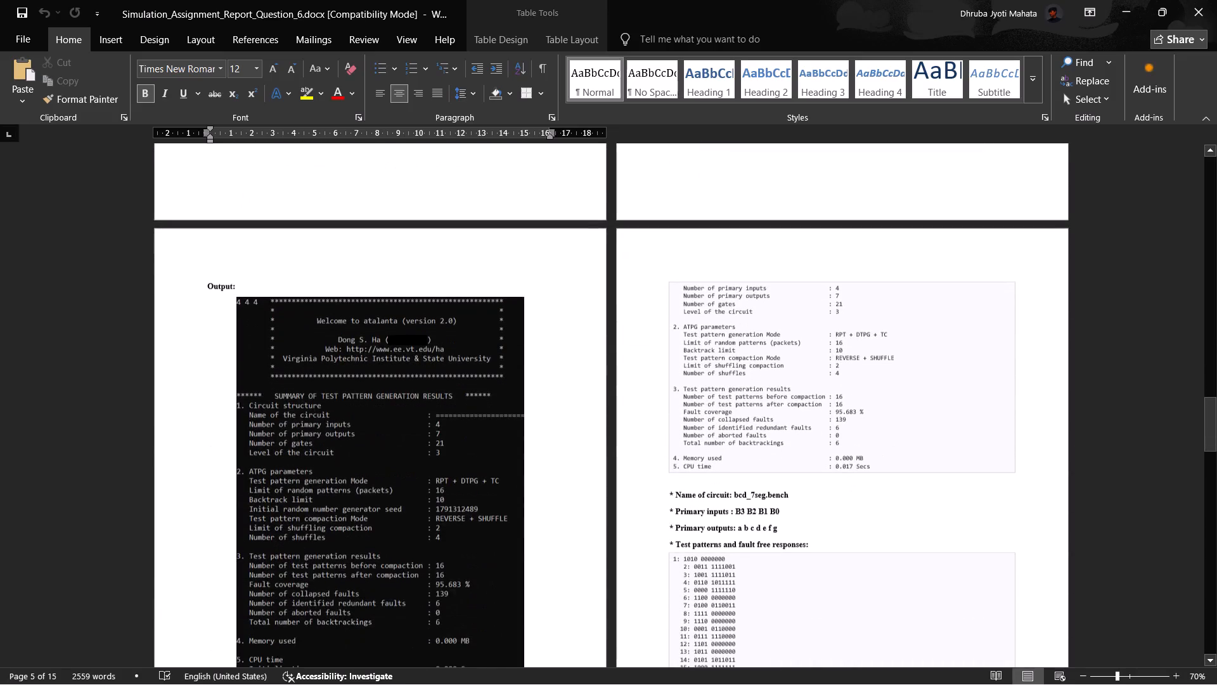
scroll(825, 502, down, 3)
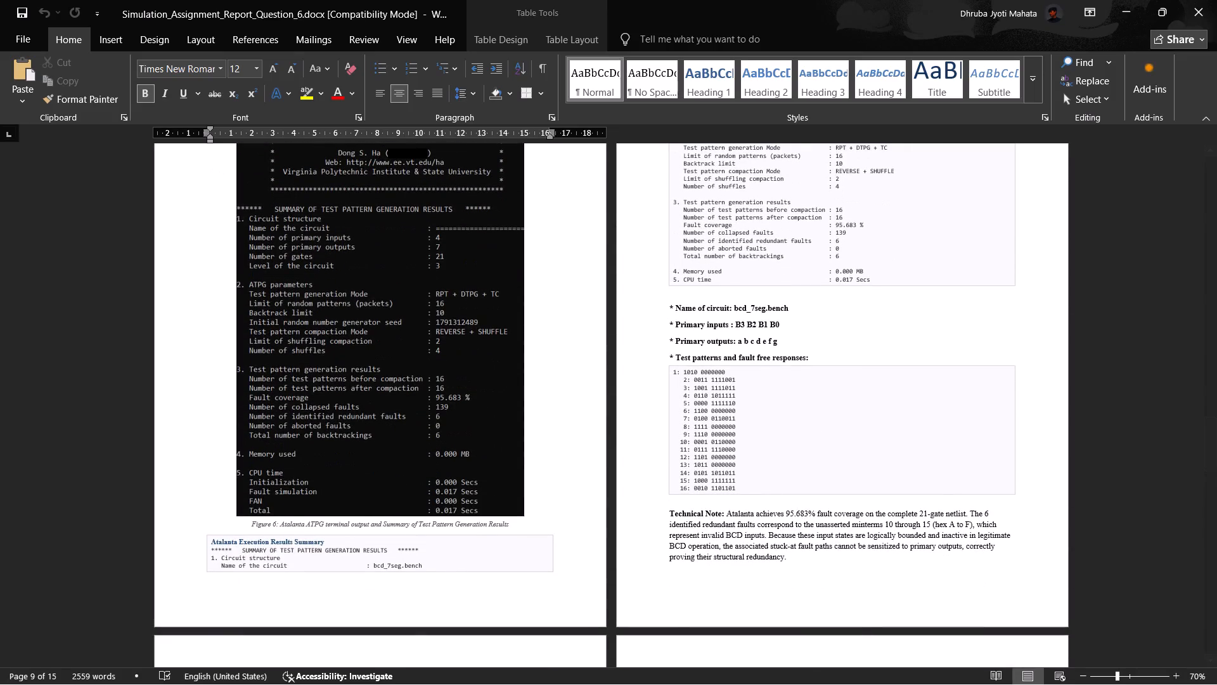
scroll(825, 502, down, 4)
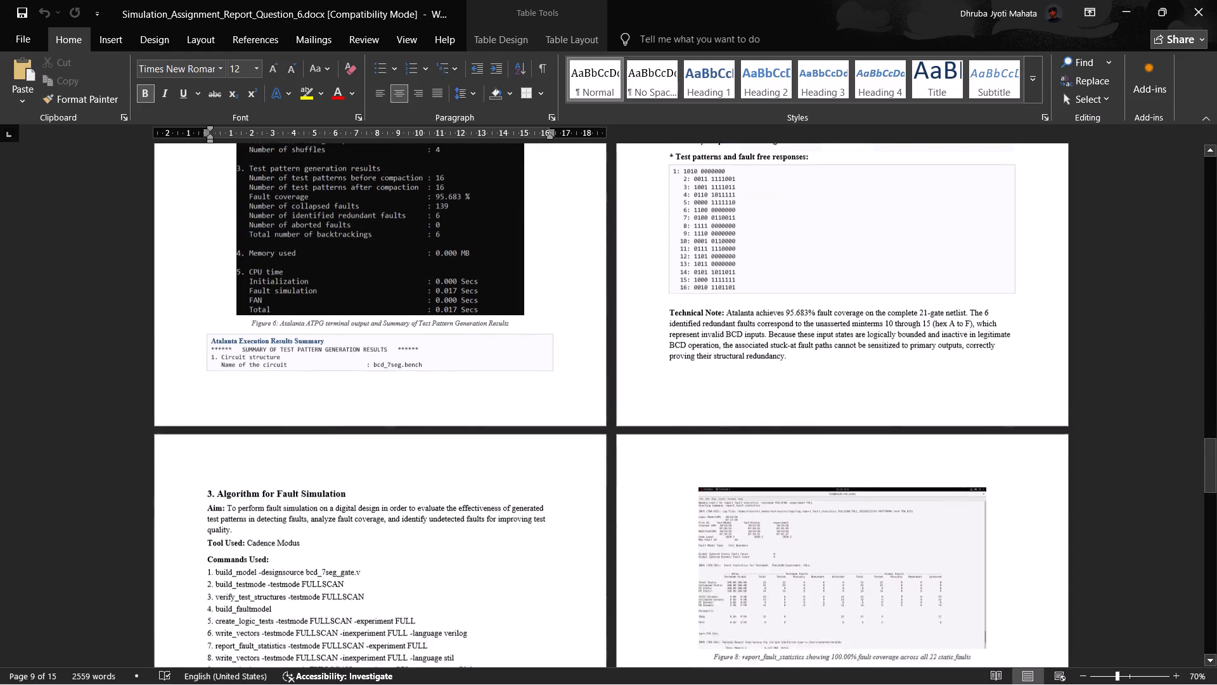
scroll(825, 502, down, 3)
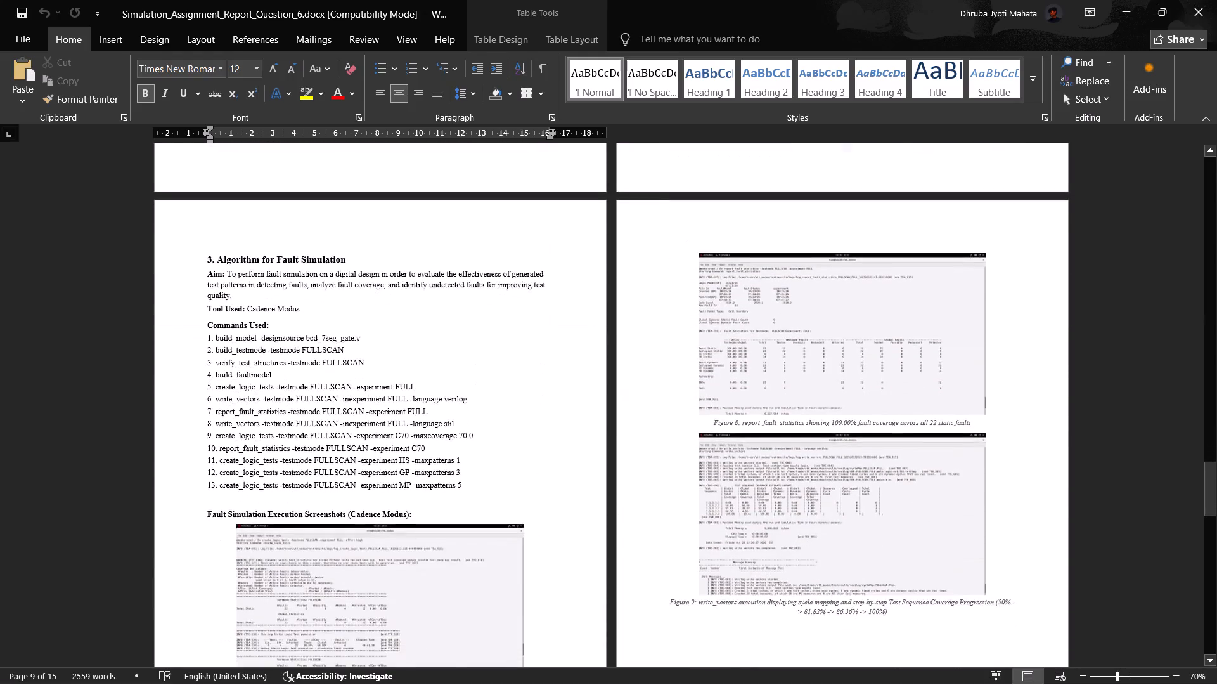
scroll(825, 502, down, 10)
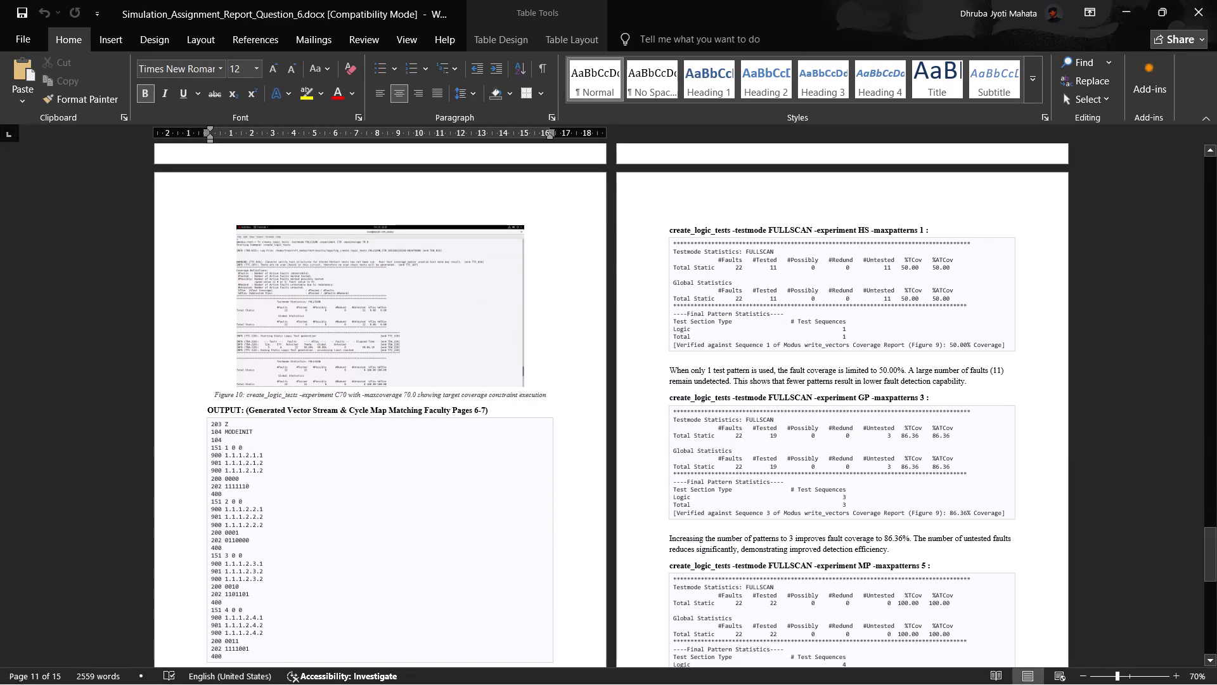
scroll(825, 502, down, 2)
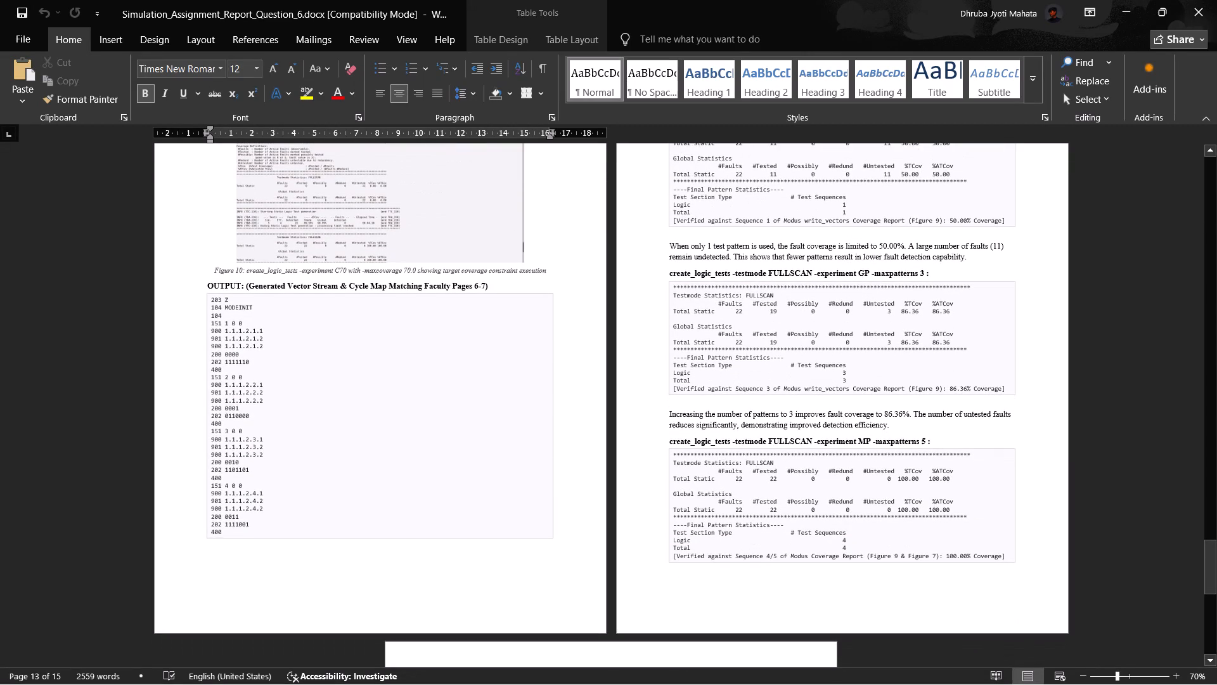
scroll(825, 502, up, 2)
scroll(825, 502, down, 3)
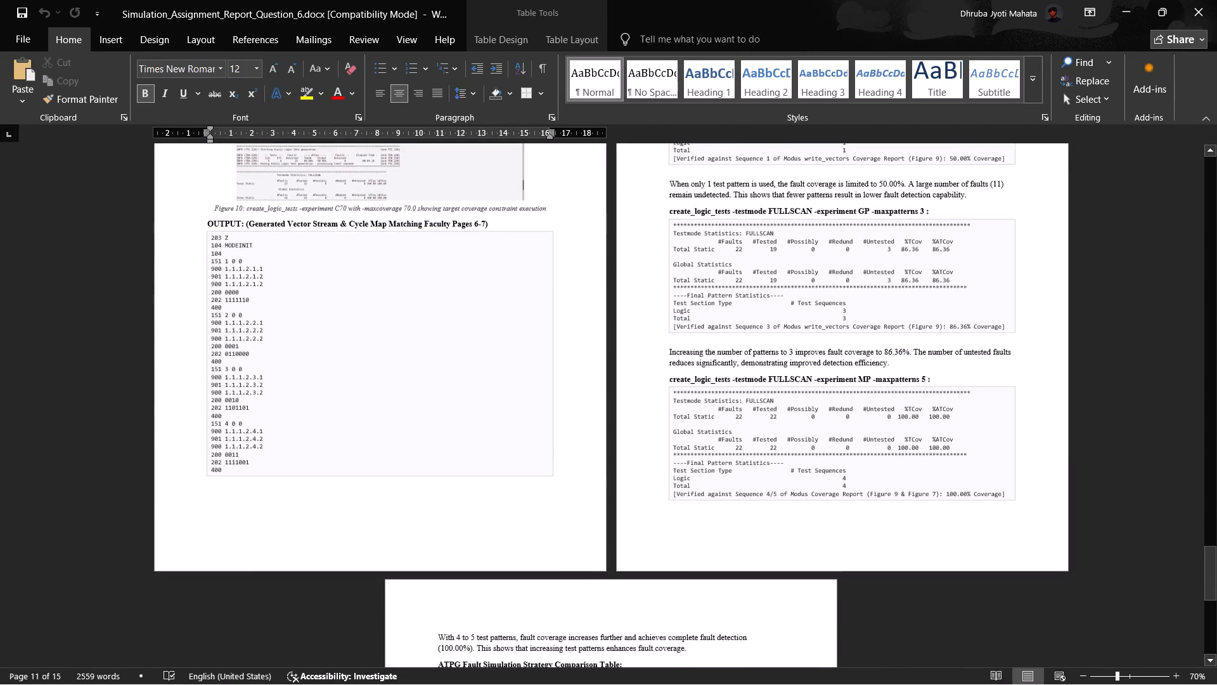
scroll(825, 502, down, 4)
scroll(825, 502, up, 7)
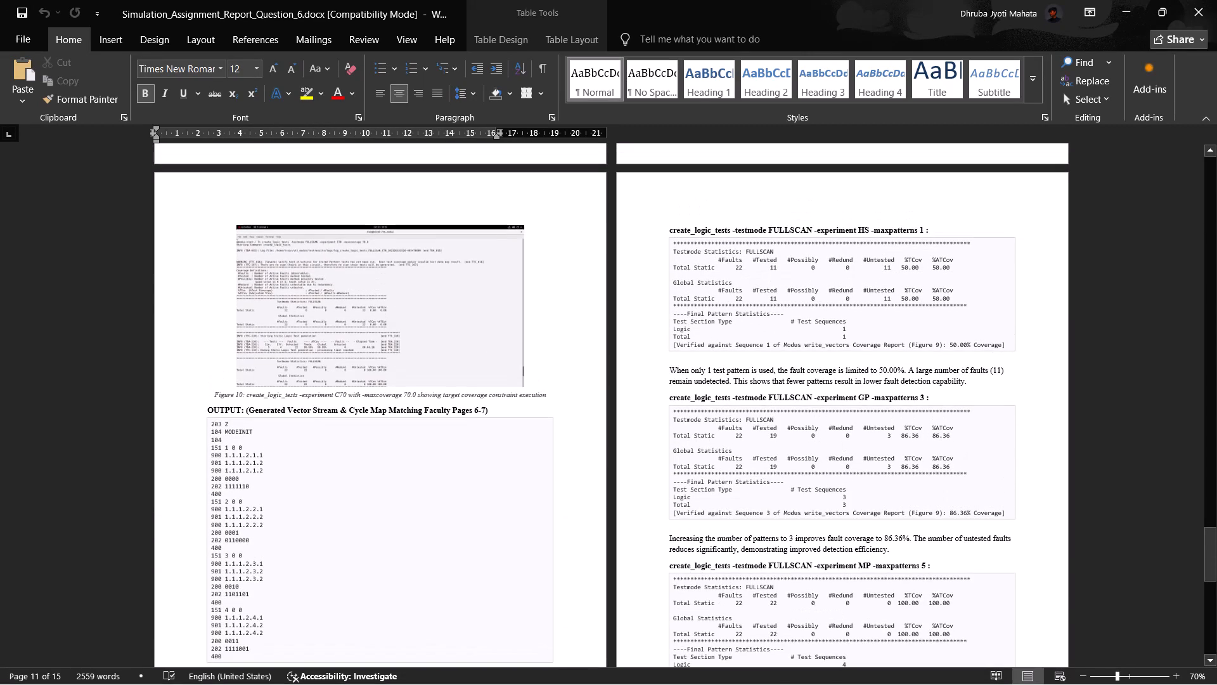
scroll(825, 502, up, 6)
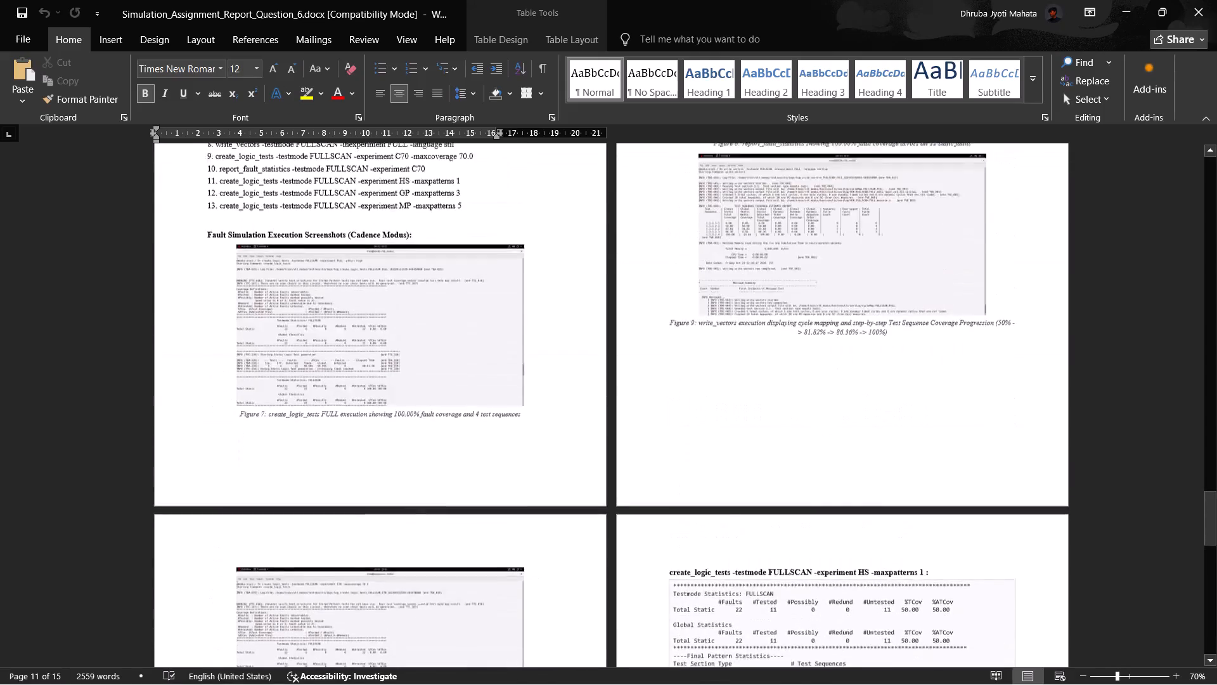
scroll(825, 502, up, 1)
scroll(825, 502, down, 3)
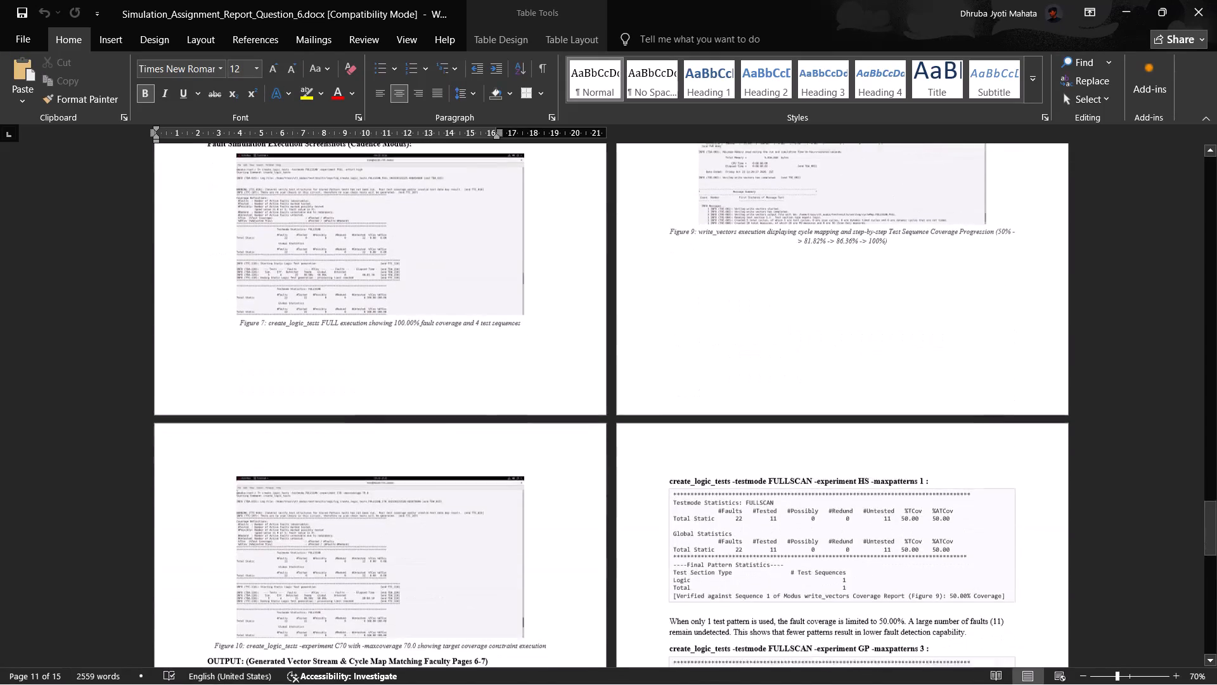
Apply a box page border with a 1½ pt line width to the whole report document.
scroll(825, 502, up, 12)
scroll(825, 502, up, 10)
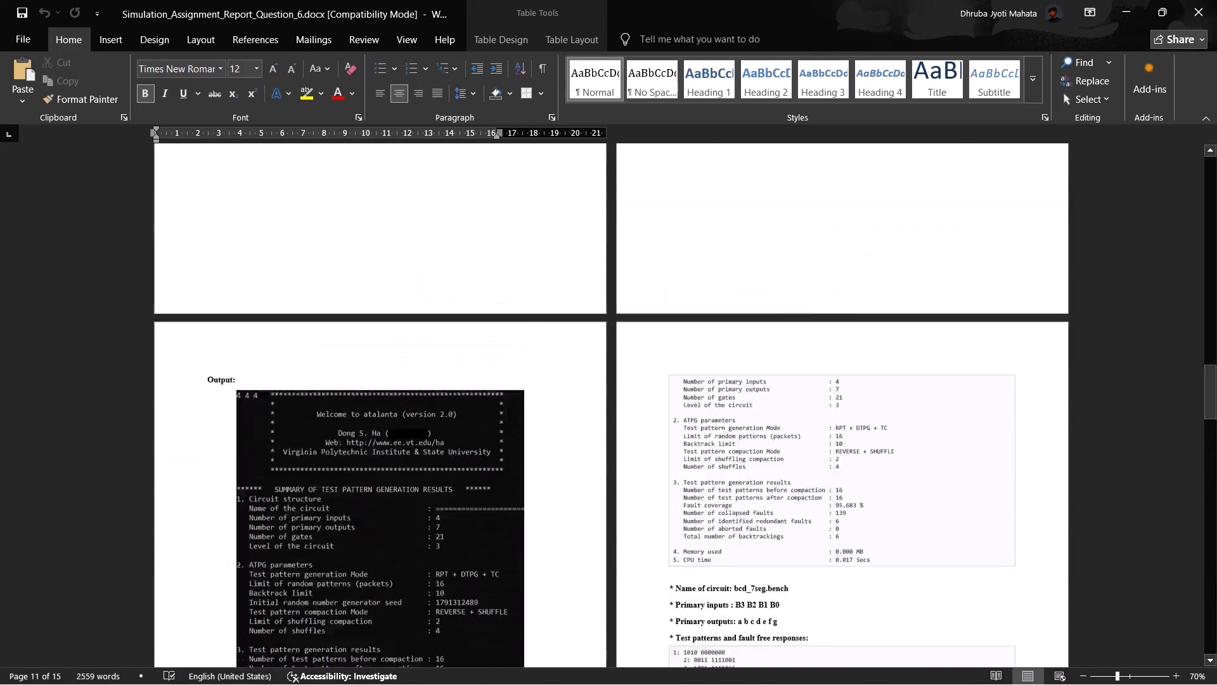
scroll(825, 502, up, 20)
scroll(825, 502, up, 17)
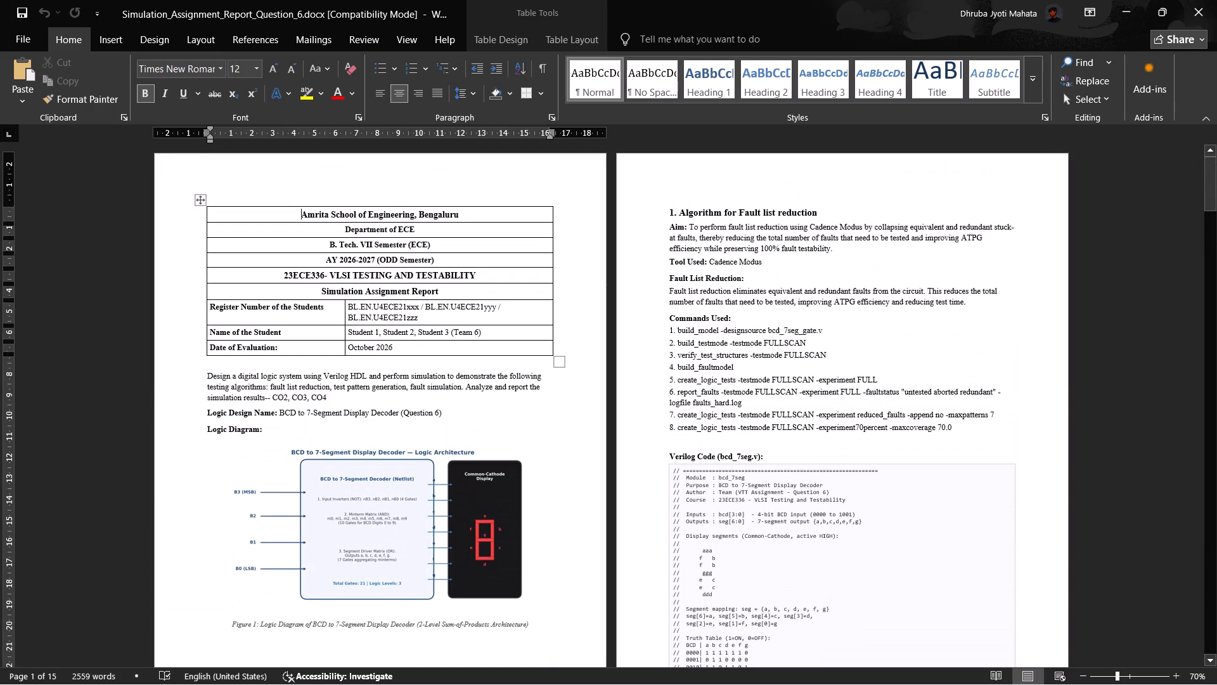
ctrl+scroll(830, 500, up, 2)
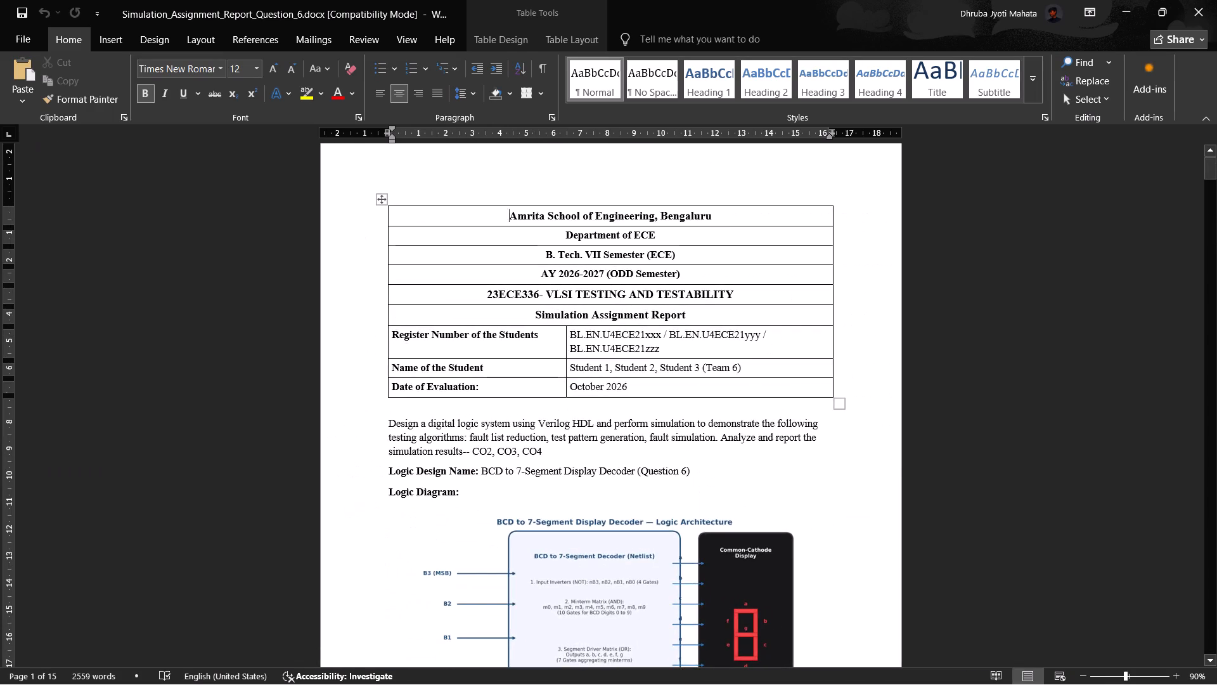
ctrl+scroll(830, 500, up, 1)
click(111, 38)
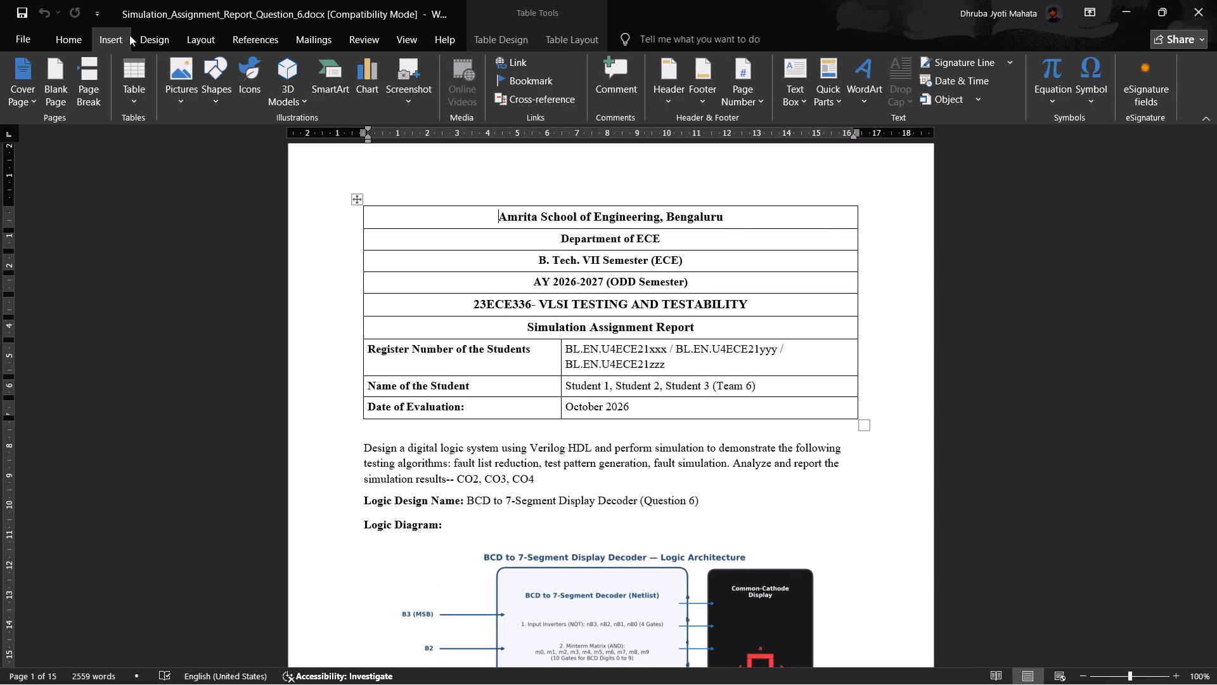
click(138, 30)
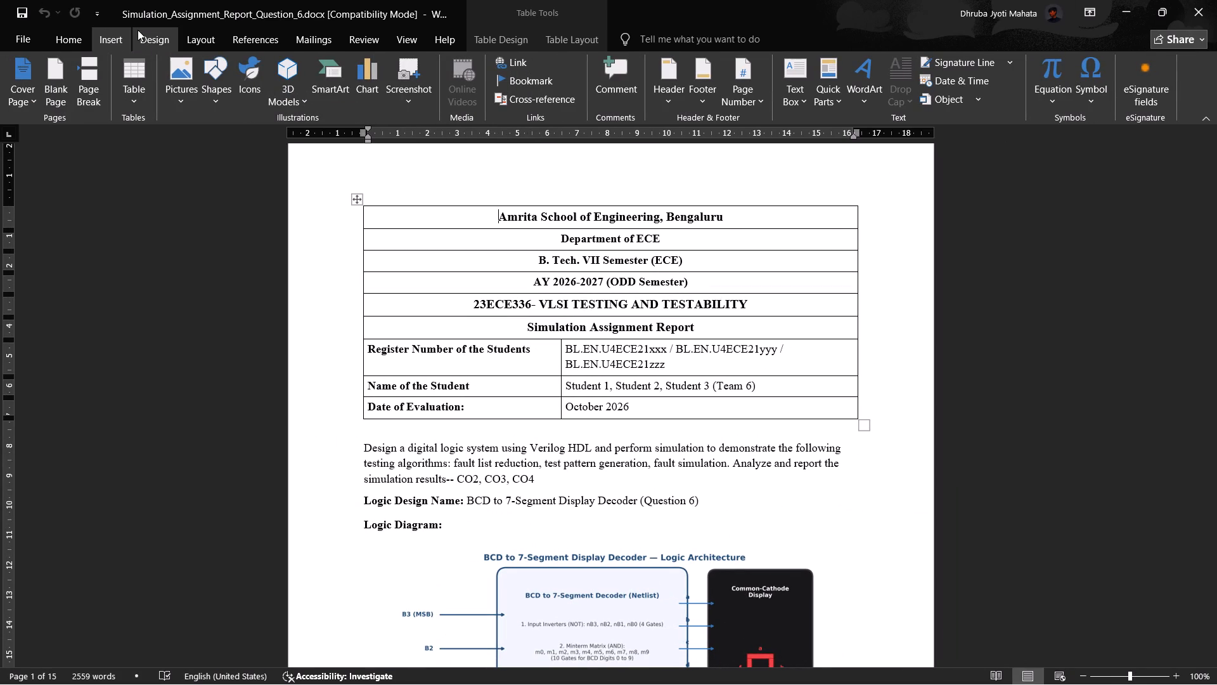
click(1167, 67)
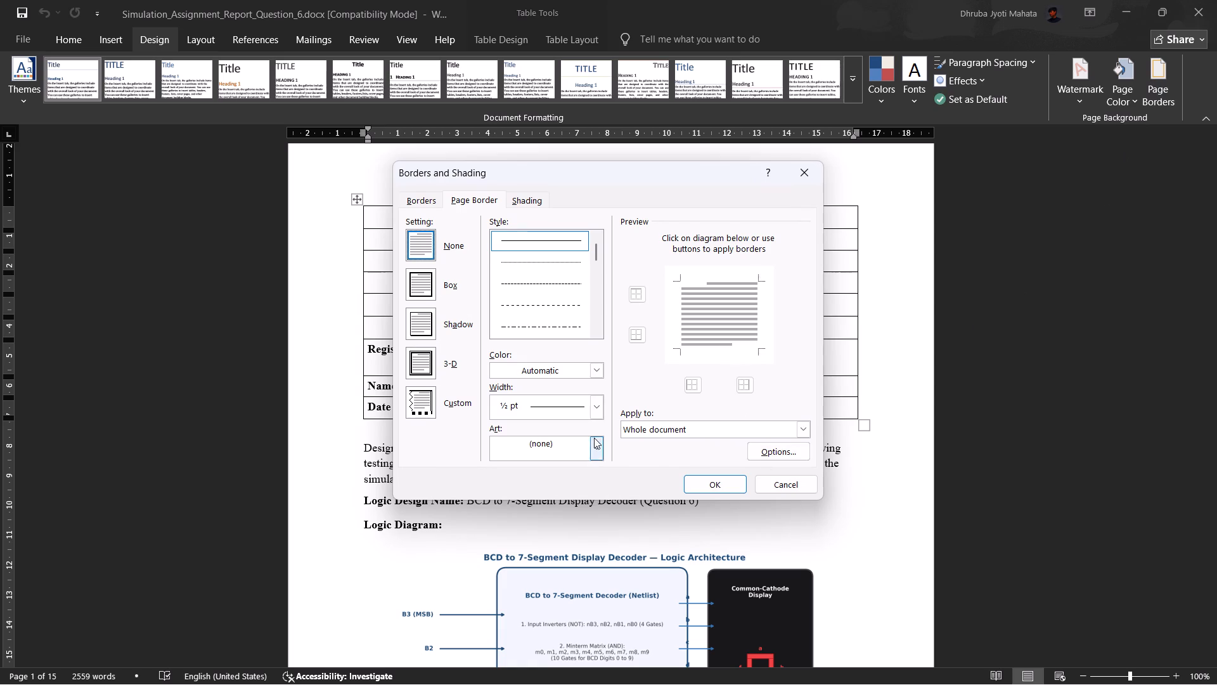
click(590, 410)
click(583, 514)
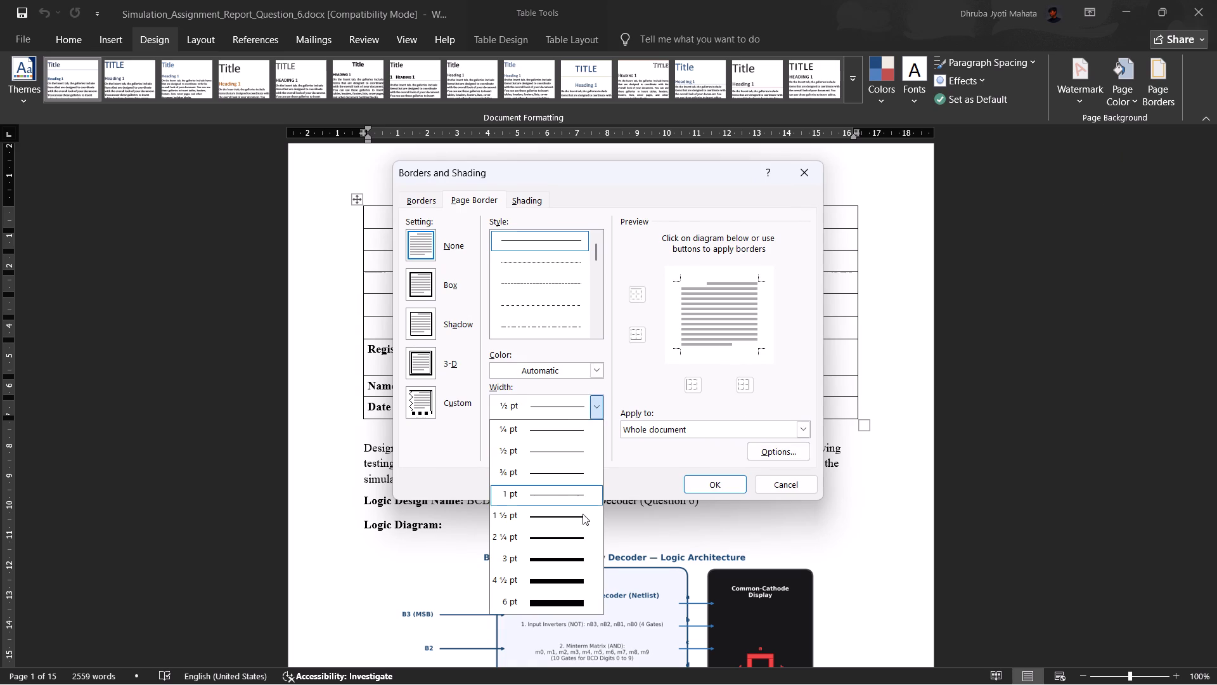
click(425, 287)
click(731, 489)
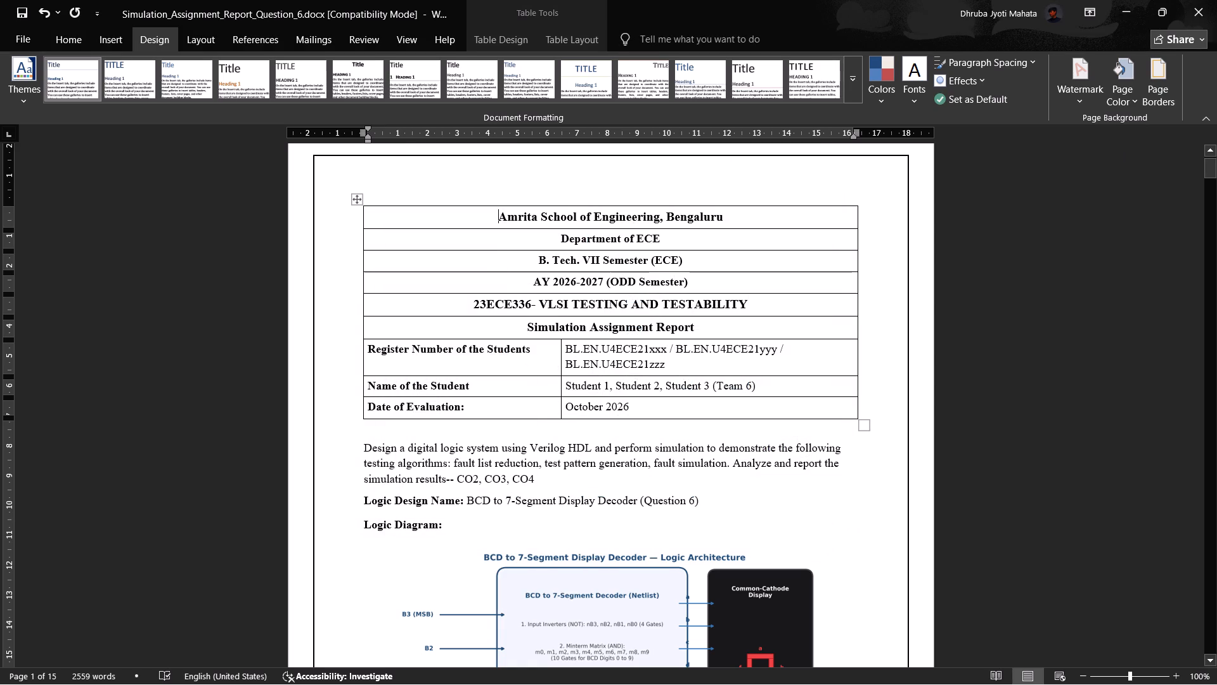
click(1094, 396)
Check the page border on the cover page and through the Fault list reduction section's Verilog code, BENCH code and output.
scroll(840, 473, down, 2)
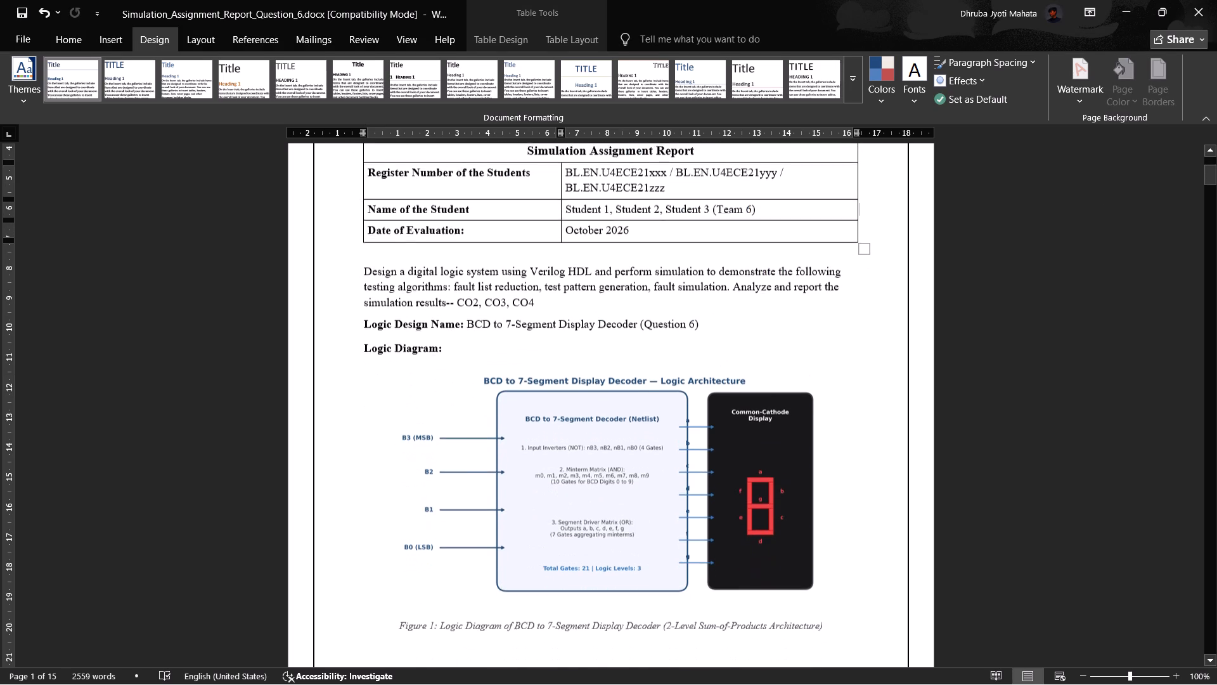
scroll(718, 438, down, 5)
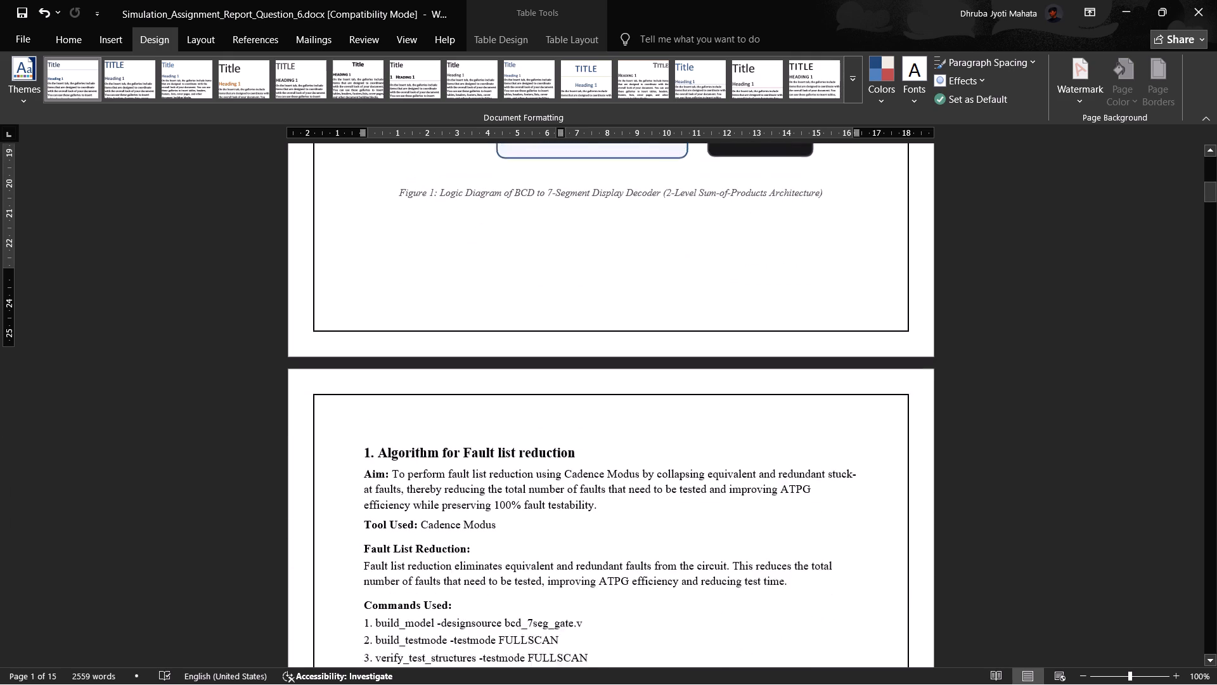
scroll(718, 438, up, 5)
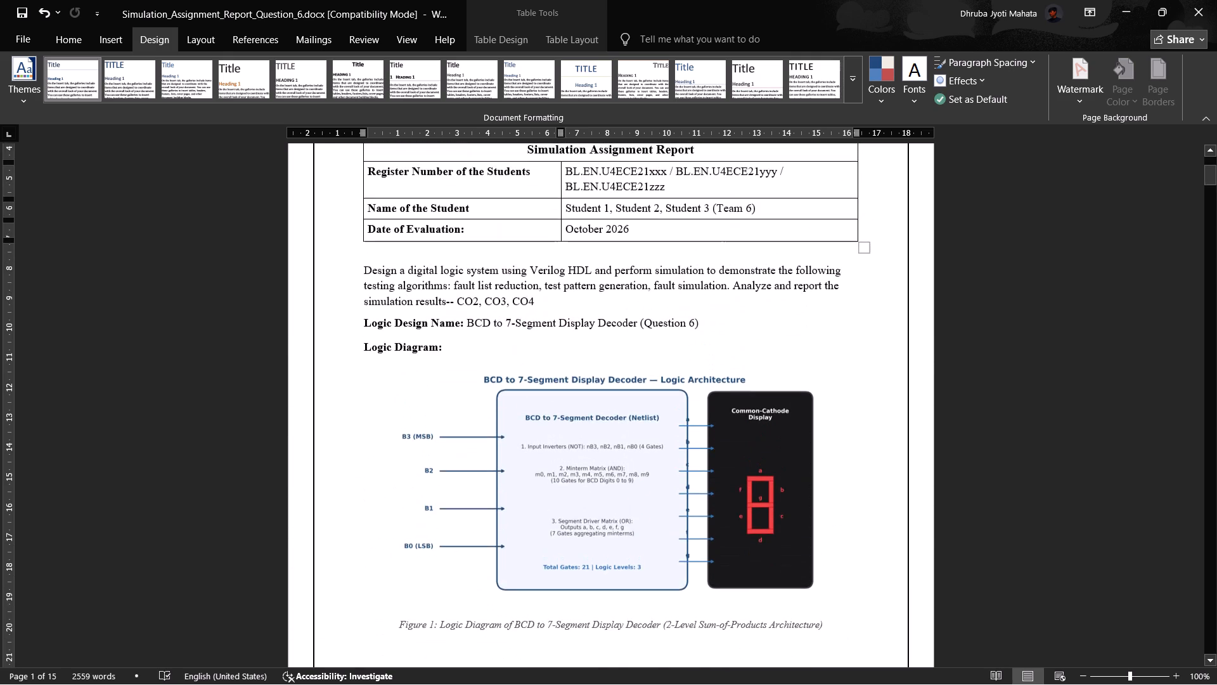
scroll(714, 445, down, 7)
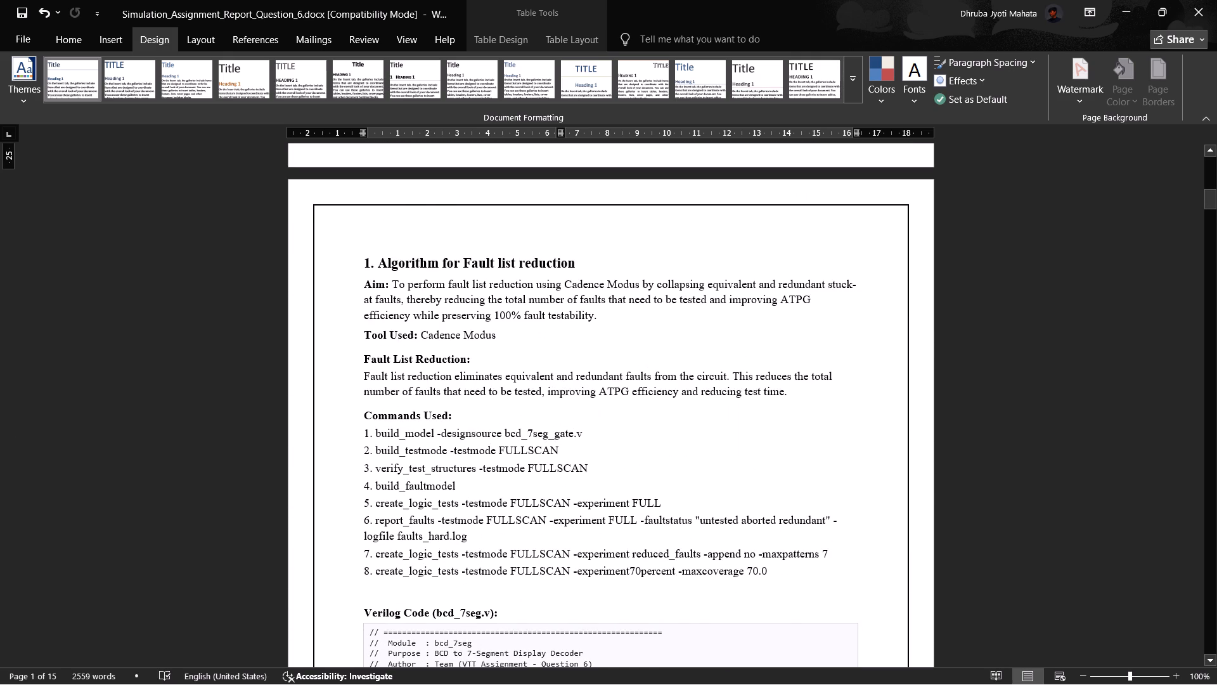
scroll(662, 426, down, 1)
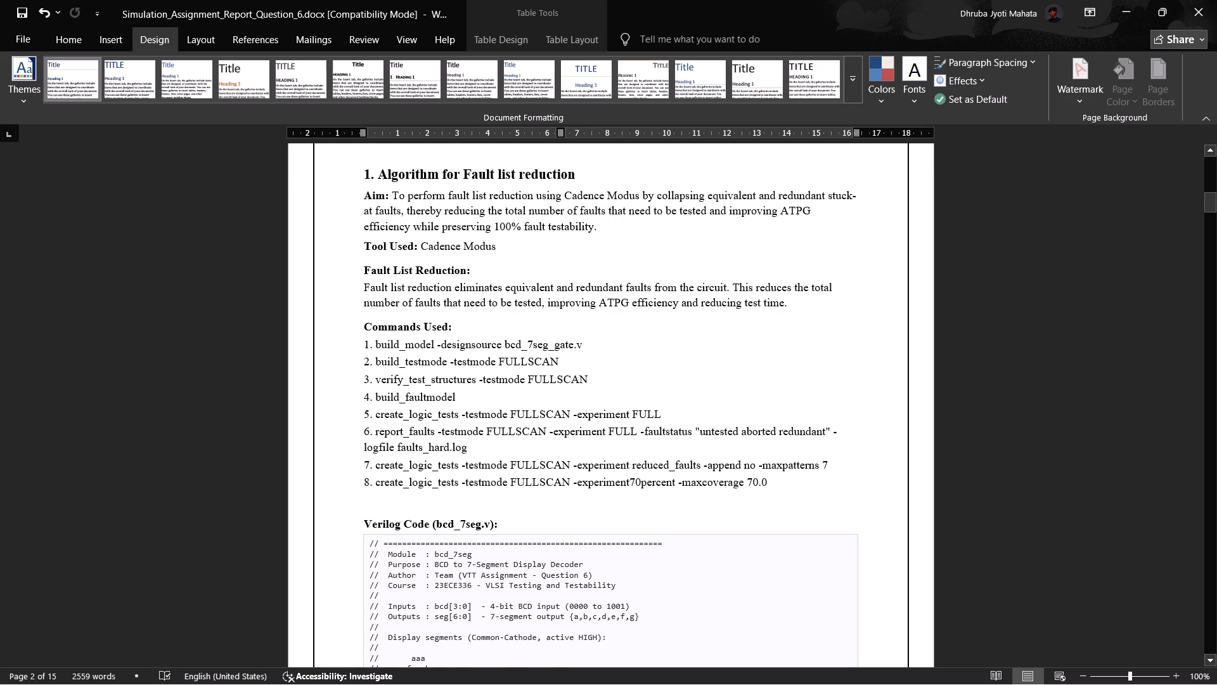
scroll(648, 426, down, 9)
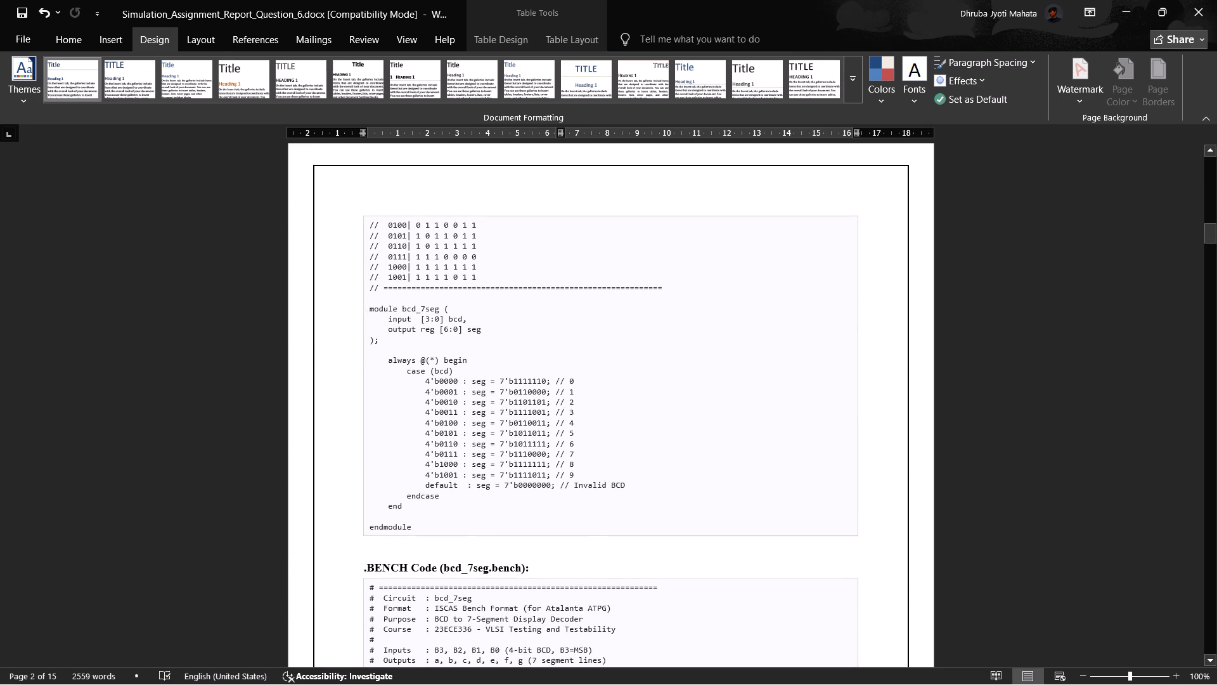
scroll(648, 426, down, 14)
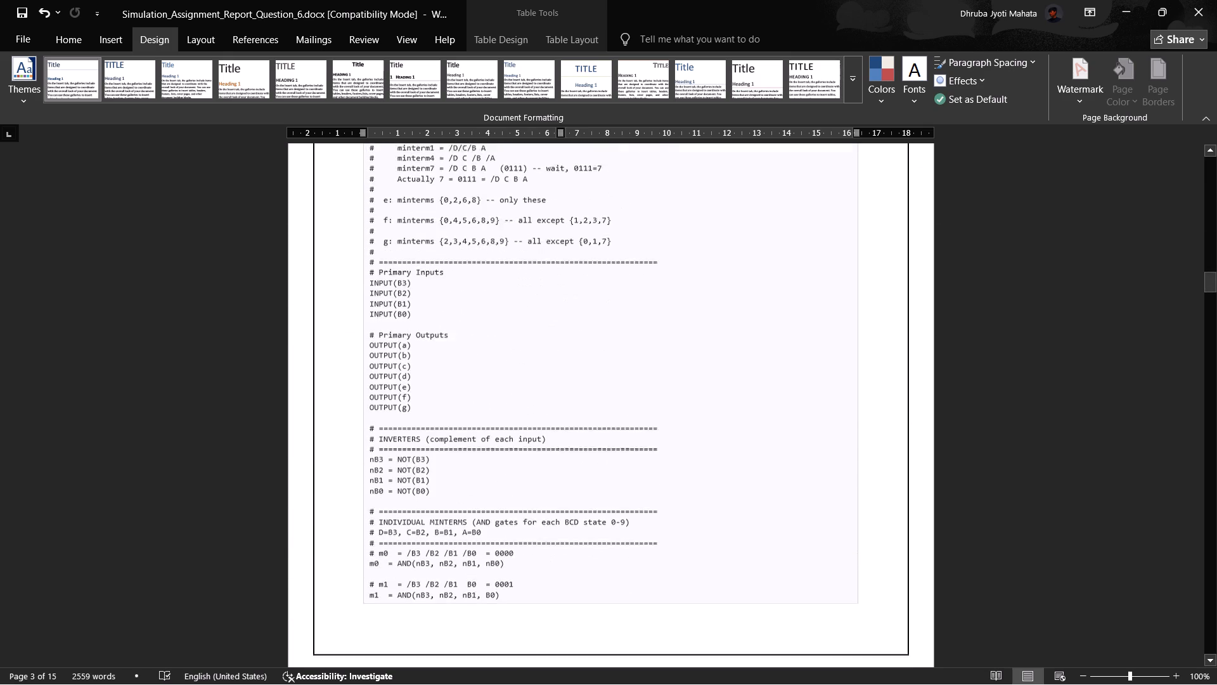
scroll(648, 426, down, 9)
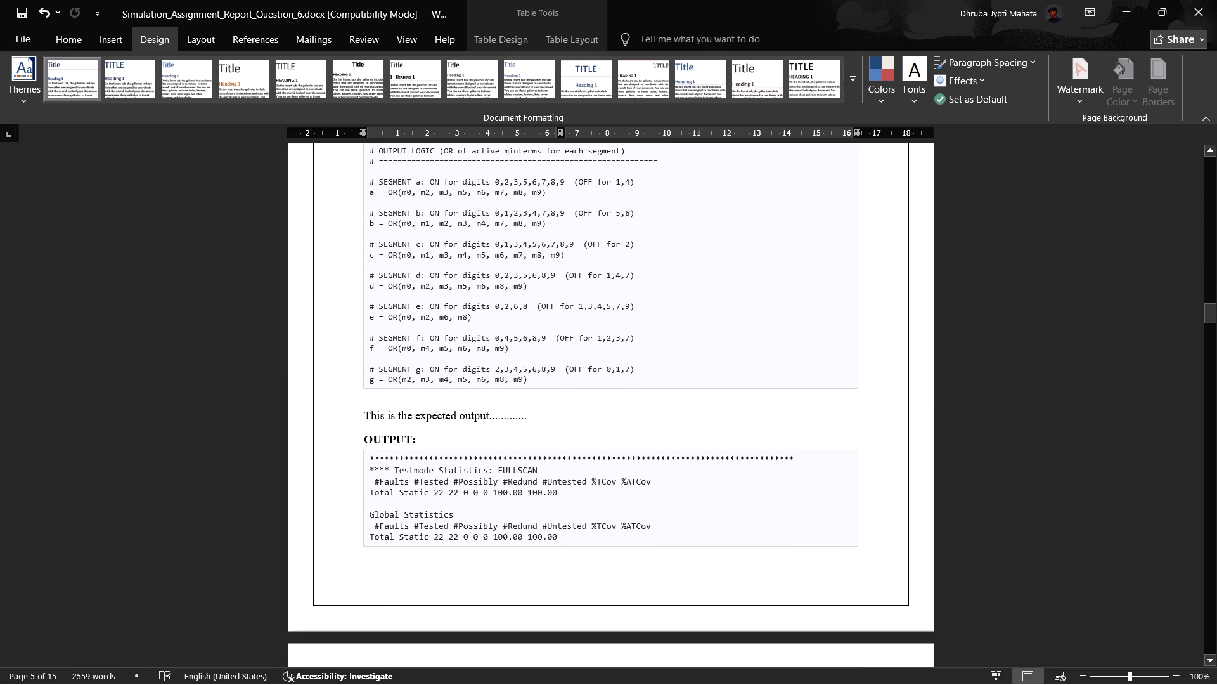
scroll(557, 421, down, 4)
Select the line "This is the expected output............." above the OUTPUT heading in the Fault list reduction section.
scroll(557, 421, up, 2)
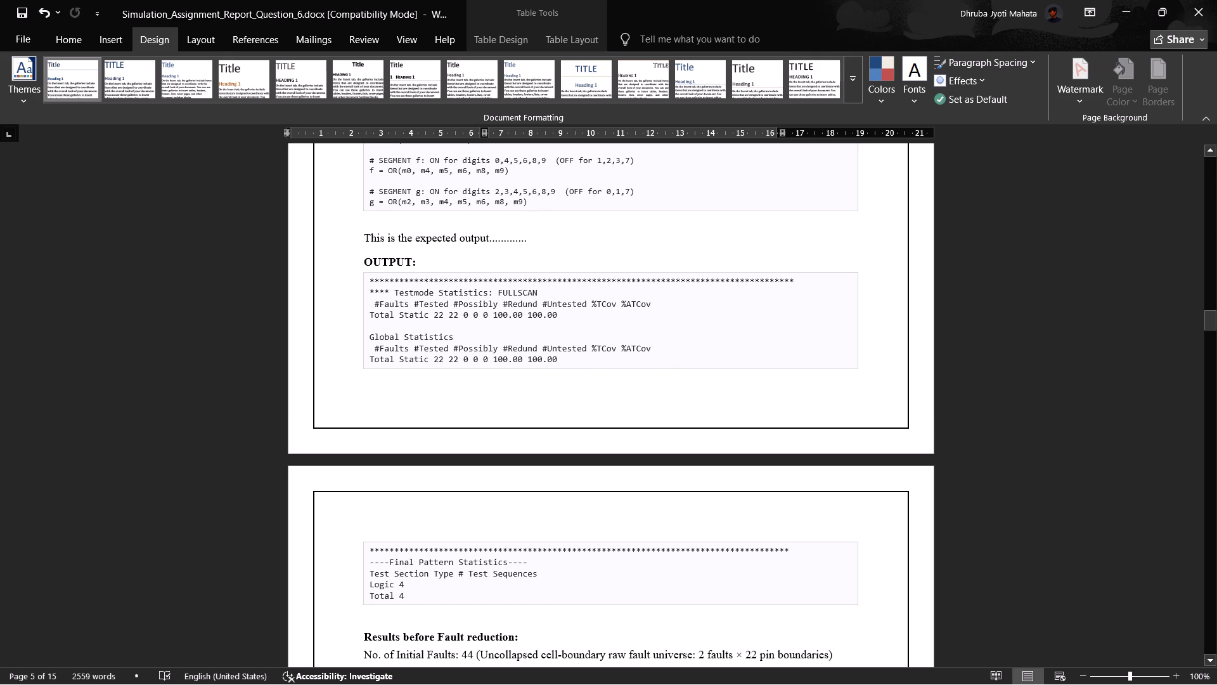
drag(547, 239, 351, 236)
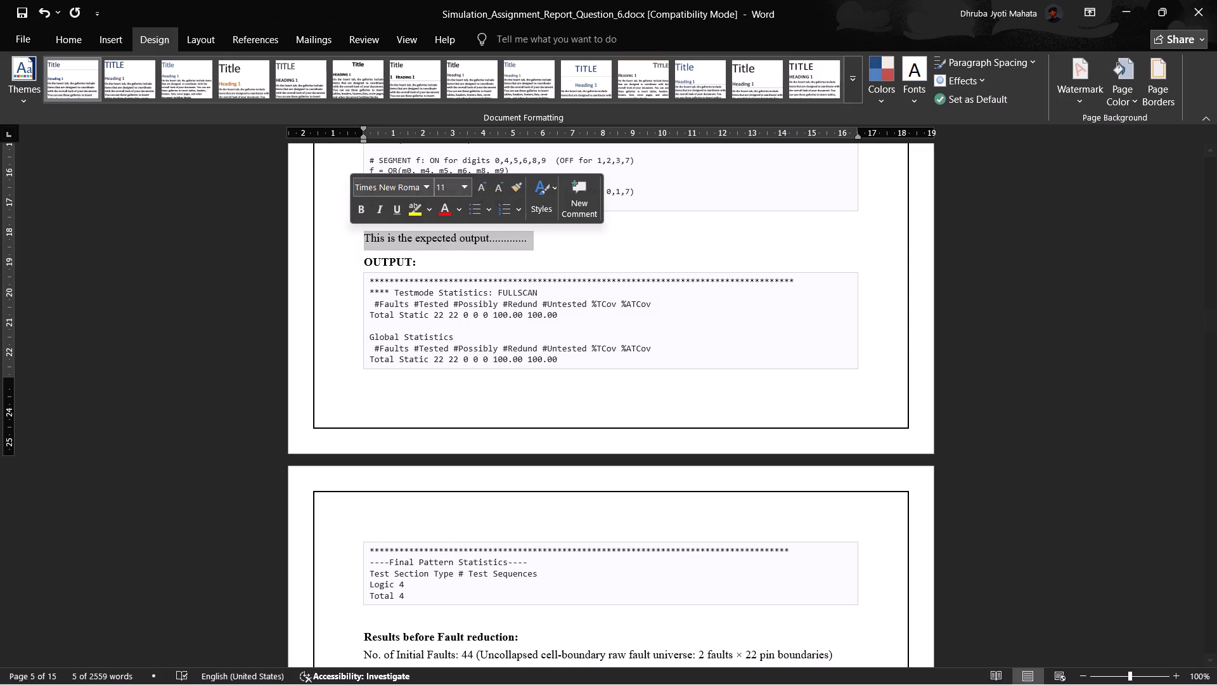
Examine the bordered pages of the report, covering the figures, Atalanta results, test patterns and Fault Simulation experiment outputs.
scroll(604, 626, down, 16)
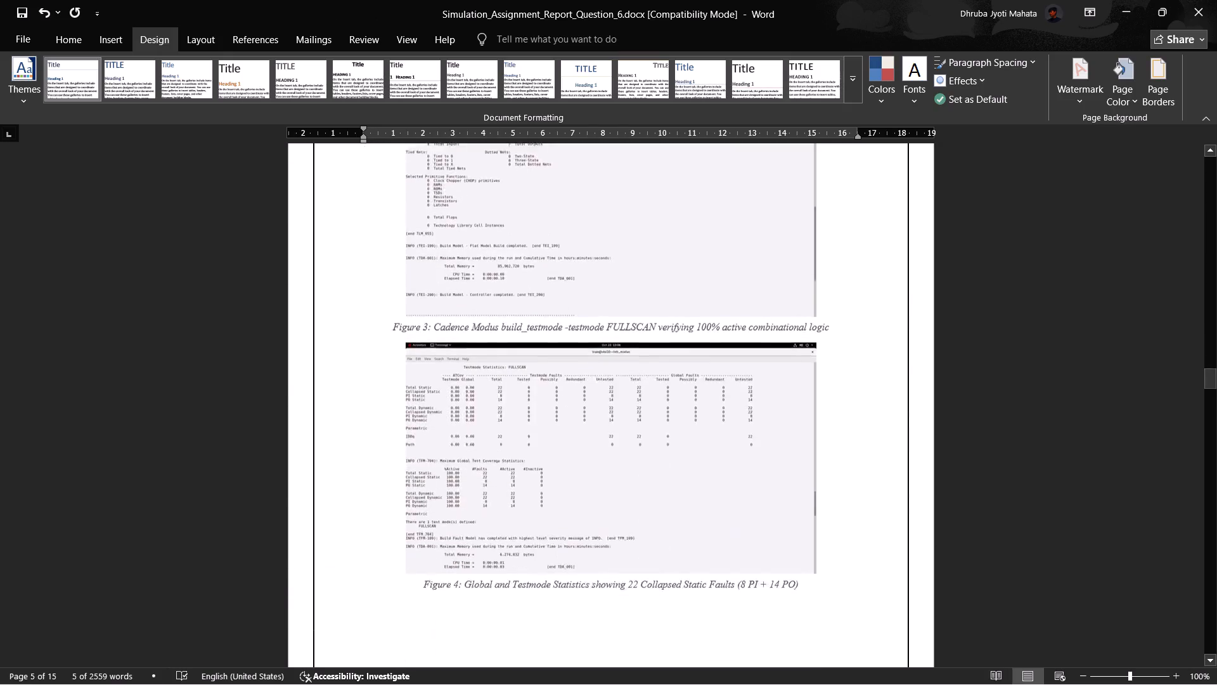
scroll(588, 617, down, 13)
scroll(588, 617, down, 8)
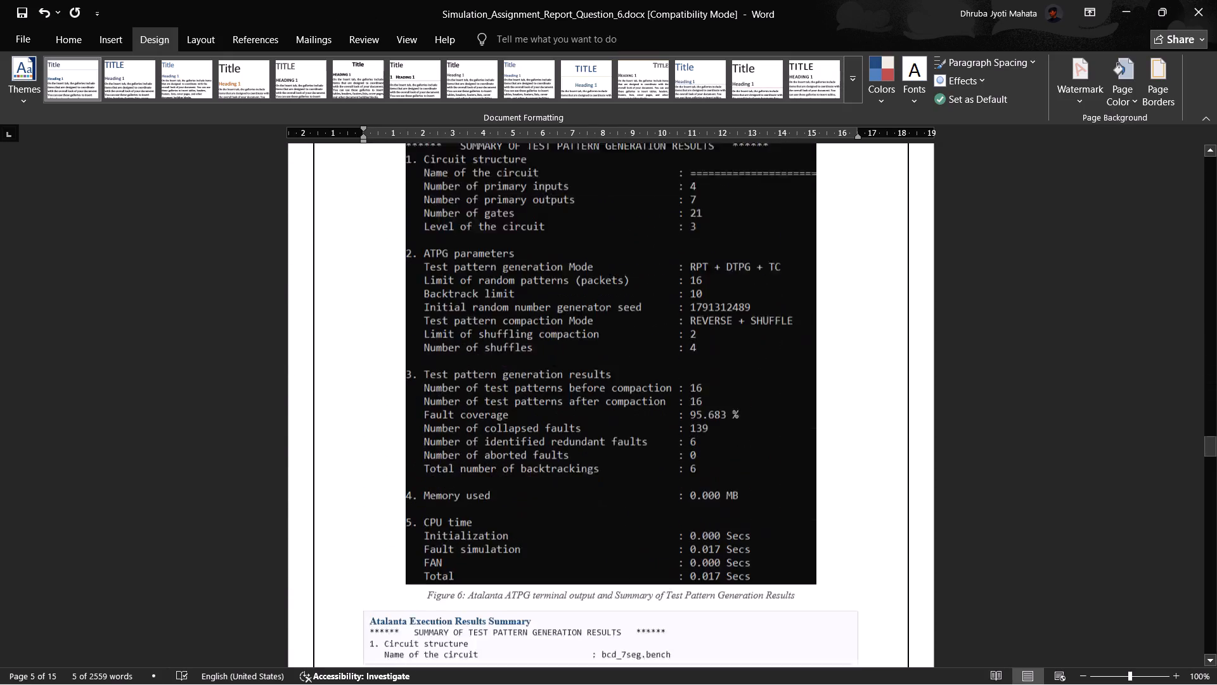
scroll(588, 617, down, 3)
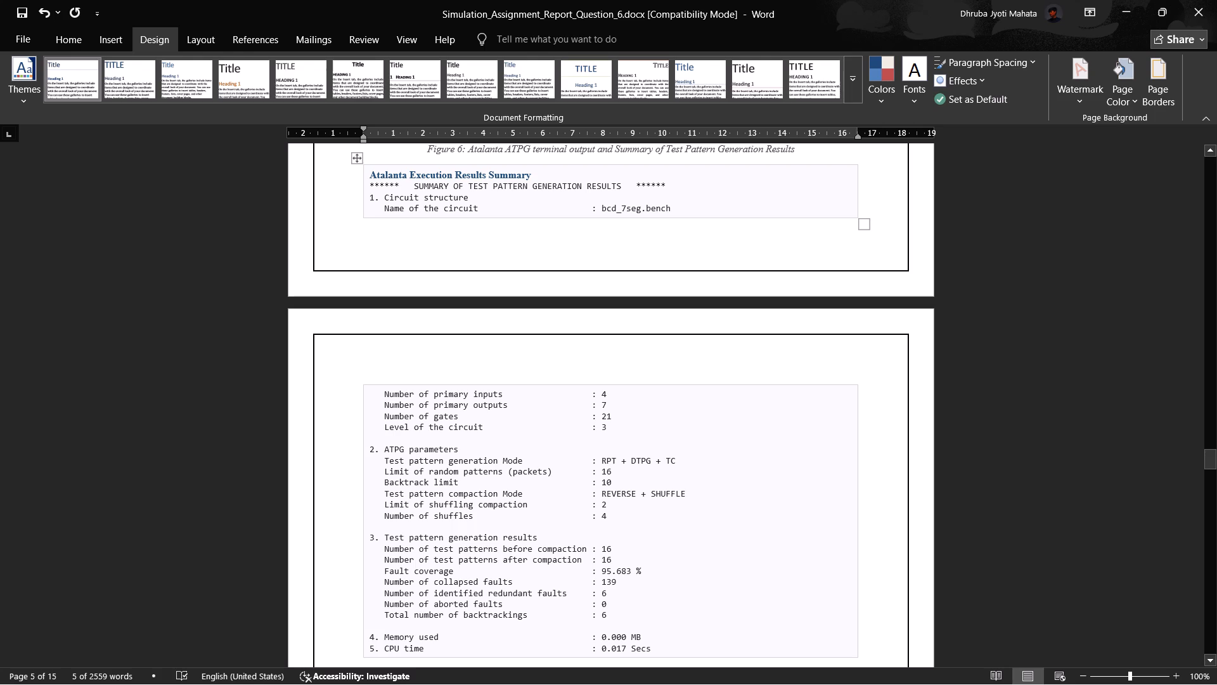
scroll(587, 611, down, 3)
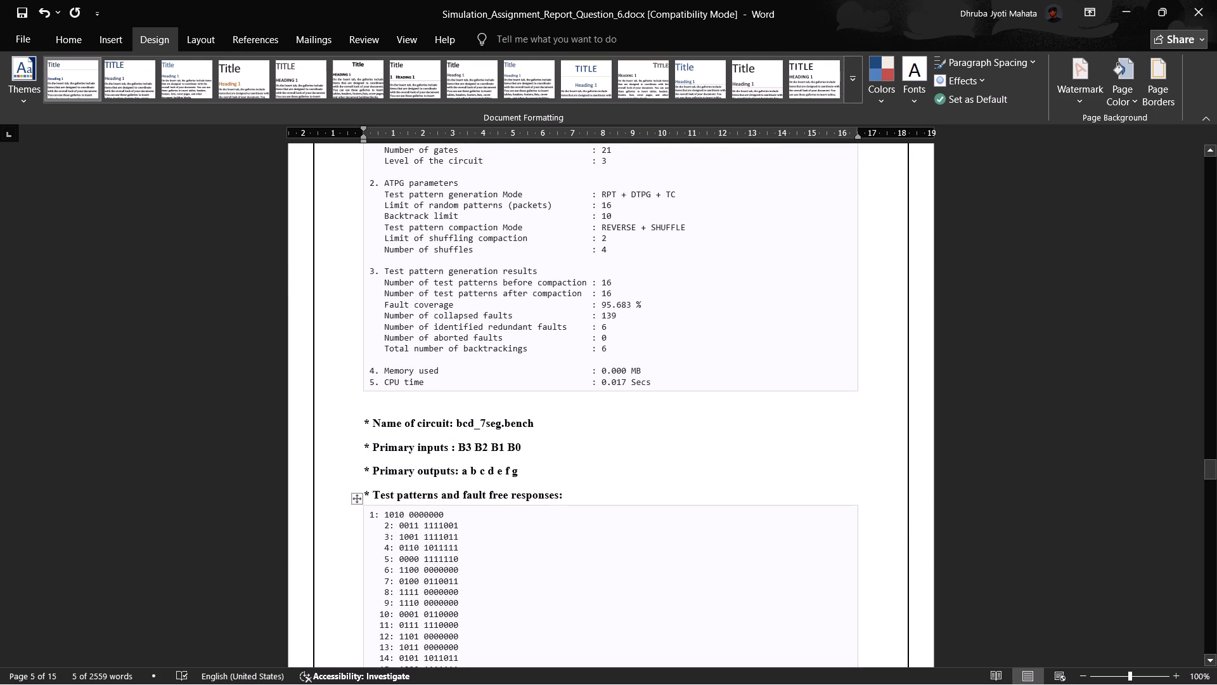
scroll(587, 611, down, 20)
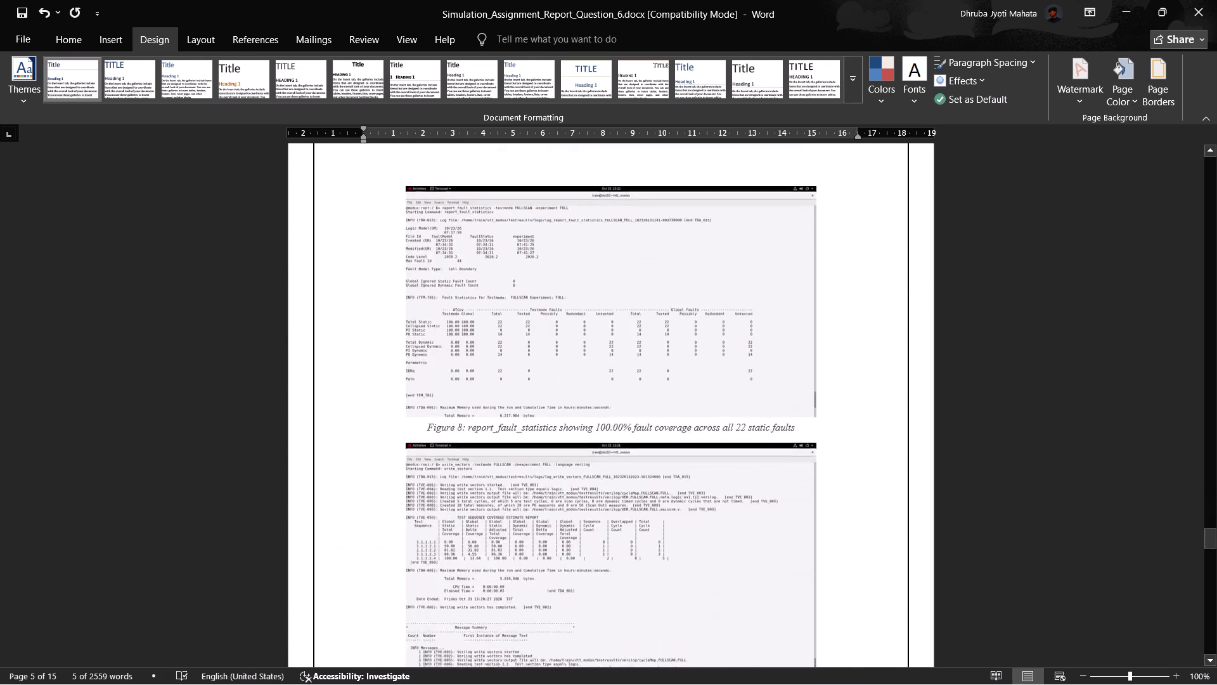
scroll(587, 611, down, 13)
scroll(587, 611, down, 8)
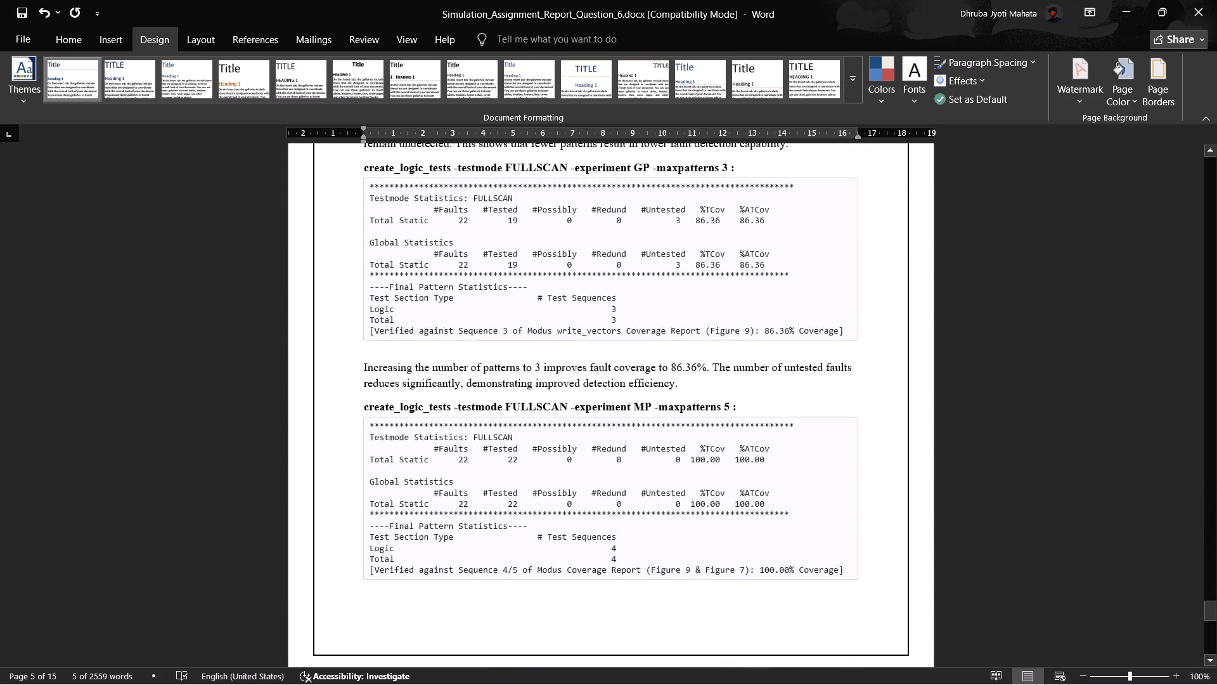
scroll(587, 611, up, 20)
scroll(587, 611, up, 3)
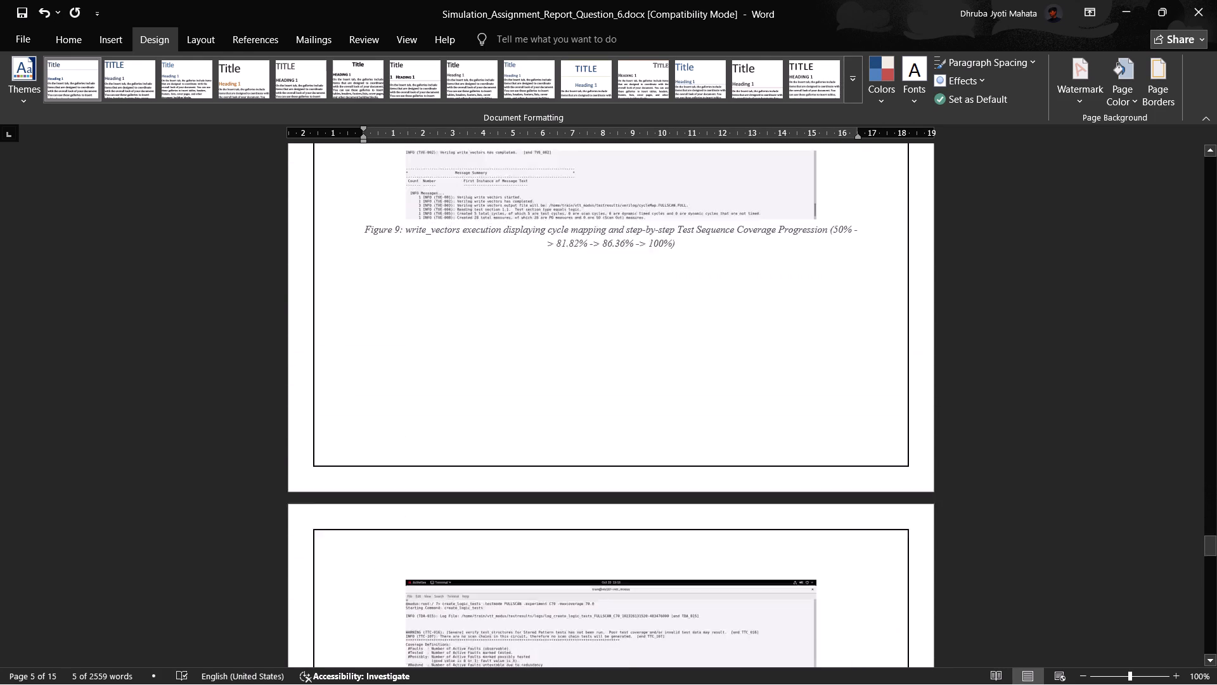
scroll(587, 611, up, 20)
scroll(587, 611, up, 20)
scroll(587, 611, up, 5)
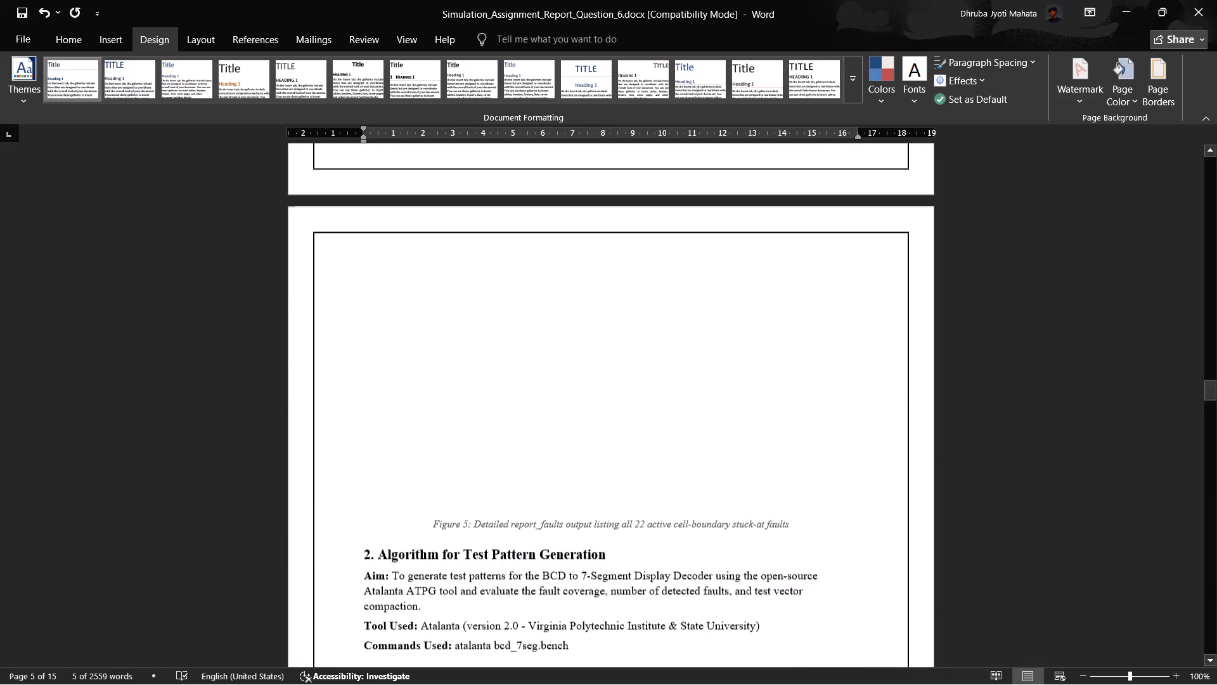
scroll(587, 611, up, 20)
scroll(587, 611, up, 14)
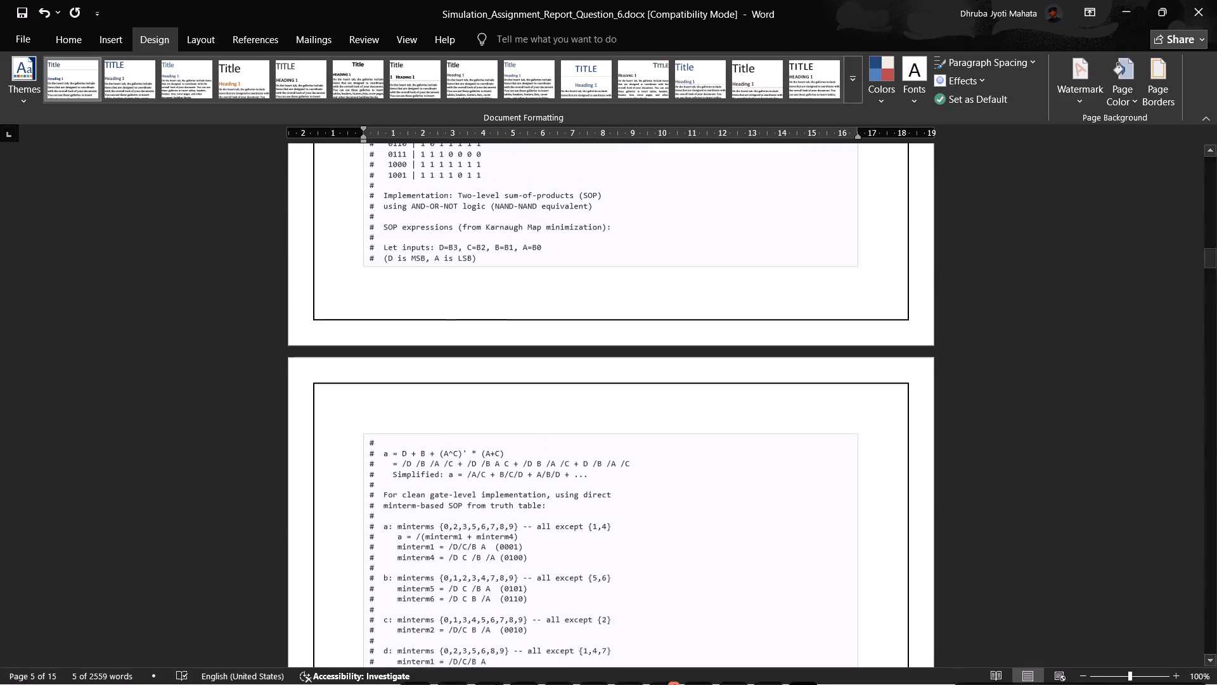
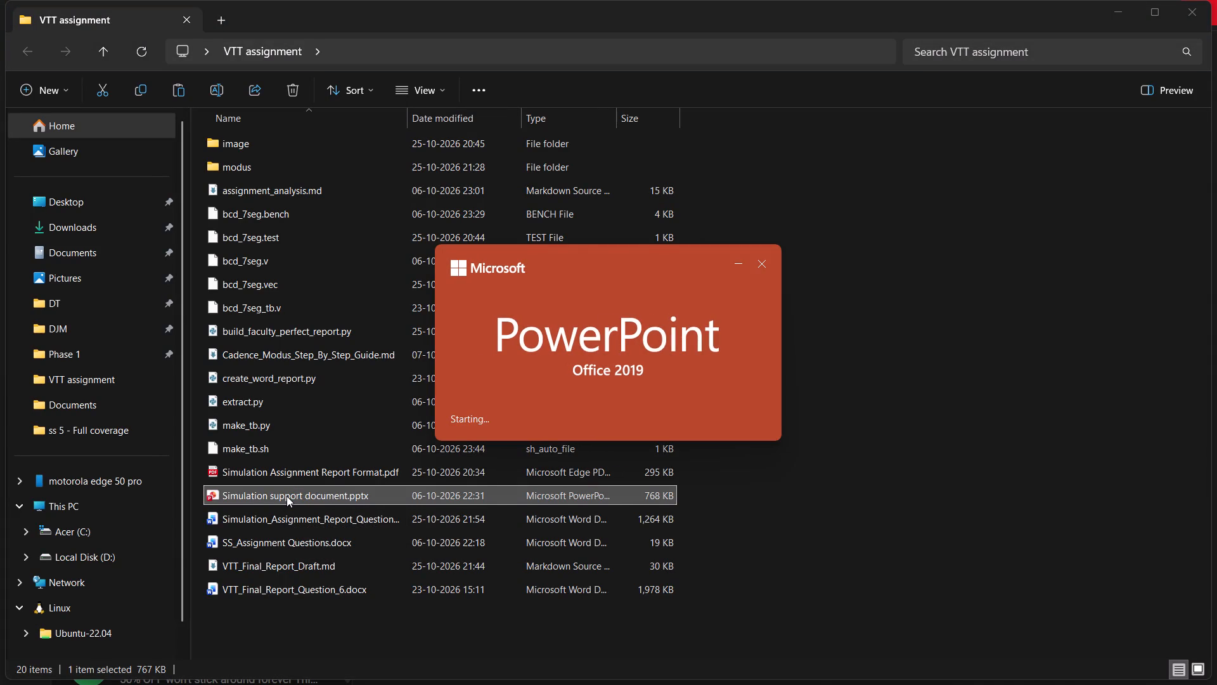
Dismiss PowerPoint, open Simulation Assignment Report Format.pdf in Edge and place it side by side with the Word report in equal halves.
click(1216, 0)
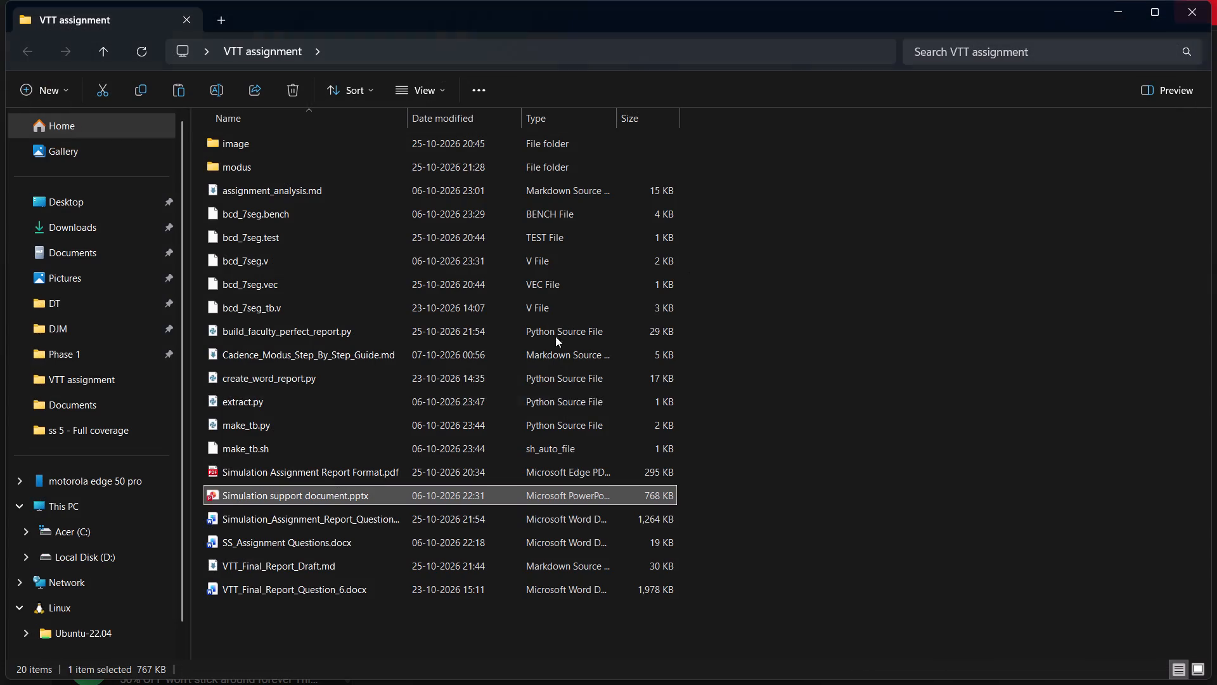
double_click(267, 471)
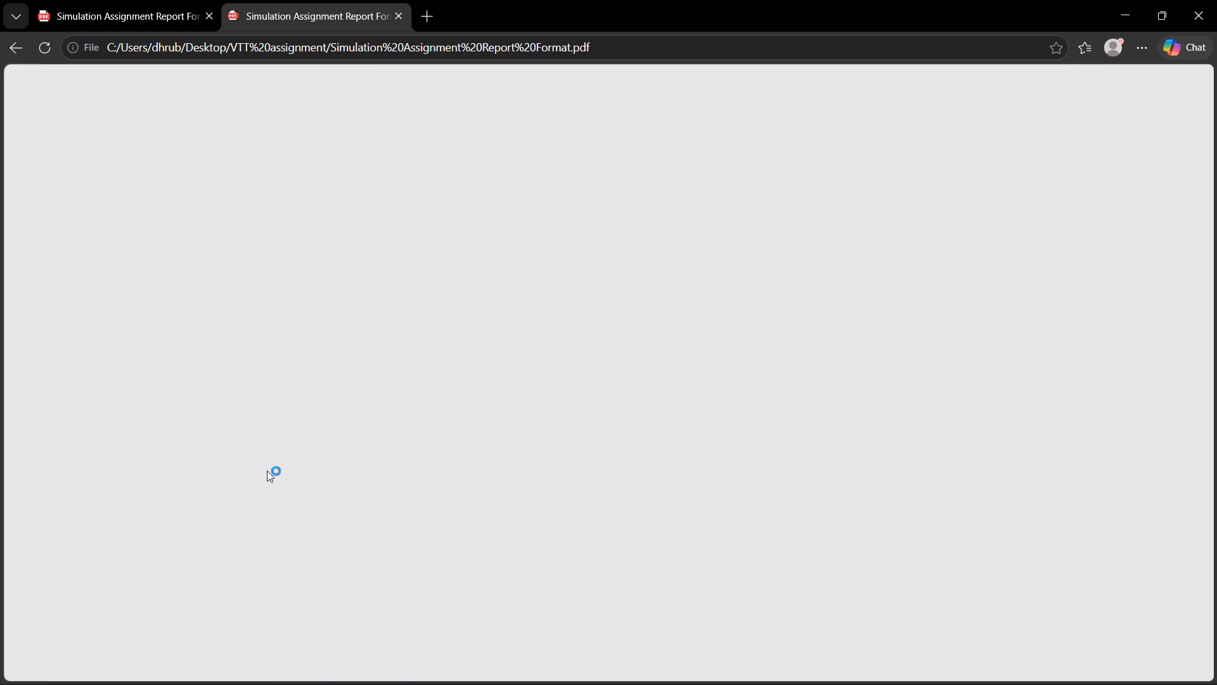
scroll(466, 611, down, 1)
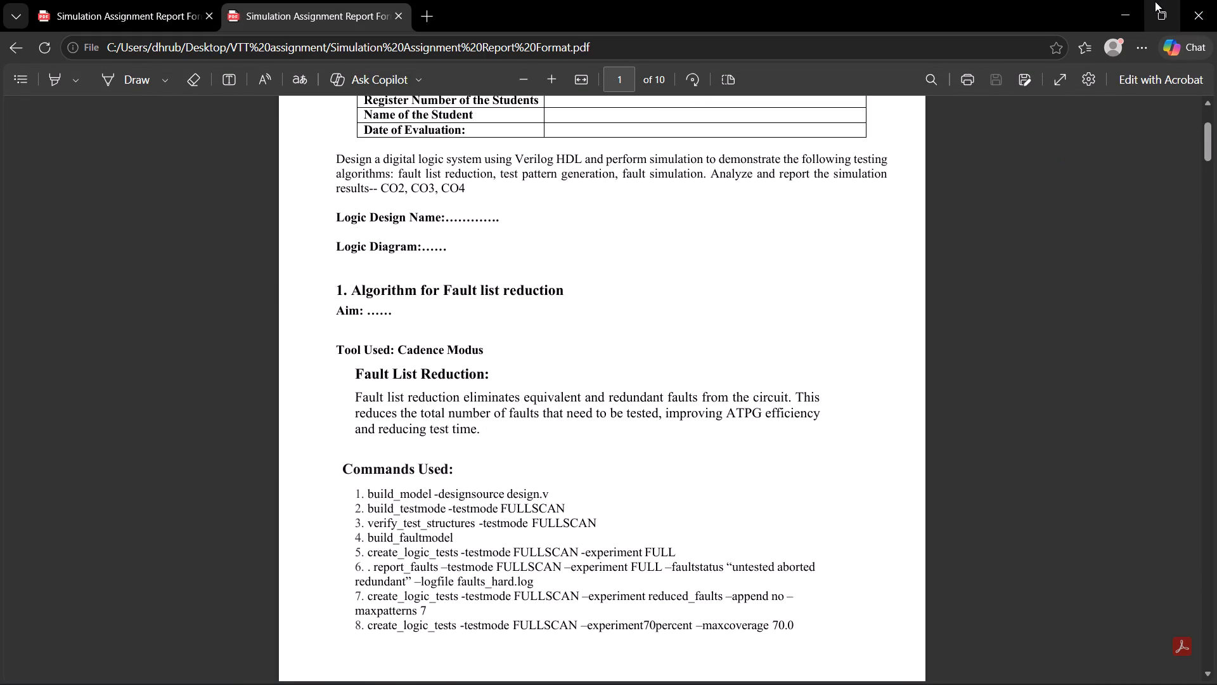
click(1084, 66)
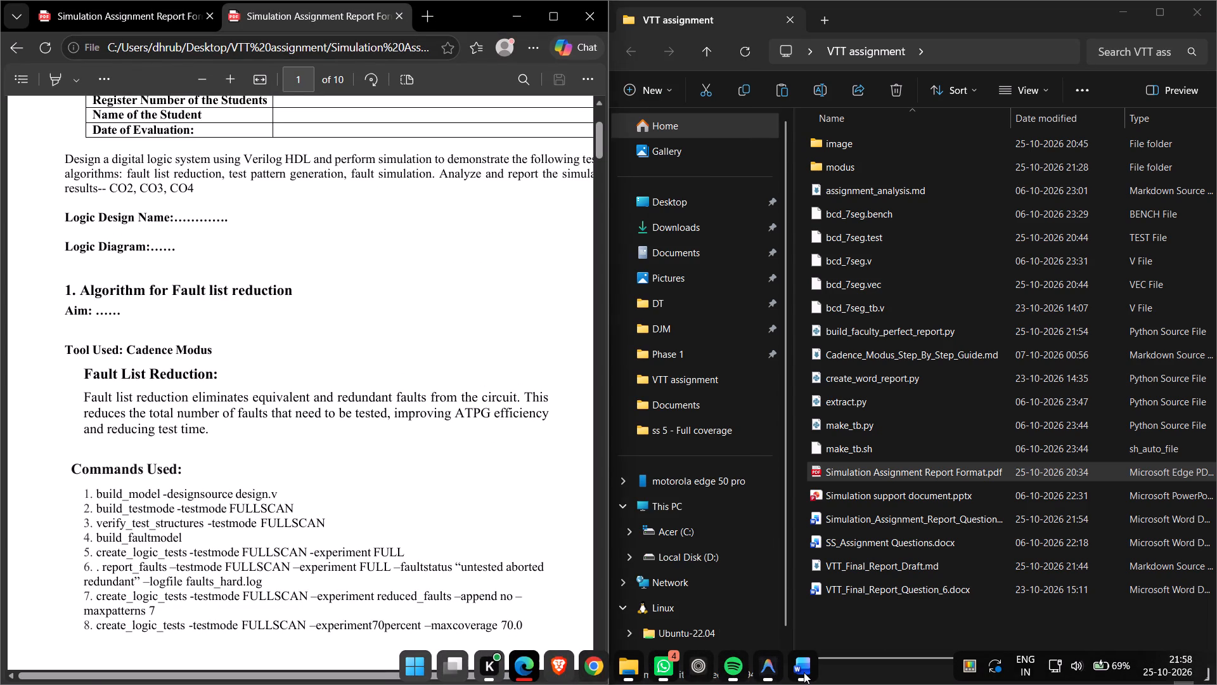
click(809, 600)
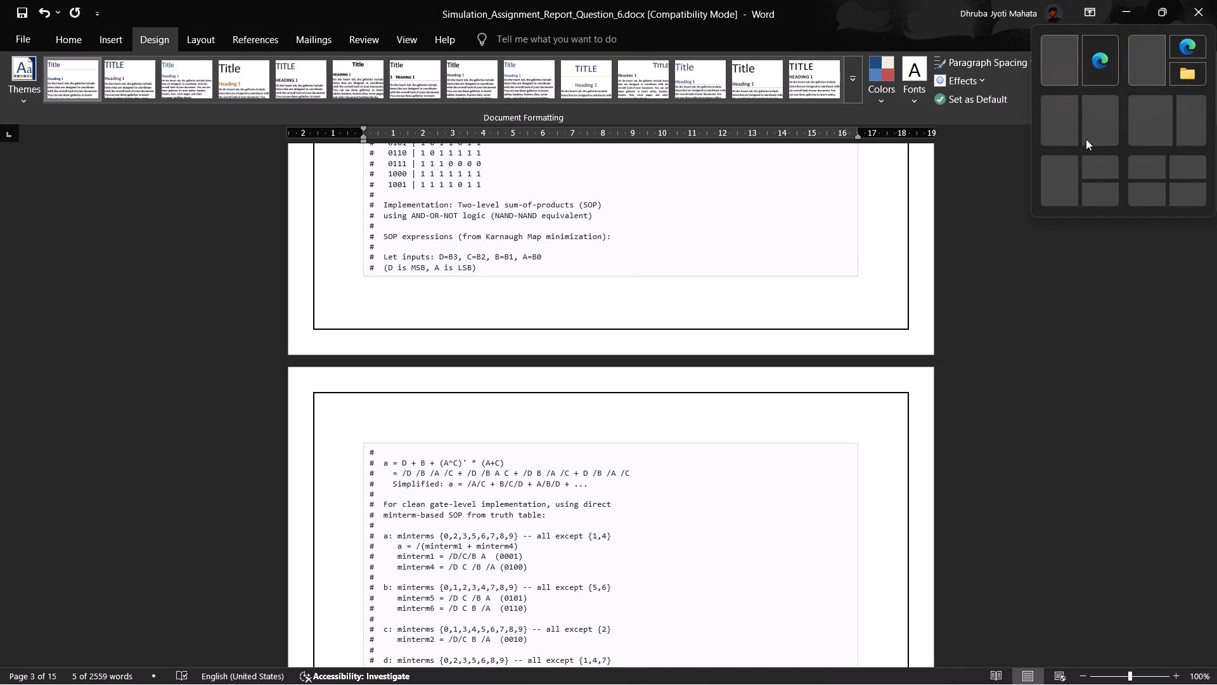
click(1097, 127)
Enlarge the logic diagram on the report's first page to span from the left text margin to the right page border.
scroll(782, 374, up, 2)
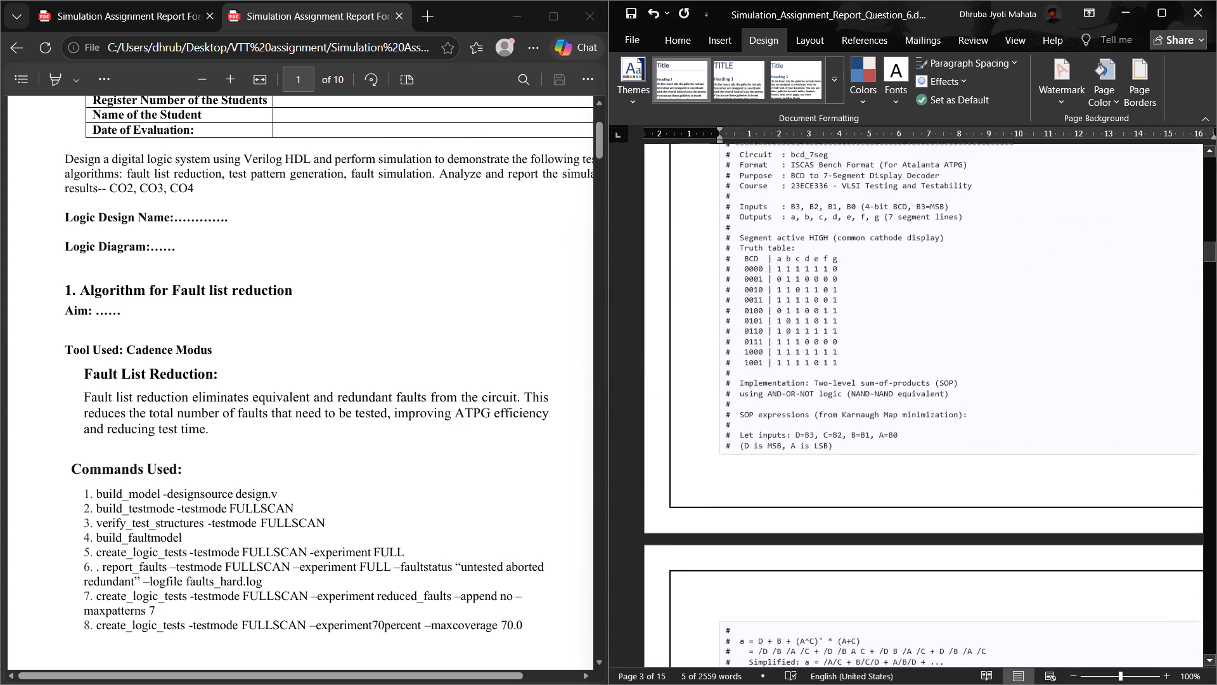
scroll(911, 451, up, 5)
scroll(851, 457, up, 17)
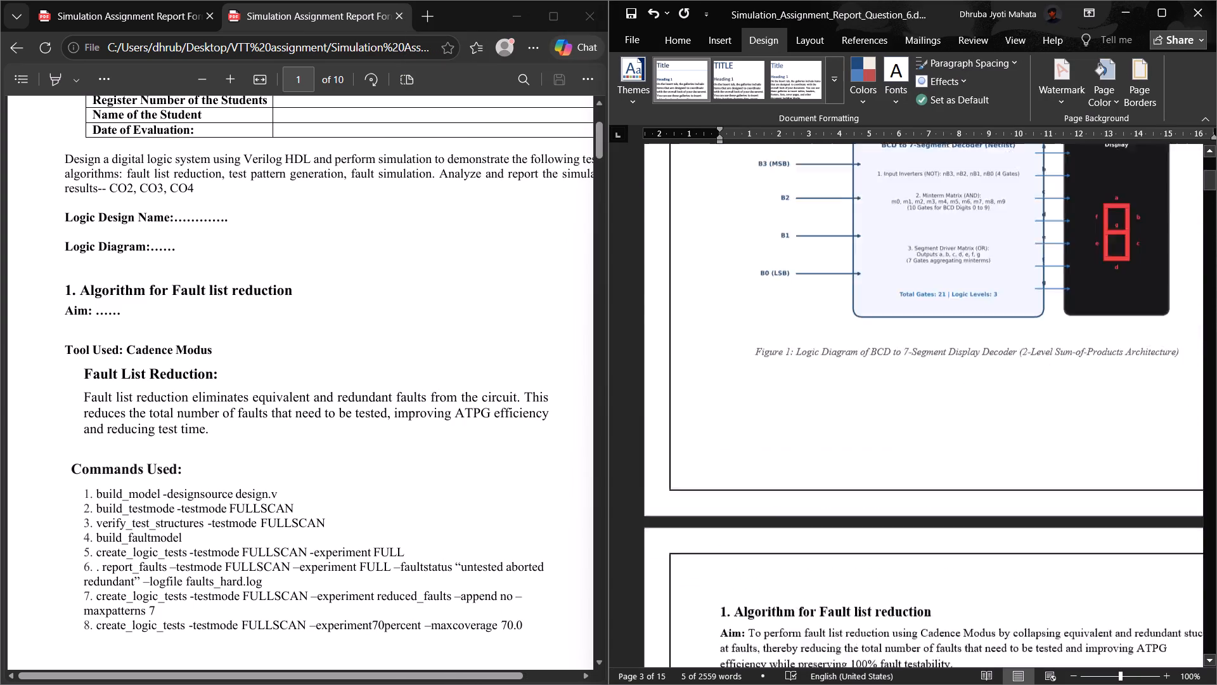
scroll(861, 460, up, 5)
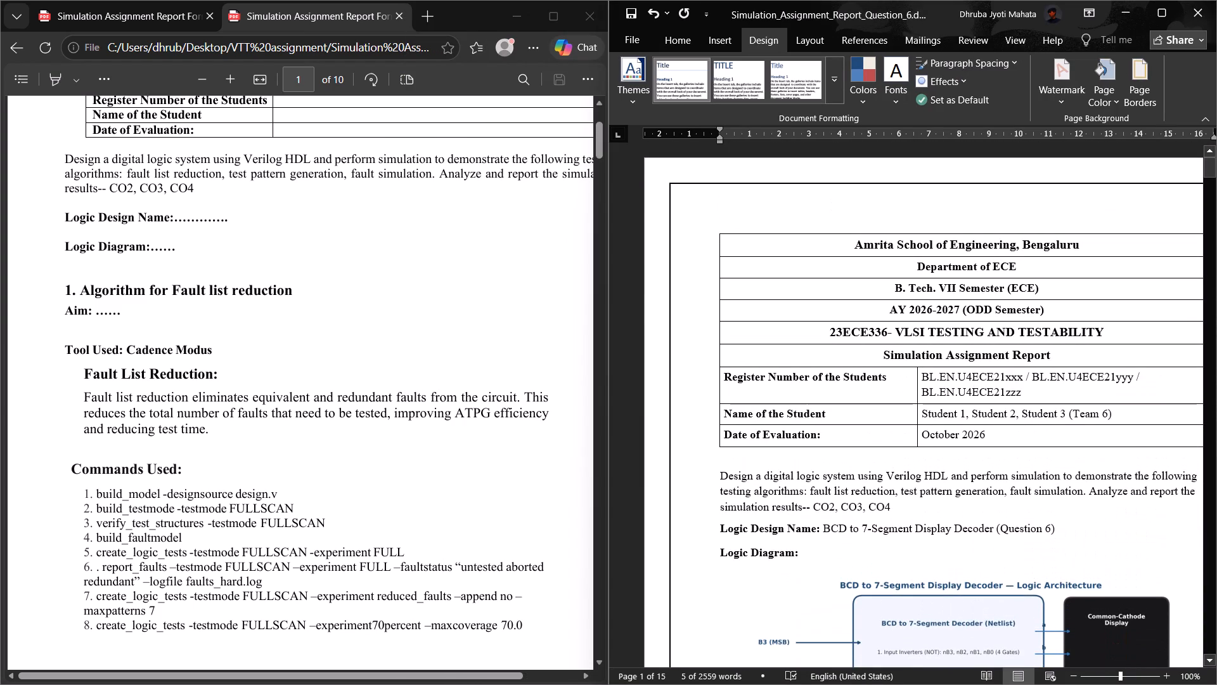
scroll(280, 437, up, 3)
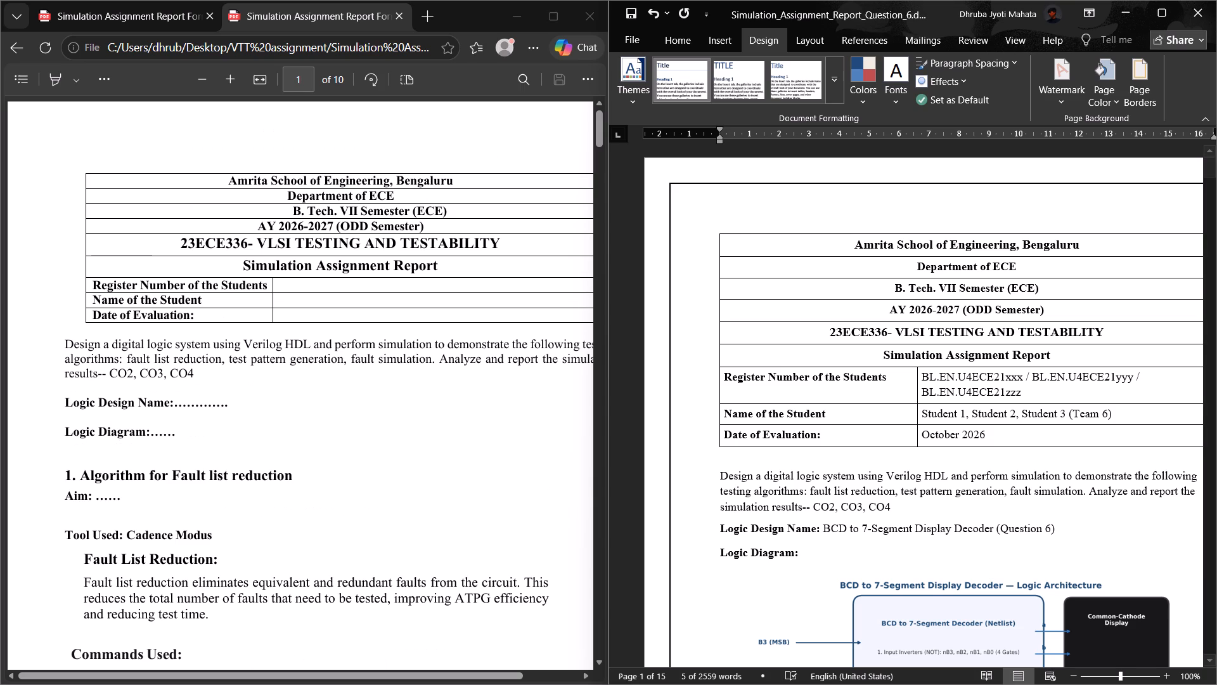
scroll(929, 547, down, 2)
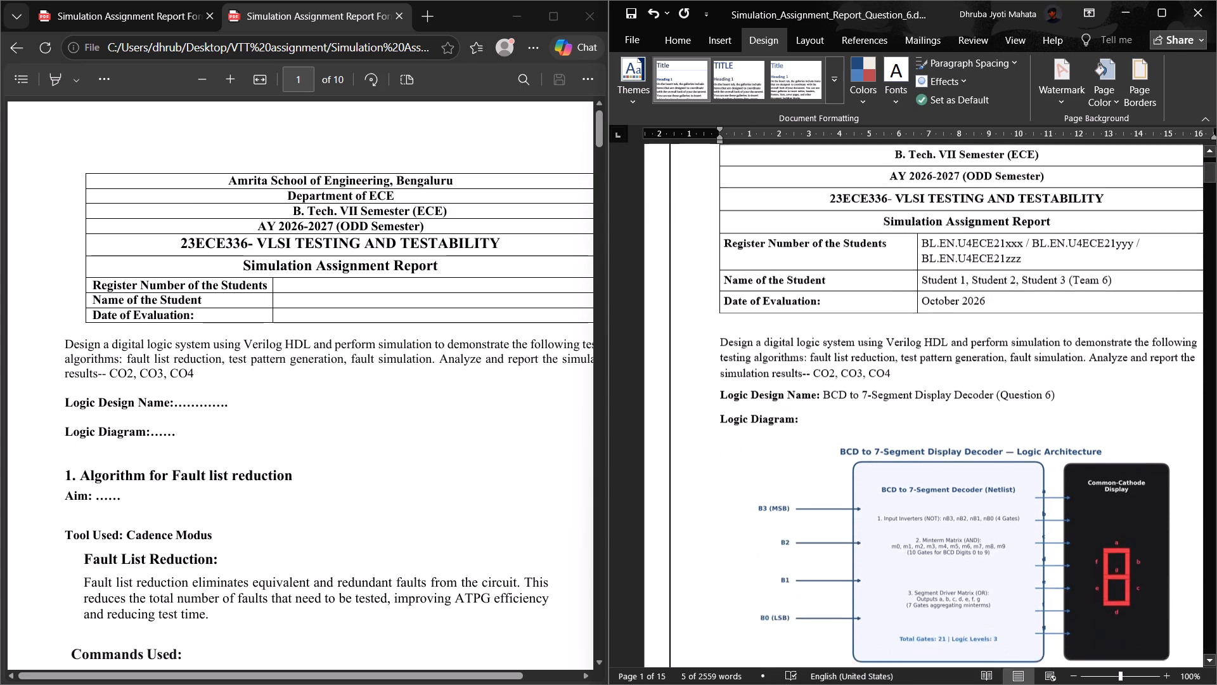
scroll(928, 534, down, 1)
click(1010, 452)
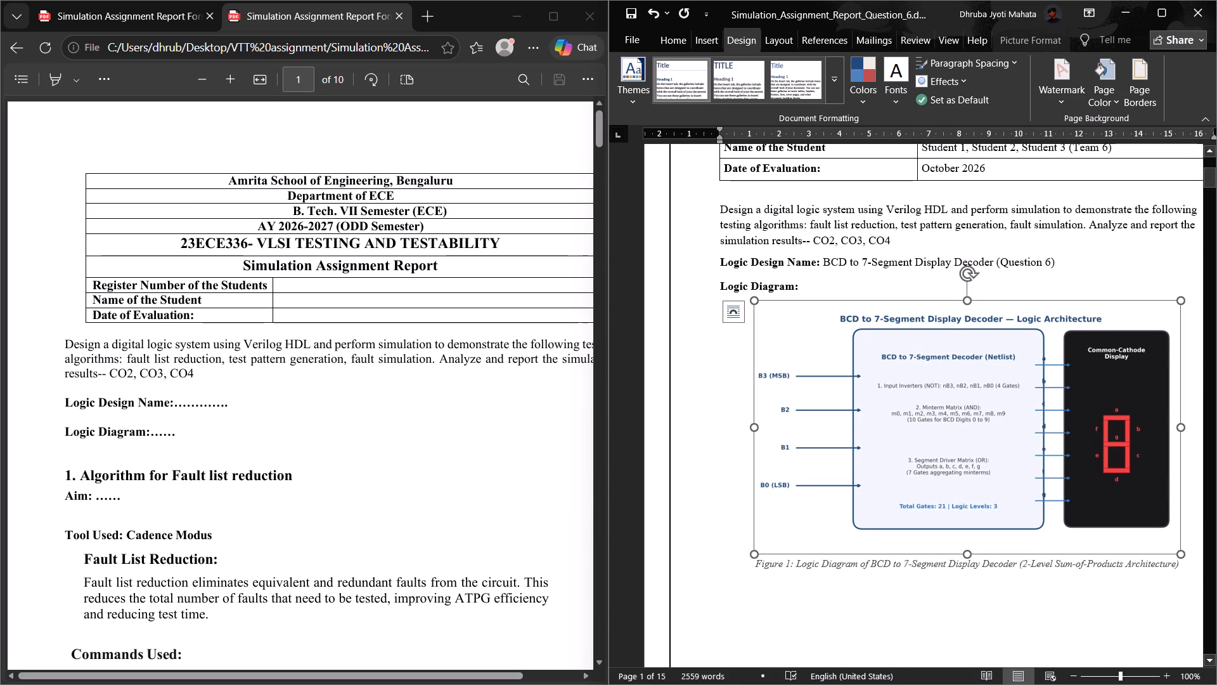
scroll(919, 551, down, 2)
scroll(834, 396, up, 1)
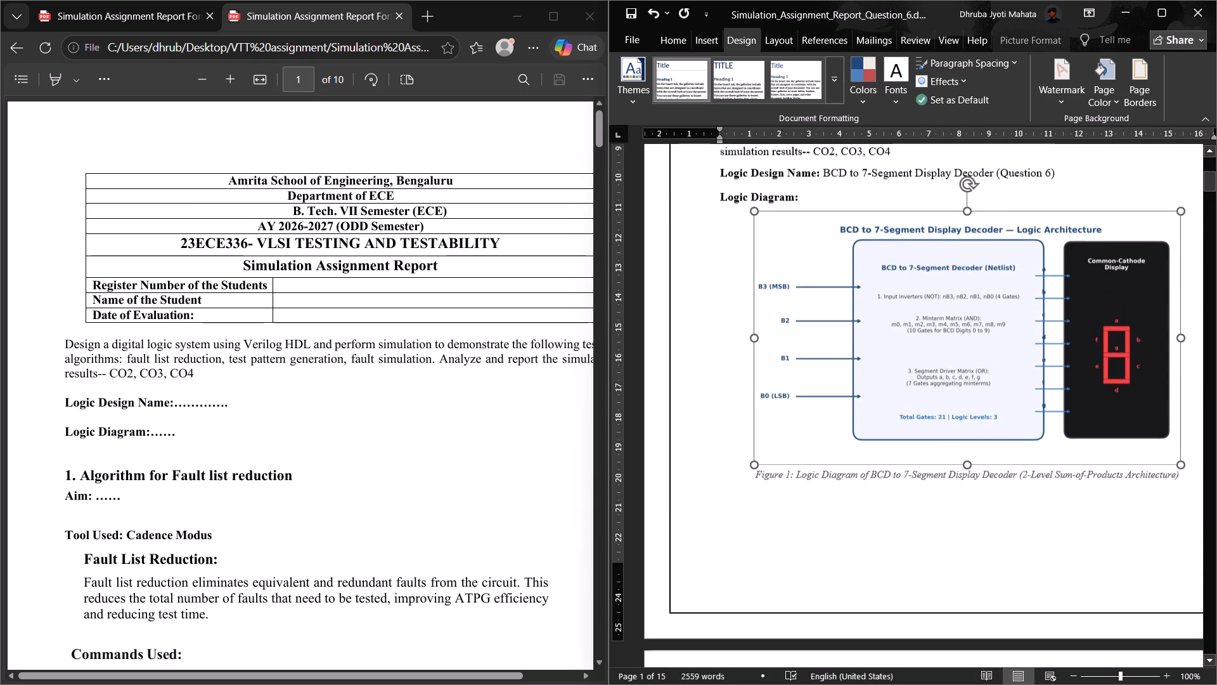
drag(752, 466, 686, 547)
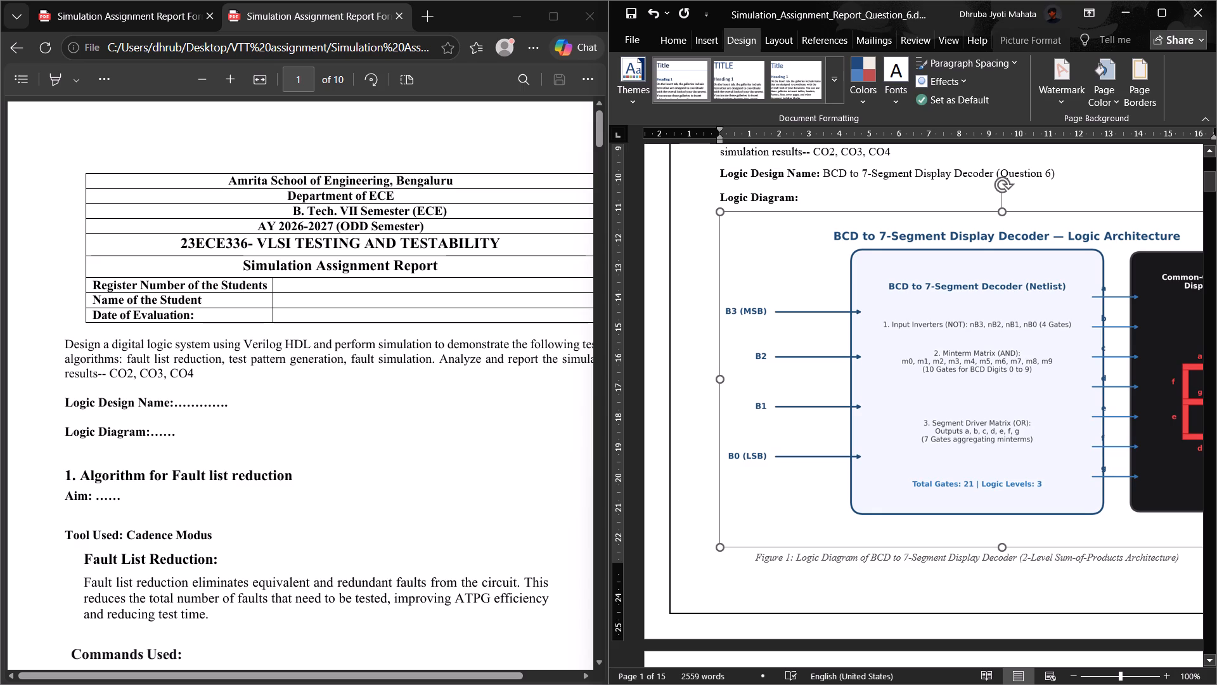
drag(686, 547, 688, 542)
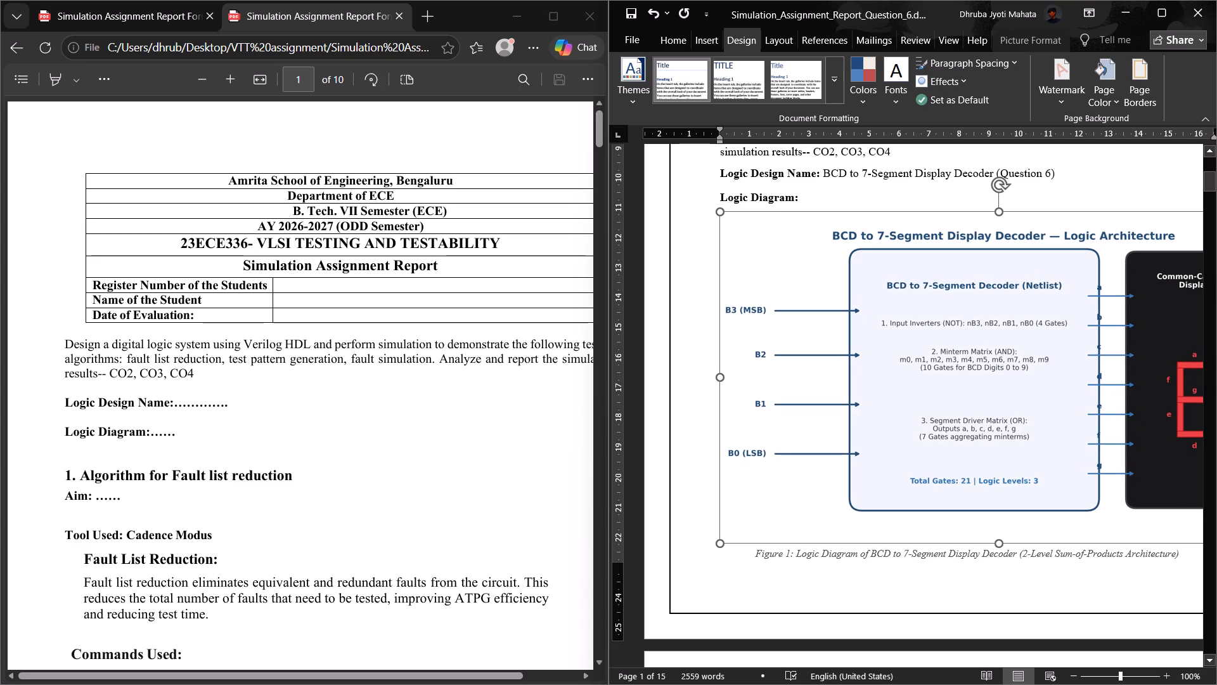
click(858, 592)
Compare the aim, tool and commands of the Fault list reduction section with the format PDF.
scroll(858, 594, down, 5)
scroll(327, 480, down, 2)
scroll(327, 480, up, 1)
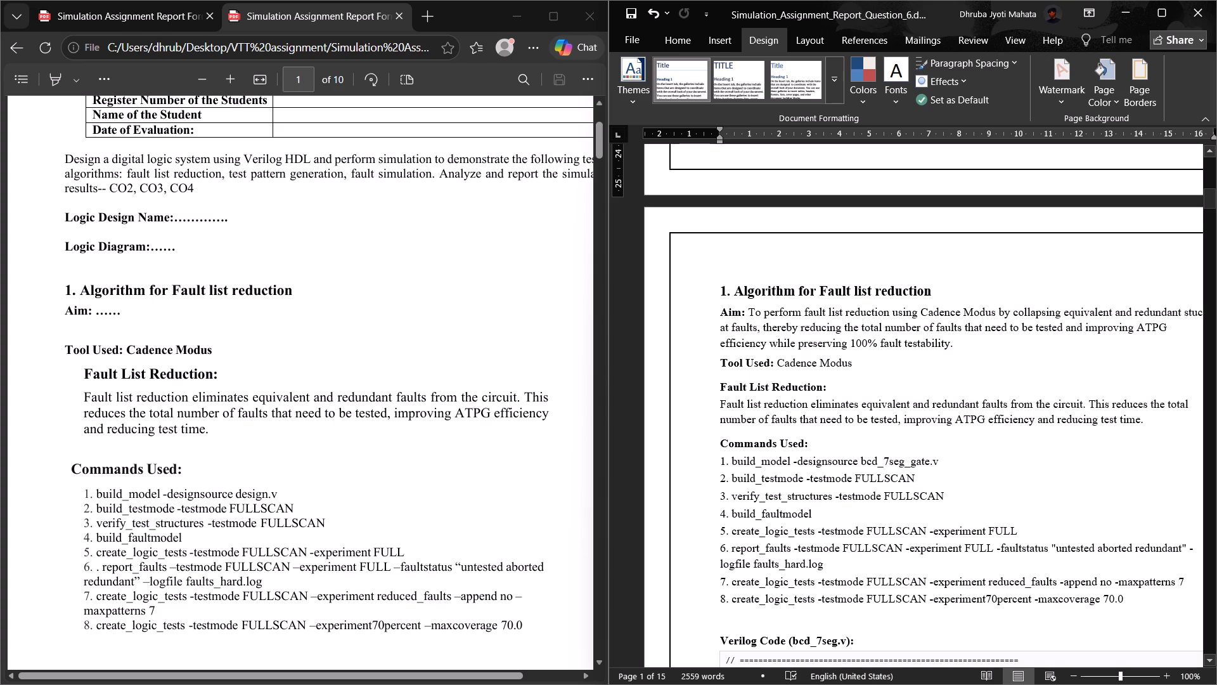
click(1010, 594)
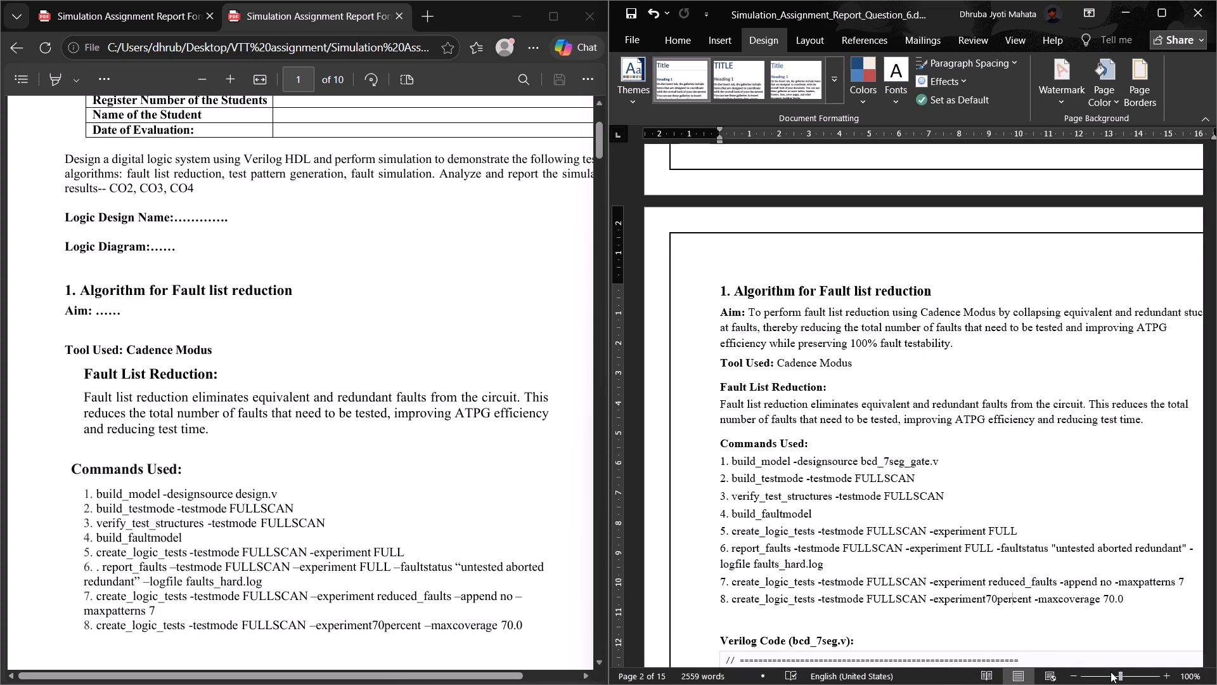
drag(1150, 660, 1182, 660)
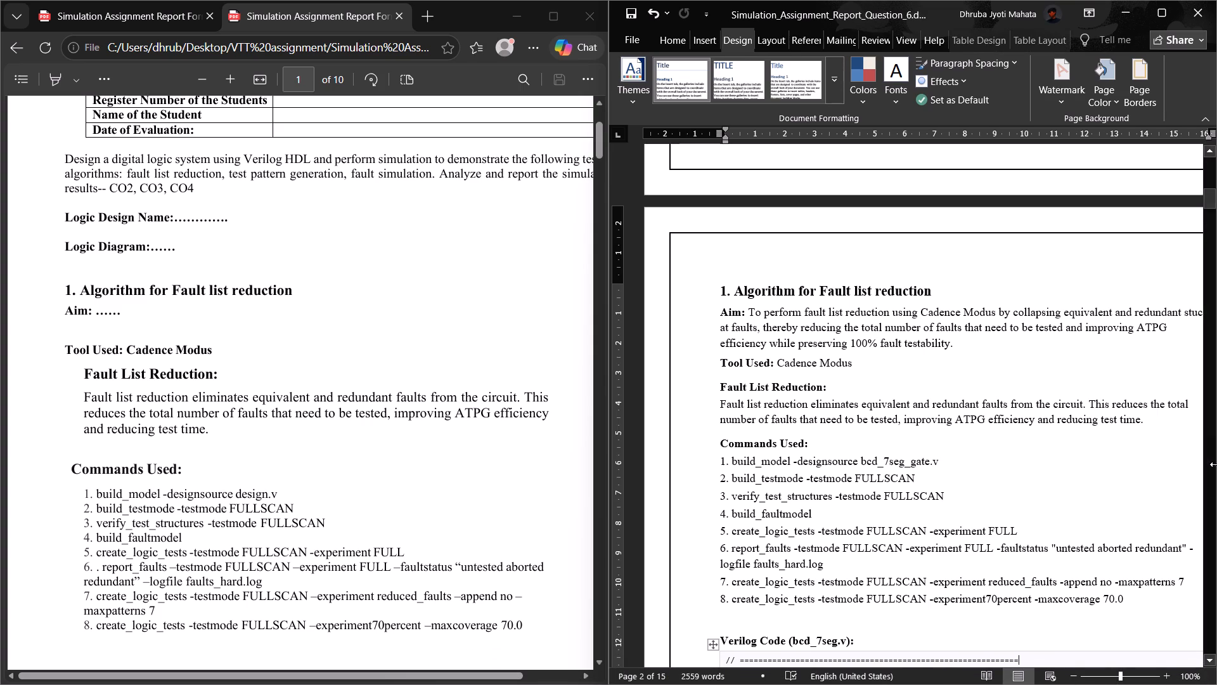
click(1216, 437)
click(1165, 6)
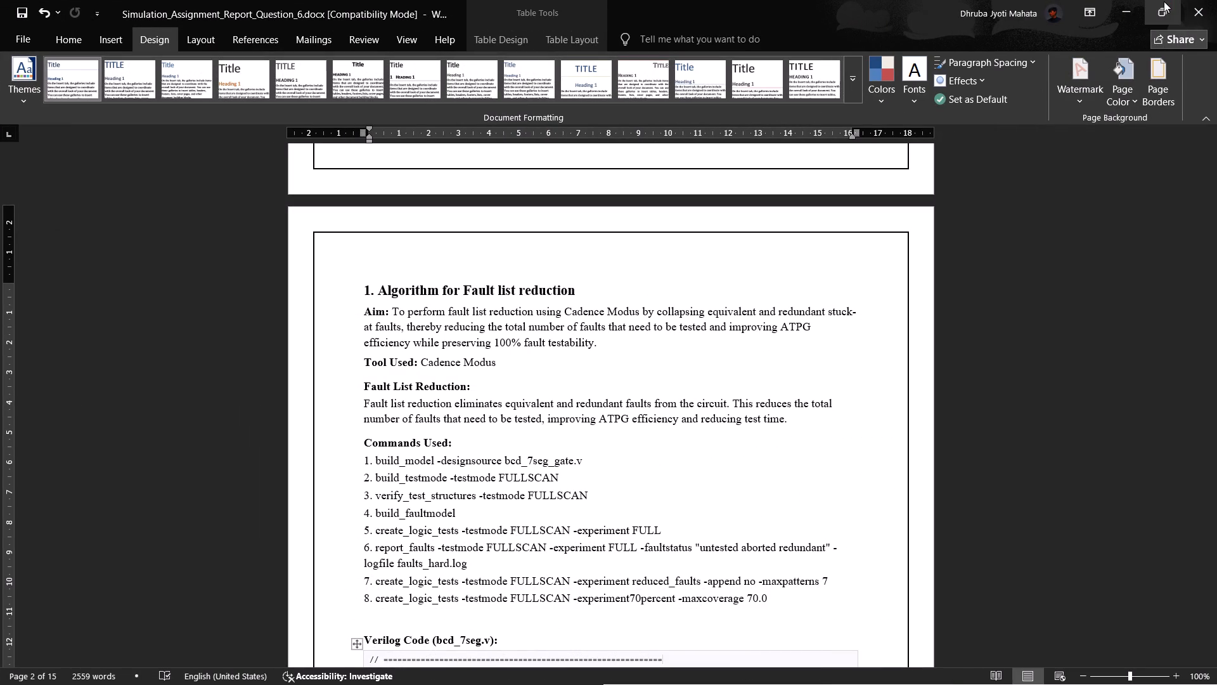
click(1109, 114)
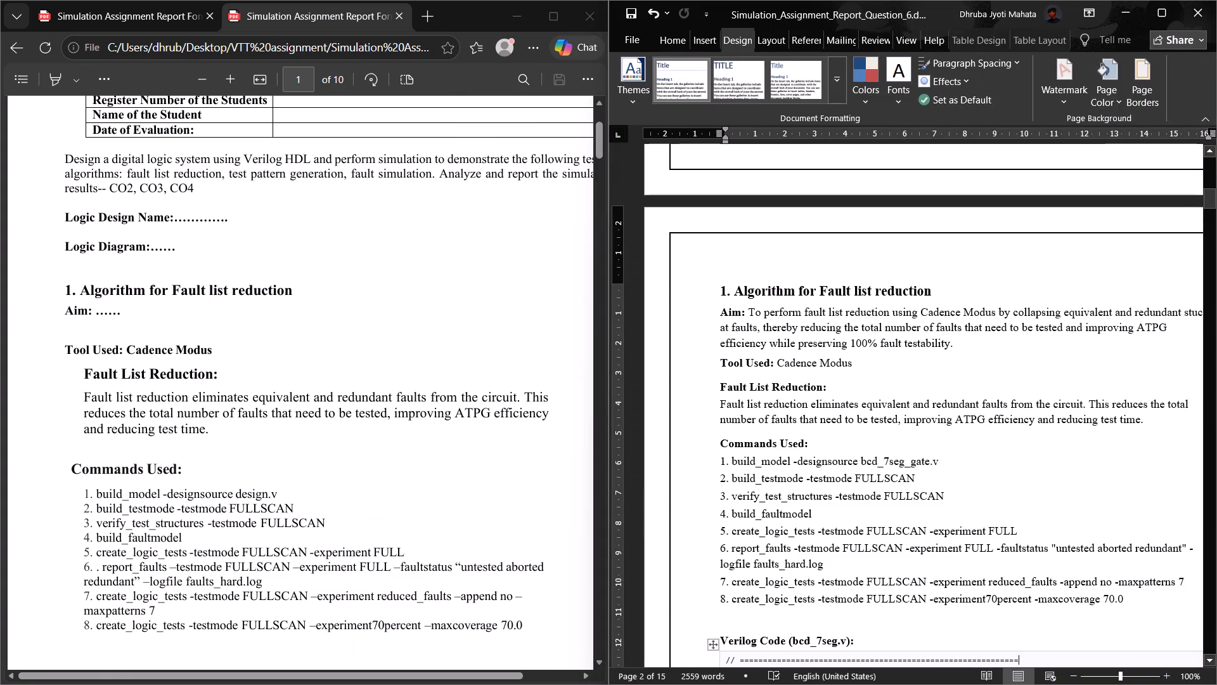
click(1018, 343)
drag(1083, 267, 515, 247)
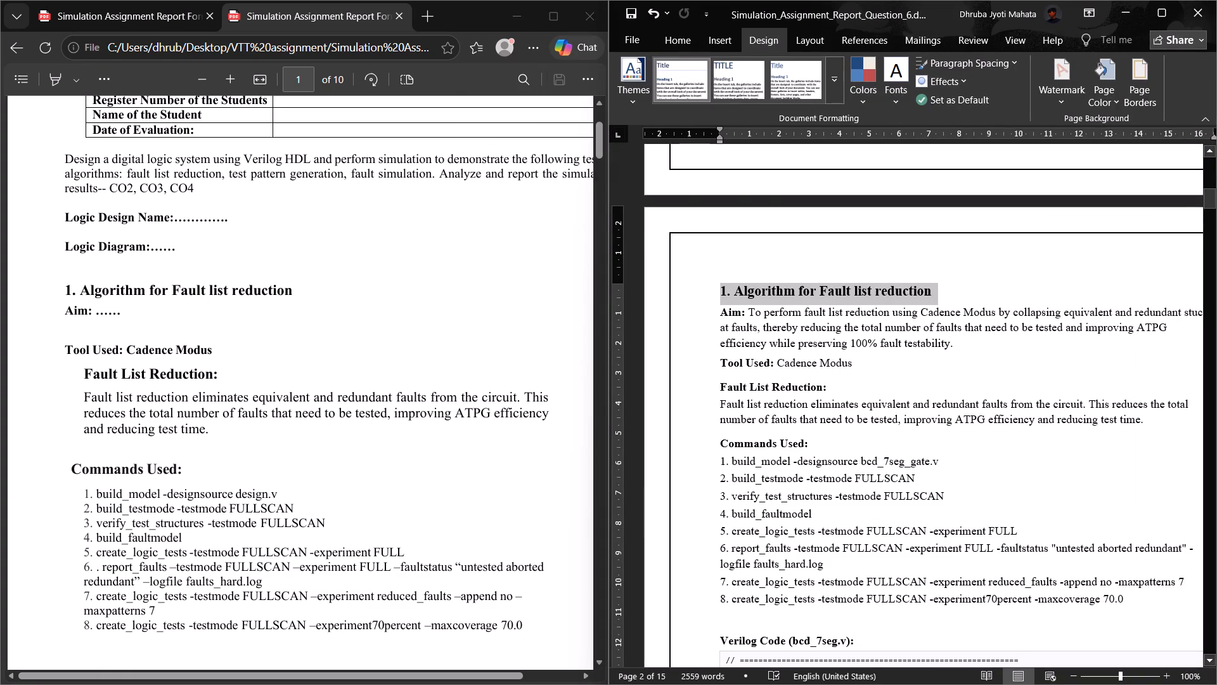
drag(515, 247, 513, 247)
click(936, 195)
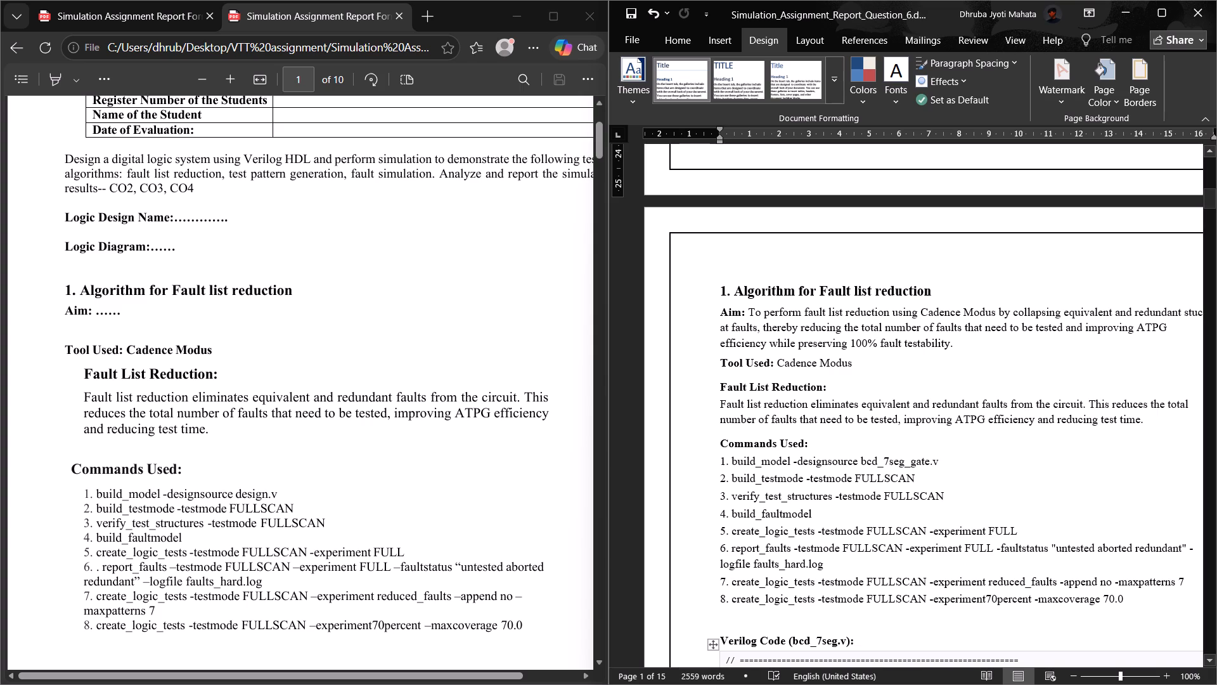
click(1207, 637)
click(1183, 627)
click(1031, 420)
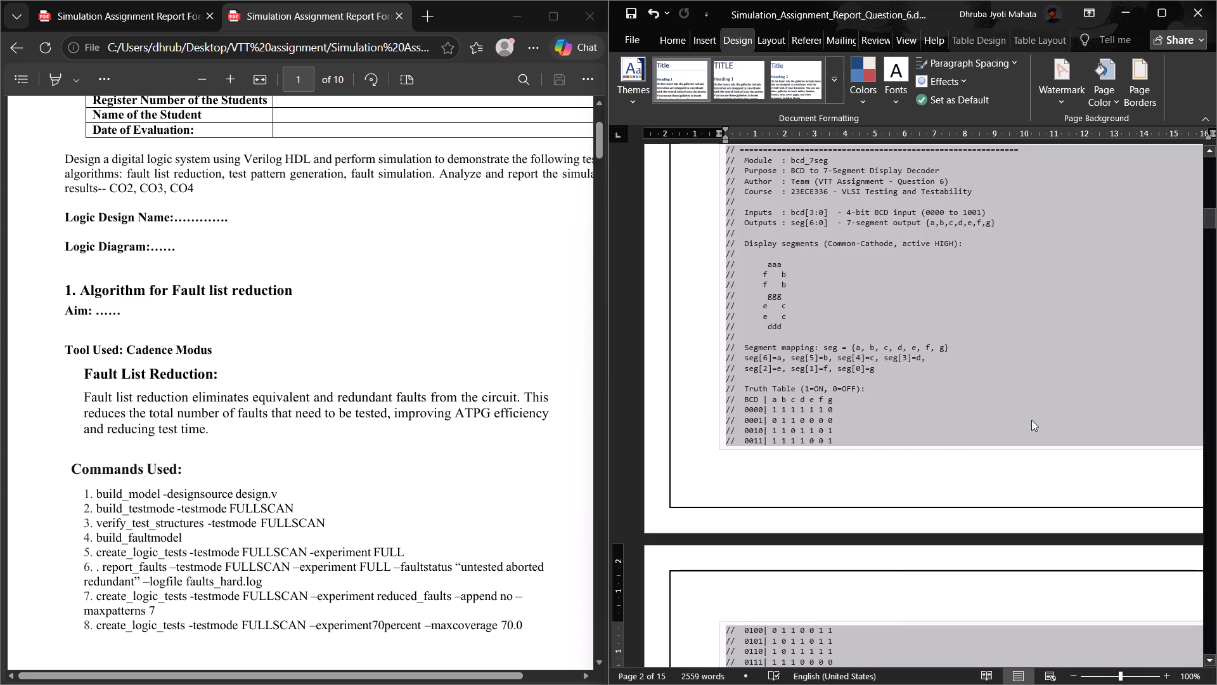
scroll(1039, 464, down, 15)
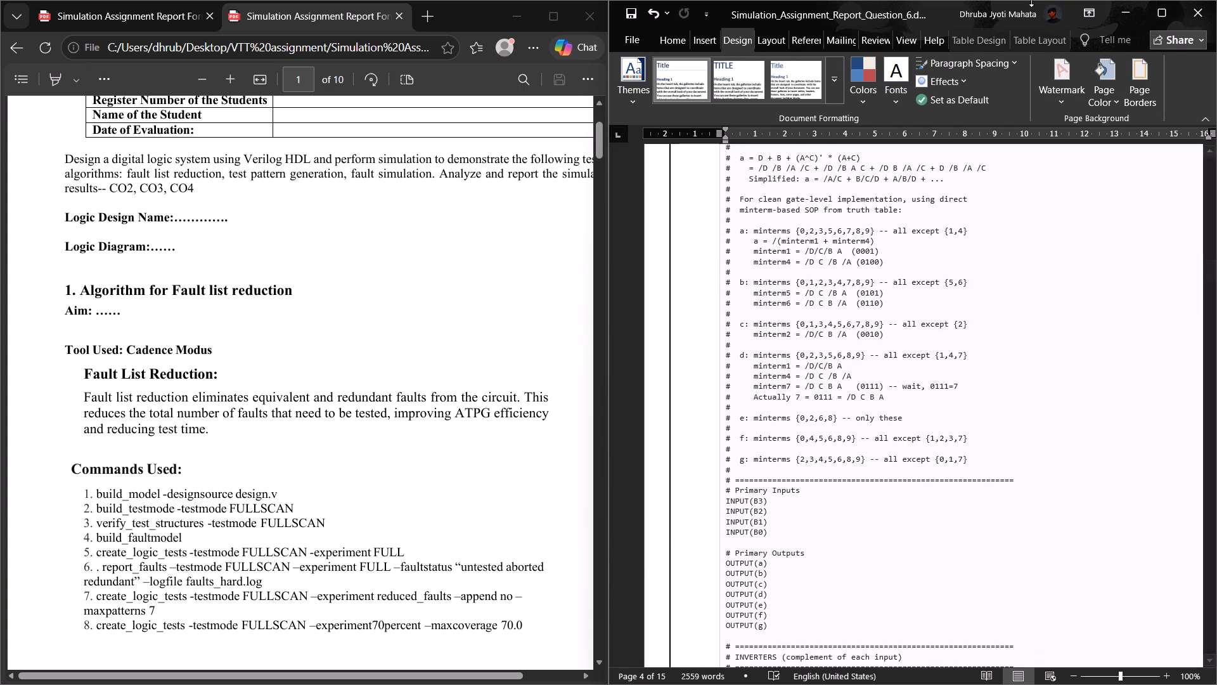
Rearrange the windows with the Word report in a wider left area and the format PDF in the narrower right area.
drag(937, 8, 0, 0)
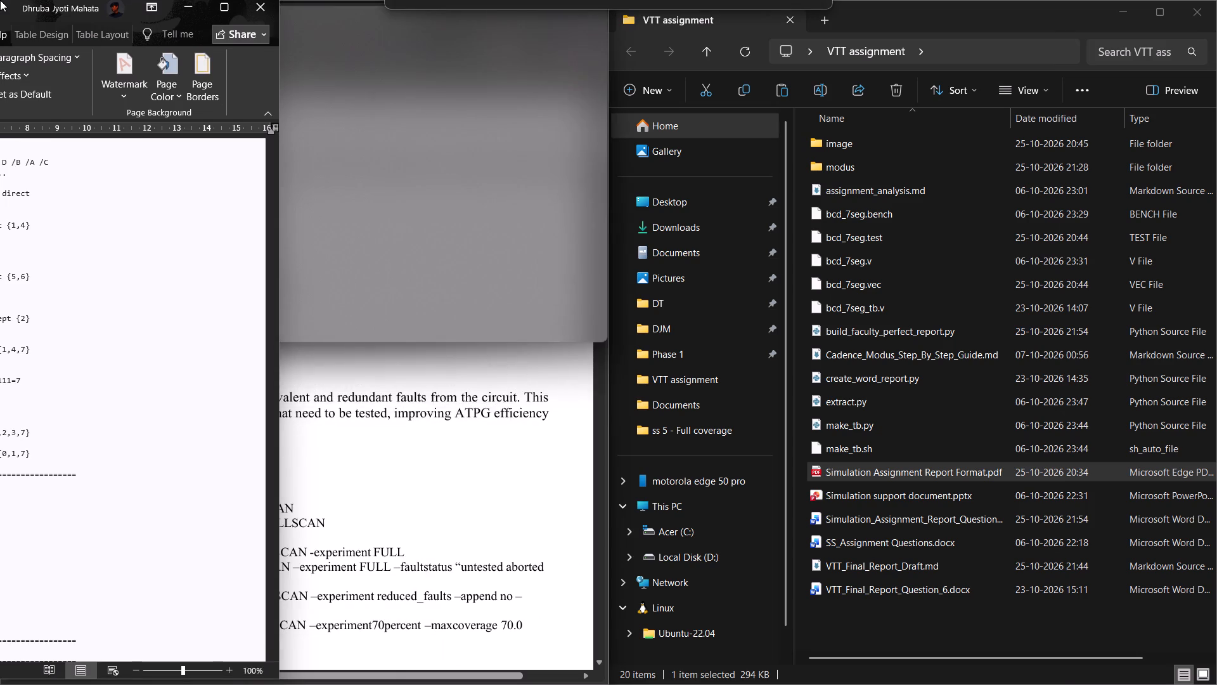
drag(0, 0, 498, 0)
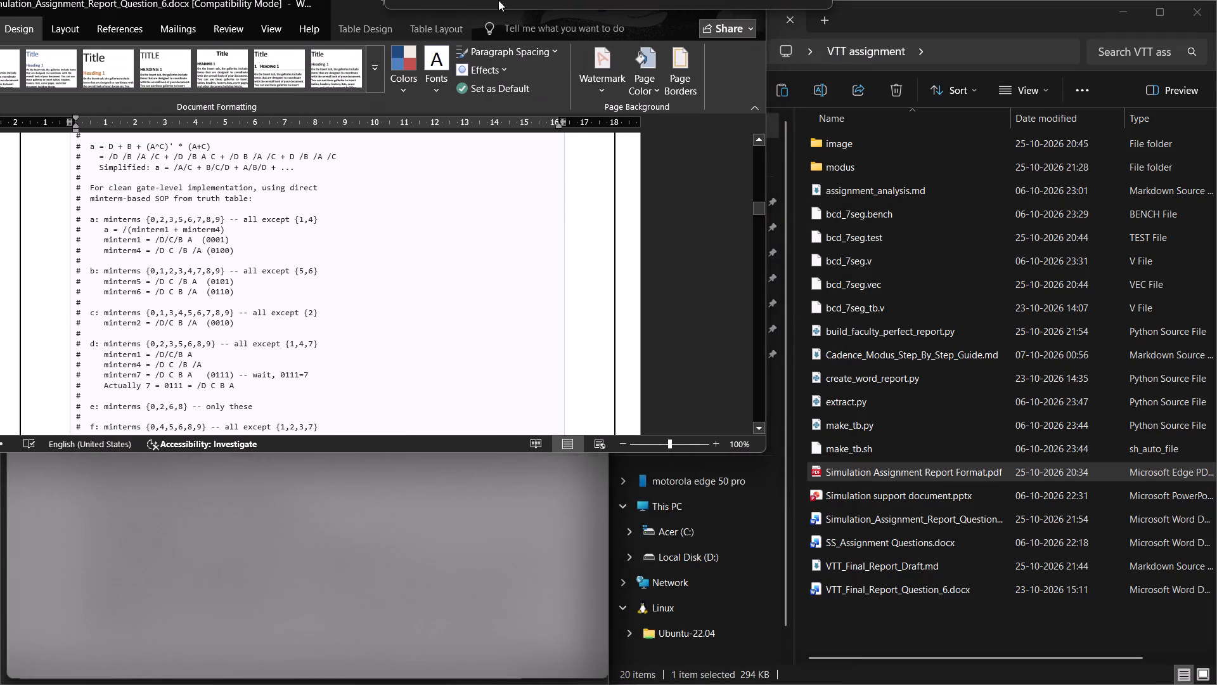
drag(498, 0, 496, 47)
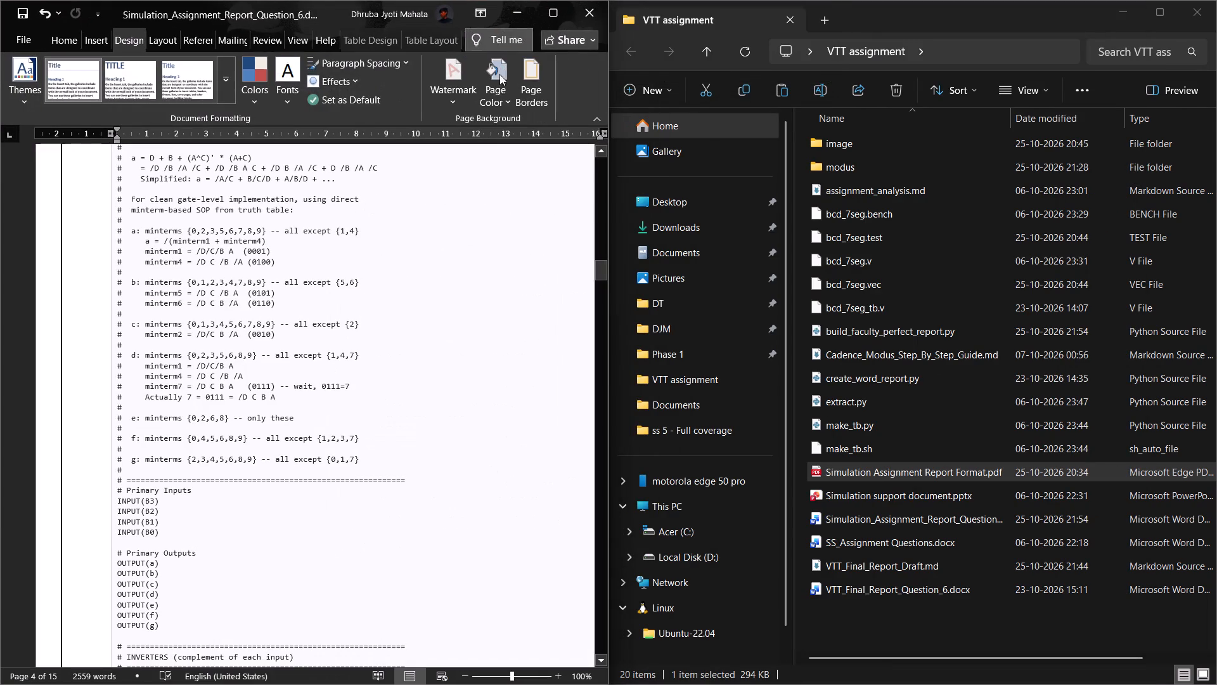
click(558, 14)
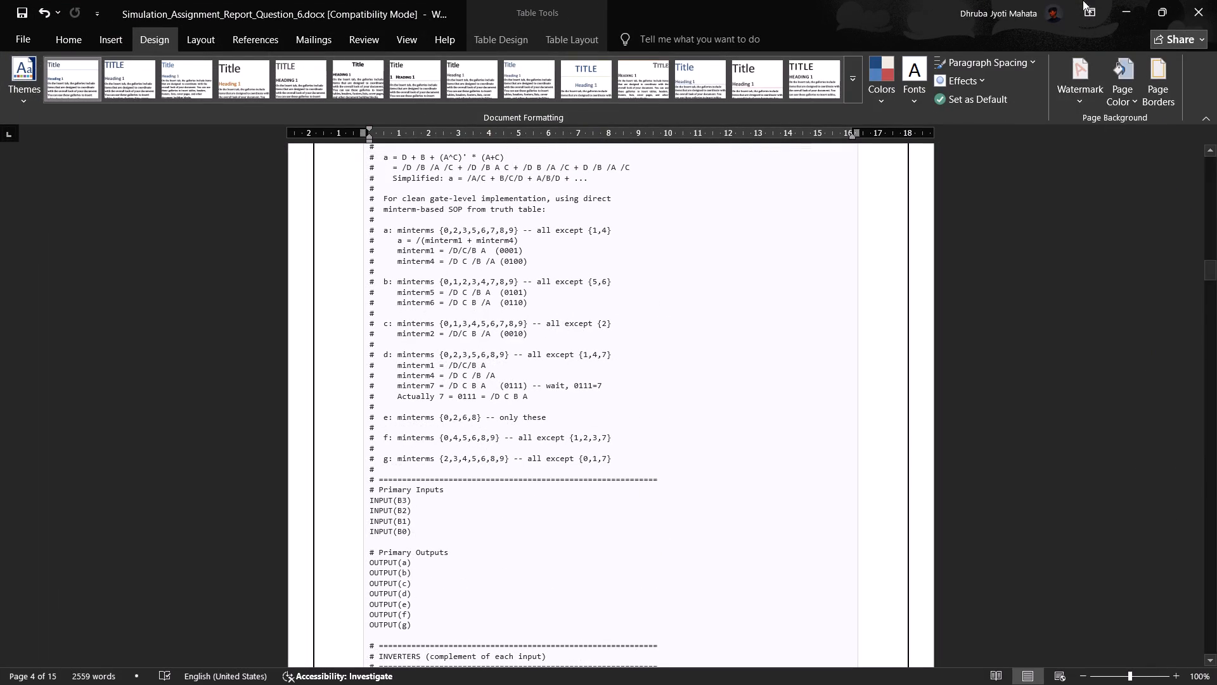
click(1156, 101)
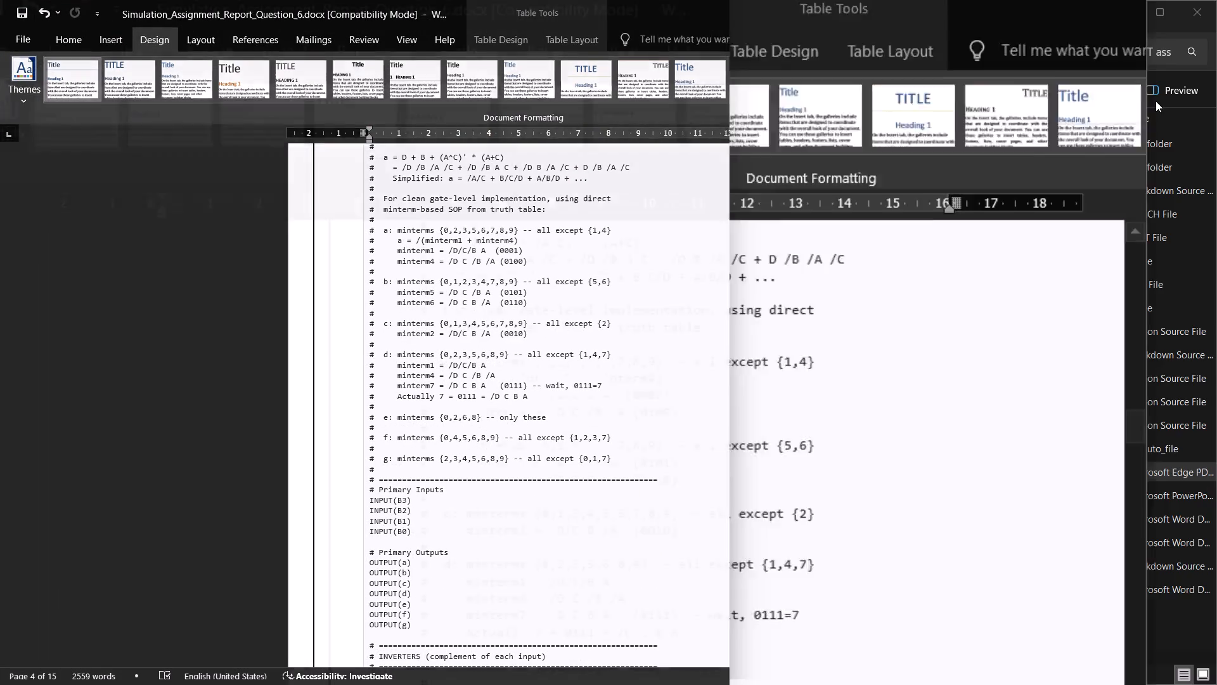
click(921, 206)
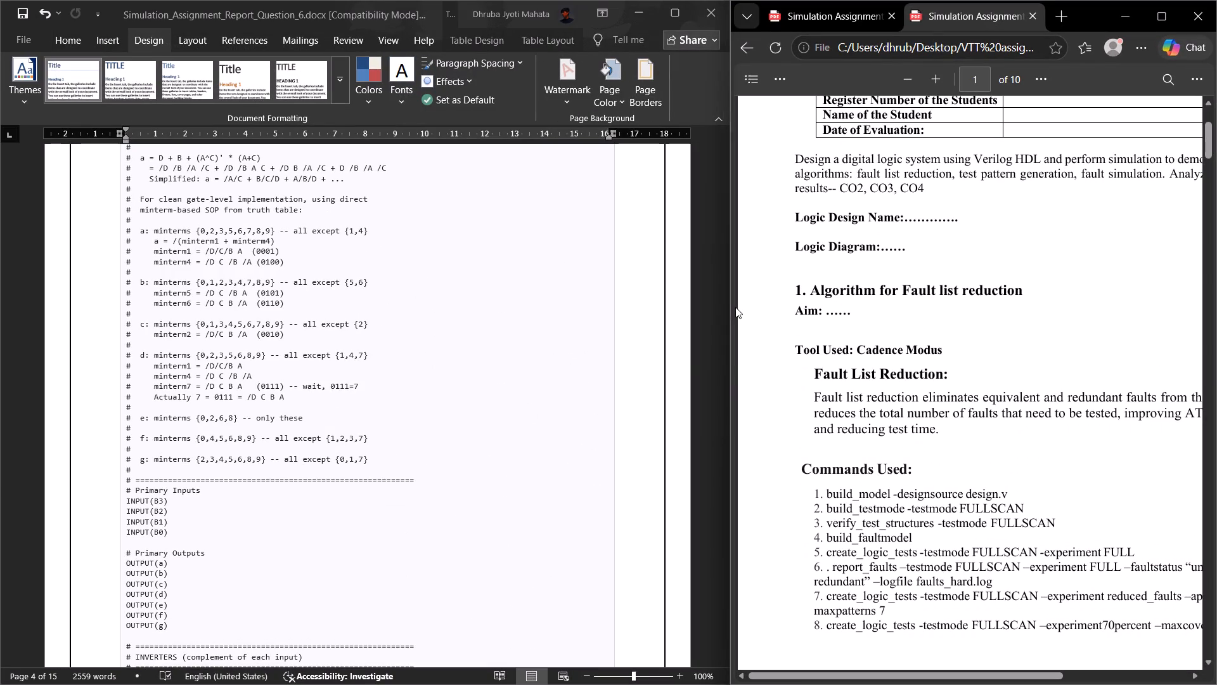
Compare the report's Commands Used list and Verilog Code heading in the Fault list reduction section with the format PDF.
scroll(532, 348, up, 15)
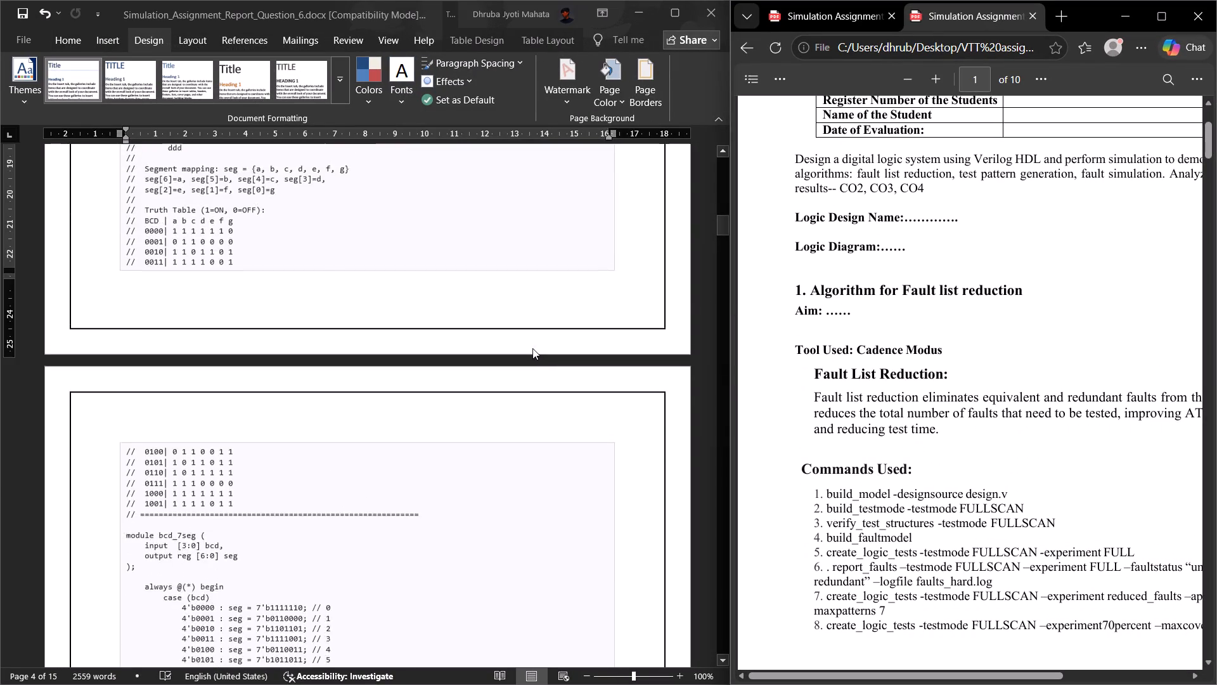
scroll(532, 348, up, 2)
scroll(853, 412, down, 1)
ctrl+scroll(996, 395, down, 1)
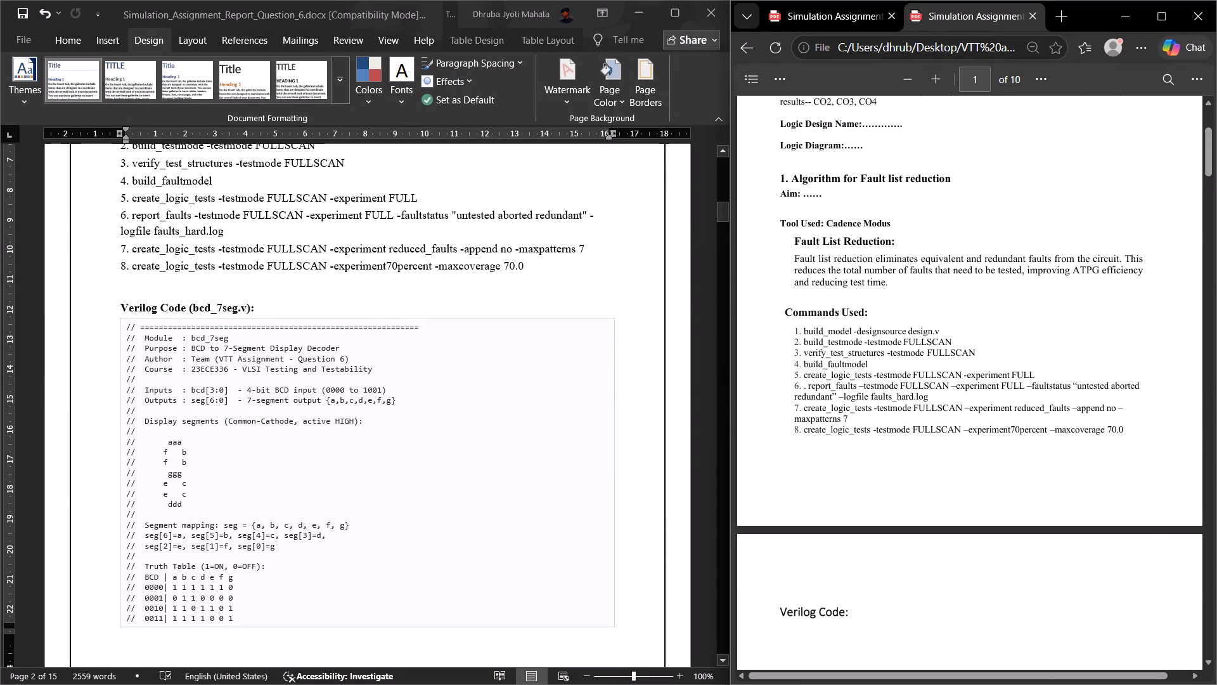
scroll(0, 257, up, 3)
scroll(0, 256, down, 3)
scroll(0, 256, up, 3)
click(361, 308)
scroll(376, 332, up, 6)
scroll(378, 341, down, 1)
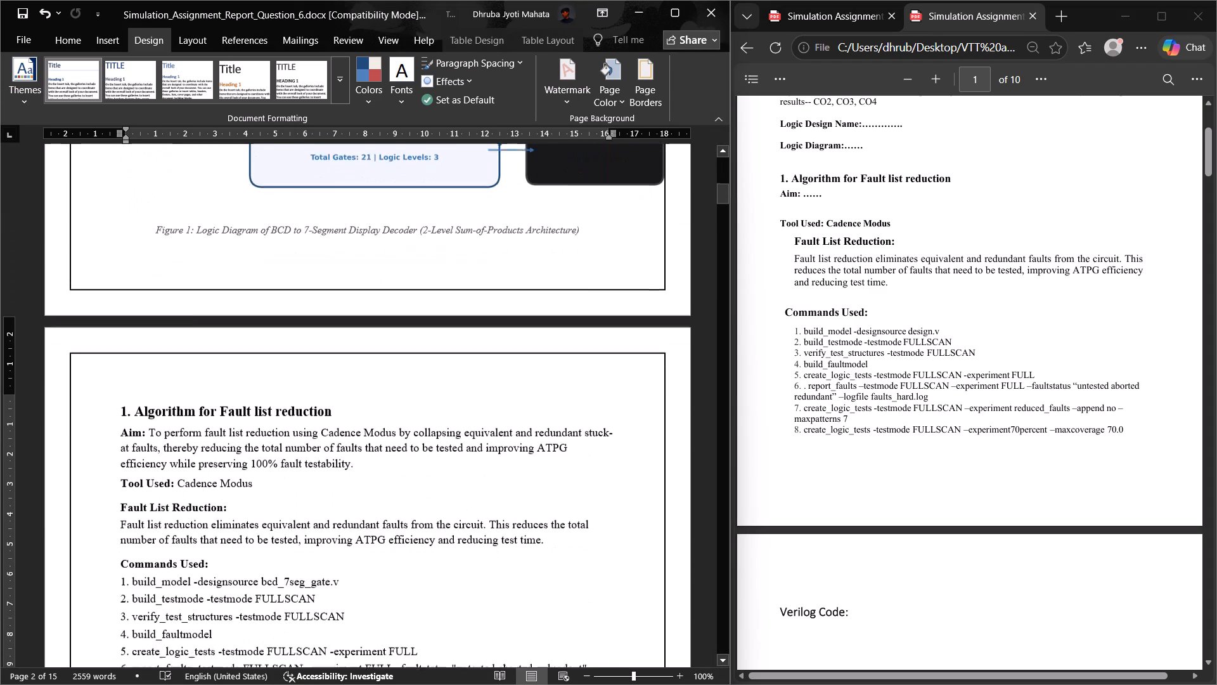
scroll(1062, 363, down, 1)
scroll(420, 403, down, 1)
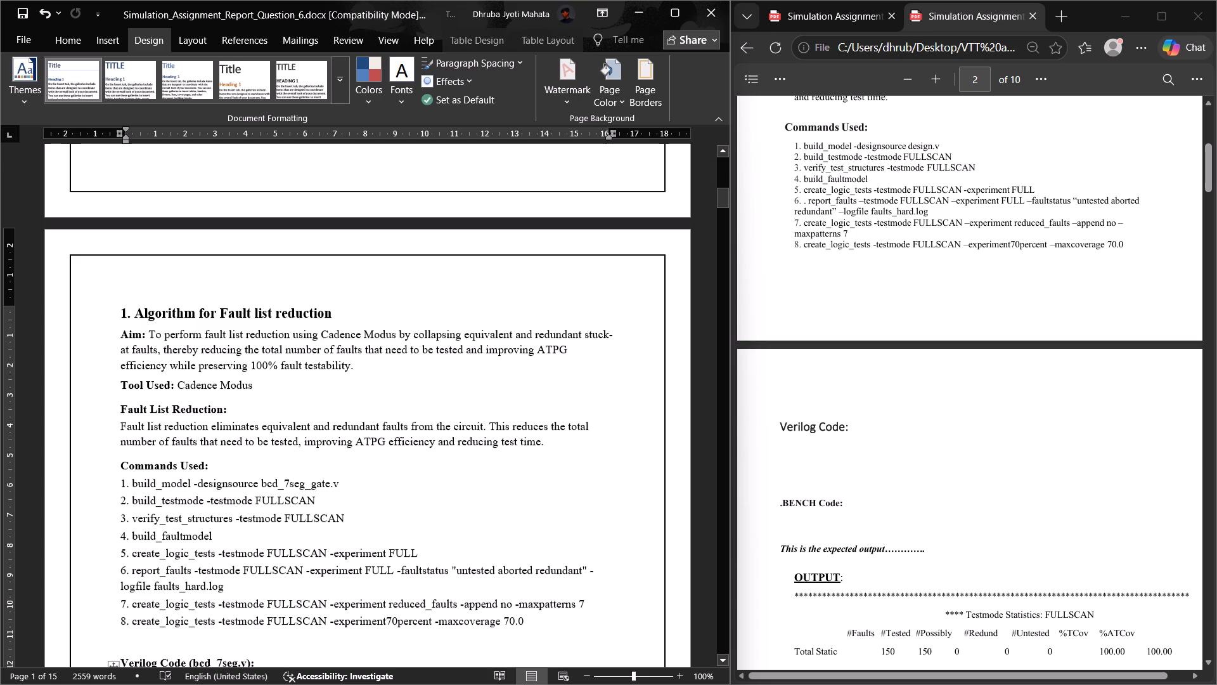
scroll(420, 403, down, 3)
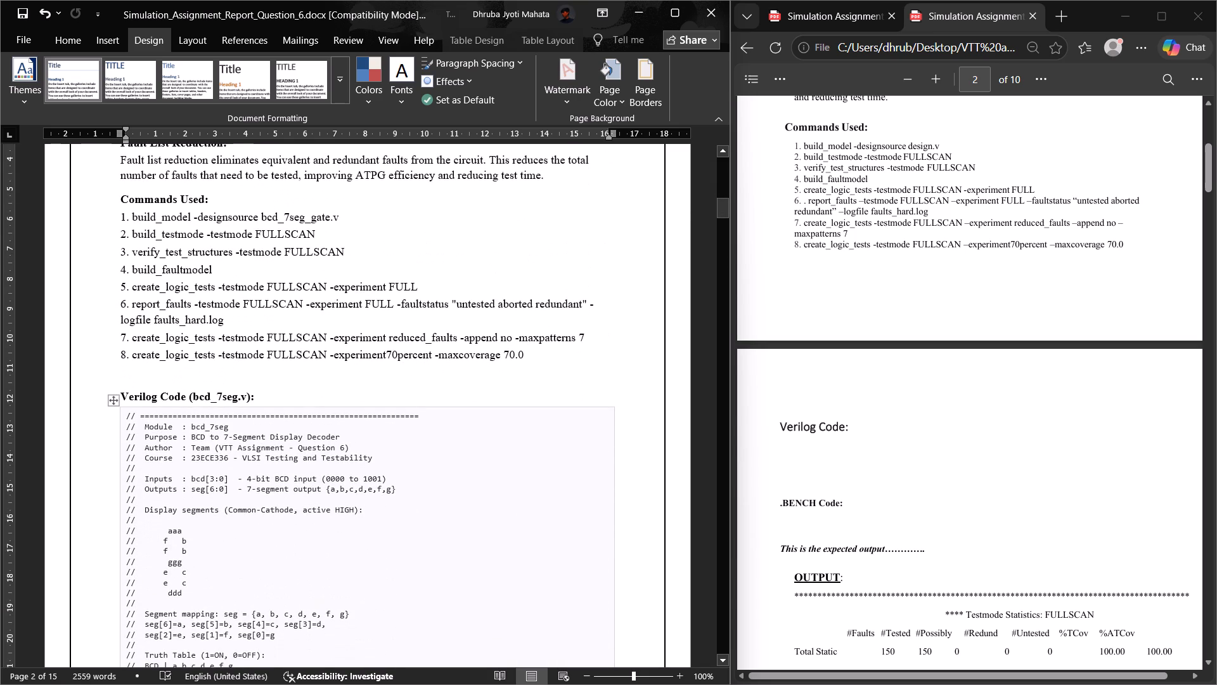
scroll(415, 403, down, 3)
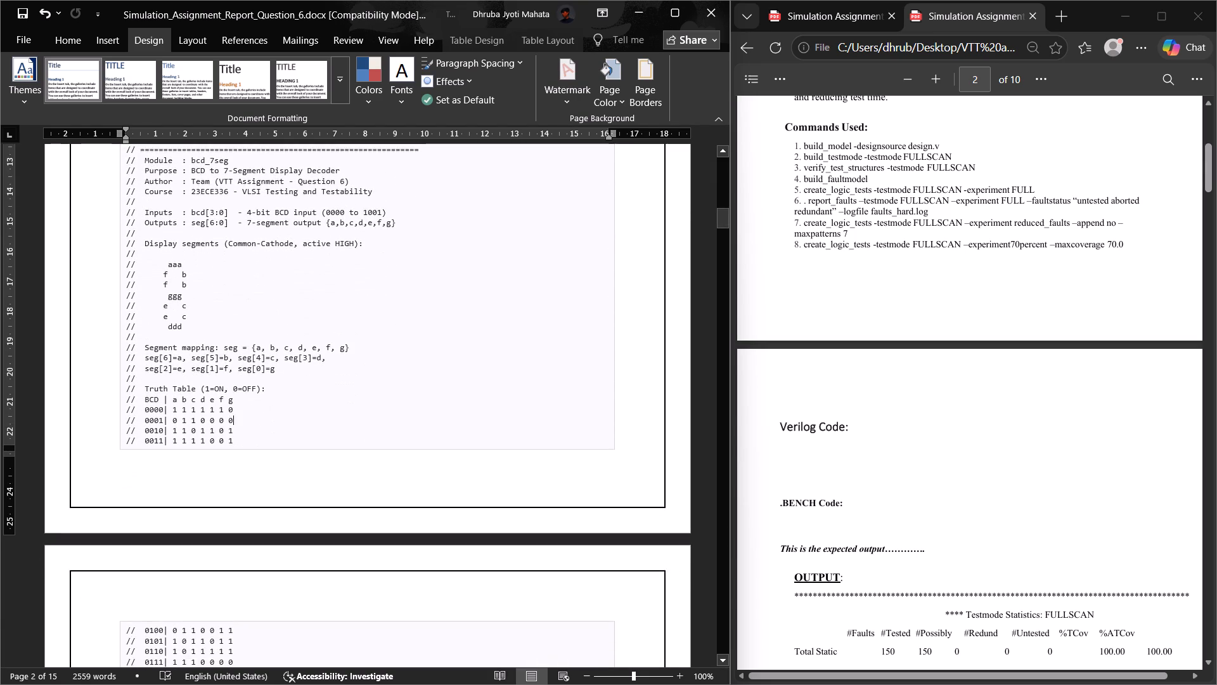
scroll(415, 403, up, 5)
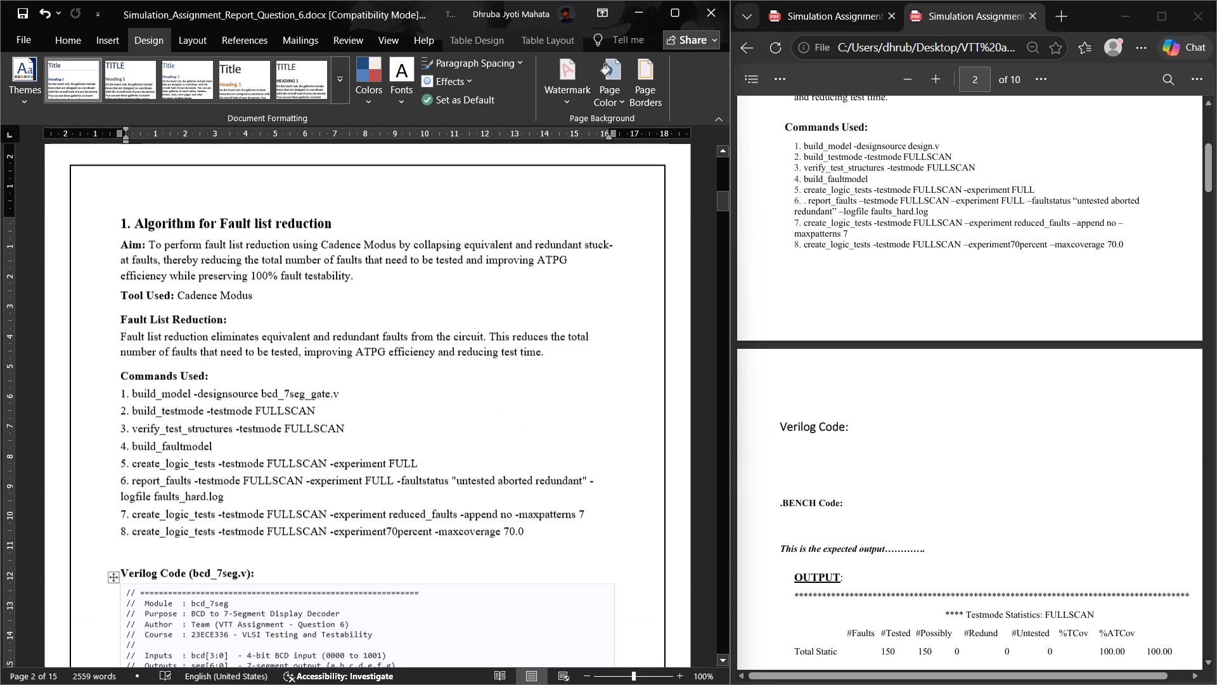
Review the report's Verilog and .BENCH code listings through the OUTPUT block against the format PDF's second page.
scroll(415, 403, down, 9)
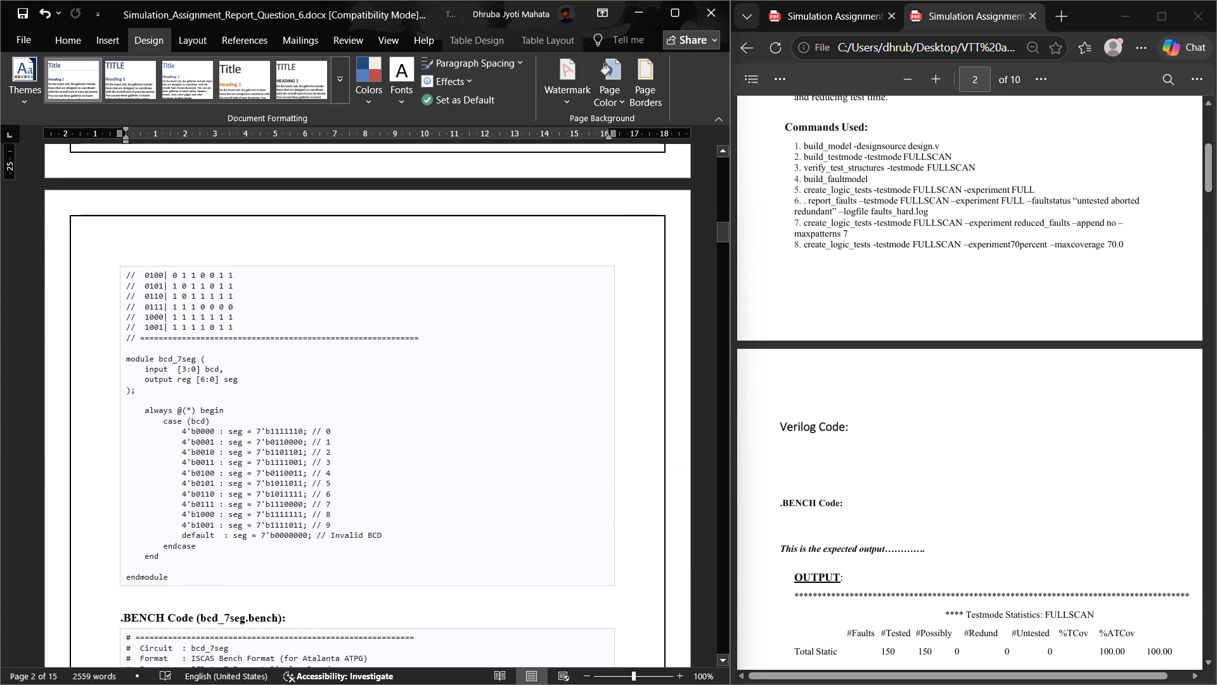
scroll(415, 403, down, 12)
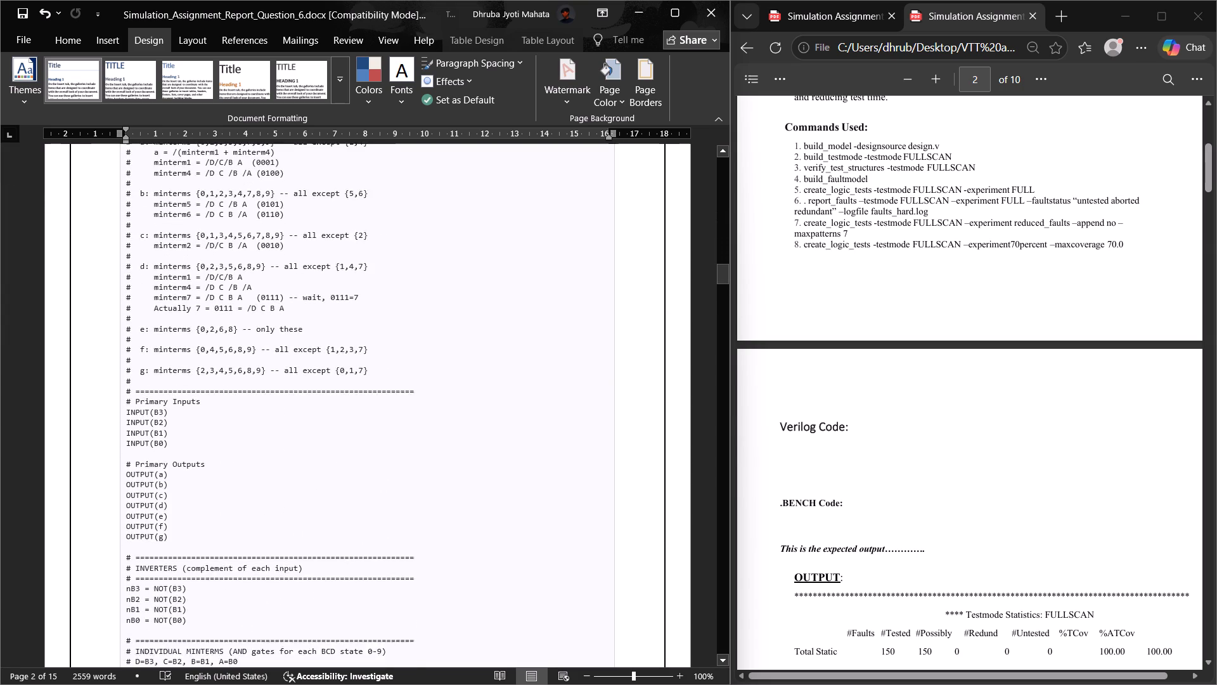
scroll(415, 403, down, 12)
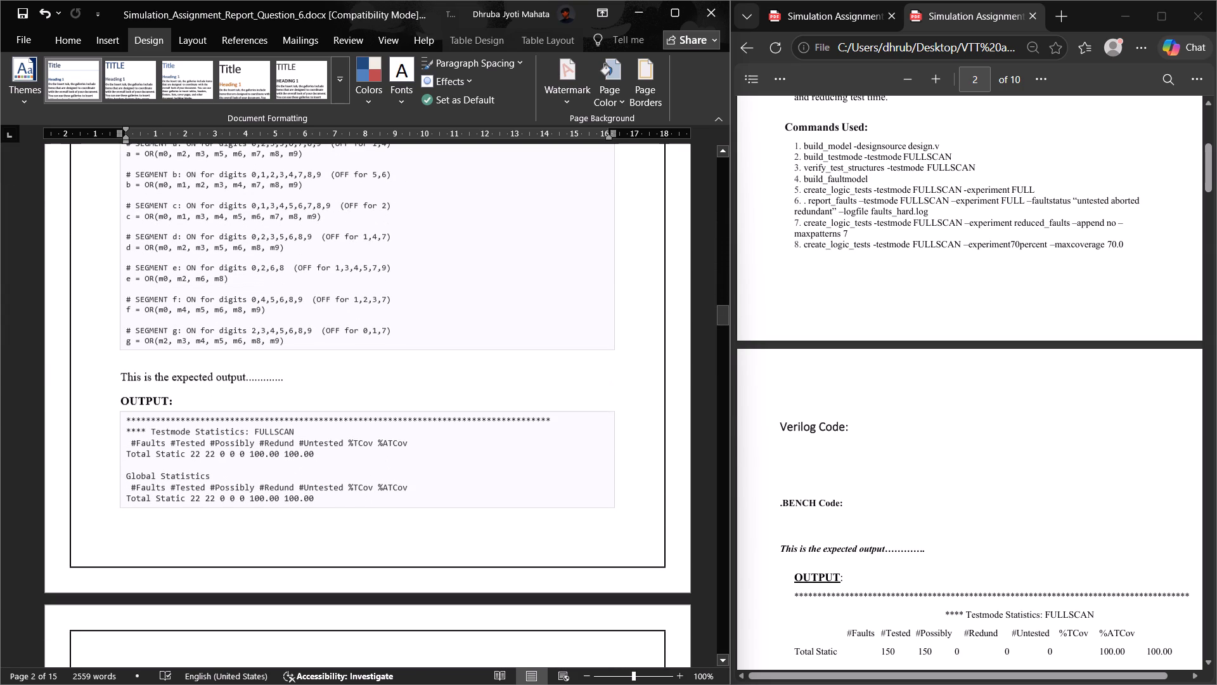
scroll(1102, 408, down, 3)
scroll(1095, 408, up, 1)
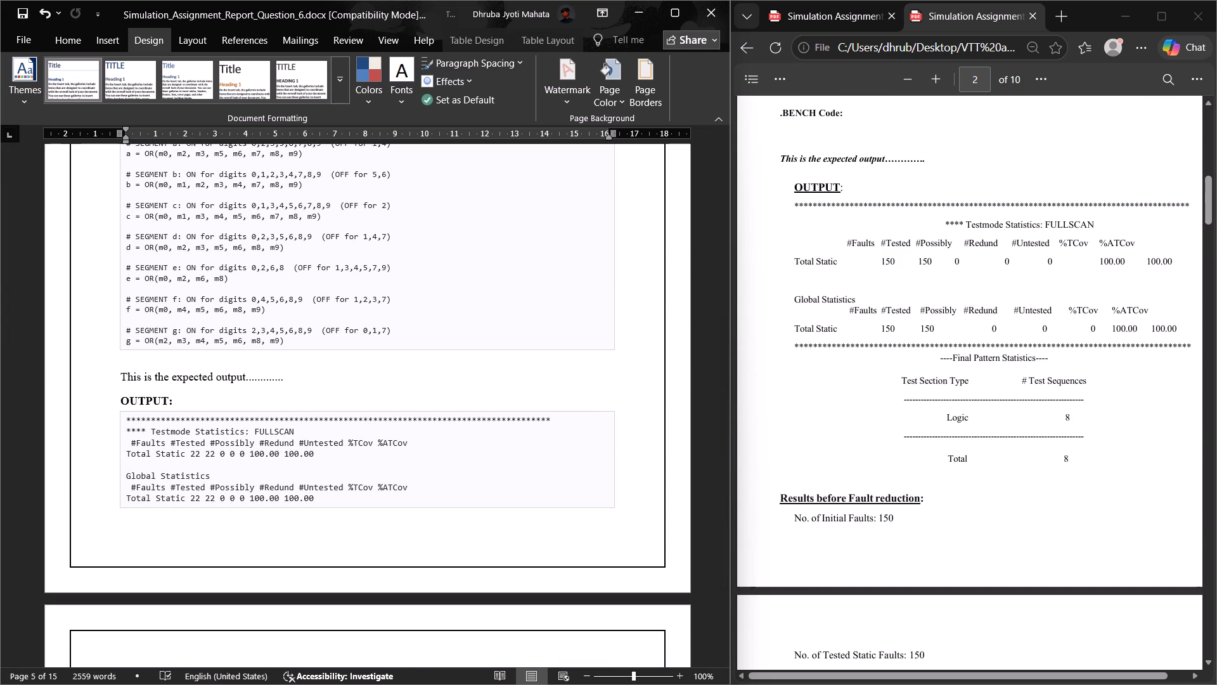
Delete the "This is the expected output" line and the empty line above the OUTPUT heading.
click(302, 367)
click(304, 374)
drag(306, 374, 248, 374)
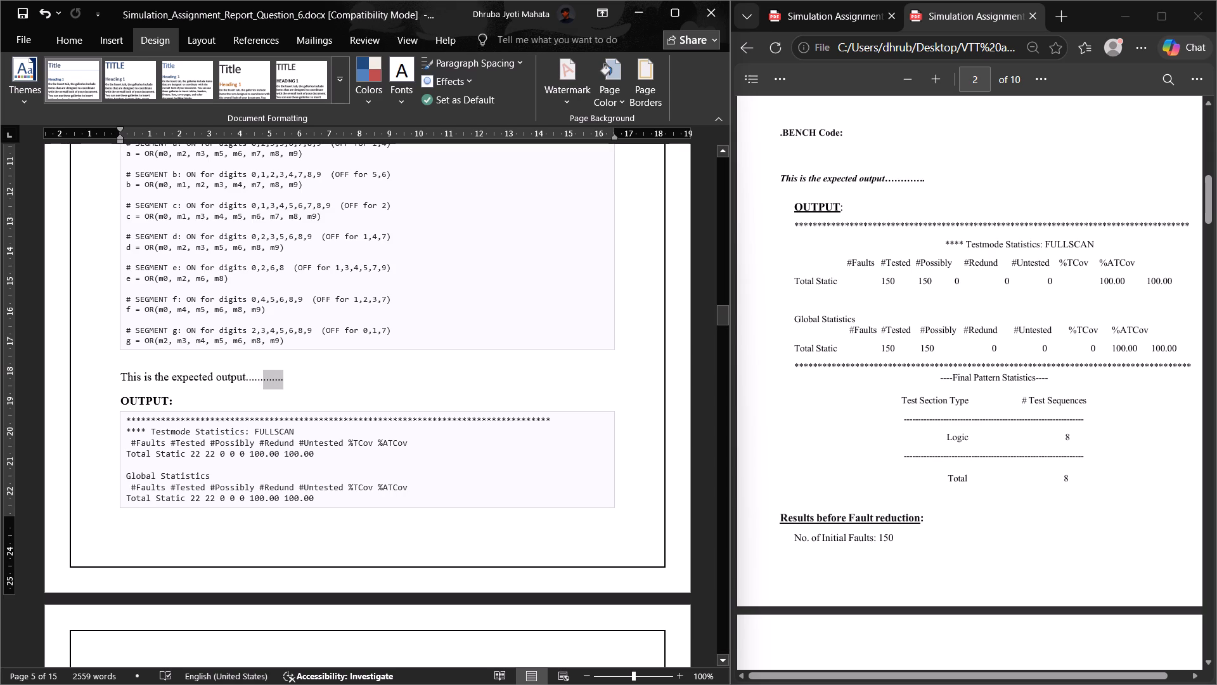
drag(248, 374, 105, 375)
key(BackSpace)
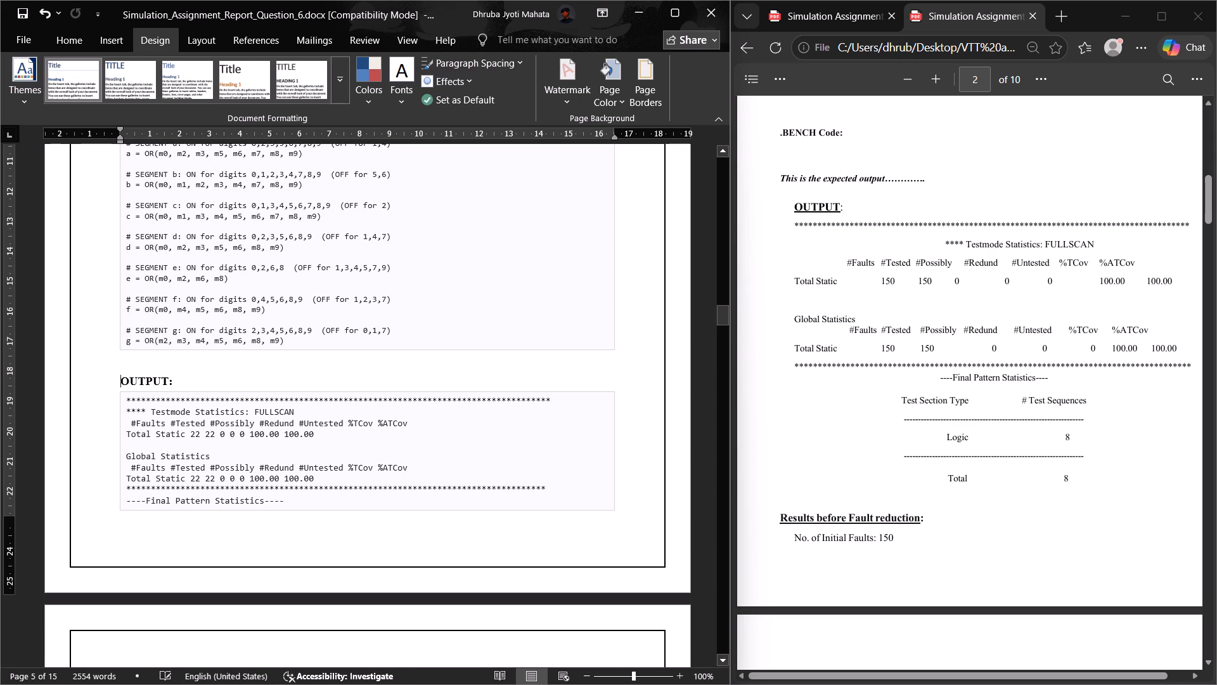
key(BackSpace)
Remove the empty # comment line above "SOP expressions (from Karnaugh Map minimization)" in the .BENCH code.
scroll(301, 446, down, 2)
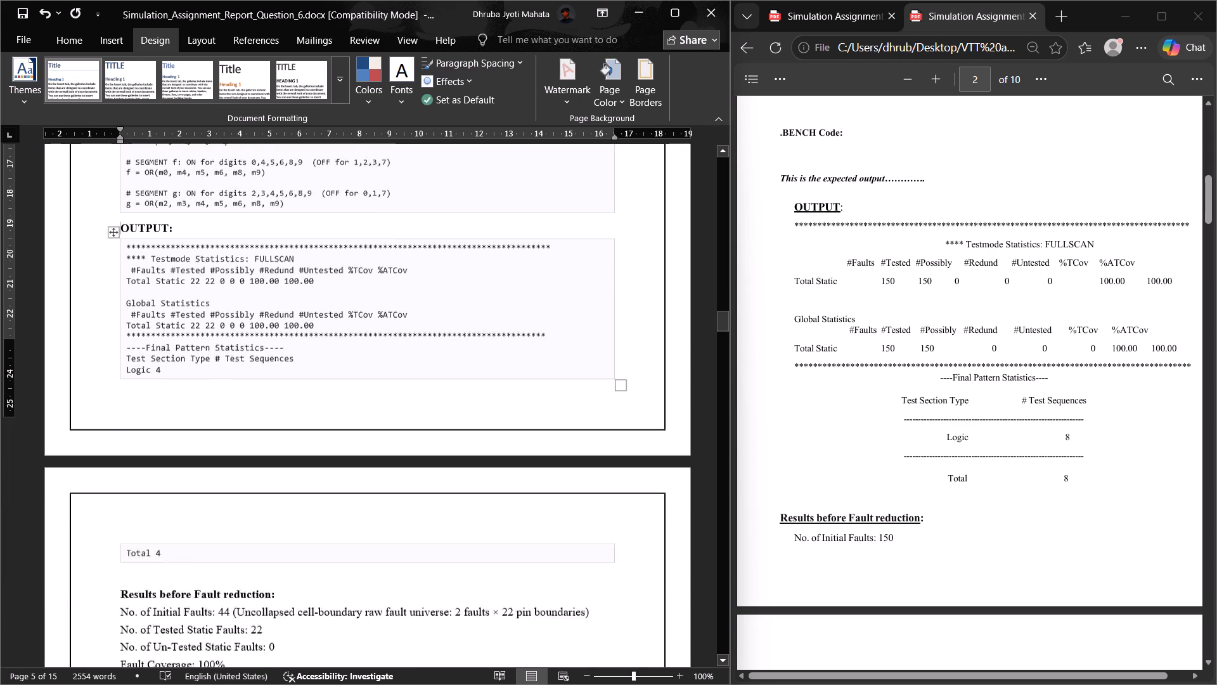
scroll(300, 444, up, 8)
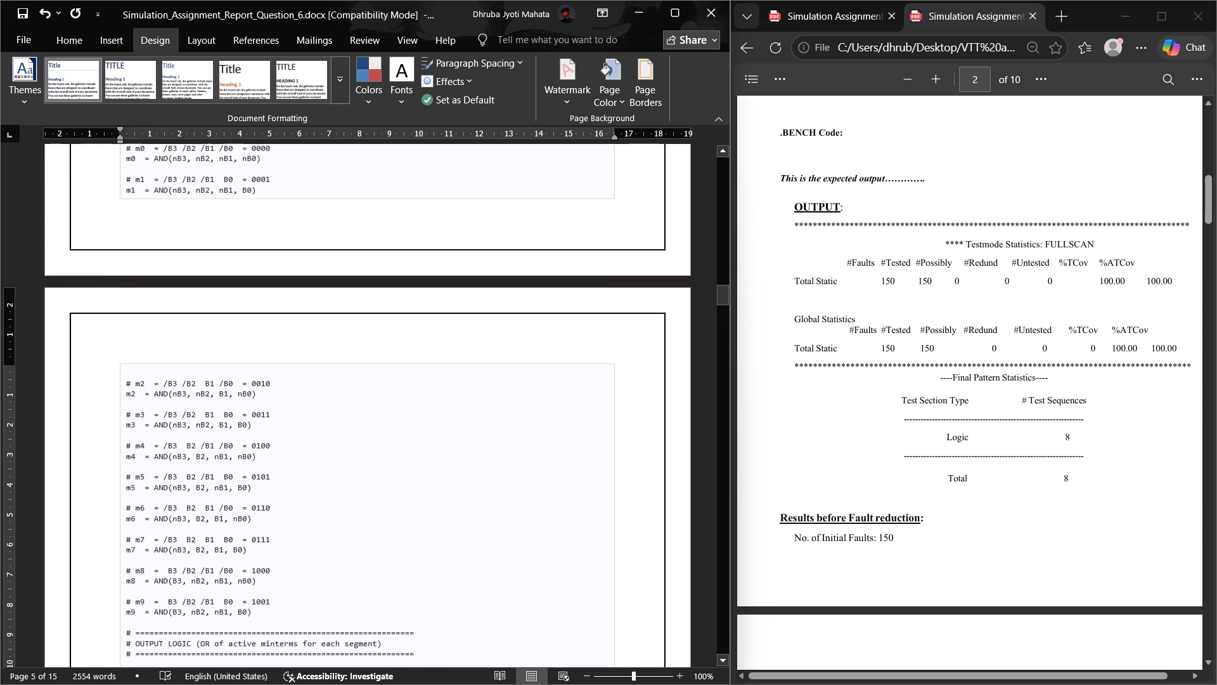
scroll(298, 432, up, 6)
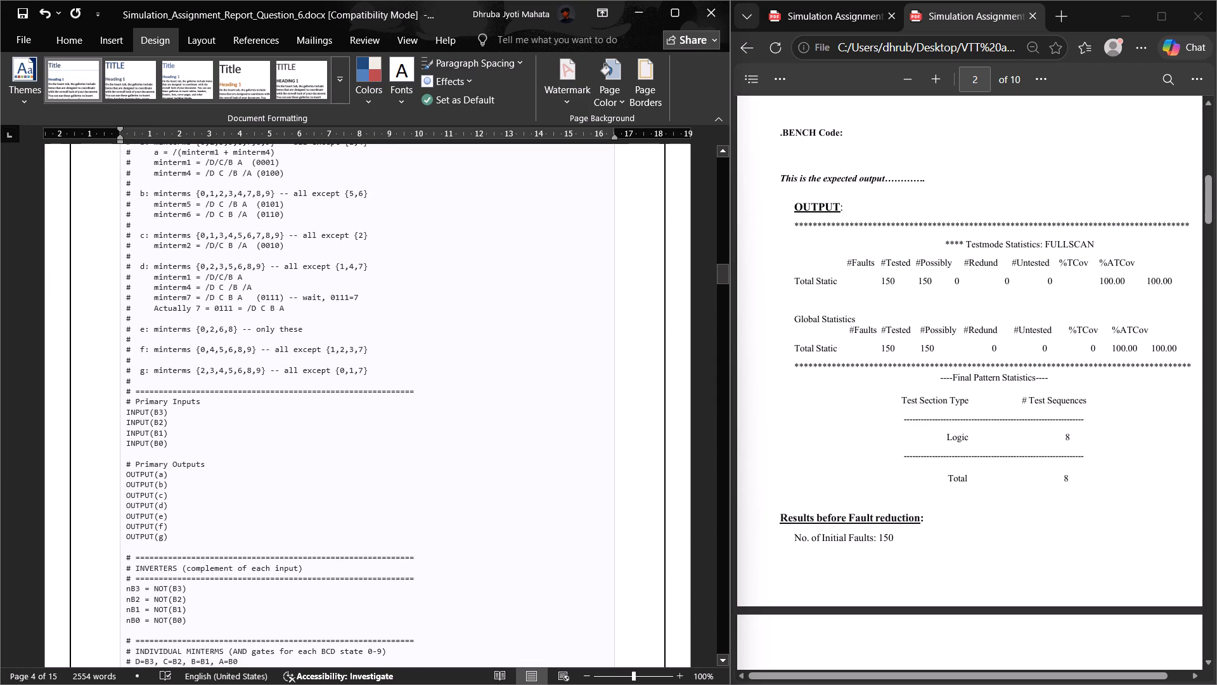
scroll(174, 450, up, 7)
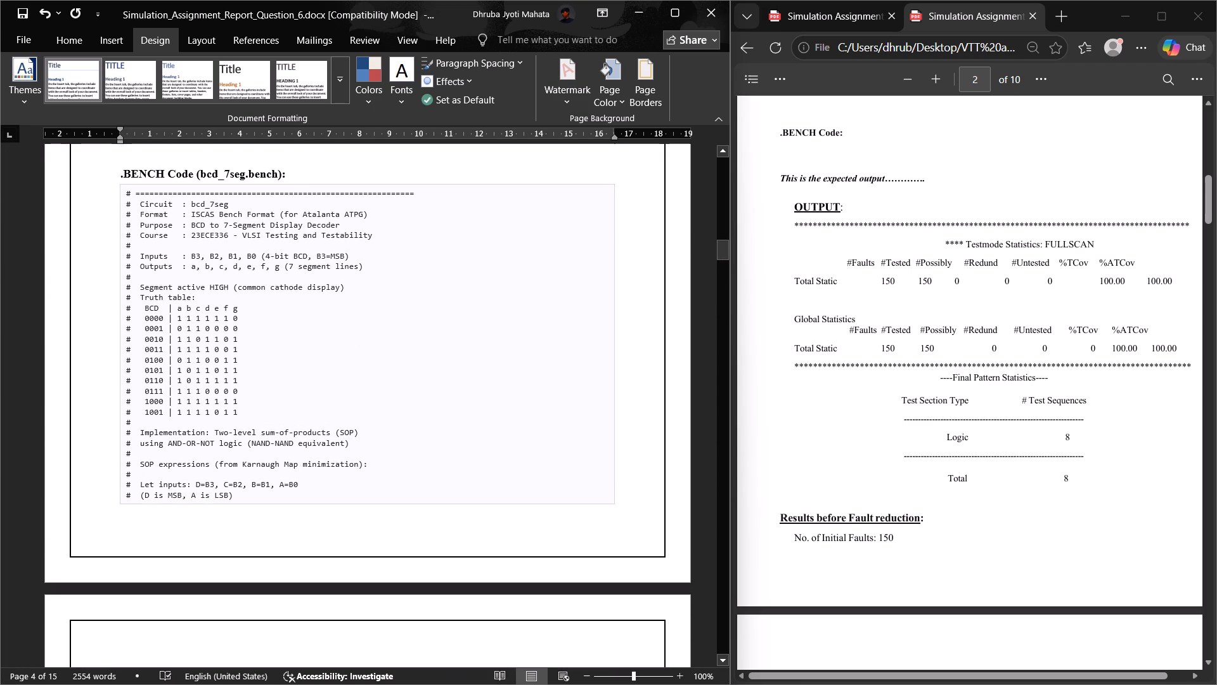
click(162, 248)
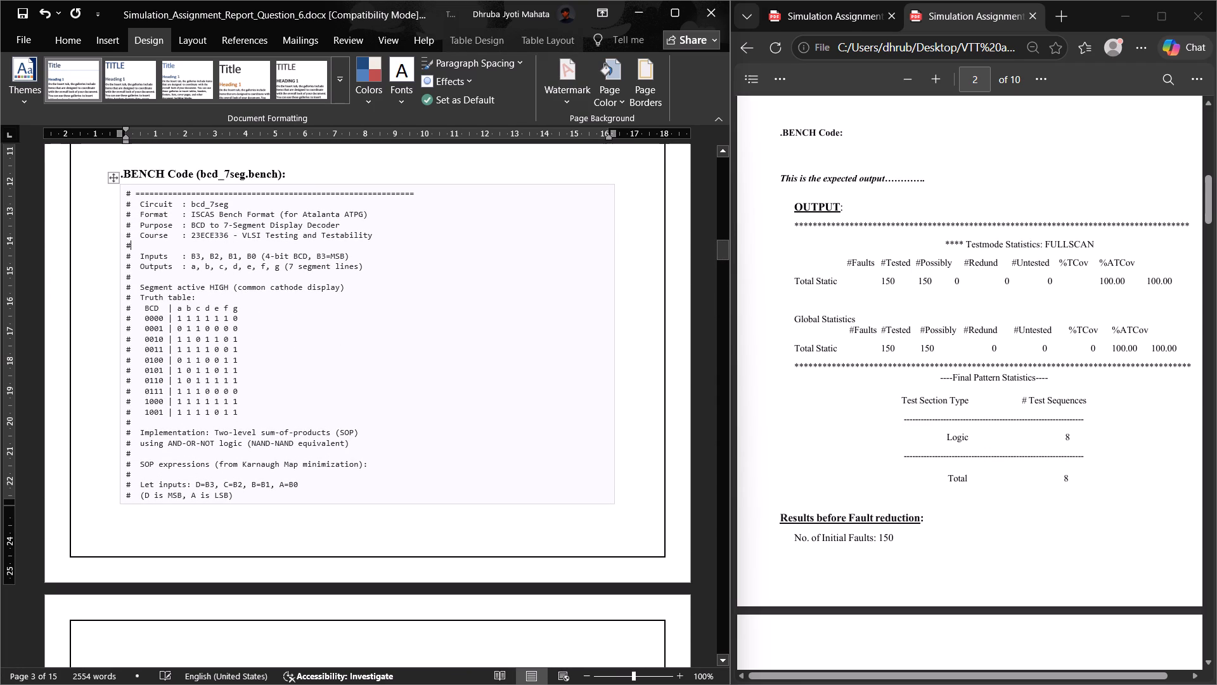
click(171, 279)
click(166, 458)
key(BackSpace)
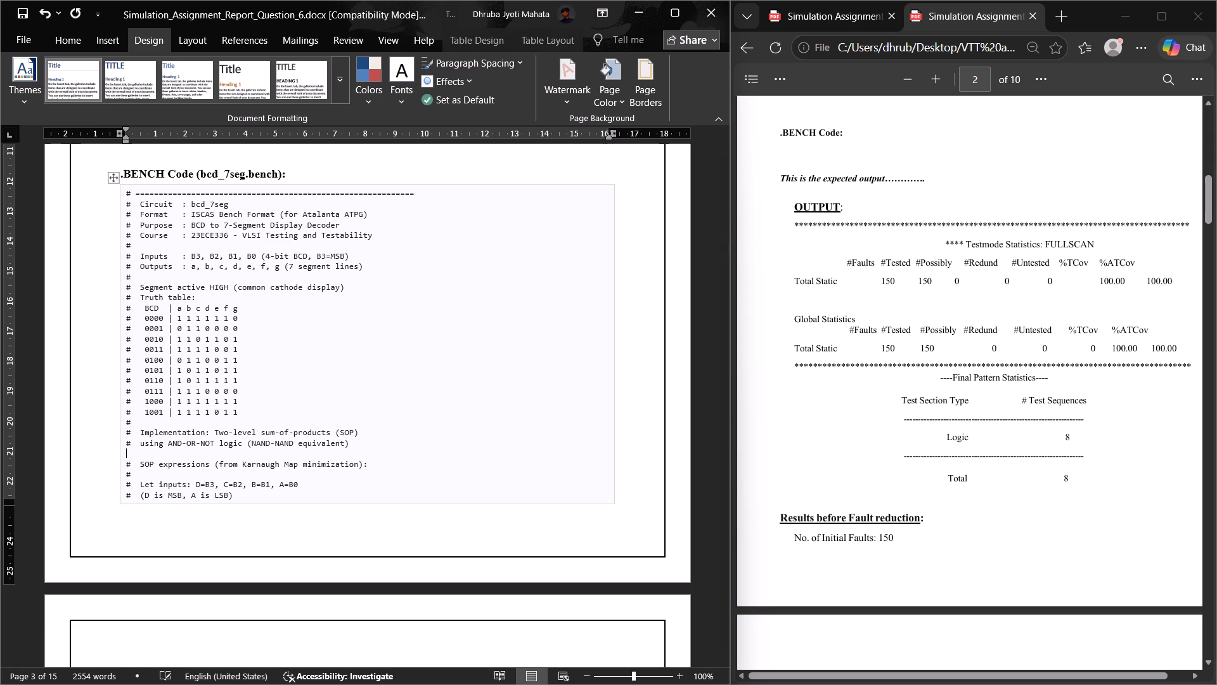
key(BackSpace)
click(265, 470)
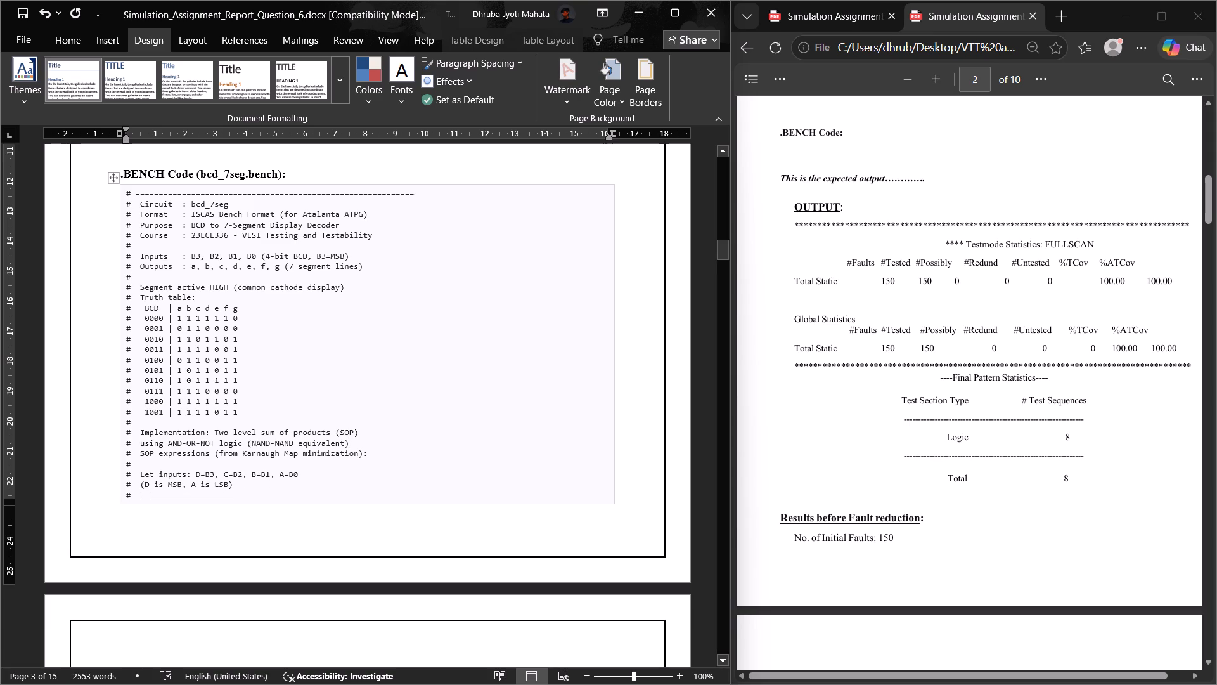
Replace the lone # line below "(D is MSB, A is LSB)" in the .BENCH code with a blank line.
scroll(265, 484, down, 2)
click(194, 316)
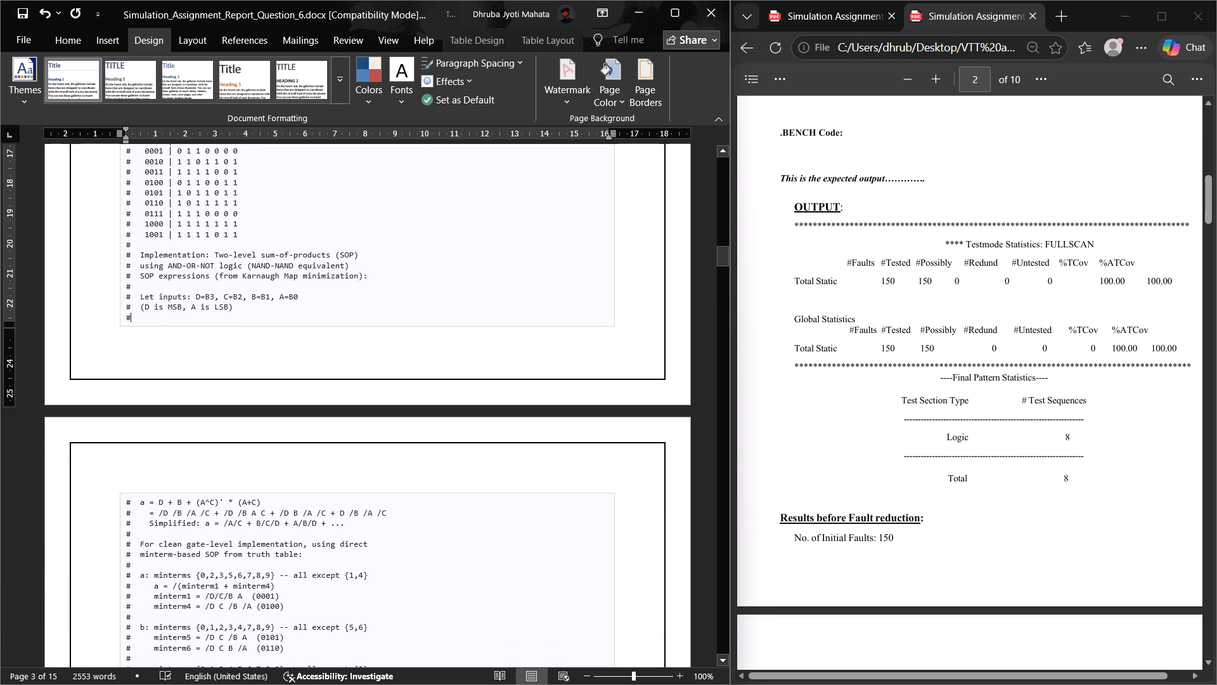
key(BackSpace)
key(BackSpace)
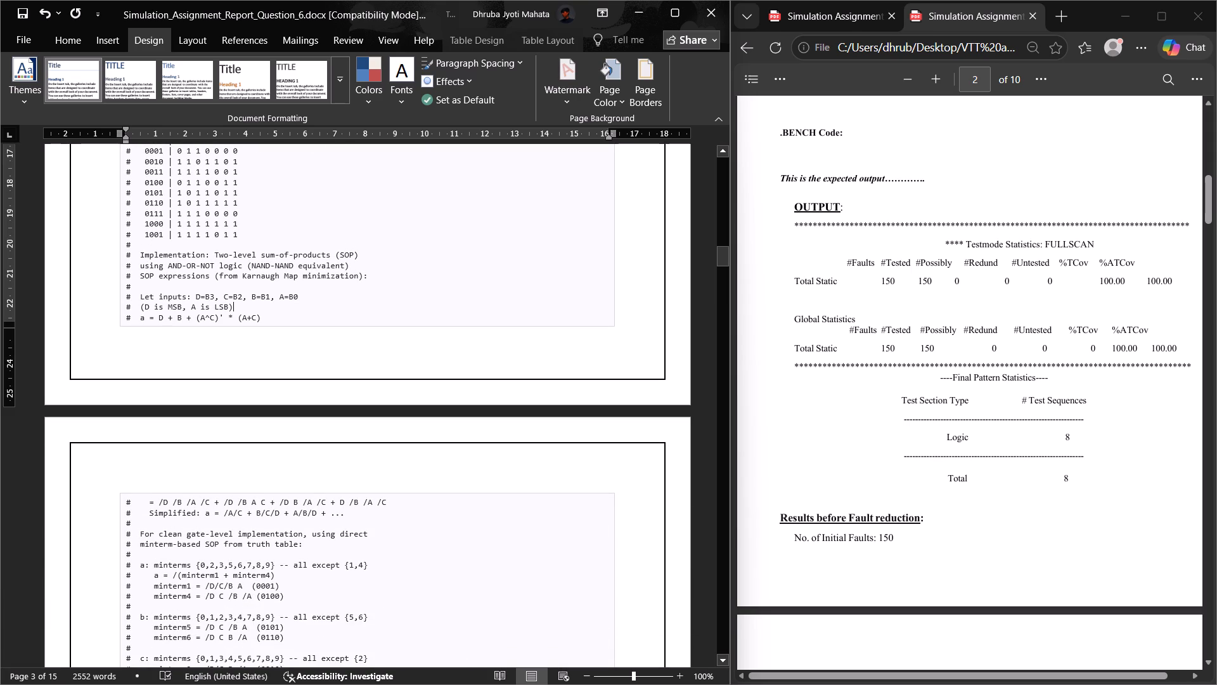
key(Return)
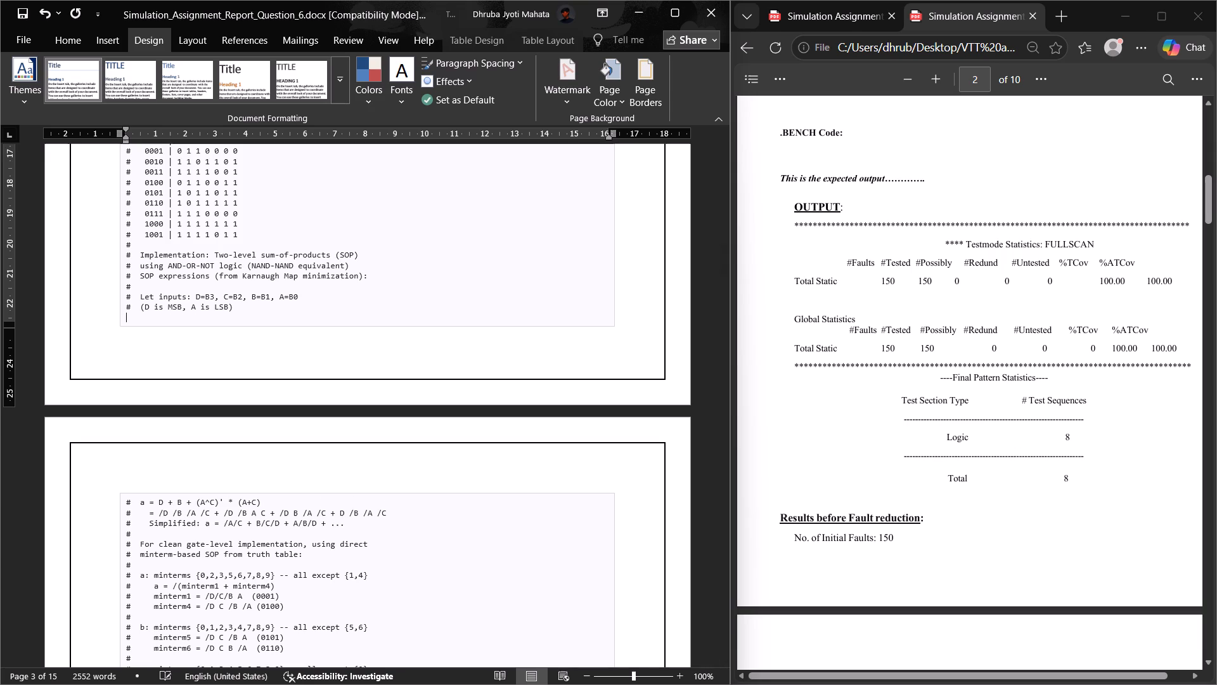
Remove the empty # line between the g minterms line and the Primary Inputs separator in the .BENCH code.
scroll(258, 318, down, 2)
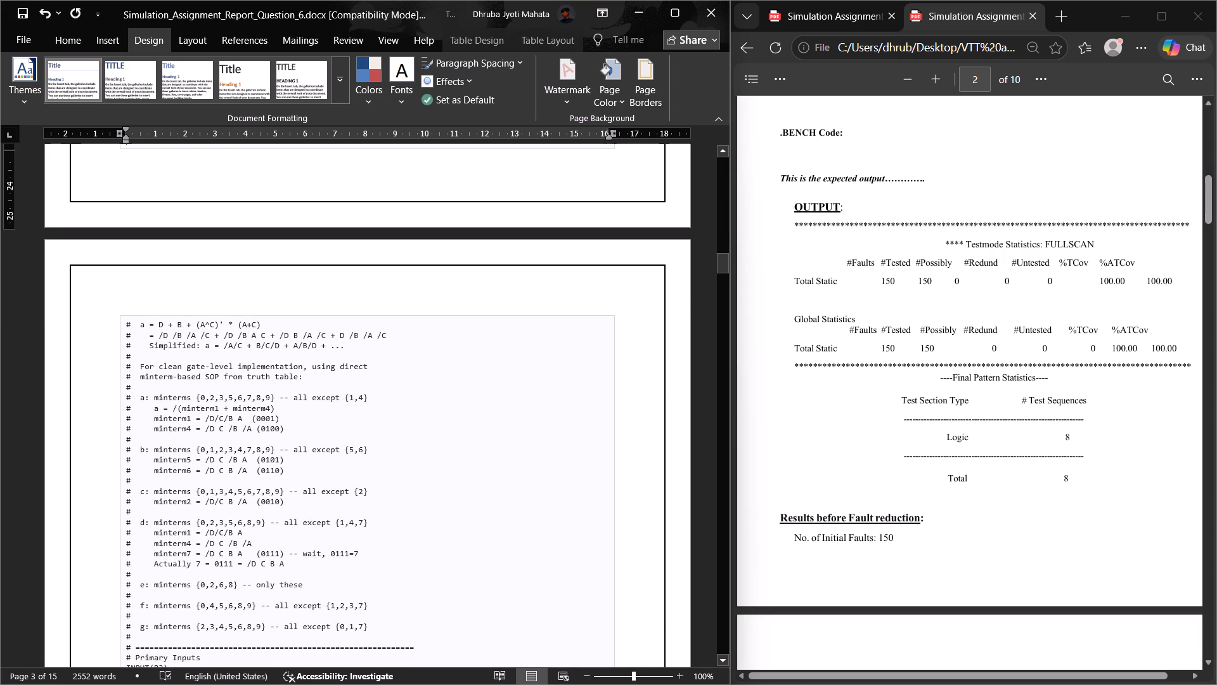
scroll(221, 471, down, 1)
click(171, 554)
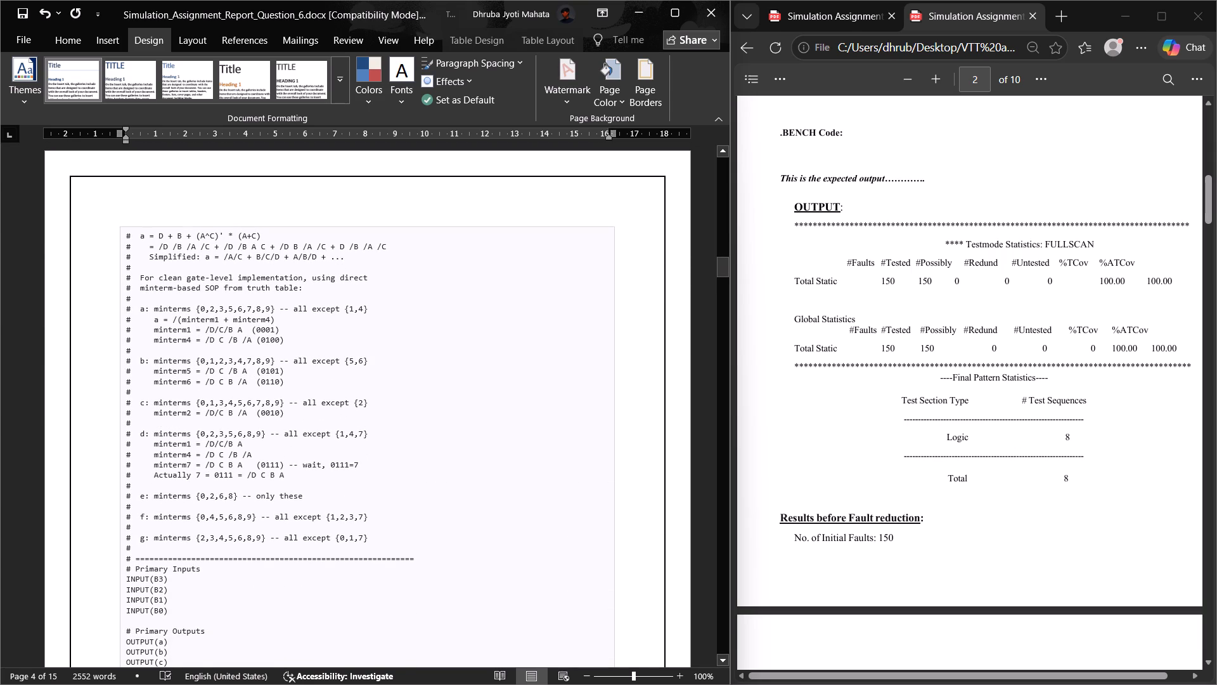
click(171, 551)
key(BackSpace)
key(BackSpace)
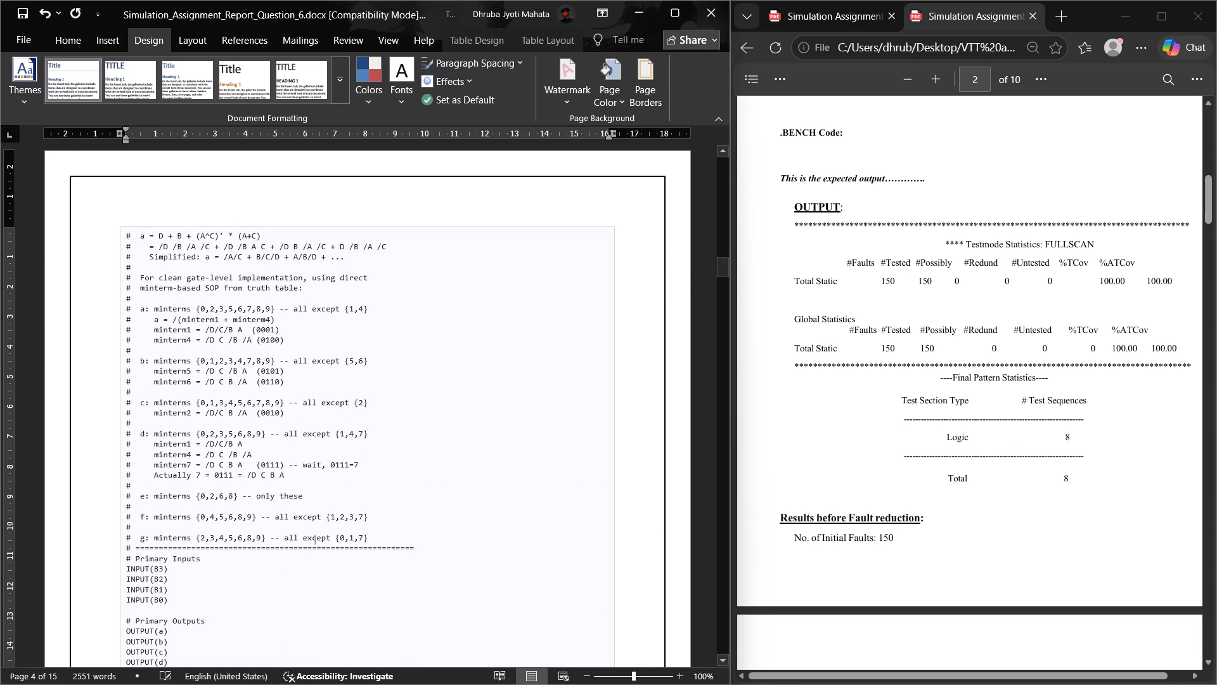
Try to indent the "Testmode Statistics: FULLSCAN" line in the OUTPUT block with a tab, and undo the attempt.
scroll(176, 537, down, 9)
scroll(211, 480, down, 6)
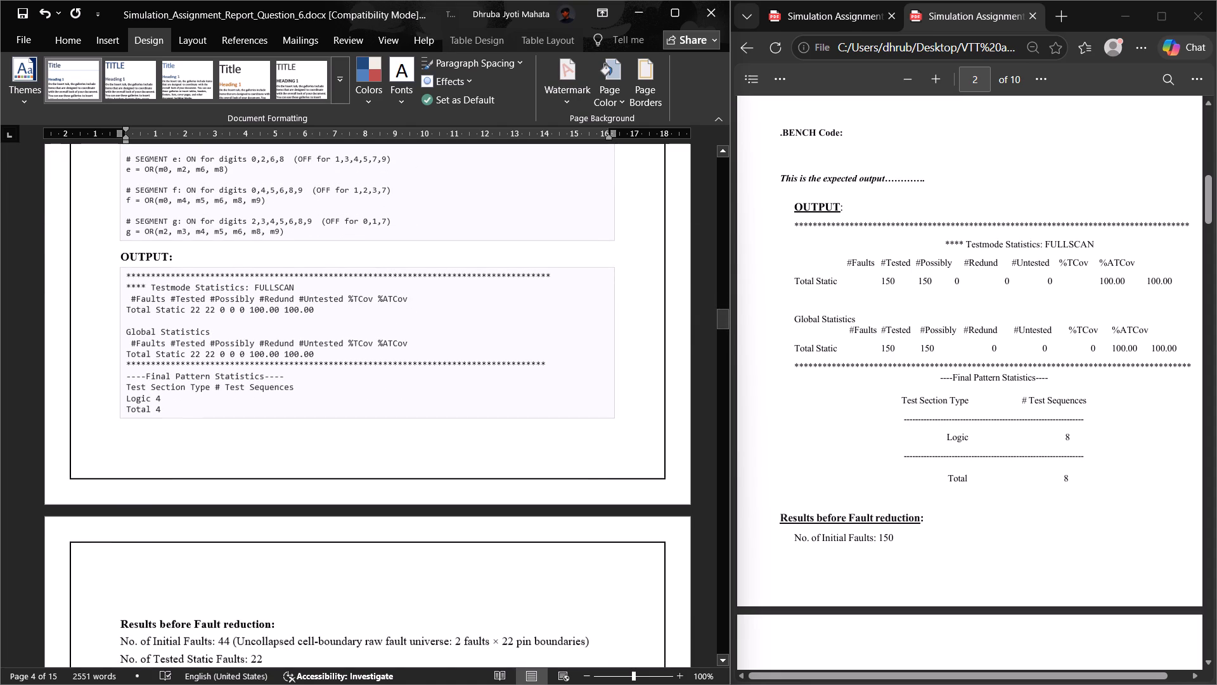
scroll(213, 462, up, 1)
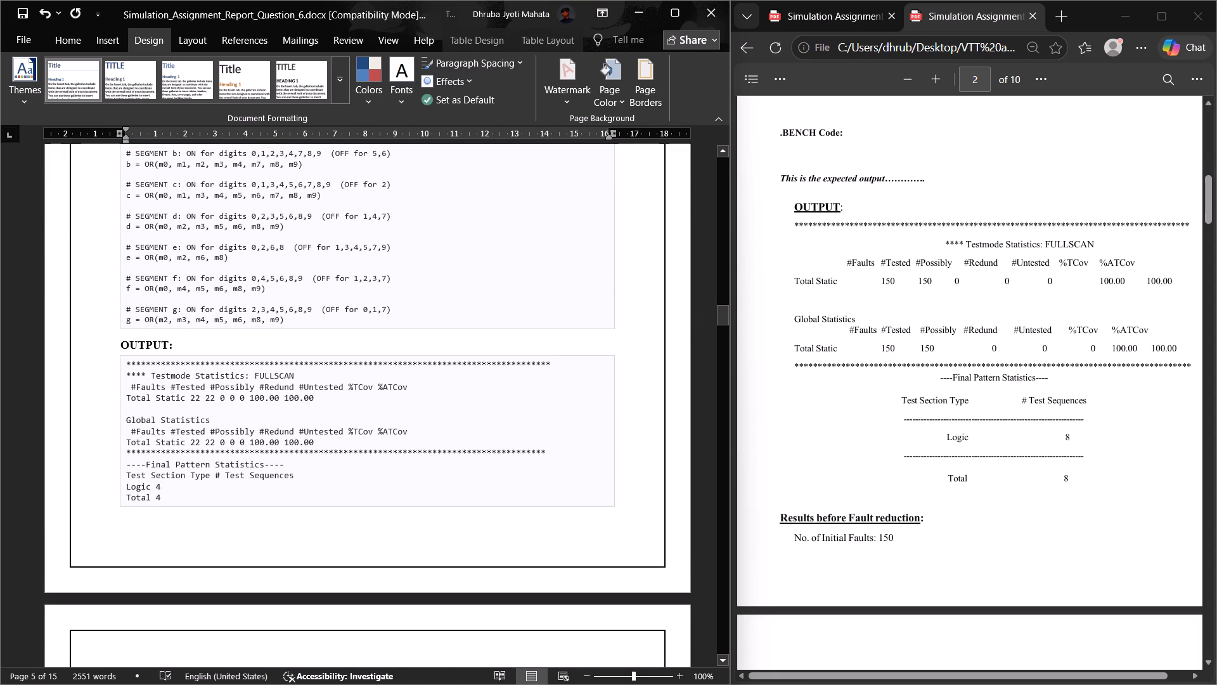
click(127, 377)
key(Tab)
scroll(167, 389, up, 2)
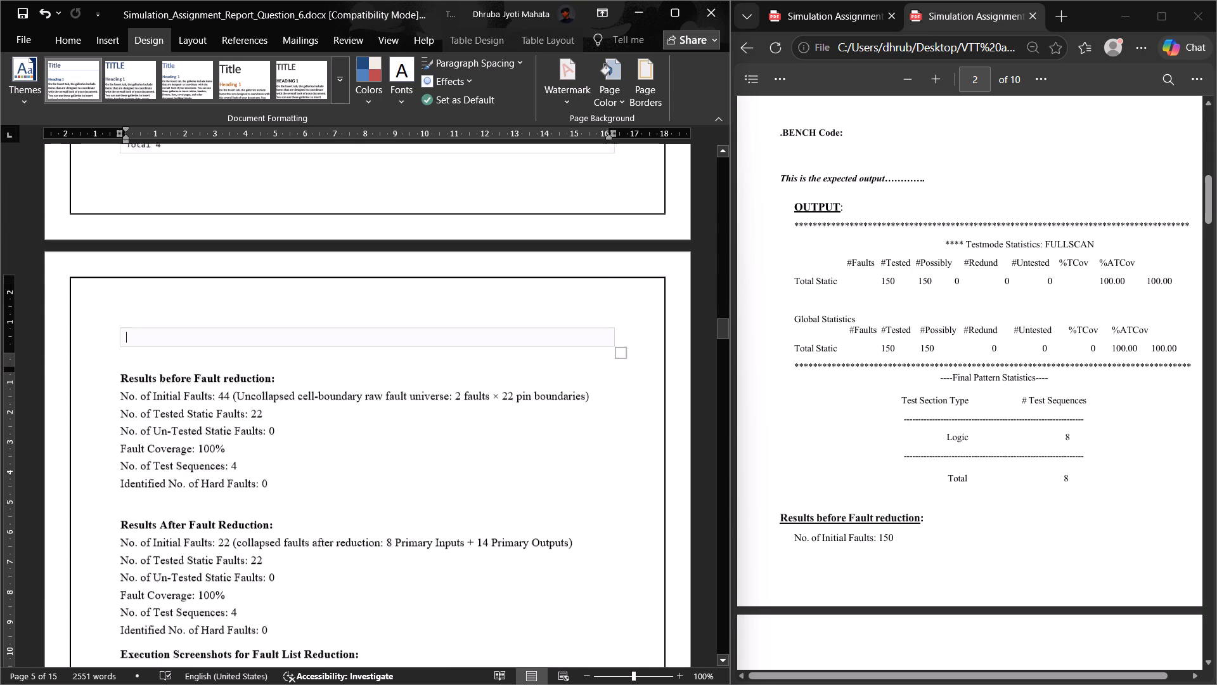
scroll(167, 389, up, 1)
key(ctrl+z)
Indent the "**** Testmode Statistics: FULLSCAN" line with spaces toward the middle of the OUTPUT block, as in the format PDF.
scroll(183, 407, up, 2)
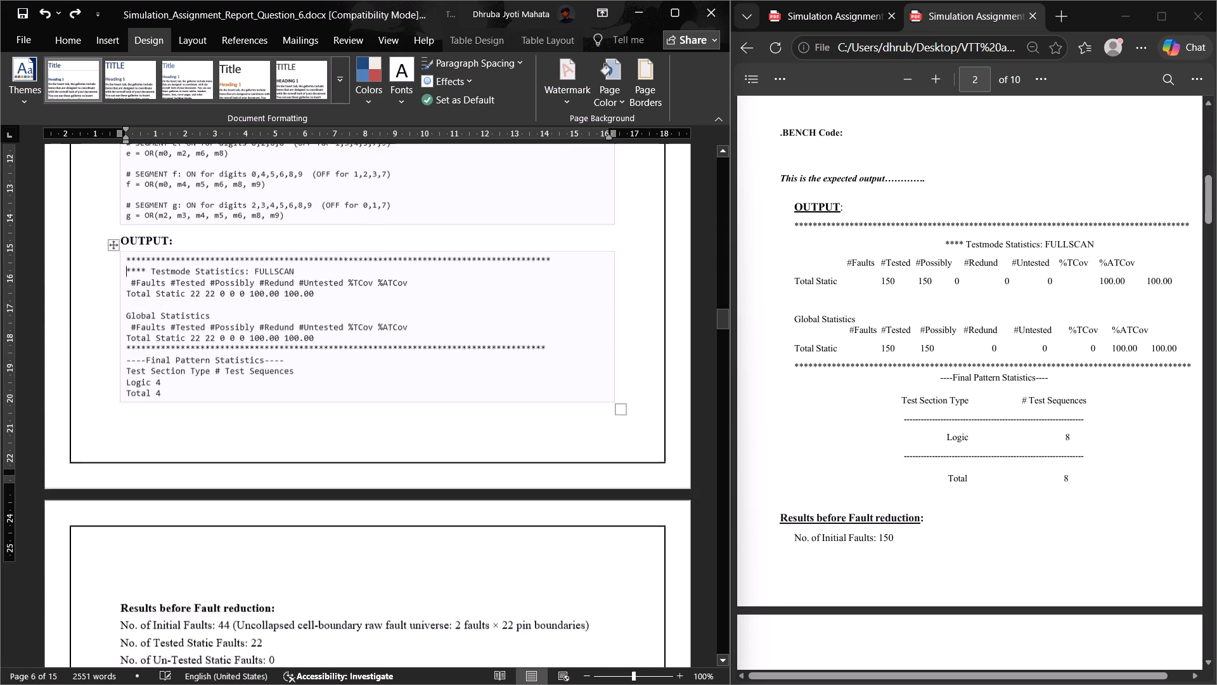
key(space)
key(space)
key(space)
key(space)
key(space)
key(space)
key(space)
key(space)
key(space)
key(space)
key(space)
key(space)
key(space)
key(space)
key(space)
key(space)
key(space)
key(space)
key(space)
key(space)
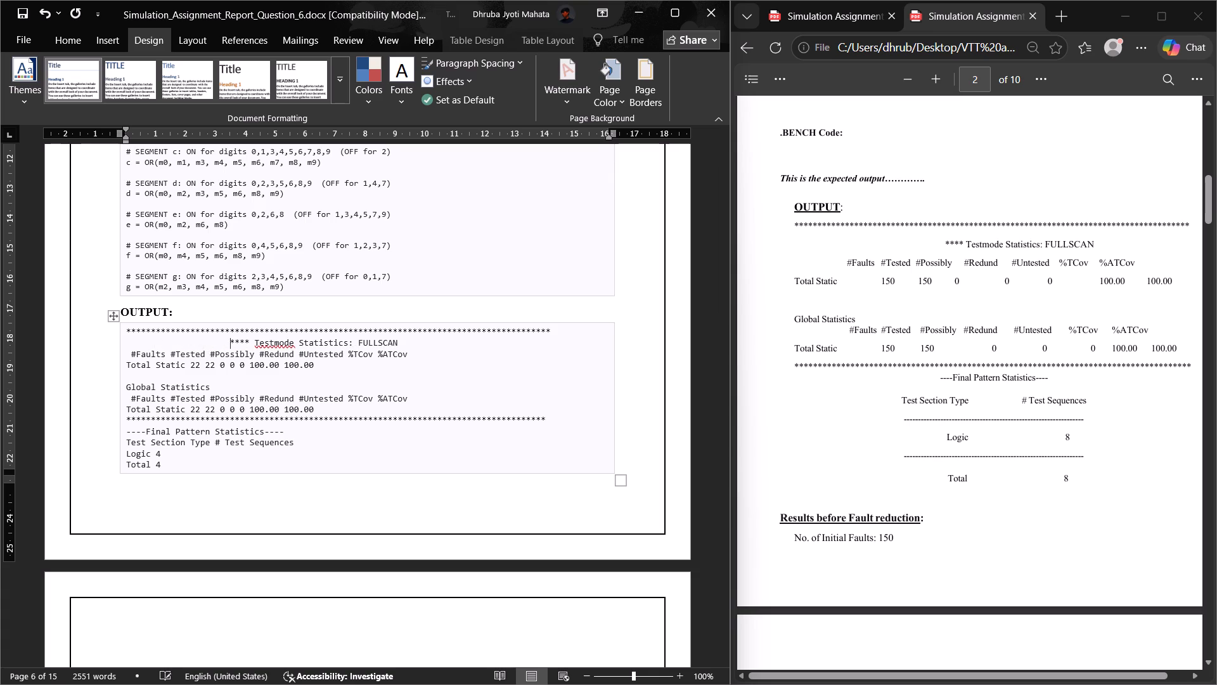
key(space)
key(space)
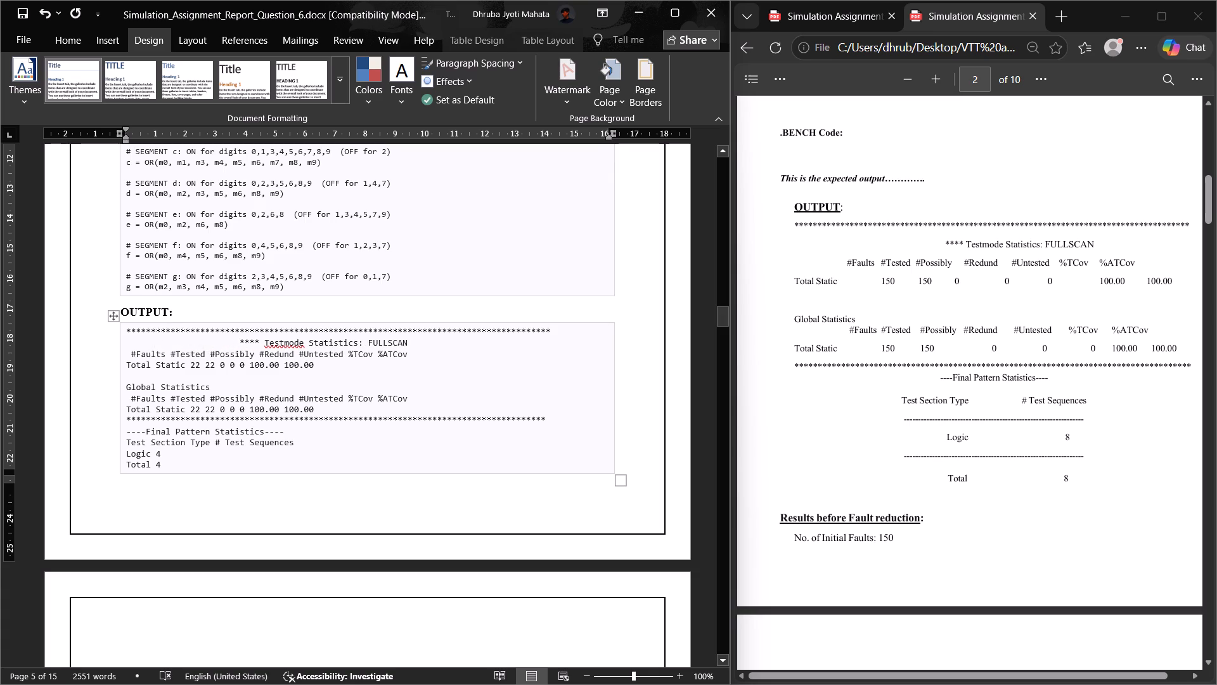
Indent the "**** Testmode Statistics: FULLSCAN" line in the OUTPUT block by one more space.
key(space)
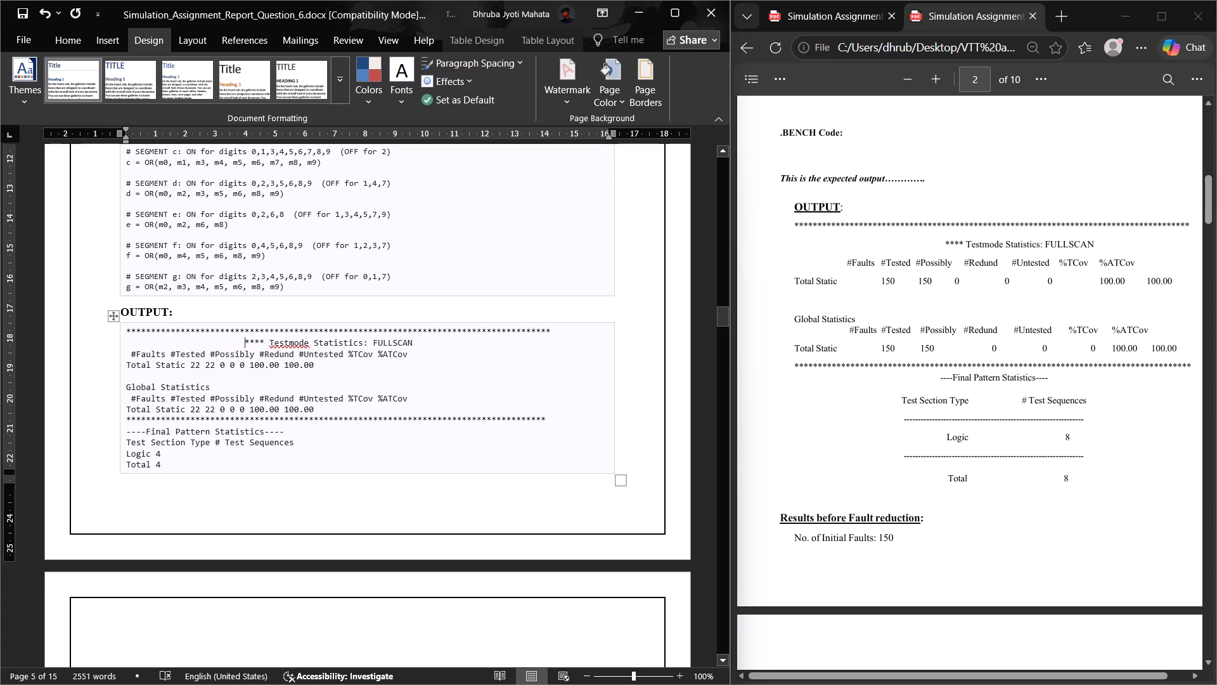
Indent the #Faults to %ATCov header line below "Testmode Statistics: FULLSCAN" with spaces, leaving room for the row label as in the format PDF.
click(129, 356)
key(space)
key(space)
key(space)
key(space)
key(space)
key(space)
key(space)
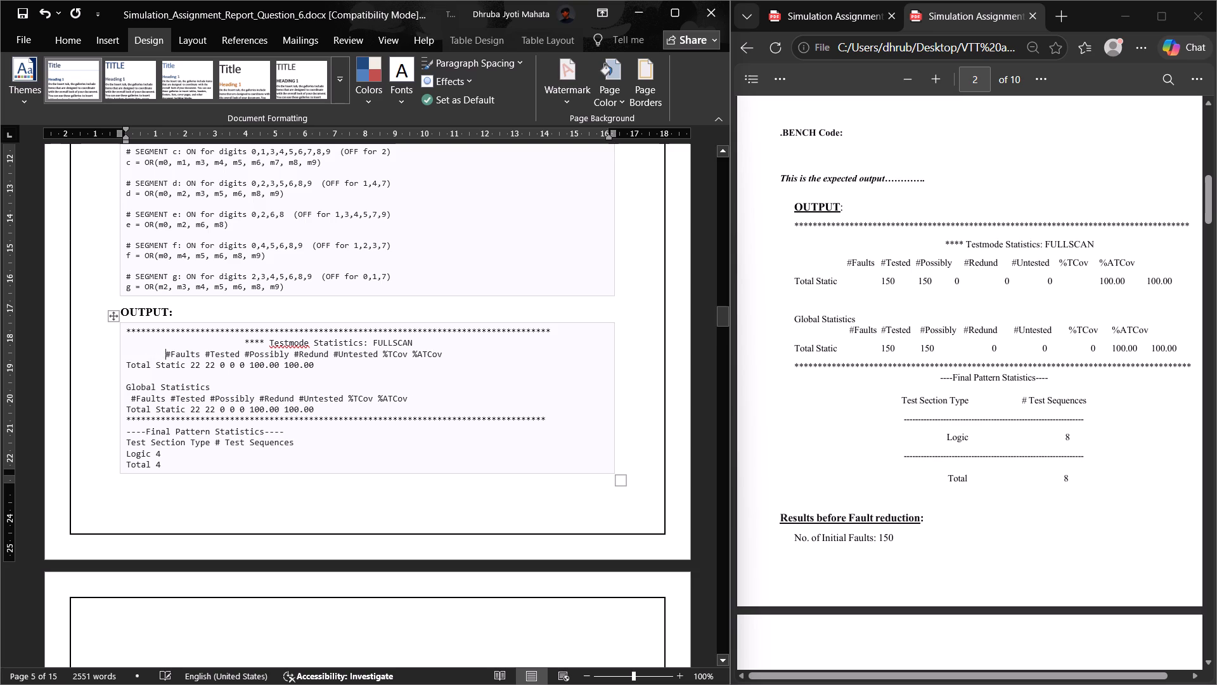
key(space)
key(space)
key(space)
key(space)
key(space)
key(space)
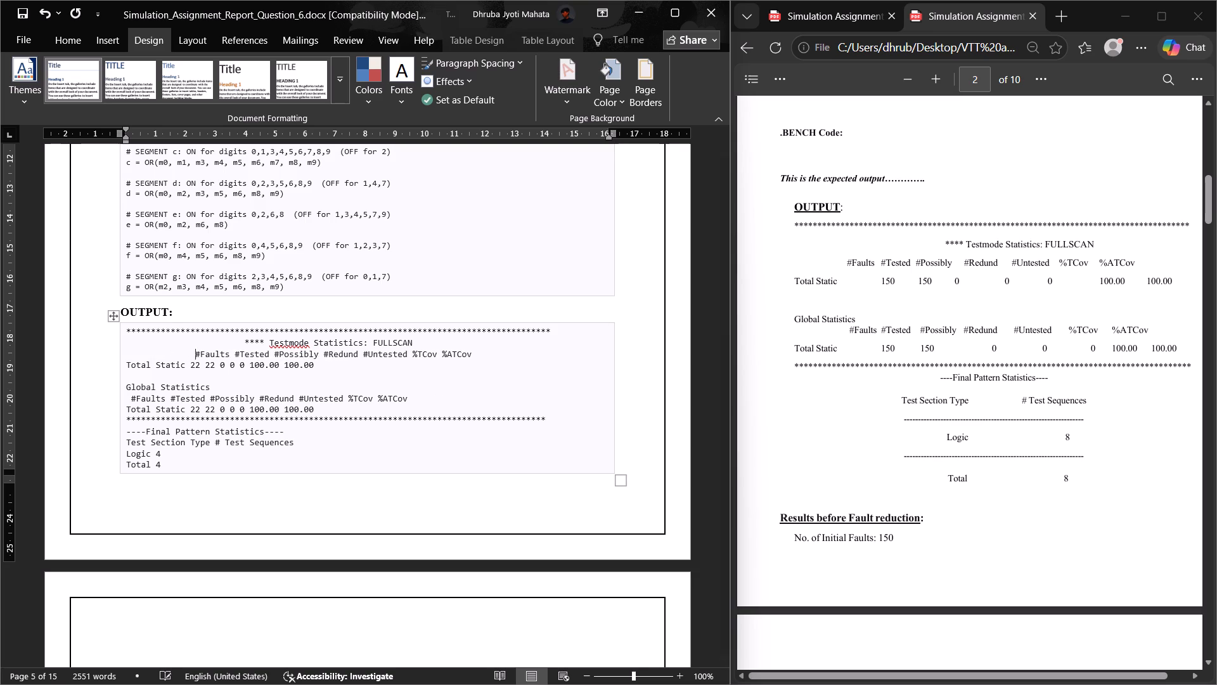
key(space)
key(space)
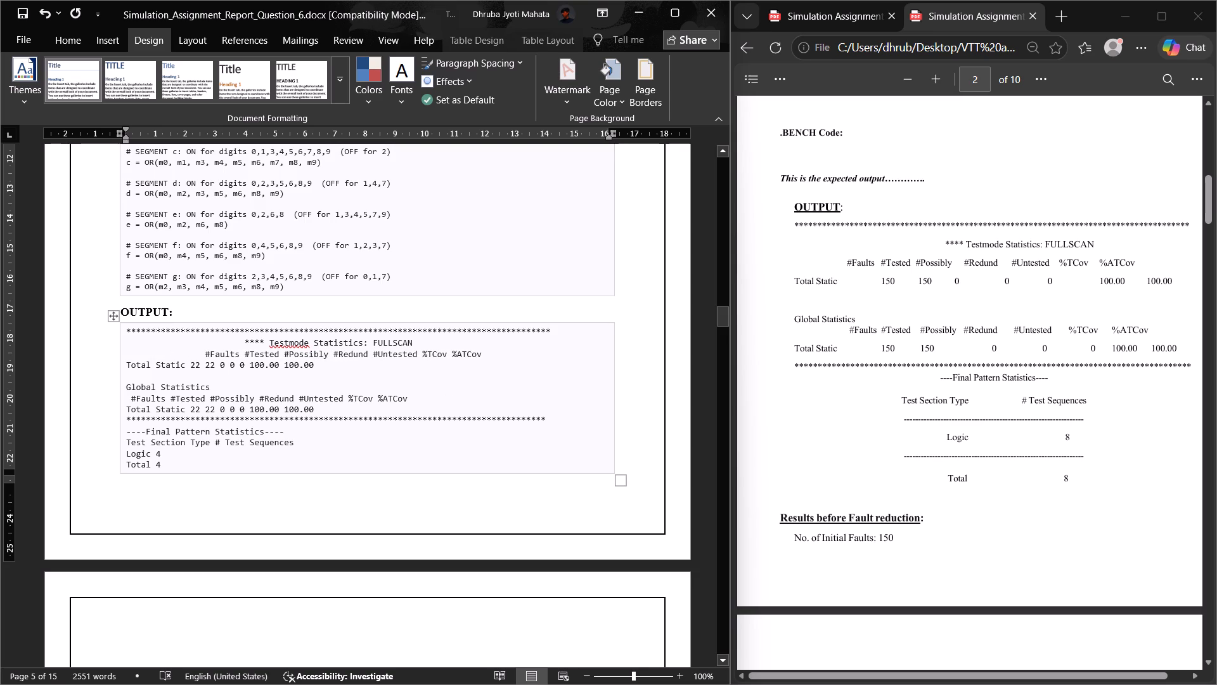
Insert spaces after "Total Static" in the Testmode Statistics row to place the first 22 under #Faults.
click(188, 366)
key(space)
key(space)
key(space)
key(space)
key(space)
key(space)
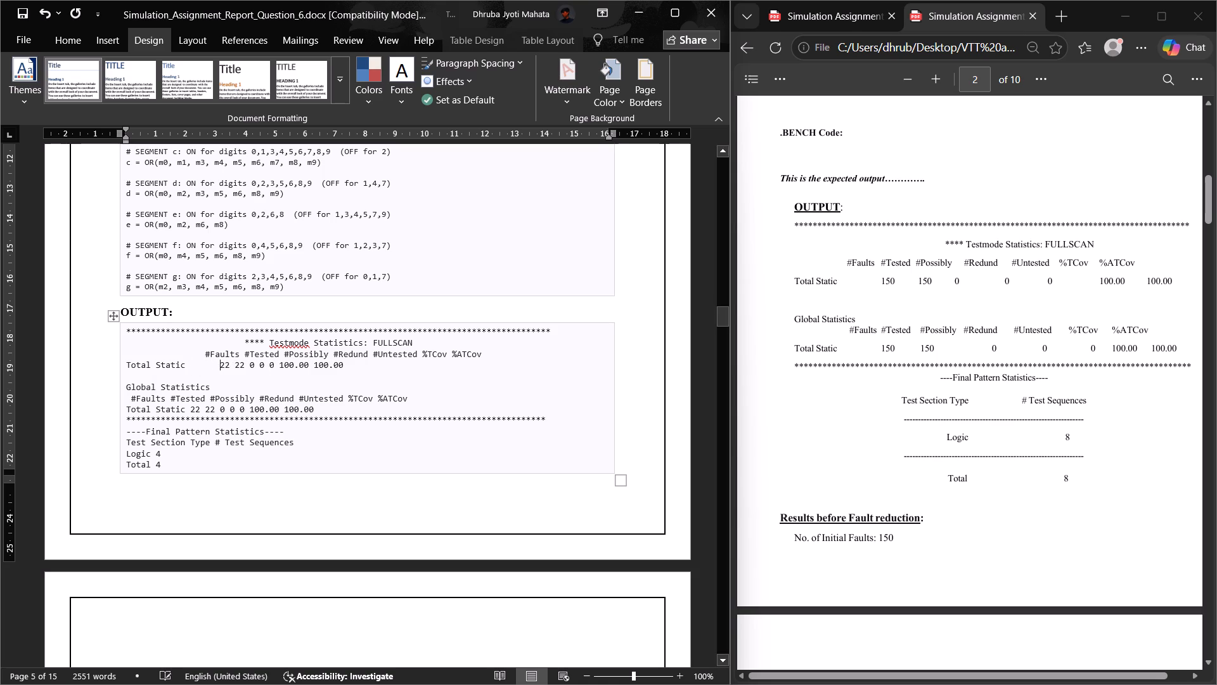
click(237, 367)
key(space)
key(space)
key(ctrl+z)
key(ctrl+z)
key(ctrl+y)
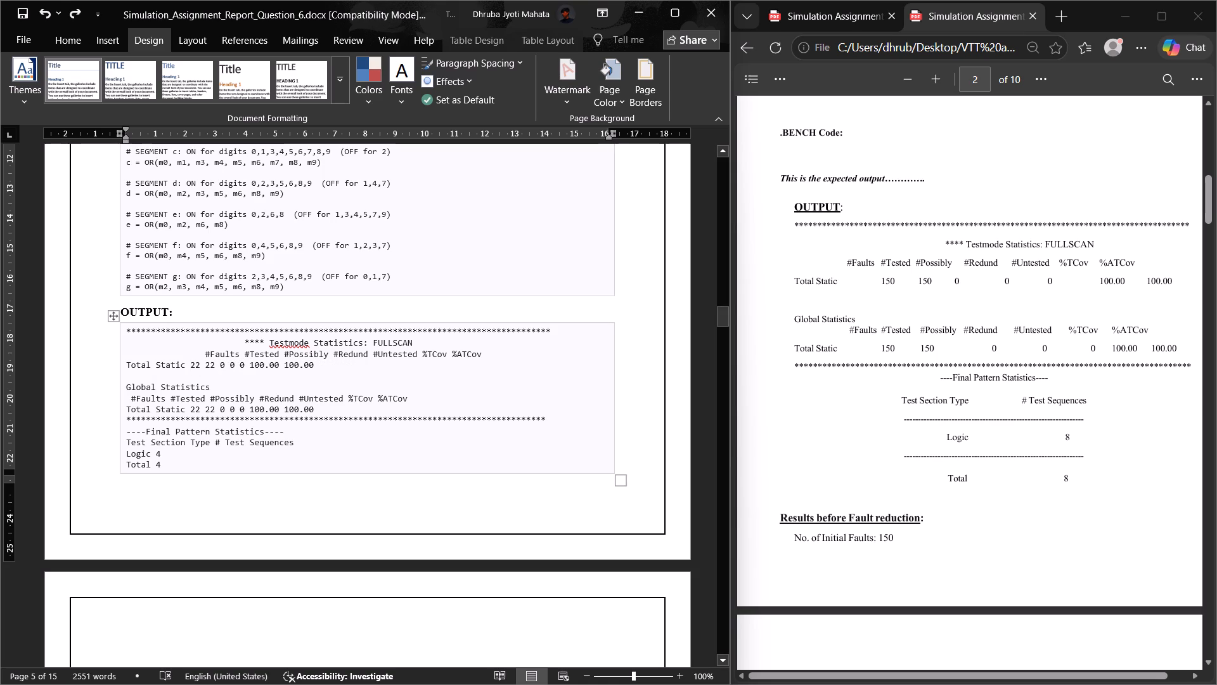
Space the second 22 in the Testmode Statistics Total Static row across to sit under #Tested.
click(233, 369)
key(space)
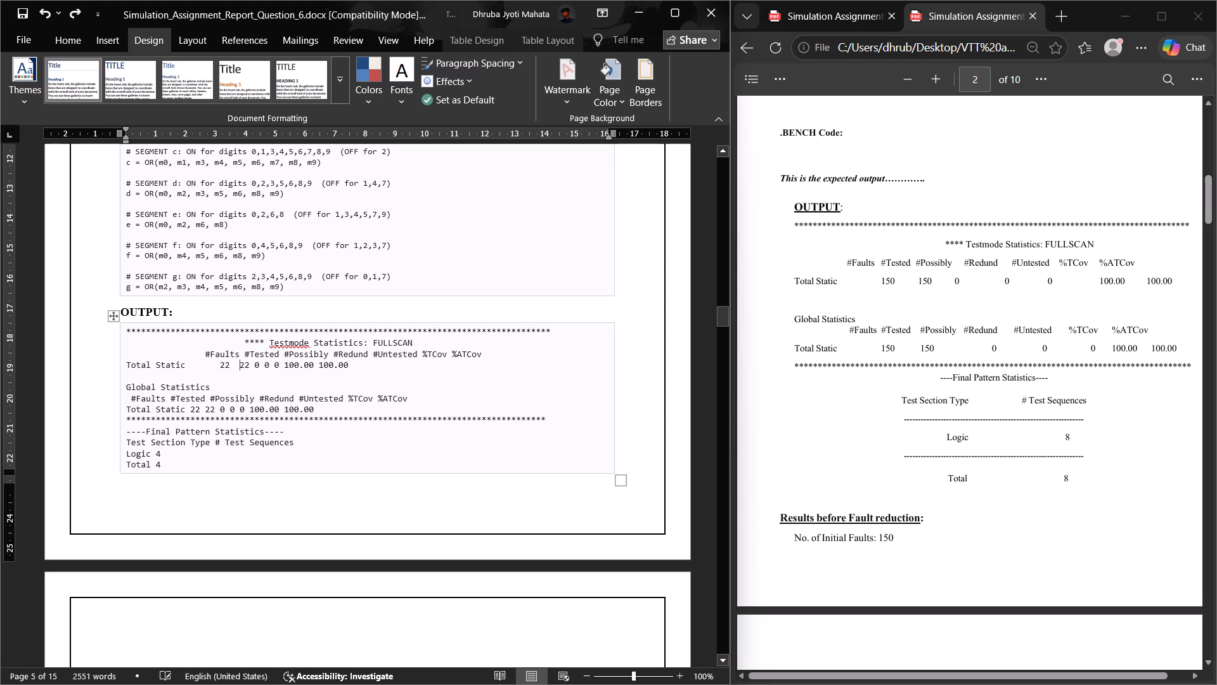
key(space)
key(space)
key(space)
key(space)
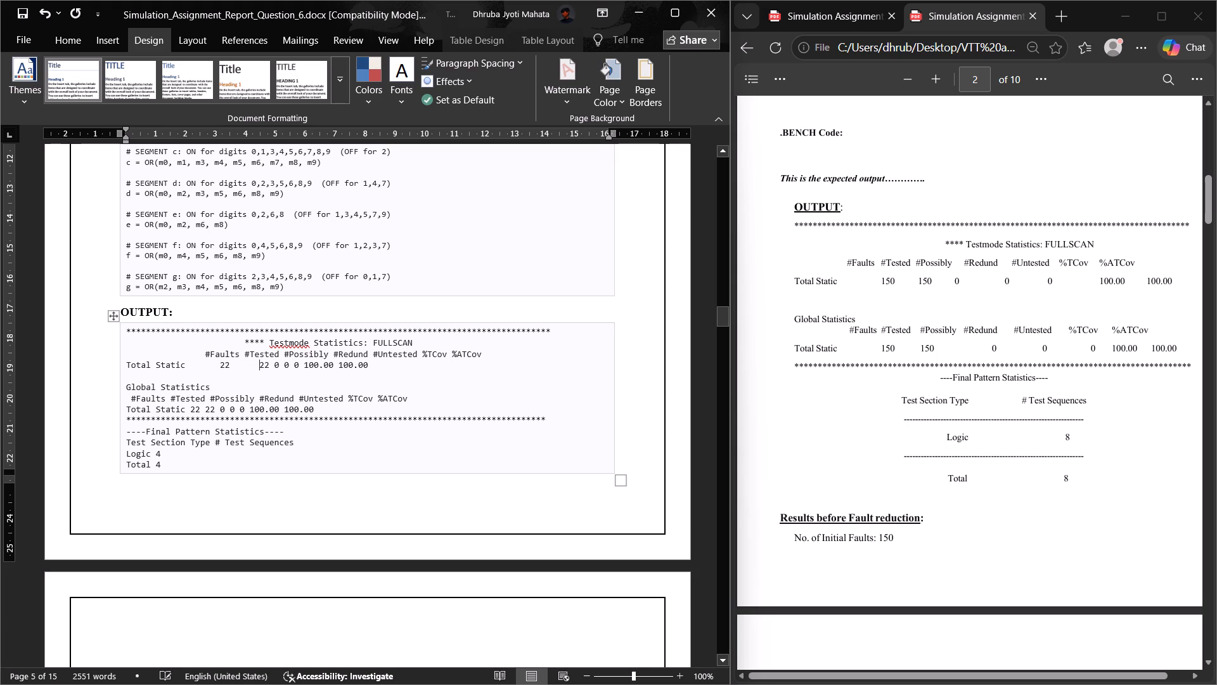
Space the first 0 in the Testmode Statistics Total Static row across to sit centred under #Possibly.
click(275, 369)
key(space)
key(space)
key(space)
key(space)
key(space)
key(space)
key(space)
key(BackSpace)
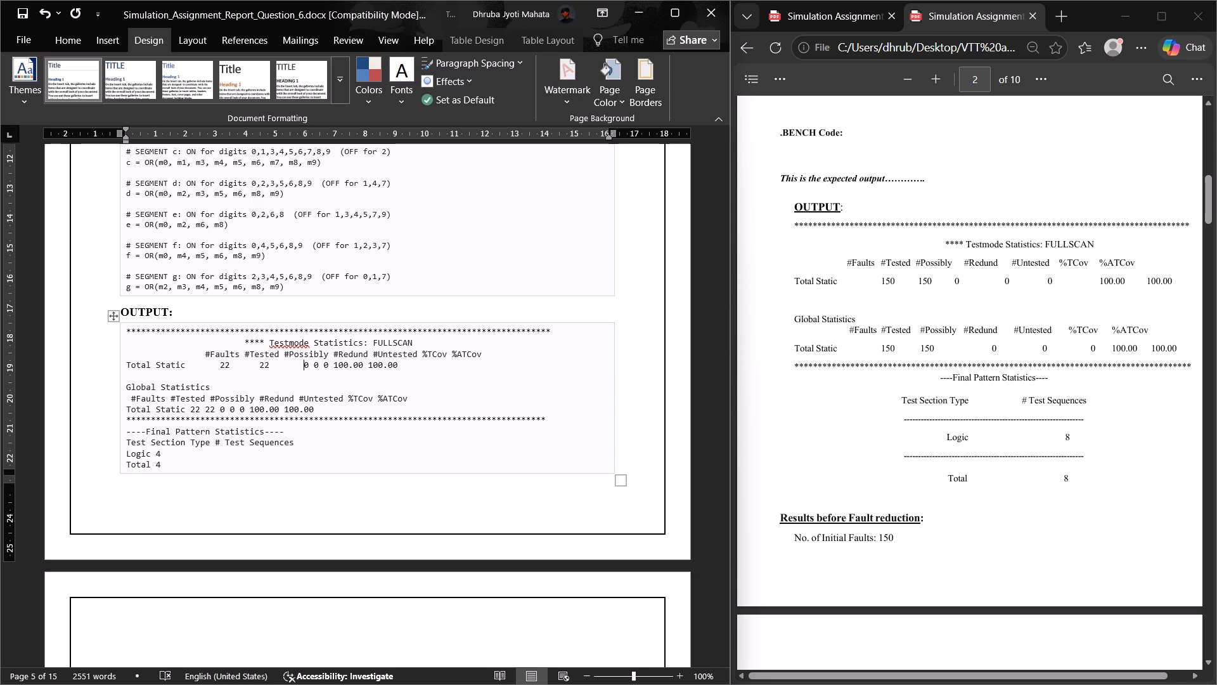
Space the second 0 in the Testmode Statistics Total Static row across to sit under #Redund.
click(315, 368)
key(space)
key(space)
key(space)
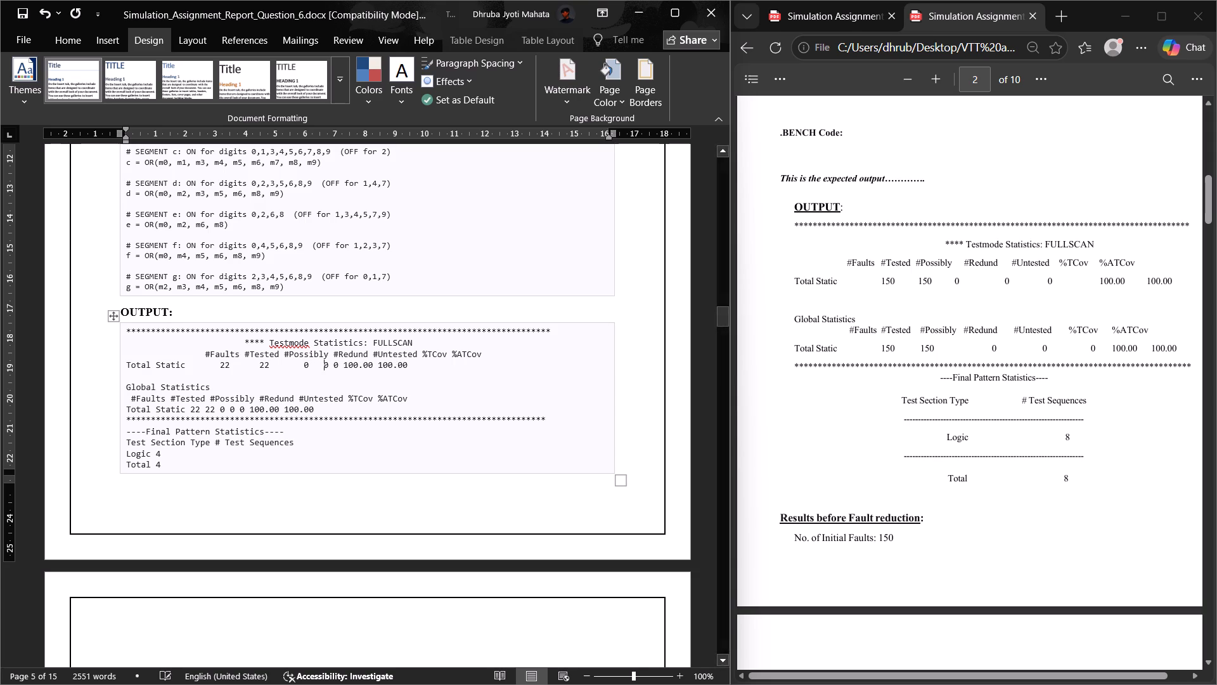
key(space)
key(space)
key(space)
key(space)
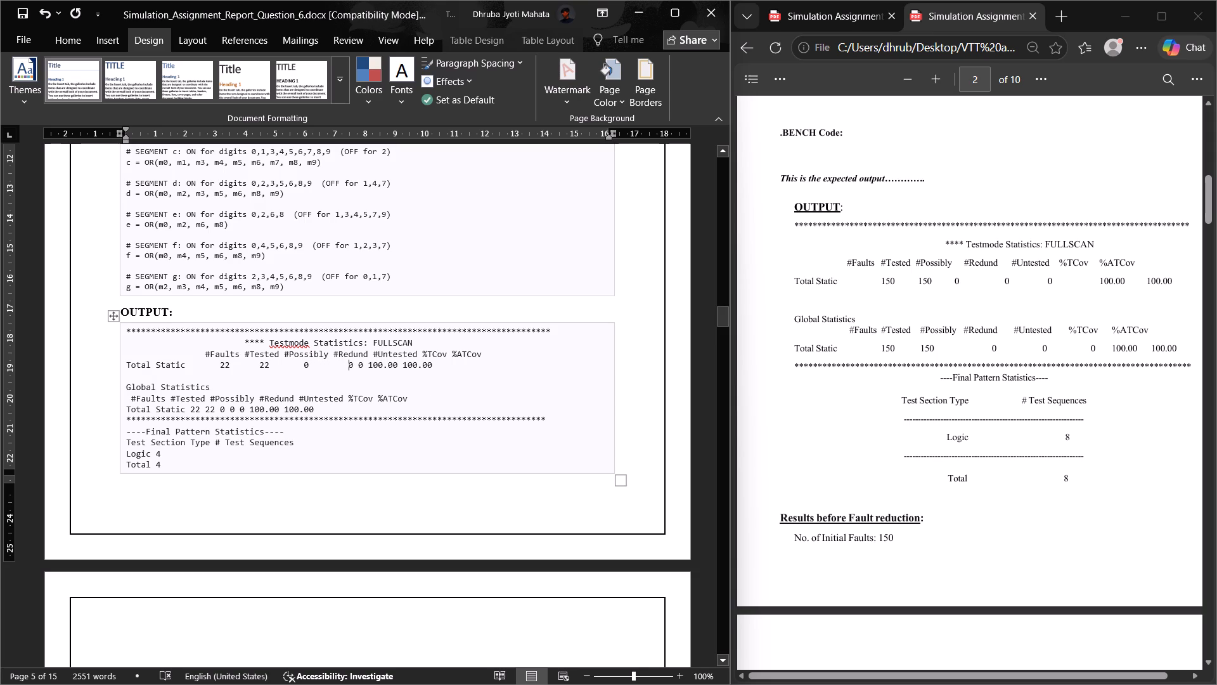
Space the third 0 in the Testmode Statistics Total Static row across to sit under #Untested.
click(357, 365)
key(space)
key(space)
key(space)
key(space)
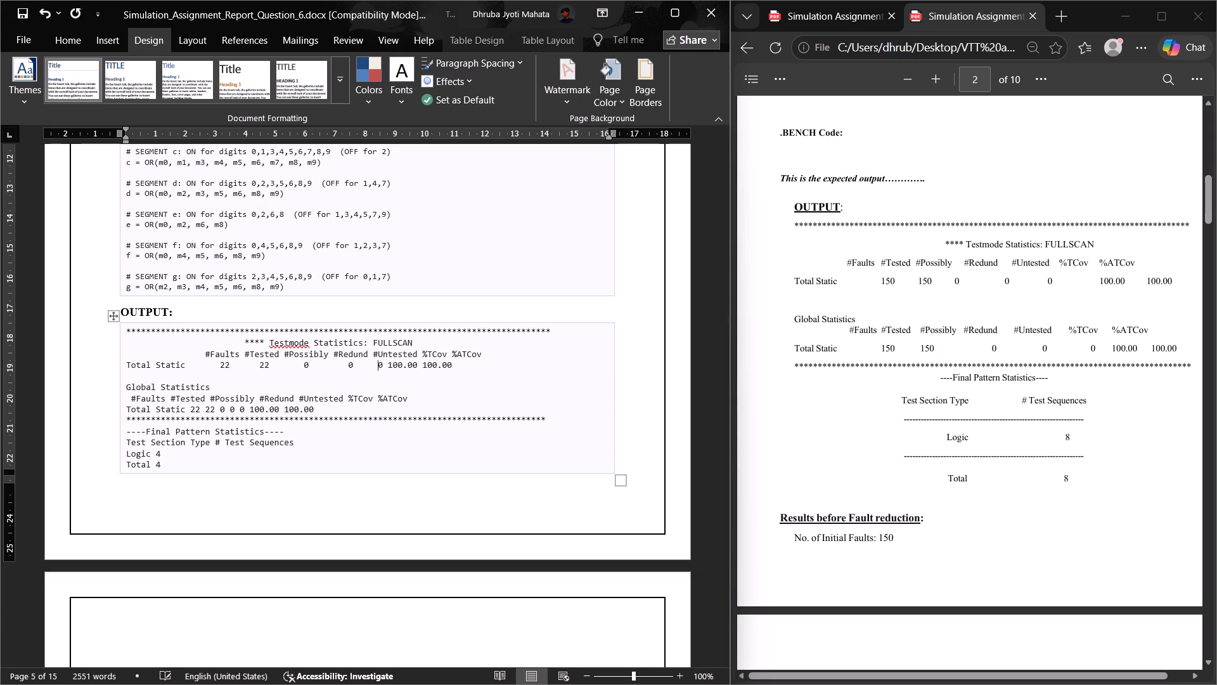
key(space)
key(space)
key(space)
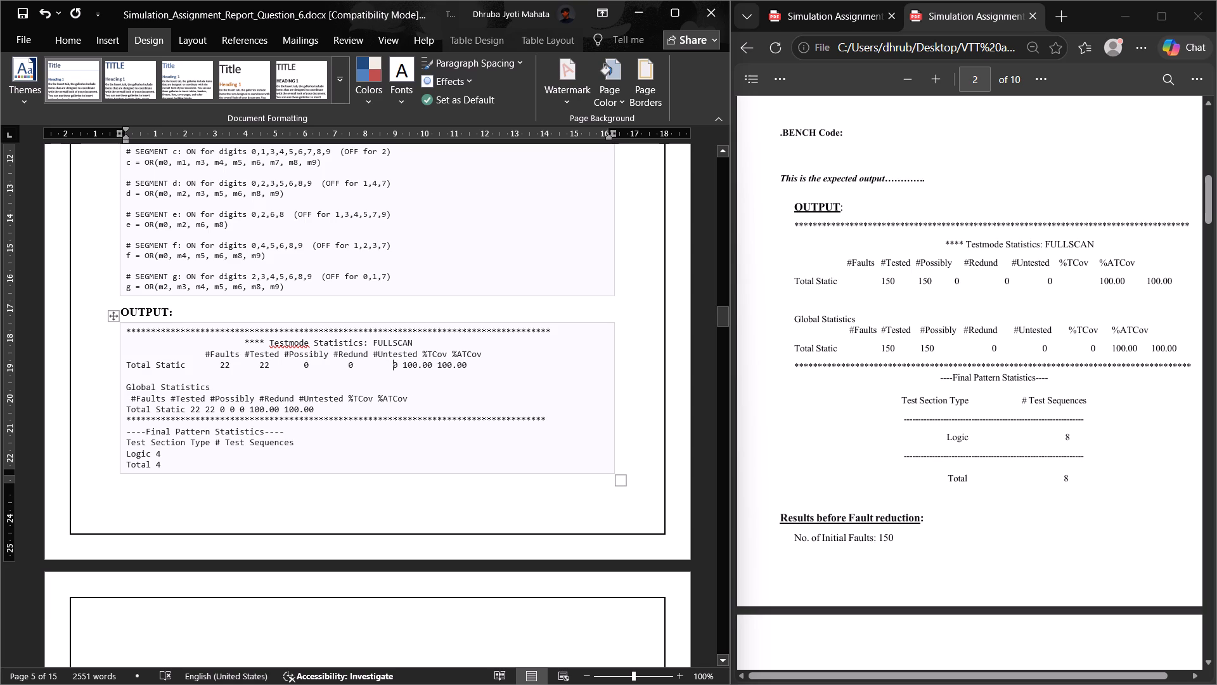
Space the first 100.00 in the Testmode Statistics Total Static row across to line up with %TCov.
click(405, 364)
click(404, 365)
key(space)
key(space)
key(space)
key(space)
key(space)
key(BackSpace)
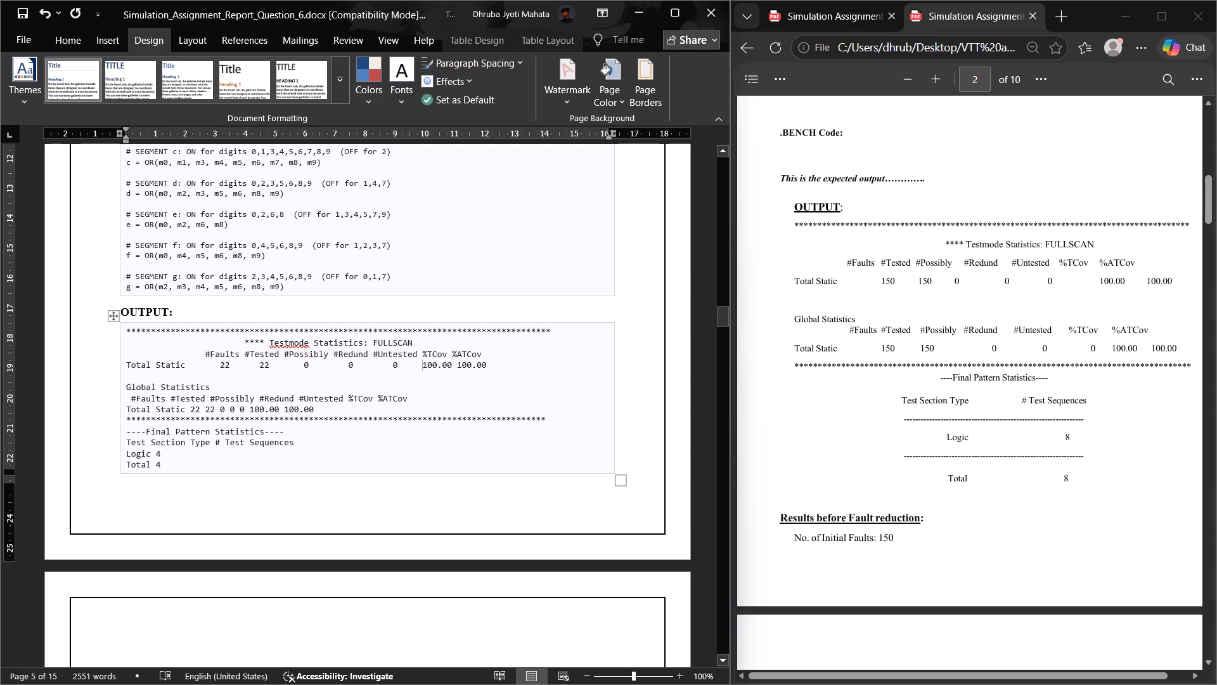
Add a space between %TCov and %ATCov in the Testmode Statistics header line to align %ATCov with the last 100.00.
click(449, 354)
key(space)
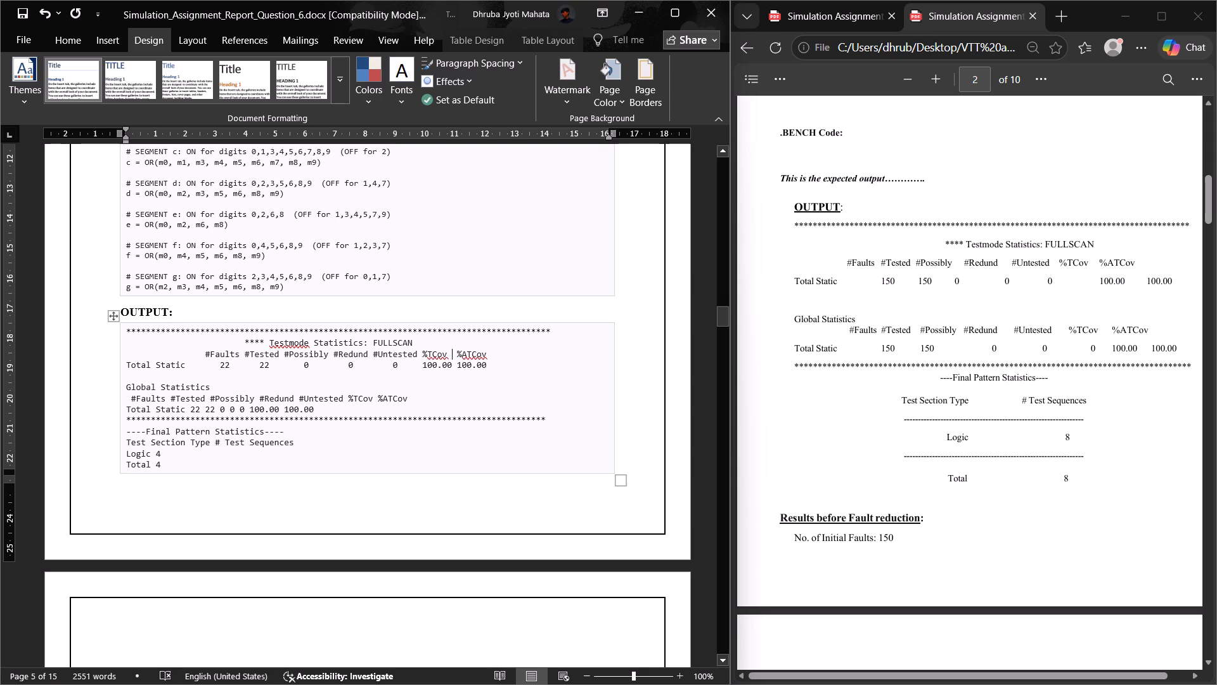
click(481, 400)
Indent the header line under Global Statistics with spaces to align #Faults with the Testmode Statistics header above.
click(129, 399)
key(space)
key(space)
key(space)
key(space)
key(space)
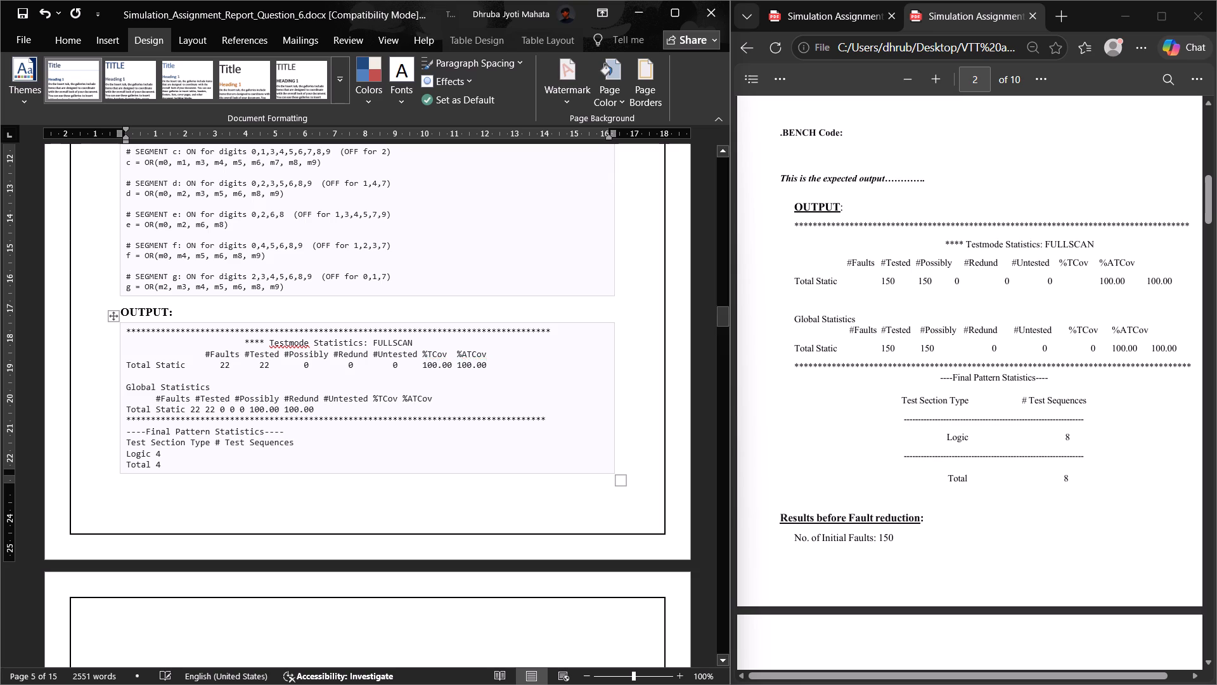
key(space)
key(space)
key(space)
key(space)
key(space)
key(space)
key(space)
key(space)
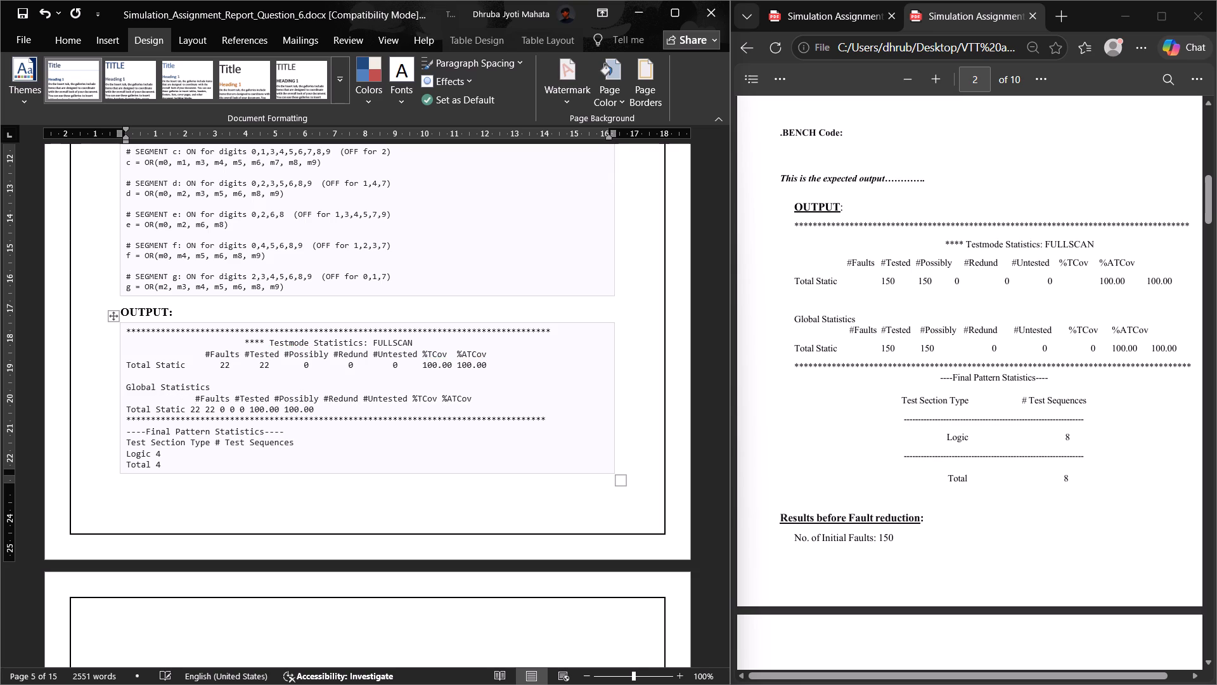
key(space)
key(space)
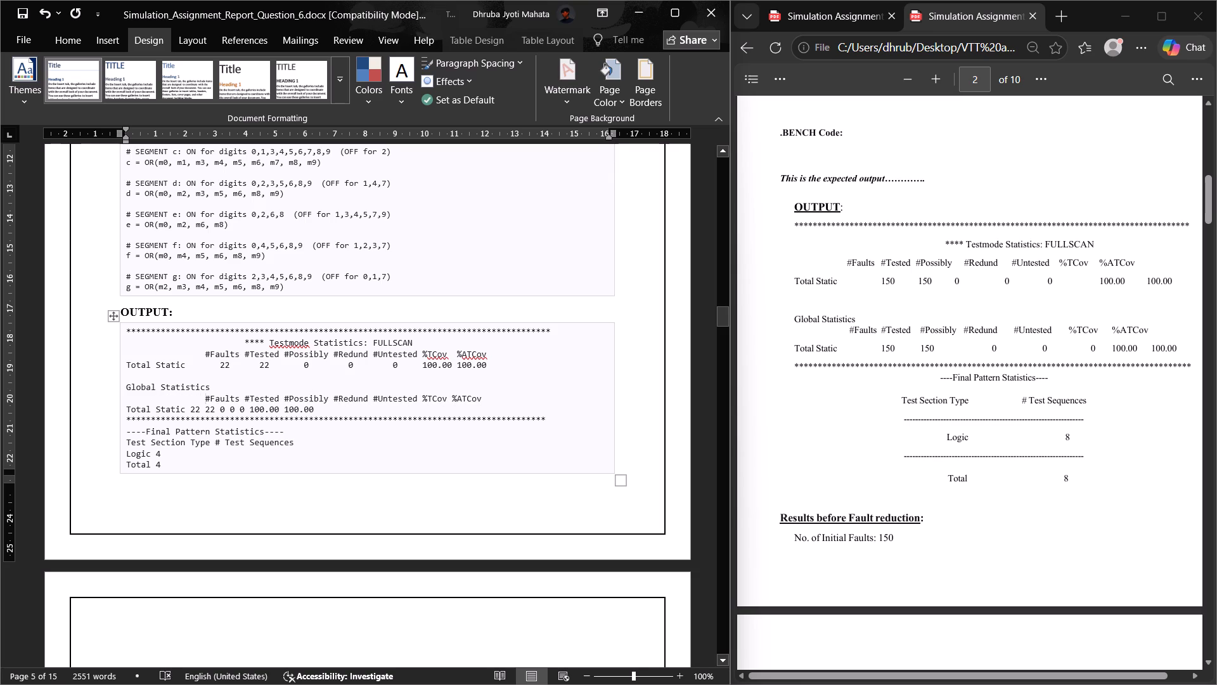
Add a space between %TCov and %ATCov in the Global Statistics header line.
click(450, 403)
key(space)
Insert spaces after "Total Static" in the Global Statistics row to place the first 22 under #Faults.
click(192, 408)
key(space)
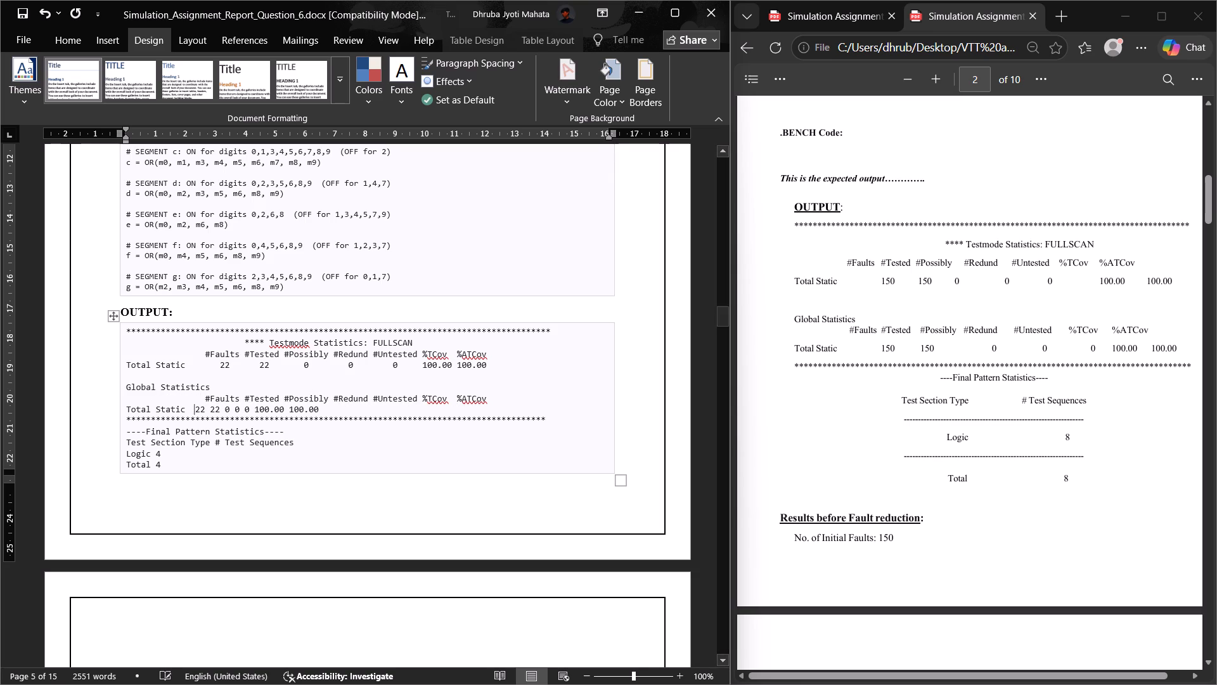
key(space)
key(space)
key(space)
key(space)
key(space)
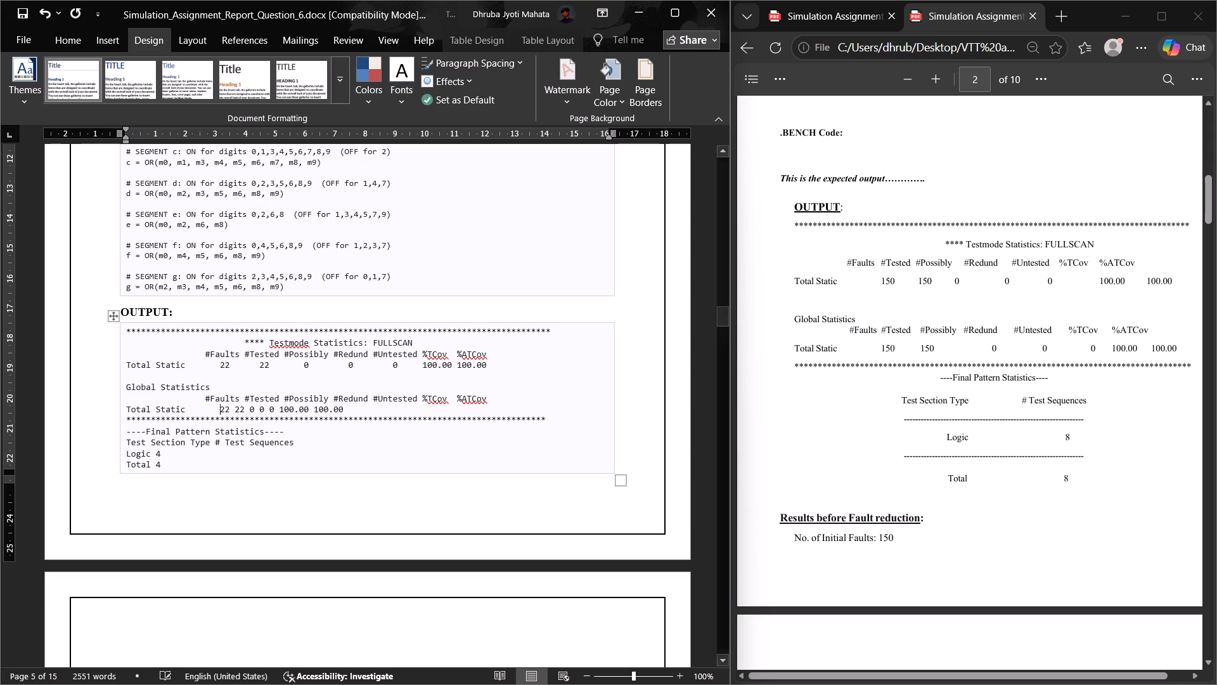
Space the second 22 in the Global Statistics Total Static row across to sit under #Tested.
click(233, 410)
key(space)
key(space)
key(space)
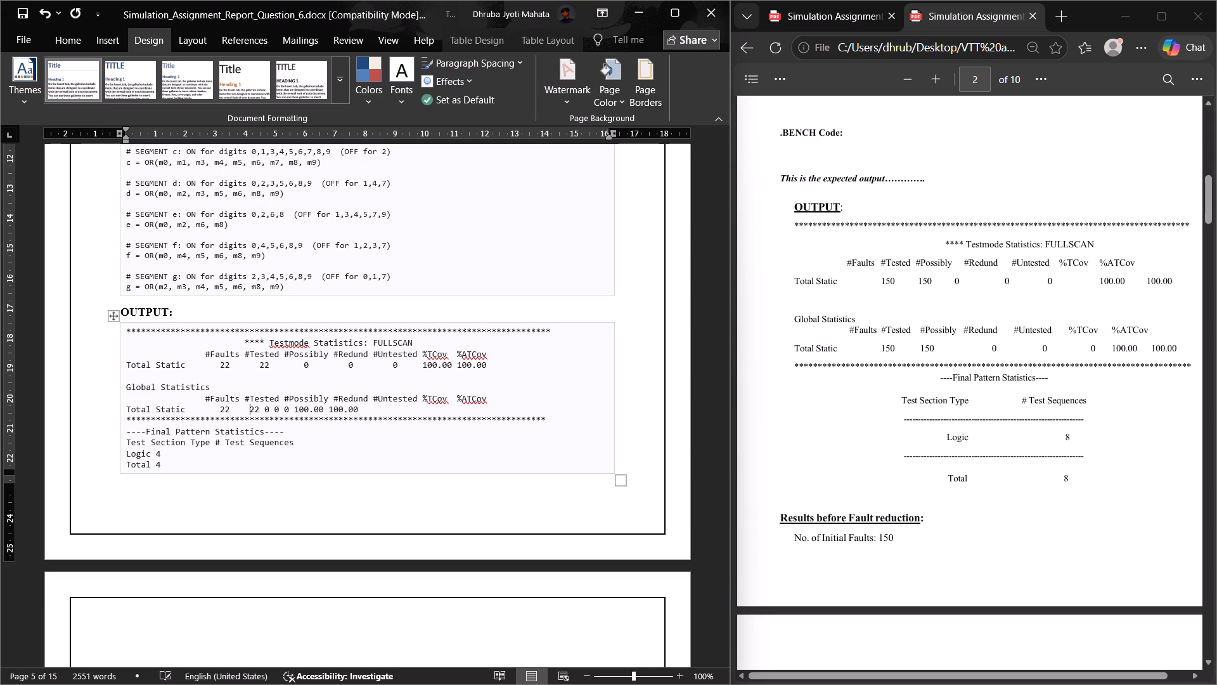
key(space)
key(space)
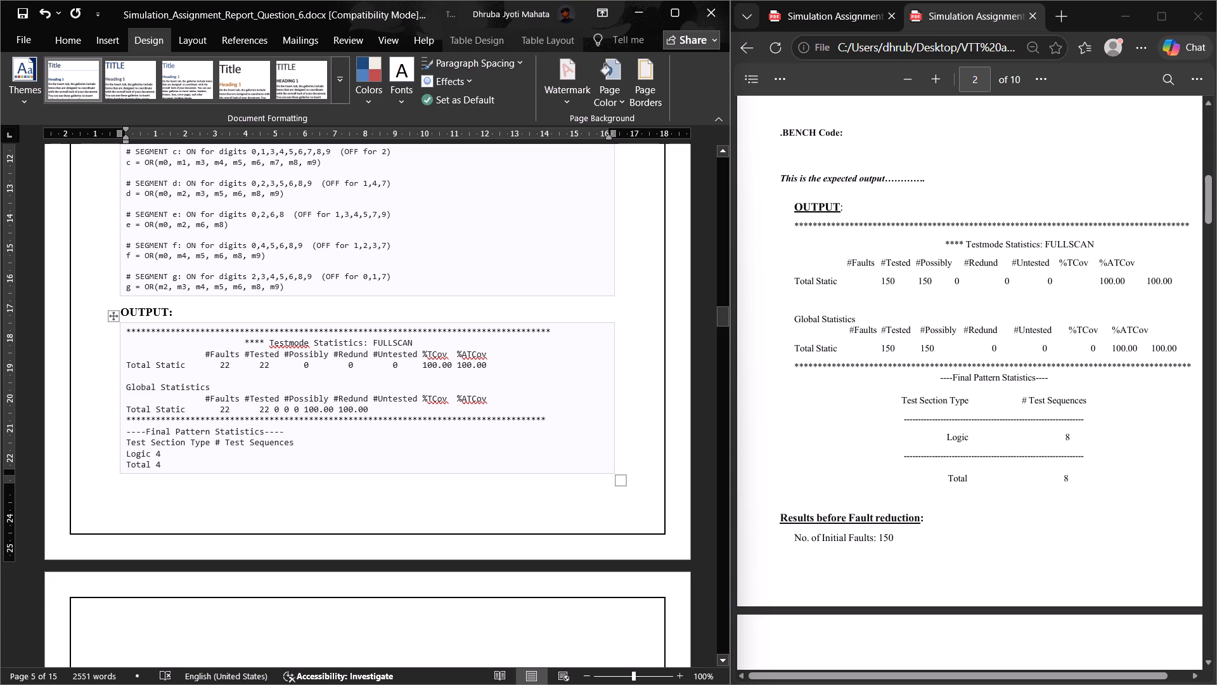
Space the first 0 in the Global Statistics Total Static row across to sit under #Possibly.
click(274, 412)
key(space)
key(space)
key(space)
key(space)
key(space)
key(space)
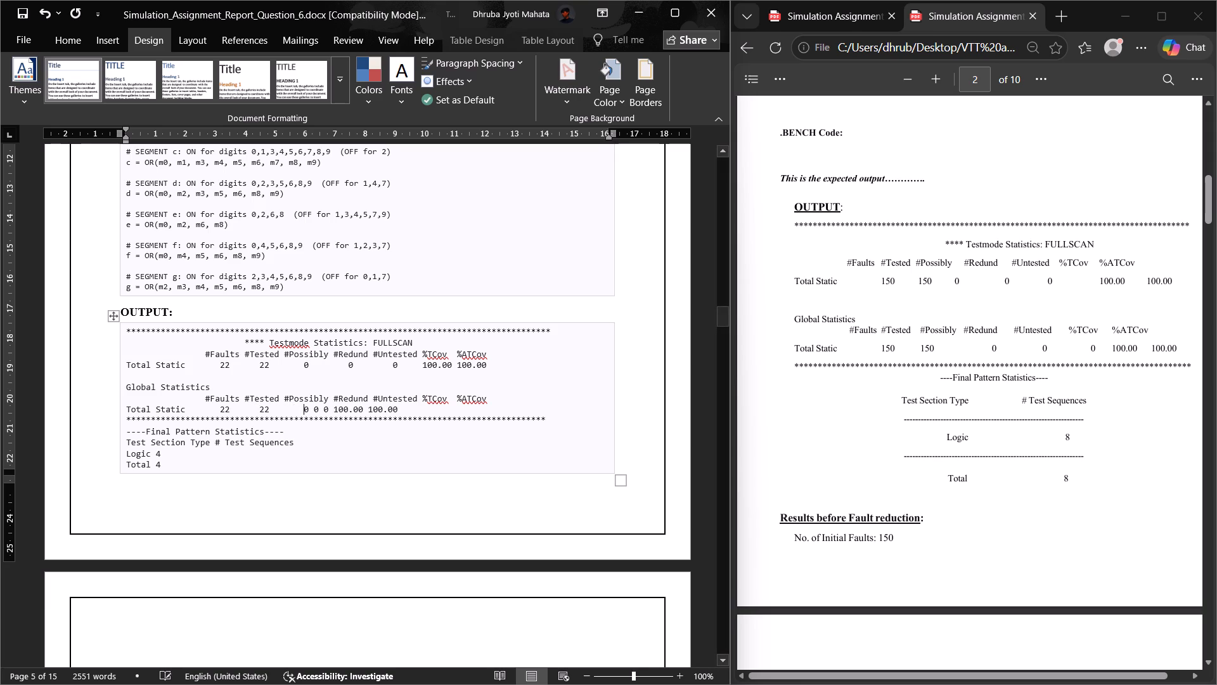
Space the second 0 in the Global Statistics Total Static row across to sit under #Redund.
click(312, 413)
key(space)
key(space)
key(space)
key(space)
key(space)
key(space)
key(space)
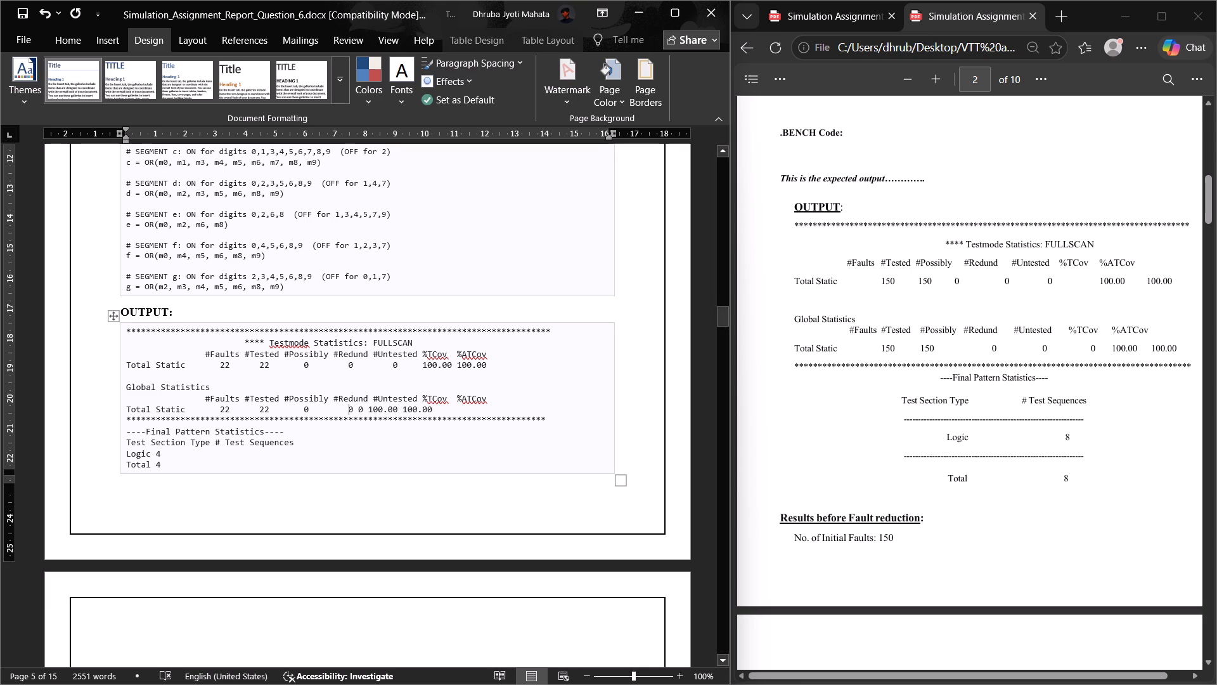
Space the third 0 in the Global Statistics Total Static row across to sit under #Untested.
click(358, 410)
key(space)
key(space)
key(space)
key(space)
key(space)
key(space)
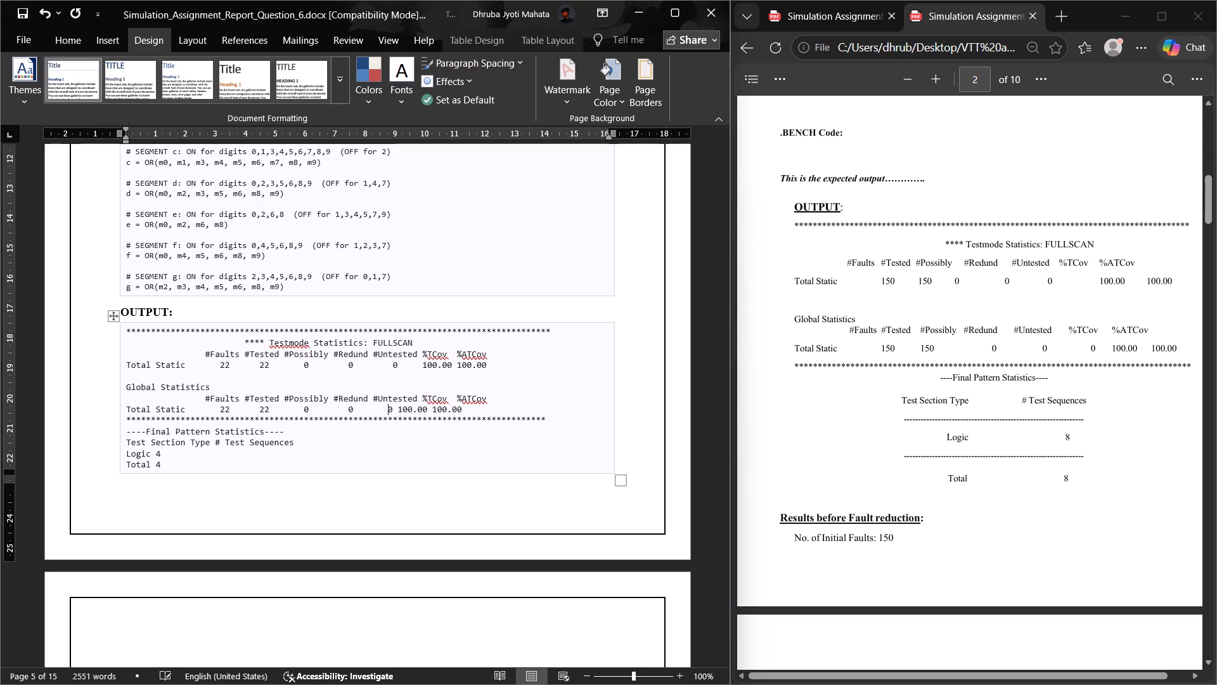
key(space)
Space the two 100.00 values in the Global Statistics Total Static row across to sit under %TCov and %ATCov.
click(404, 410)
key(space)
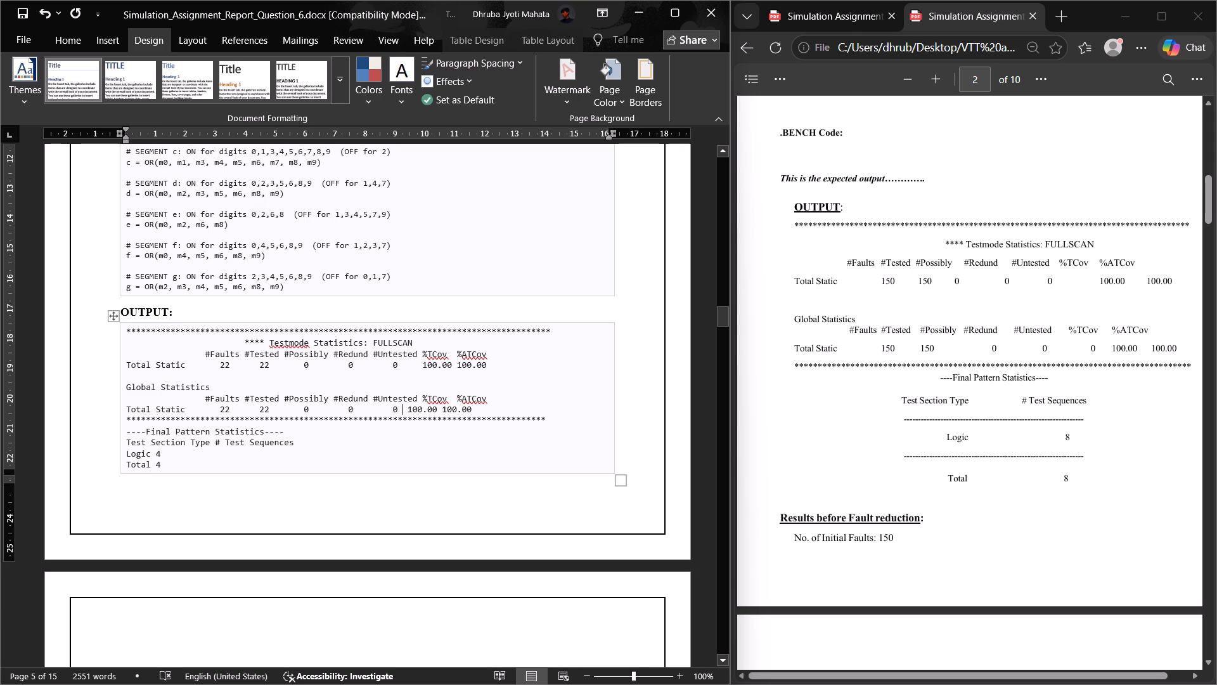
key(space)
key(space)
key(space)
Add one extra space between "Test Section Type" and "# Test Sequences" in the pattern statistics header row.
click(216, 443)
key(space)
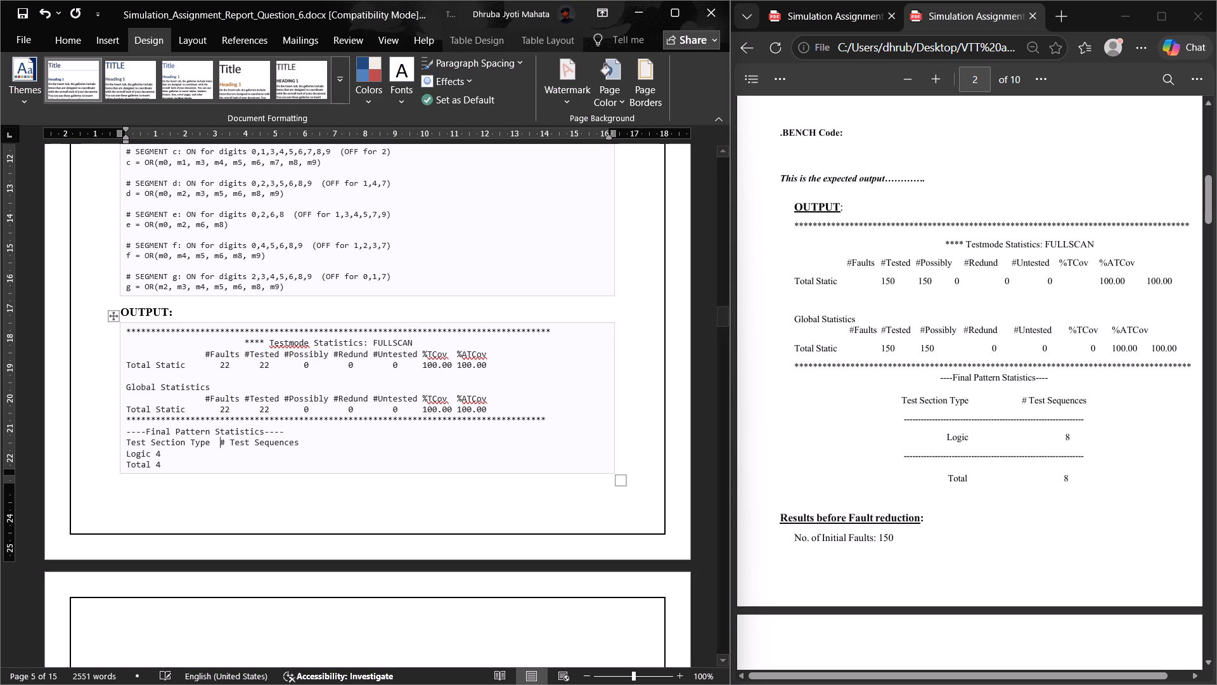
Indent the "----Final Pattern Statistics----" line with 25 spaces to centre it beneath the asterisk line.
click(127, 434)
key(space)
key(space)
key(space)
key(space)
key(space)
key(space)
key(space)
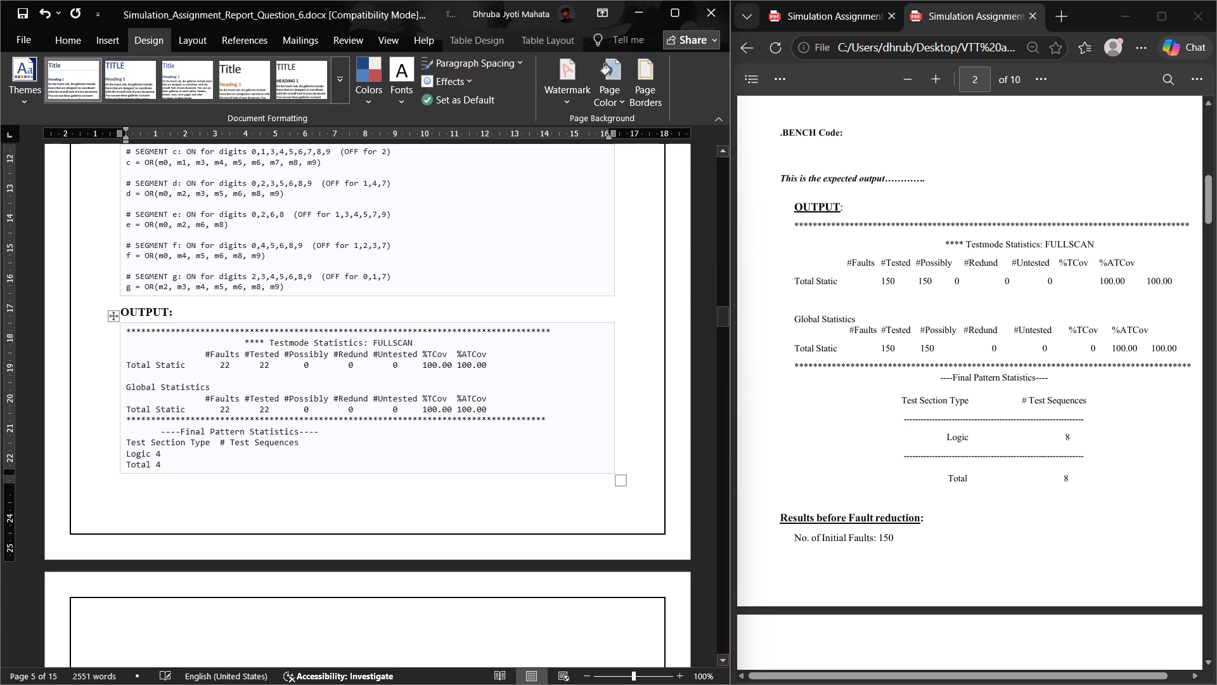
key(space)
key(space)
key(space)
key(space)
key(space)
key(space)
key(space)
key(space)
key(space)
key(space)
key(space)
key(space)
key(space)
key(space)
key(space)
key(space)
key(space)
key(space)
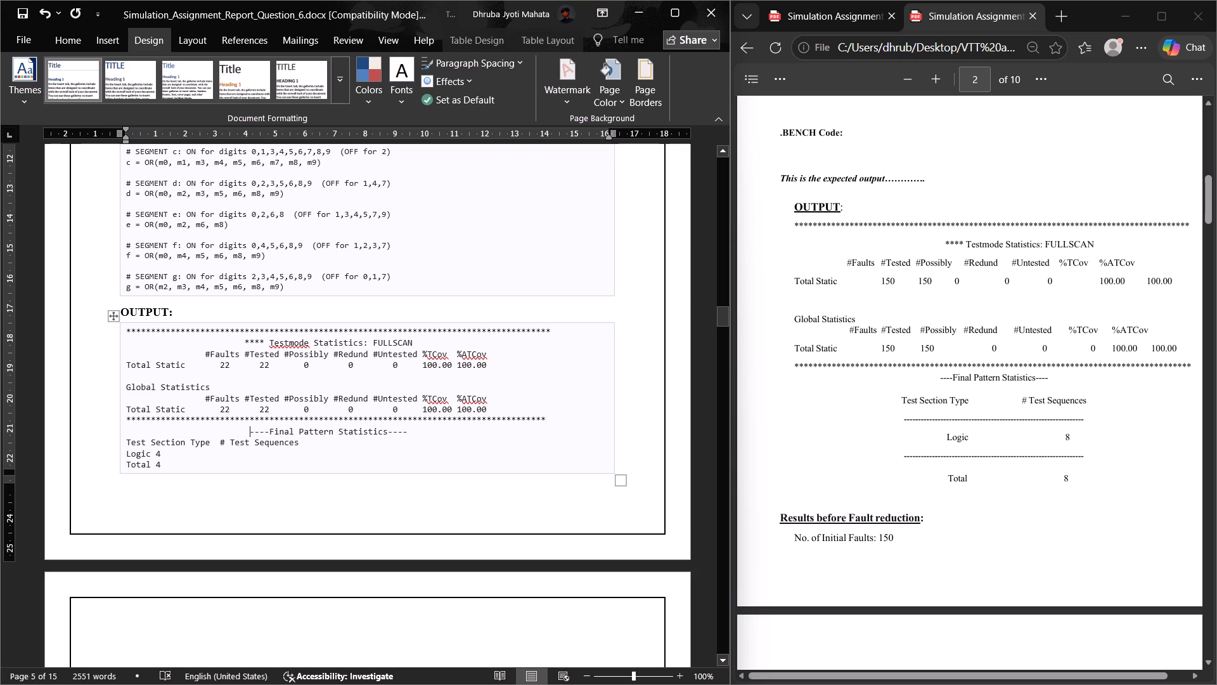
Insert ten more spaces before "# Test Sequences" to set it apart from "Test Section Type" as a second column.
click(218, 444)
key(space)
key(space)
key(space)
key(space)
key(space)
key(space)
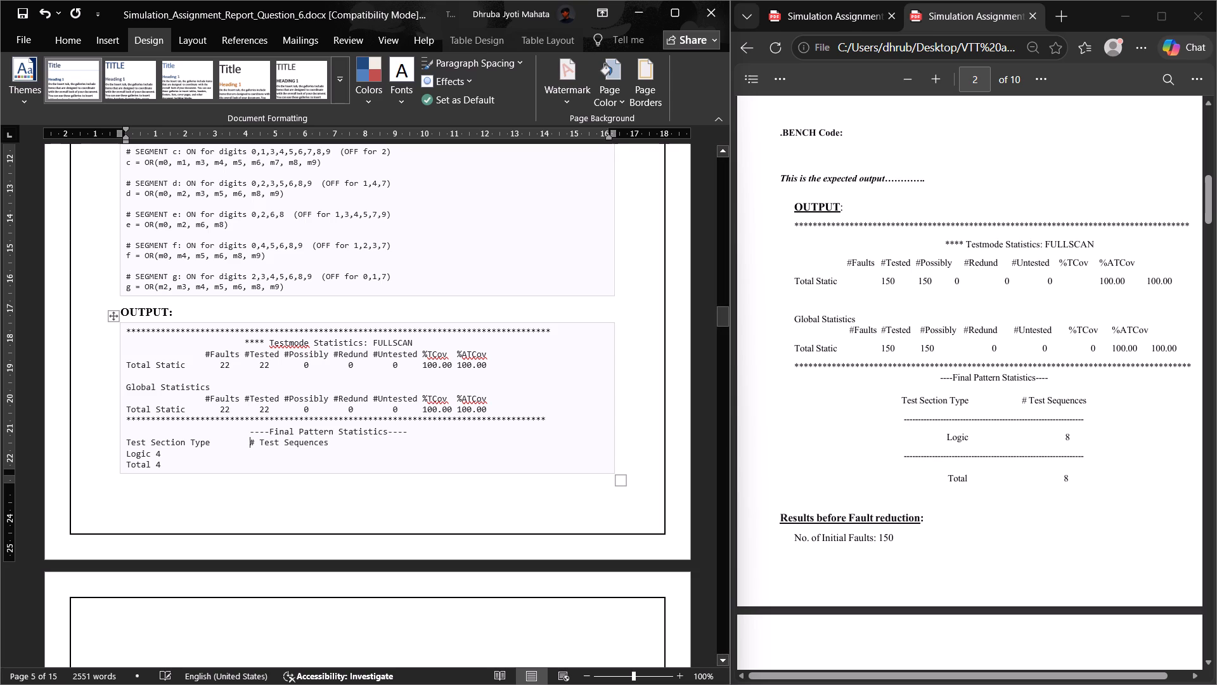
key(space)
key(space)
key(space)
key(space)
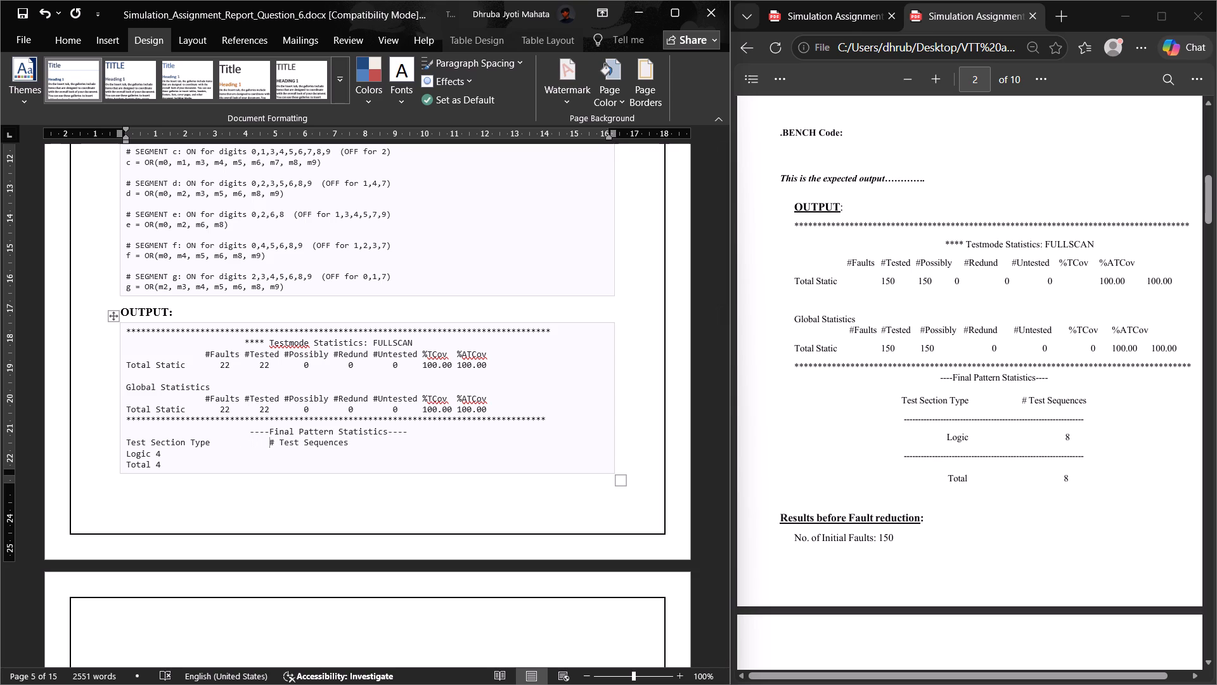
Space the 4 in the Logic row across to sit under # Test Sequences.
click(155, 455)
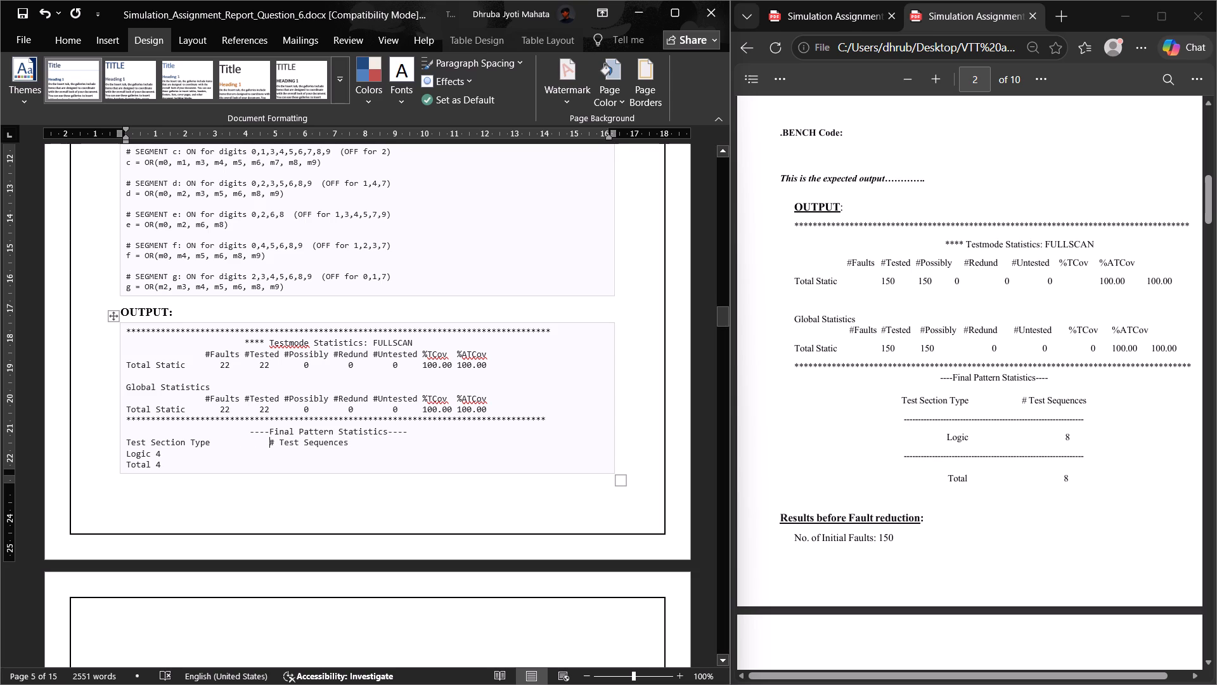
key(space)
key(space)
key(space)
key(space)
key(space)
key(space)
key(space)
key(space)
key(space)
key(space)
key(space)
key(space)
key(space)
key(space)
key(space)
key(space)
key(space)
key(space)
key(space)
key(space)
key(space)
Indent the Logic and Total rows by two spaces each under Test Section Type.
click(126, 453)
key(space)
key(space)
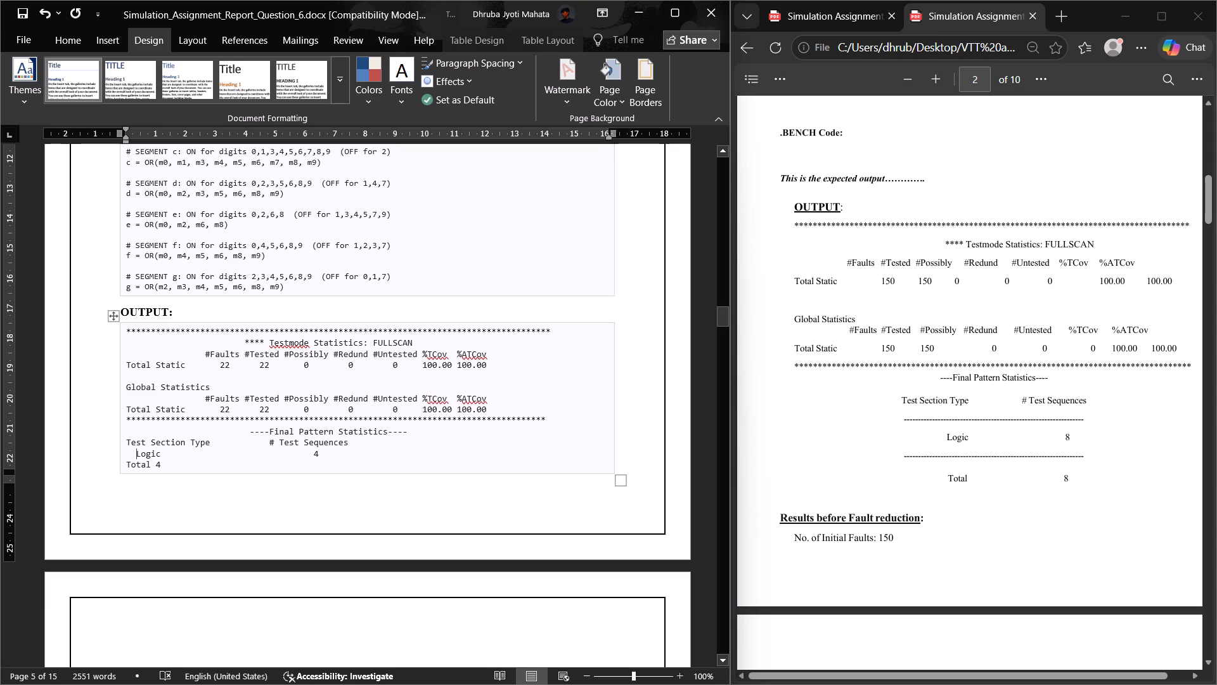
click(129, 463)
key(Left)
key(space)
key(space)
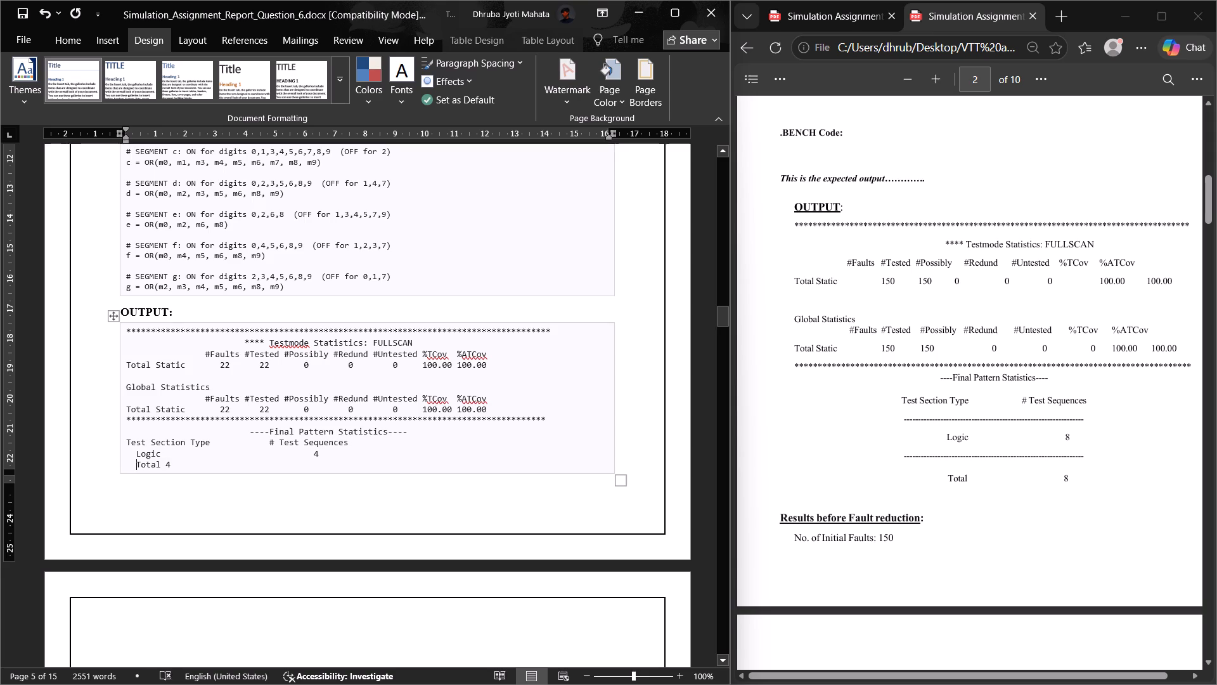
Space the 4 in the Total row across to line up with the 4 in the Logic row.
click(165, 464)
key(space)
key(space)
key(space)
key(space)
key(space)
key(space)
key(space)
key(space)
key(space)
key(space)
key(space)
key(space)
key(space)
key(space)
key(space)
key(space)
key(space)
key(space)
key(space)
key(space)
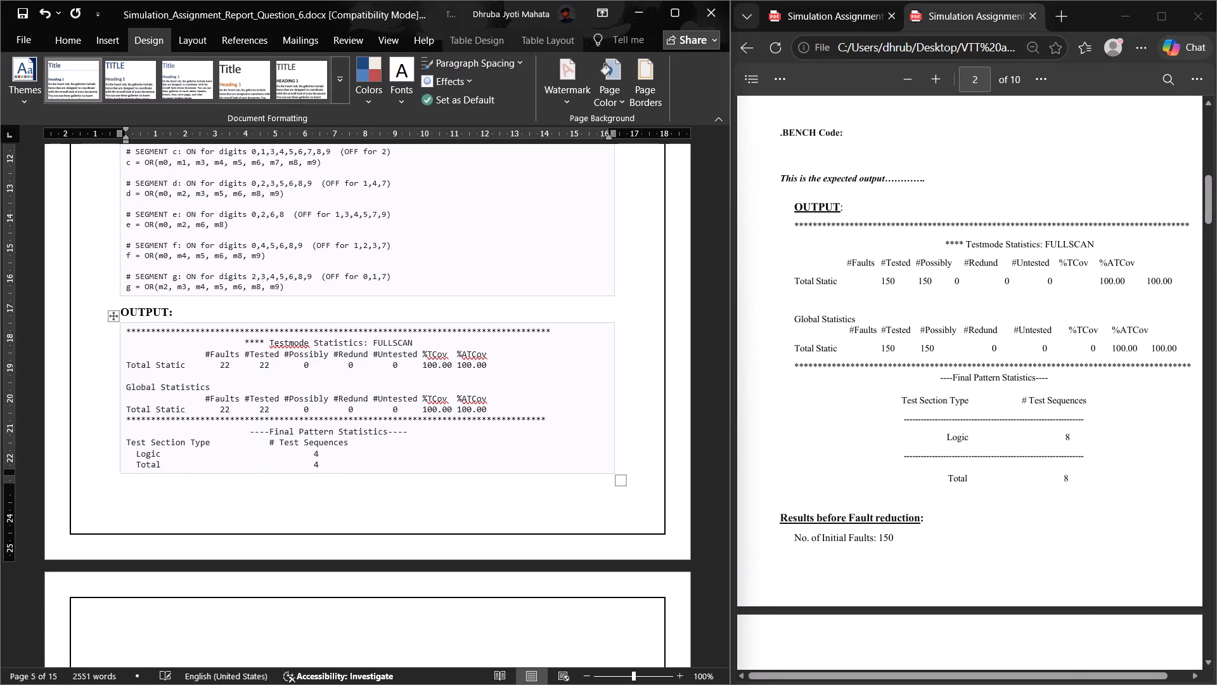
key(BackSpace)
key(BackSpace)
key(BackSpace)
click(362, 516)
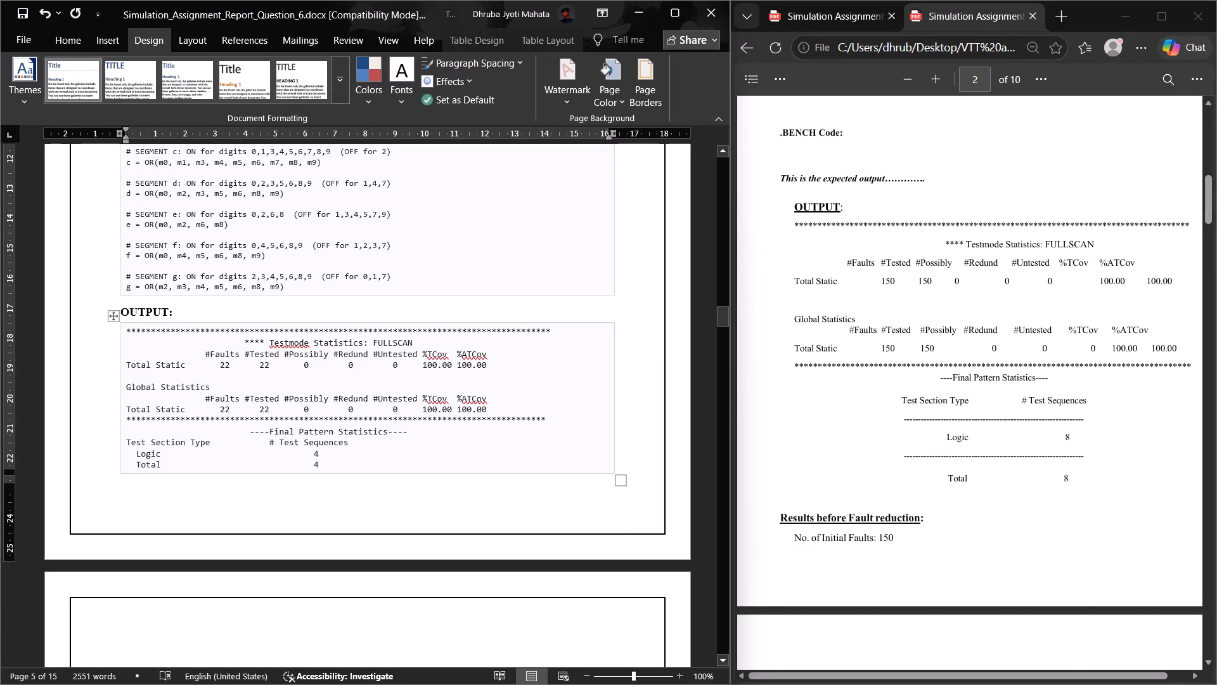
Delete the empty paragraph above the "Results before Fault reduction" heading on page 6.
click(340, 578)
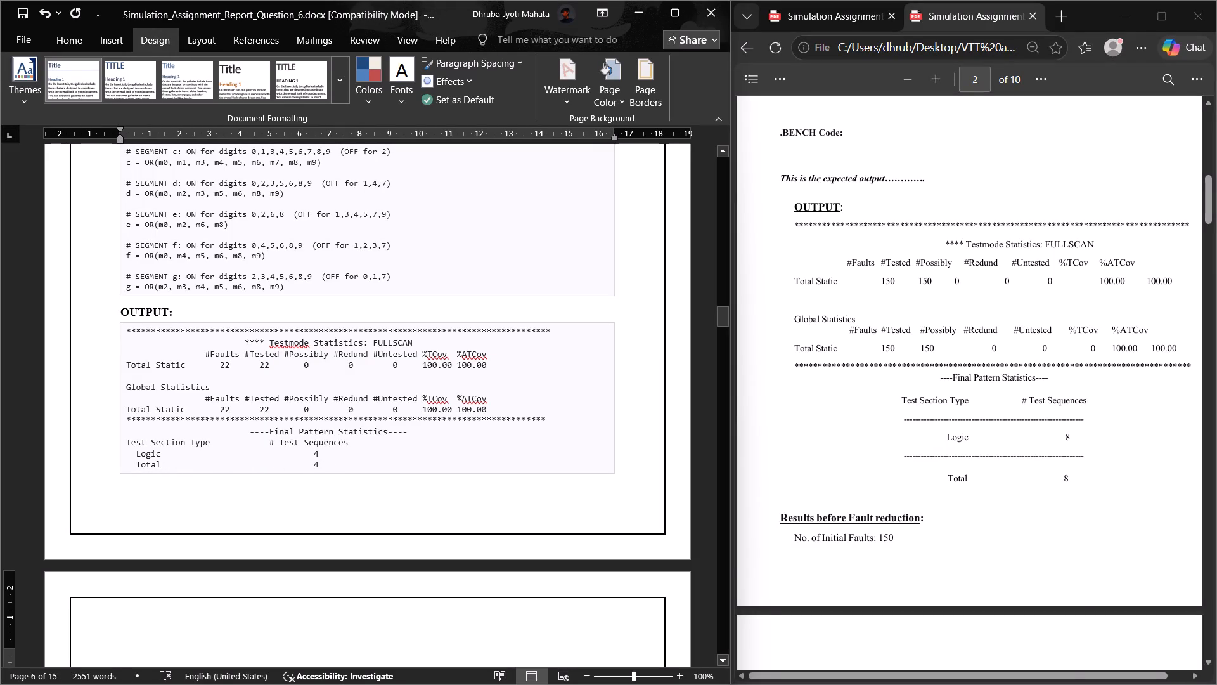
scroll(392, 486, down, 2)
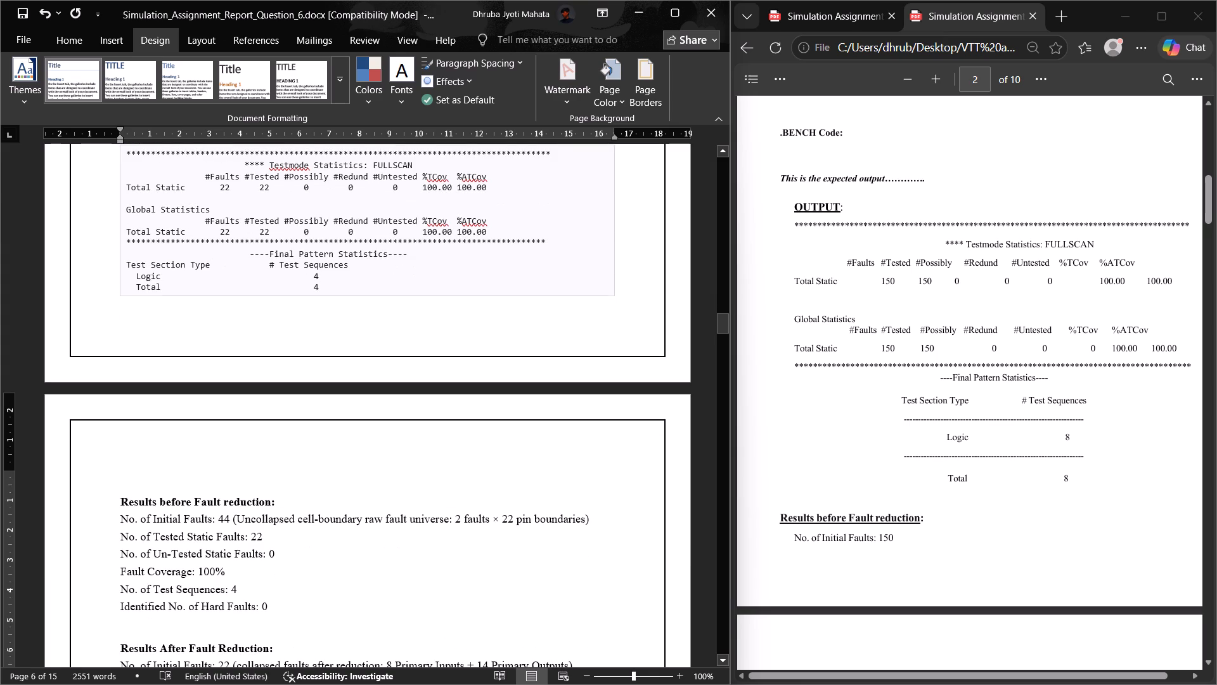
key(BackSpace)
key(BackSpace)
click(342, 403)
click(309, 462)
key(BackSpace)
key(BackSpace)
key(BackSpace)
key(Delete)
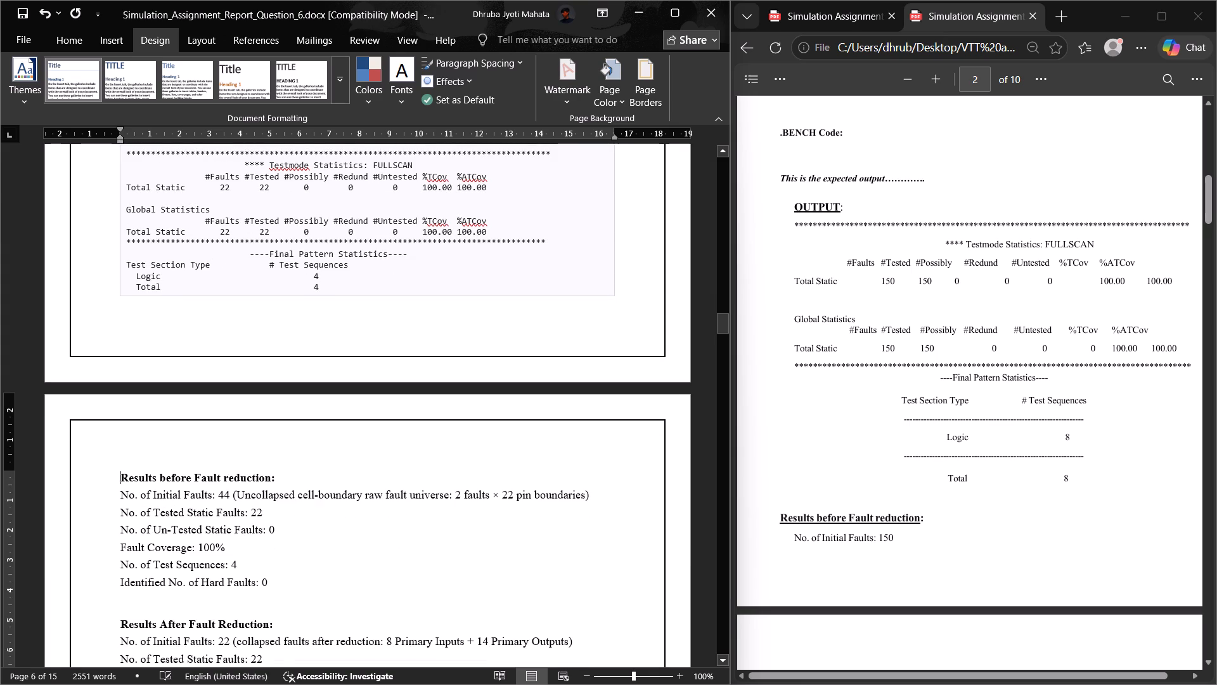
key(BackSpace)
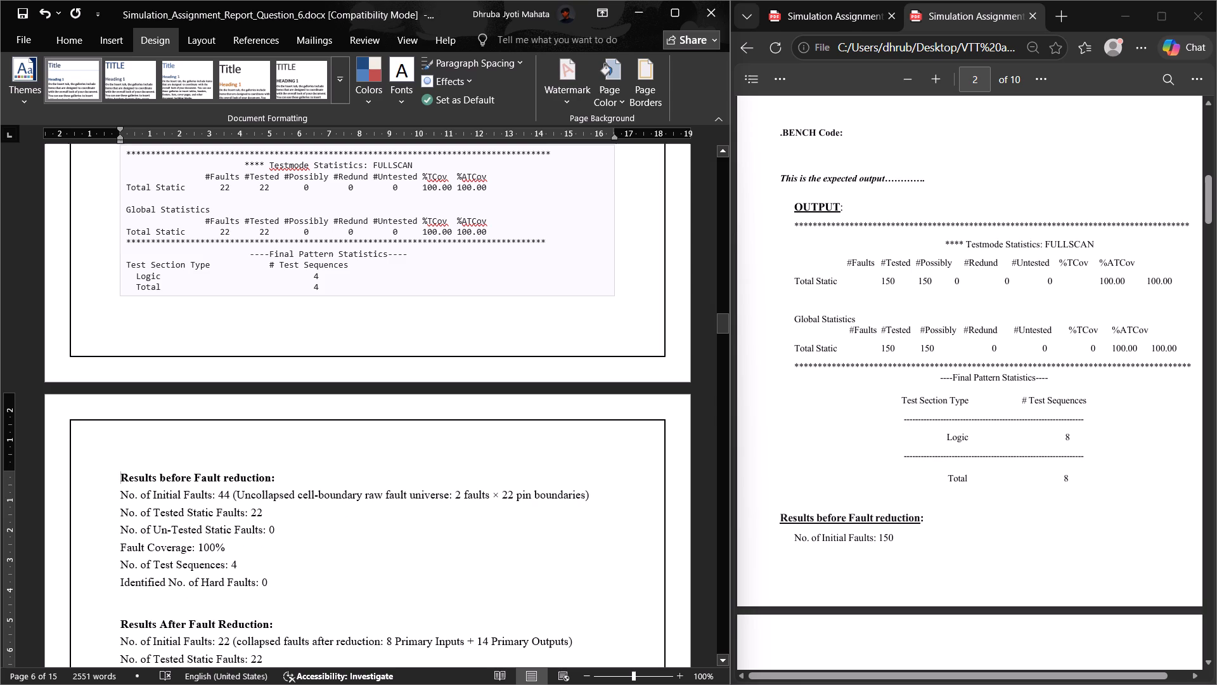
Compare the report's before and after fault reduction results sections with pages 2 and 3 of the format PDF.
scroll(347, 481, down, 1)
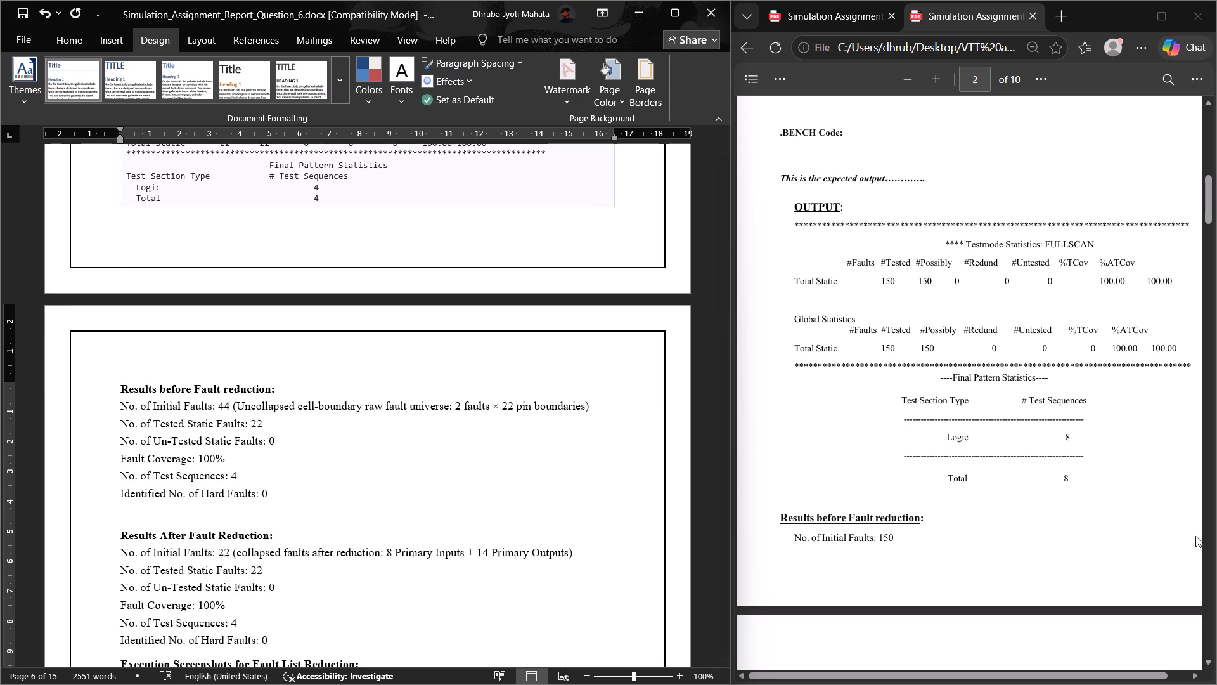
scroll(1216, 536, down, 1)
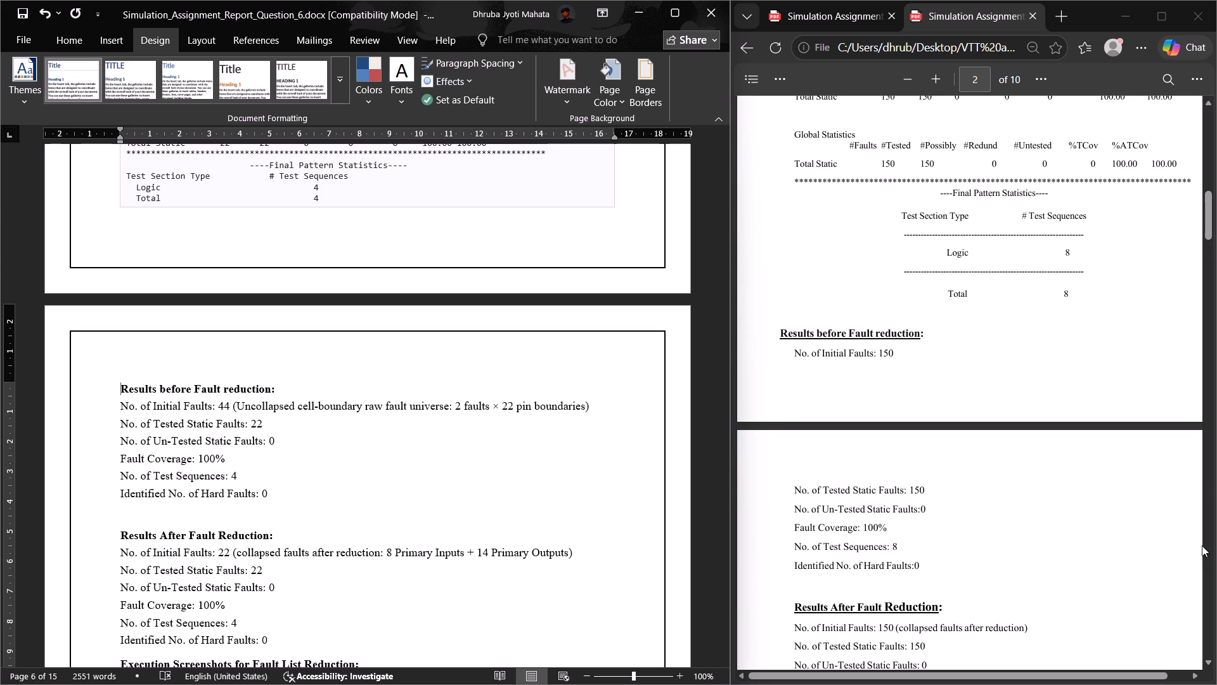
scroll(1202, 545, down, 2)
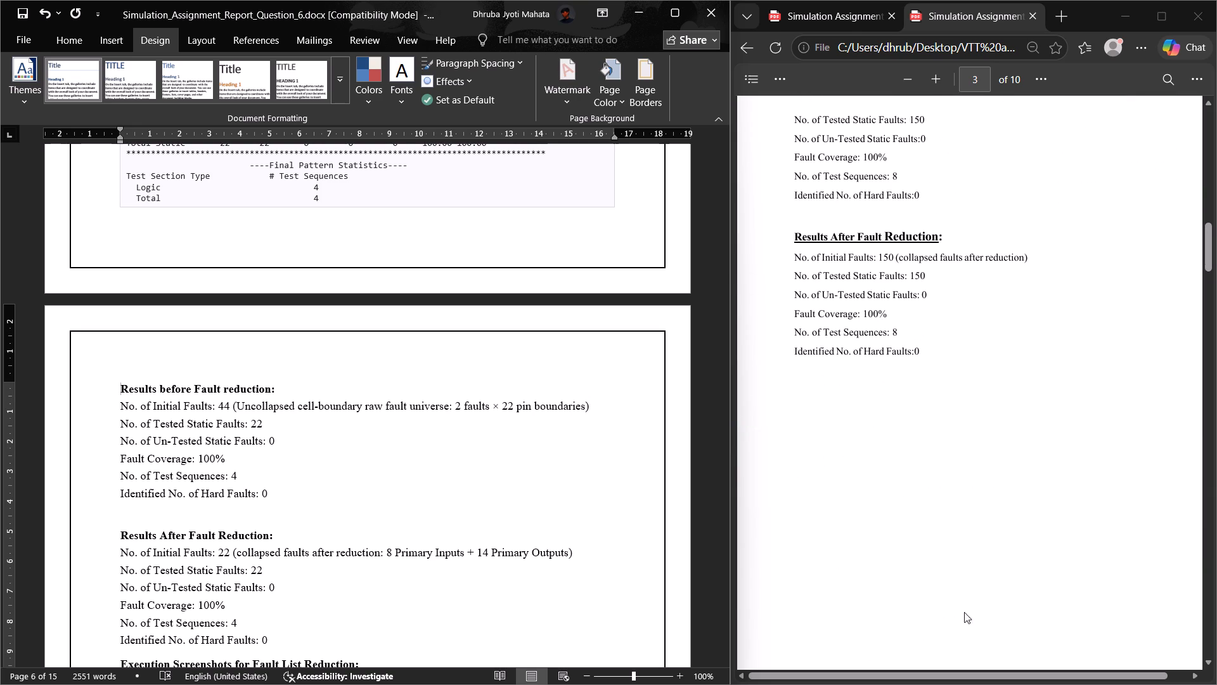
scroll(51, 527, down, 2)
scroll(312, 528, down, 1)
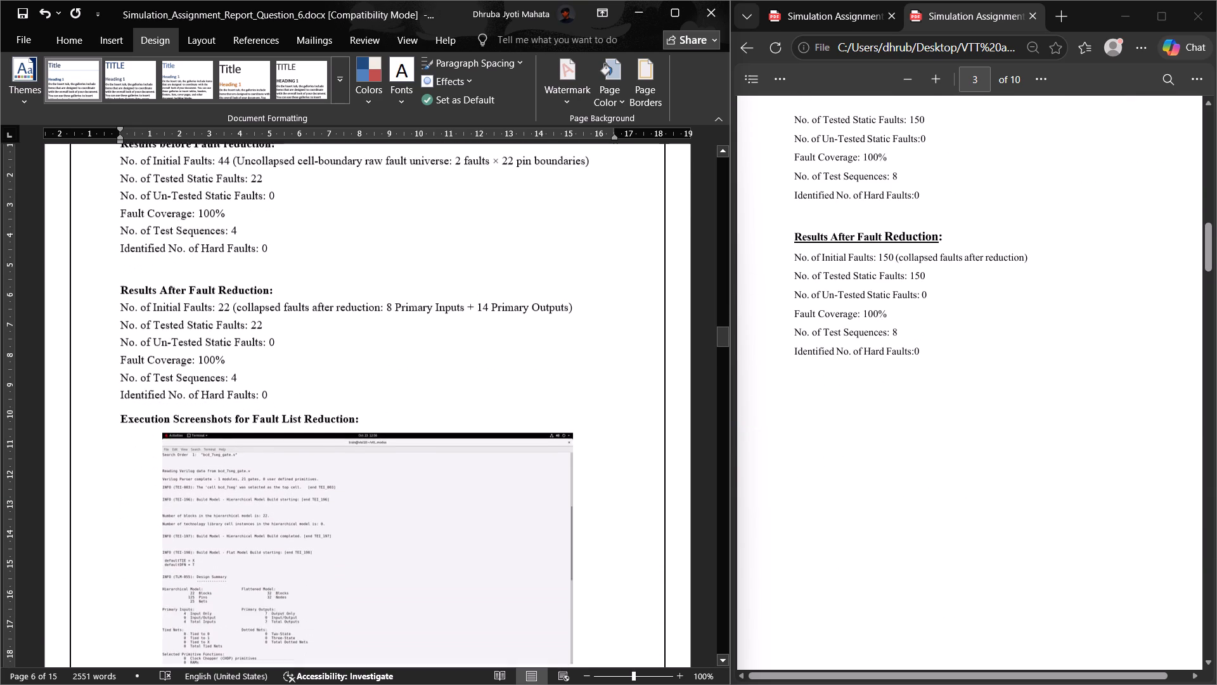
scroll(318, 523, down, 3)
scroll(313, 480, up, 2)
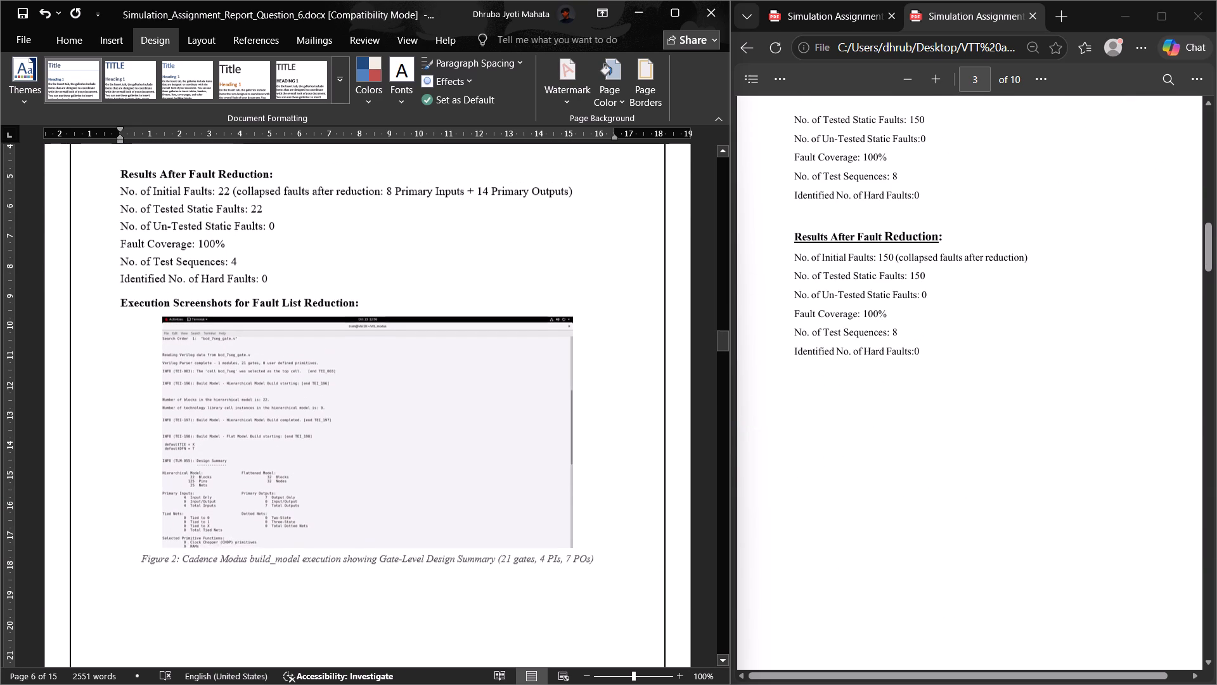
Enlarge the Figure 2 build_model screenshot proportionally to about 17.5 cm wide.
click(412, 421)
drag(576, 556, 617, 611)
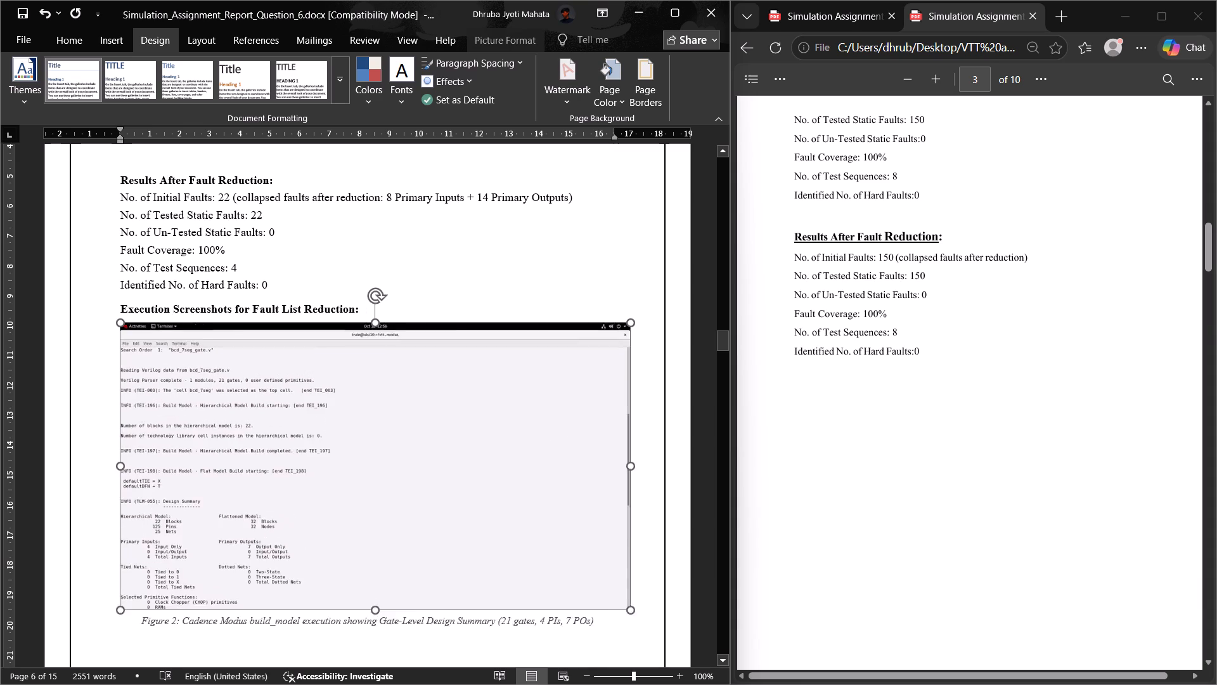
drag(617, 611, 572, 615)
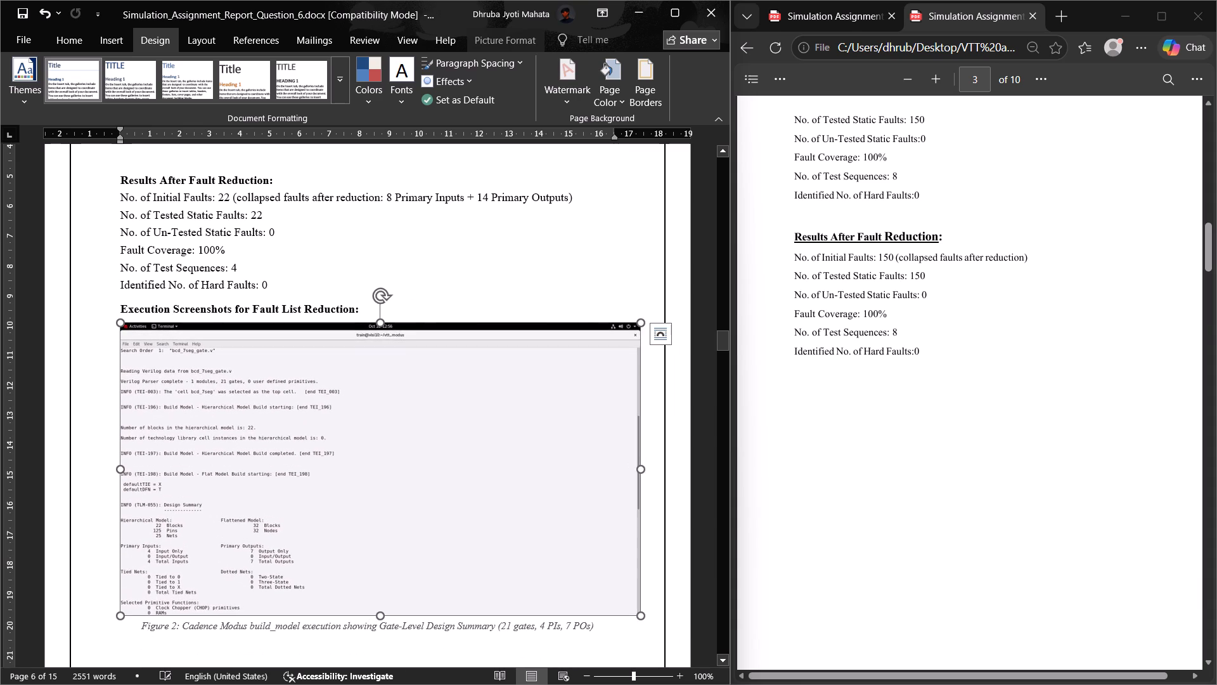
scroll(443, 575, down, 2)
scroll(429, 562, up, 2)
click(577, 278)
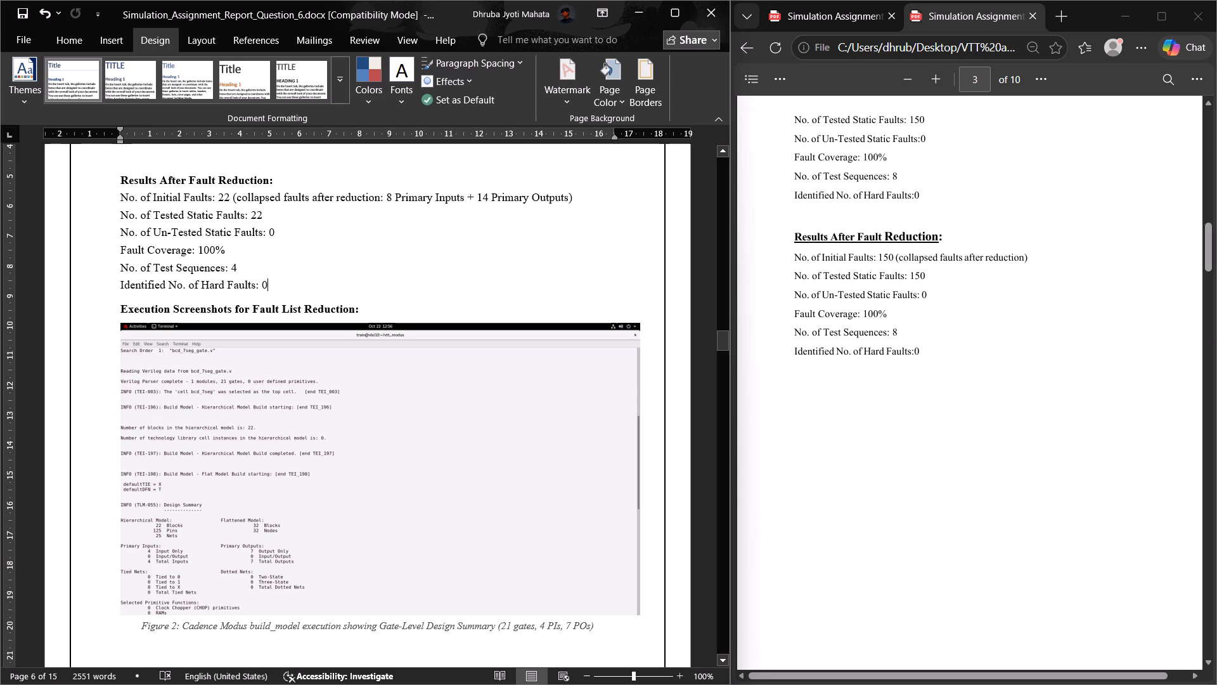
Review the fault reduction results and the Figure 2 to Figure 4 screenshots on pages 6 and 7 for size and layout.
scroll(513, 459, up, 5)
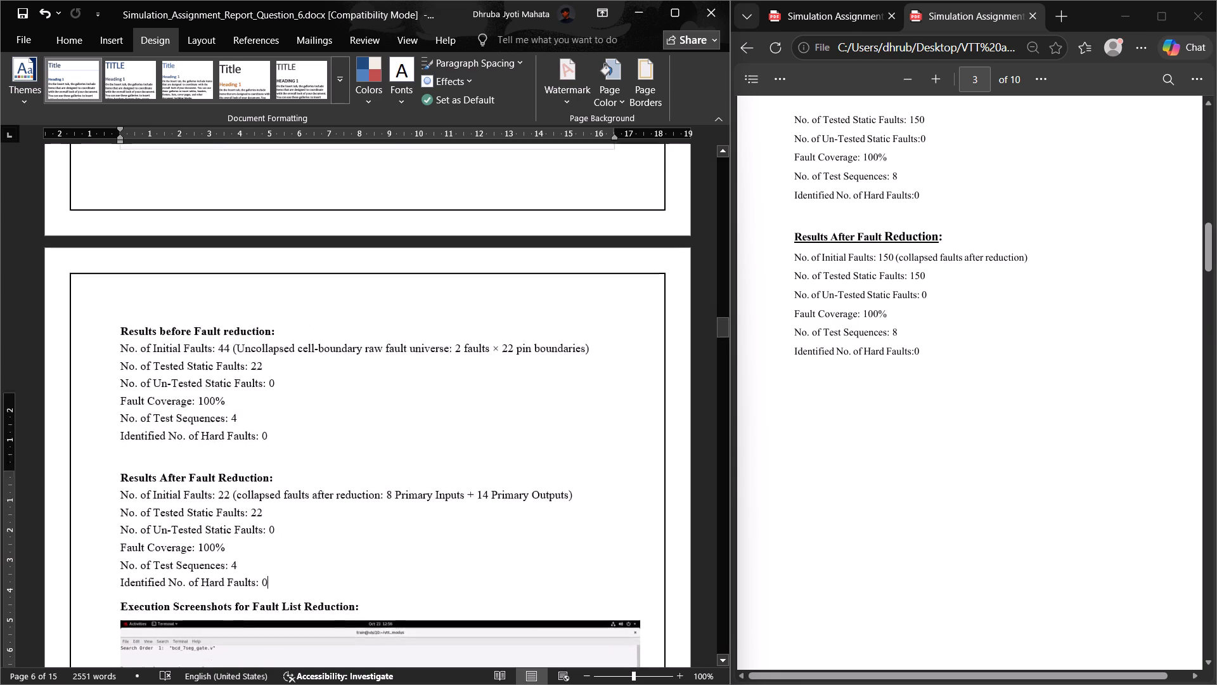
scroll(513, 459, up, 1)
scroll(513, 459, down, 14)
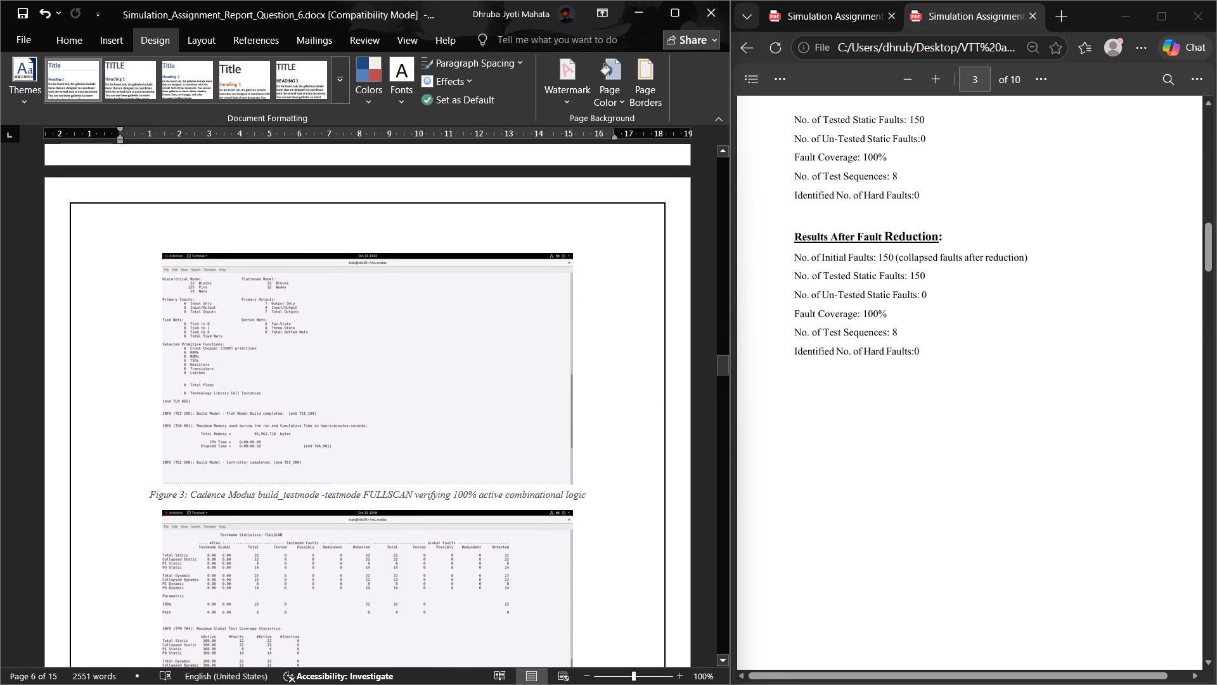
scroll(513, 459, down, 1)
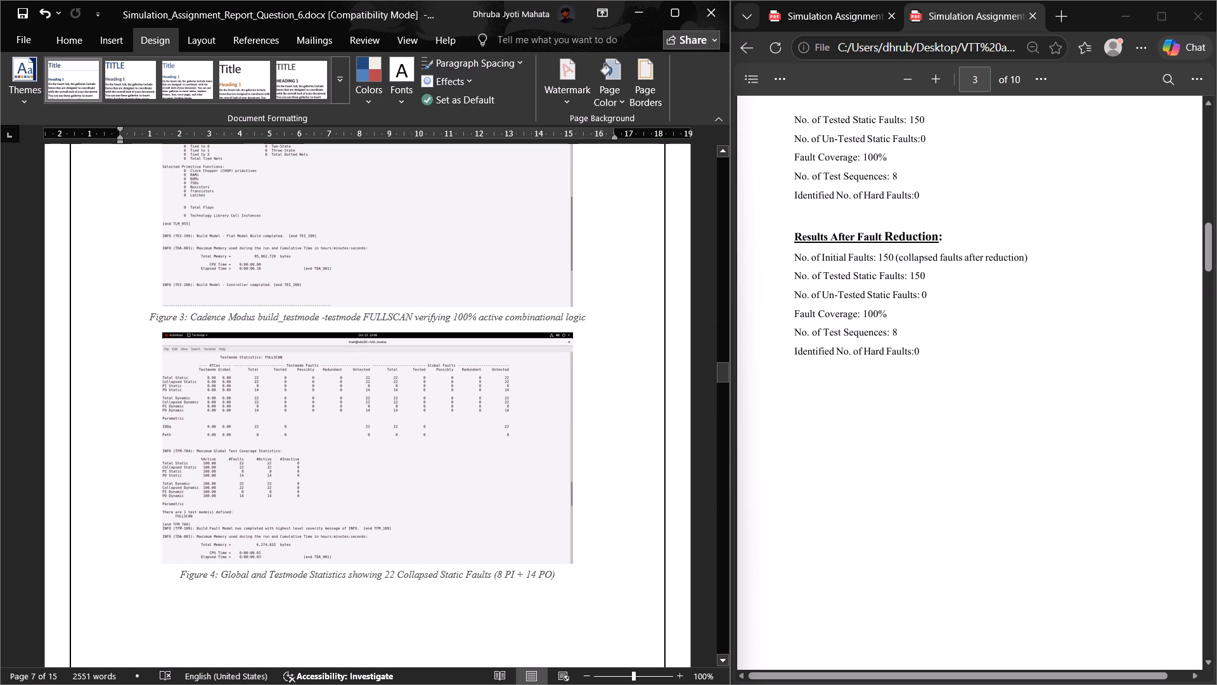
scroll(513, 459, up, 9)
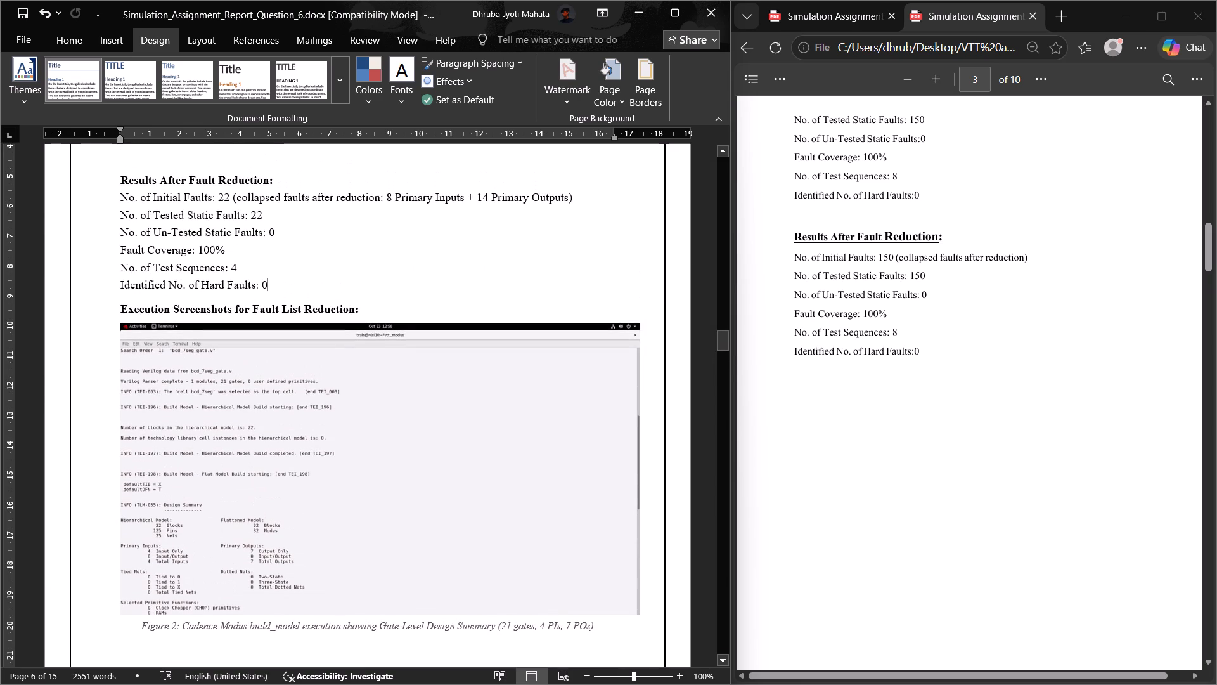
Enlarge the Figure 3 build_testmode screenshot proportionally to about 17.4 cm wide, matching Figure 2.
scroll(513, 459, down, 1)
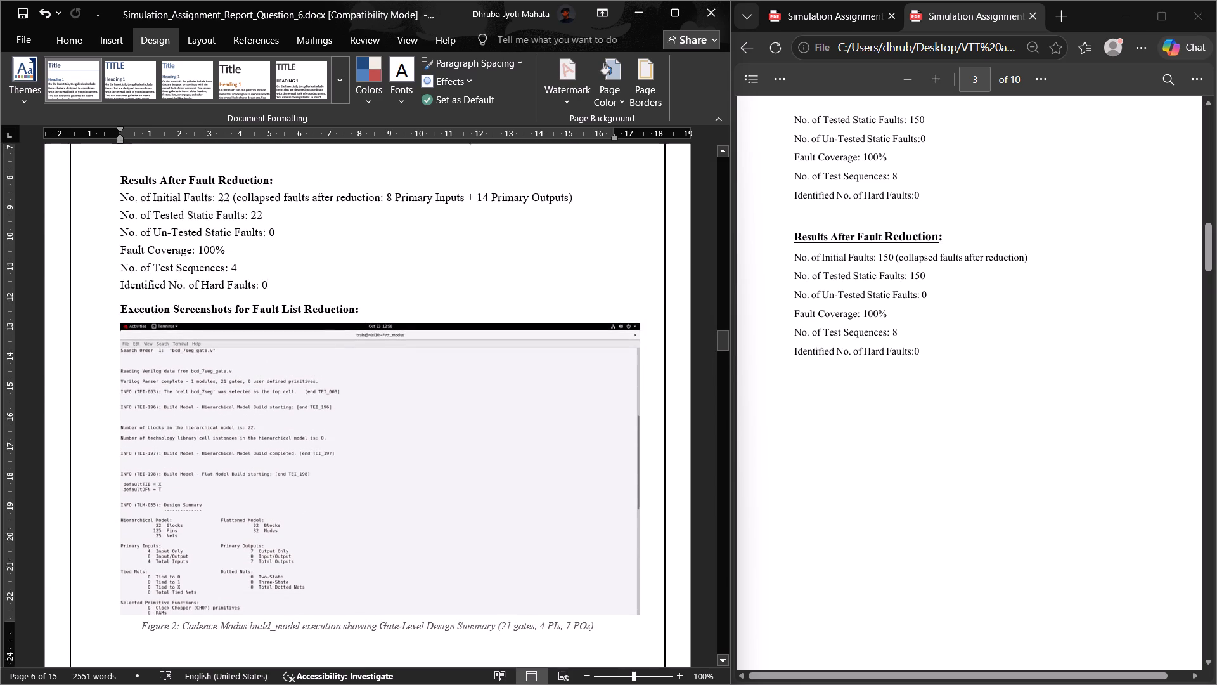
scroll(513, 459, down, 8)
scroll(487, 367, up, 2)
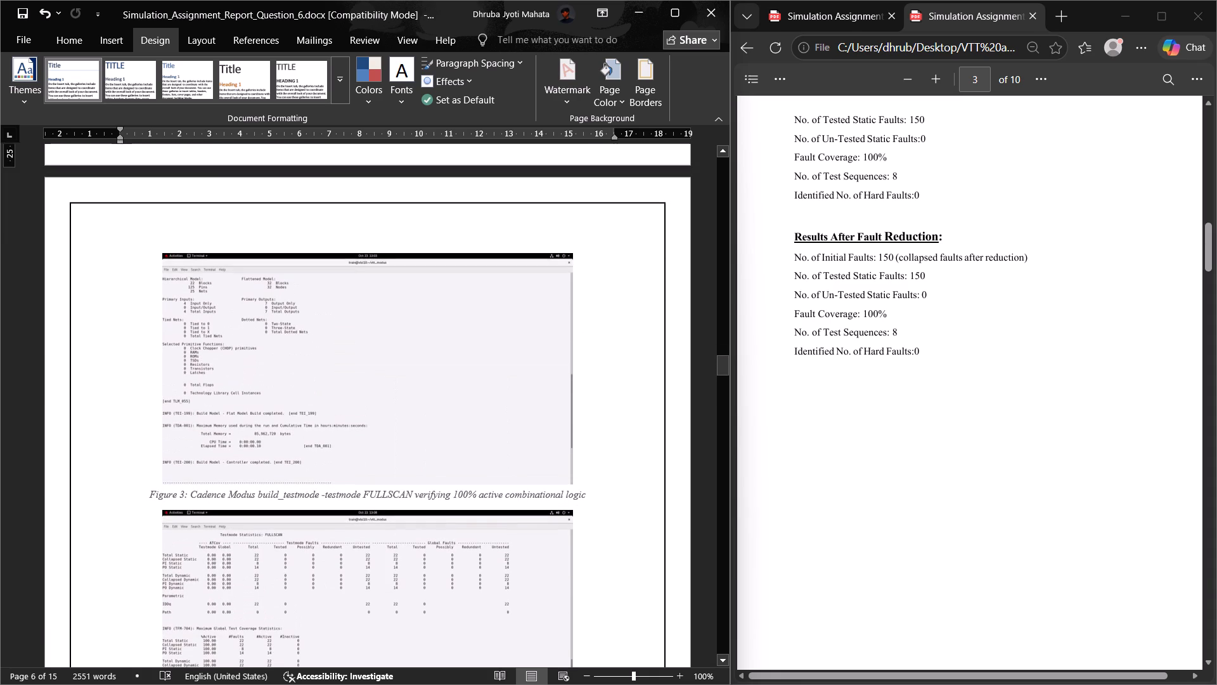
click(446, 380)
drag(574, 483, 658, 530)
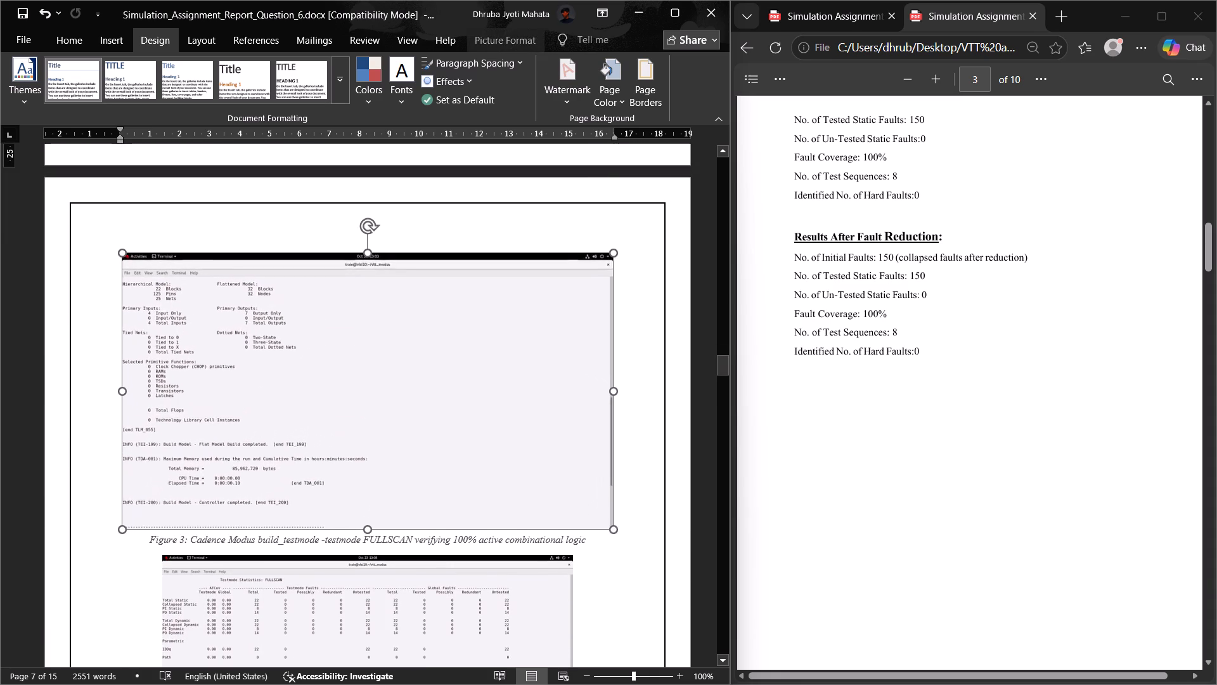
drag(658, 530, 671, 545)
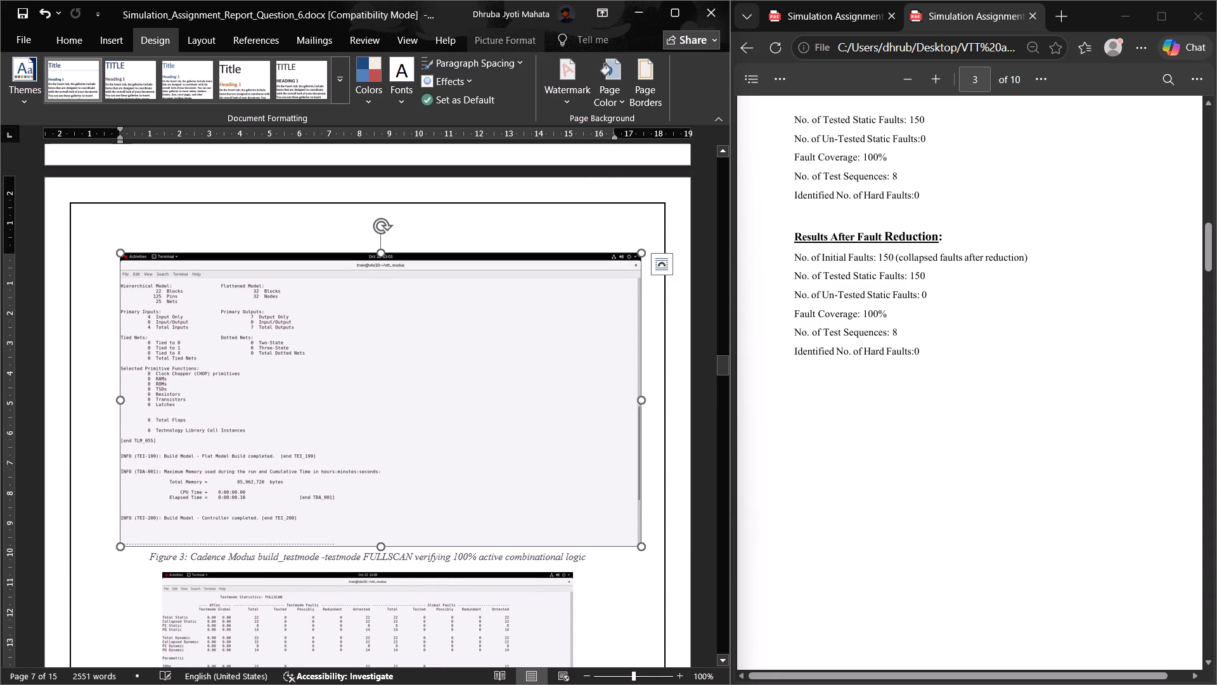
Enlarge the Figure 4 Global and Testmode Statistics screenshot proportionally to about 17.2 cm wide.
scroll(537, 533, down, 3)
click(447, 436)
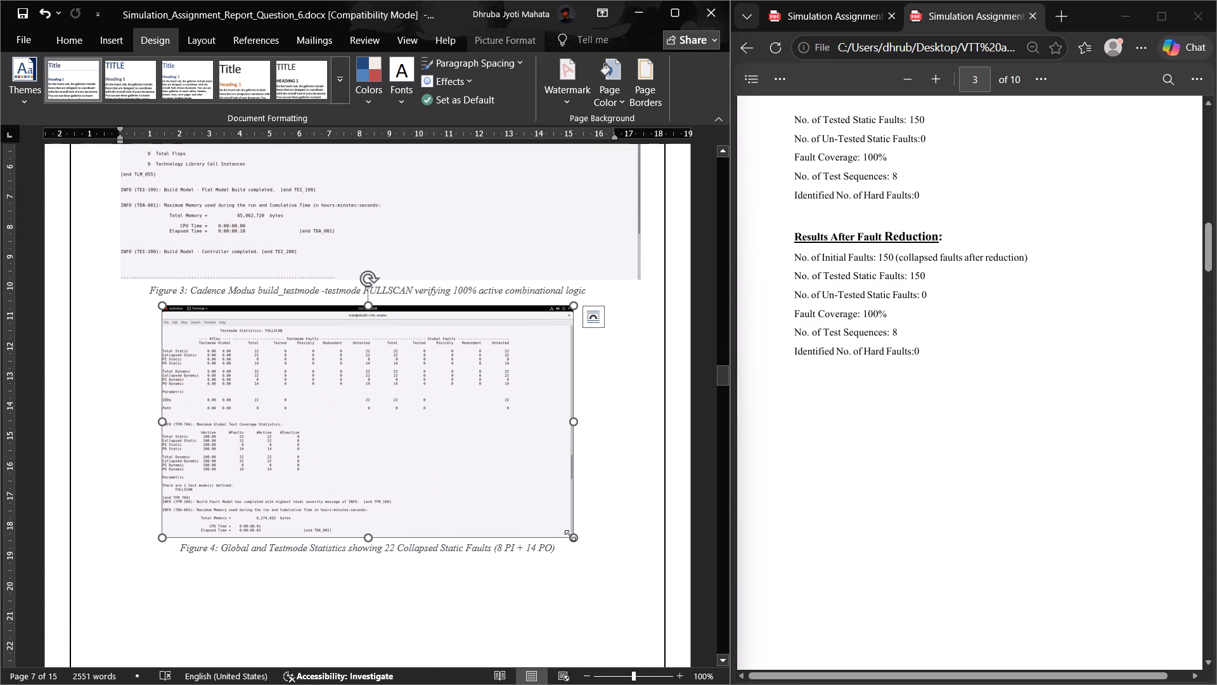
drag(570, 536, 635, 593)
click(657, 554)
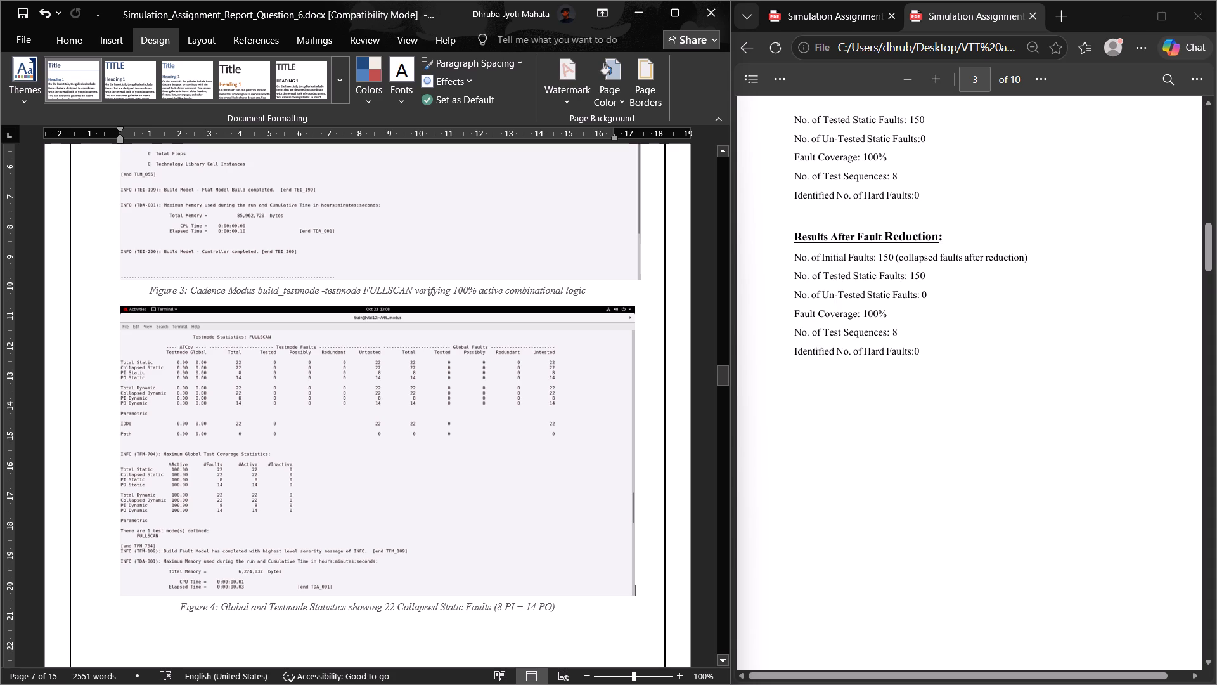
Enlarge the Figure 5 report_faults screenshot proportionally to about 17.3 cm wide.
scroll(428, 647, down, 2)
scroll(362, 516, down, 5)
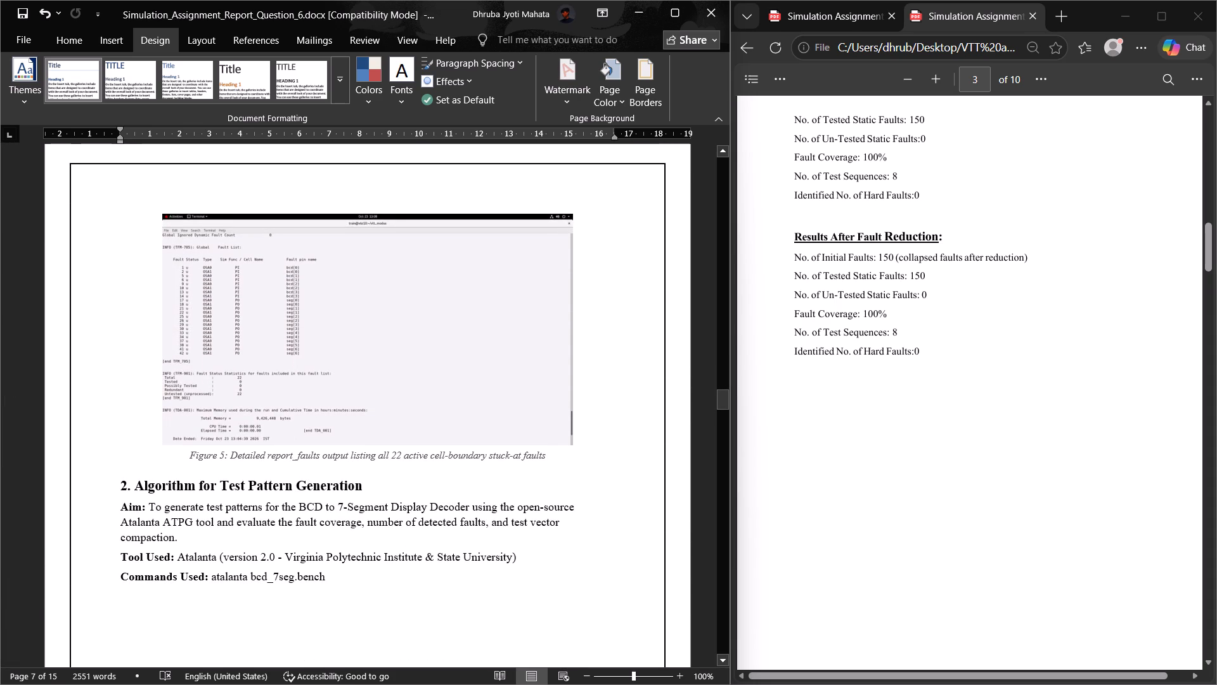
click(314, 313)
drag(572, 445, 657, 513)
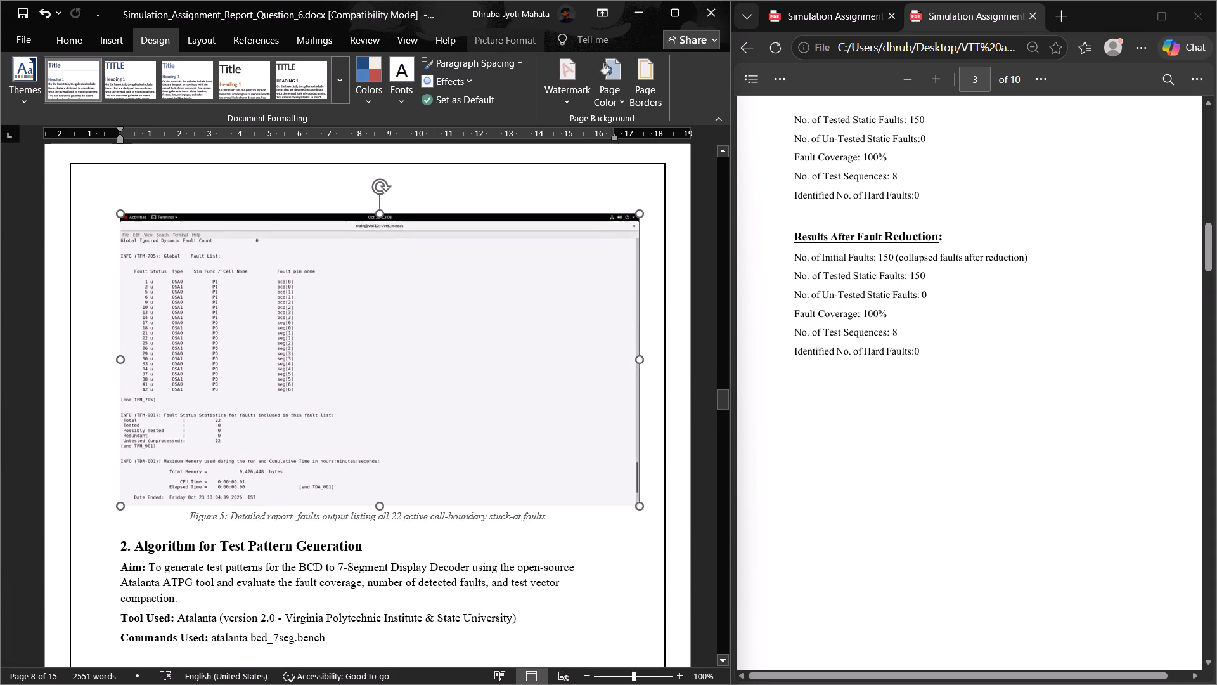
drag(657, 513, 644, 505)
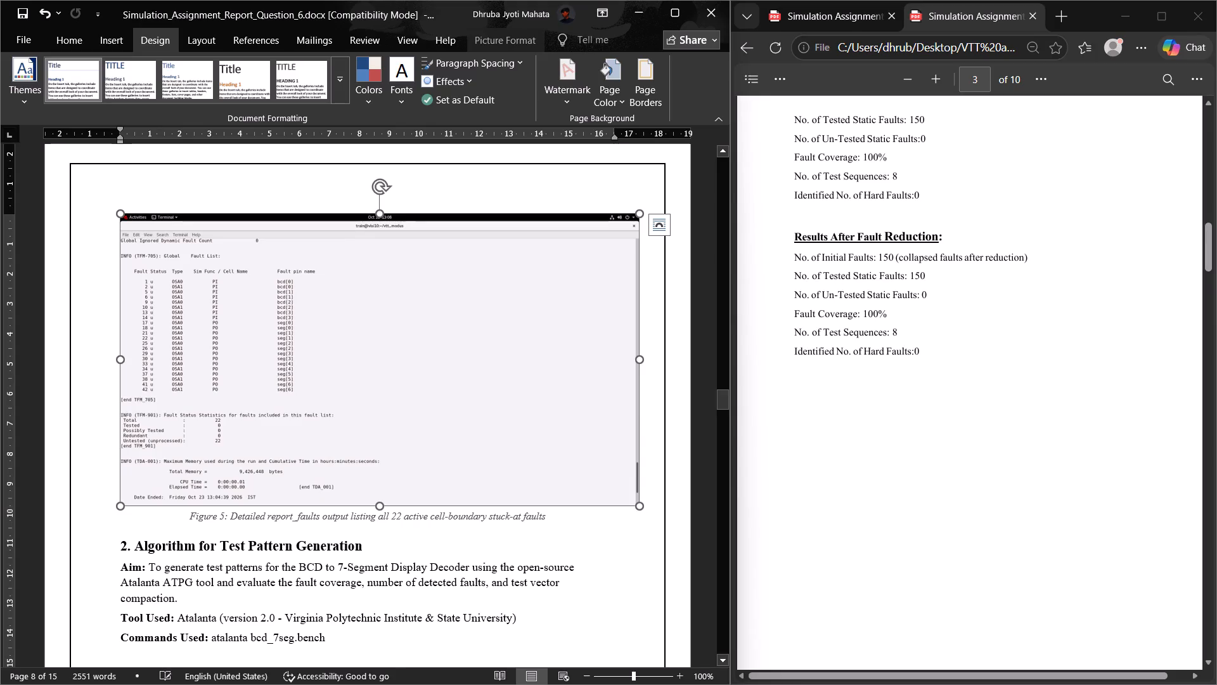
click(625, 558)
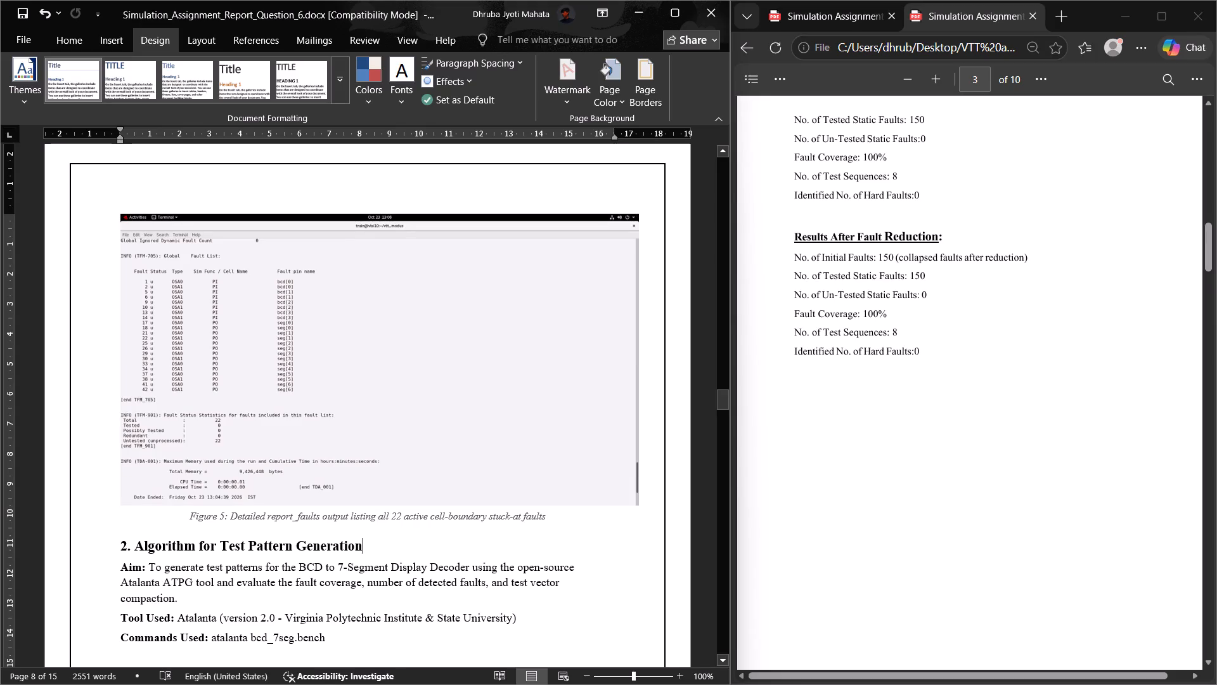
Insert empty paragraphs after the Figure 5 caption until the "2. Algorithm for Test Pattern Generation" section starts on a new page.
scroll(560, 536, down, 2)
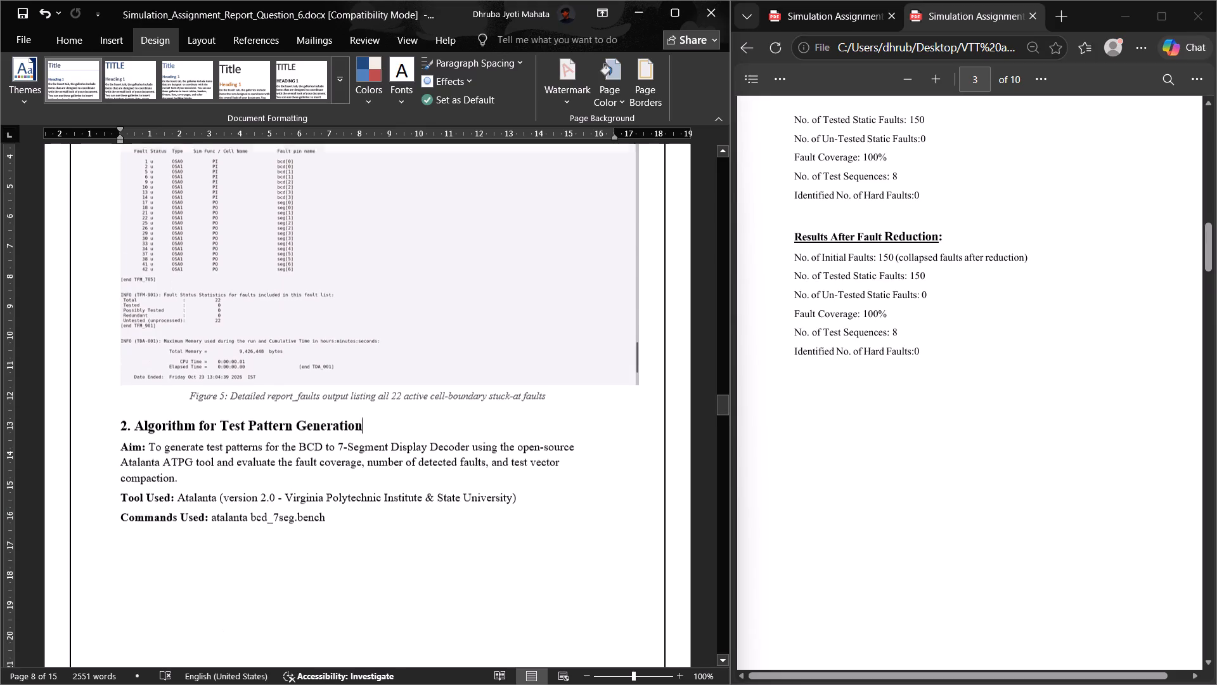
scroll(555, 534, down, 7)
scroll(555, 534, up, 5)
scroll(277, 321, up, 2)
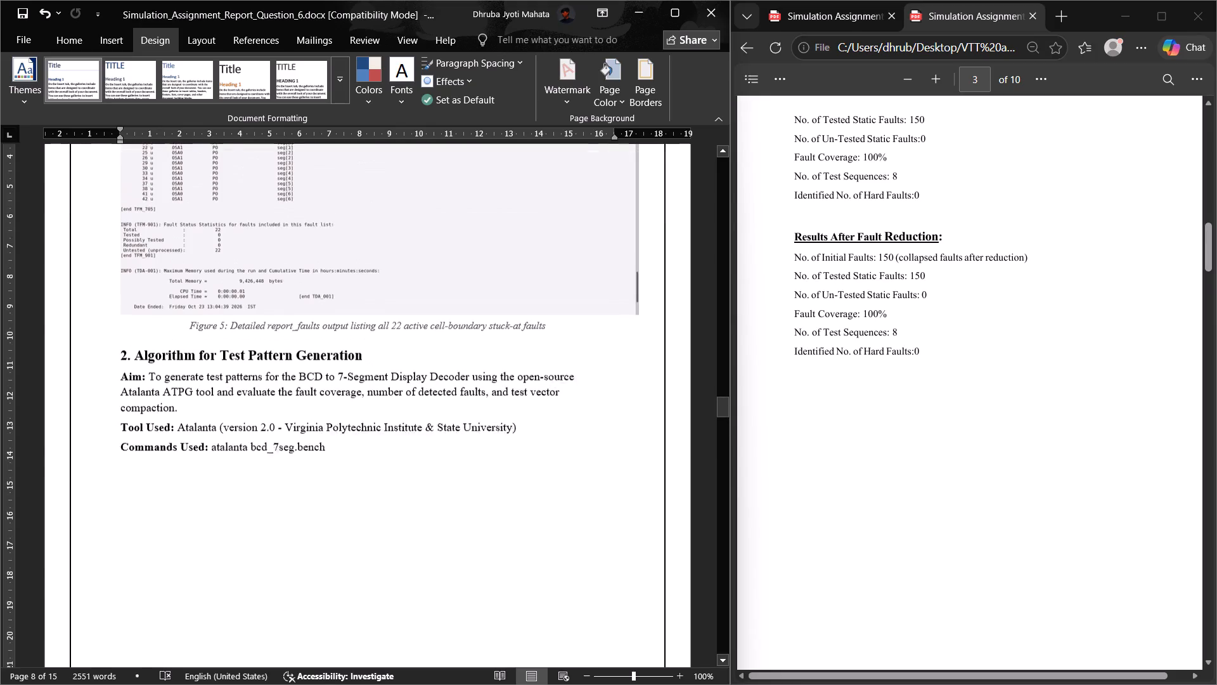
click(520, 369)
click(553, 354)
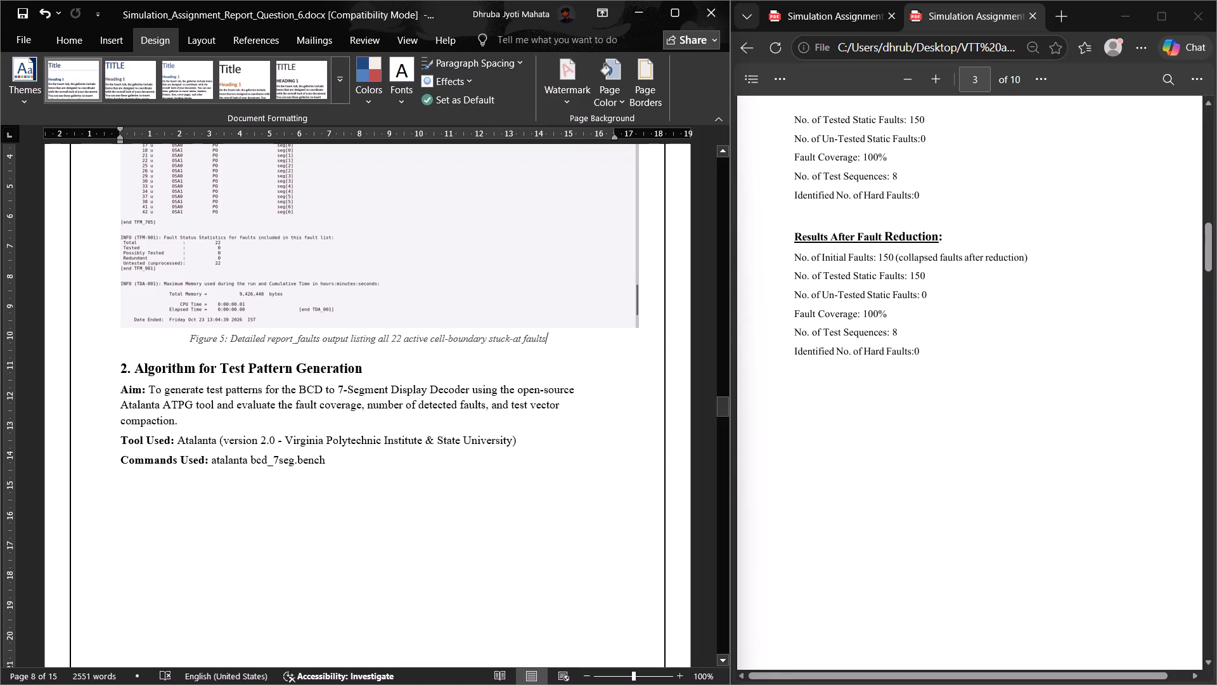
key(Return)
key(Return)
key(Return)
key(Return)
key(Return)
key(Return)
key(Return)
key(Return)
key(Return)
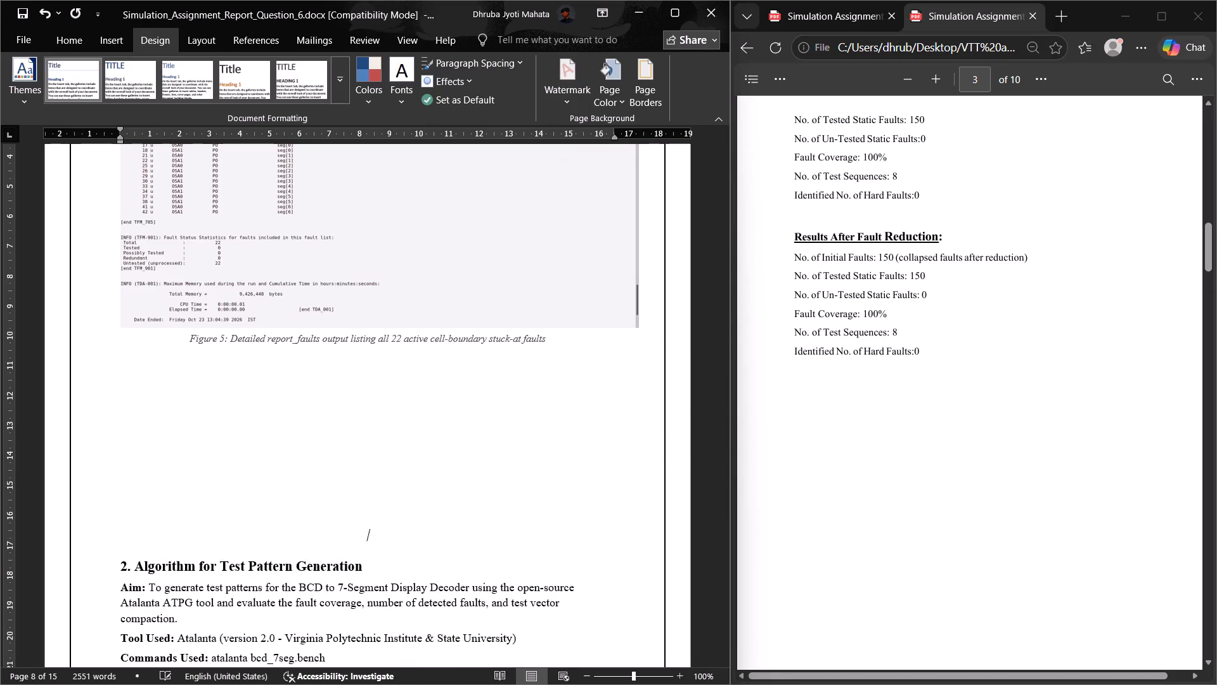
key(Return)
key(Return)
key(Return)
scroll(386, 186, down, 2)
scroll(387, 292, down, 2)
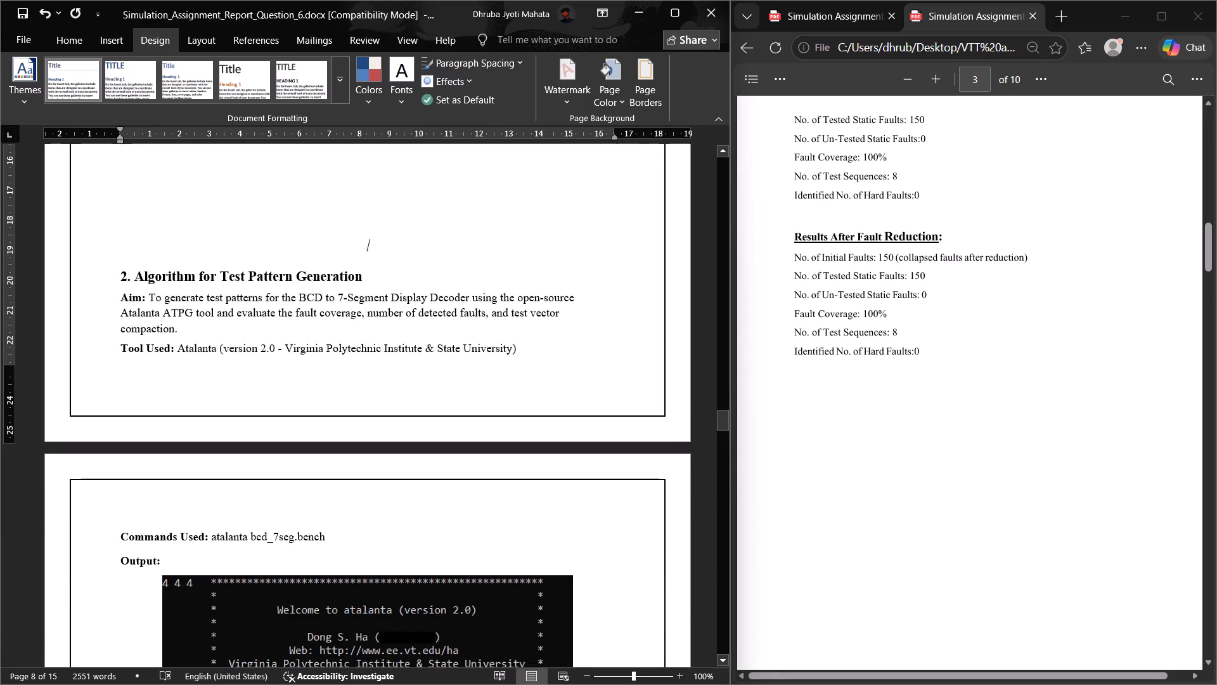
key(Return)
key(Return)
scroll(454, 408, down, 2)
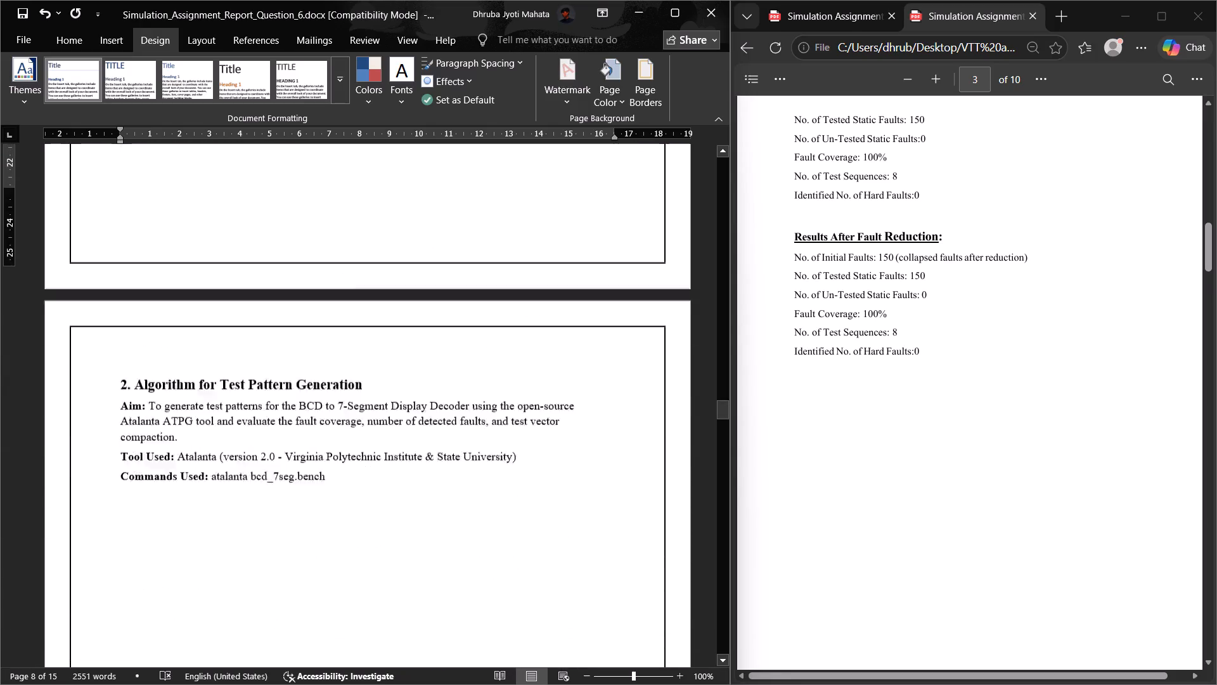
Rejoin the "Output:" label to the end of the "Commands Used" line in section 2, and split it back into its own paragraph.
scroll(465, 435, down, 4)
scroll(372, 421, up, 3)
click(365, 410)
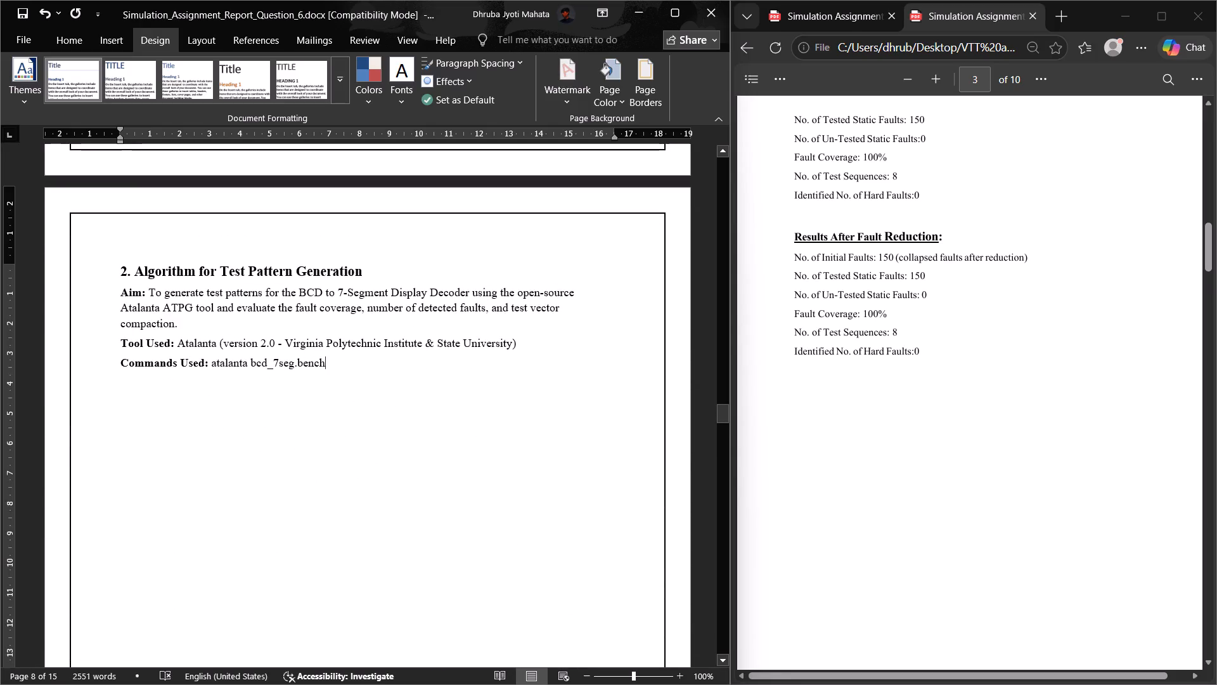
key(Delete)
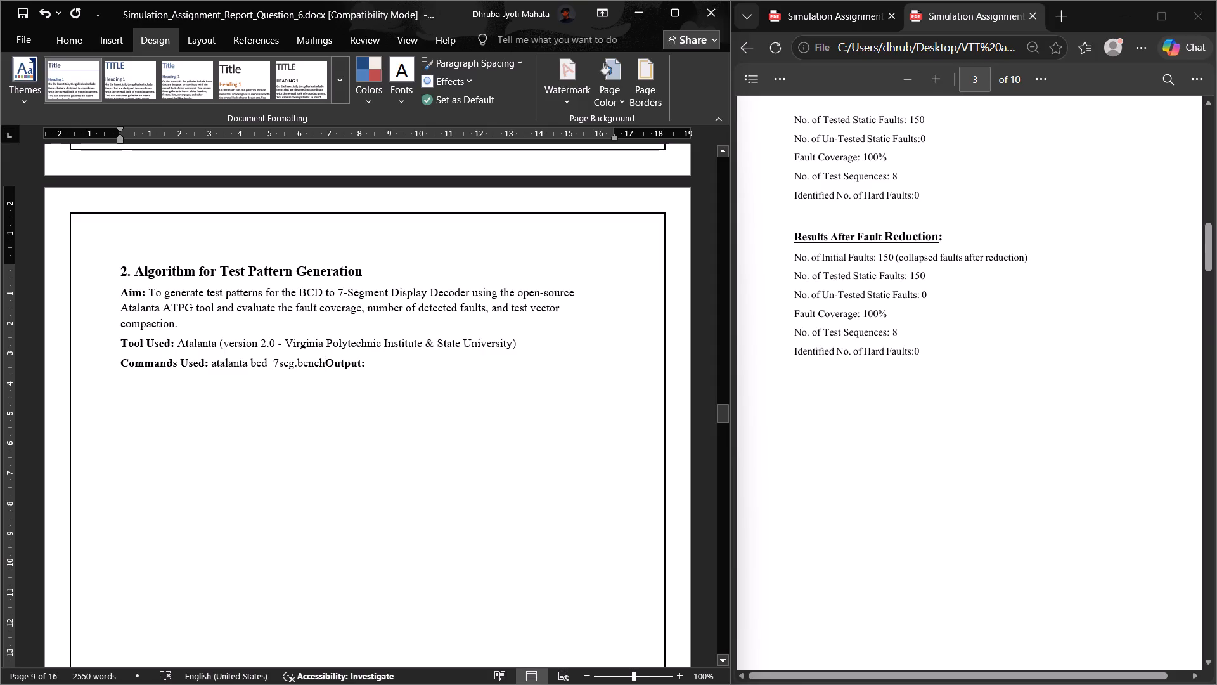
key(Return)
Shrink the Figure 6 Atalanta terminal output screenshot proportionally to about 10.8 cm wide so it fits below "Output:" on the same page.
scroll(348, 453, down, 10)
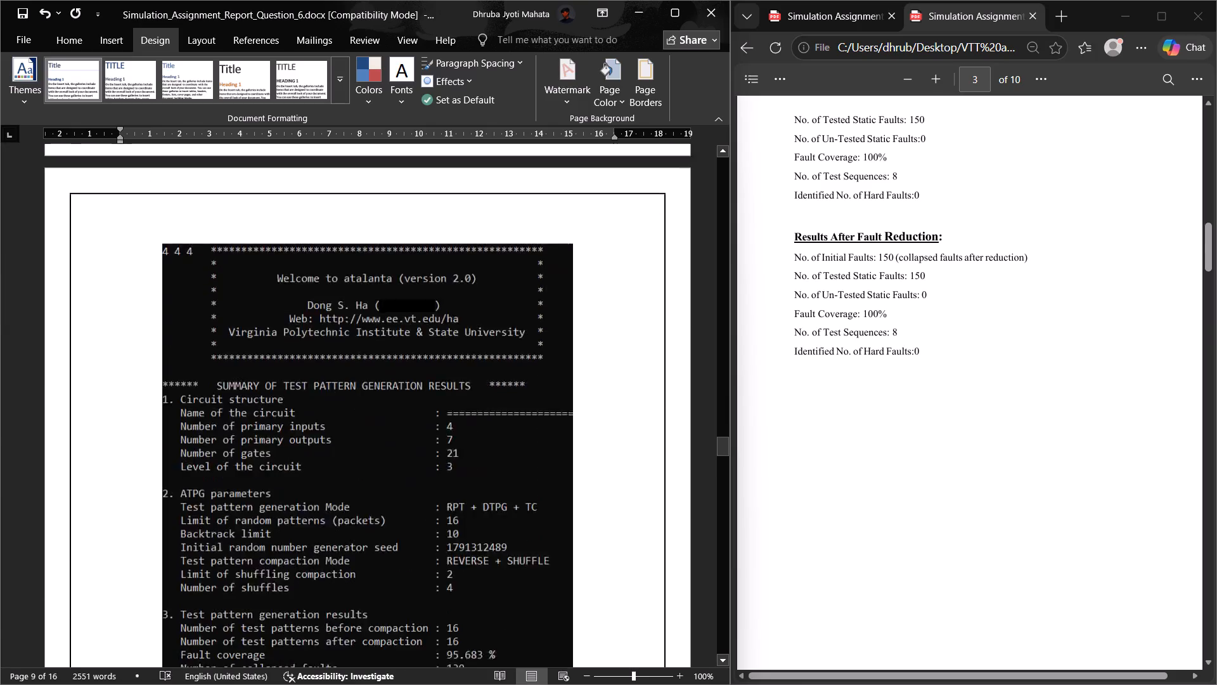
scroll(343, 441, up, 7)
scroll(343, 443, down, 9)
scroll(486, 341, up, 2)
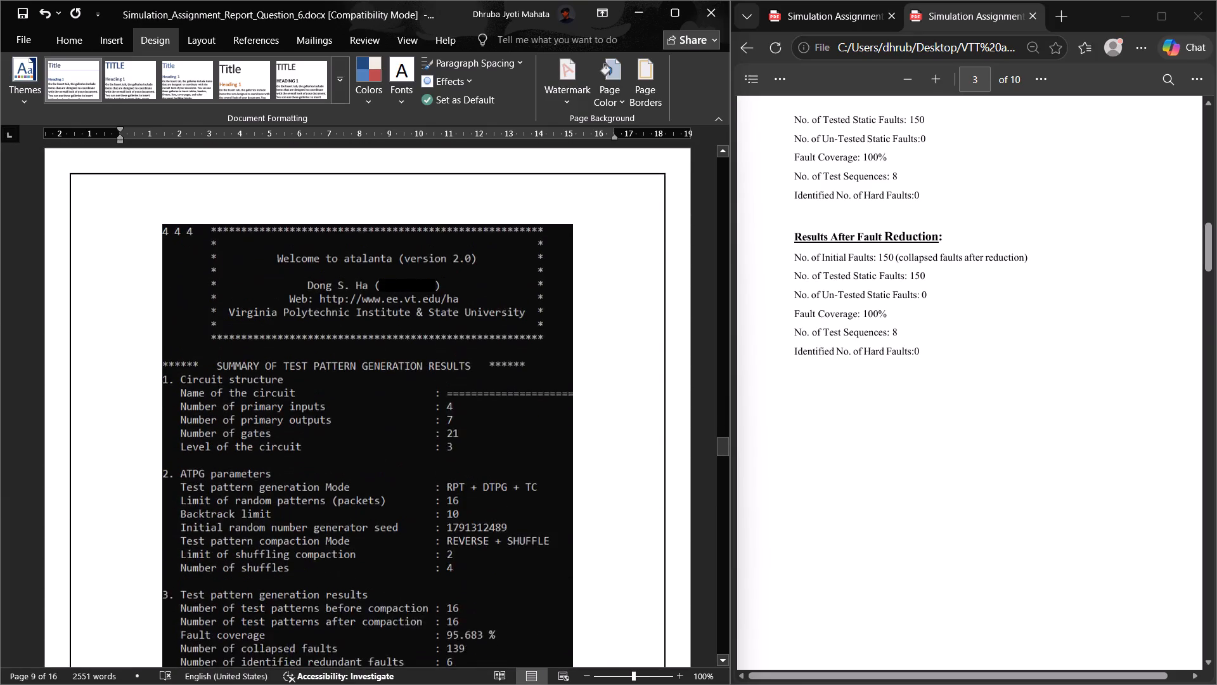
click(576, 278)
click(536, 231)
scroll(539, 242, up, 4)
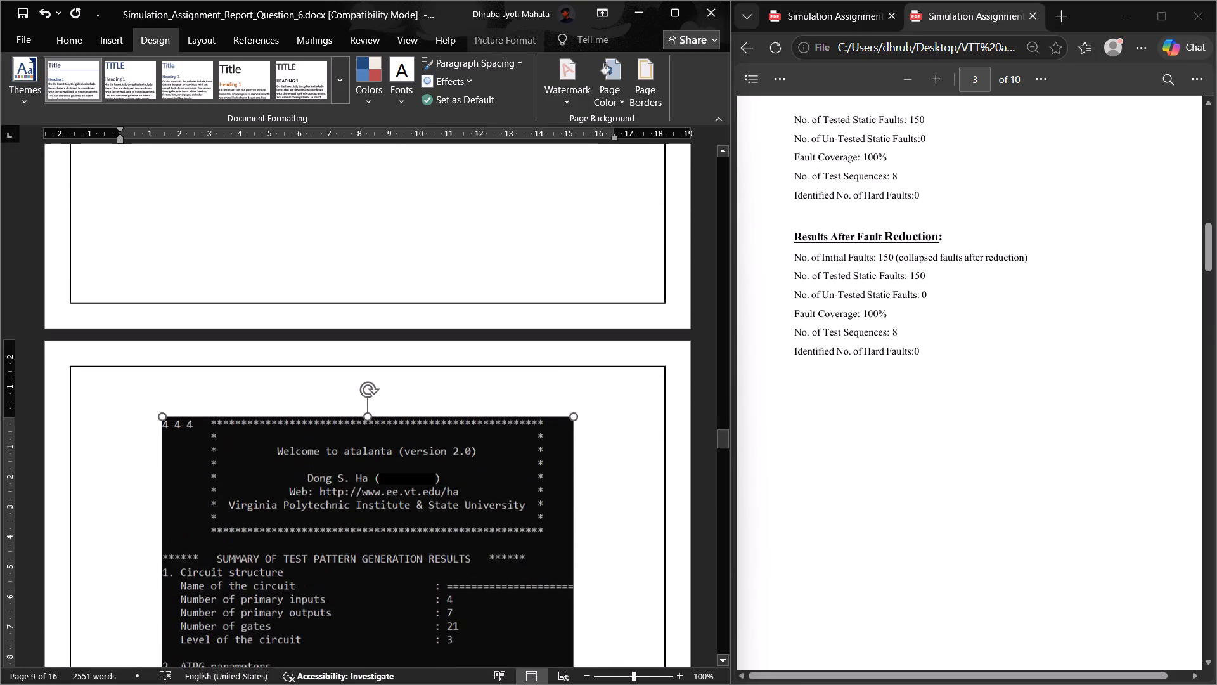
drag(574, 417, 457, 540)
scroll(479, 489, down, 2)
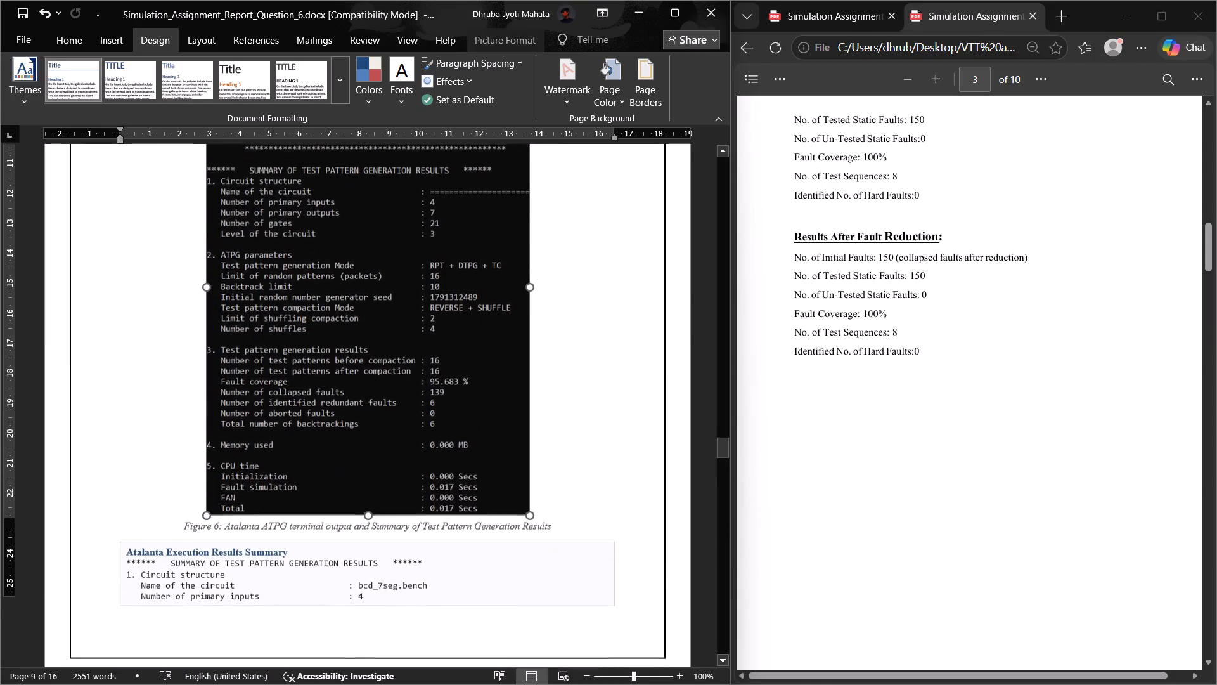
scroll(635, 452, up, 3)
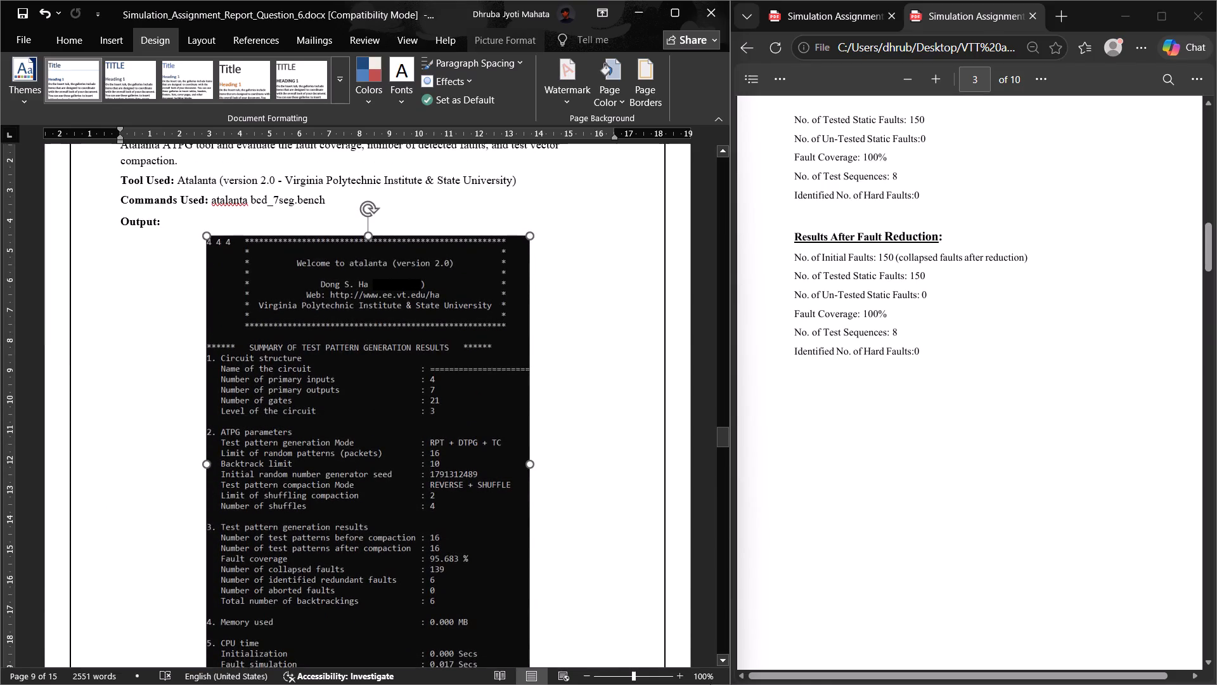
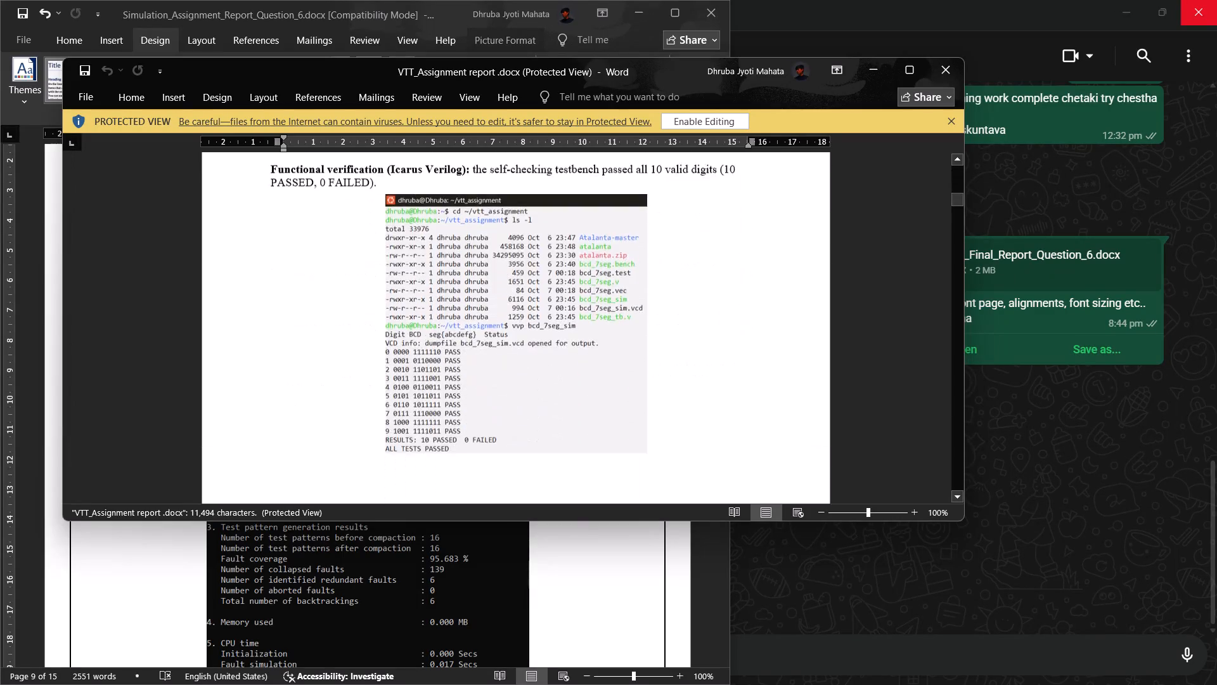
Copy the light-background Atalanta terminal output screenshot from the VTT_Assignment report document and close that document.
scroll(489, 377, down, 10)
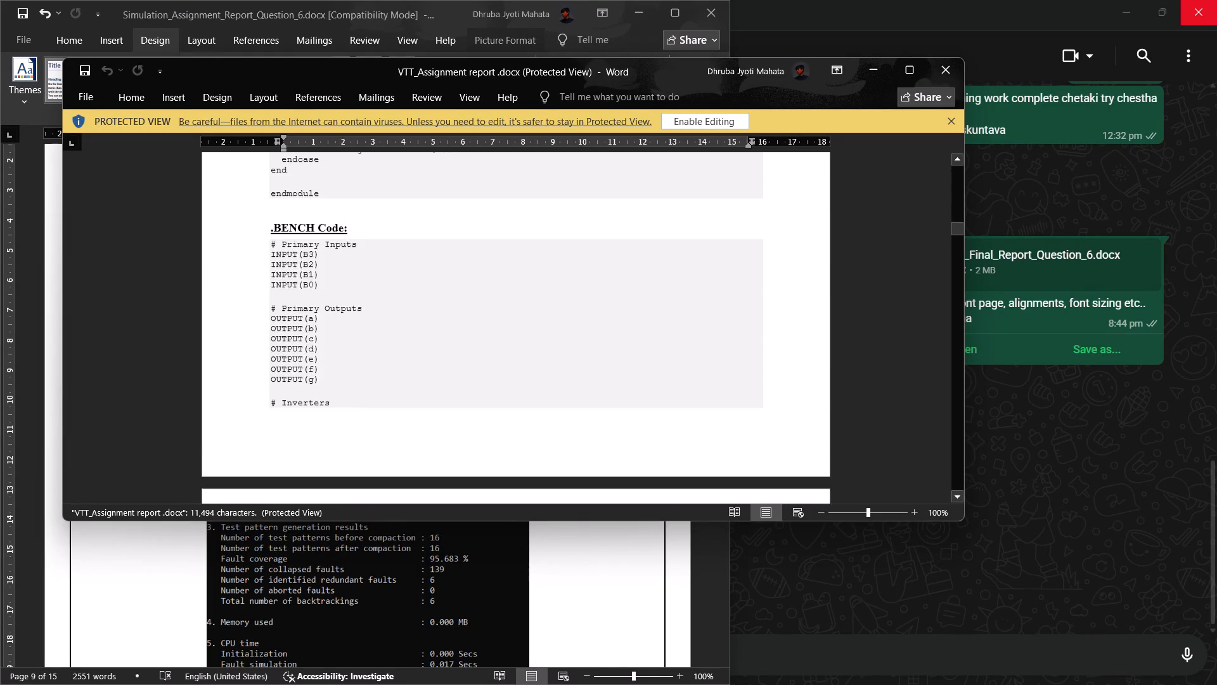
scroll(489, 377, down, 15)
scroll(492, 368, down, 14)
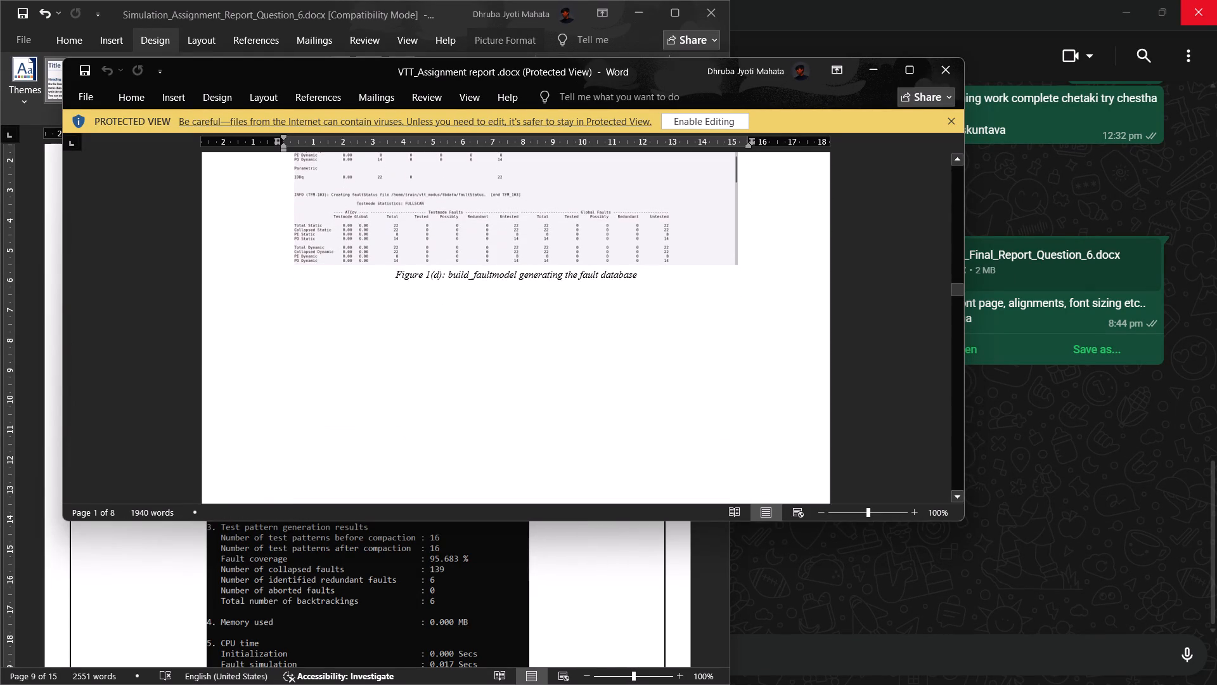
scroll(492, 368, down, 3)
scroll(492, 368, up, 14)
scroll(500, 377, down, 9)
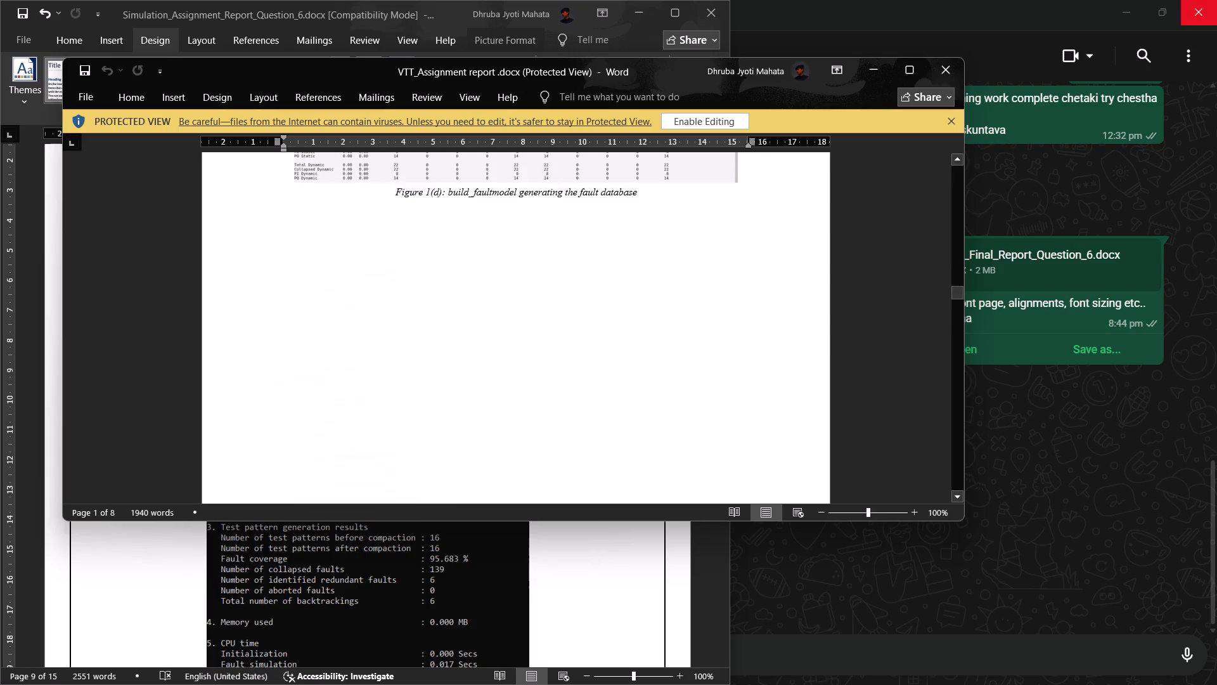
scroll(479, 374, down, 20)
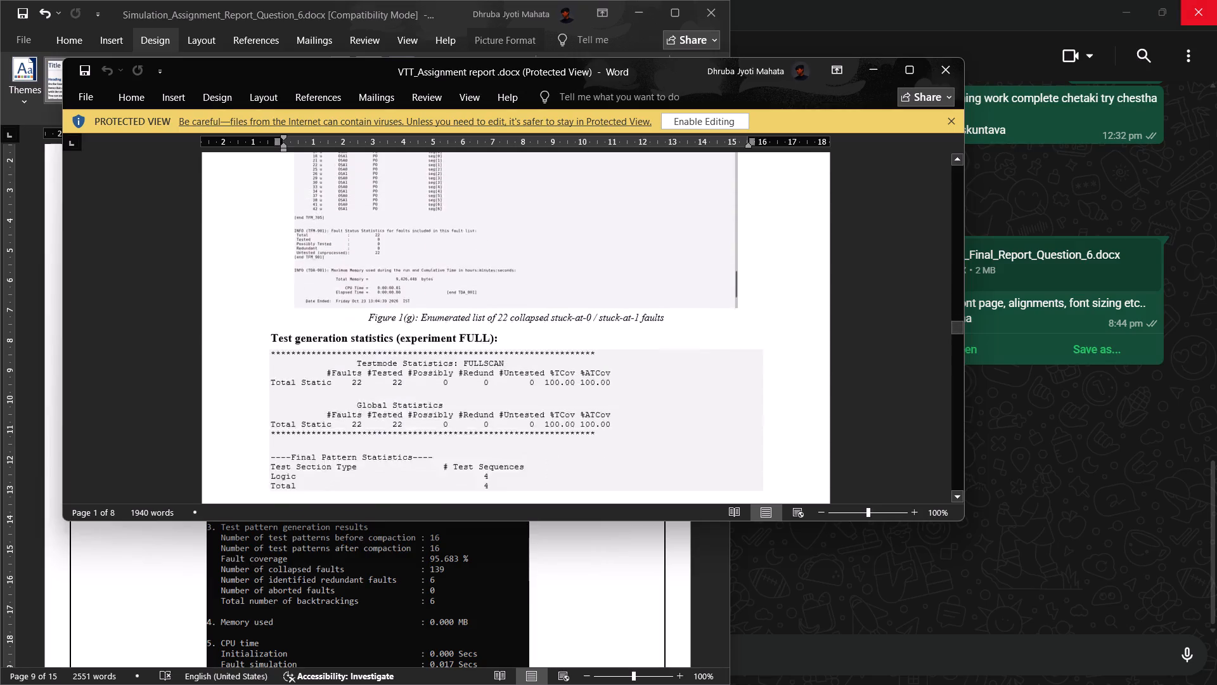
scroll(479, 374, down, 10)
click(482, 328)
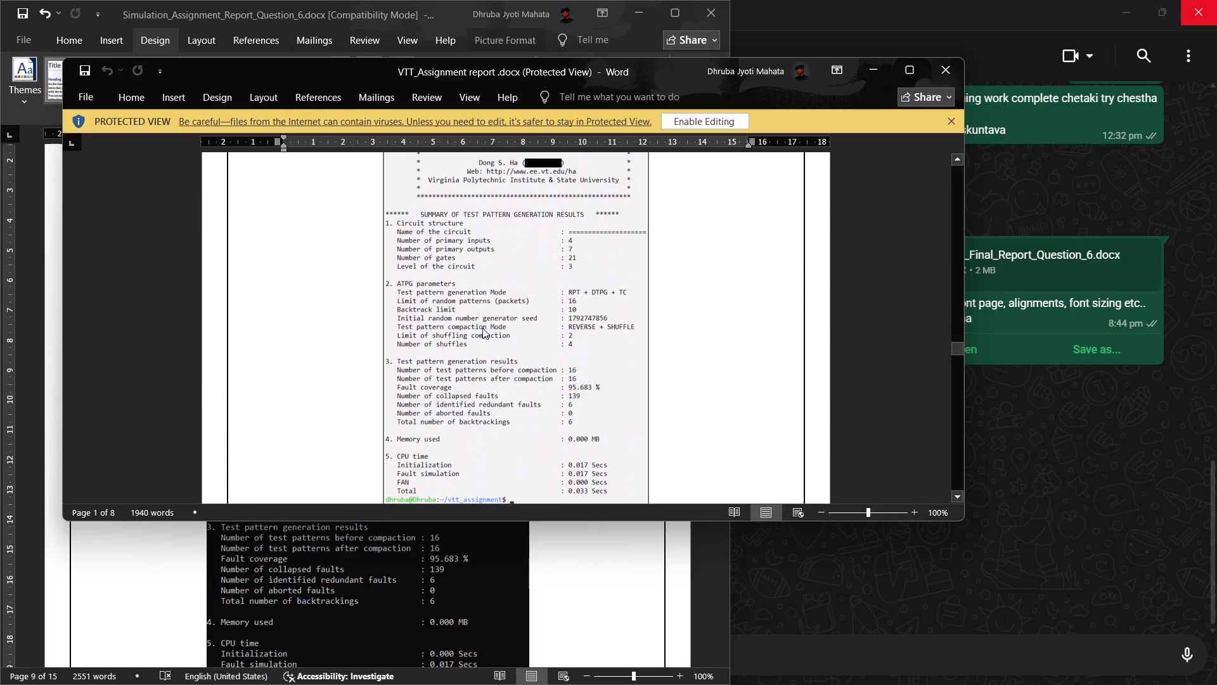
key(ctrl+c)
click(951, 61)
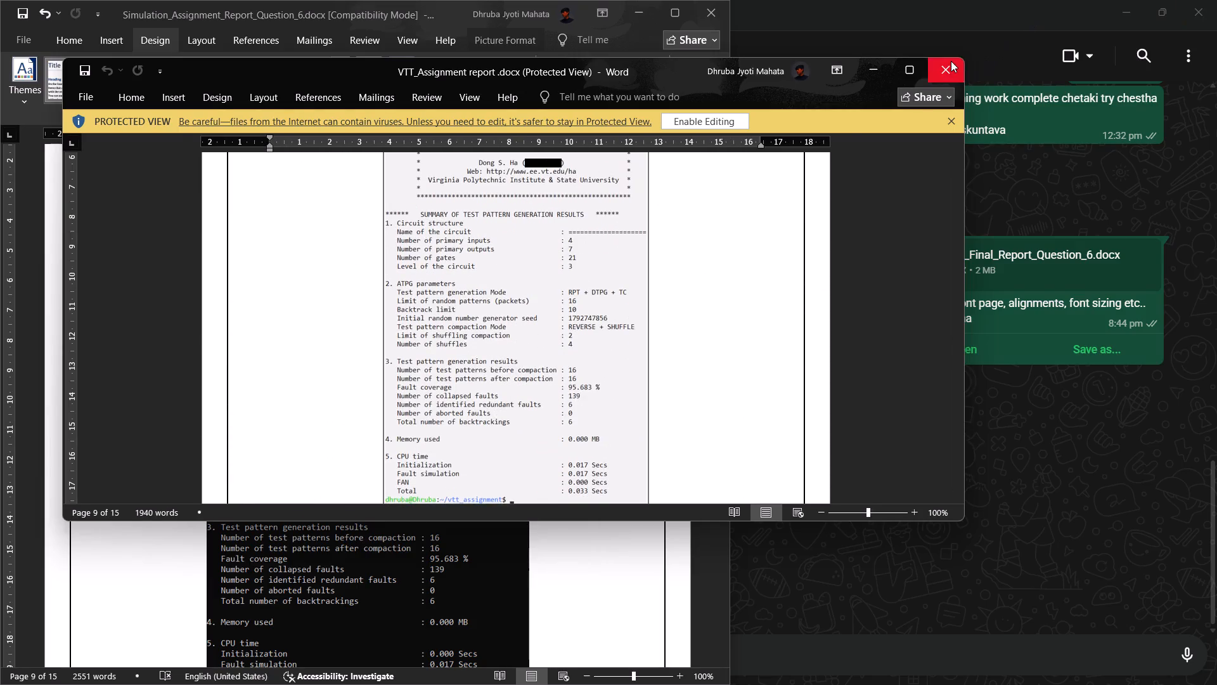
Replace the dark Figure 6 Atalanta output screenshot in the simulation report with the copied light-background one.
click(427, 500)
key(BackSpace)
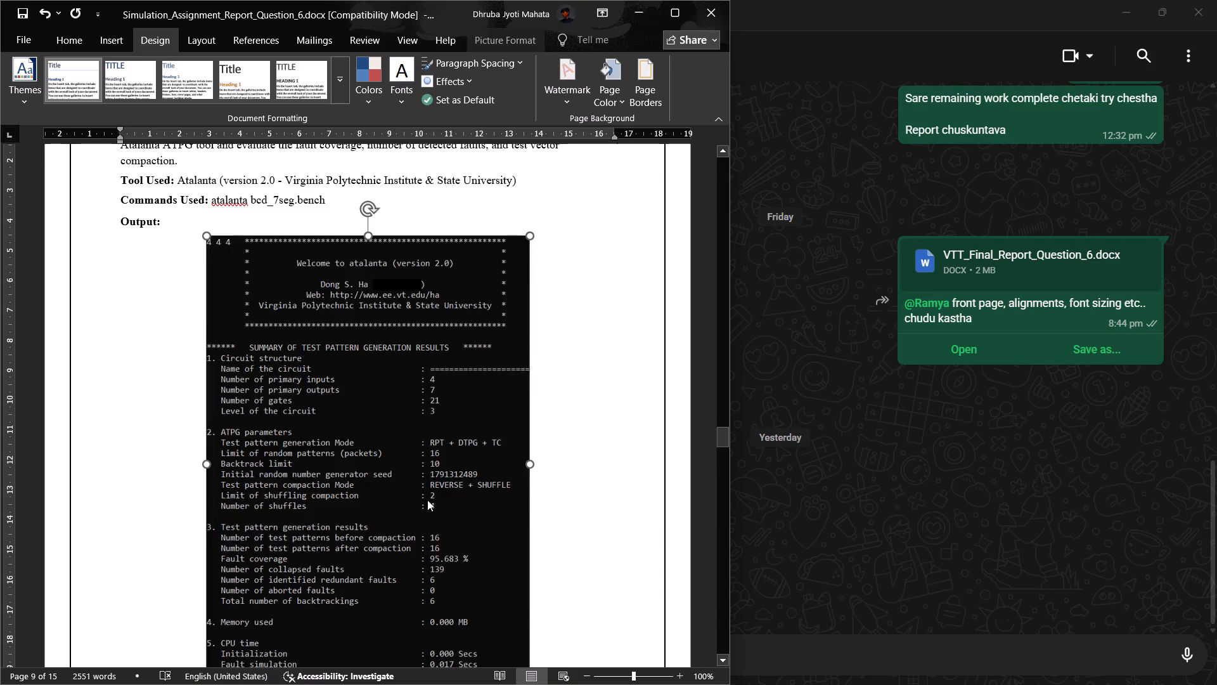
key(ctrl+v)
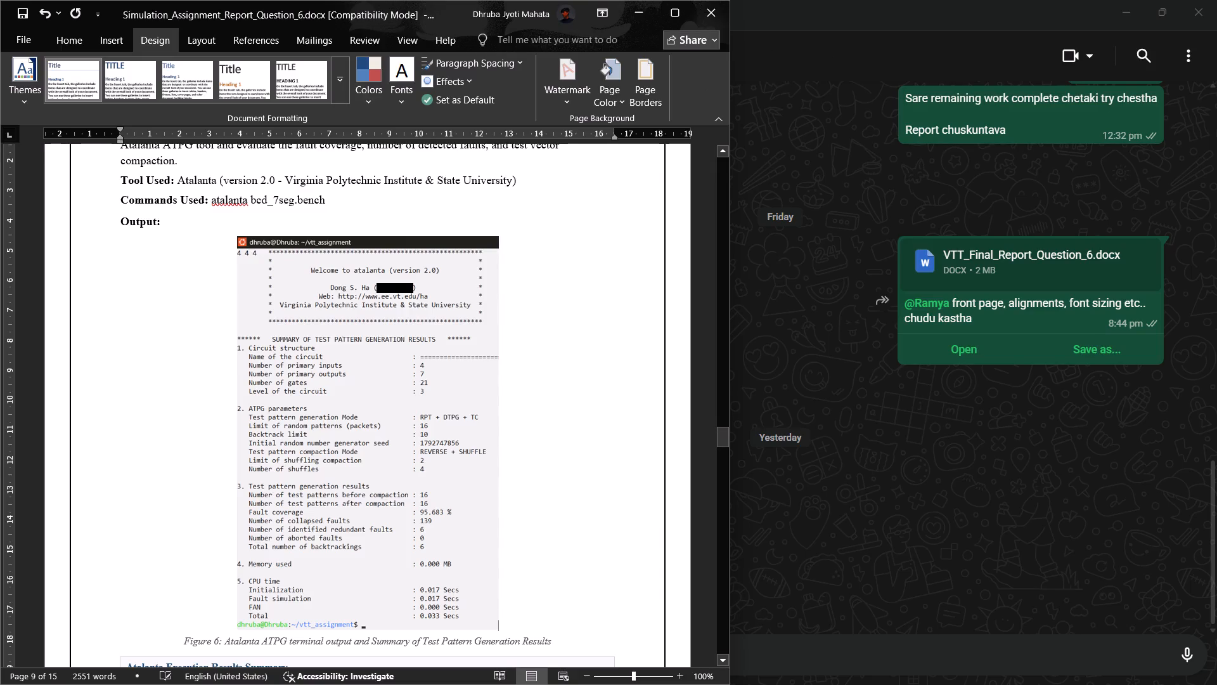
Bring up the reference PDF in Edge beside the report and review the report's figure pages and fault results before section 2.
scroll(462, 488, up, 1)
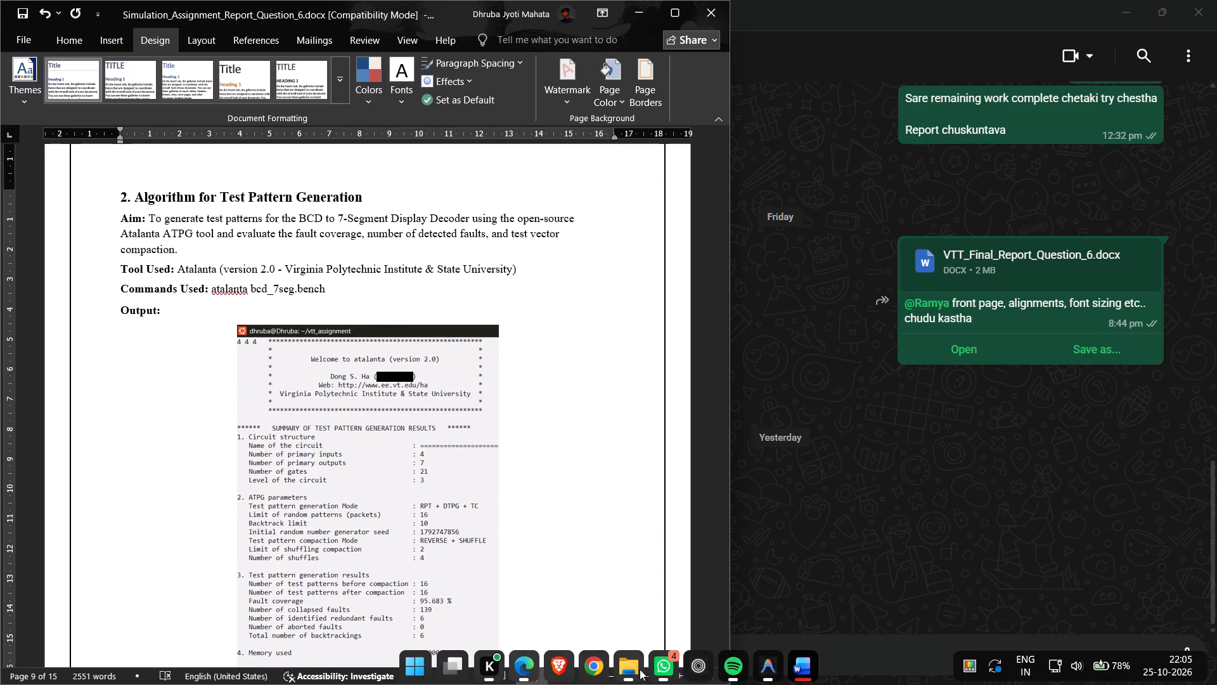
click(524, 673)
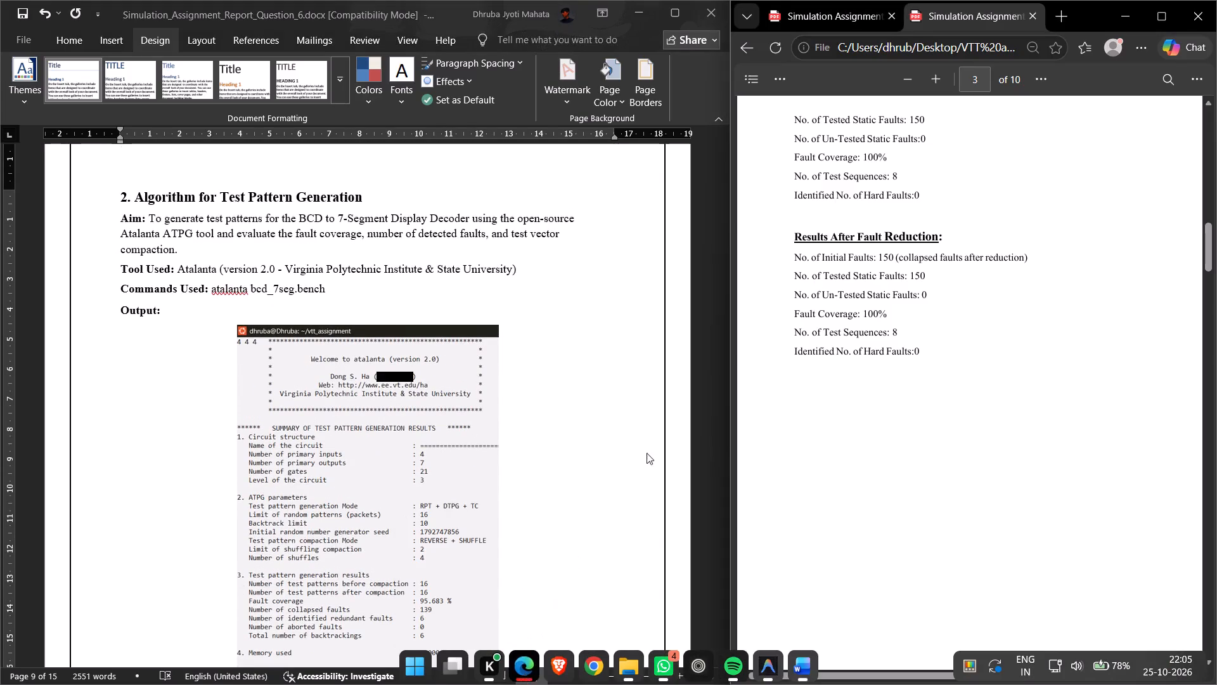
scroll(374, 379, up, 10)
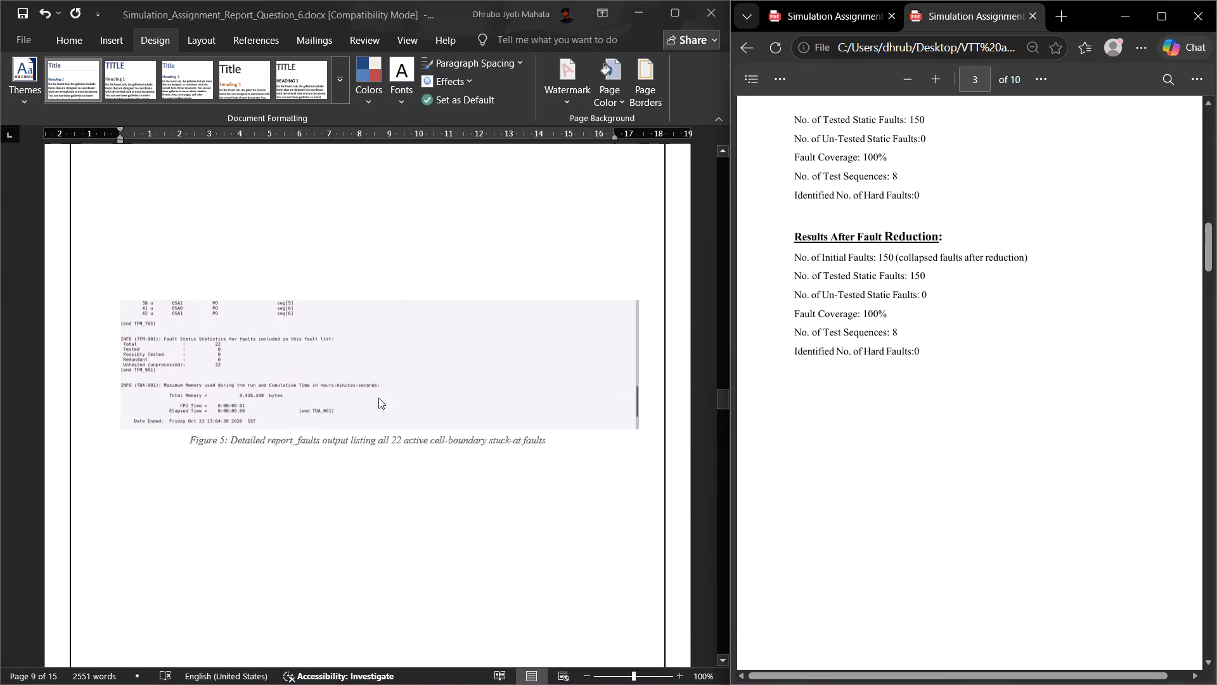
scroll(378, 400, up, 14)
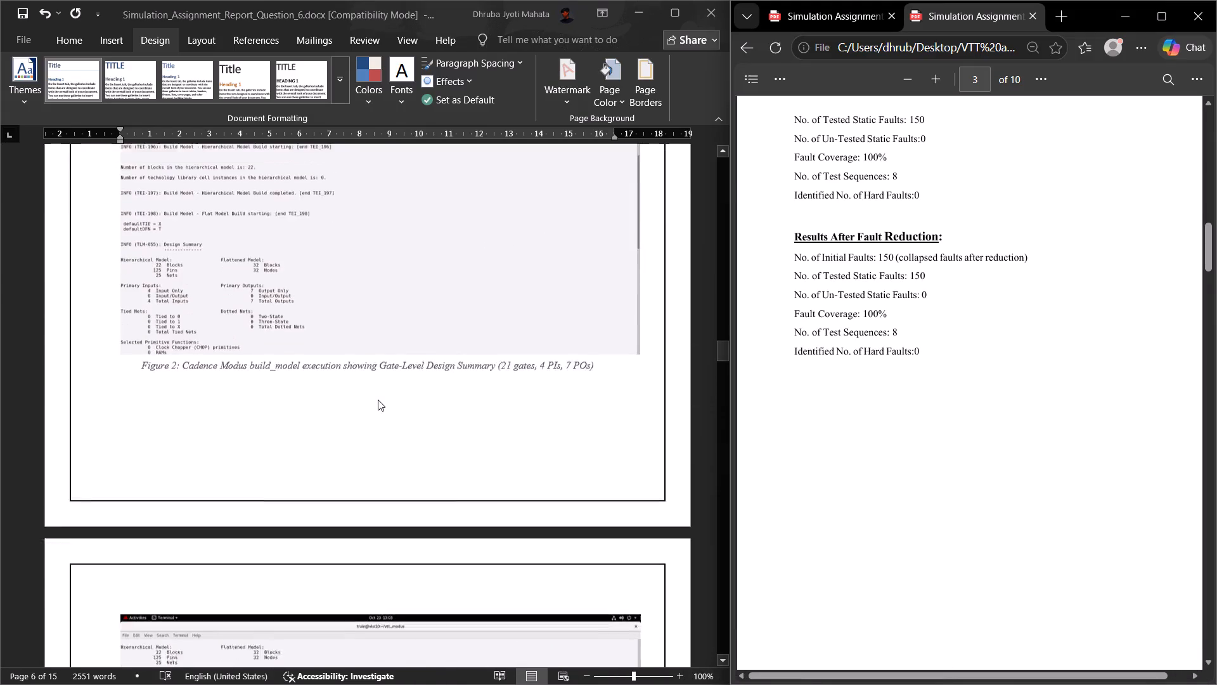
scroll(378, 400, up, 9)
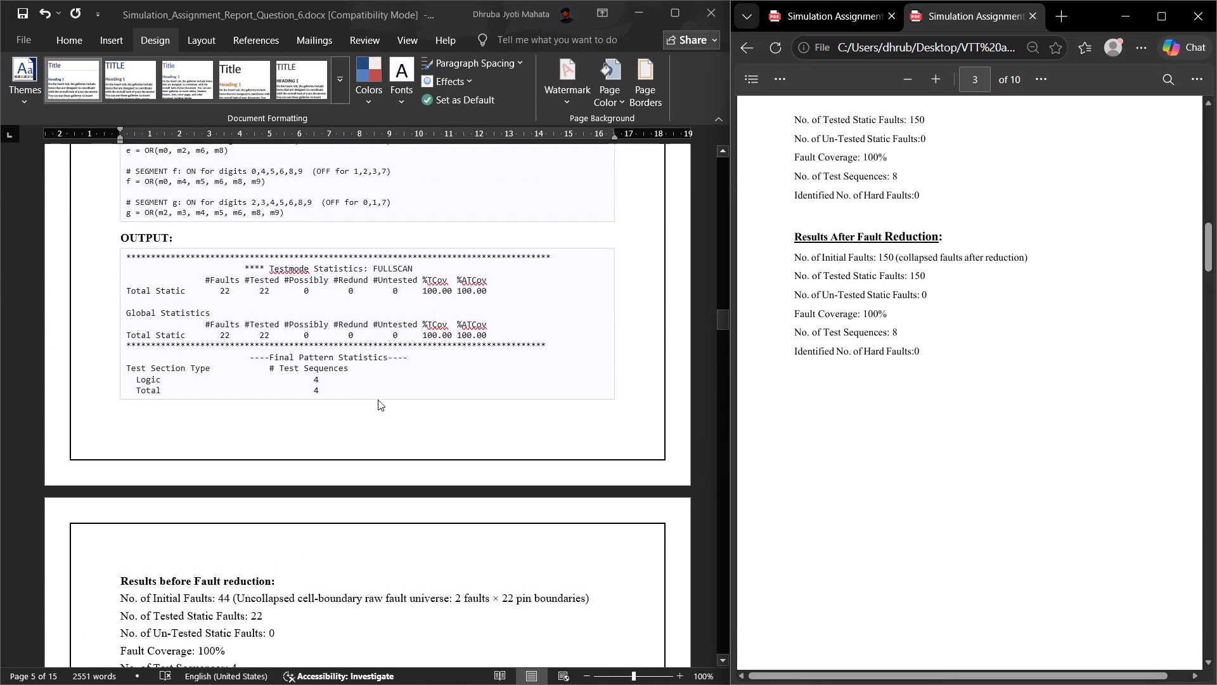
scroll(378, 400, down, 11)
scroll(378, 400, up, 4)
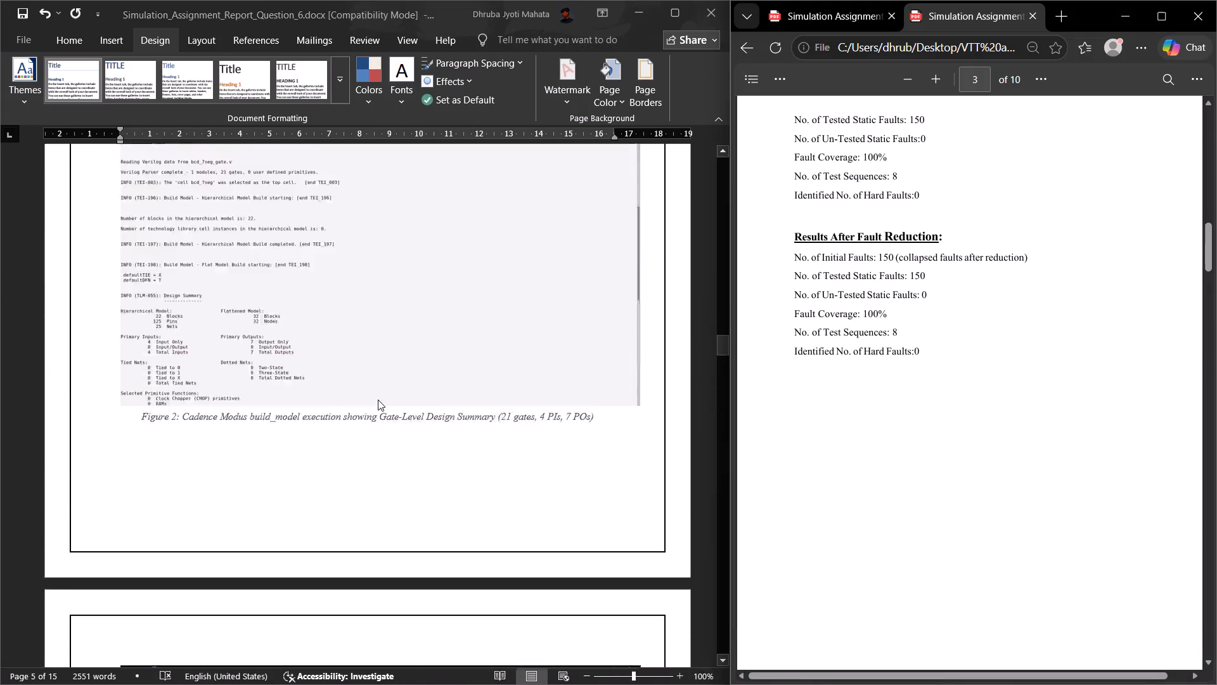
Place the text cursor at the end of the Figure 3 build_testmode caption.
scroll(389, 410, down, 6)
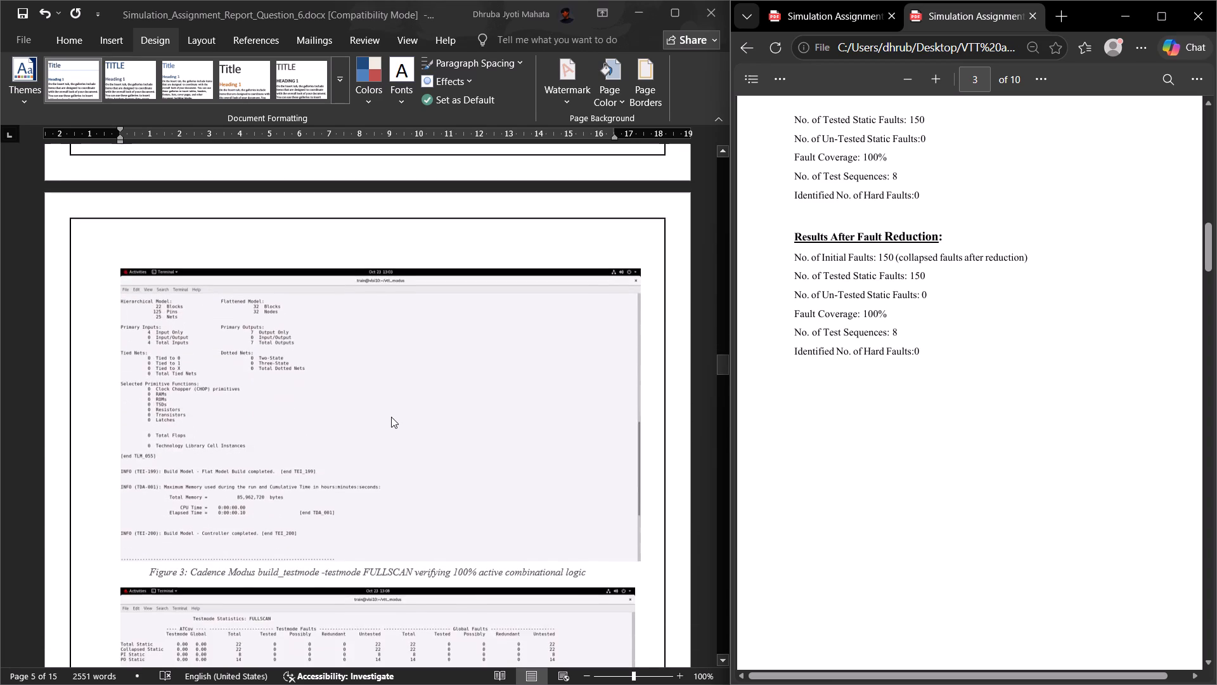
scroll(391, 417, down, 3)
click(601, 306)
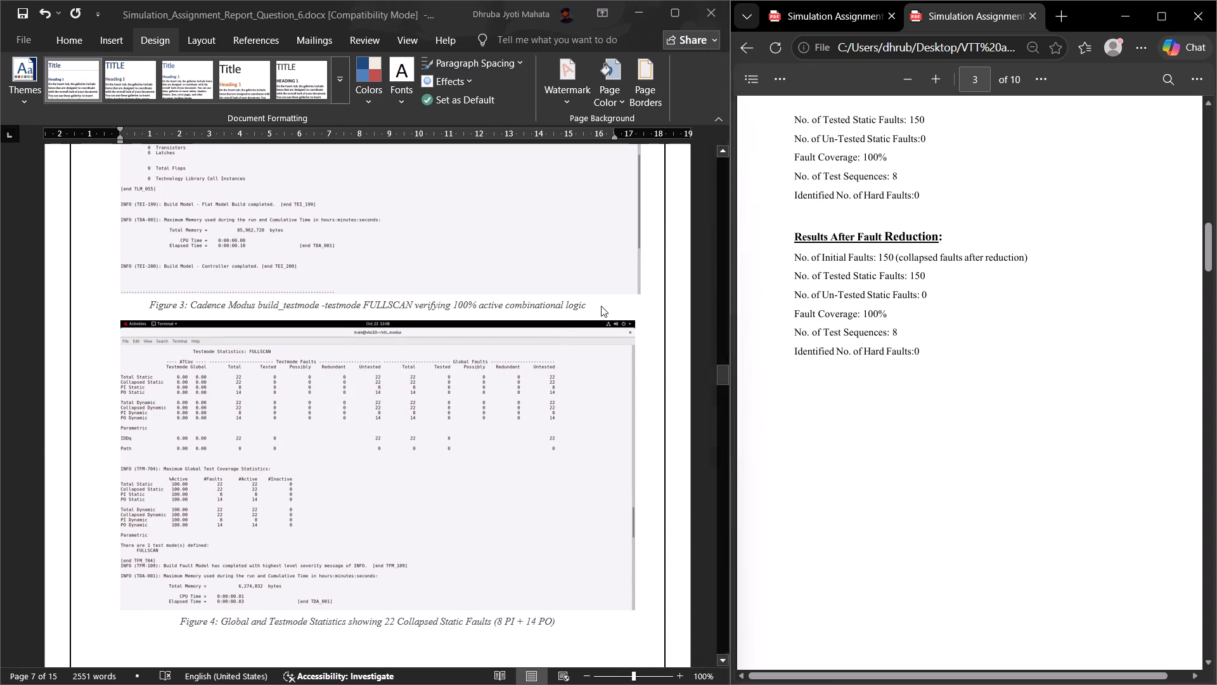
Insert three empty paragraphs between the Figure 3 caption and the Figure 4 screenshot.
click(601, 306)
key(Return)
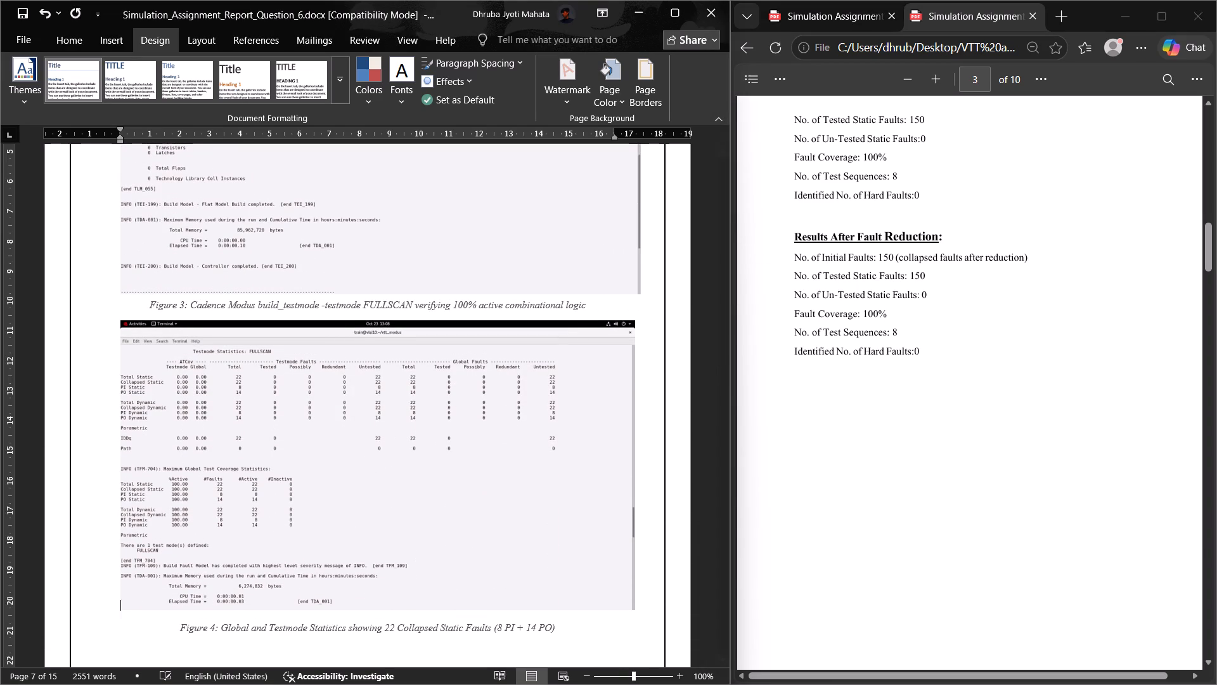
key(Return)
key(Return)
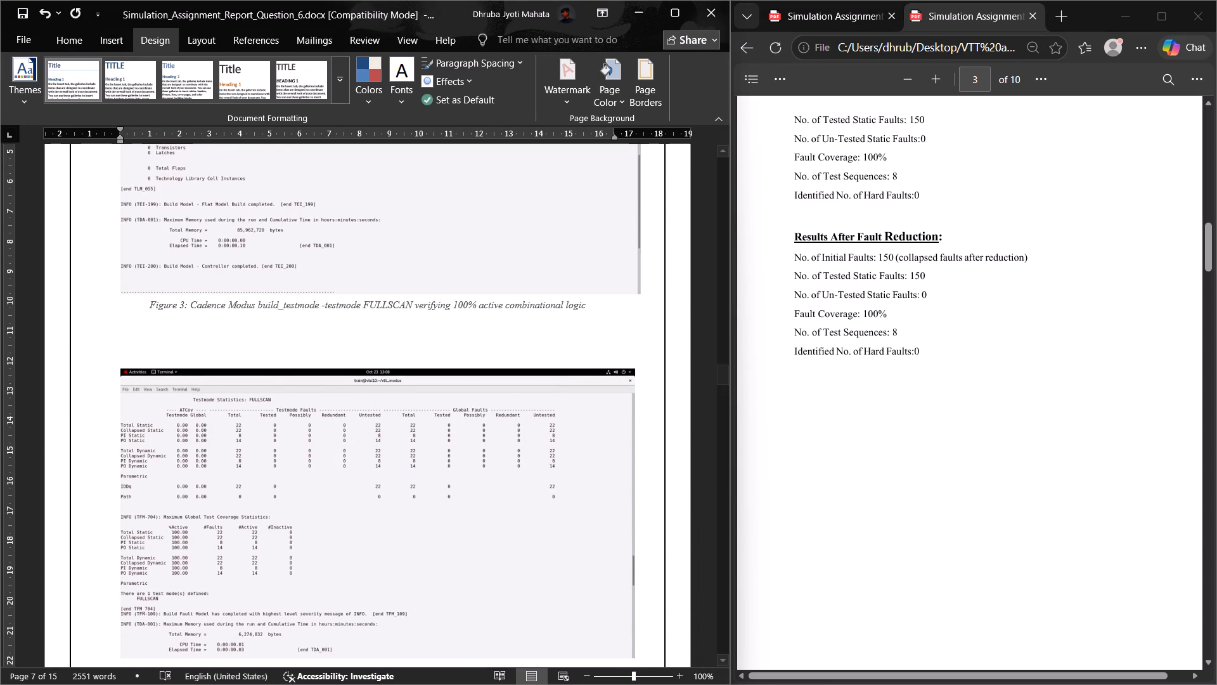
scroll(587, 286, down, 4)
scroll(581, 284, up, 7)
scroll(581, 284, down, 4)
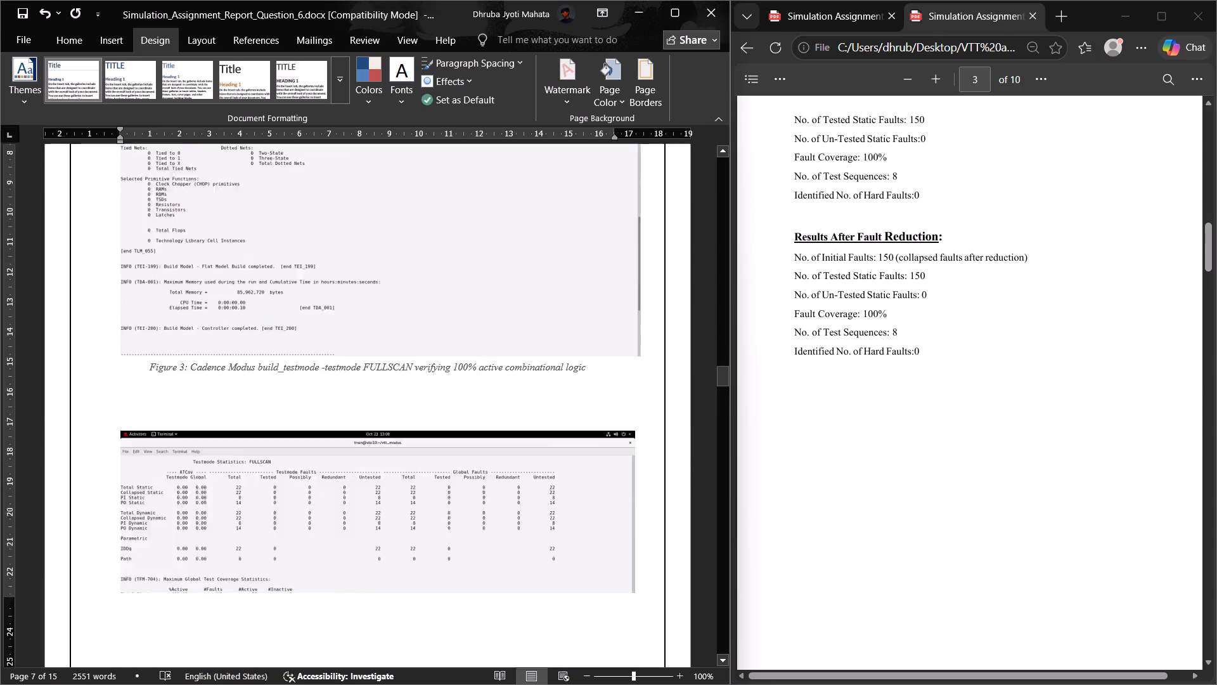
Enlarge the Figure 6 Atalanta terminal screenshot proportionally to about 11.5 cm wide, keeping its caption on the same page.
scroll(581, 284, down, 16)
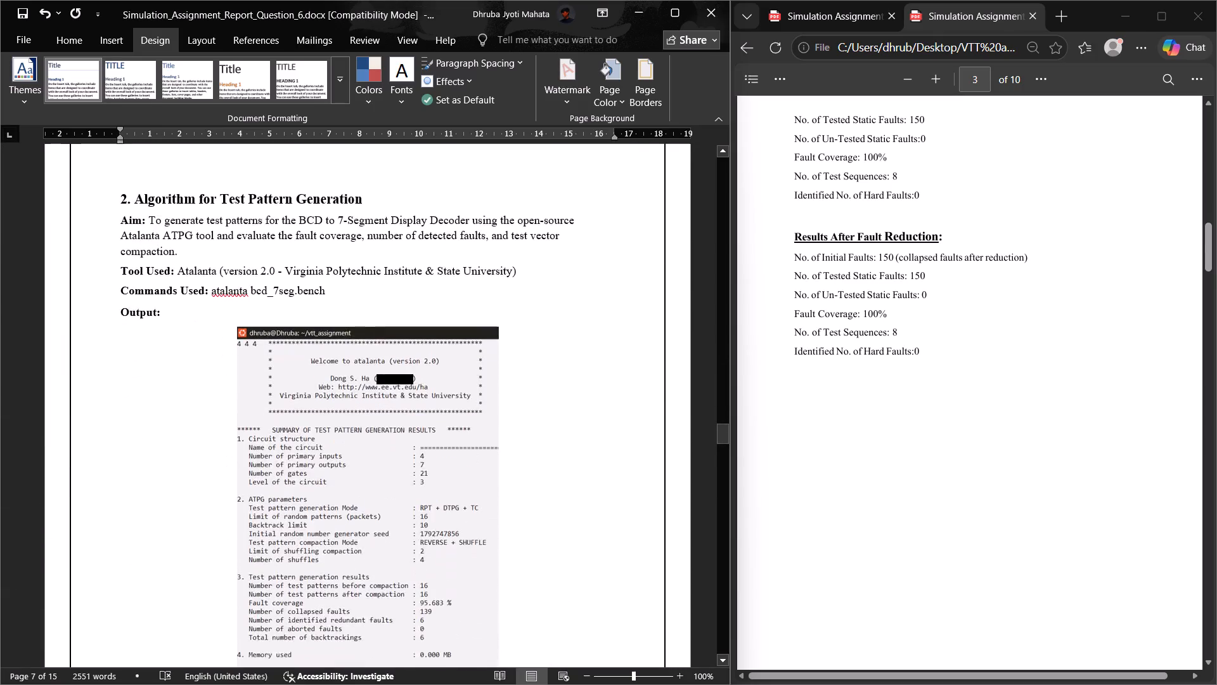
scroll(579, 288, down, 3)
click(259, 349)
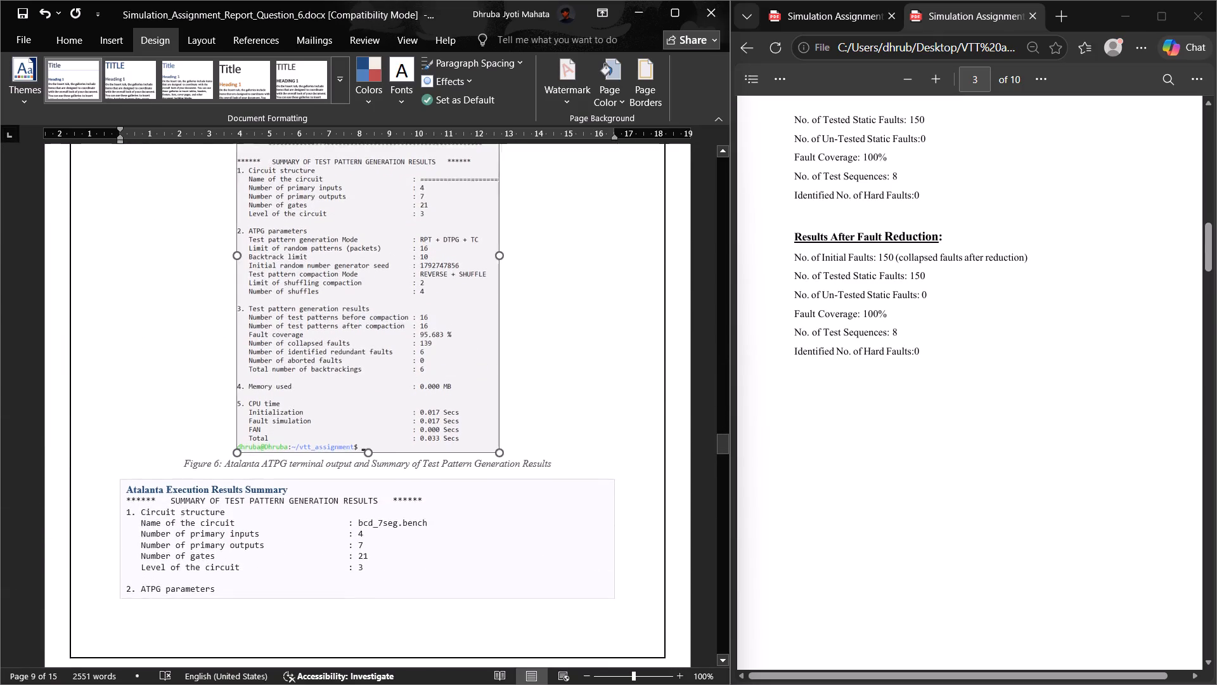
scroll(336, 381, up, 3)
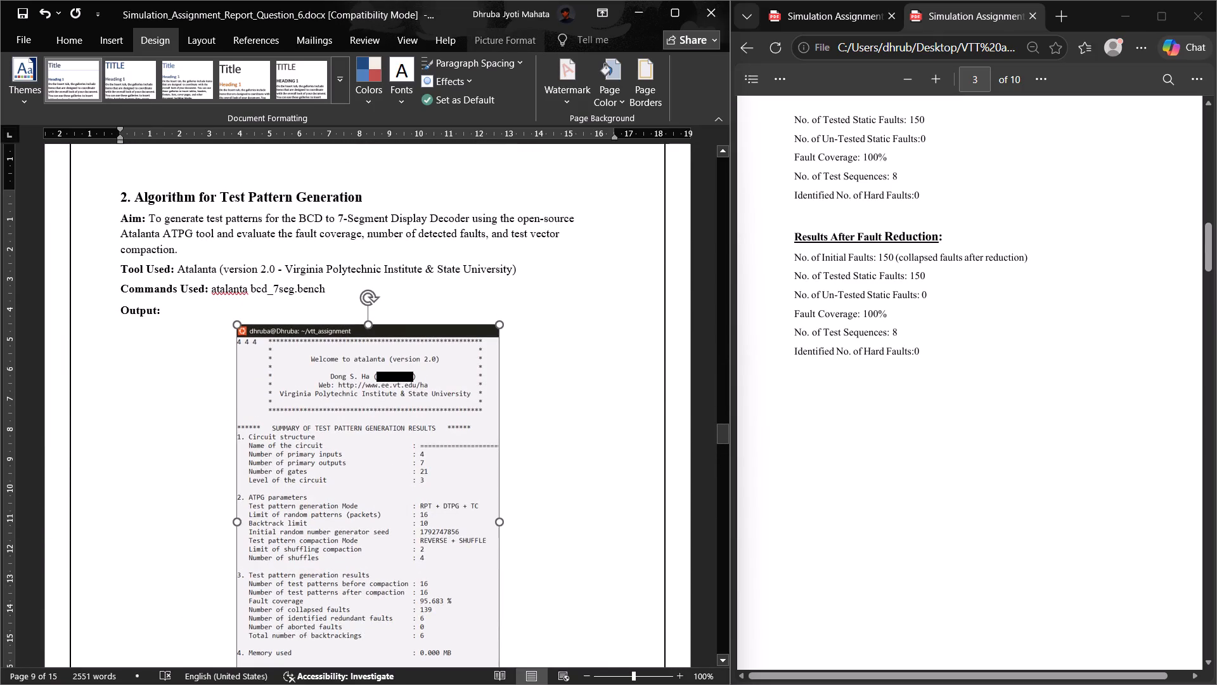
scroll(458, 427, down, 2)
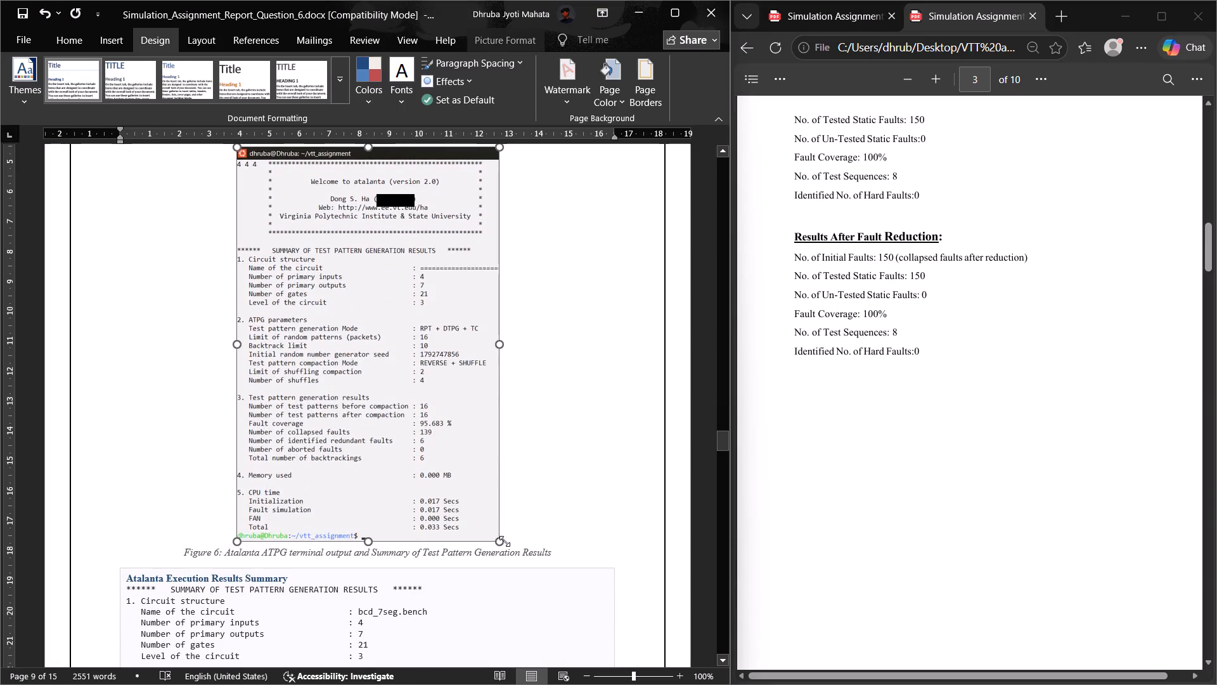
drag(503, 543, 591, 649)
scroll(559, 601, down, 2)
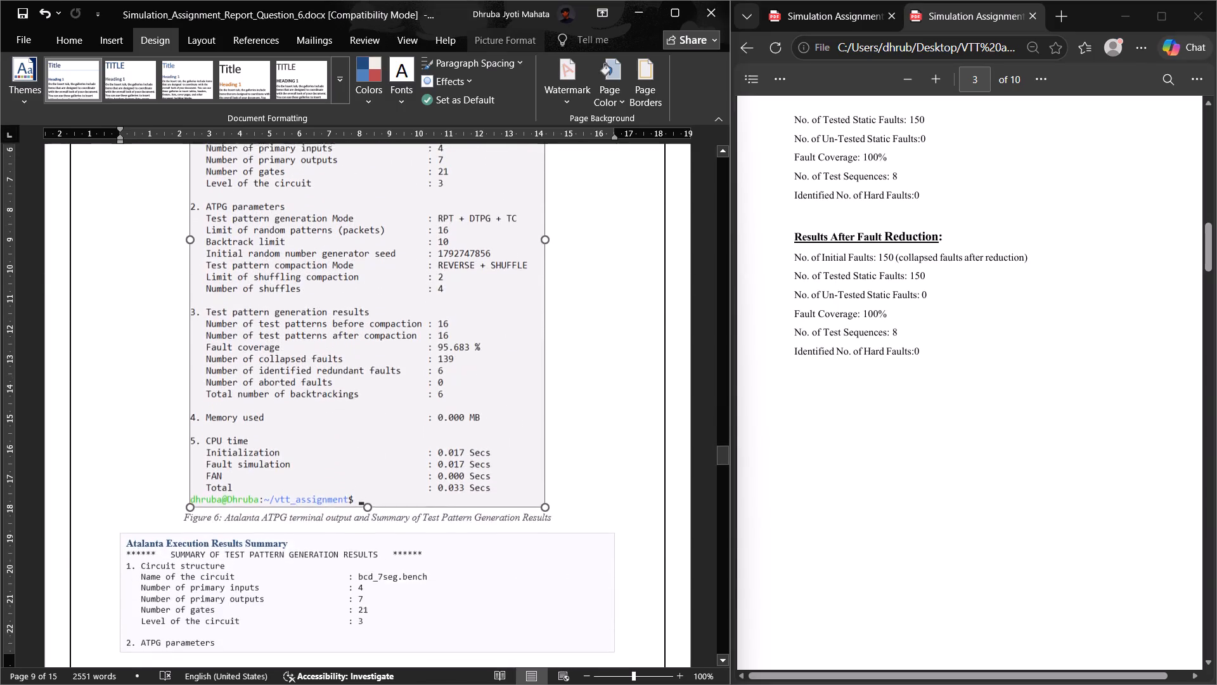
drag(543, 508, 507, 462)
scroll(527, 489, down, 1)
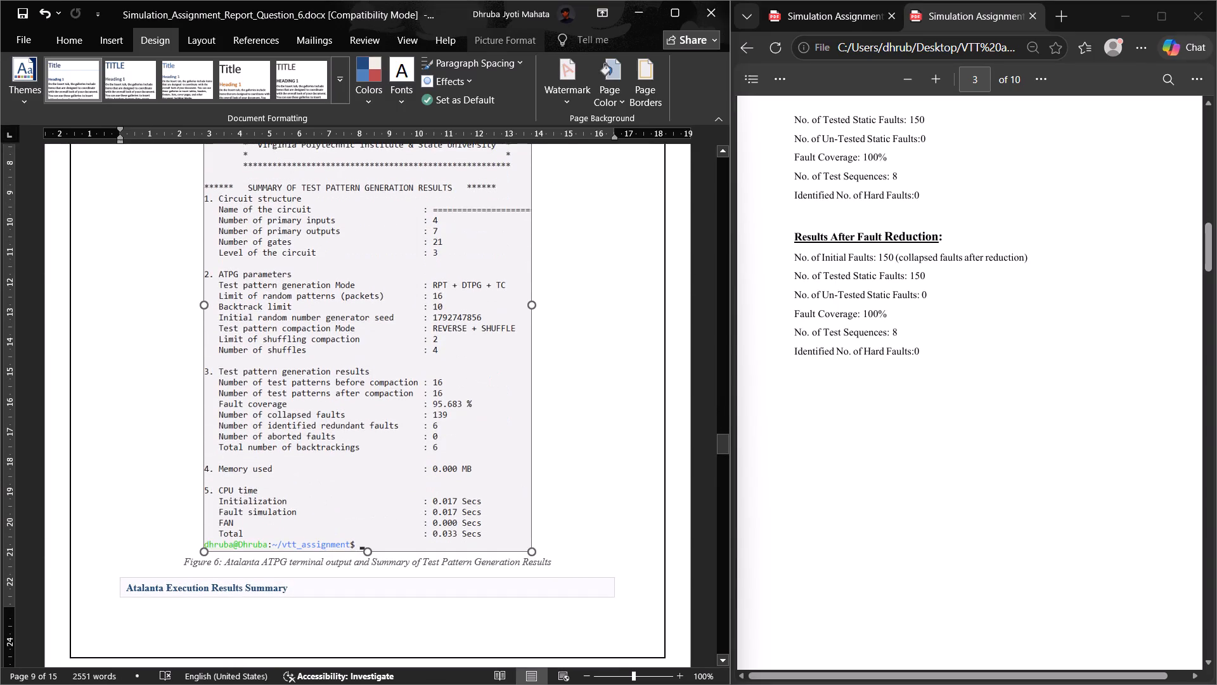
drag(535, 554, 550, 567)
scroll(550, 551, up, 3)
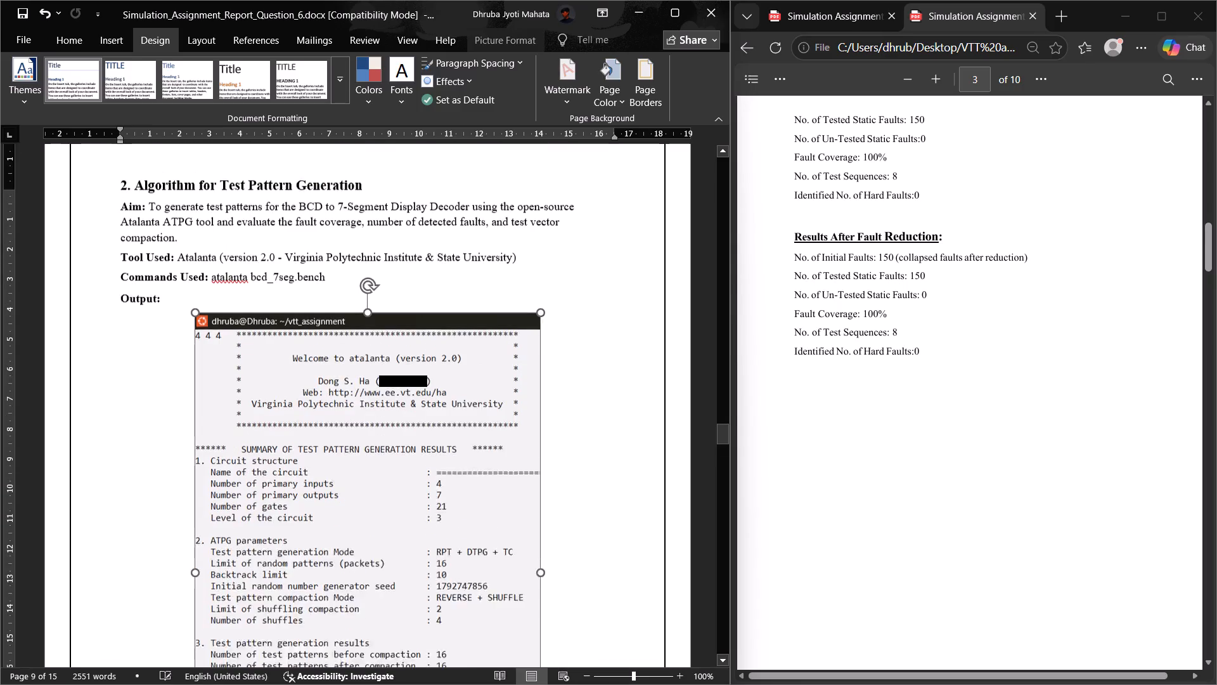
click(594, 469)
Compare the layout of the Figure 6 page and the Atalanta Execution Results Summary with section 2 of the format PDF.
scroll(588, 469, up, 2)
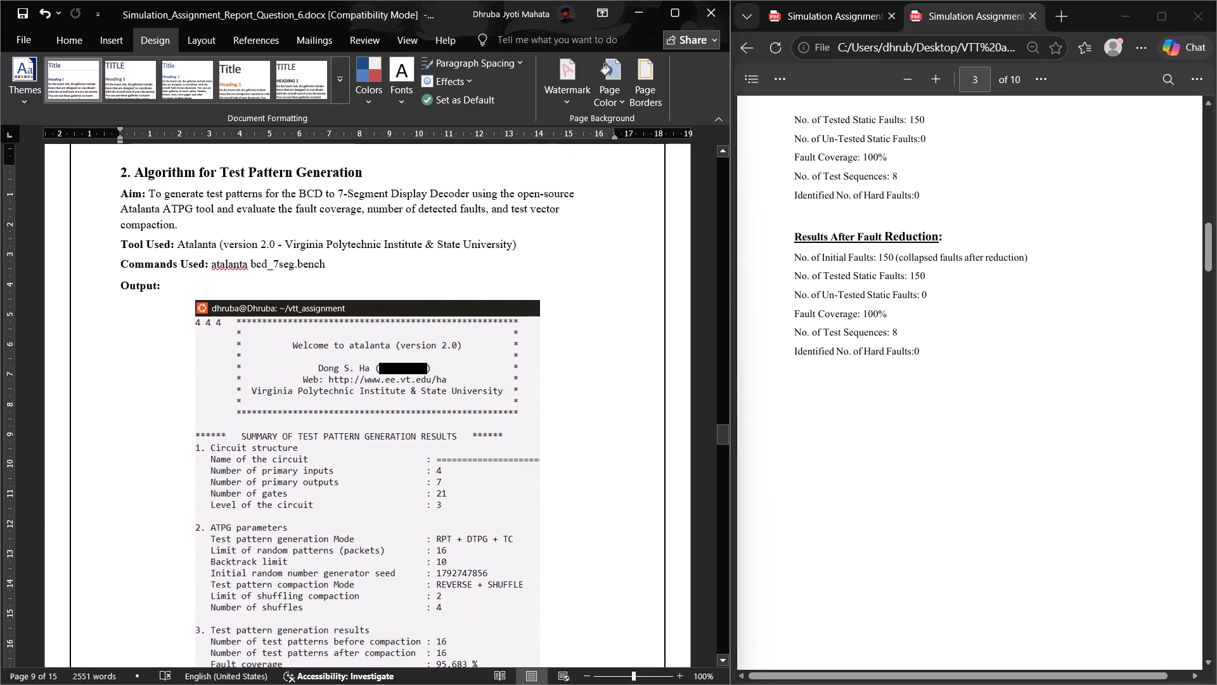
scroll(581, 470, down, 9)
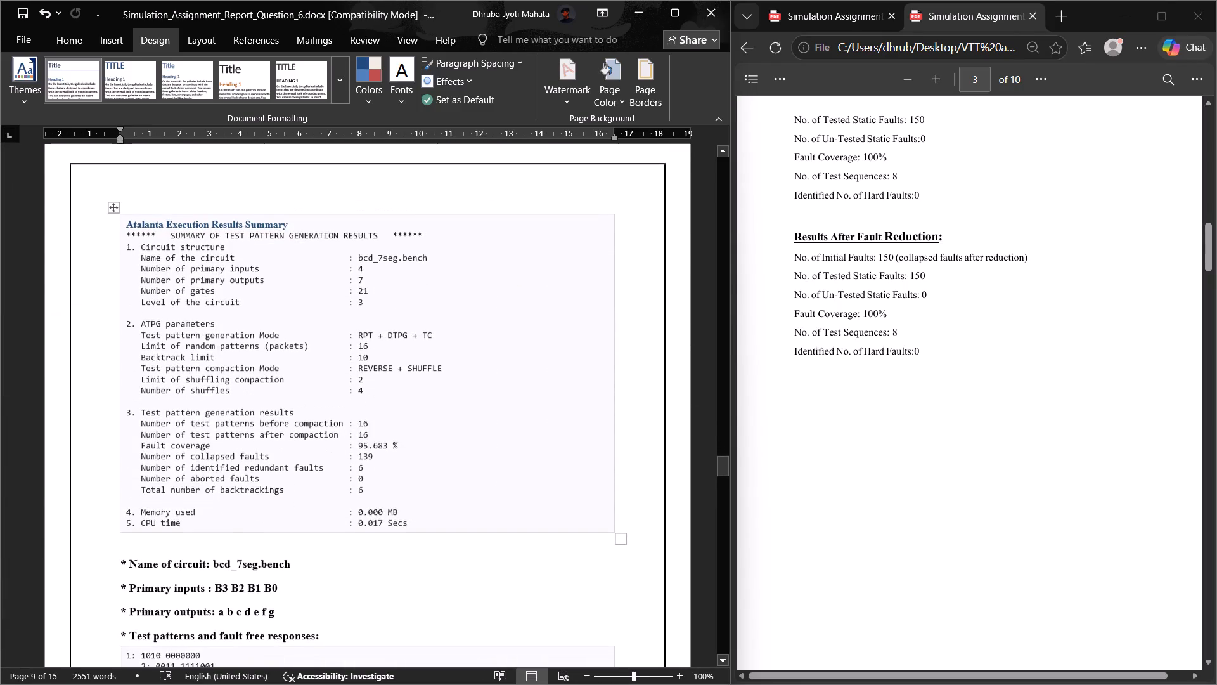
scroll(1104, 349, down, 3)
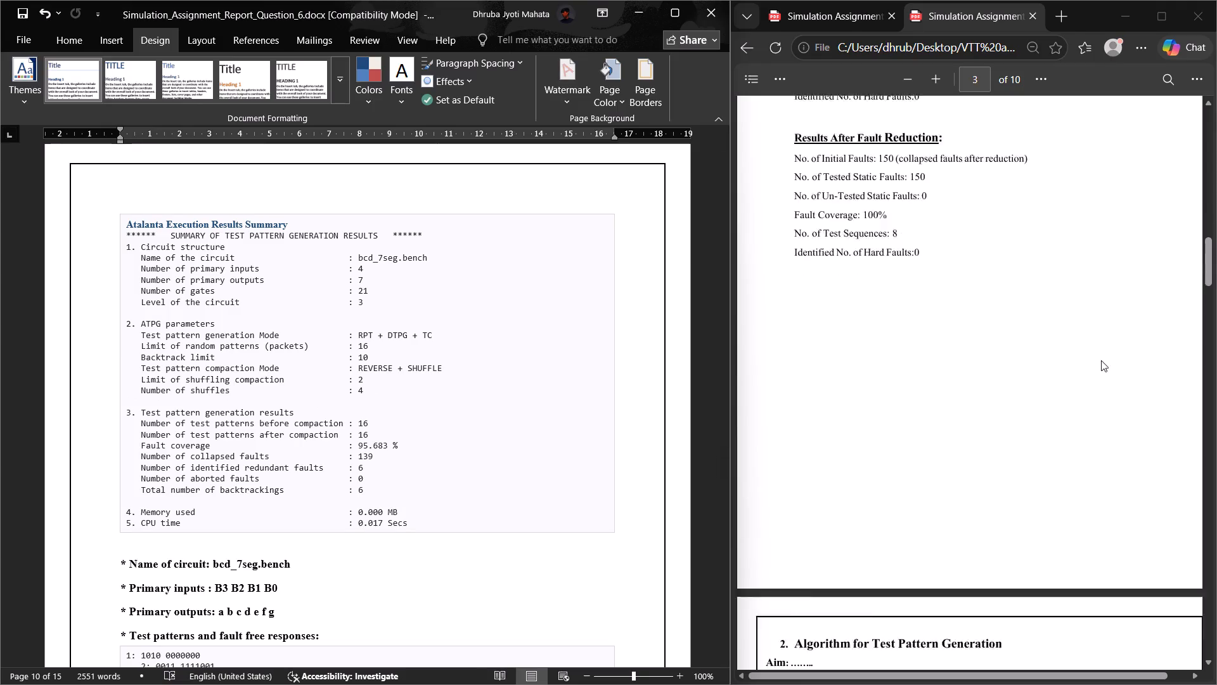
scroll(1101, 360, down, 3)
scroll(1101, 361, up, 3)
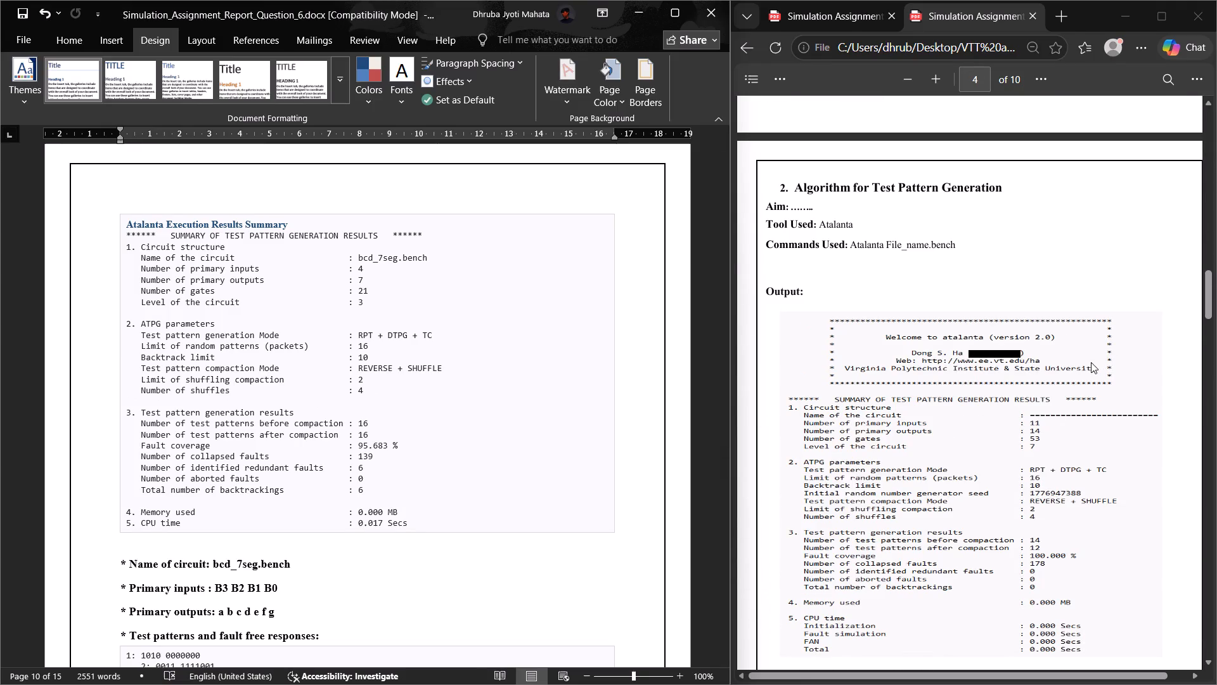
scroll(193, 356, up, 4)
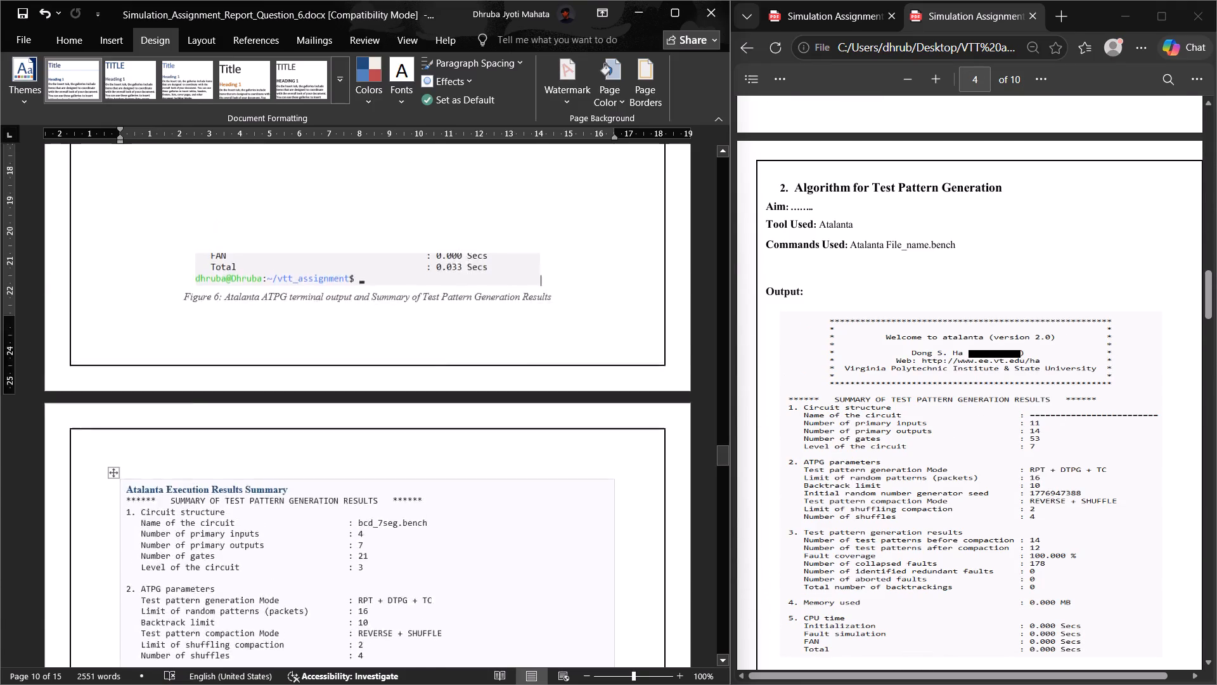
scroll(195, 356, up, 2)
scroll(195, 356, down, 4)
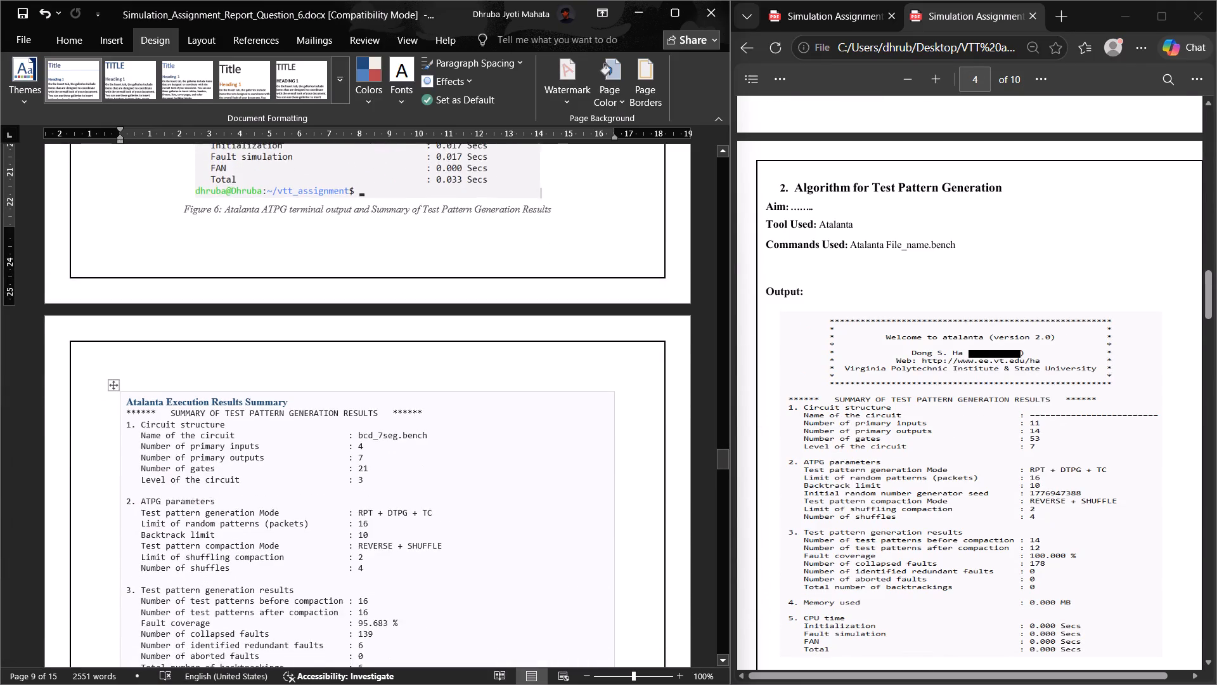
scroll(193, 354, up, 5)
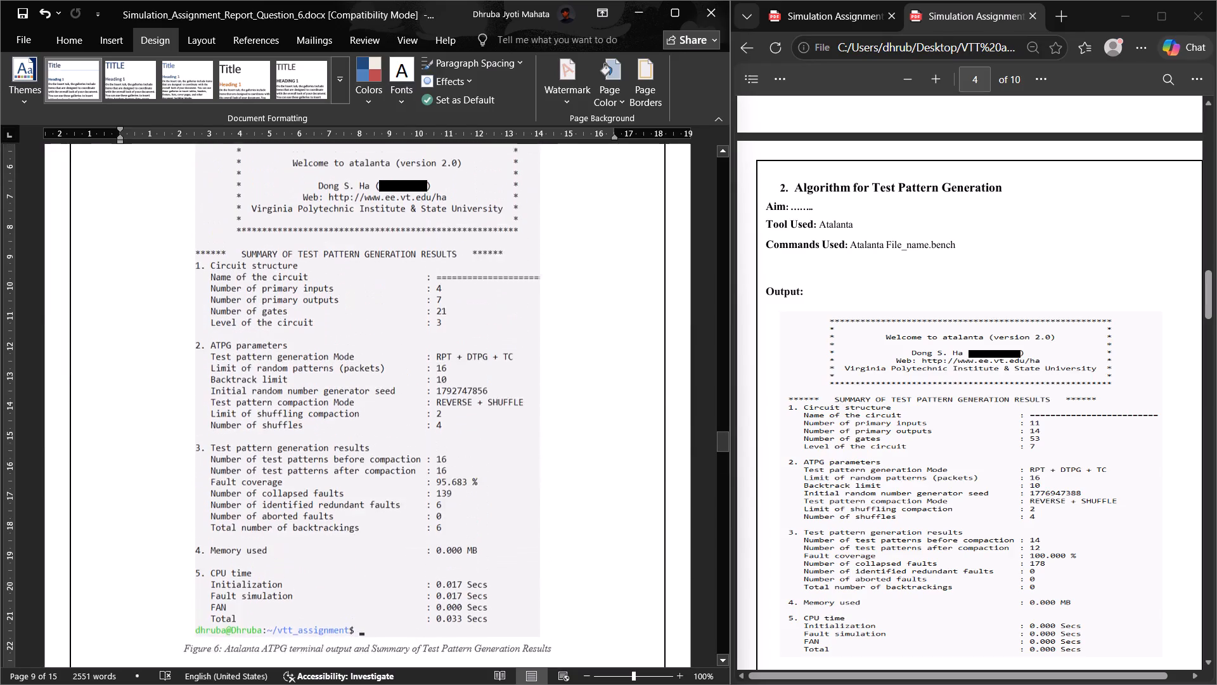
scroll(193, 354, down, 8)
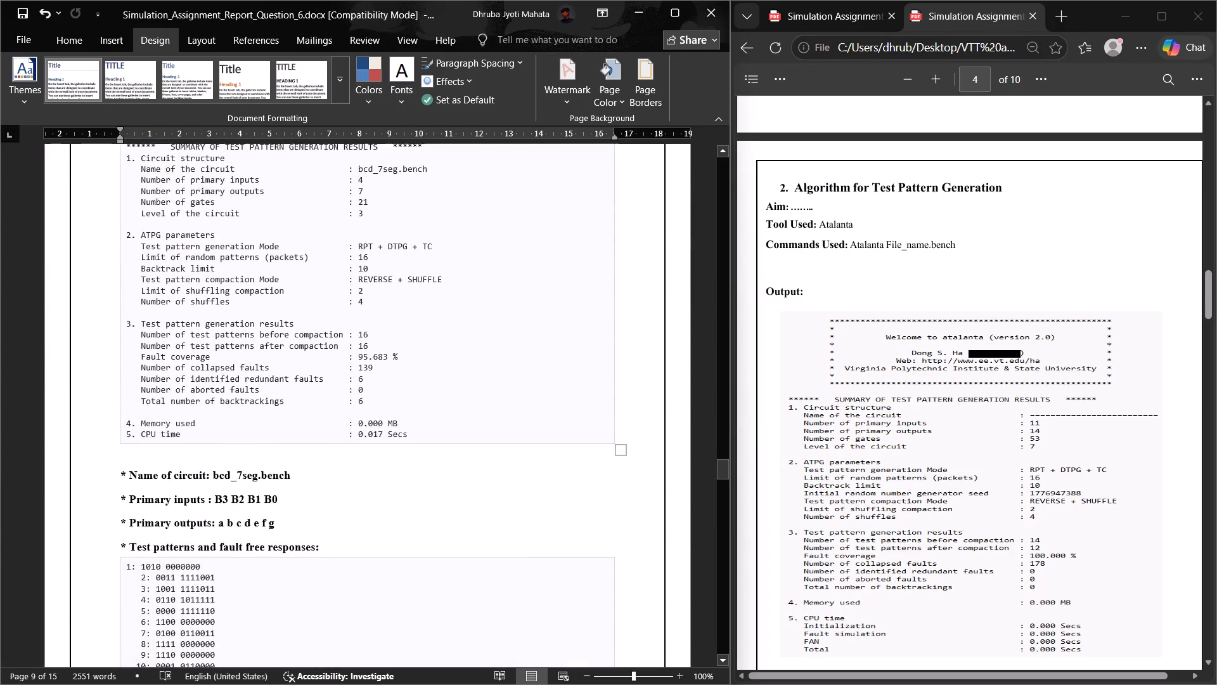
scroll(188, 353, up, 6)
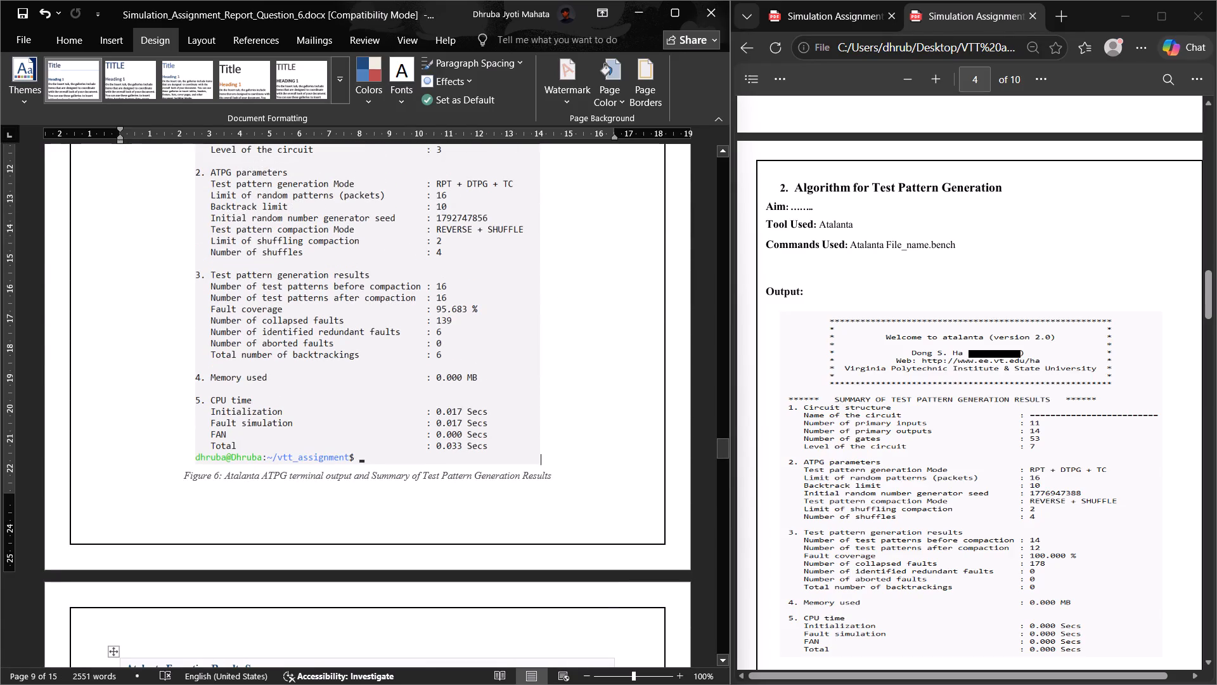
scroll(188, 353, up, 1)
scroll(203, 365, down, 1)
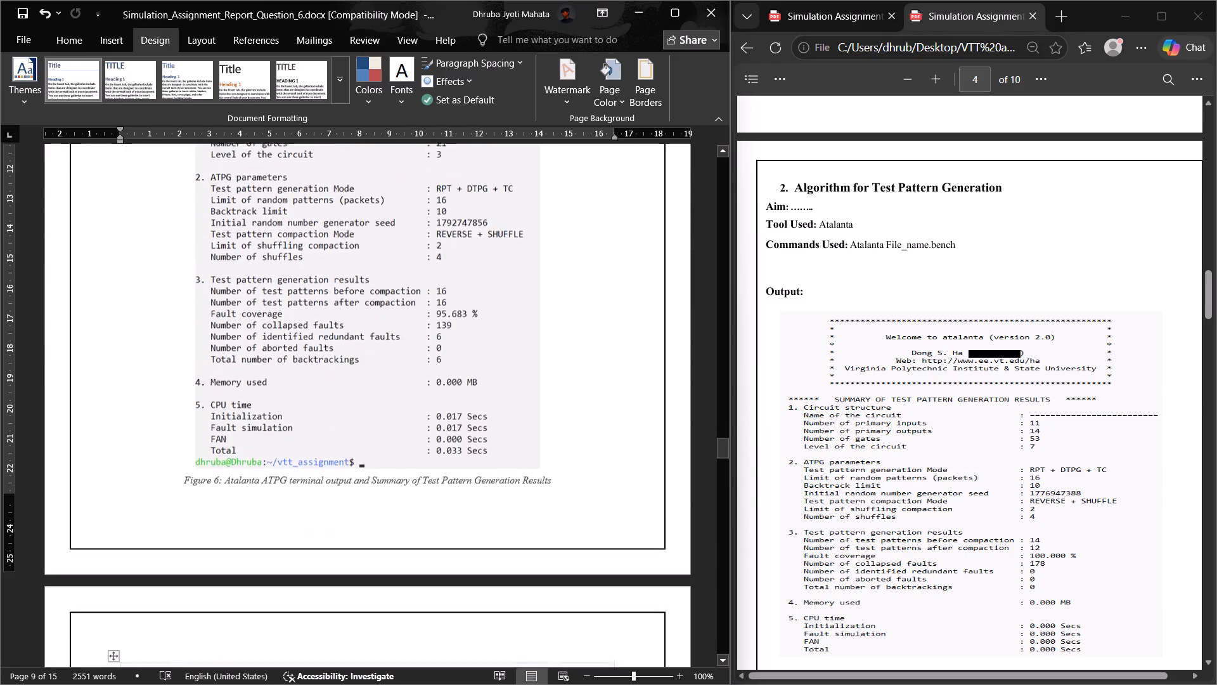
Compare the circuit name, primary inputs, primary outputs and test pattern listing with the format PDF's page 5.
scroll(206, 367, down, 7)
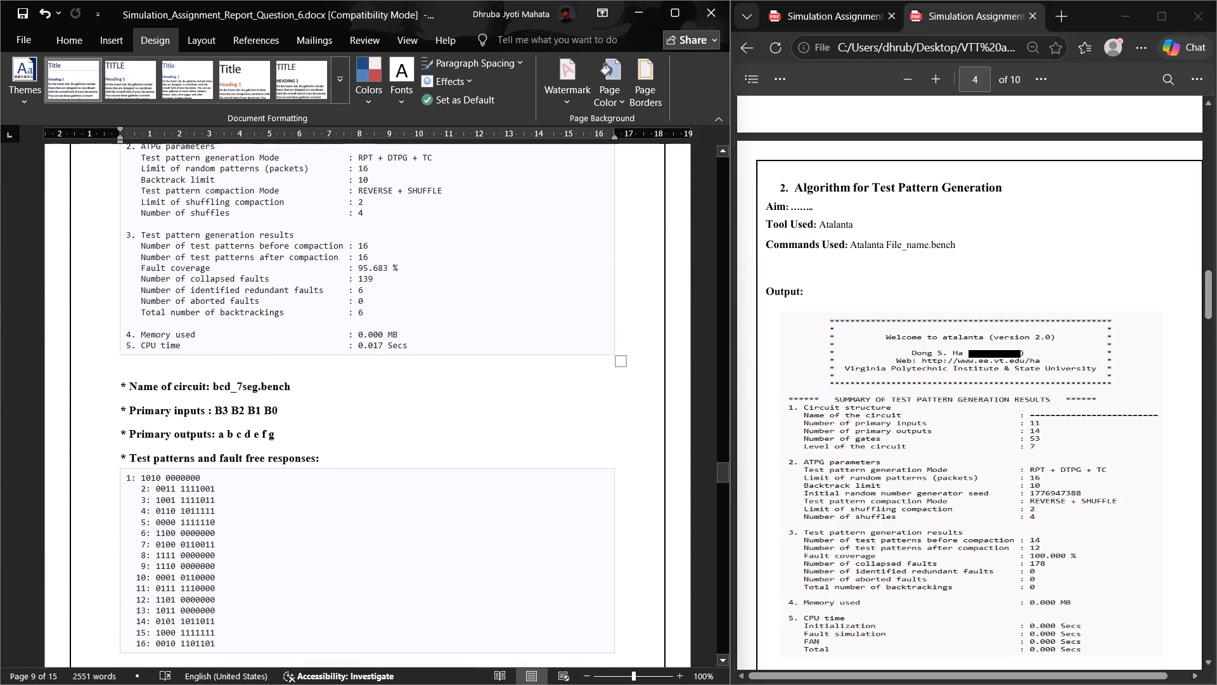
scroll(1103, 378, down, 5)
scroll(1070, 374, up, 2)
scroll(1069, 374, down, 1)
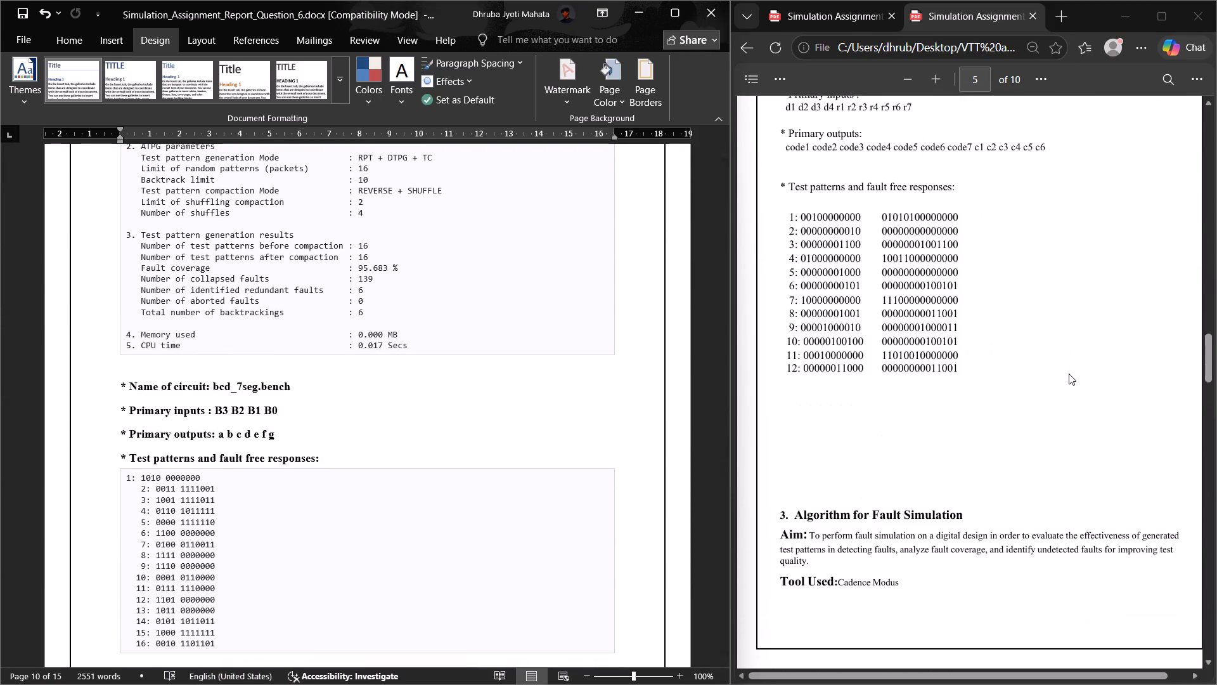
scroll(1069, 374, up, 1)
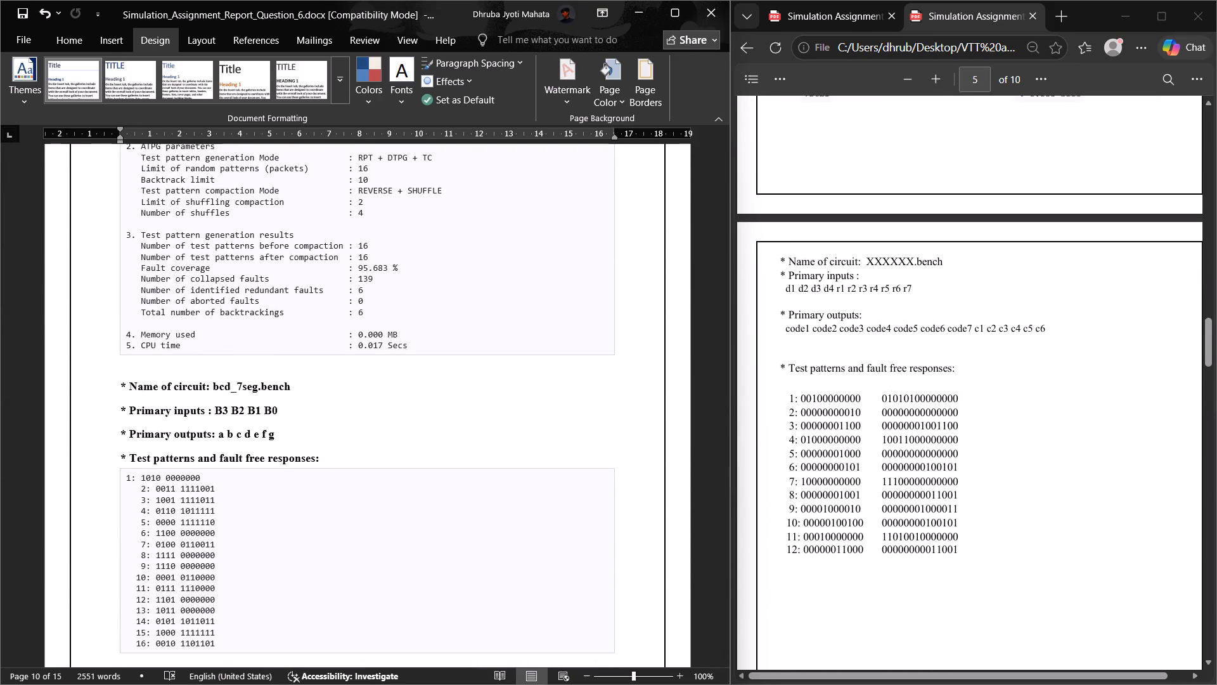
scroll(303, 458, down, 1)
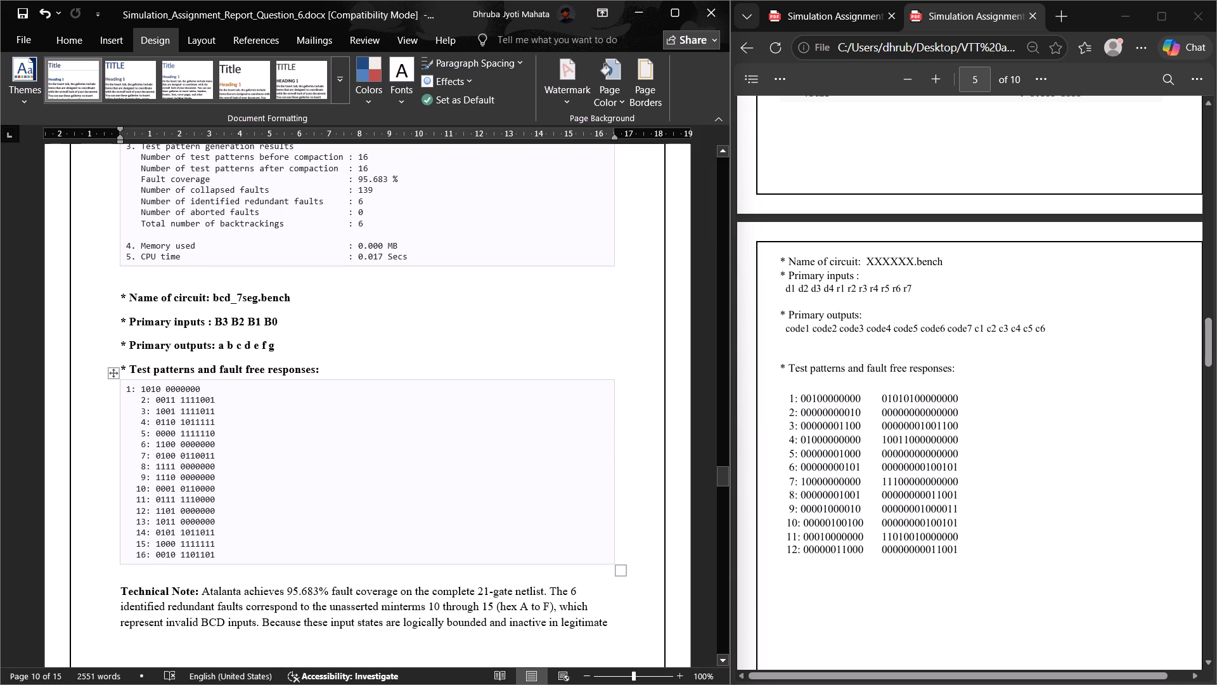
Remove the leading asterisks from the Name of circuit, Primary inputs, Primary outputs and Test patterns and fault free responses lines.
click(130, 302)
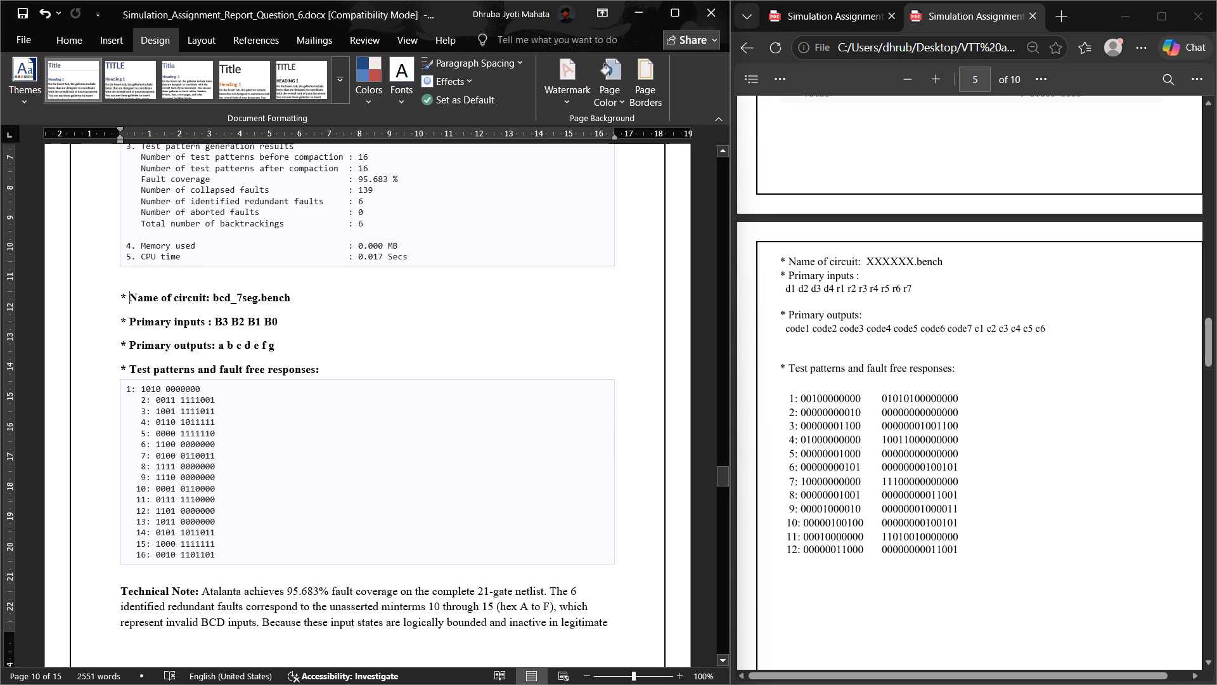
key(BackSpace)
key(BackSpace)
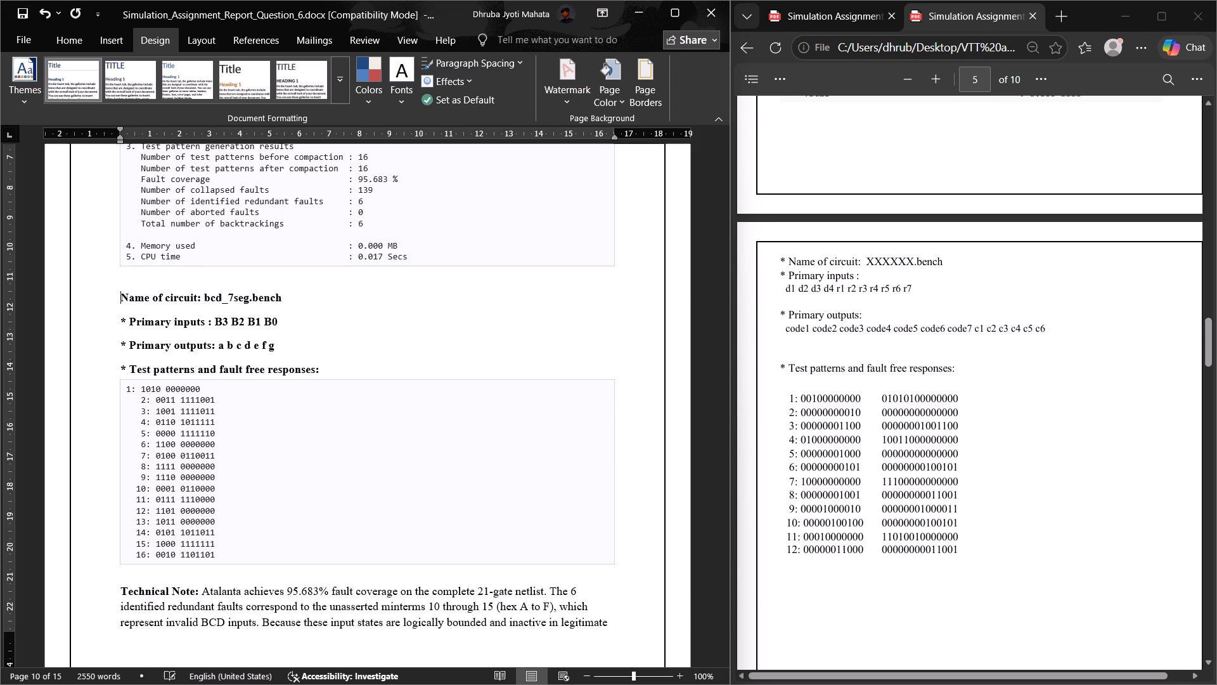
click(127, 324)
key(BackSpace)
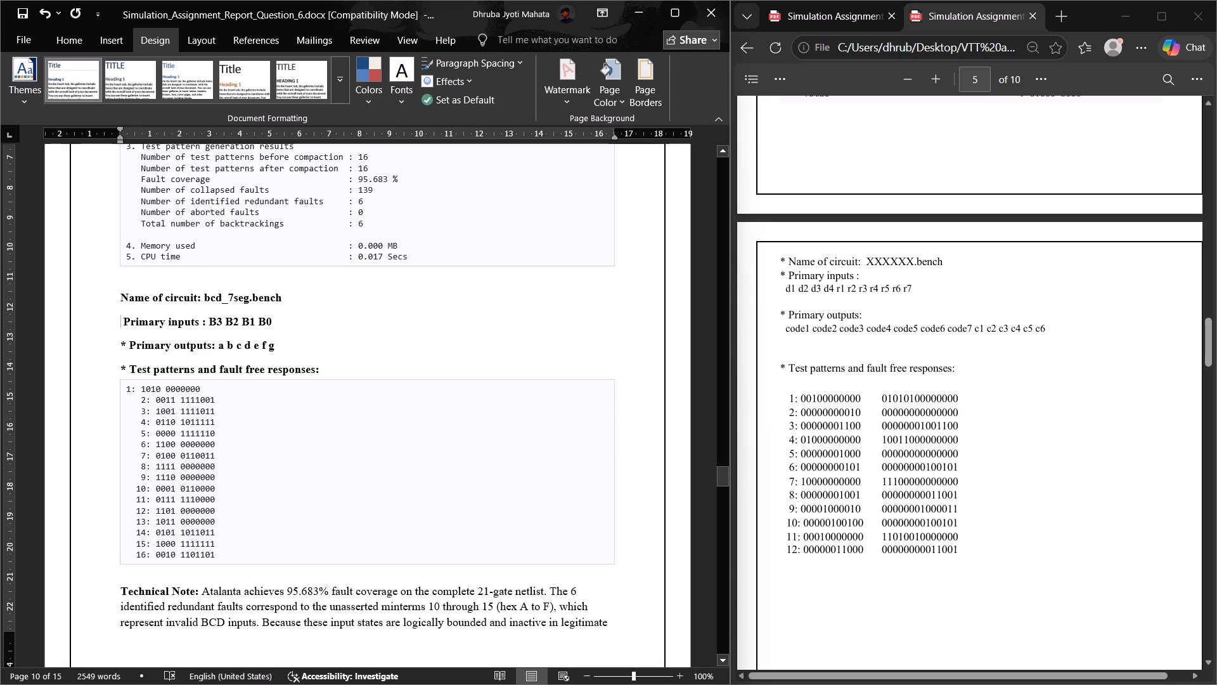
key(Delete)
click(129, 341)
key(BackSpace)
key(BackSpace)
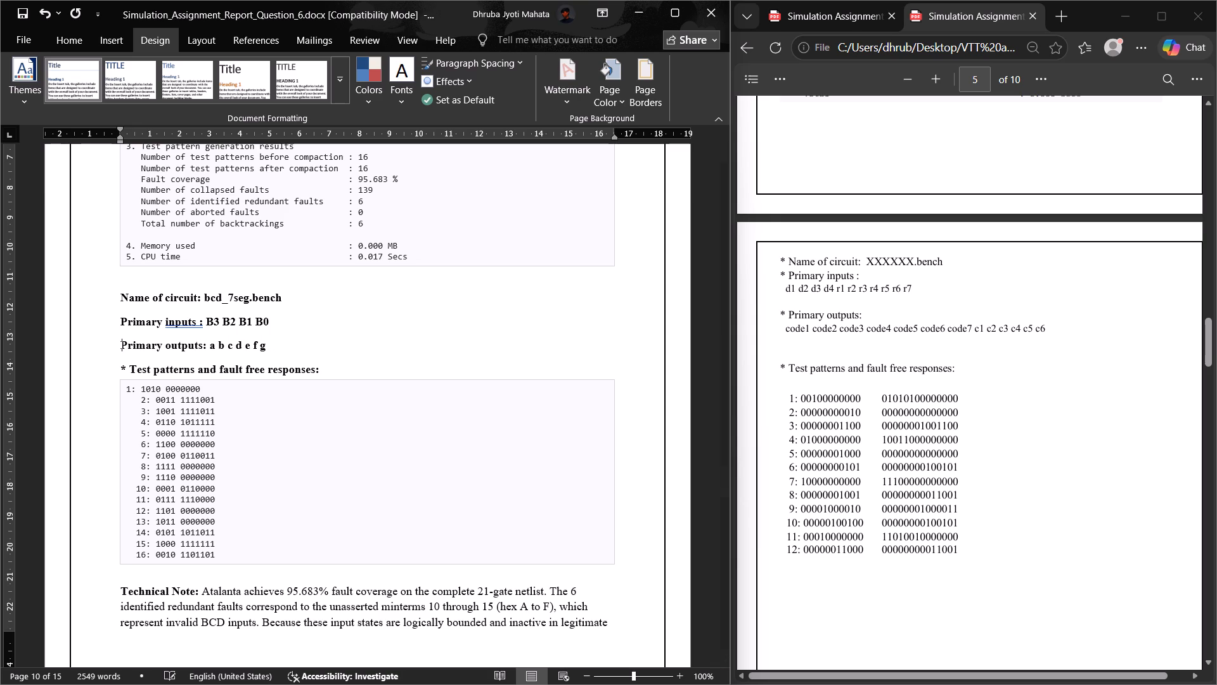
click(128, 371)
key(BackSpace)
key(BackSpace)
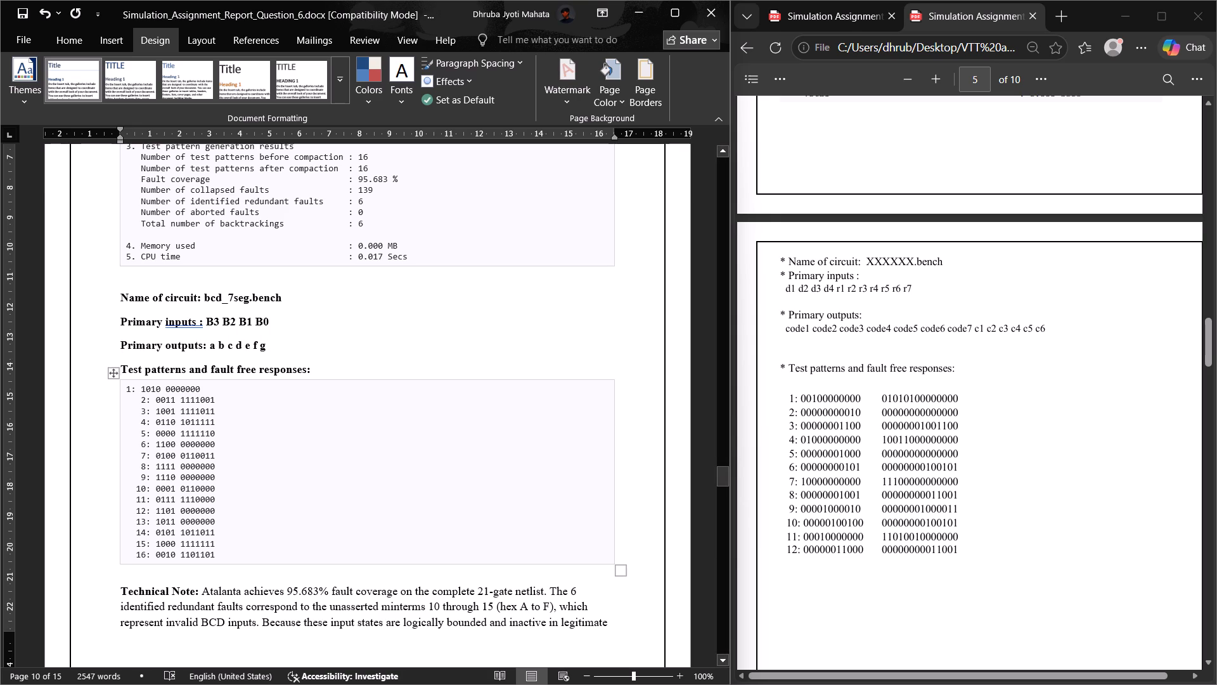
Remove bold from the values "bcd_7seg.bench", "B3 B2 B1 B0" and "a b c d e f g", keeping their labels bold.
drag(295, 296, 215, 297)
drag(215, 297, 200, 299)
click(209, 276)
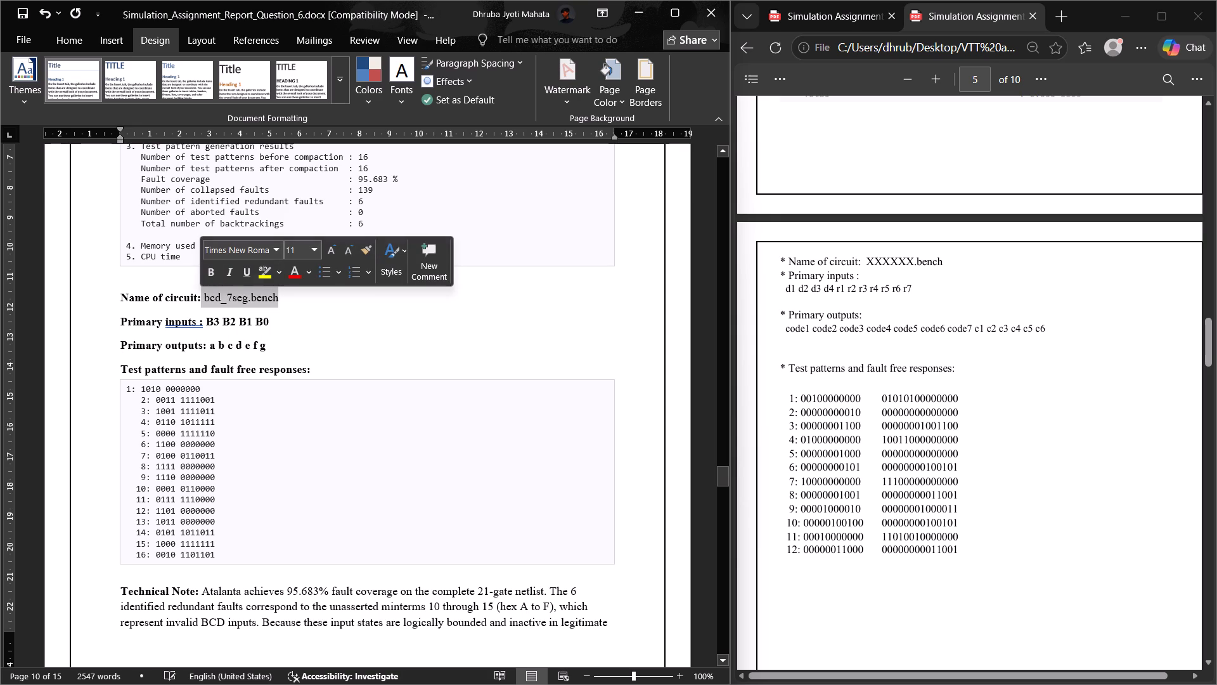
drag(269, 320, 208, 320)
click(220, 292)
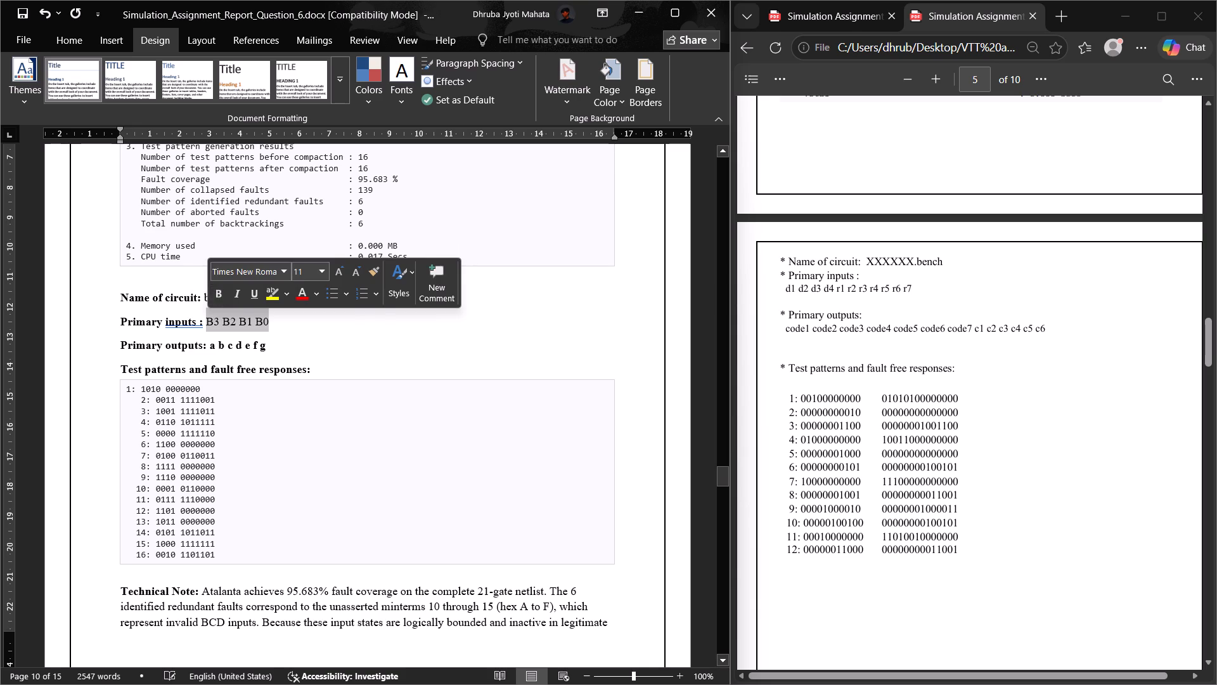
drag(287, 351, 209, 353)
click(216, 323)
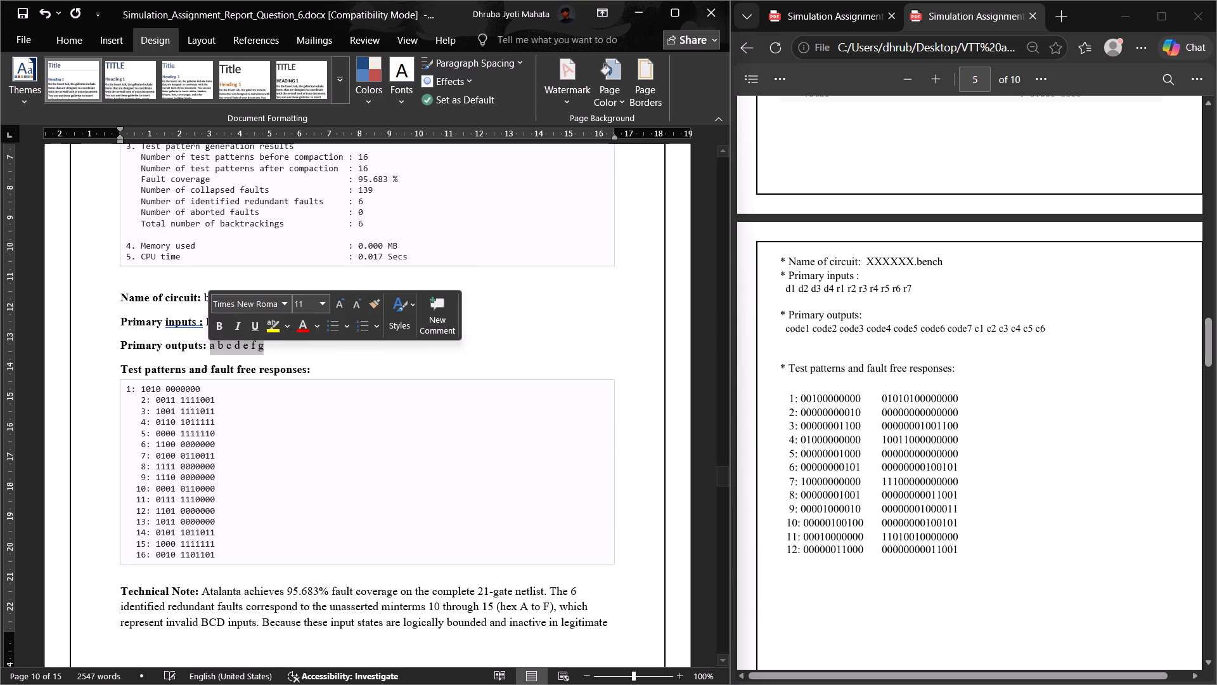
click(565, 359)
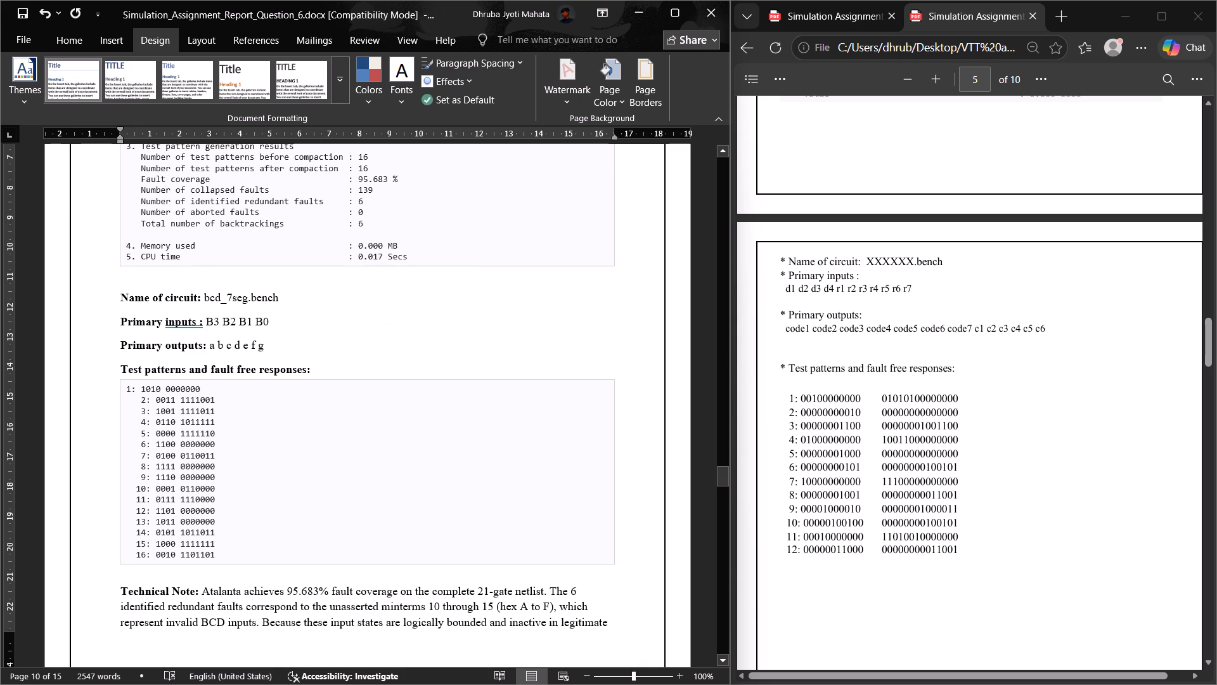
scroll(580, 361, down, 1)
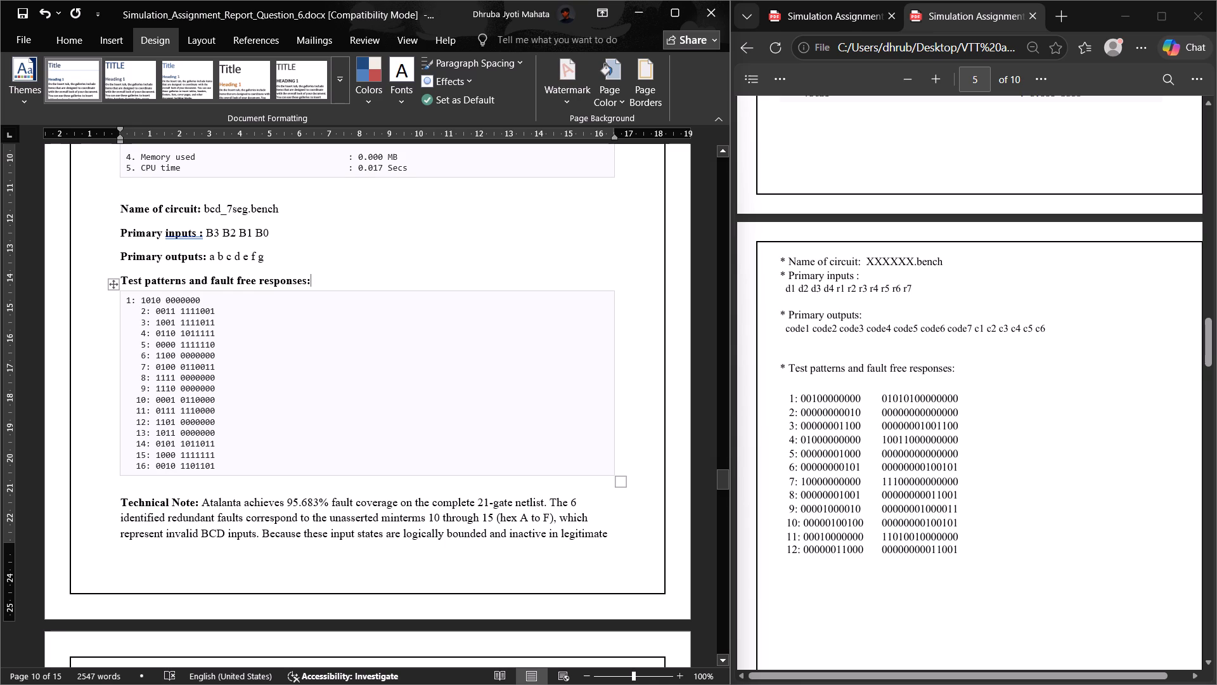
click(127, 304)
key(space)
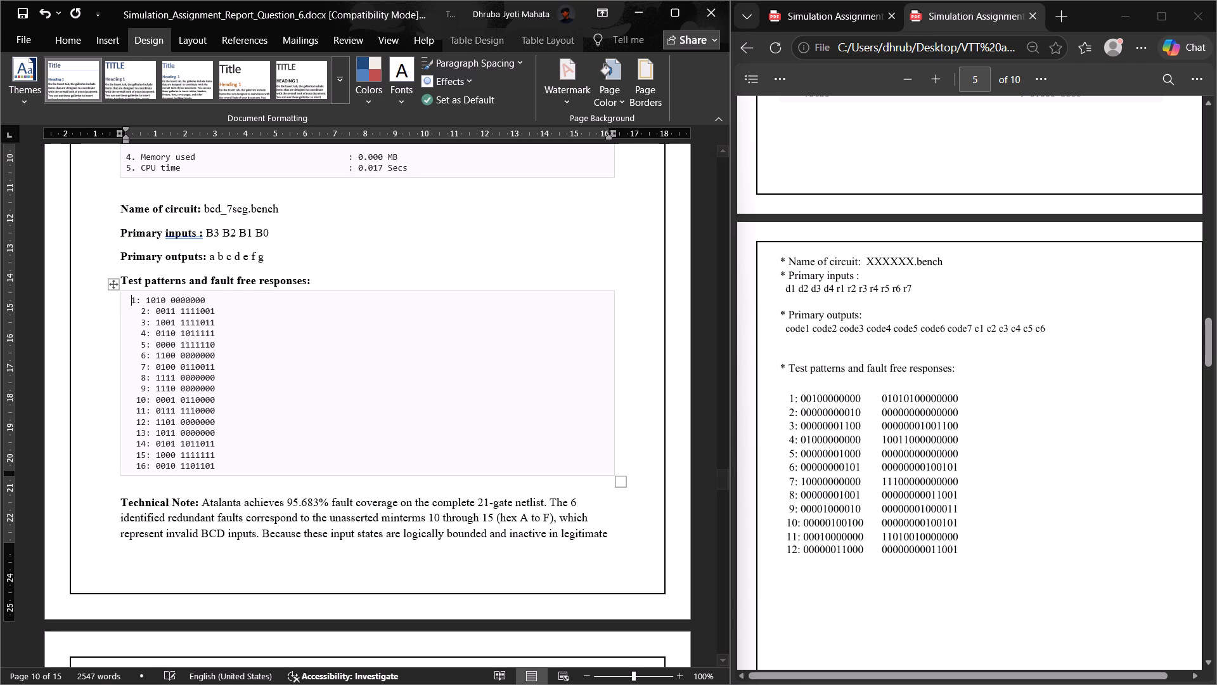
key(space)
key(space)
Compare the section 2 results pages and the Technical Note's page break with the format PDF's layout.
scroll(269, 409, down, 3)
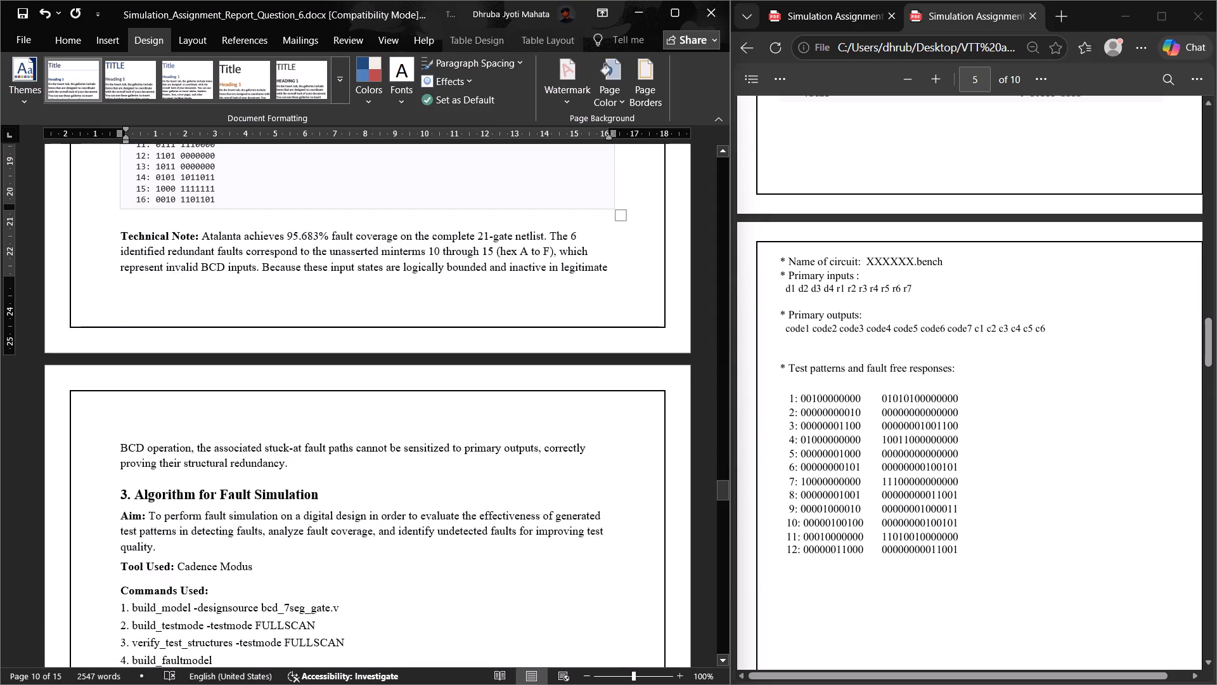
scroll(269, 410, up, 3)
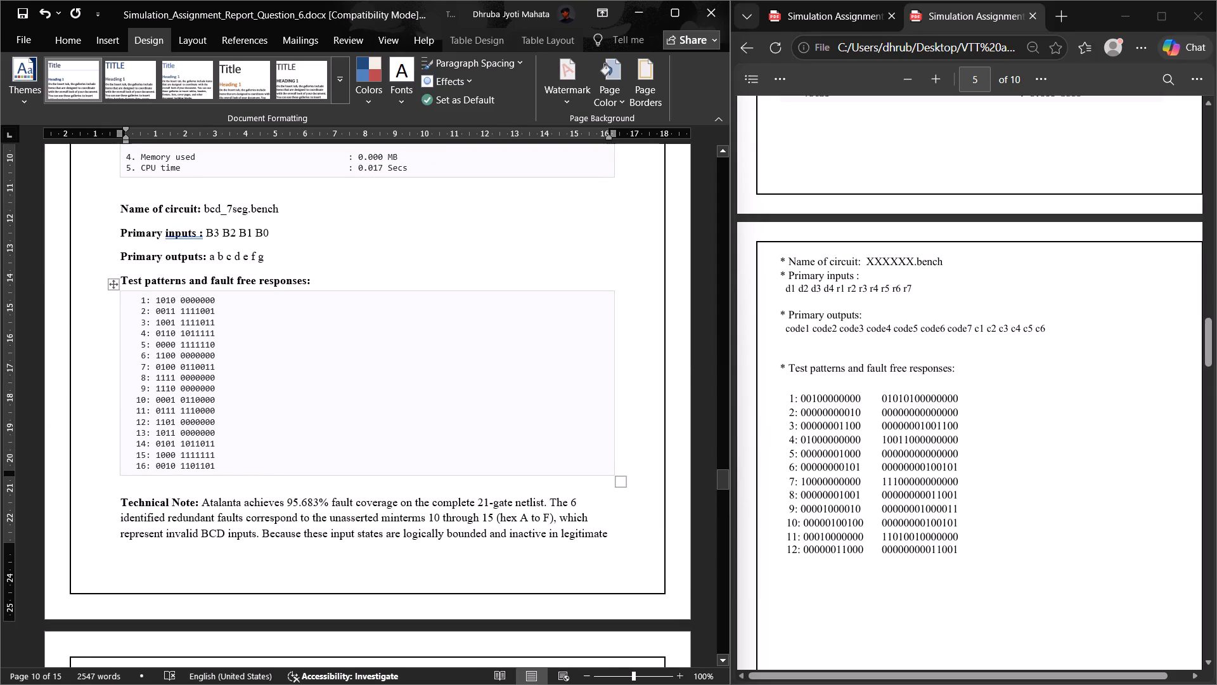
scroll(918, 418, down, 2)
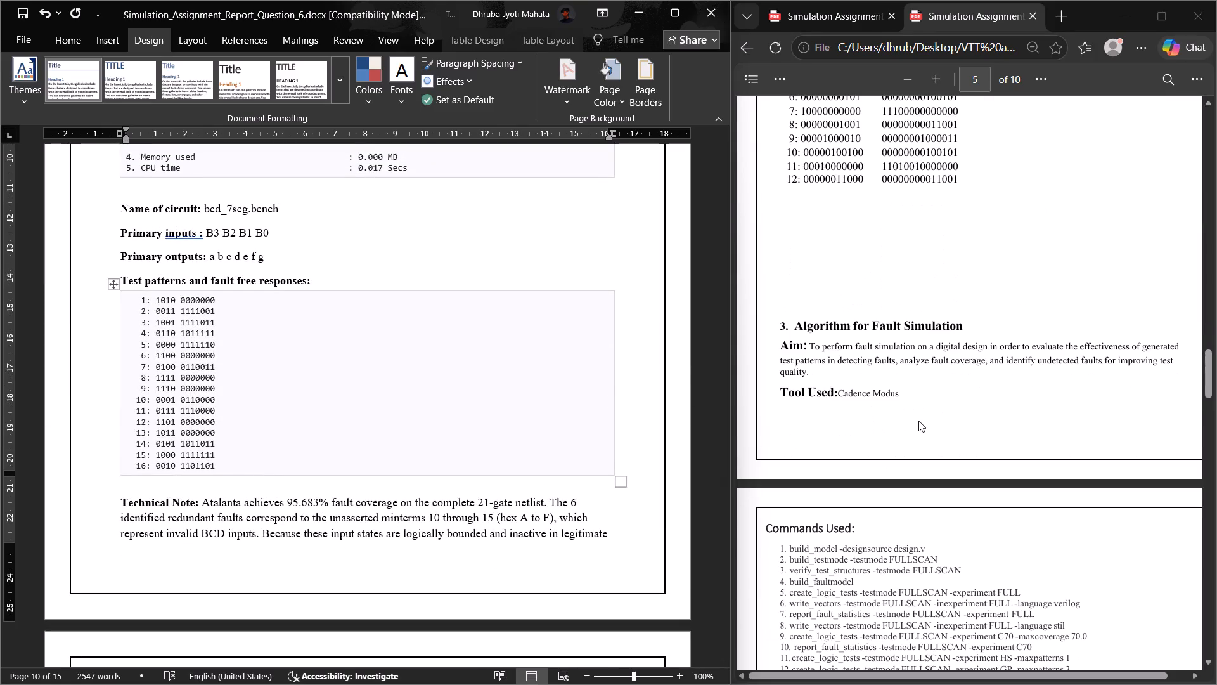
scroll(918, 421, up, 5)
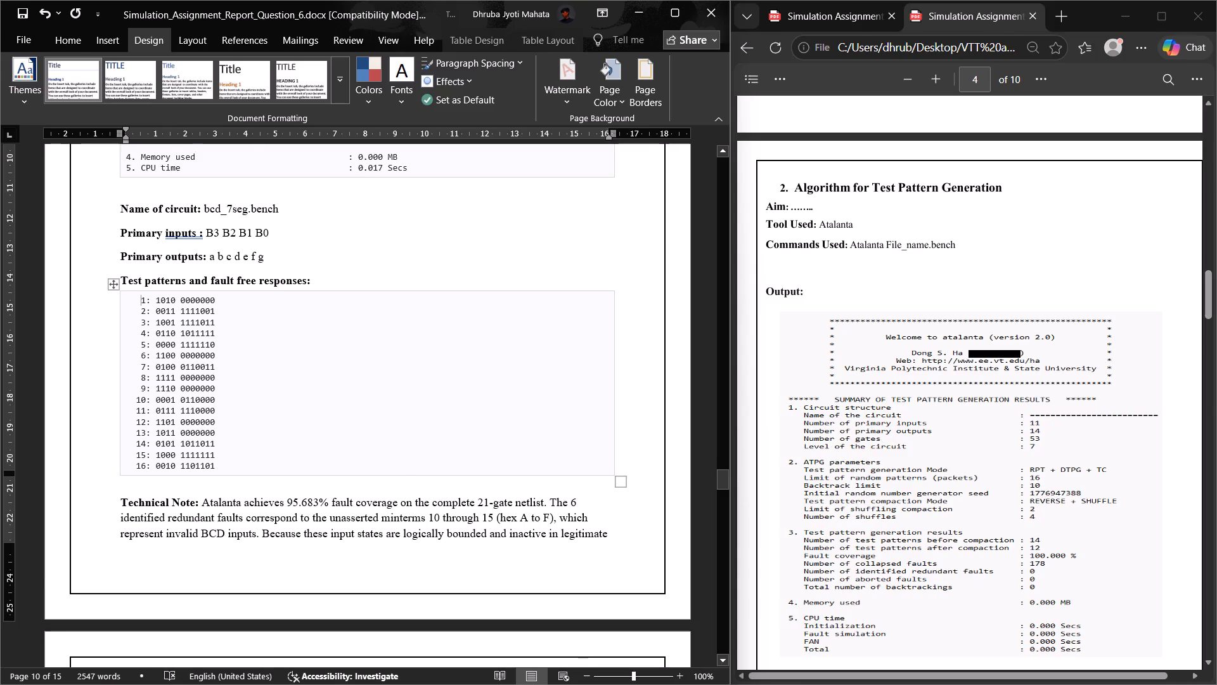
scroll(550, 435, down, 1)
click(116, 410)
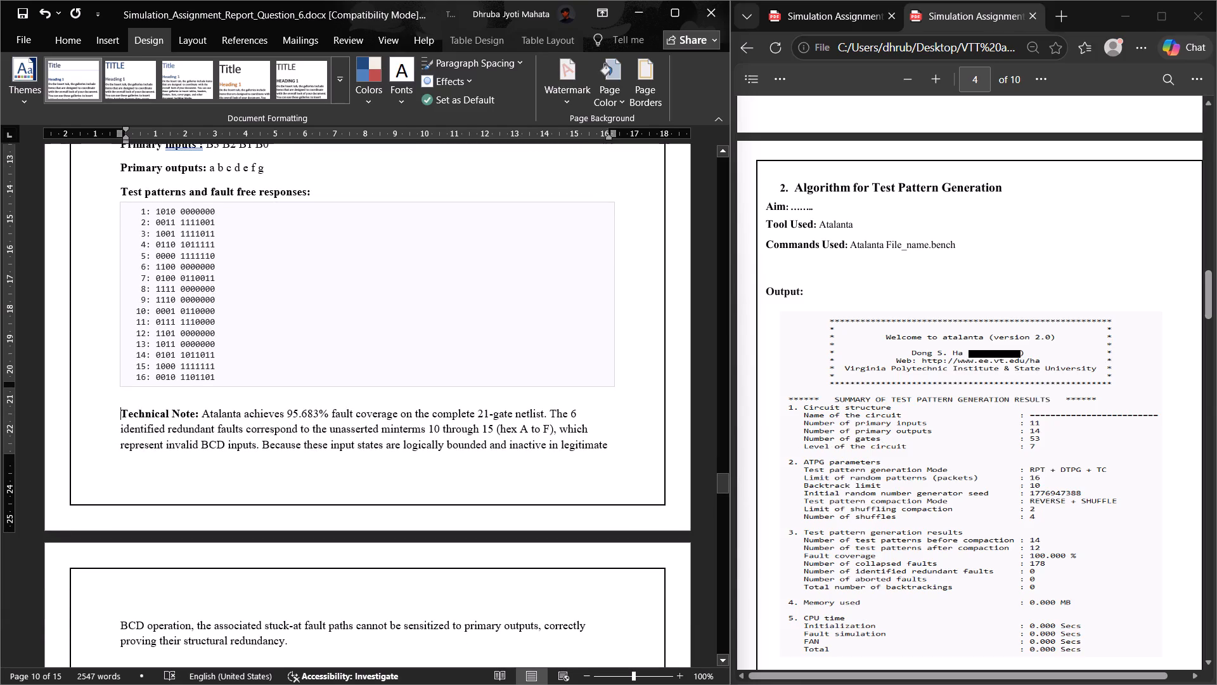
scroll(118, 417, down, 3)
scroll(118, 417, up, 2)
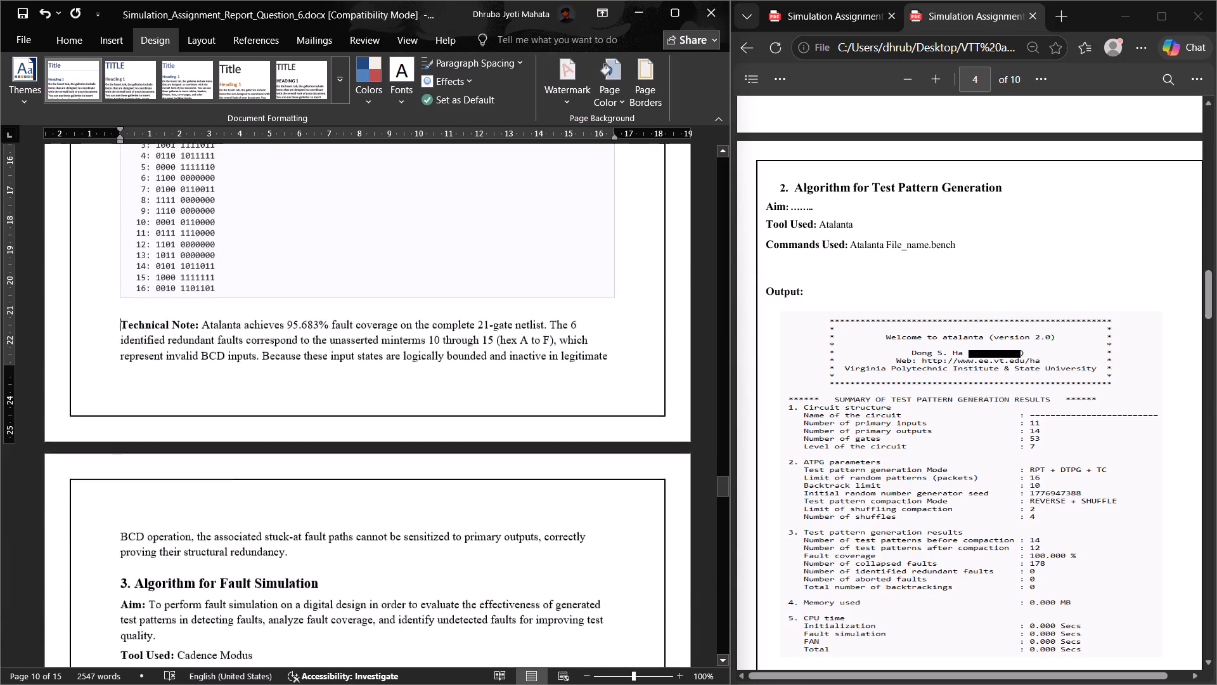
scroll(118, 417, up, 13)
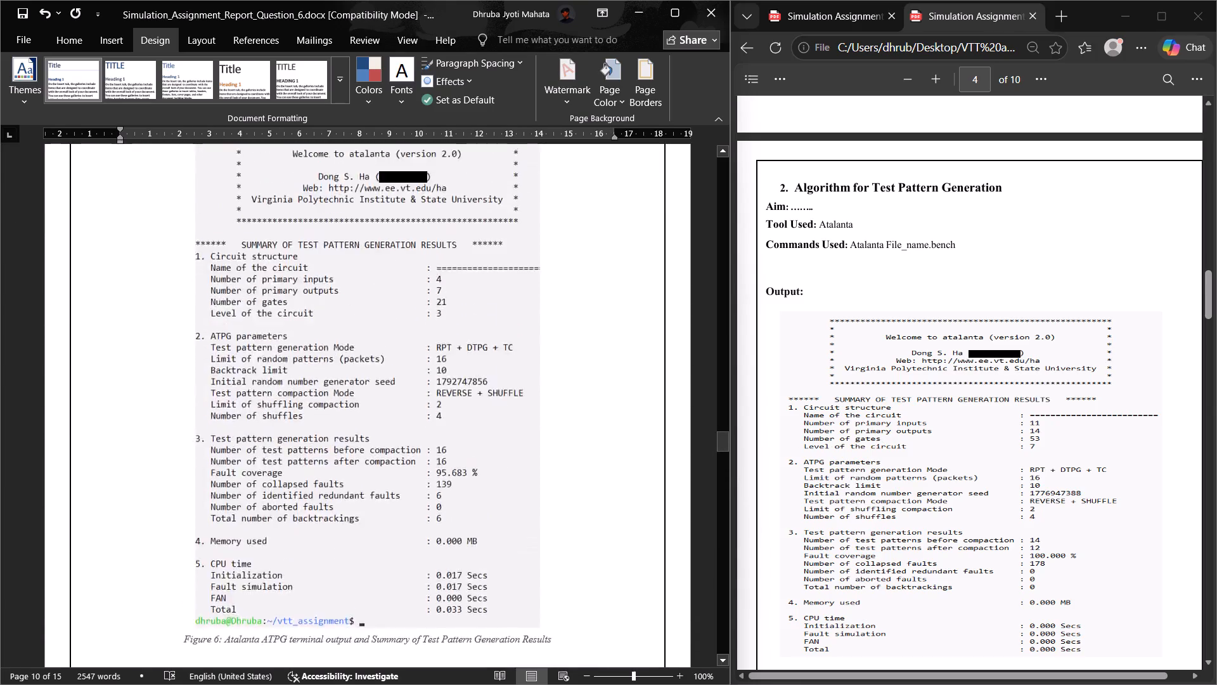
scroll(118, 417, up, 5)
scroll(118, 417, down, 11)
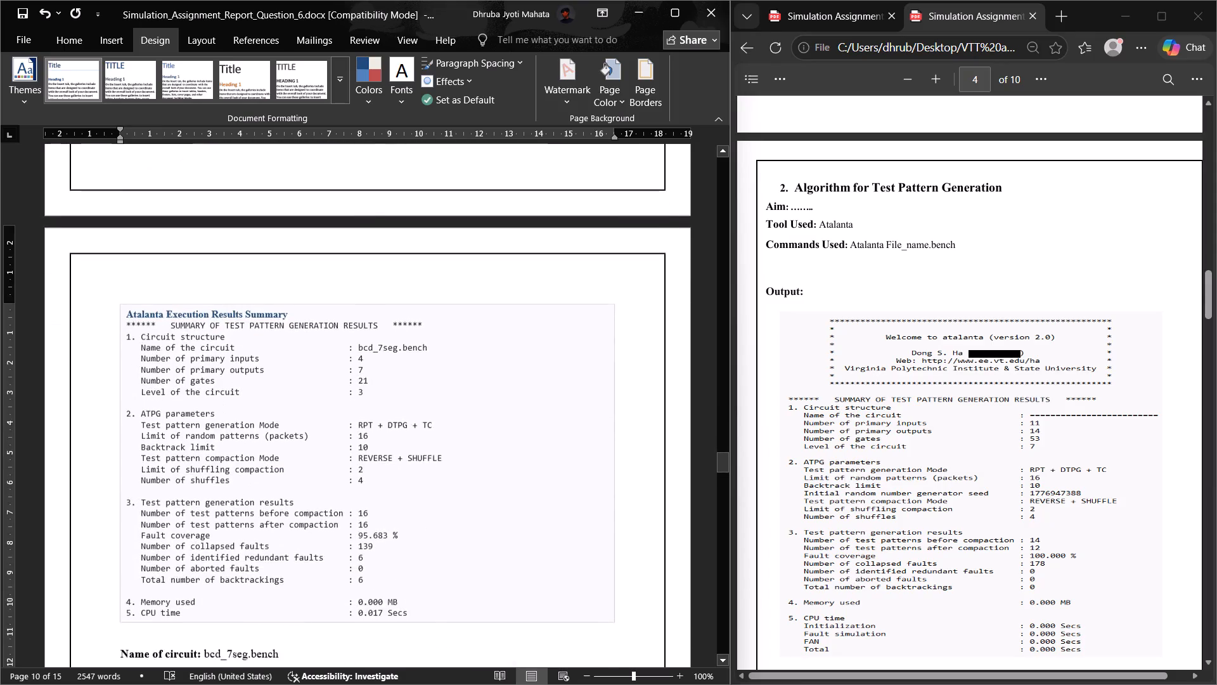
scroll(117, 417, down, 4)
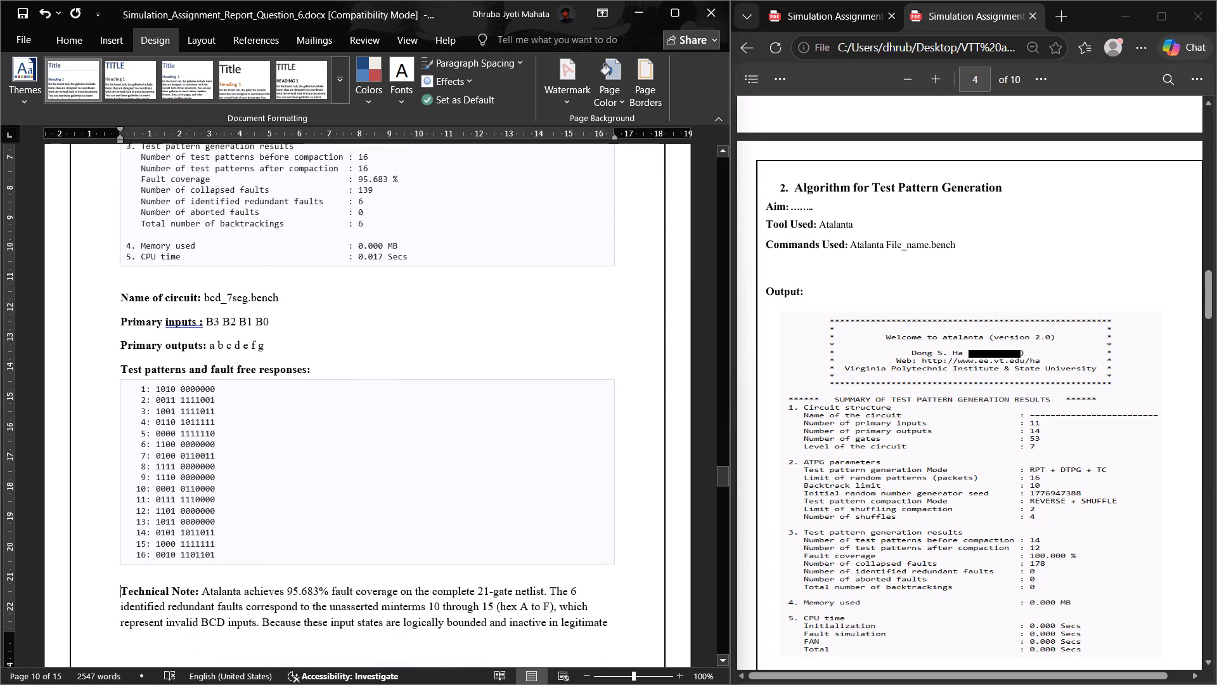
scroll(117, 418, down, 3)
scroll(117, 419, up, 2)
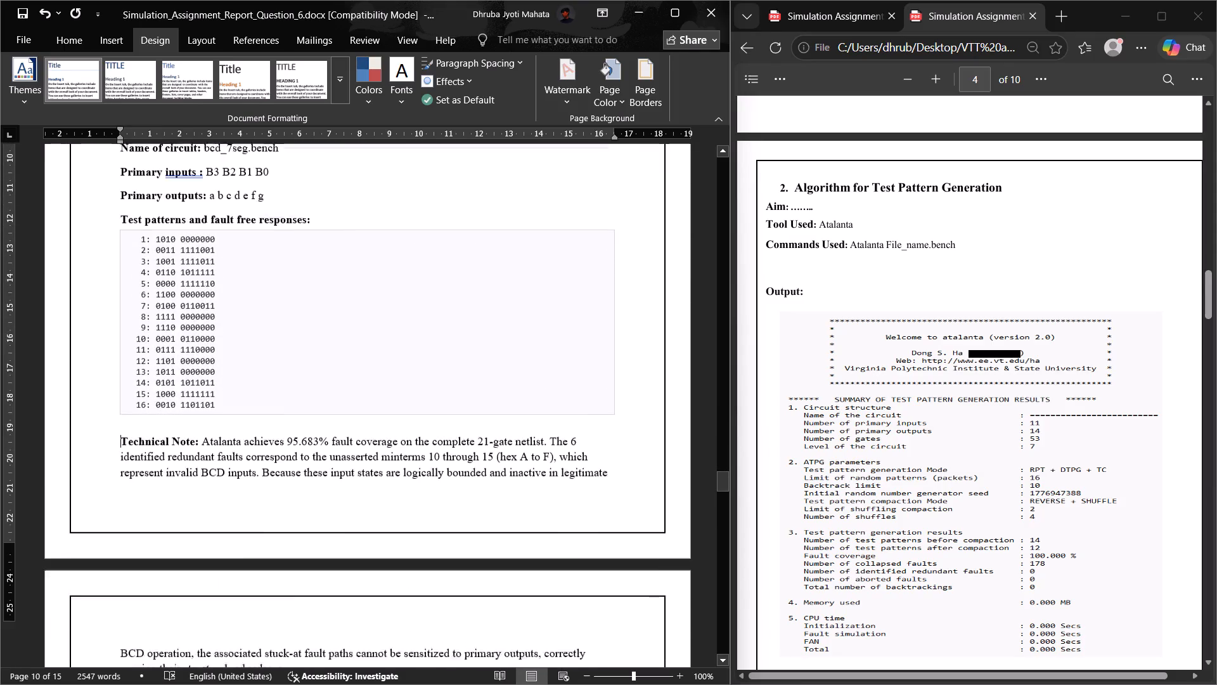
scroll(117, 419, up, 1)
Remove the blank line between the Atalanta Execution Results Summary and the Name of circuit line.
click(134, 336)
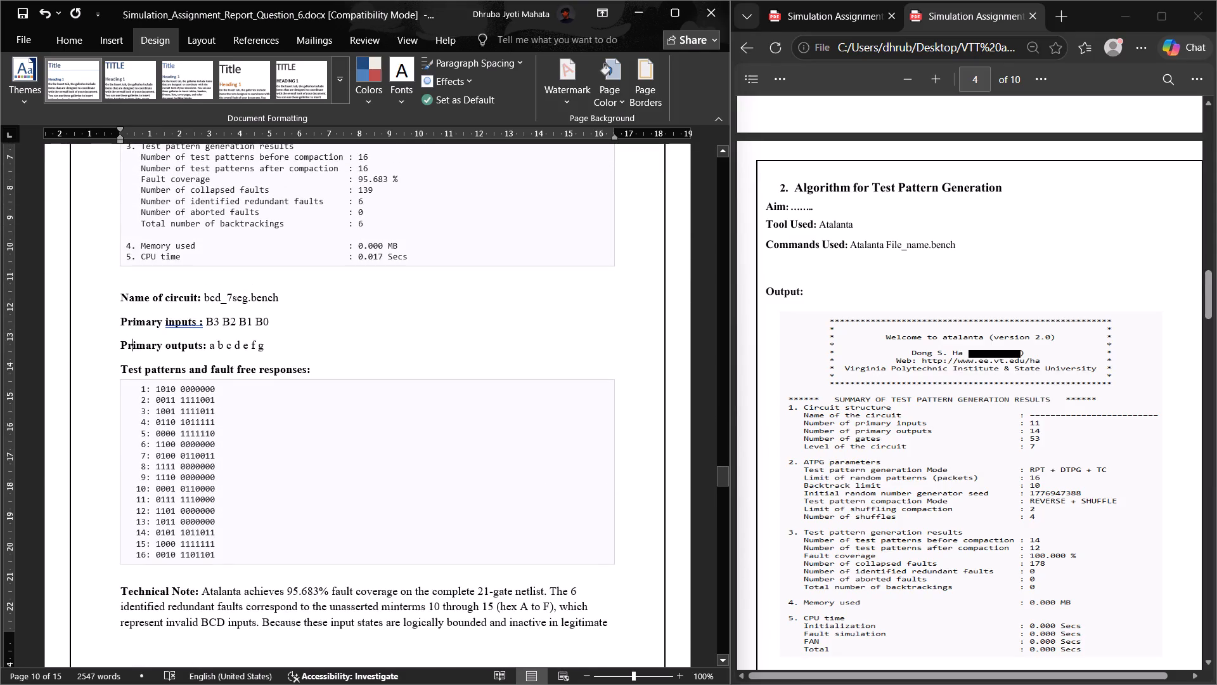
click(345, 323)
click(309, 291)
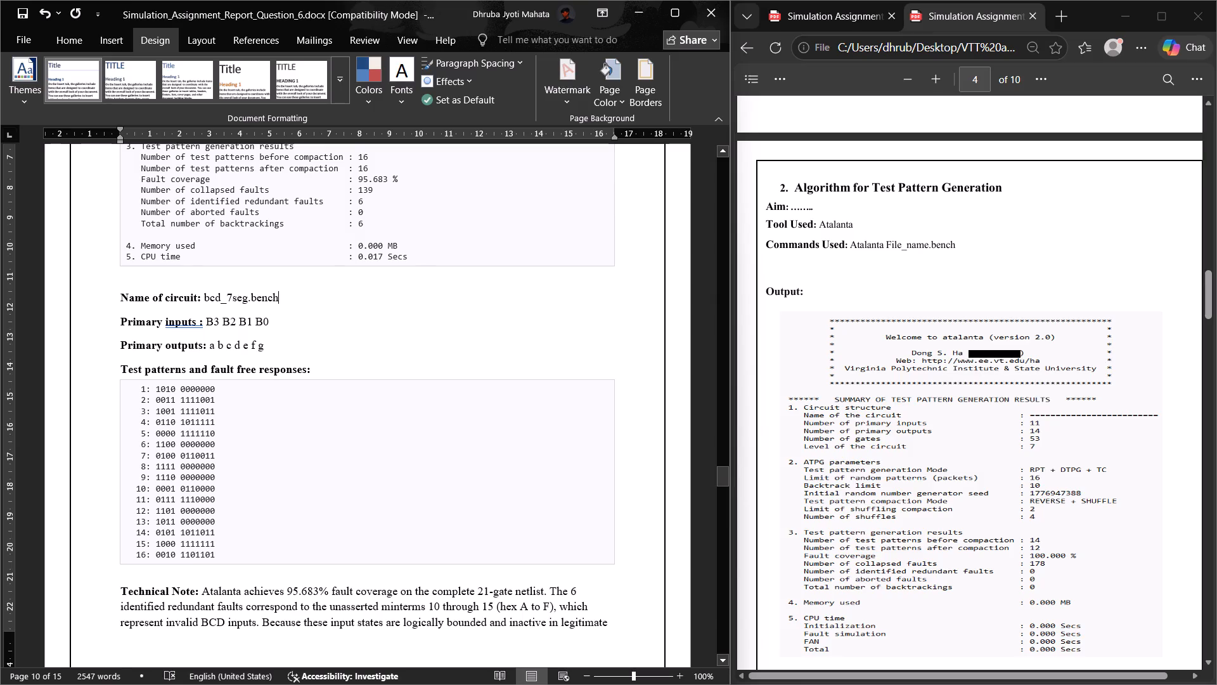
click(295, 277)
key(Delete)
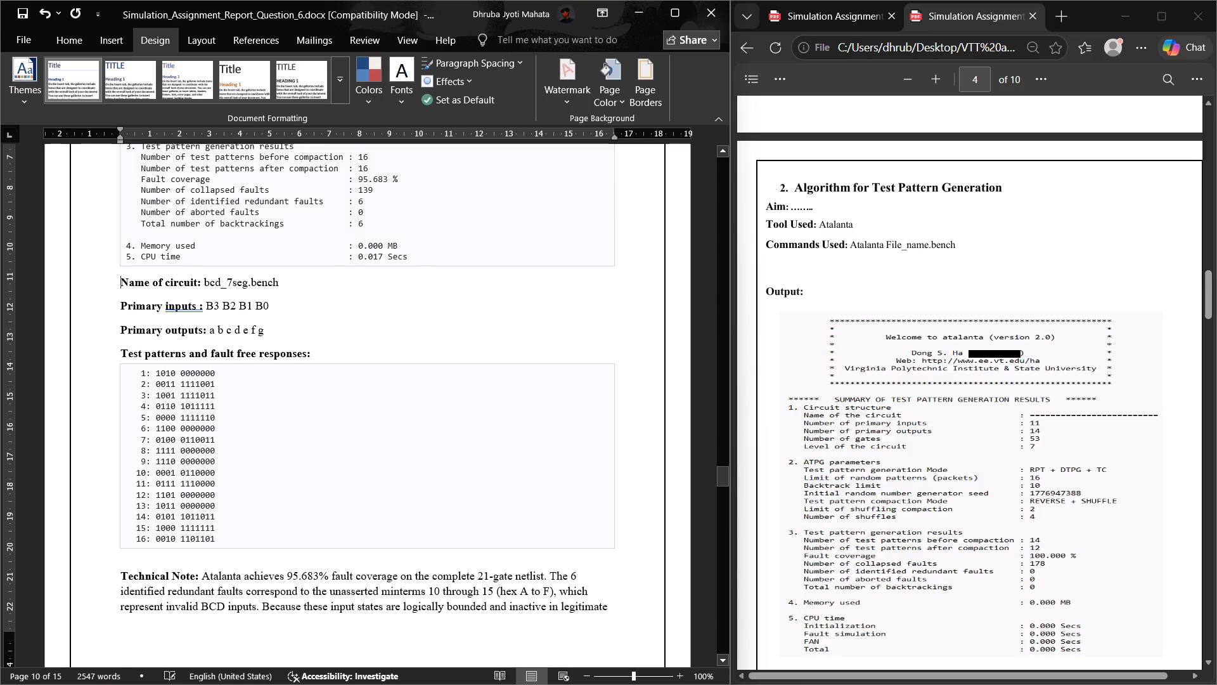
Replace the paragraph breaks before Primary inputs and Primary outputs with line breaks, closing the gaps beneath Name of circuit.
scroll(357, 364, down, 3)
scroll(348, 379, up, 1)
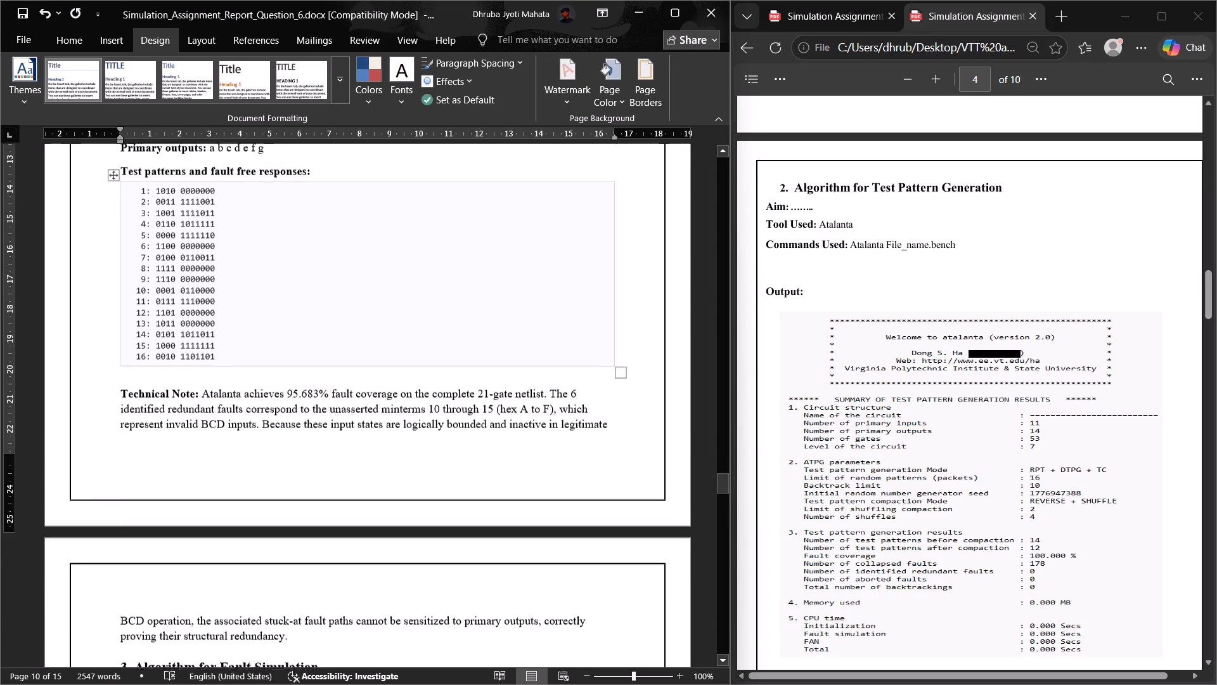
click(267, 615)
scroll(288, 615, down, 1)
scroll(270, 431, up, 4)
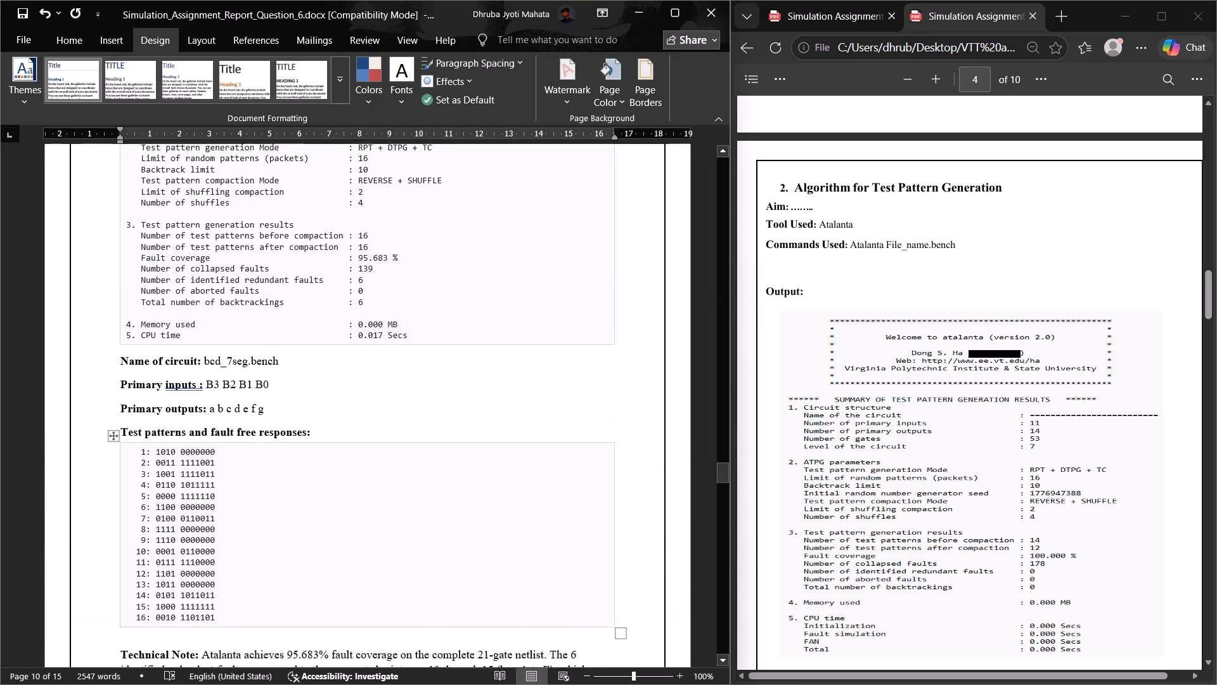
click(119, 395)
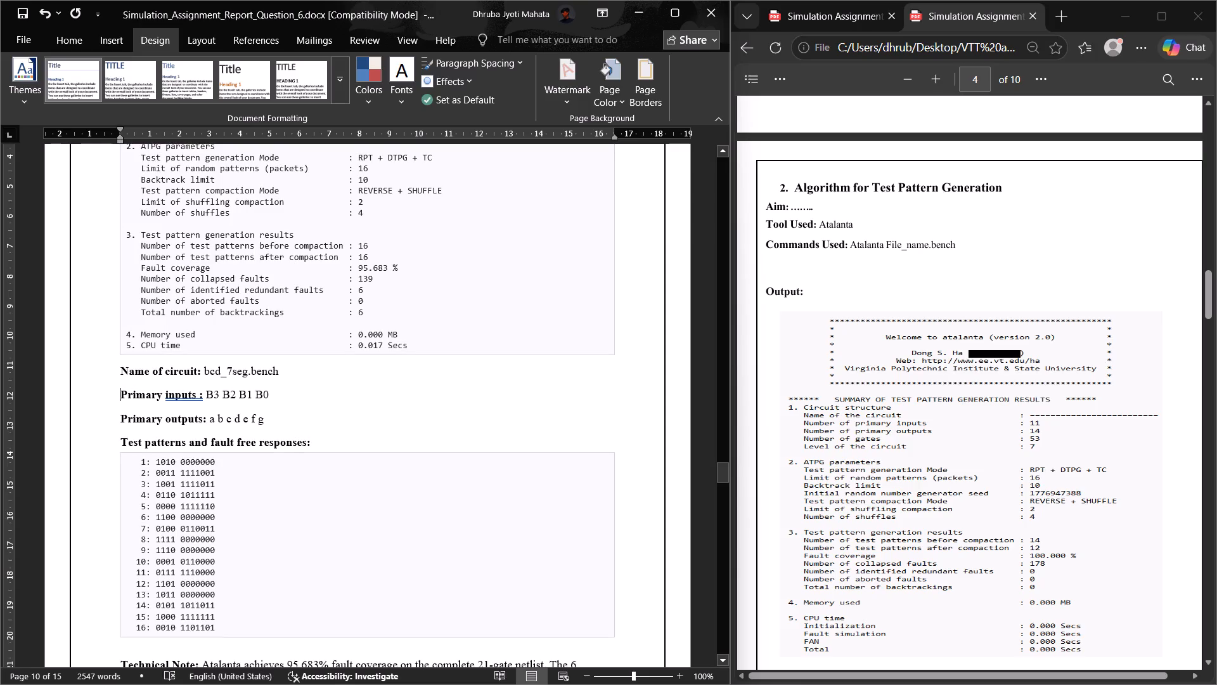
key(BackSpace)
key(shift+Return)
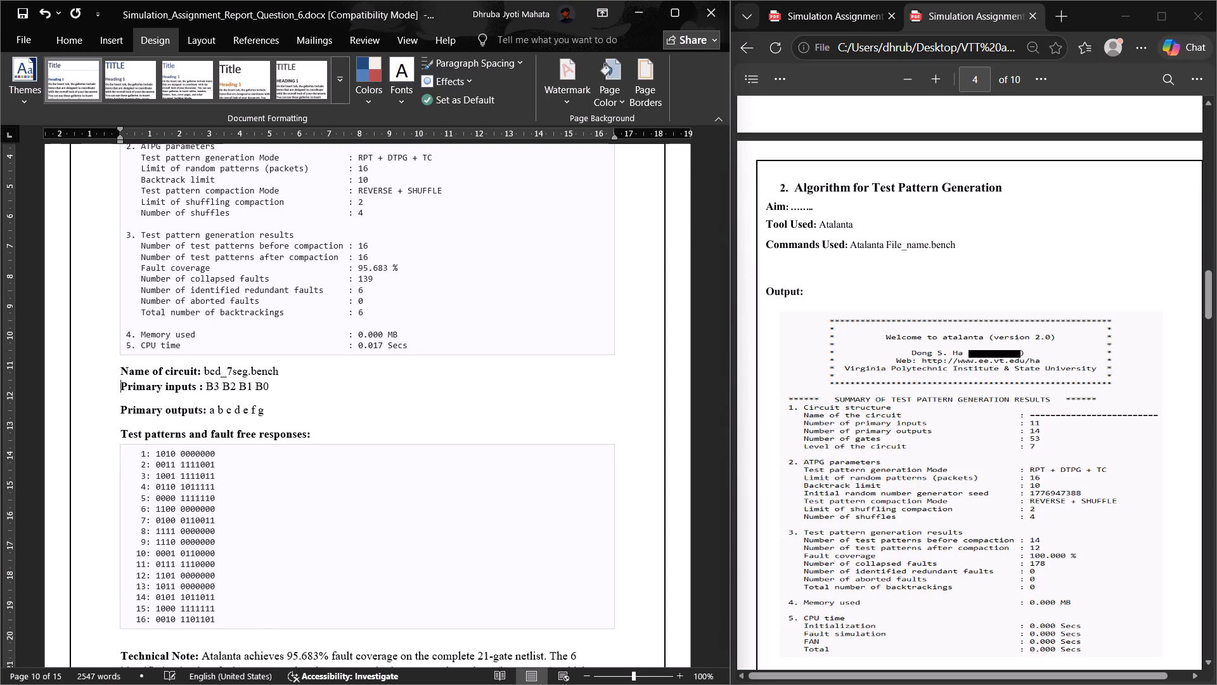
click(132, 415)
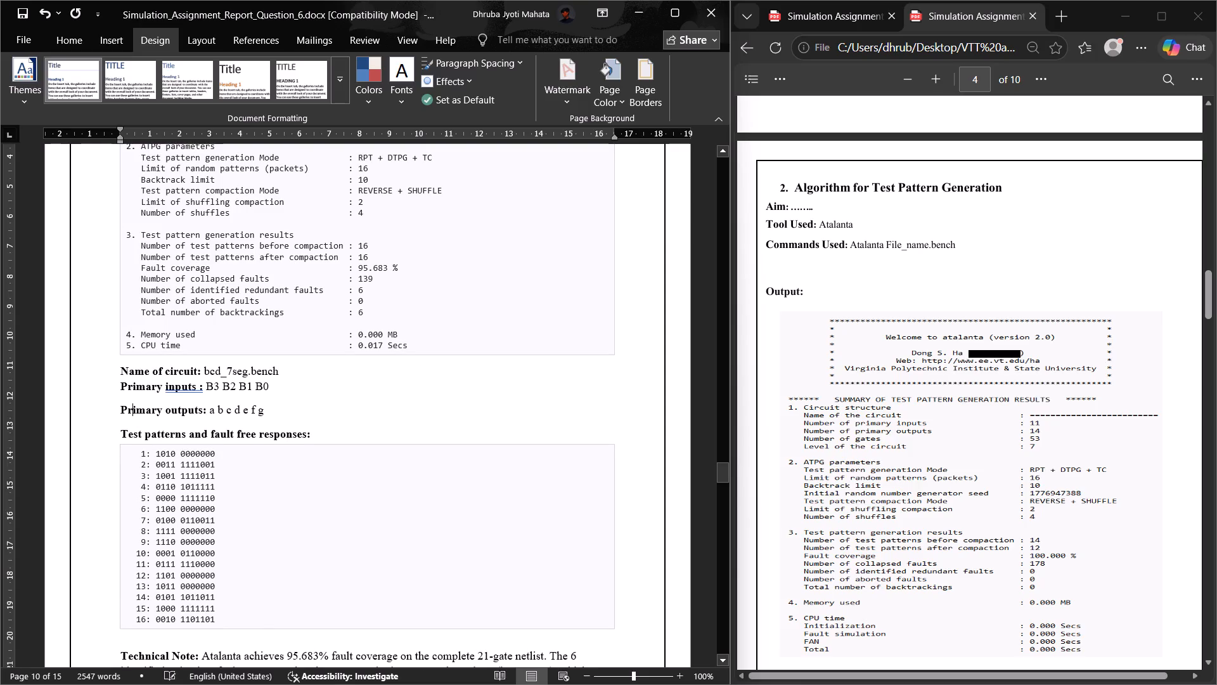
key(Left)
key(Left)
key(BackSpace)
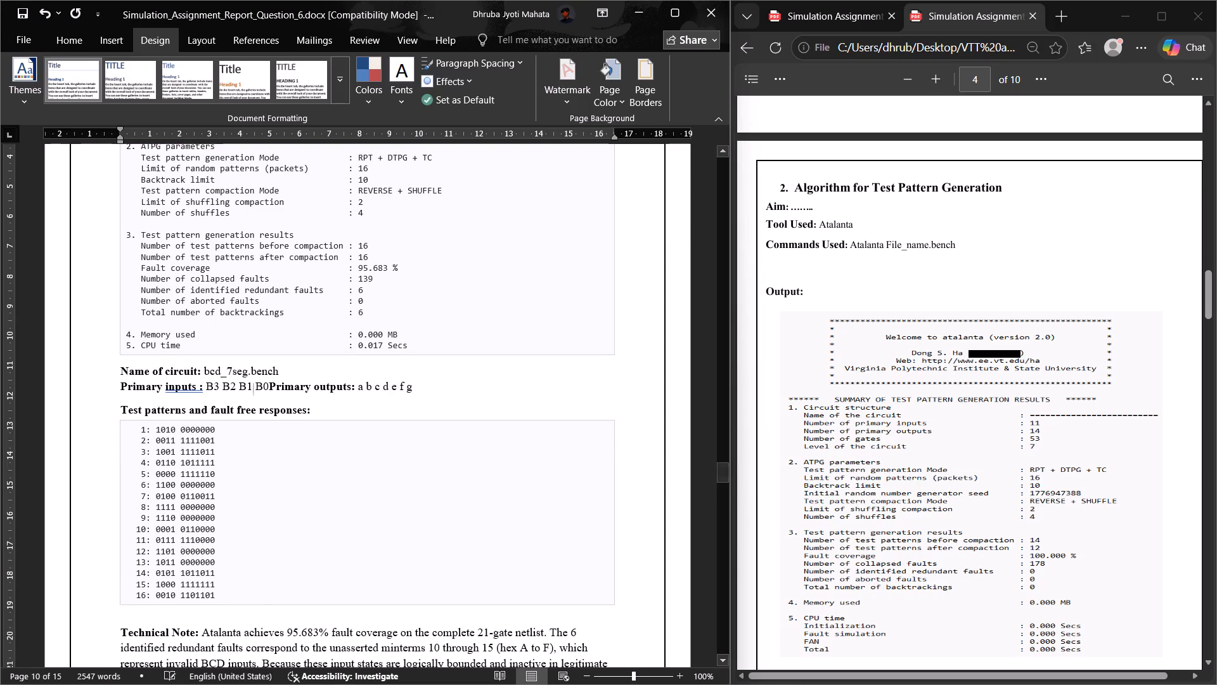
key(shift+Return)
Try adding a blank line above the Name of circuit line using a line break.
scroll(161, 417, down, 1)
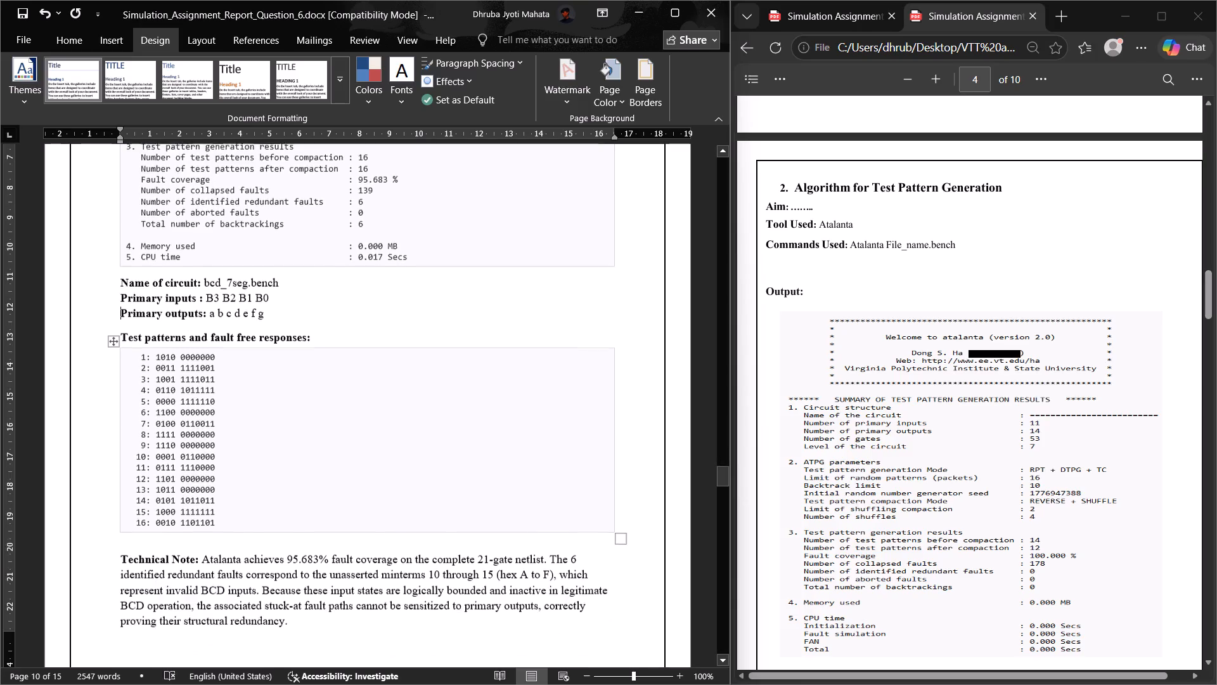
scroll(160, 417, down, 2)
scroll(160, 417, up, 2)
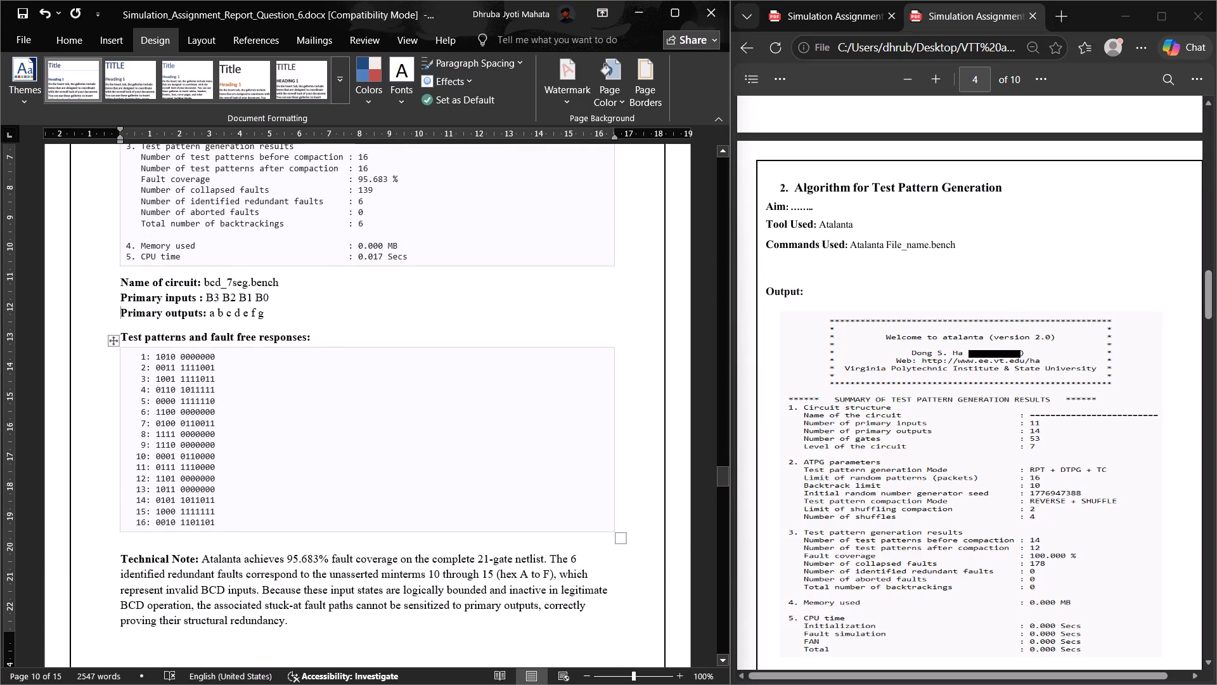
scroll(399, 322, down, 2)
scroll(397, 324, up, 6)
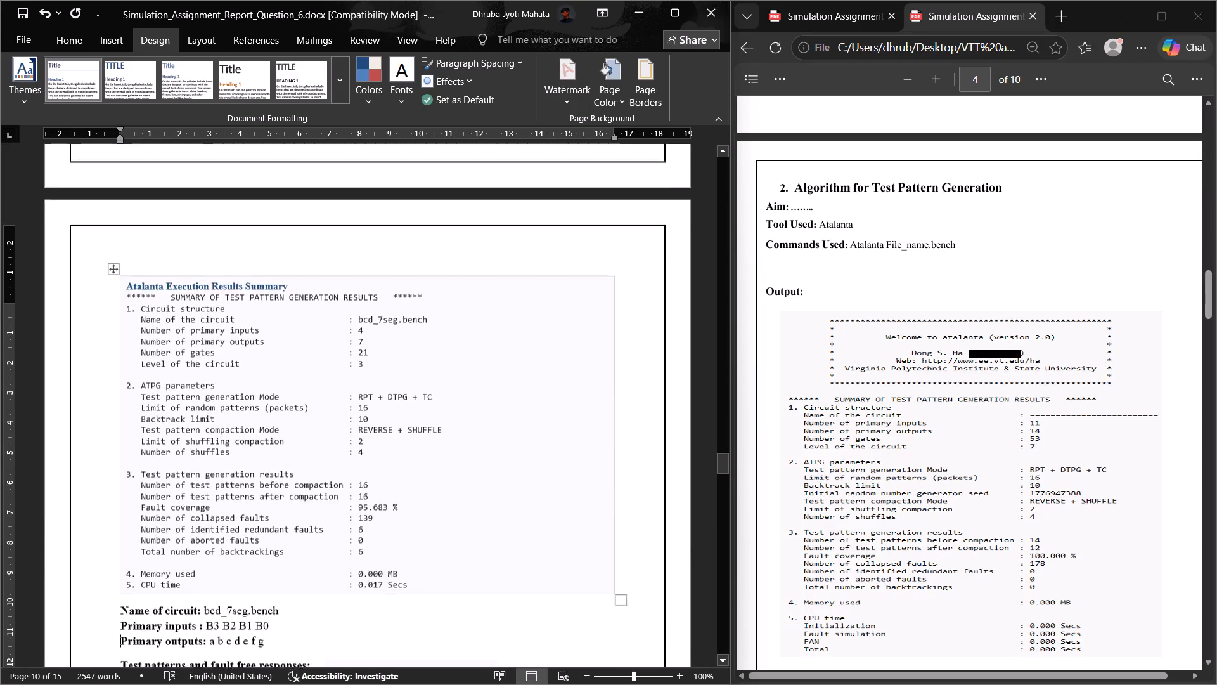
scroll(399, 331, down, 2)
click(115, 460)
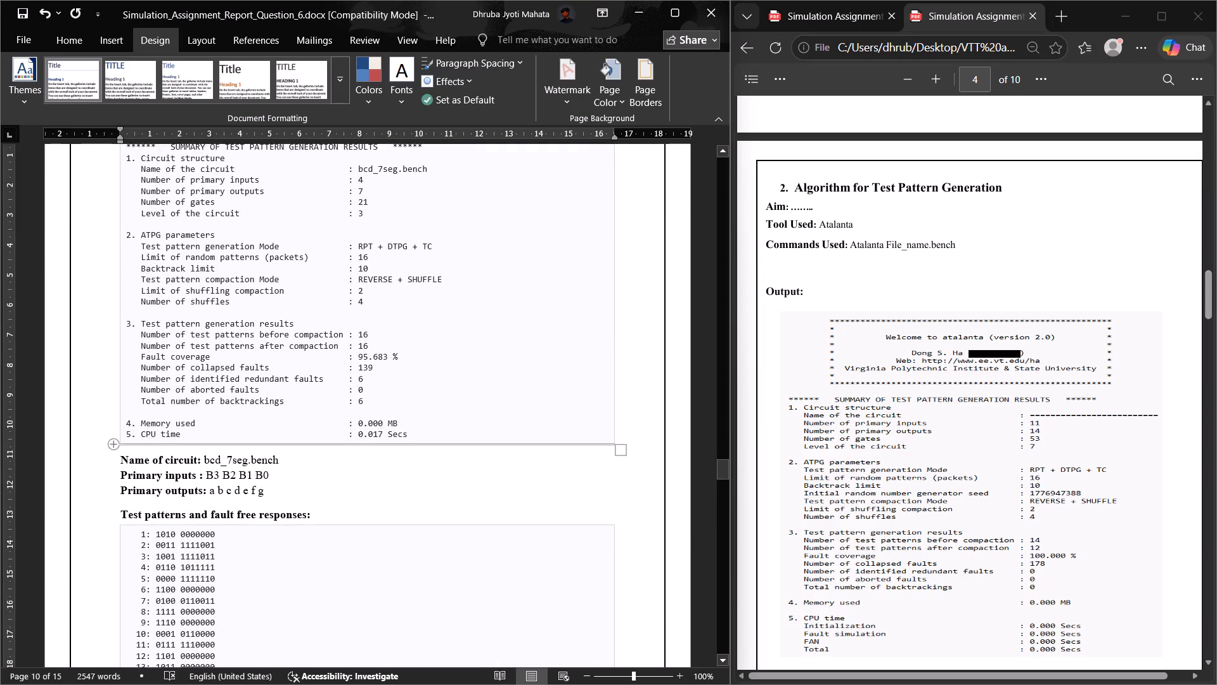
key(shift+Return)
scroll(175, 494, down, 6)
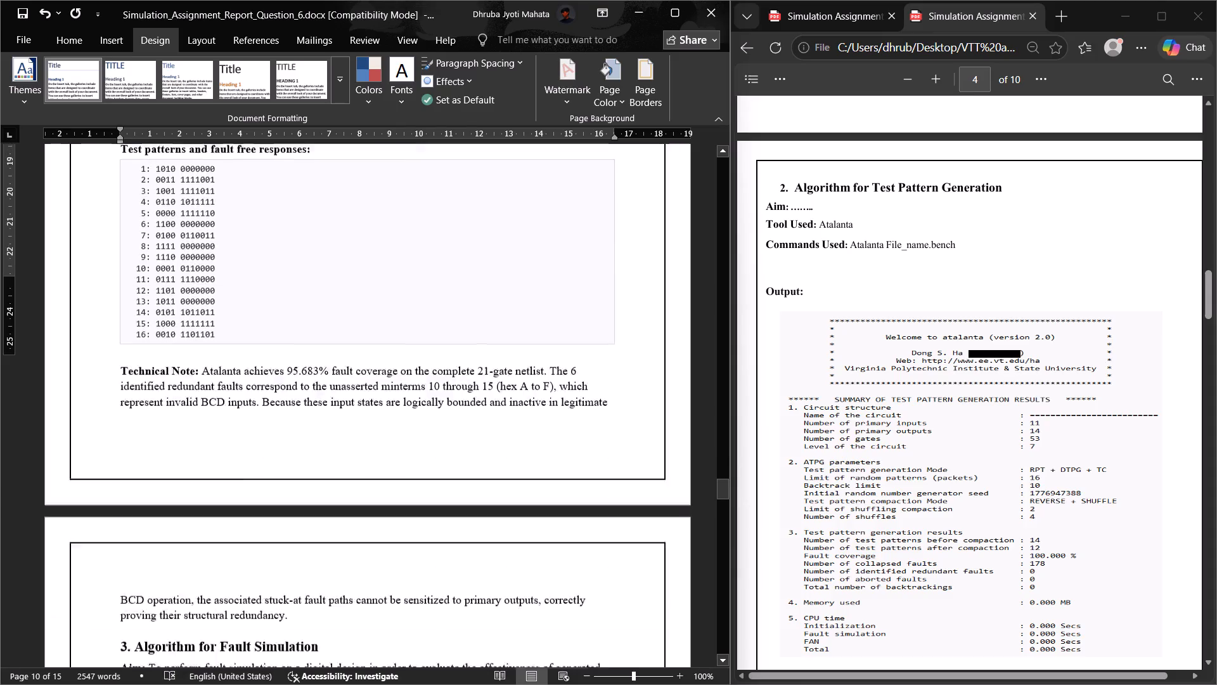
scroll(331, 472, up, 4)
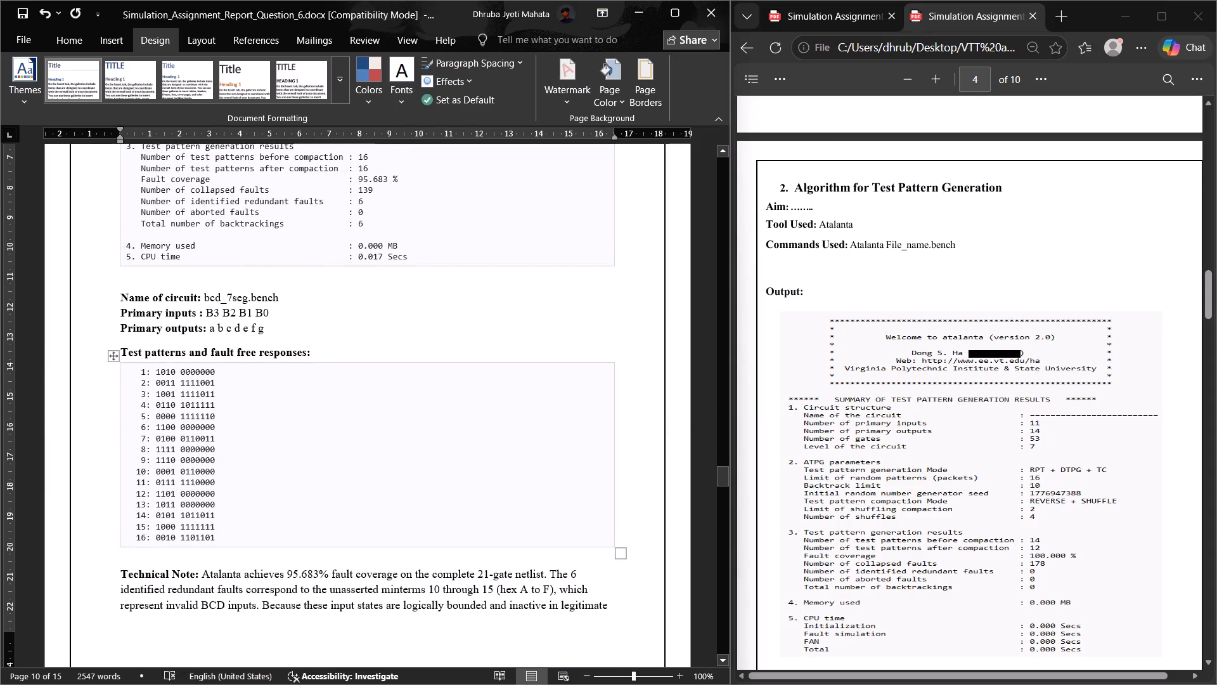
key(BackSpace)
Review the spacing and page breaks from Figure 6 through the Technical Note at the end of section 2.
scroll(340, 455, up, 6)
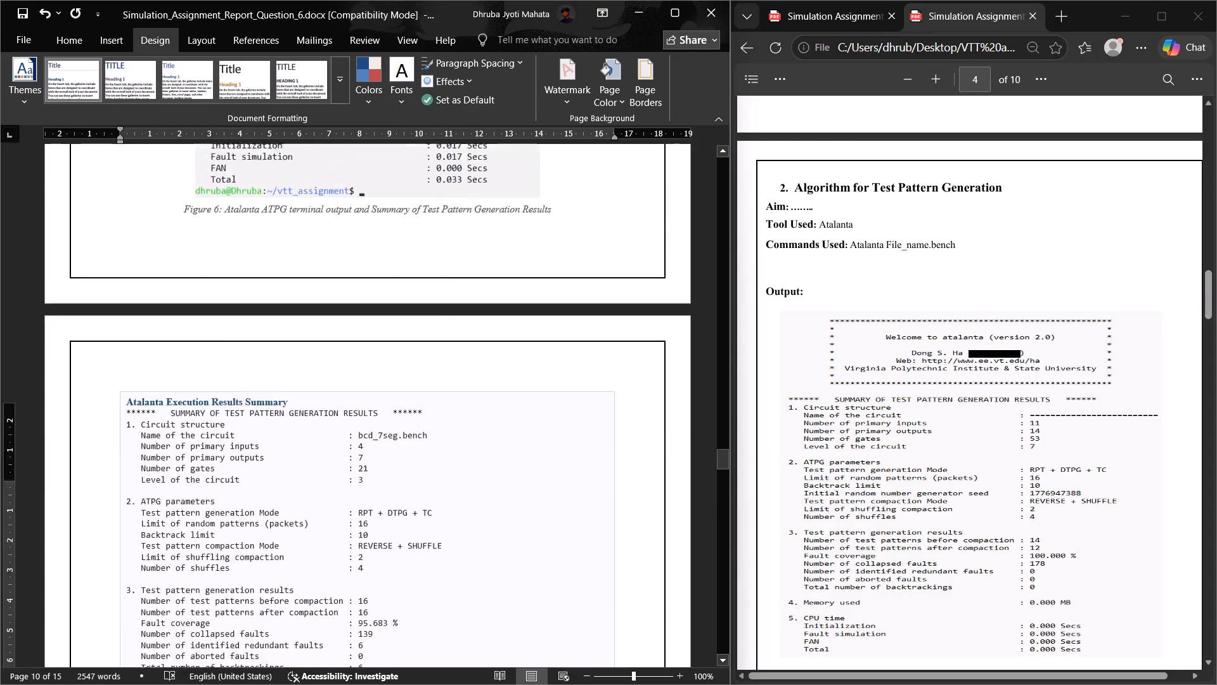
scroll(340, 455, up, 7)
scroll(335, 469, down, 6)
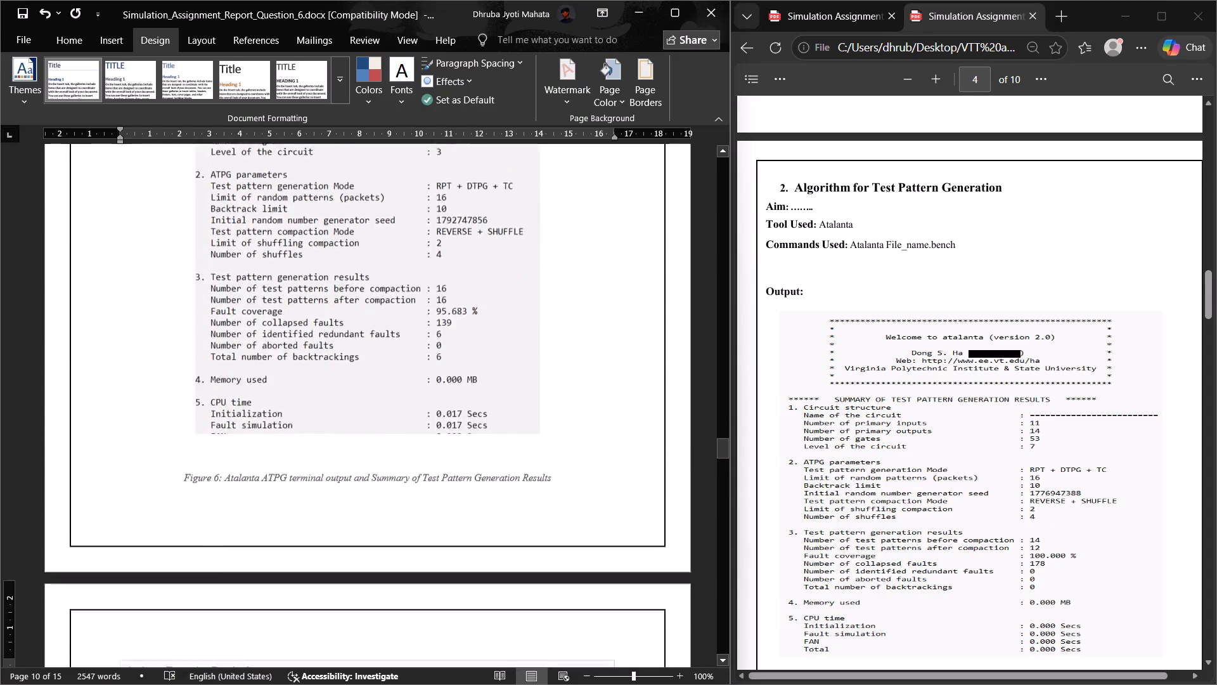
scroll(340, 467, down, 8)
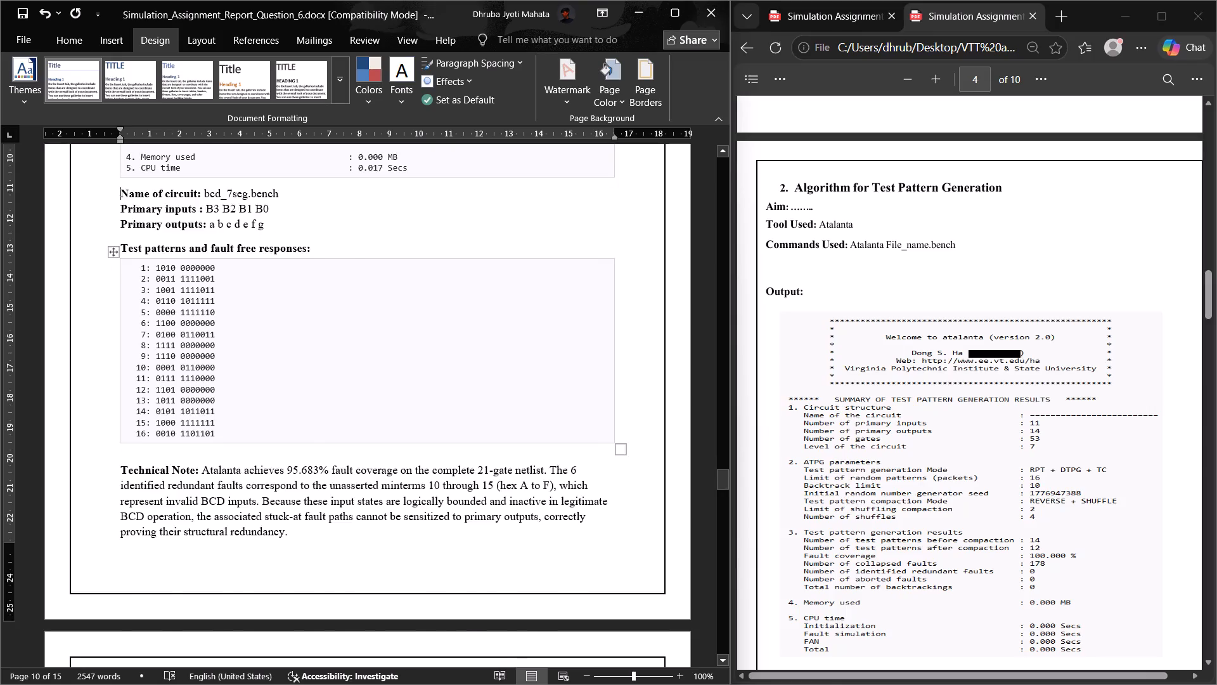
scroll(340, 460, up, 6)
scroll(340, 460, down, 3)
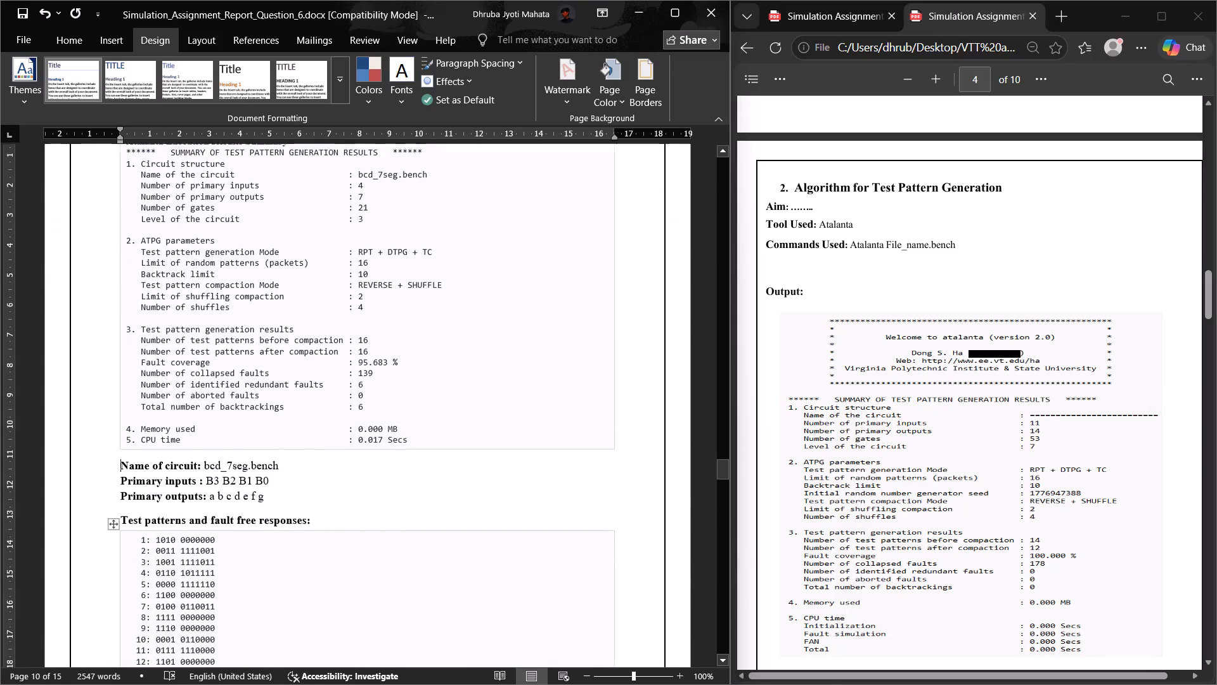
scroll(340, 460, down, 4)
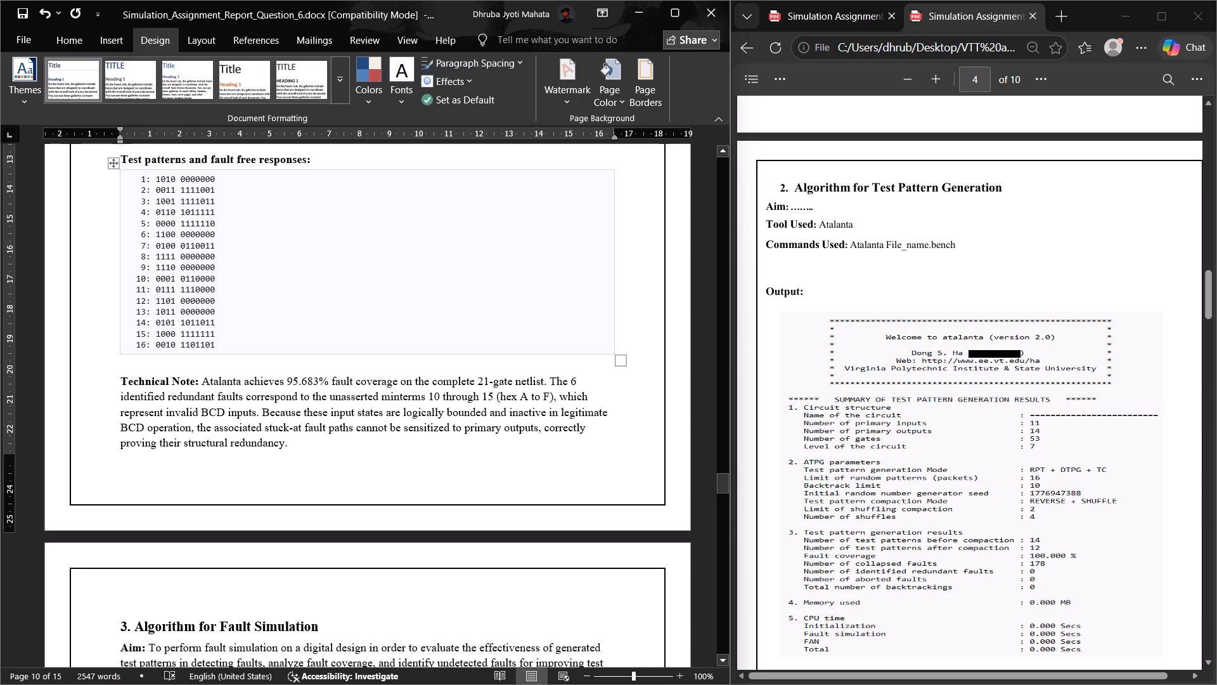
Compare section 3, Algorithm for Fault Simulation, including its commands, output and execution screenshots, with the faculty format PDF.
scroll(344, 453, down, 1)
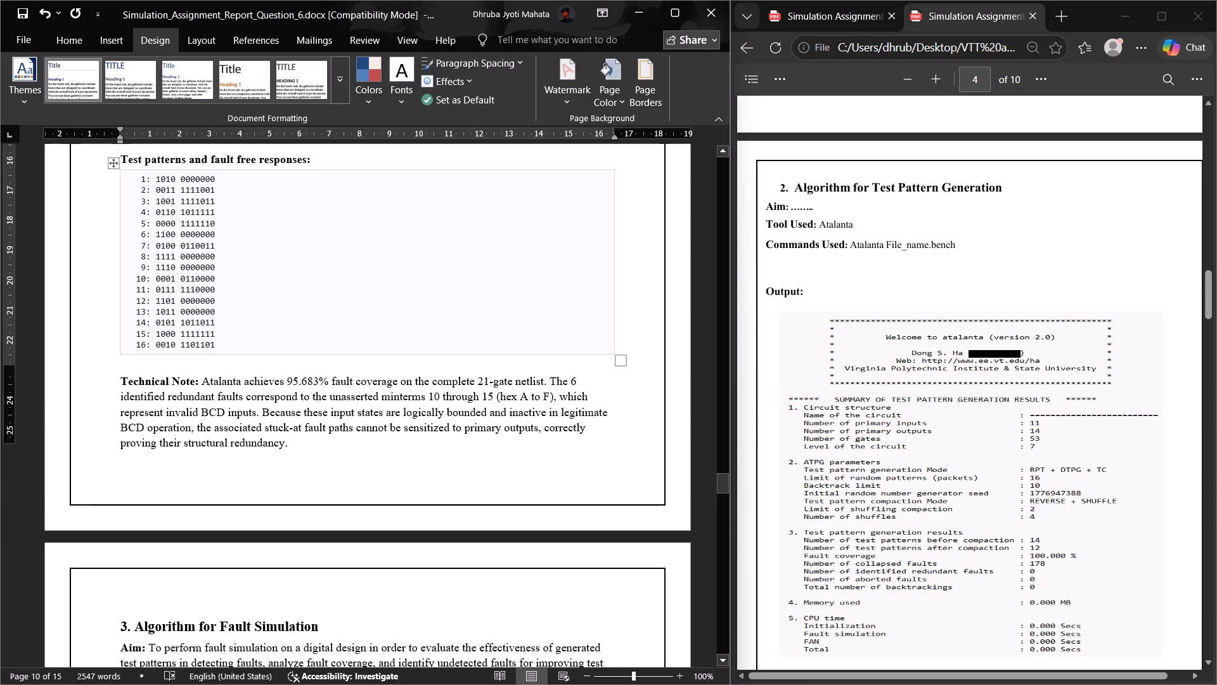
scroll(344, 453, down, 3)
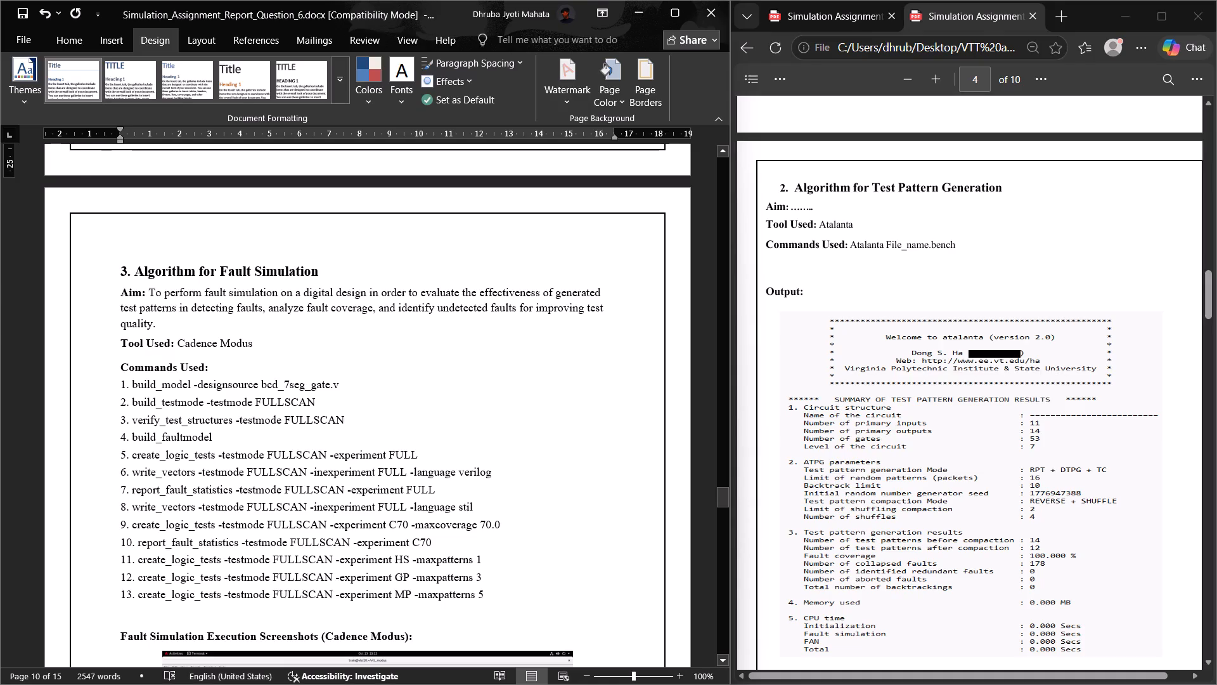
scroll(995, 381, down, 4)
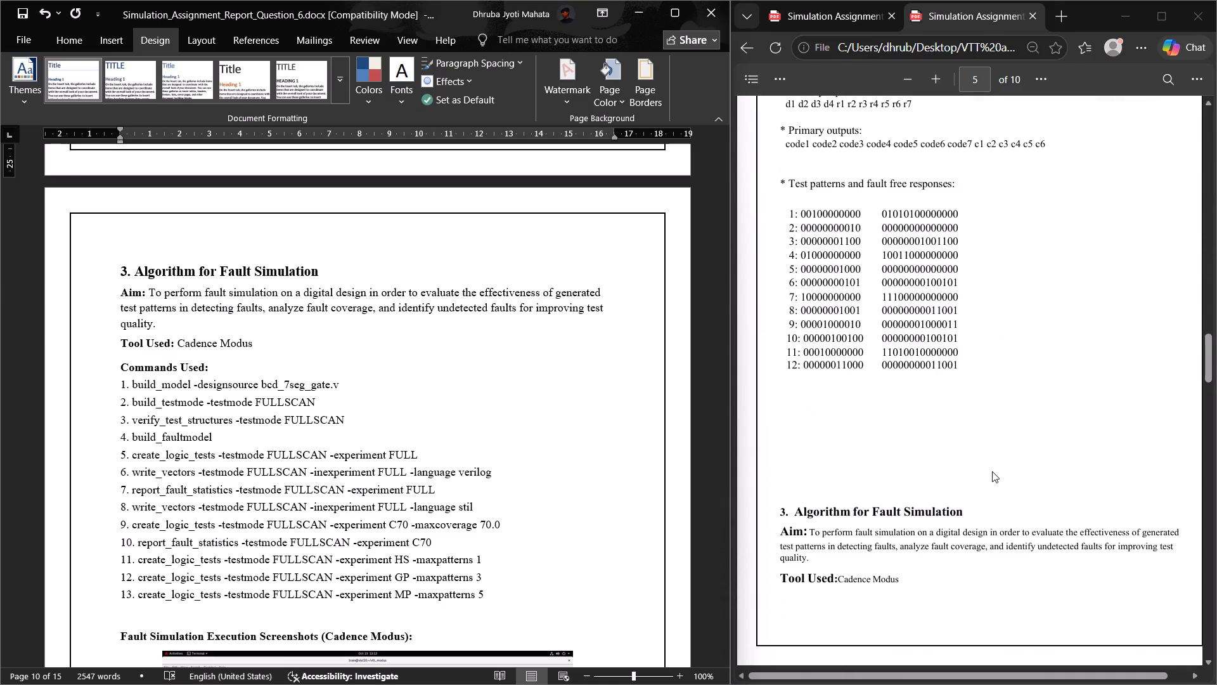
click(913, 388)
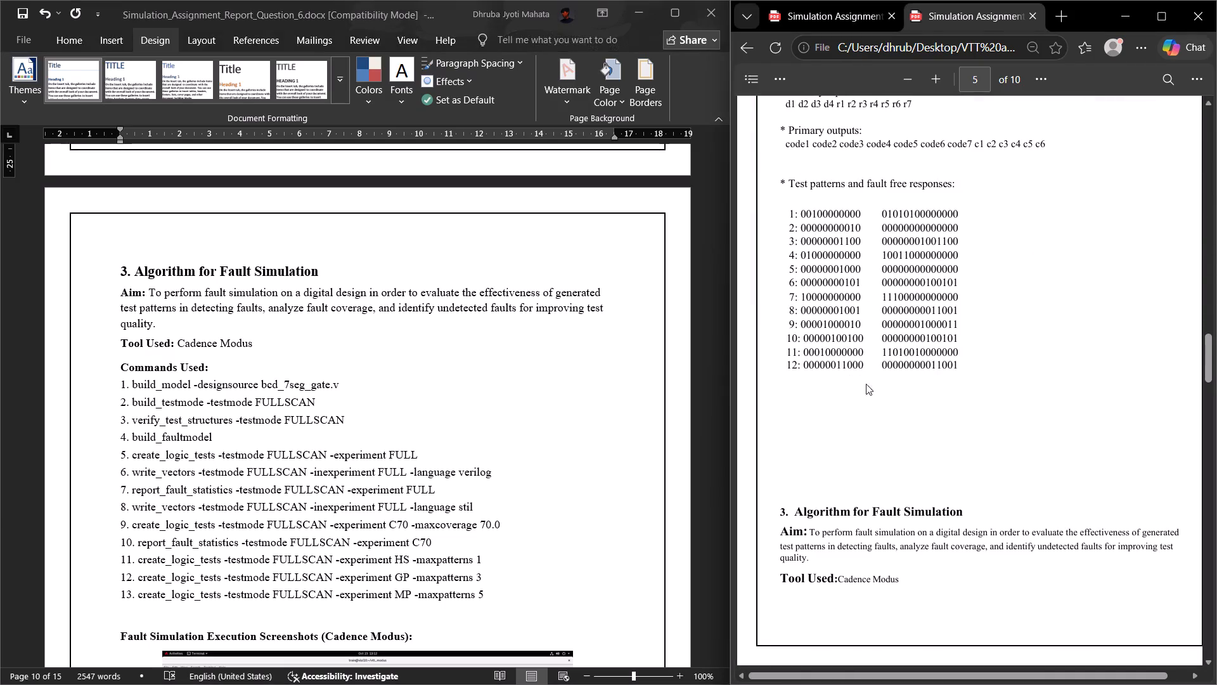
scroll(843, 431, down, 1)
scroll(802, 462, down, 1)
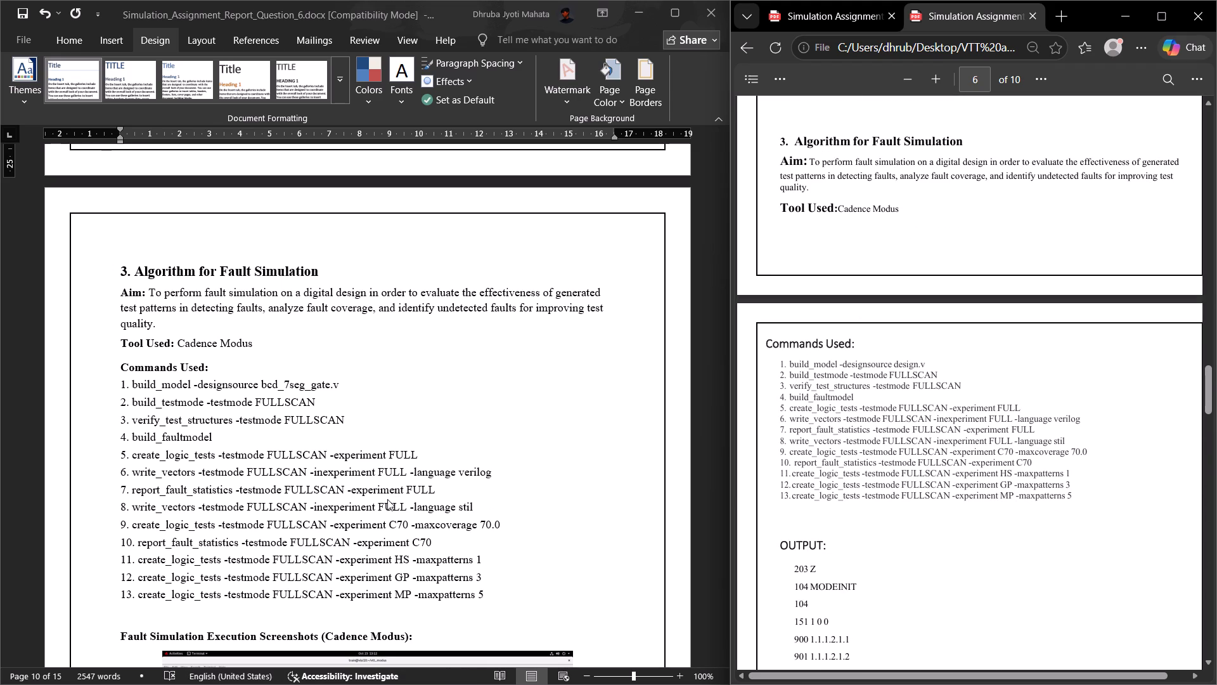
scroll(1052, 473, down, 1)
scroll(594, 475, down, 2)
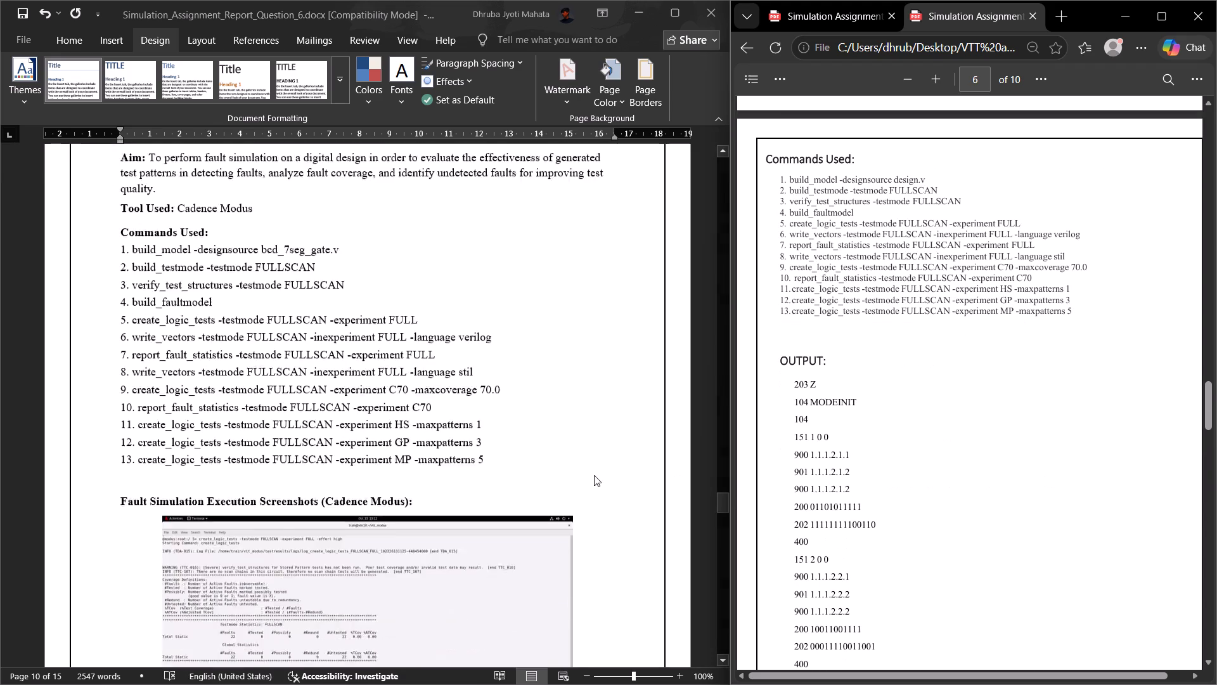
scroll(592, 480, down, 1)
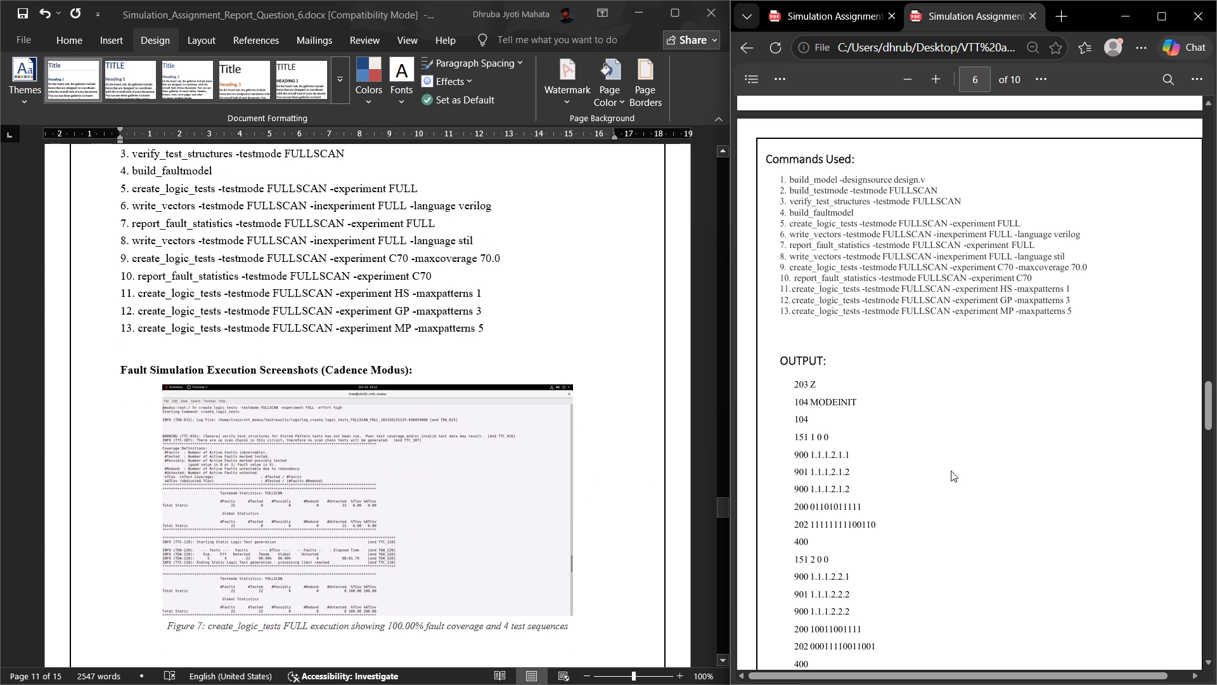
scroll(983, 471, down, 1)
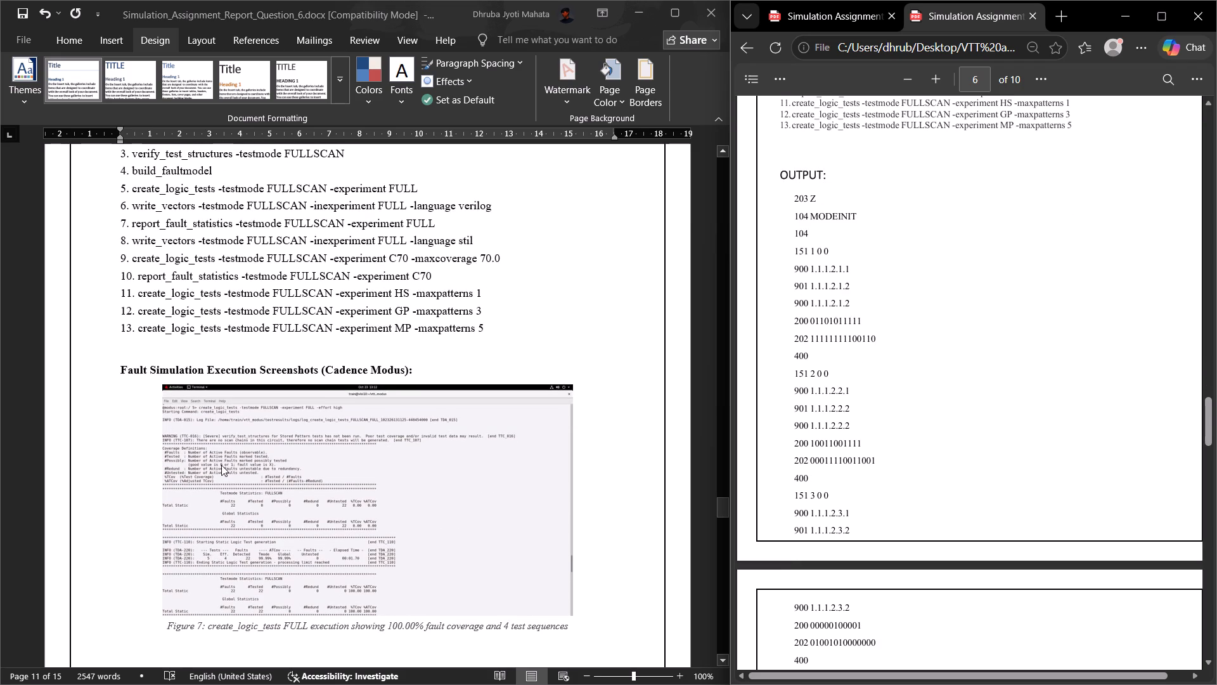
scroll(326, 424, down, 2)
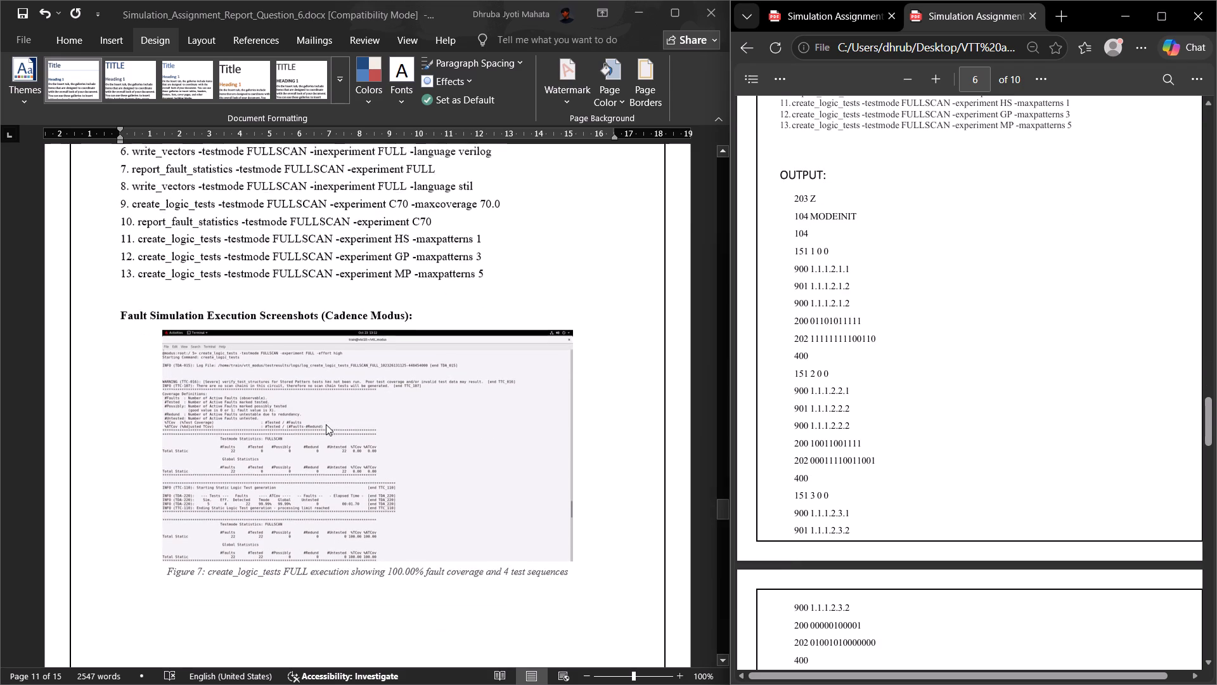
scroll(321, 428, up, 2)
Enlarge the Figure 7 create_logic_tests screenshot proportionally to about the full text width.
click(328, 429)
scroll(482, 517, down, 2)
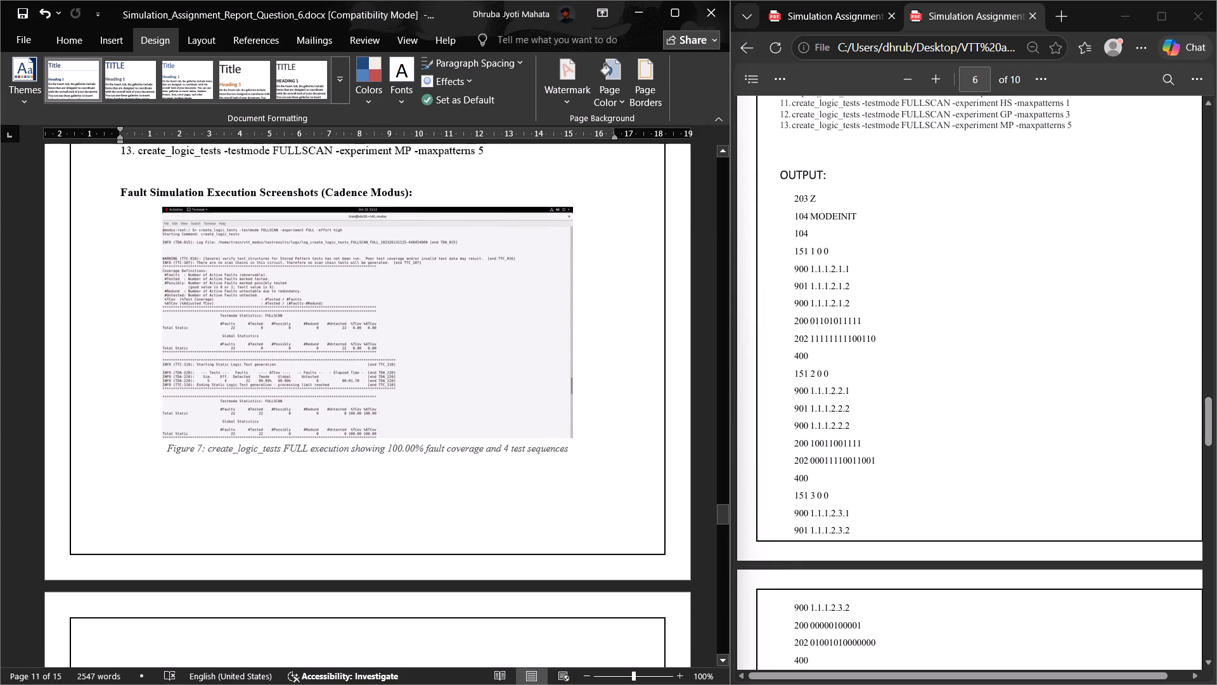
click(552, 424)
drag(570, 440, 598, 499)
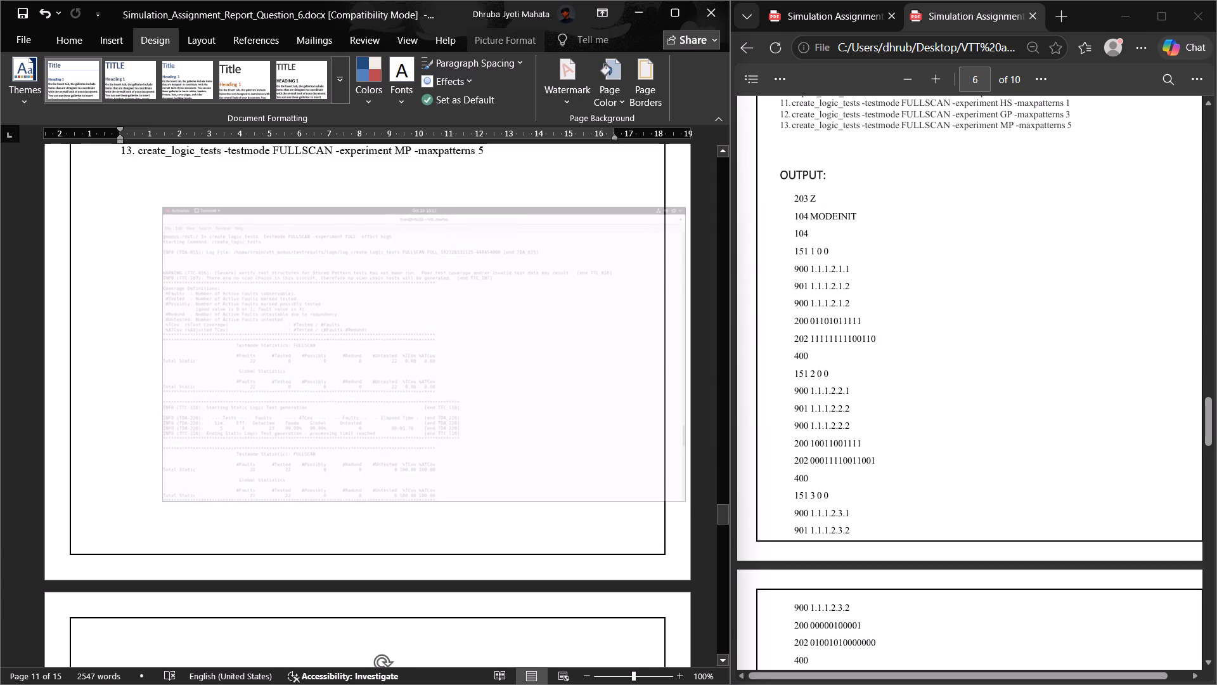
drag(598, 499, 579, 483)
click(574, 558)
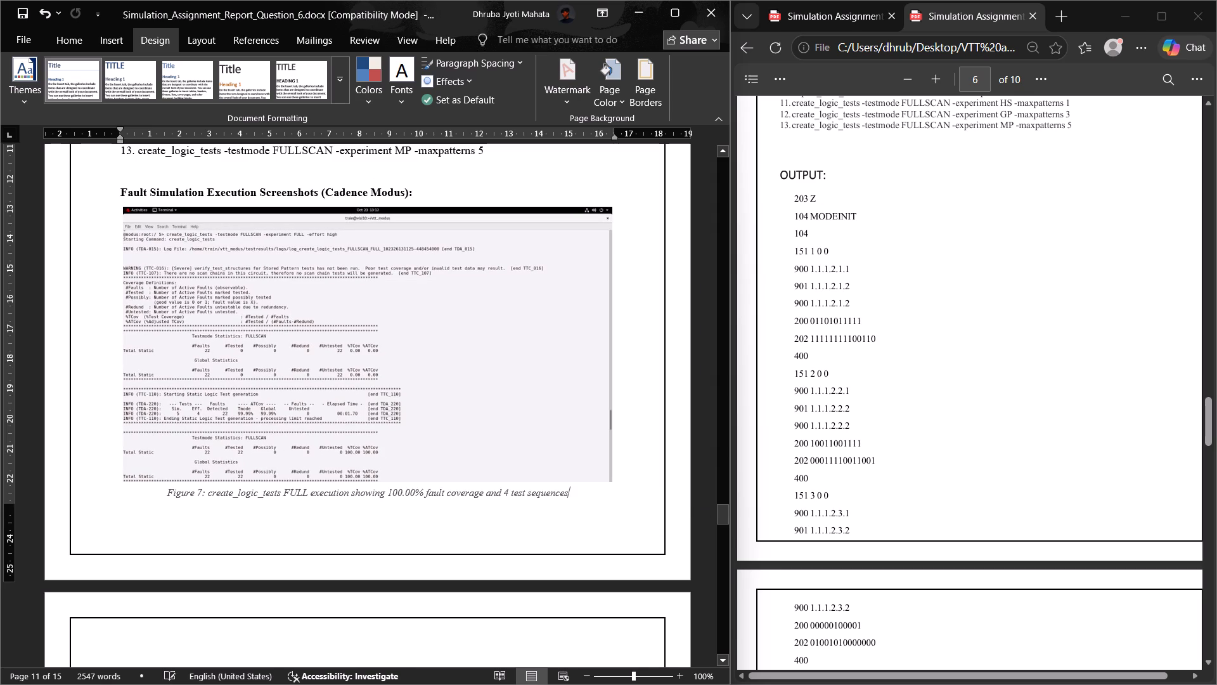
Enlarge the Figure 8 report_fault_statistics screenshot proportionally until it spans slightly more than the text width.
ctrl+scroll(169, 320, up, 3)
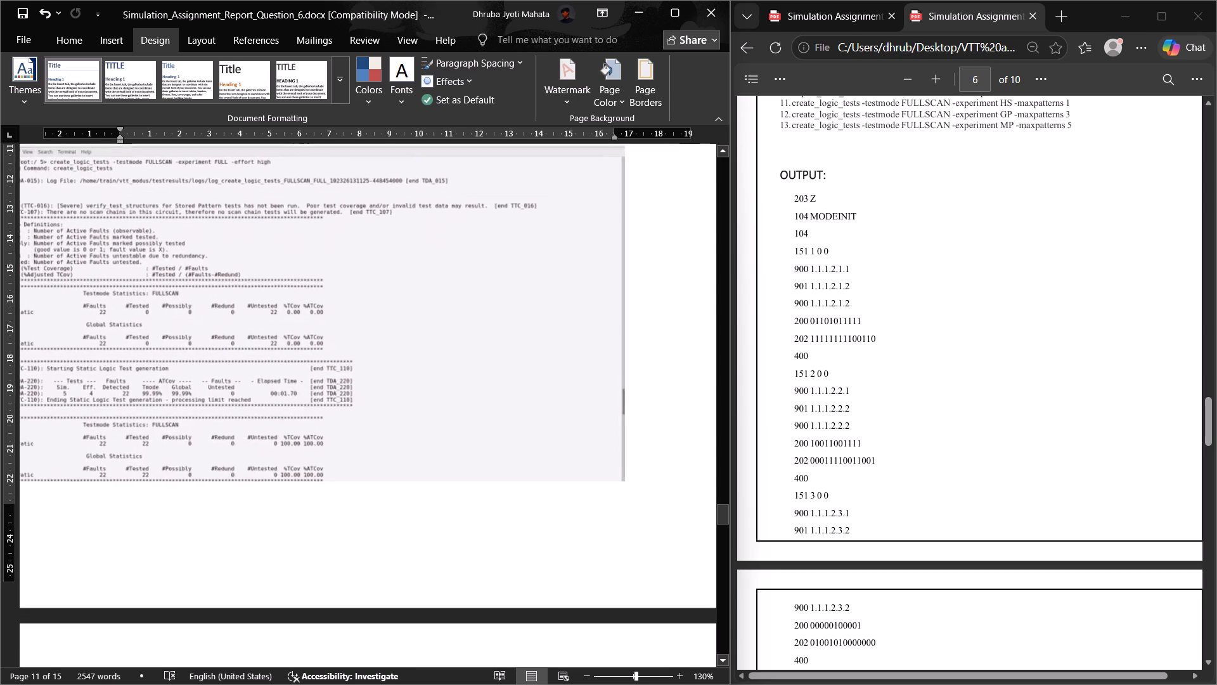
scroll(162, 305, up, 1)
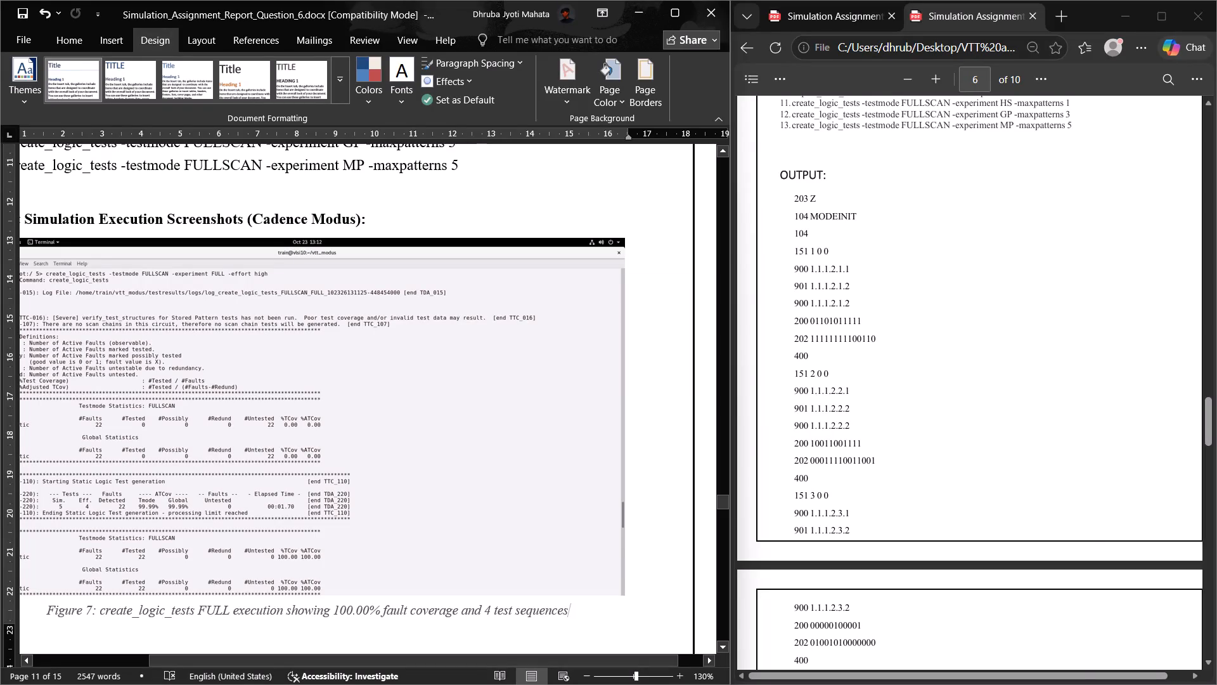
drag(418, 655, 338, 658)
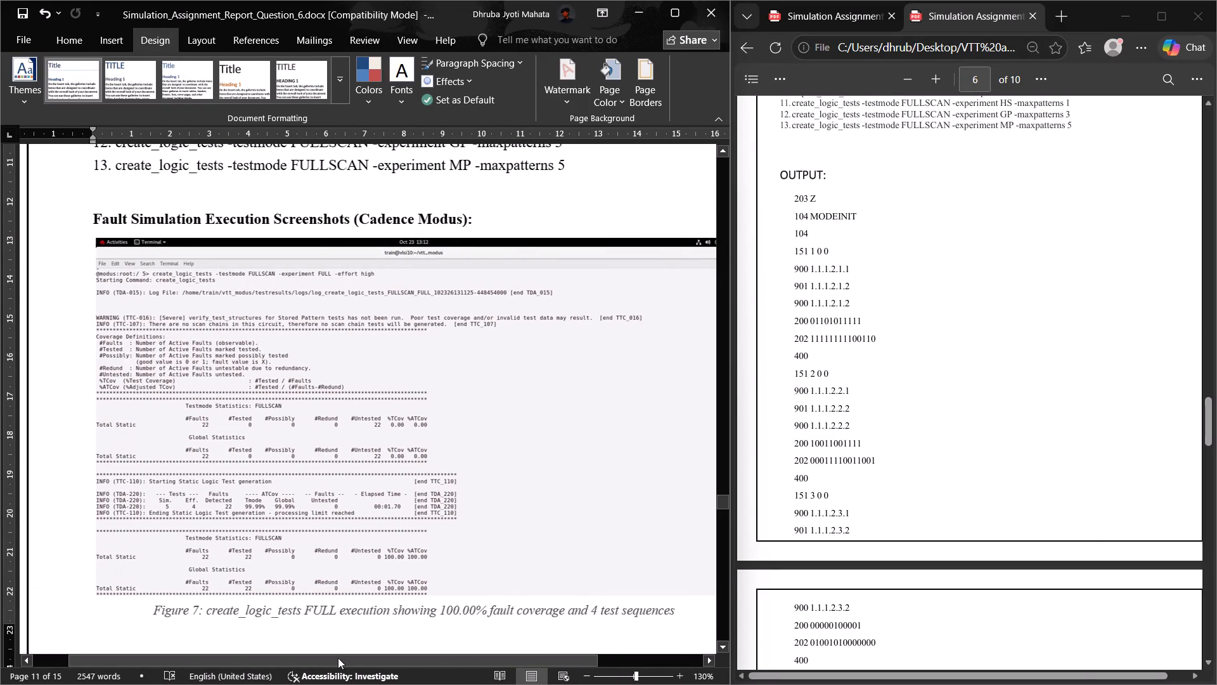
drag(338, 658, 347, 659)
drag(347, 659, 383, 651)
ctrl+scroll(337, 467, down, 1)
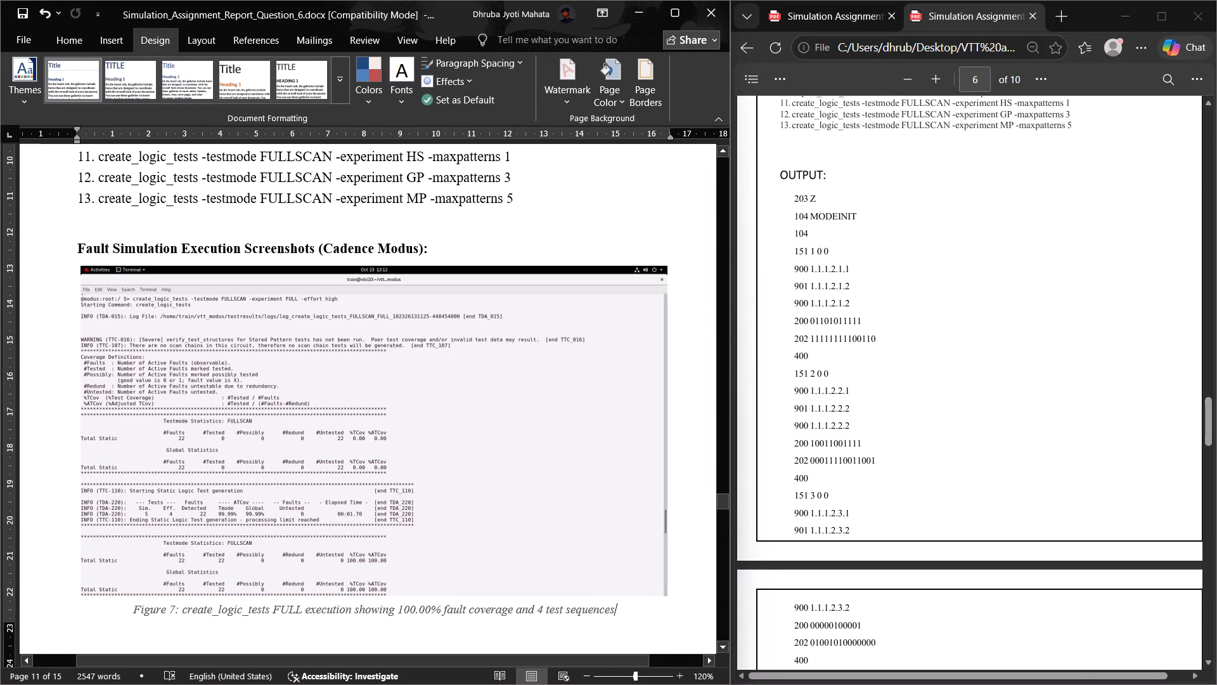
scroll(420, 472, down, 6)
click(363, 364)
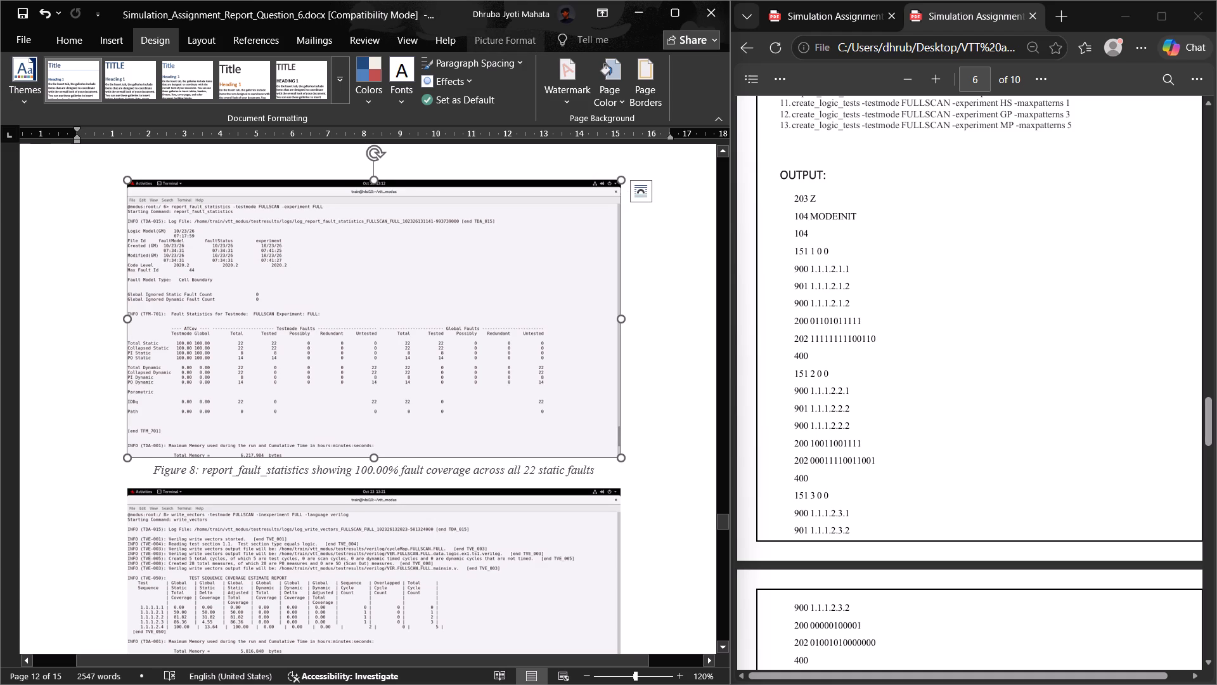
drag(624, 457, 696, 508)
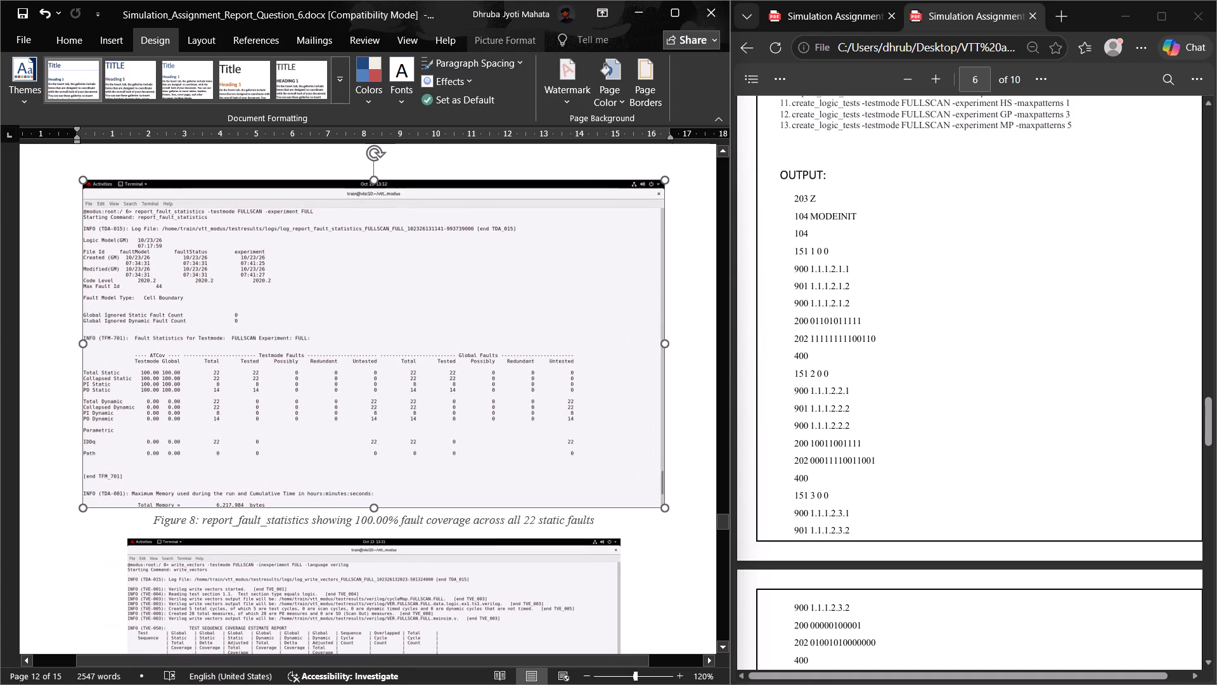
drag(696, 508, 668, 507)
Resize the Figure 9 write_vectors screenshot proportionally to about the full text width between the margins.
scroll(531, 578, down, 1)
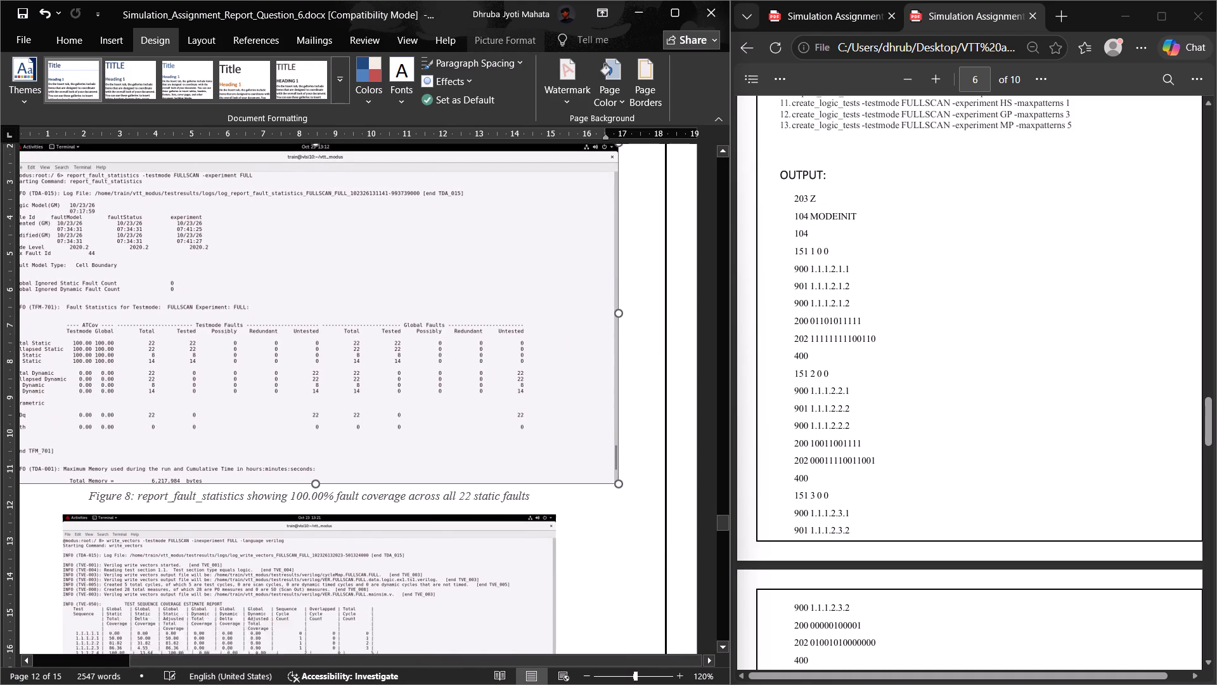
scroll(531, 578, down, 1)
drag(515, 660, 444, 663)
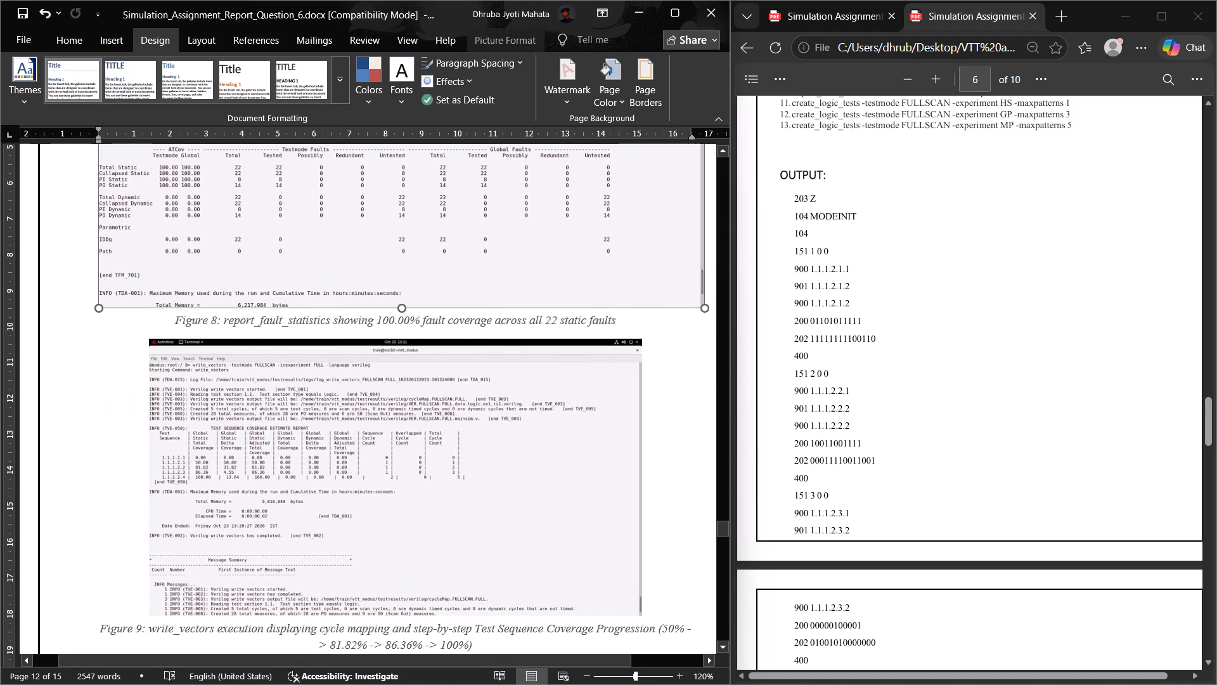
ctrl+scroll(415, 407, down, 1)
click(446, 421)
drag(600, 563, 625, 591)
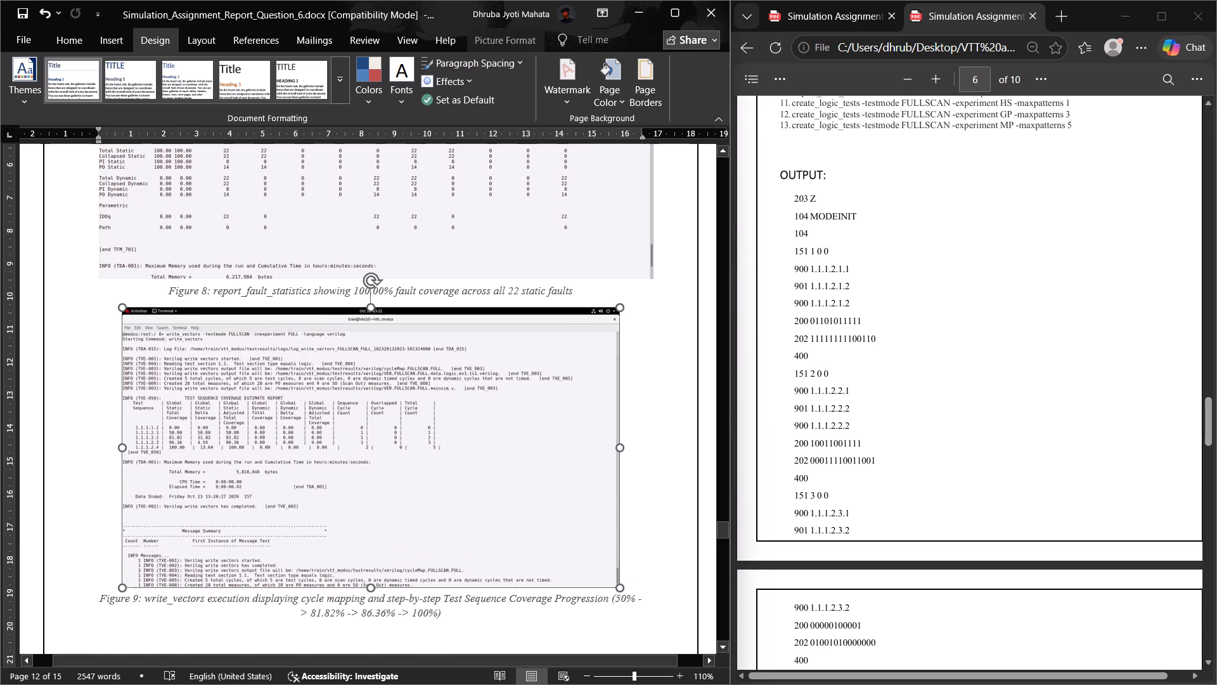
drag(625, 591, 659, 637)
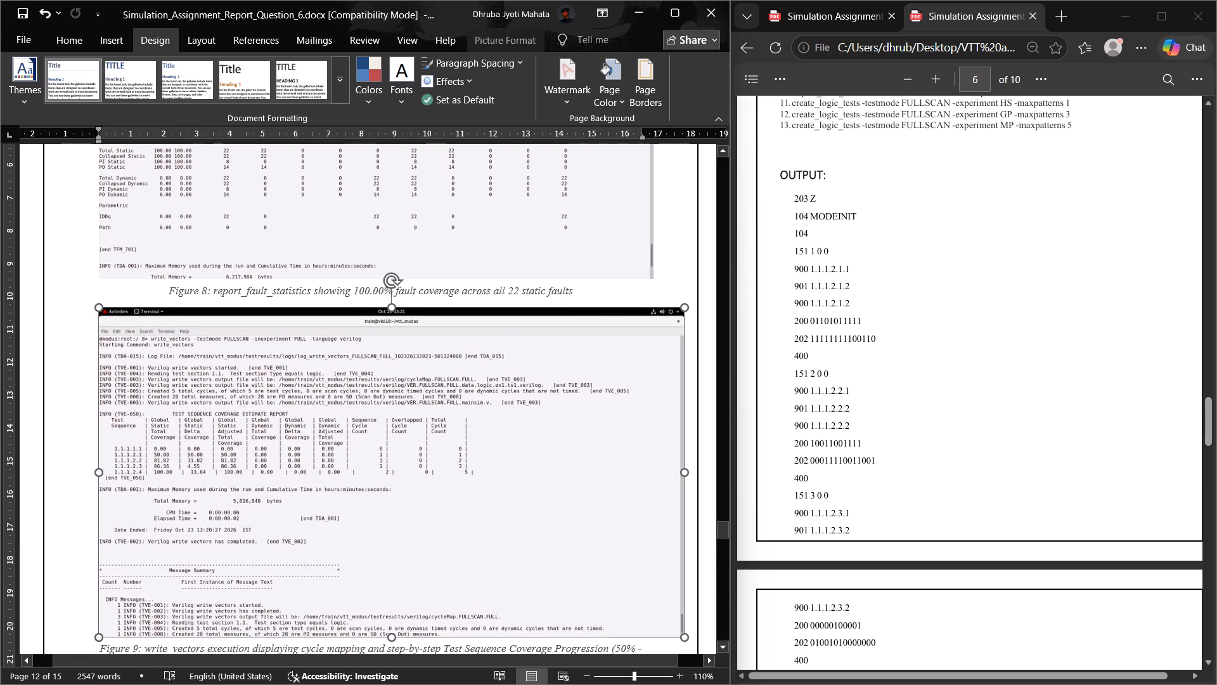
drag(659, 637, 649, 632)
scroll(610, 548, down, 3)
scroll(604, 526, up, 2)
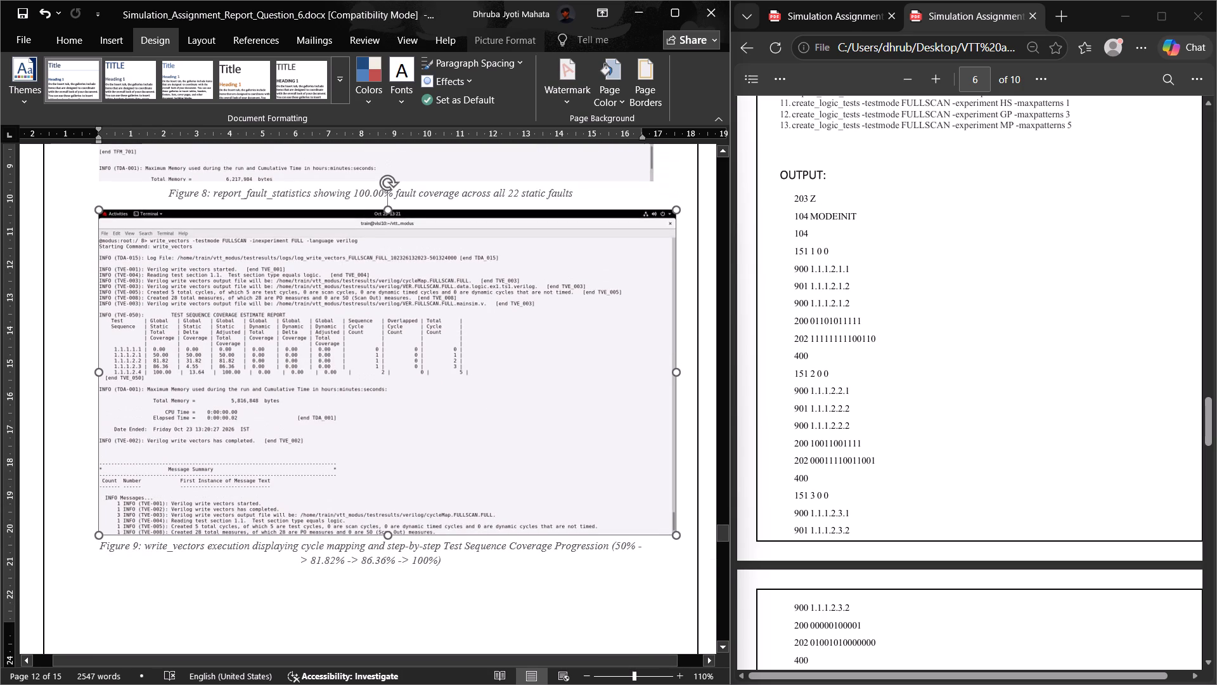
drag(674, 536, 626, 519)
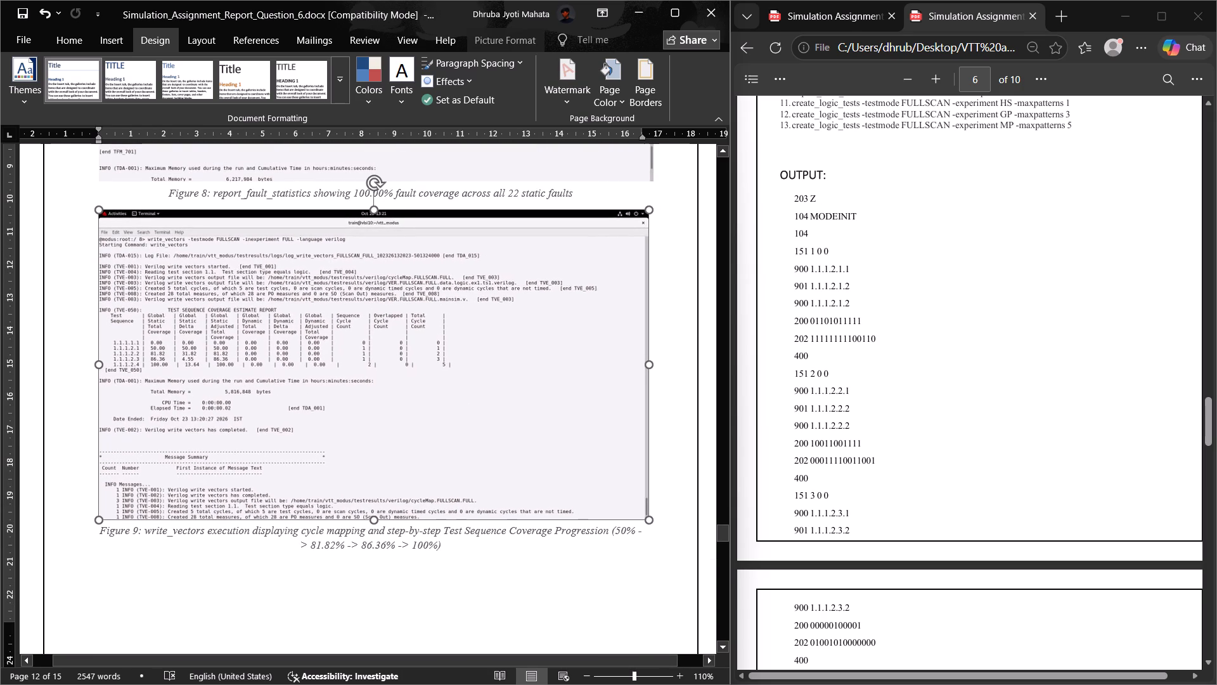
drag(626, 519, 625, 518)
Shrink the Figure 8 screenshot slightly so its edge lines up with the right text margin.
scroll(549, 464, up, 2)
click(634, 364)
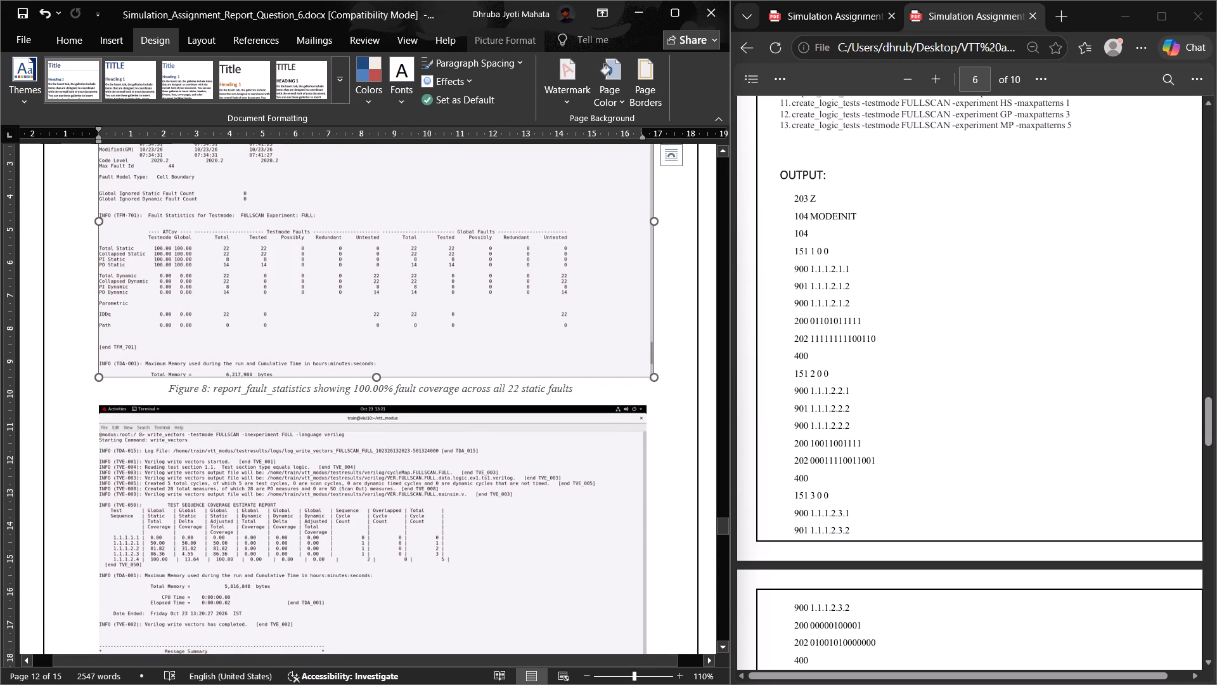
drag(657, 379, 643, 369)
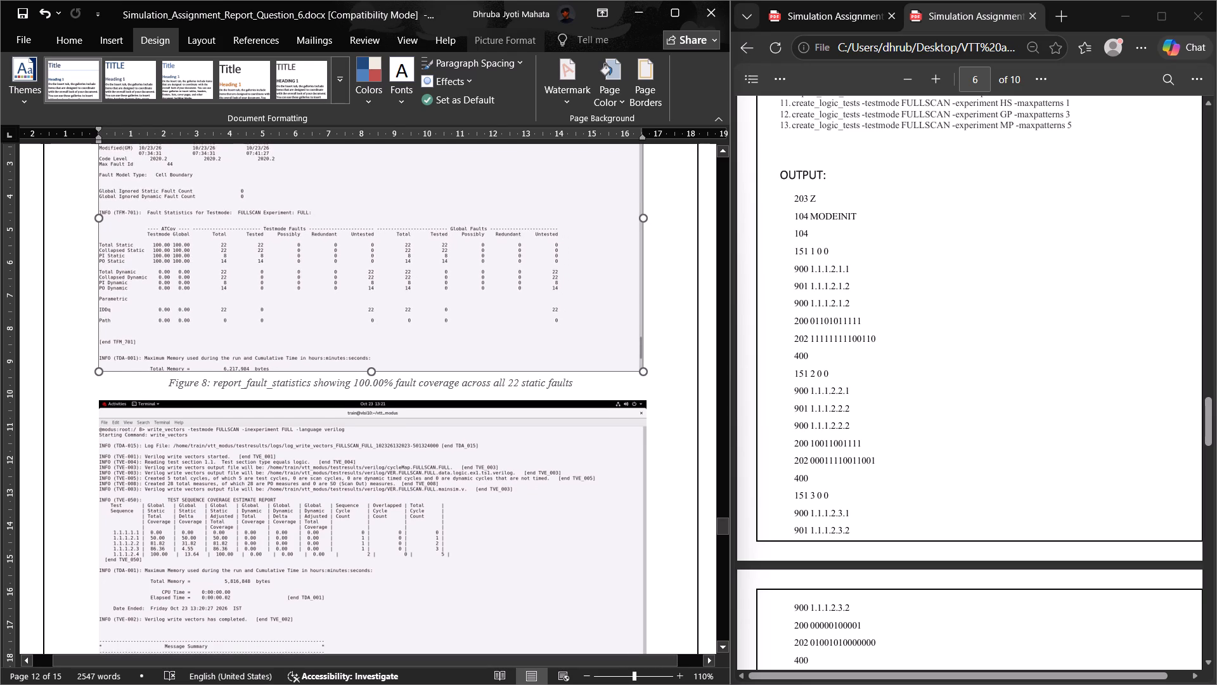
drag(643, 369, 645, 372)
Insert two blank lines between the Figure 8 caption and the Figure 9 screenshot, and check the page layout.
click(589, 468)
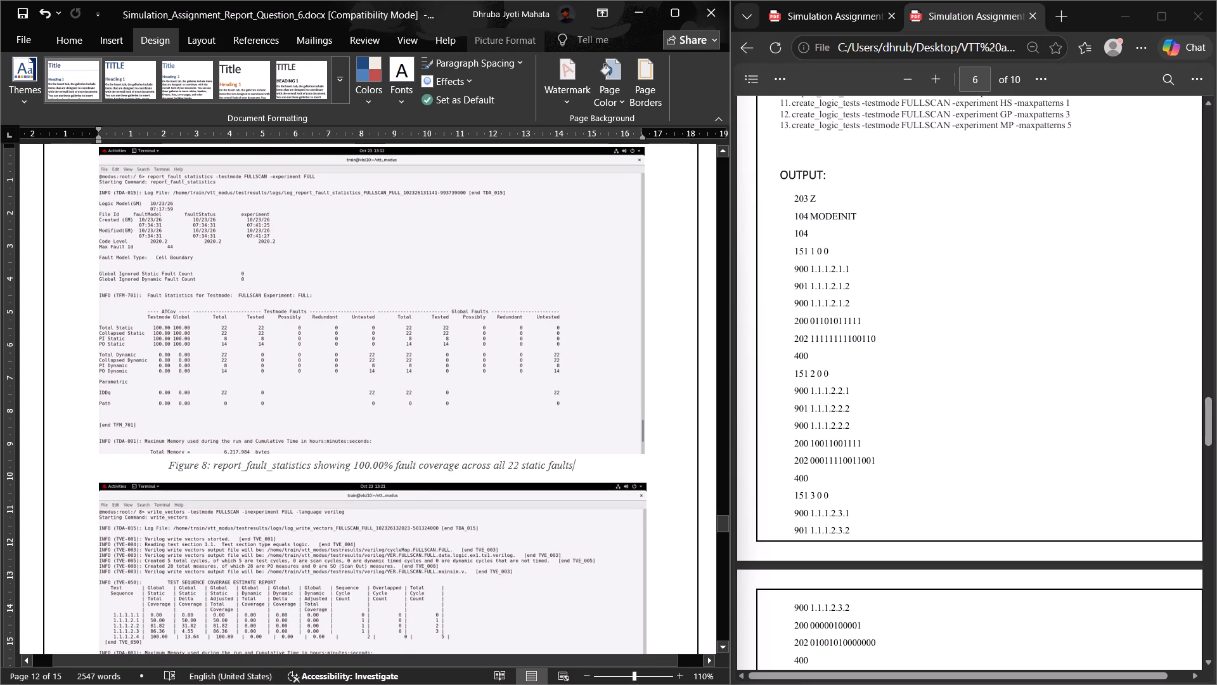
key(Return)
key(Return)
scroll(596, 471, down, 4)
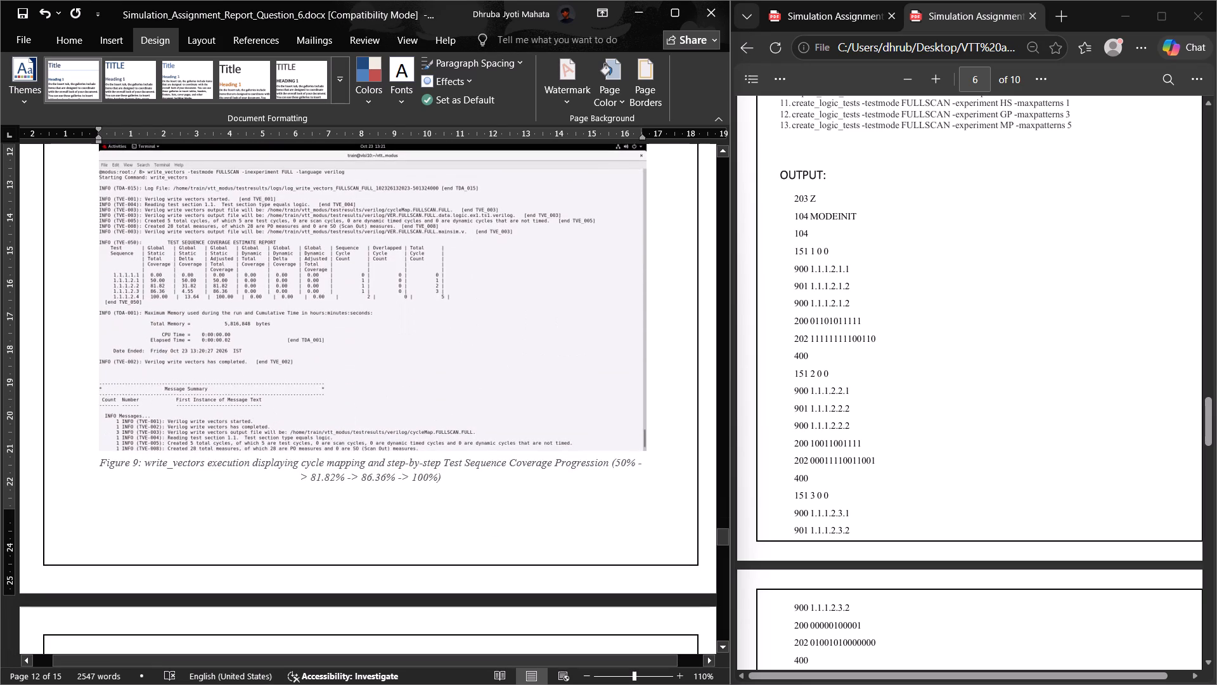
scroll(595, 471, up, 4)
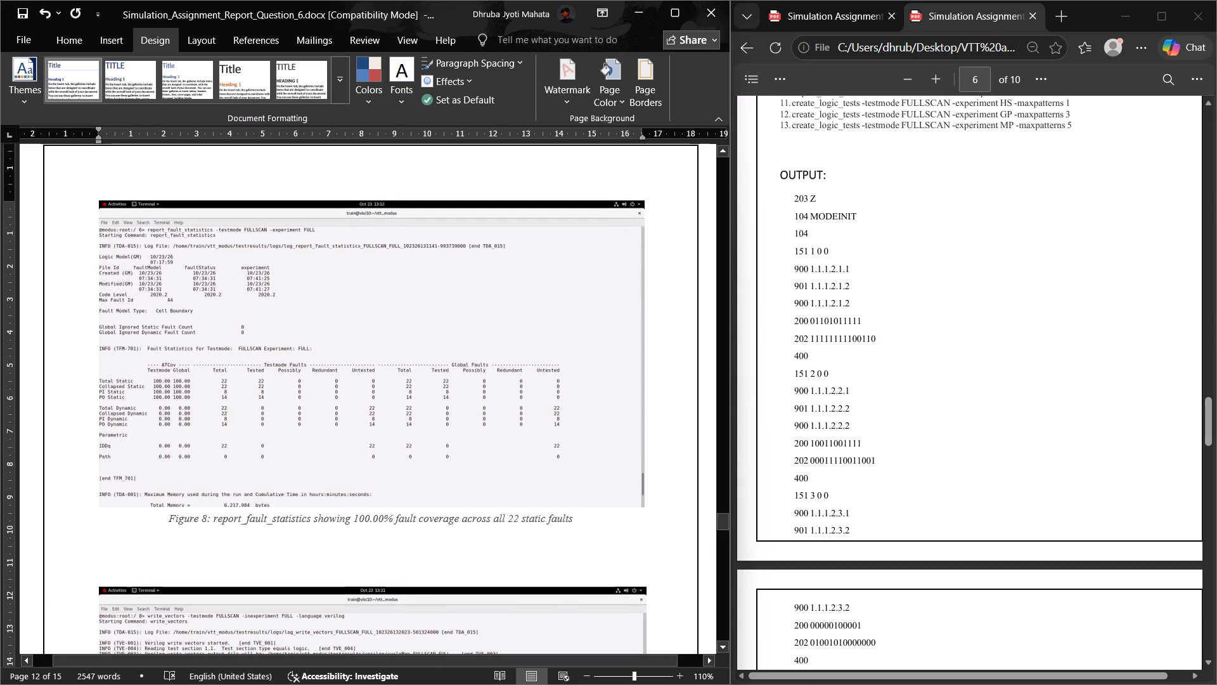
scroll(563, 431, down, 2)
scroll(502, 443, down, 4)
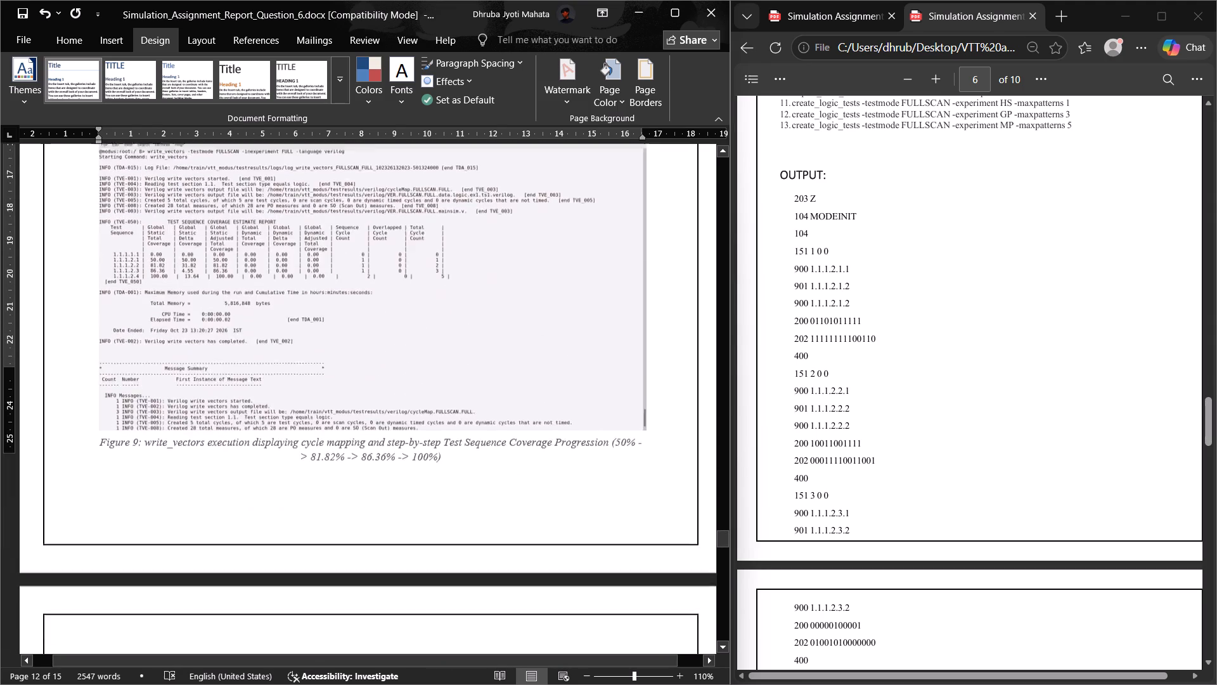
Enlarge the Figure 10 create_logic_tests C70 screenshot proportionally to nearly the full text width.
scroll(506, 445, down, 3)
click(501, 443)
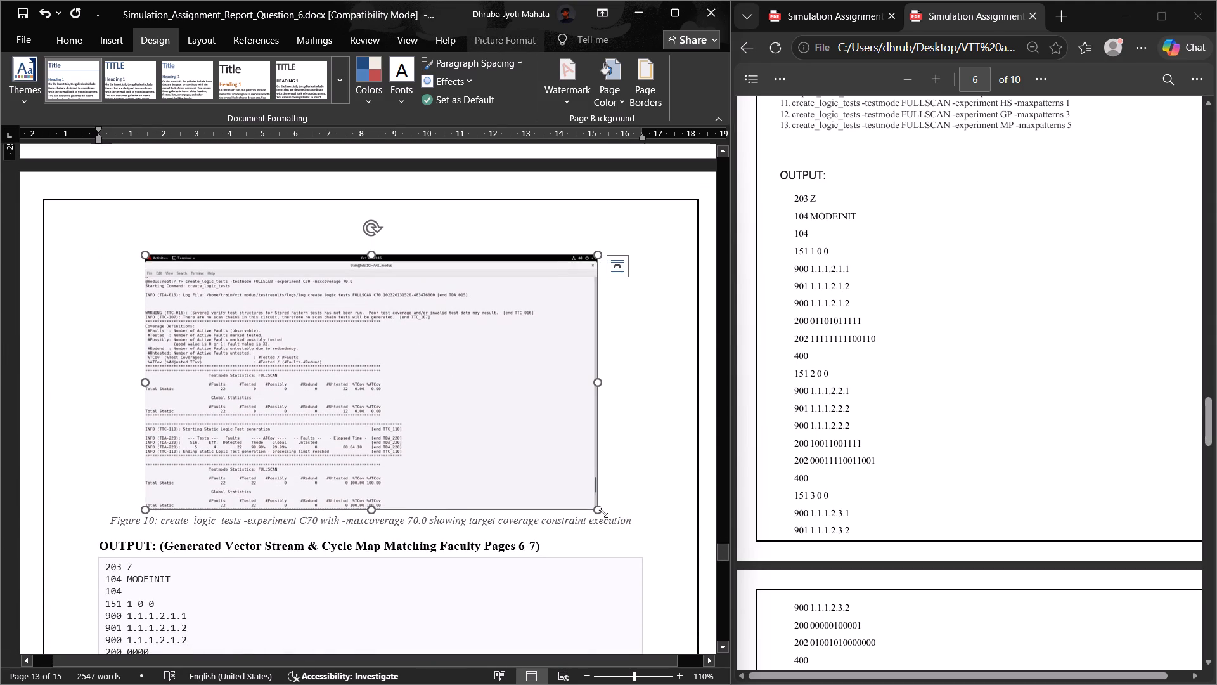
drag(603, 512, 663, 548)
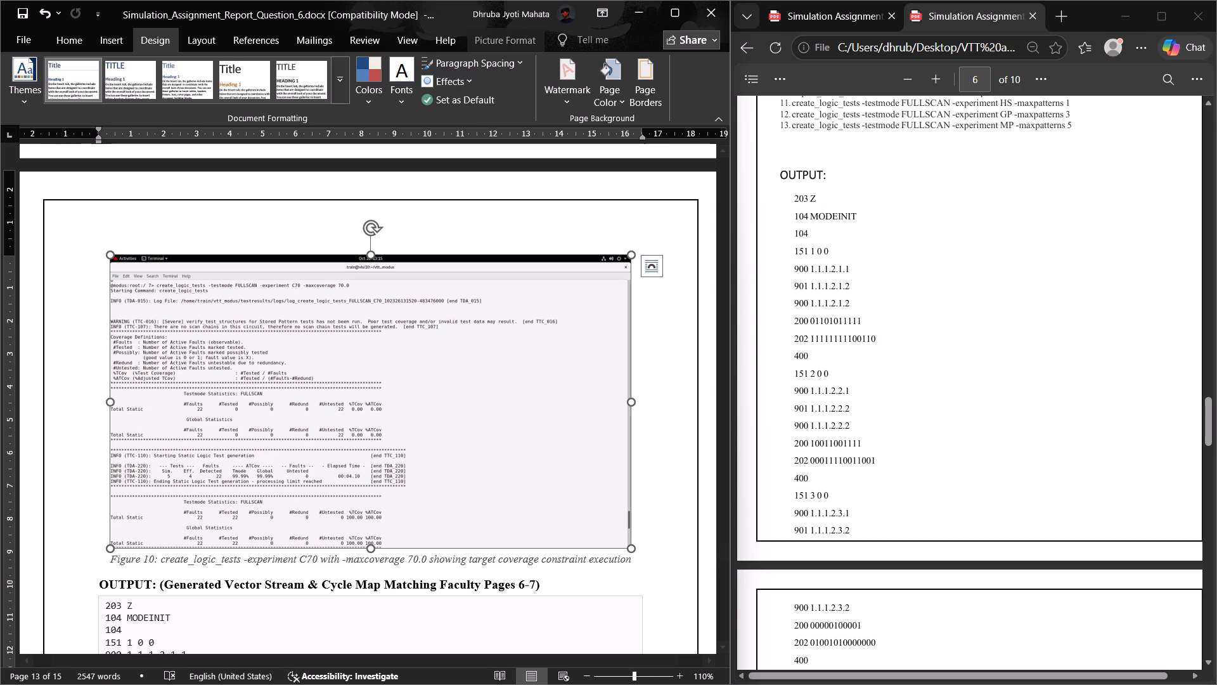
Review the layout of the report backwards from Figure 10 to the results before and after fault reduction in section 1.
scroll(468, 419, up, 20)
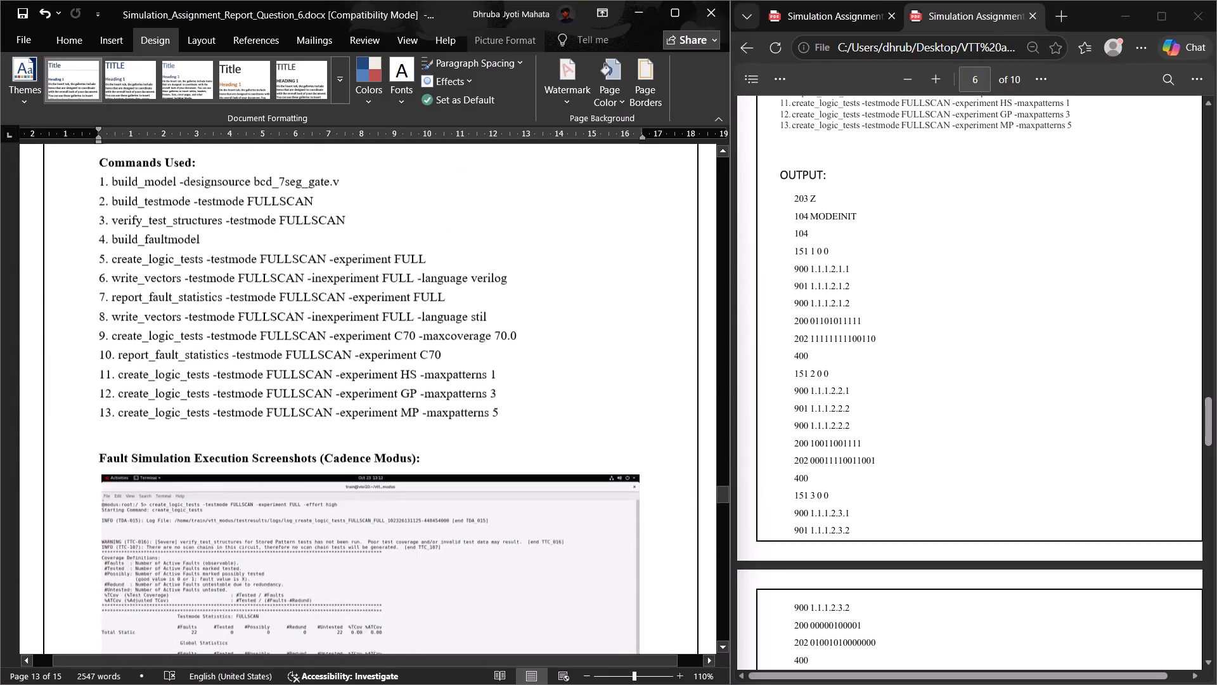
scroll(472, 464, up, 7)
scroll(461, 474, down, 5)
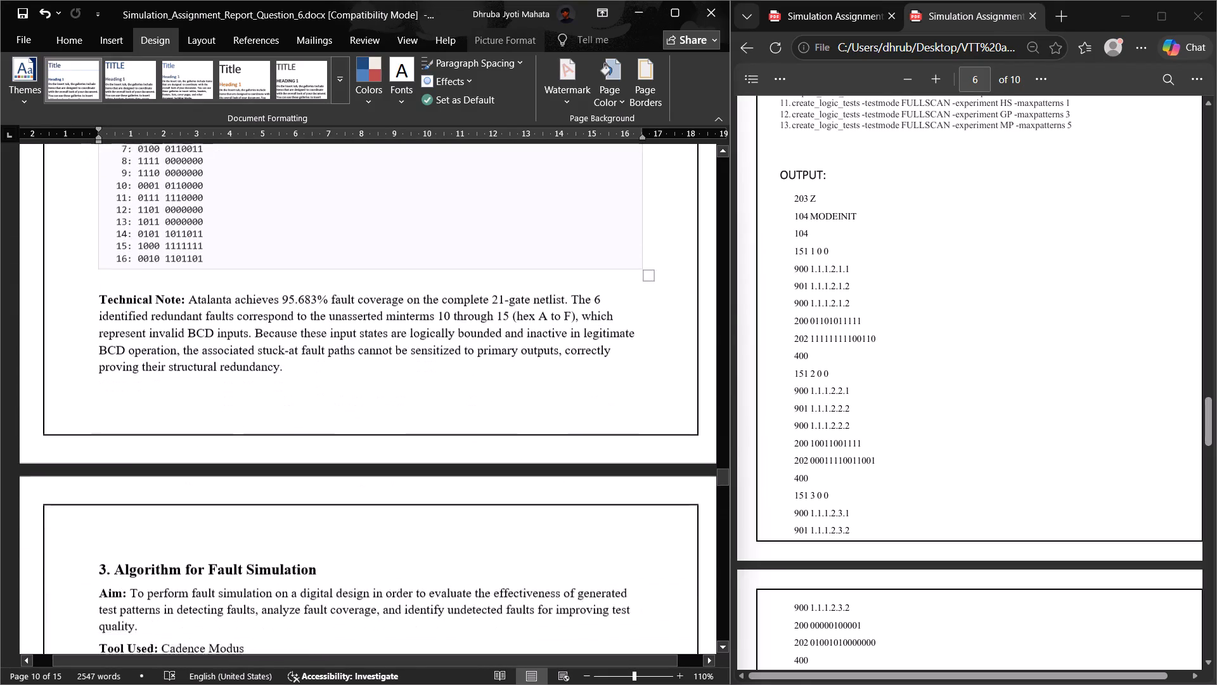
scroll(461, 474, up, 19)
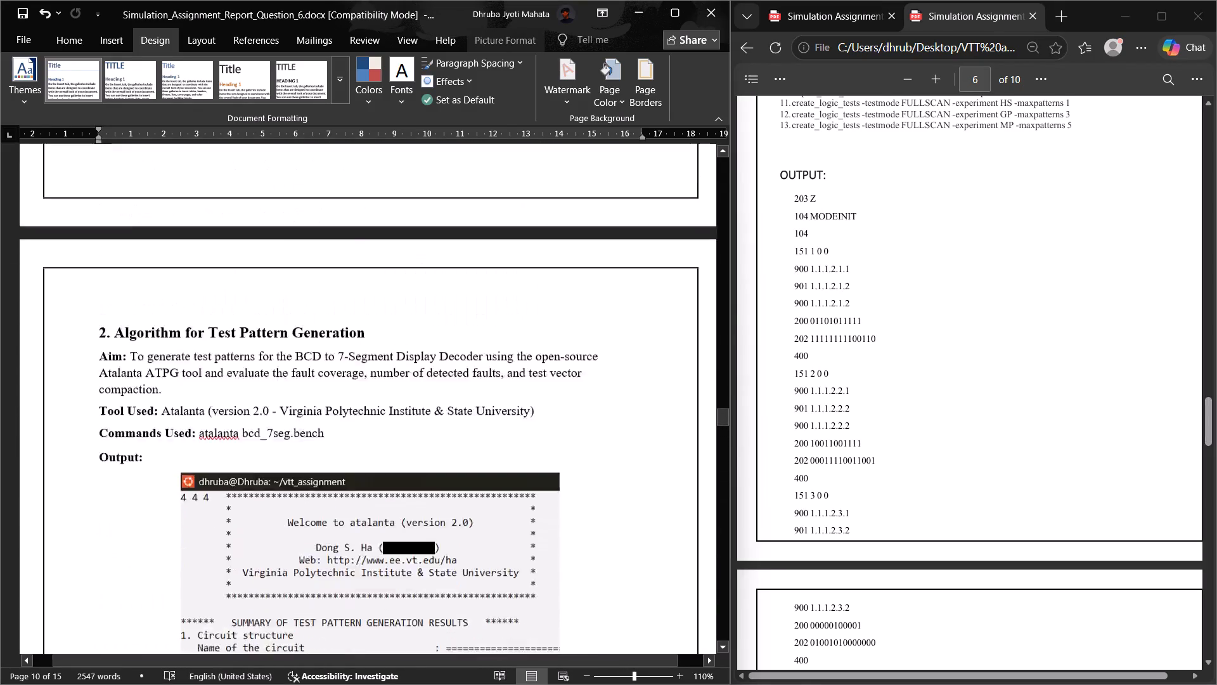
scroll(461, 474, up, 19)
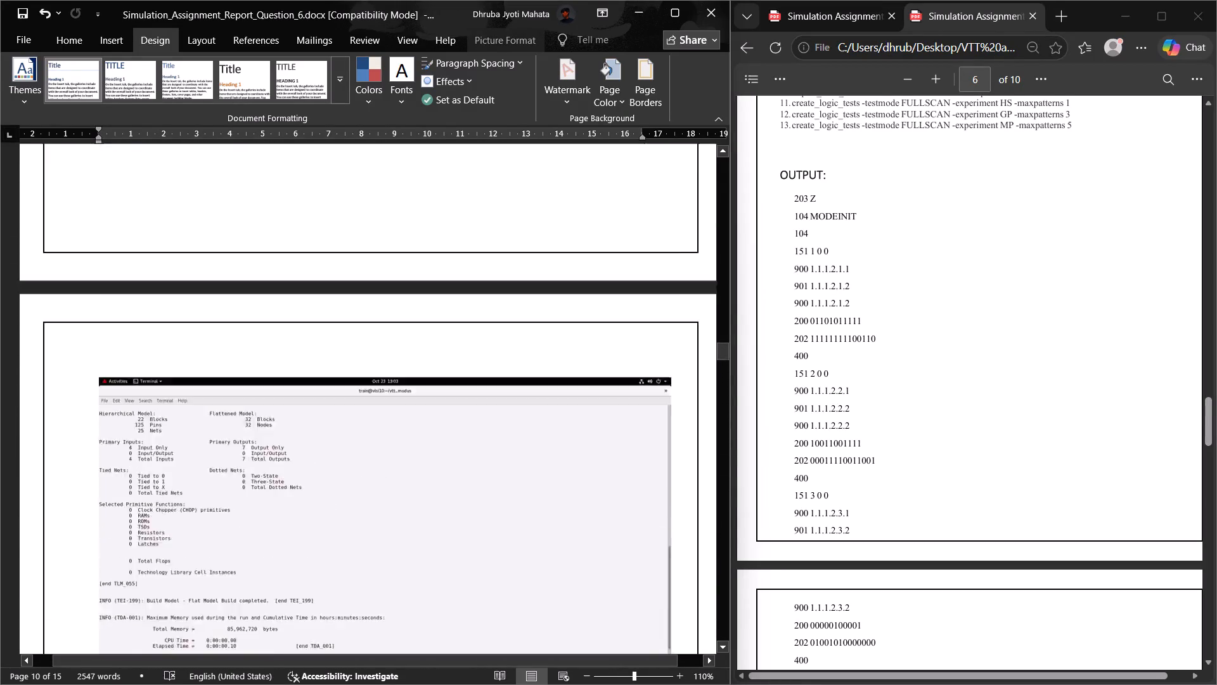
scroll(461, 476, up, 6)
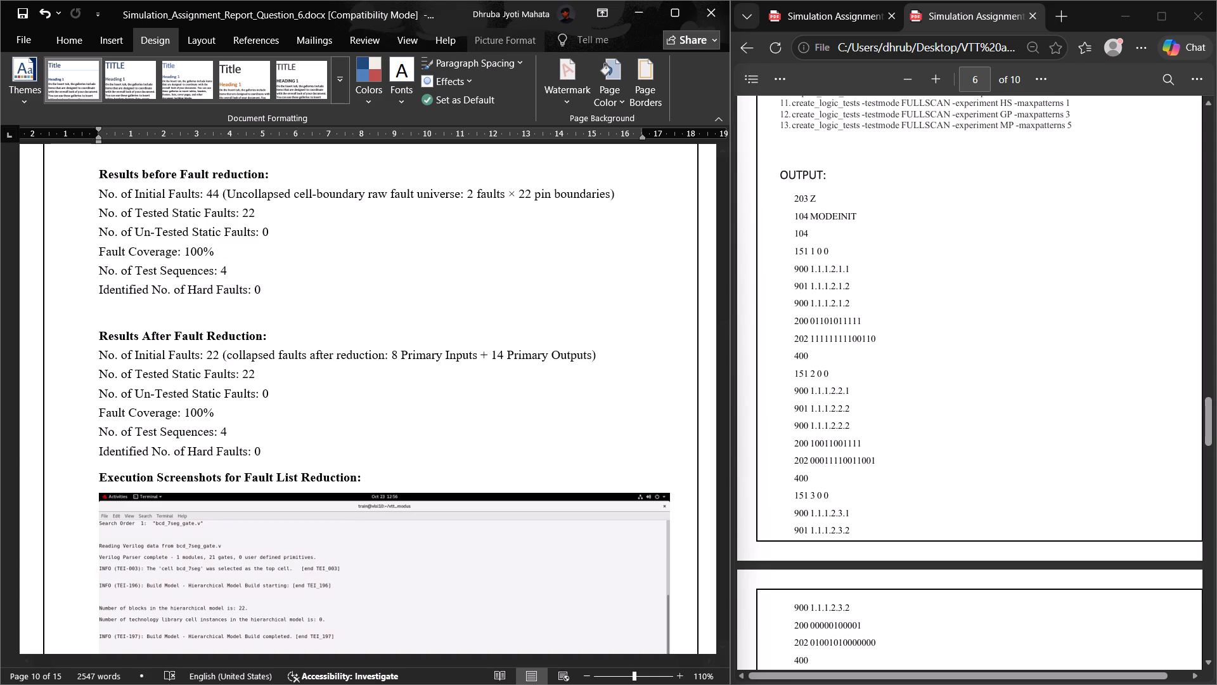
Capture a screen snip of the Results before Fault reduction and Results After Fault Reduction lists.
key(Print)
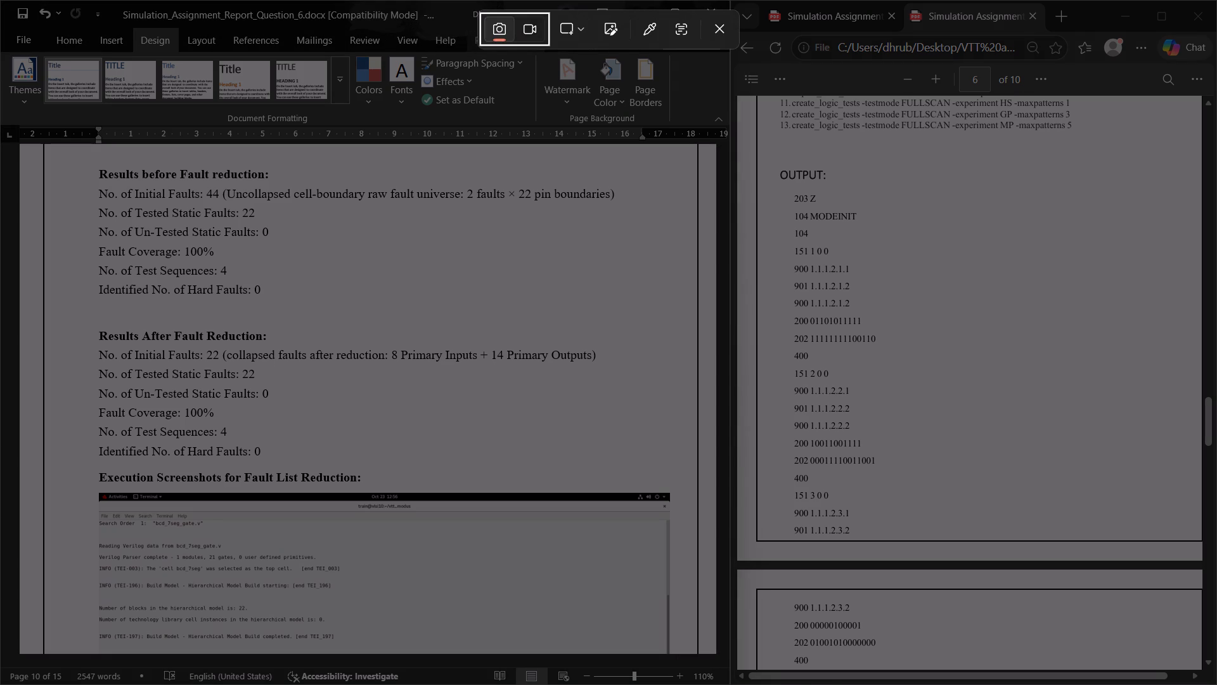
drag(82, 152, 686, 455)
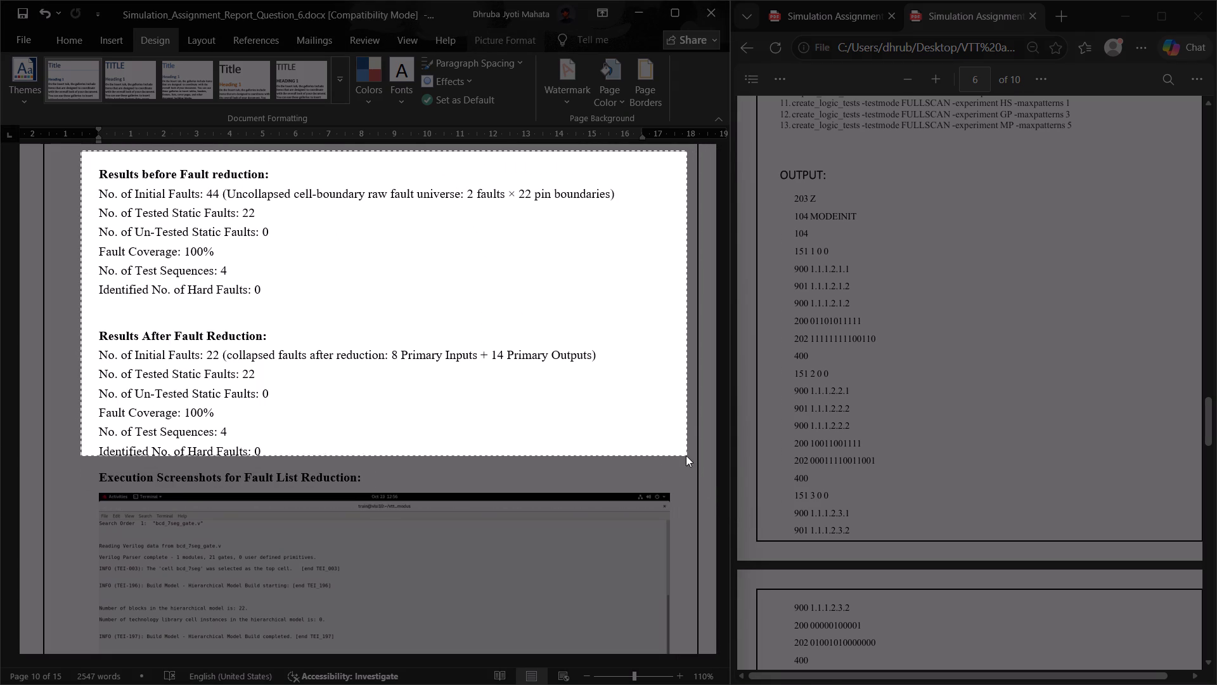
drag(686, 455, 663, 468)
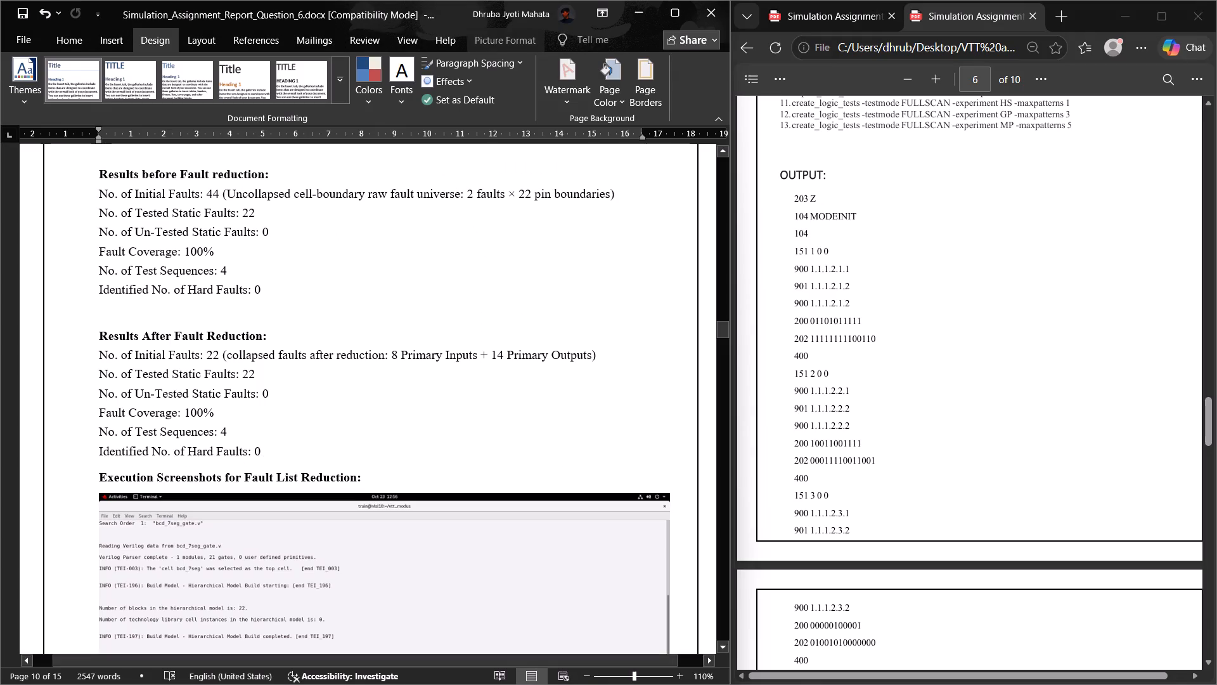
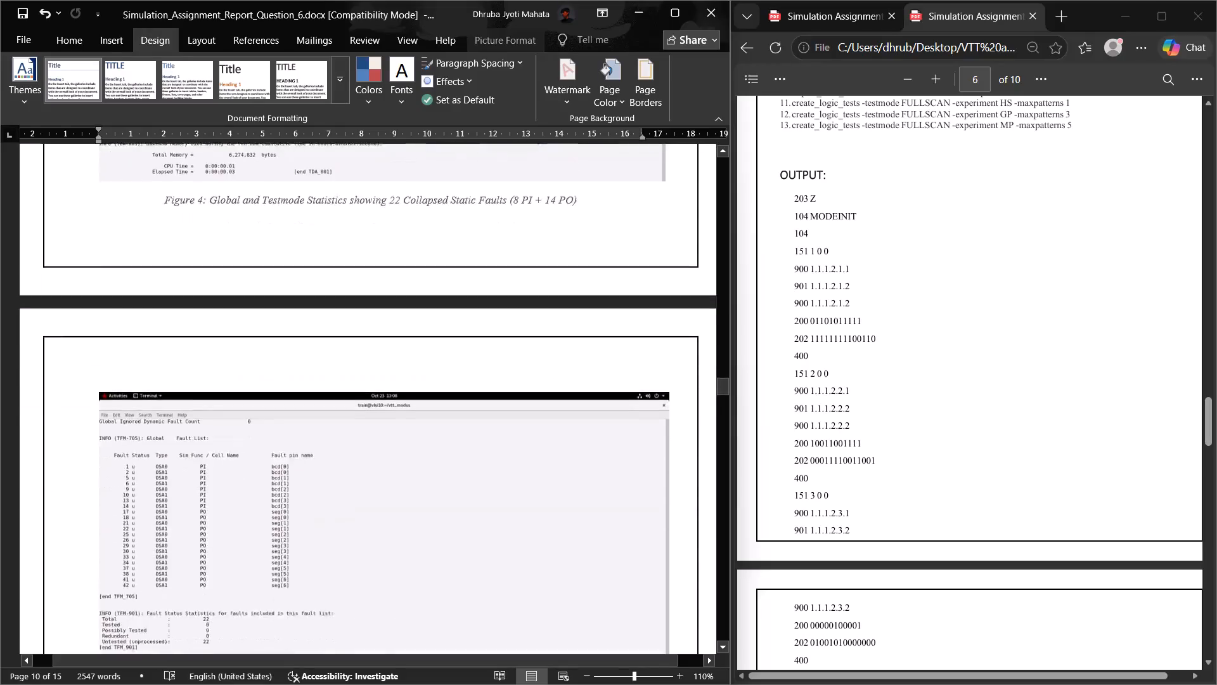
Review the report layout from the Figure 5 fault list through section 3 to the Figure 10 screenshot.
scroll(450, 432, down, 3)
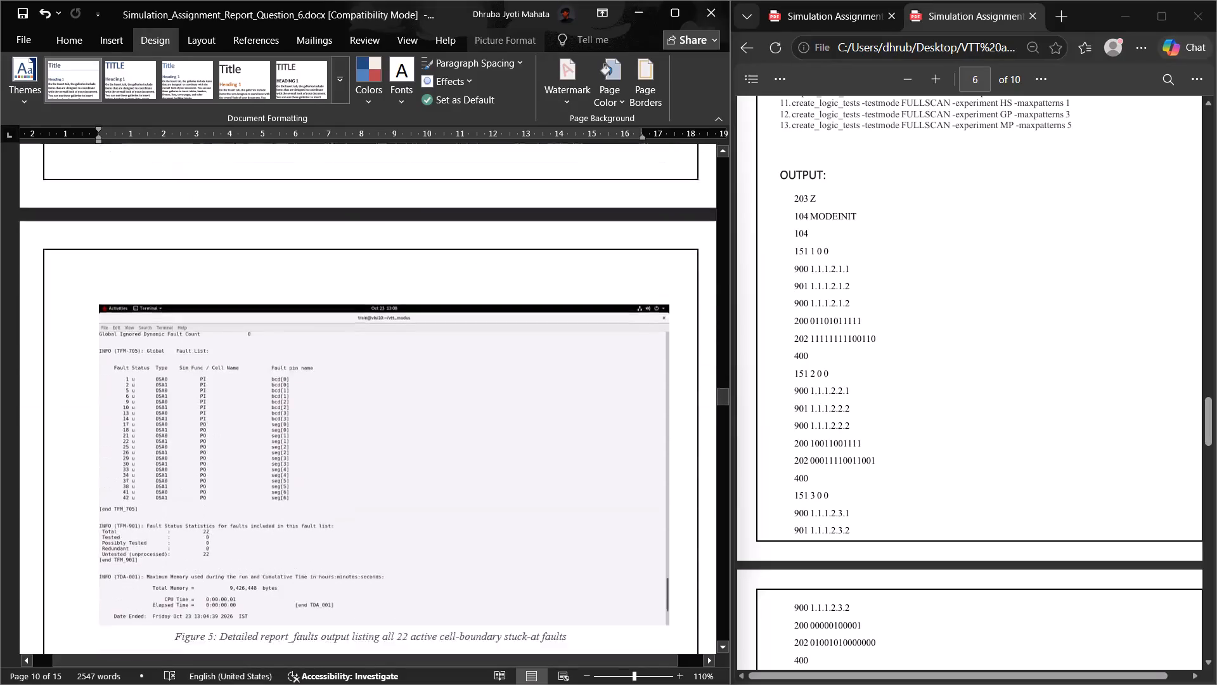
scroll(450, 432, down, 6)
scroll(450, 432, up, 10)
scroll(449, 439, down, 20)
scroll(449, 464, down, 11)
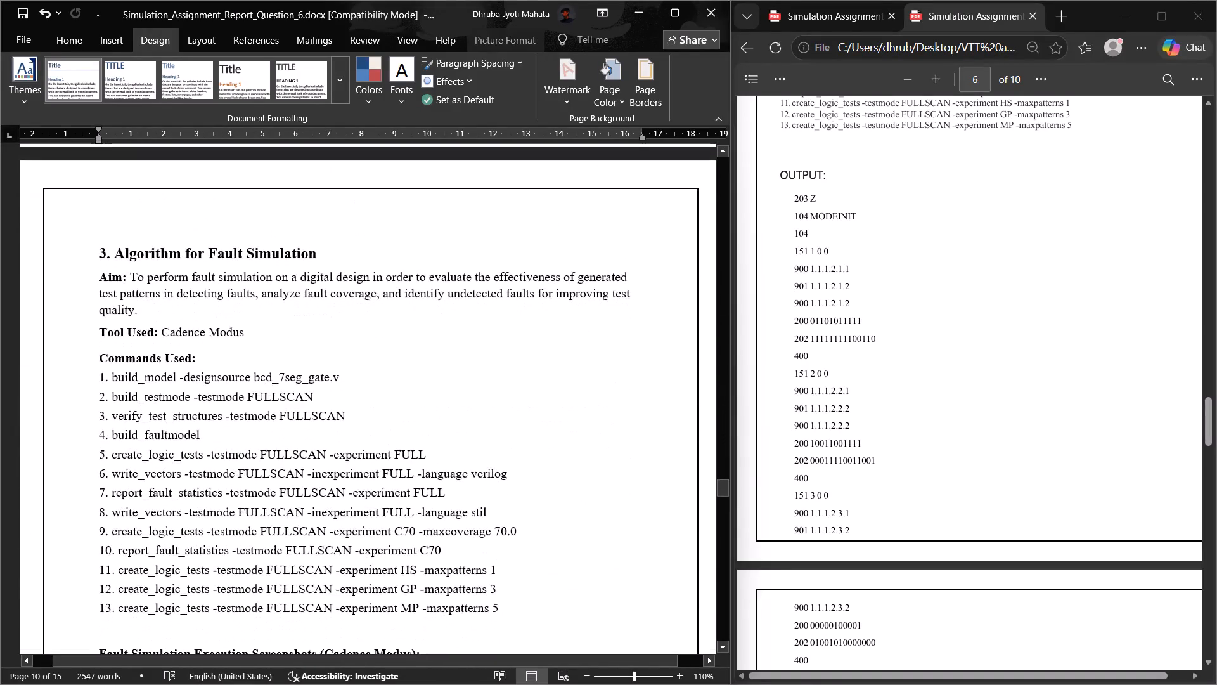
scroll(449, 464, down, 10)
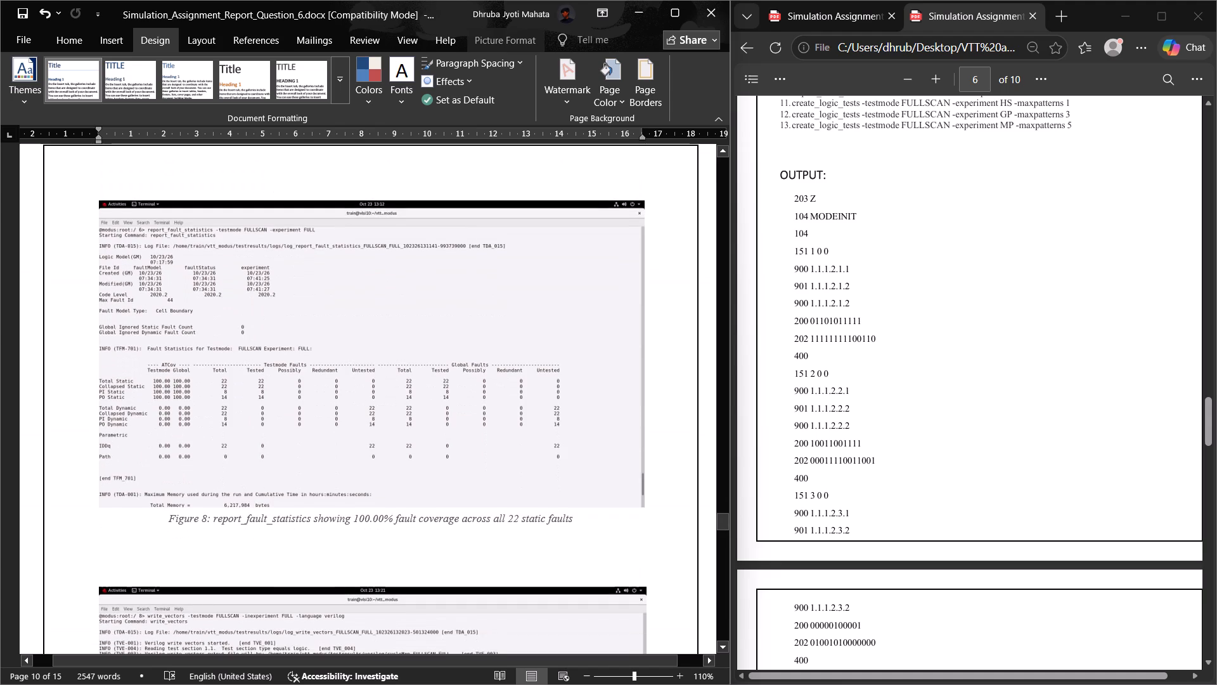
scroll(449, 469, down, 7)
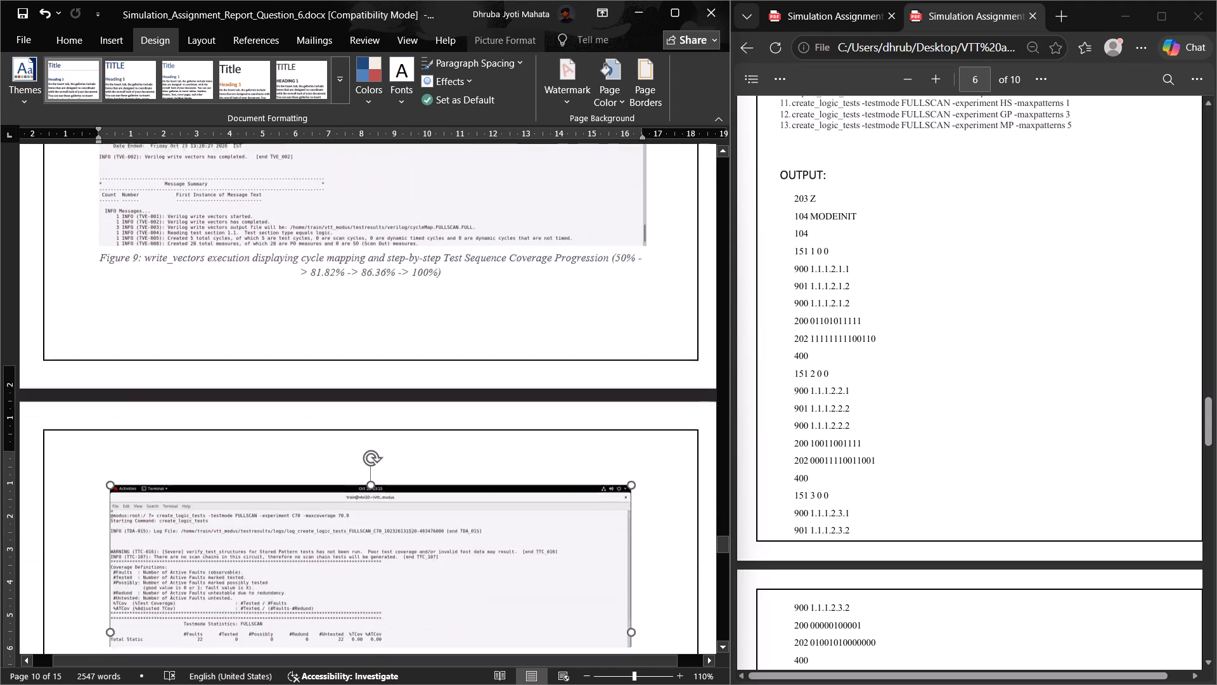
Enlarge the Figure 10 create_logic_tests C70 screenshot proportionally until it nearly spans the text width, like the Figure 7 screenshot.
scroll(449, 469, down, 5)
scroll(449, 469, up, 3)
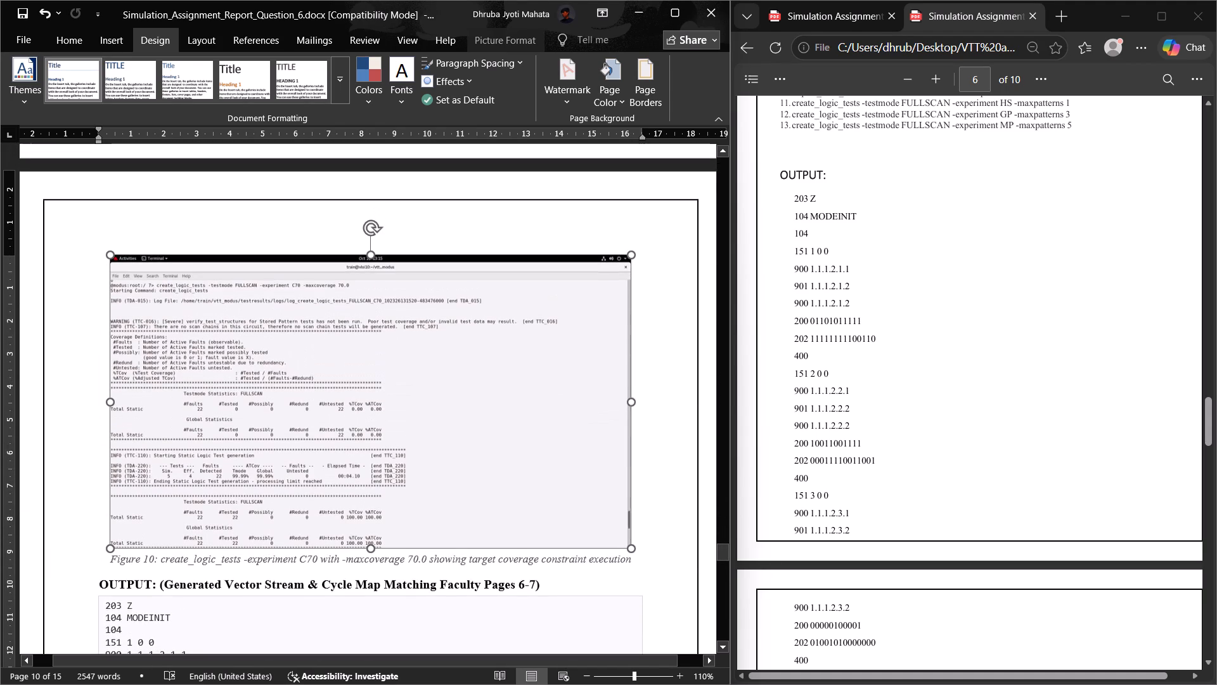
click(428, 422)
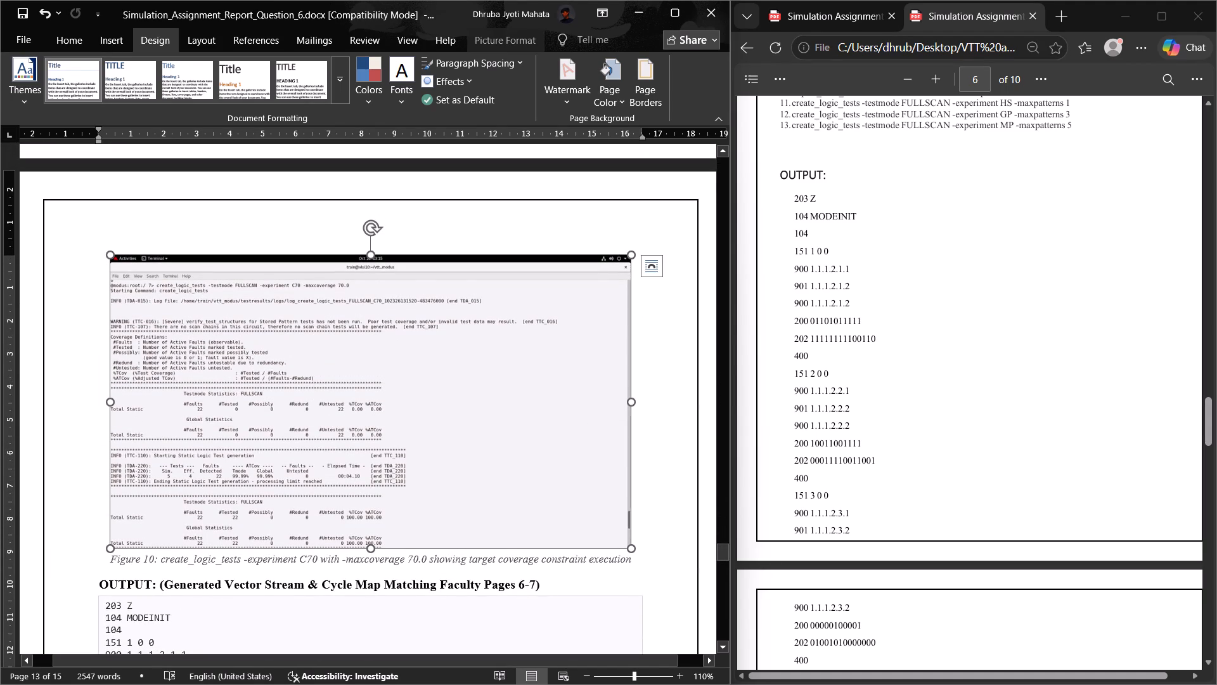
drag(634, 548, 637, 561)
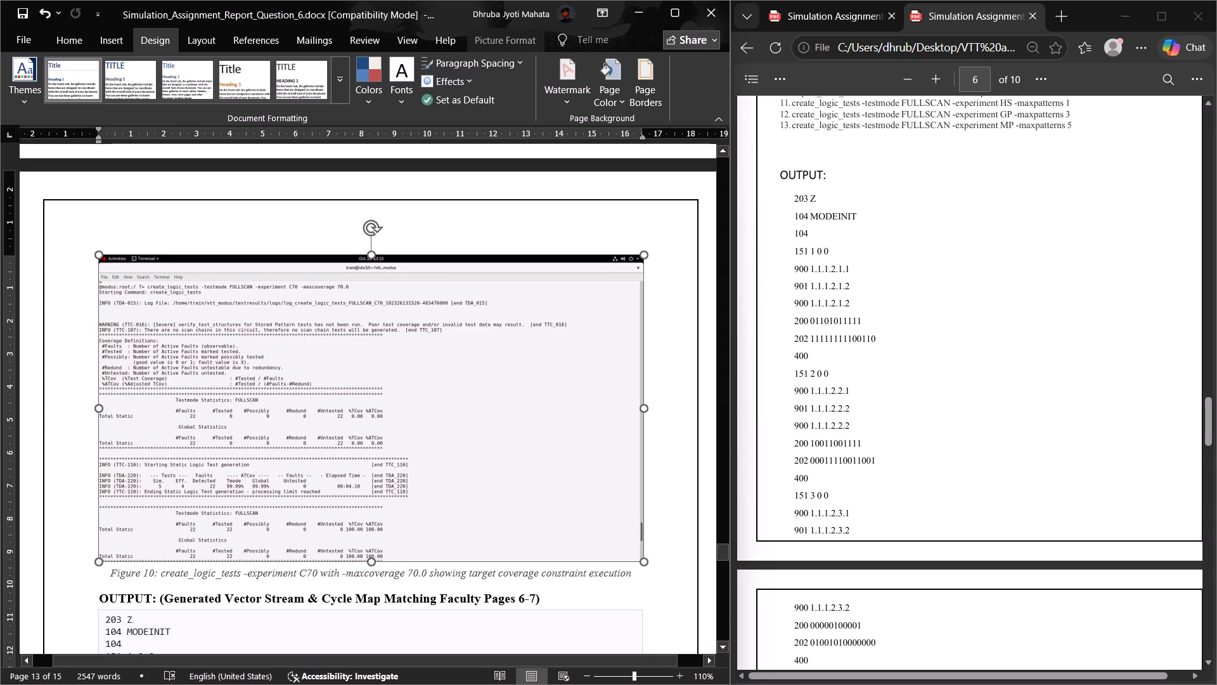
drag(637, 561, 634, 559)
click(650, 583)
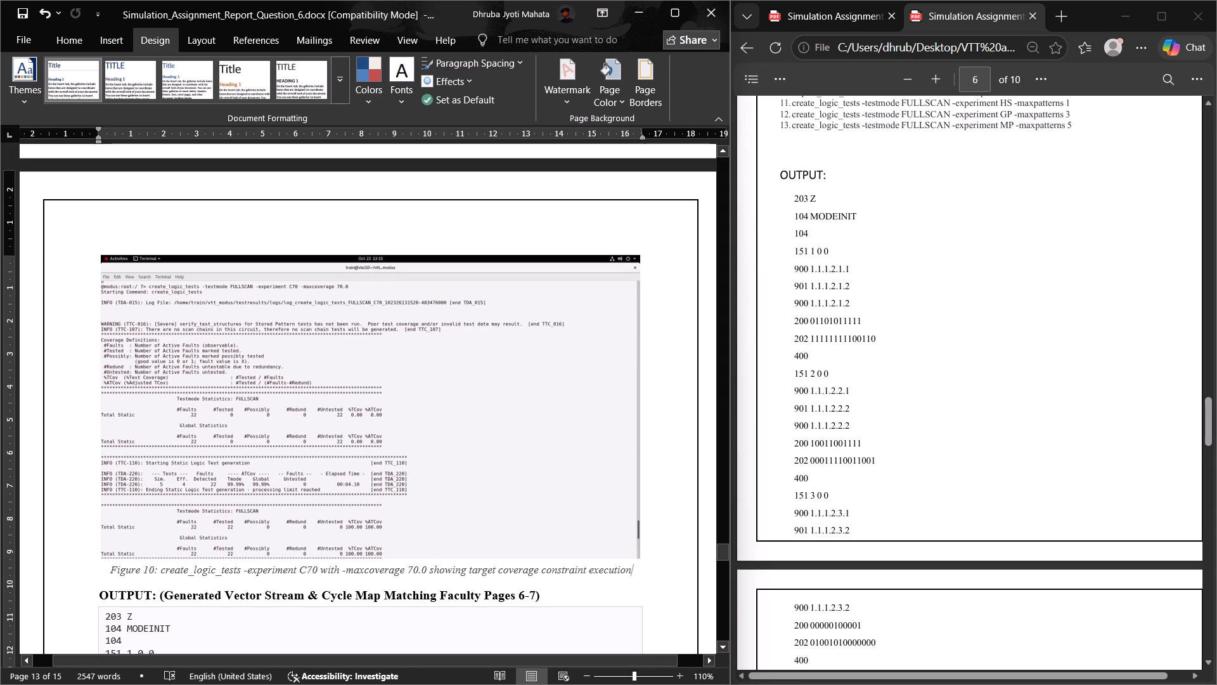
Check the size and spacing of the Figure 10 screenshot against the Figure 7, 8 and 9 screenshots.
scroll(639, 589, up, 4)
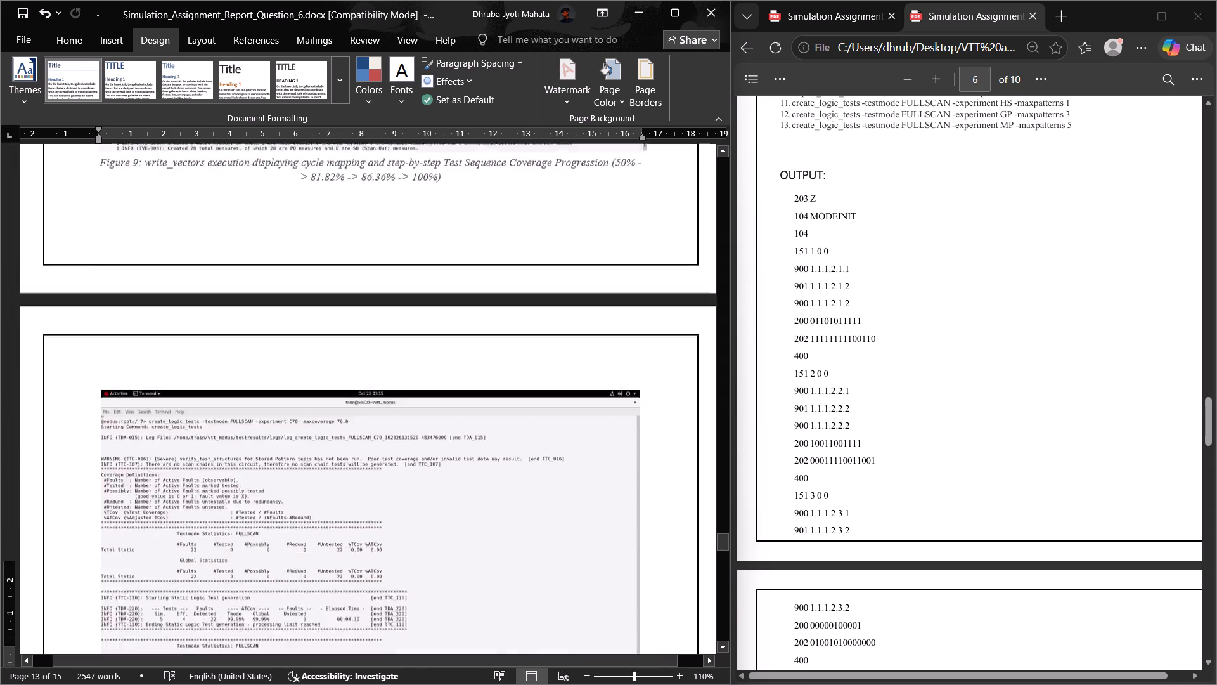
scroll(638, 589, up, 9)
scroll(638, 589, down, 4)
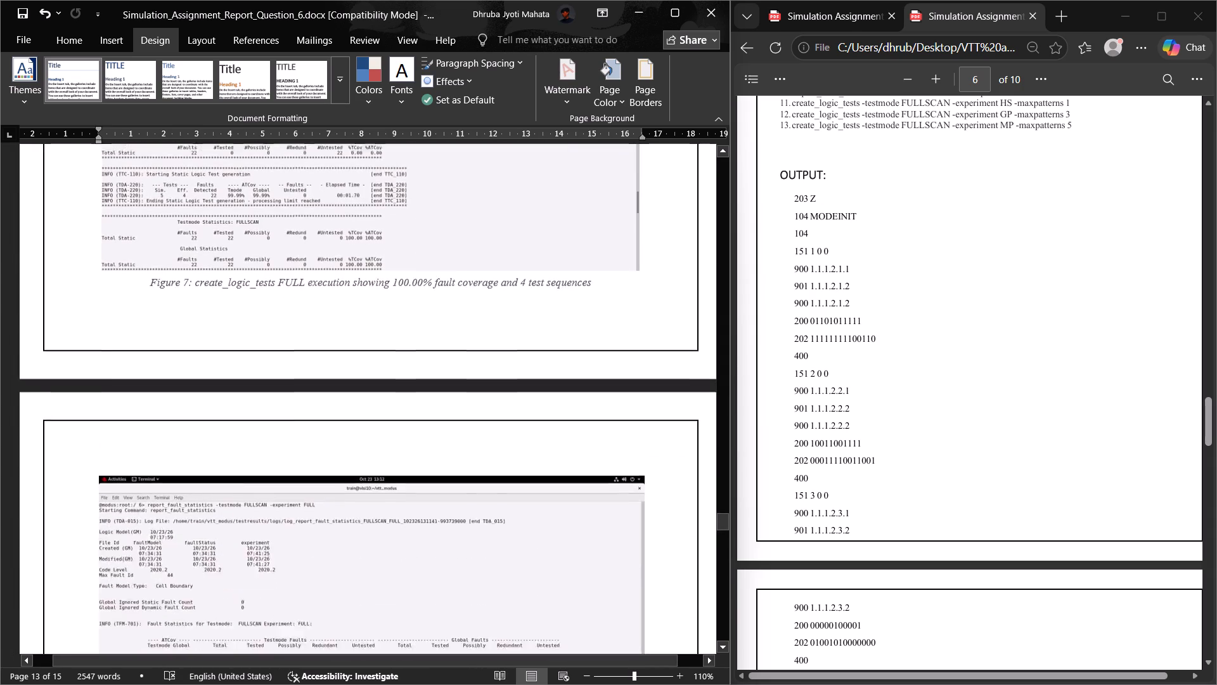
scroll(638, 589, down, 10)
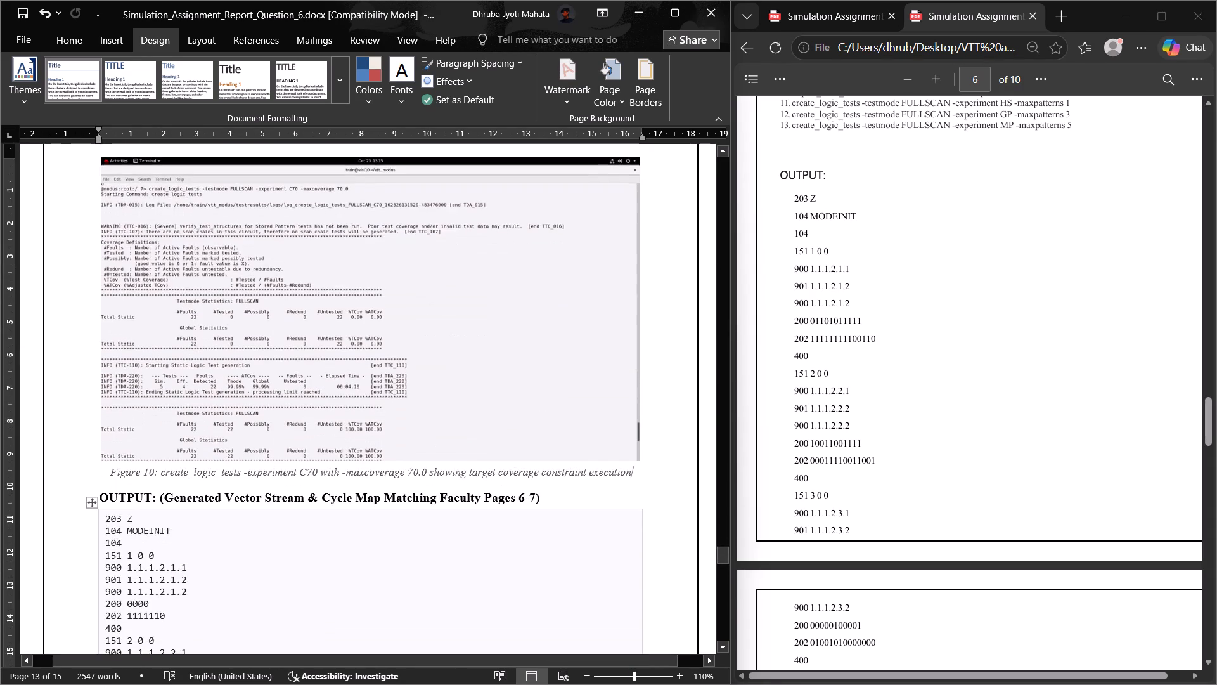
Compare the report's OUTPUT heading and vector listing after Figure 10 with the OUTPUT section in the faculty's PDF.
scroll(495, 589, down, 2)
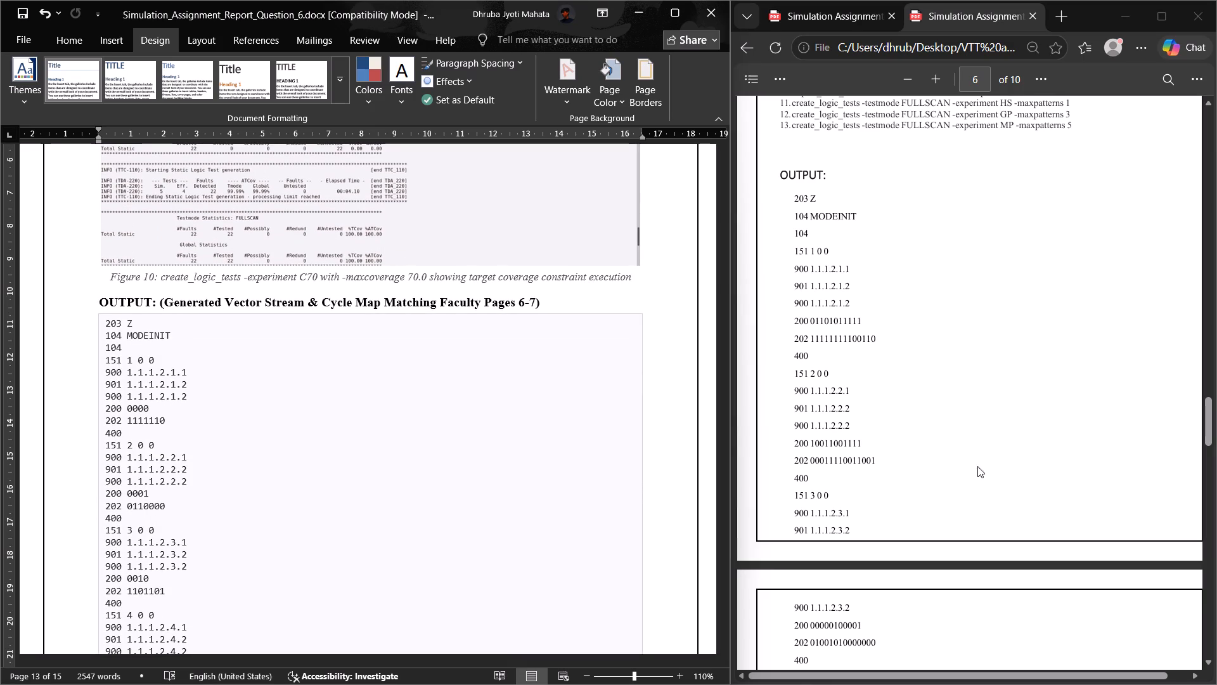
scroll(943, 435, down, 1)
scroll(943, 435, up, 1)
click(665, 307)
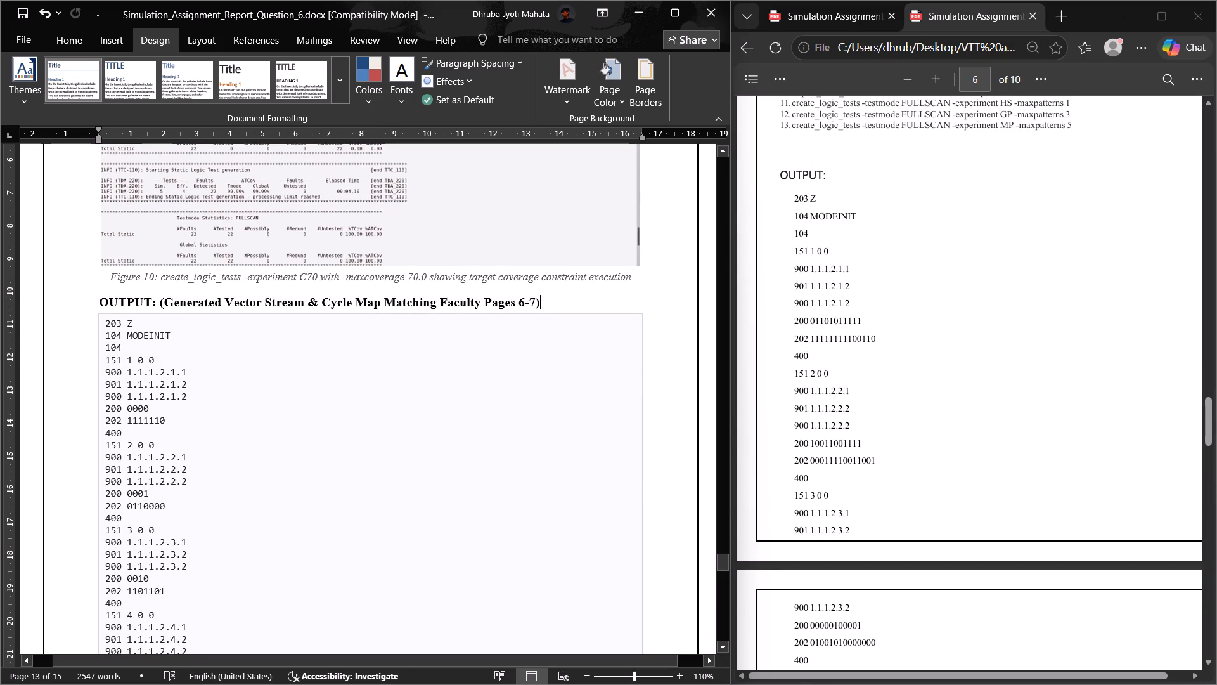
scroll(1137, 454, up, 2)
scroll(1137, 454, down, 1)
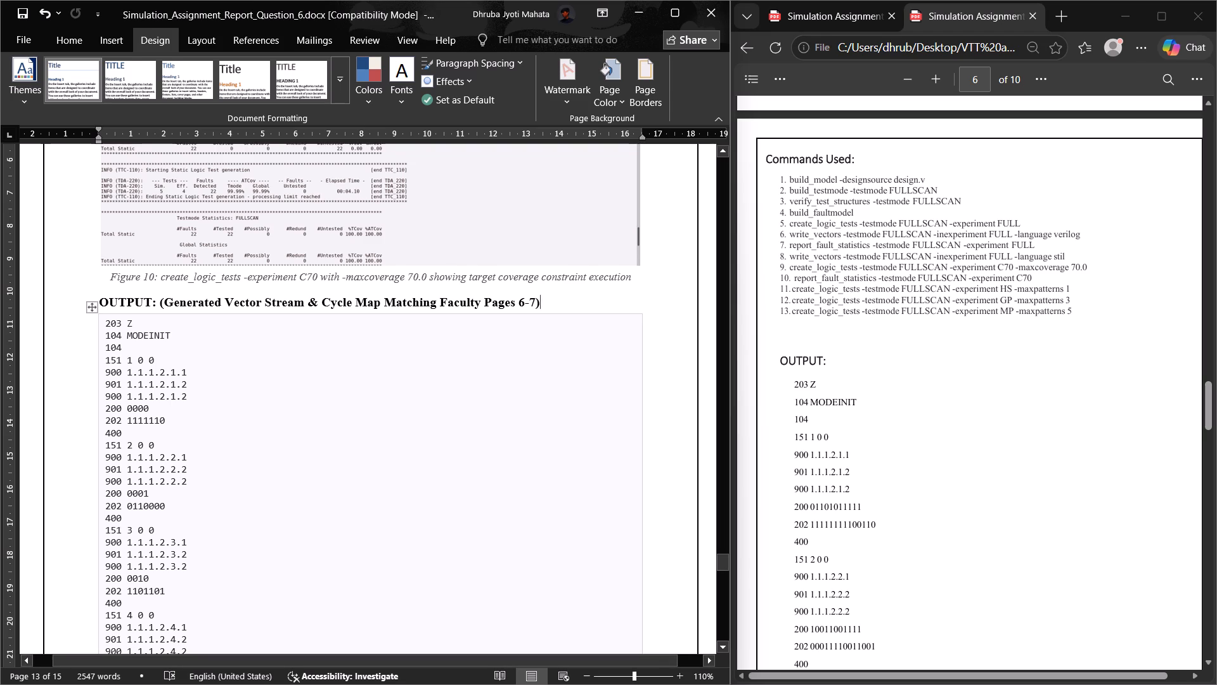
scroll(441, 500, down, 6)
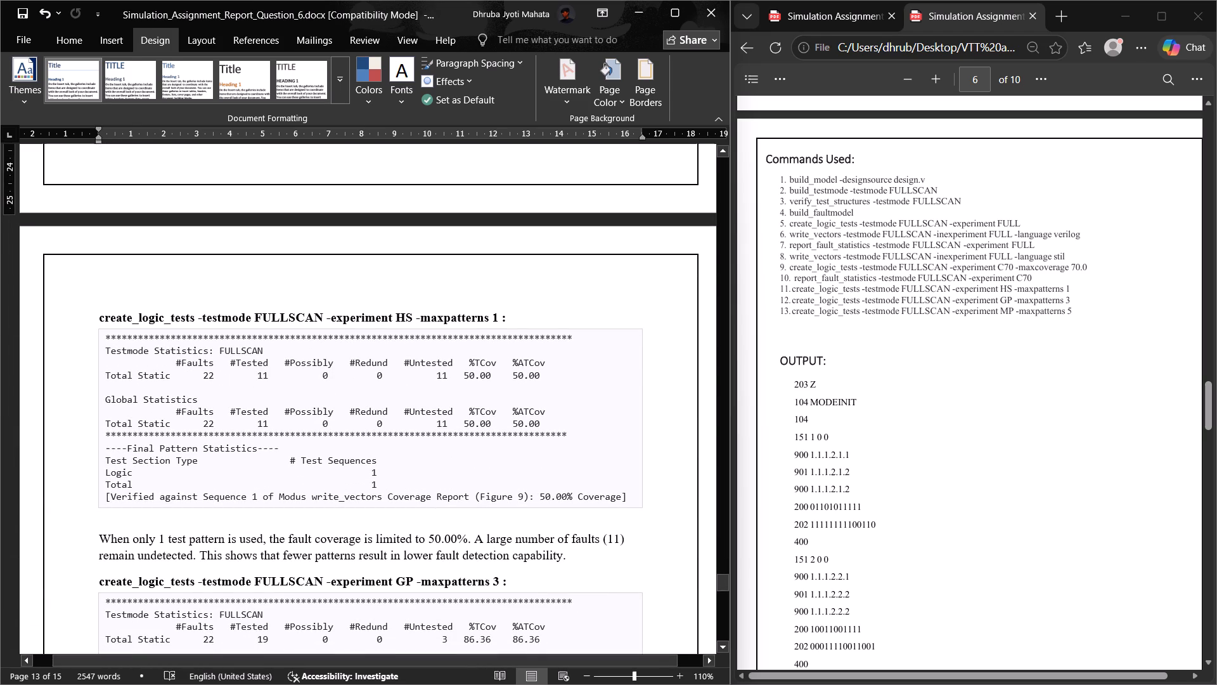
scroll(979, 499, down, 2)
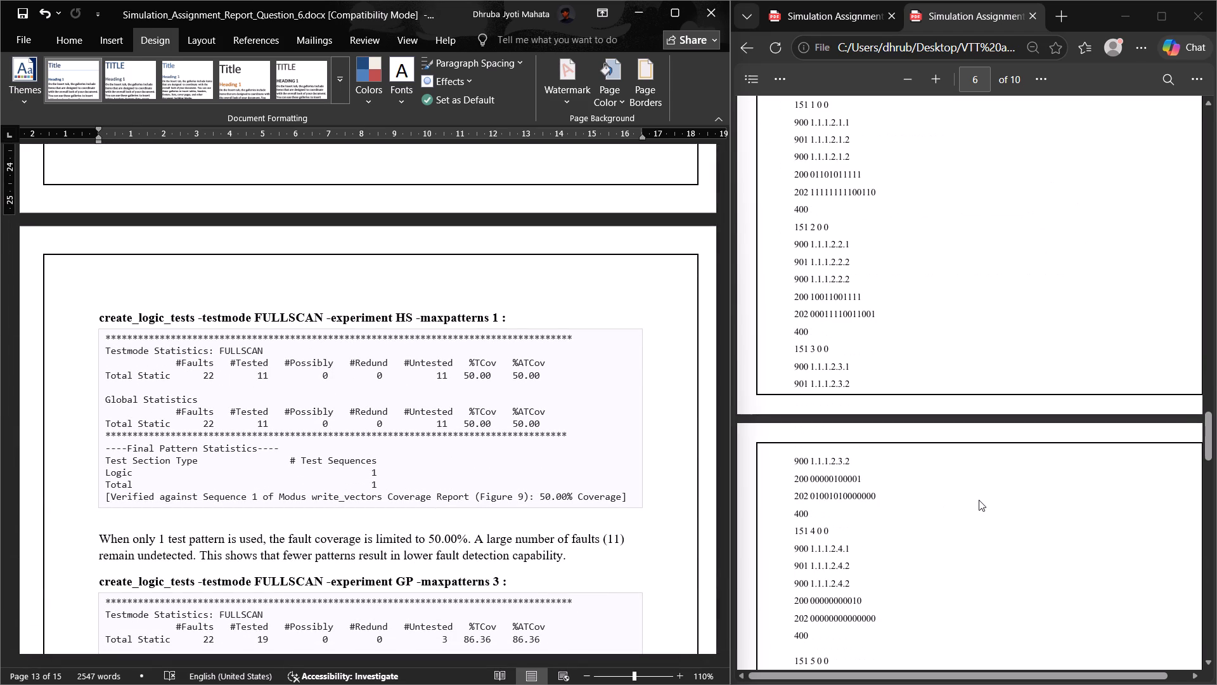
scroll(382, 492, up, 9)
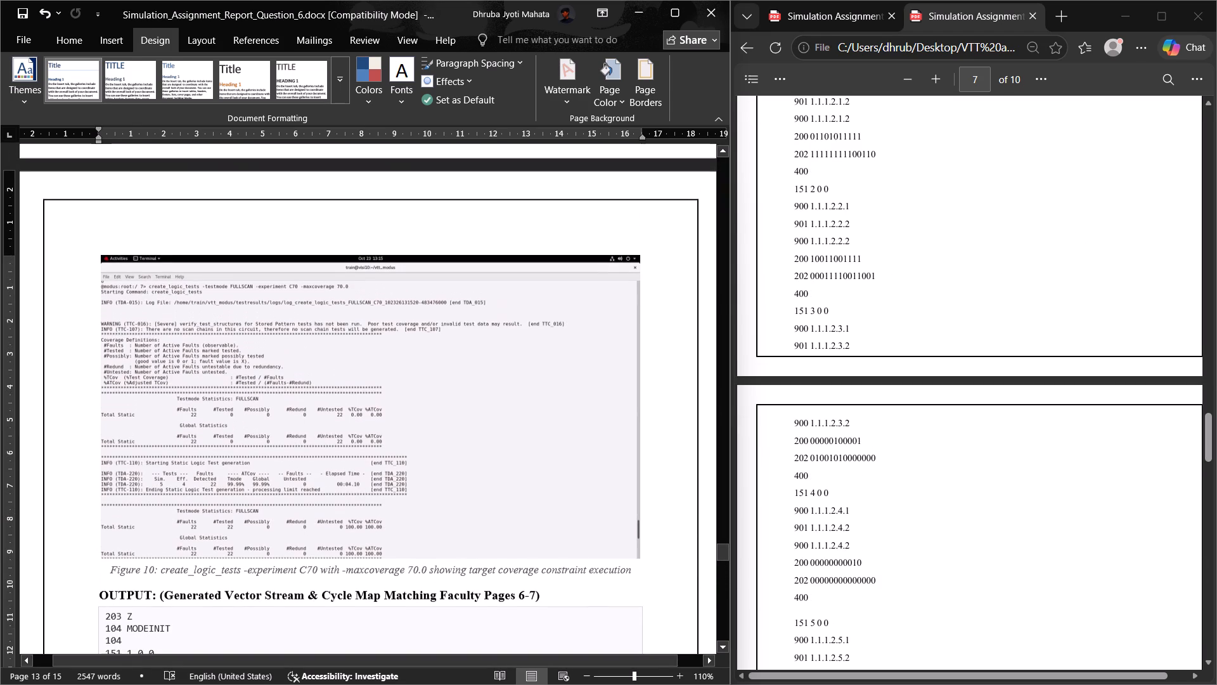
scroll(376, 496, up, 5)
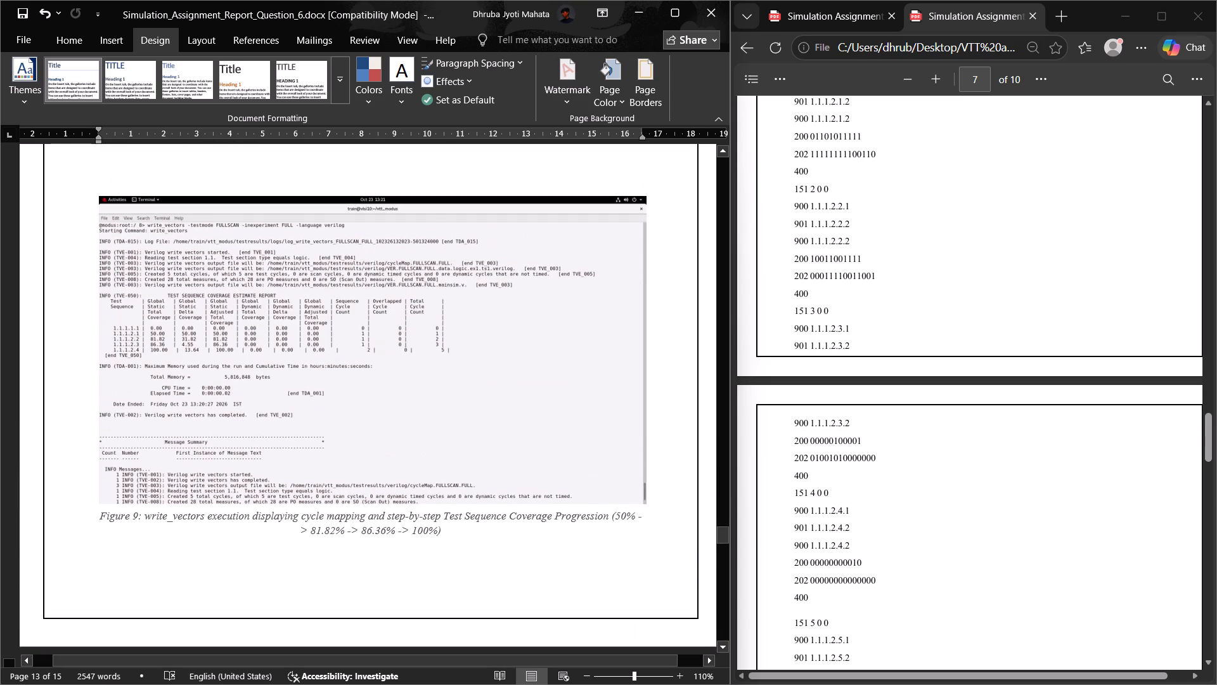
scroll(372, 502, up, 7)
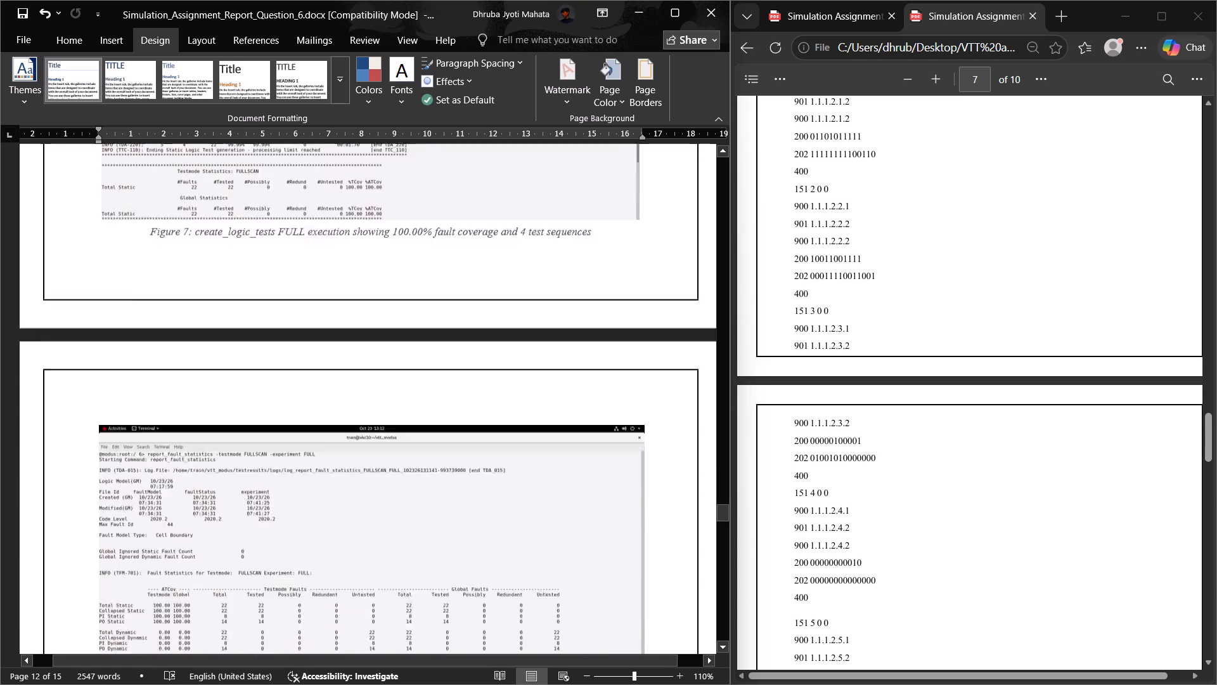
scroll(372, 502, down, 17)
scroll(372, 502, up, 2)
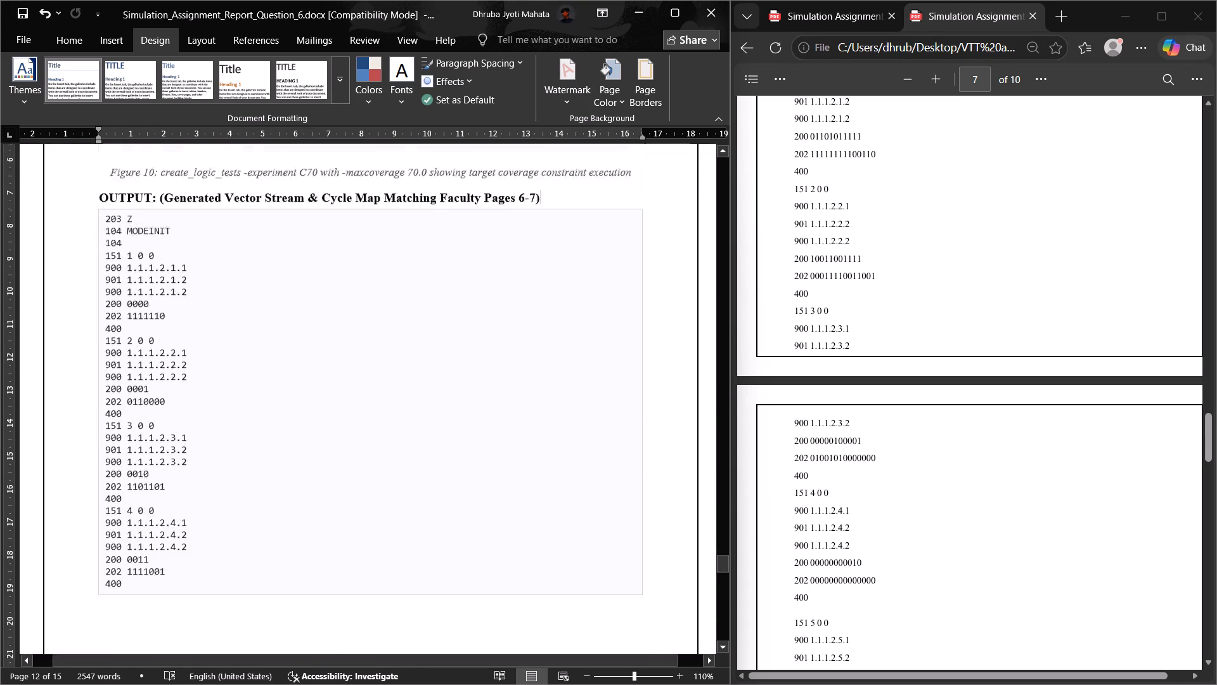
scroll(372, 502, up, 1)
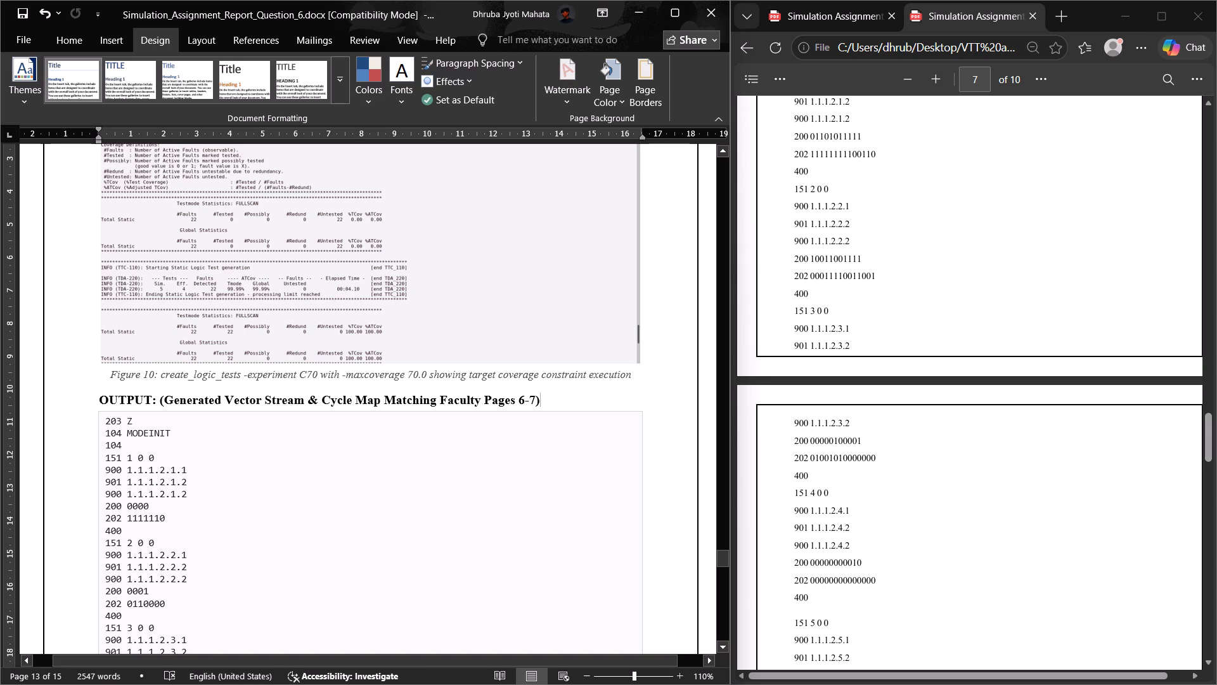
scroll(426, 415, down, 3)
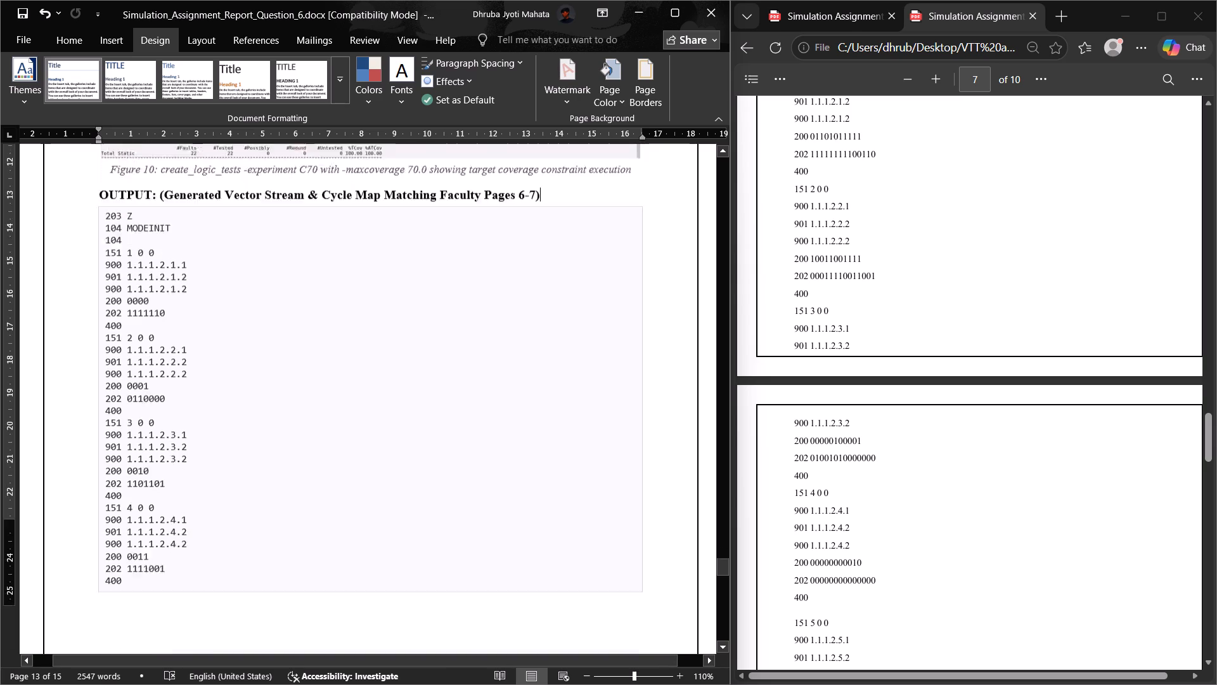
scroll(426, 415, down, 2)
scroll(426, 415, up, 5)
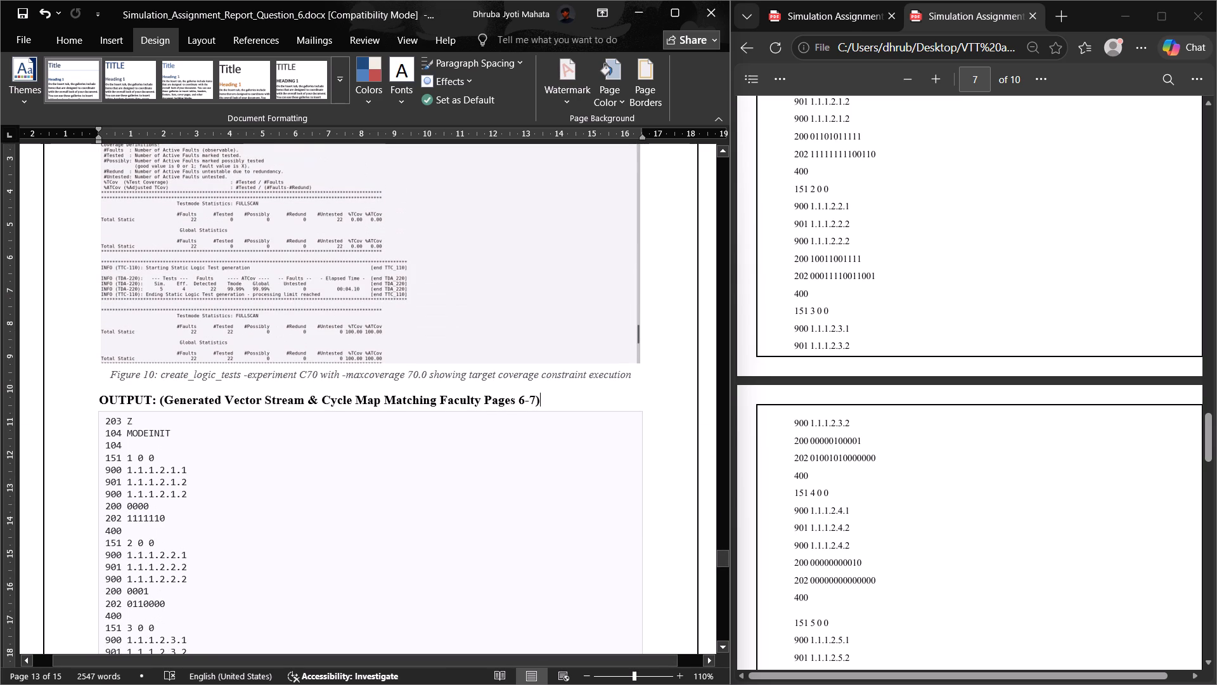
scroll(995, 436, up, 3)
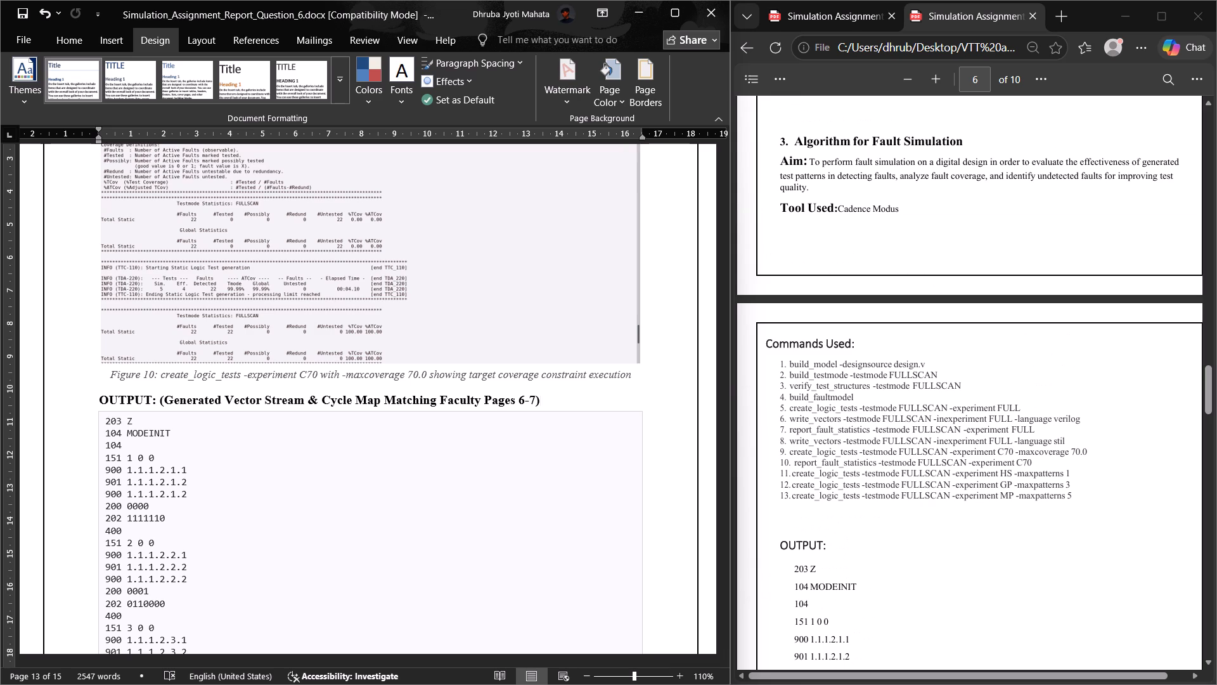
scroll(995, 432, down, 1)
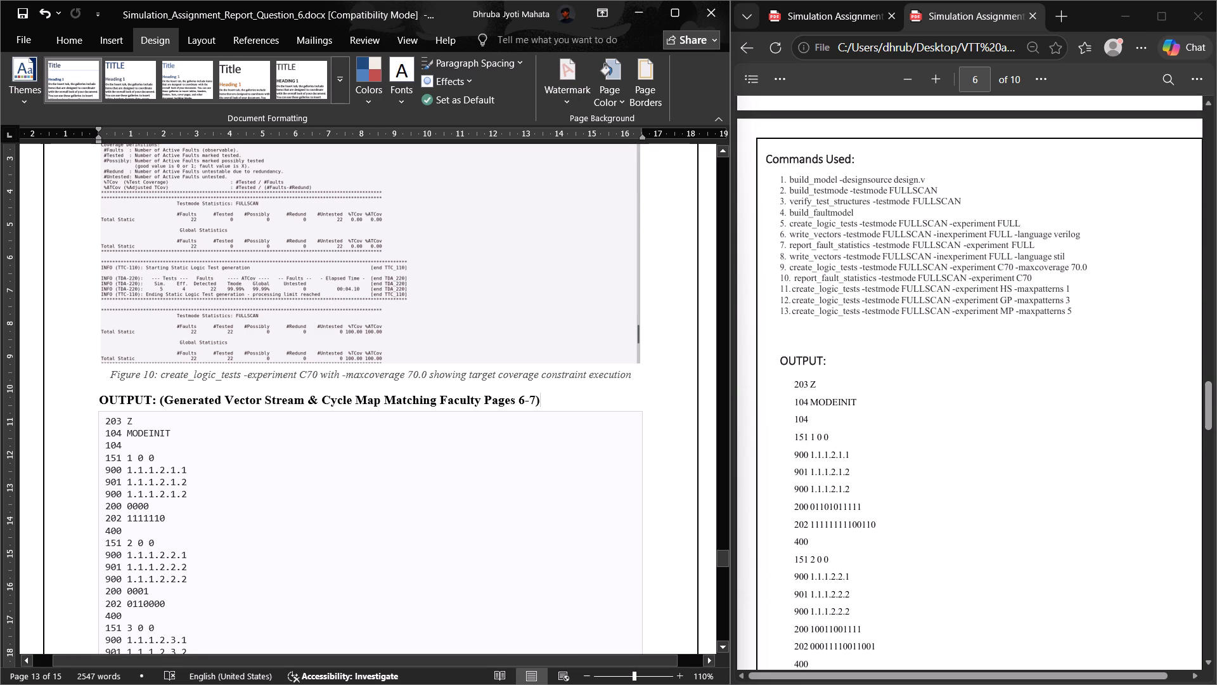
Remove "& Cycle Map Matching Faculty Pages 6-7" from the OUTPUT heading, leaving "OUTPUT: (Generated Vector Stream)".
drag(534, 400, 307, 405)
key(BackSpace)
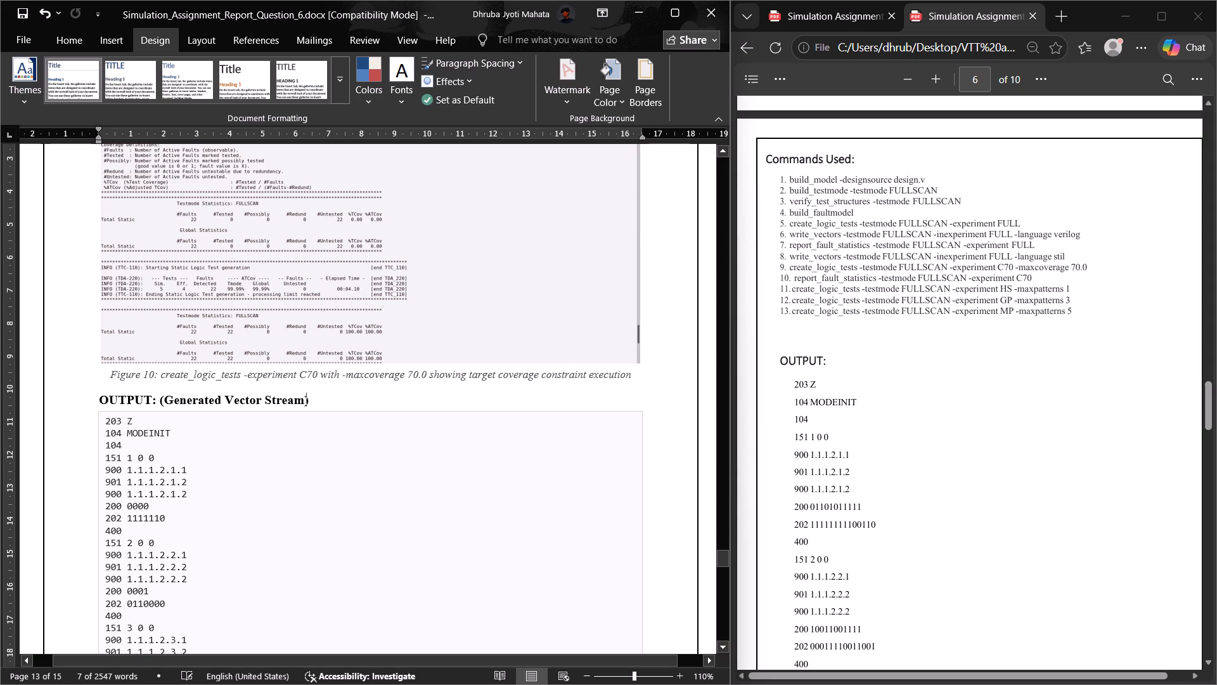
Check the vector listing and the HS, GP and MP create_logic_tests results in the report against the faculty's PDF.
scroll(322, 407, down, 2)
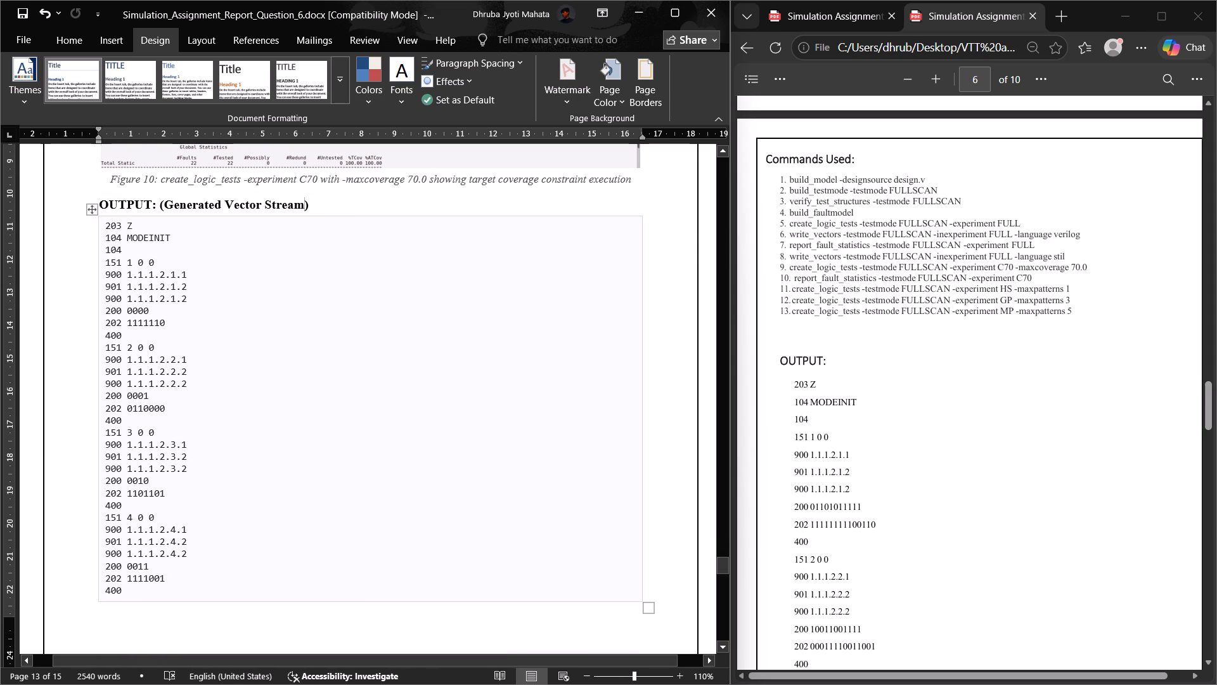
scroll(936, 549, down, 2)
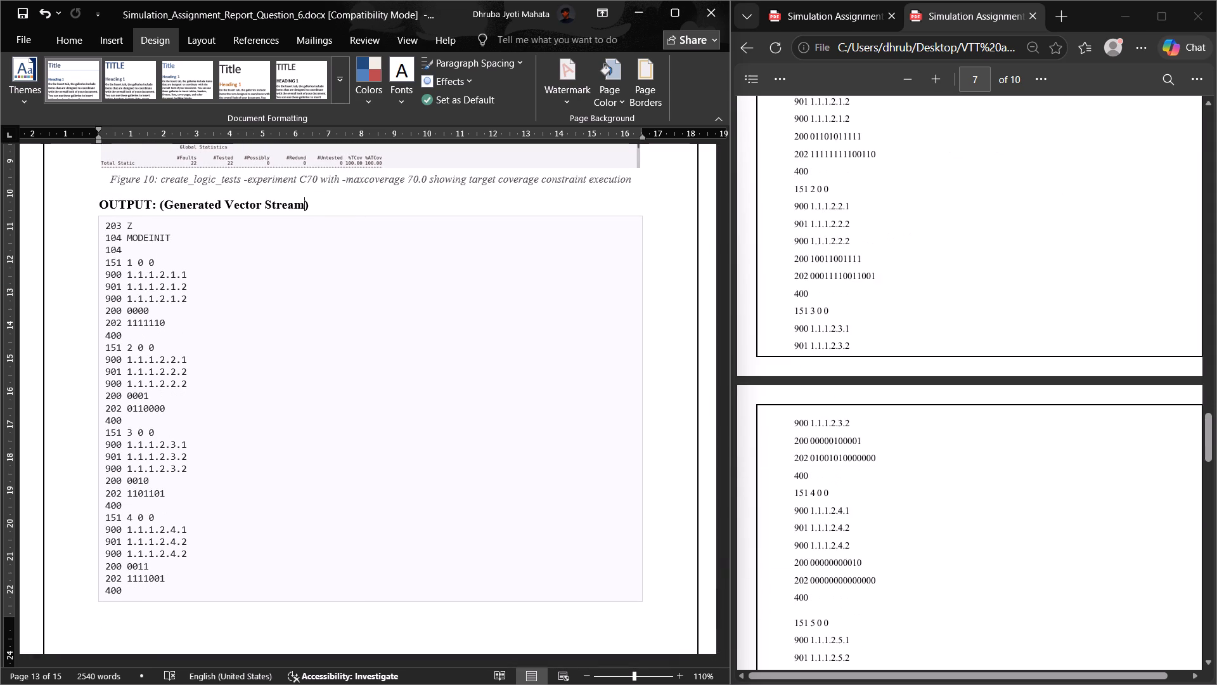
scroll(842, 527, down, 2)
scroll(787, 506, down, 3)
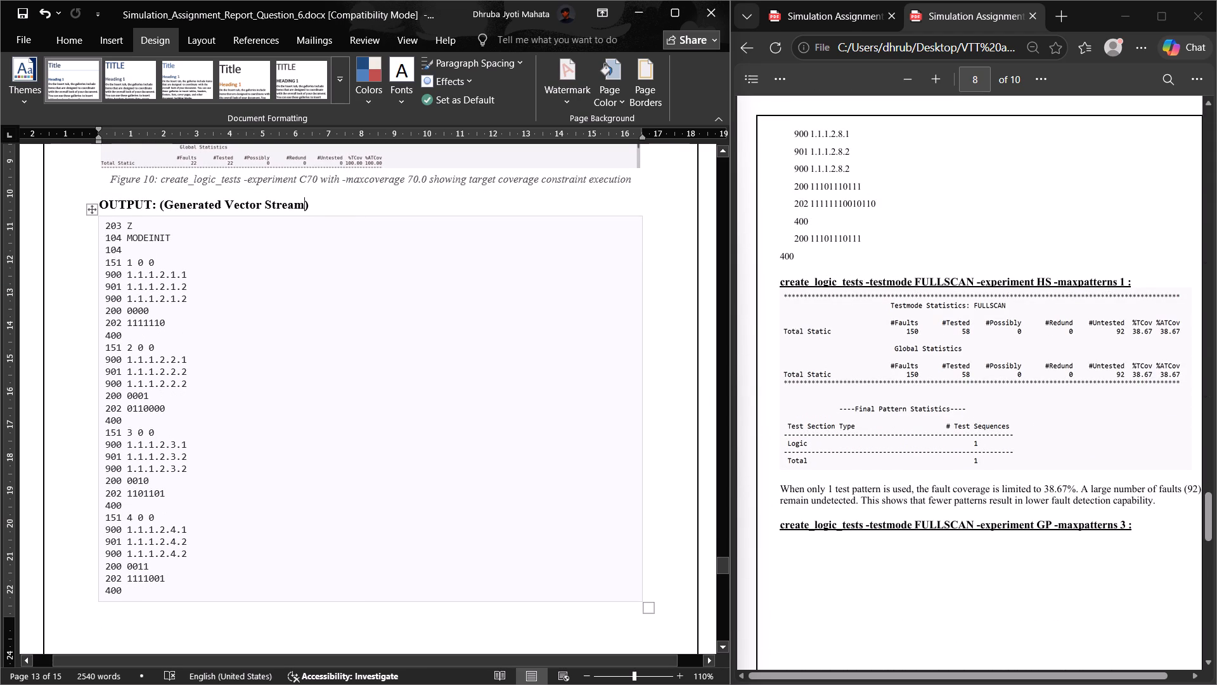
scroll(302, 441, down, 4)
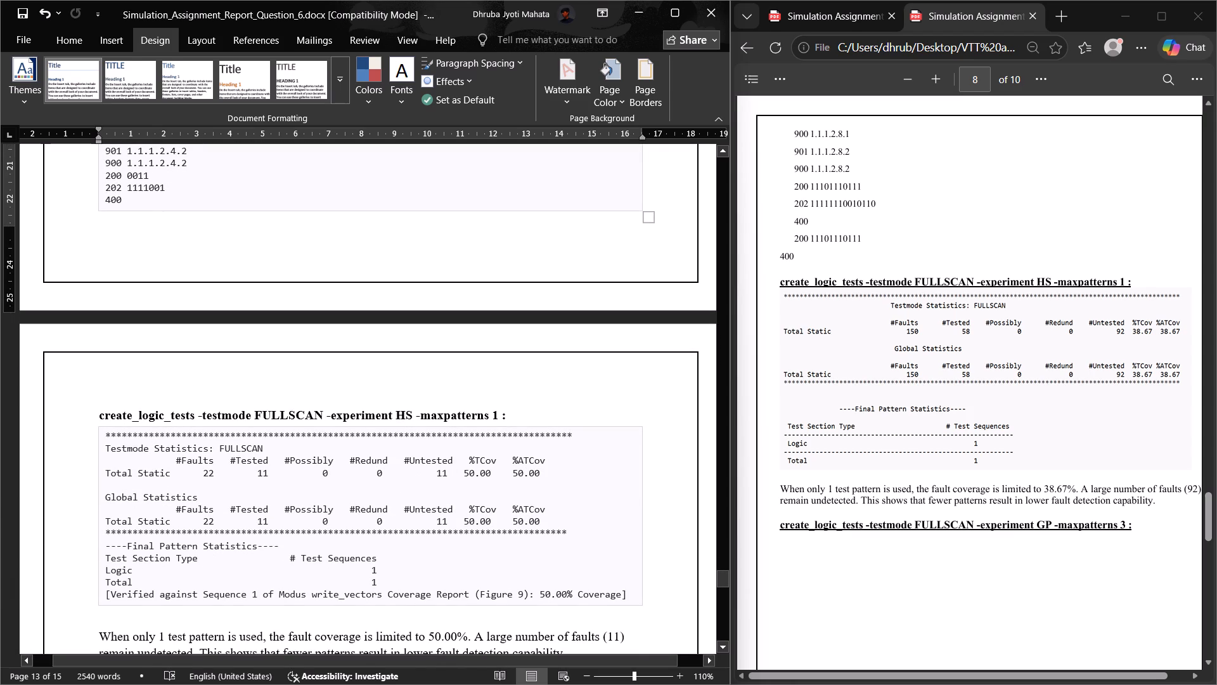
scroll(292, 391, down, 1)
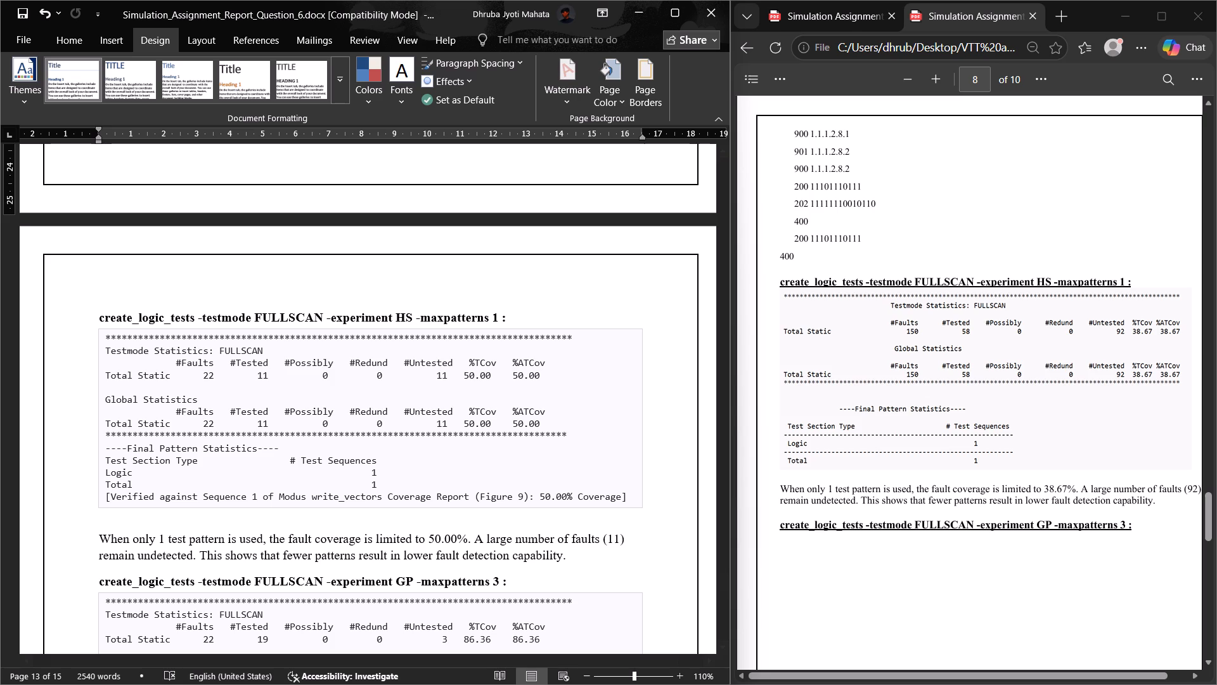
scroll(451, 389, down, 1)
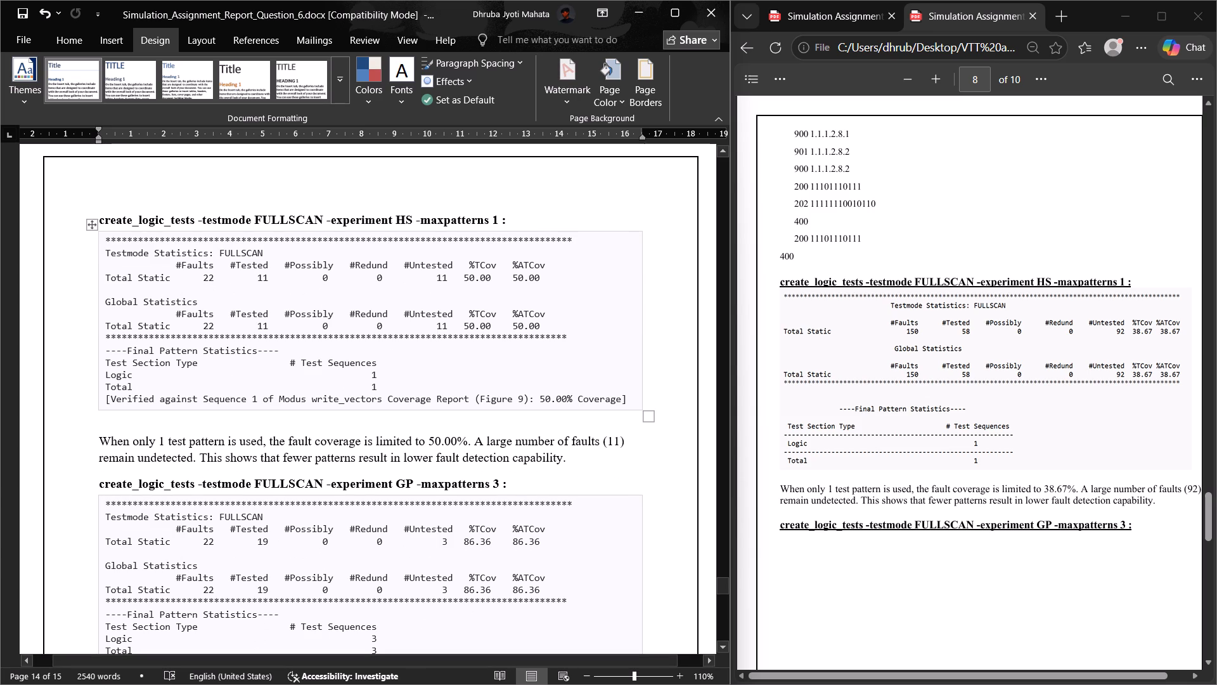
scroll(512, 476, down, 2)
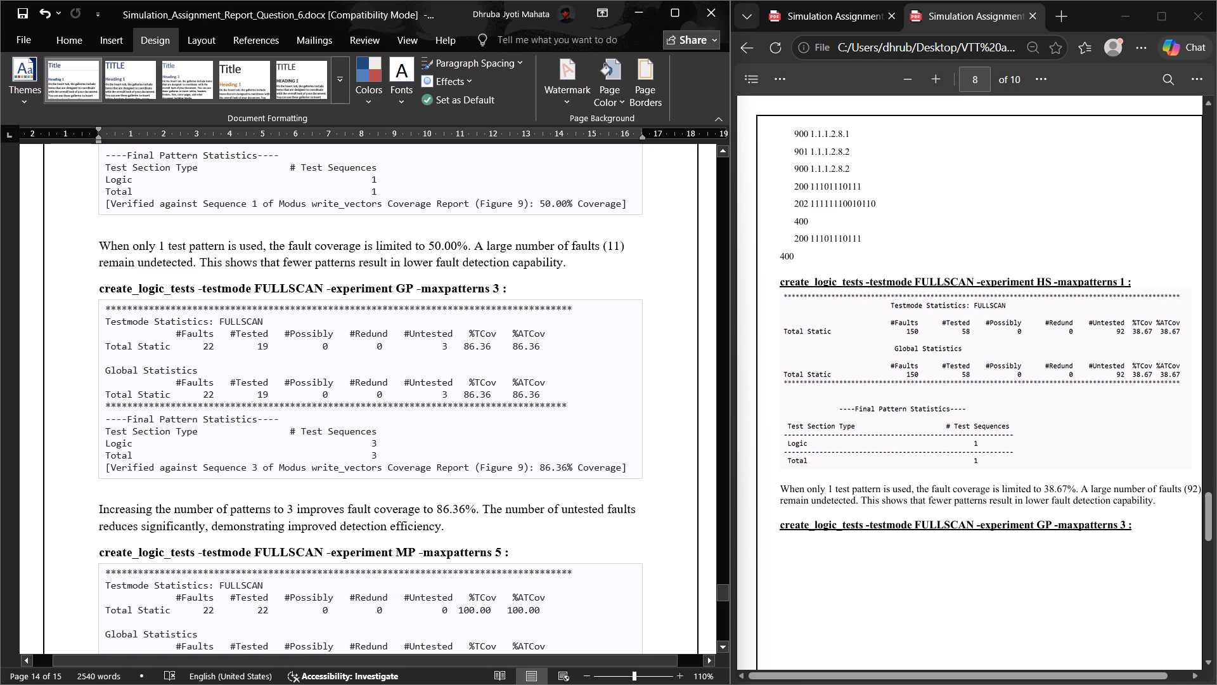
scroll(458, 547, down, 2)
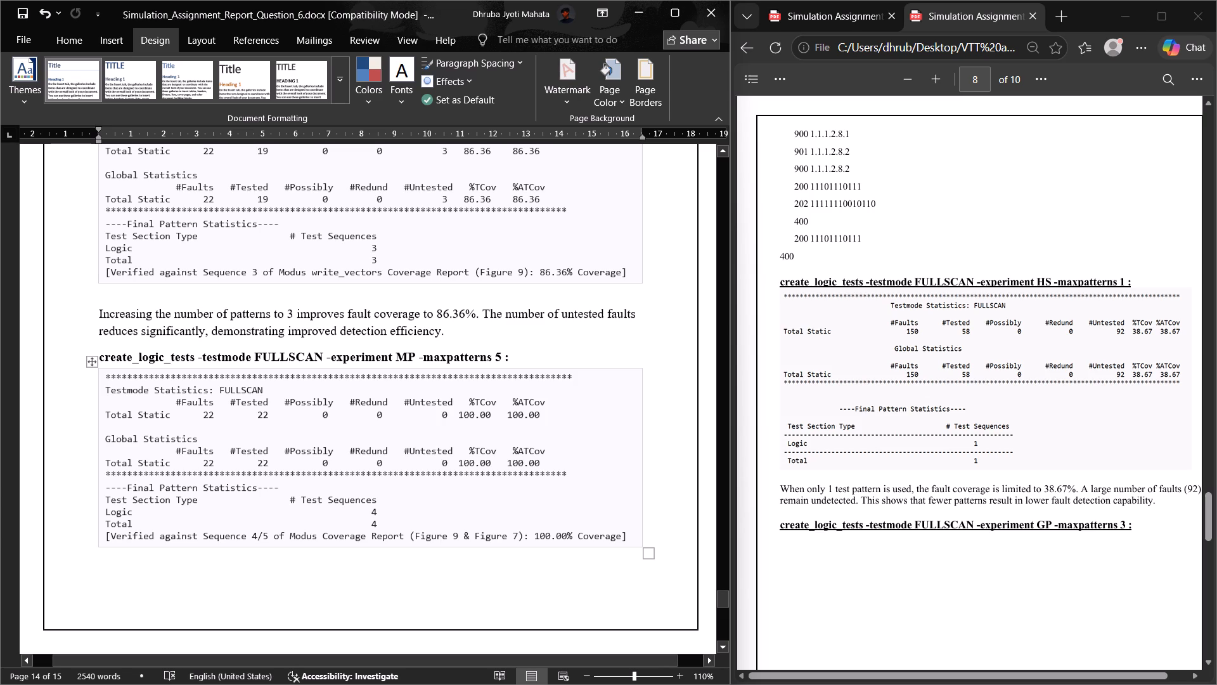
Compare the report's MP experiment results, ATPG comparison table and Observation section with the closing pages of the faculty's PDF.
click(678, 474)
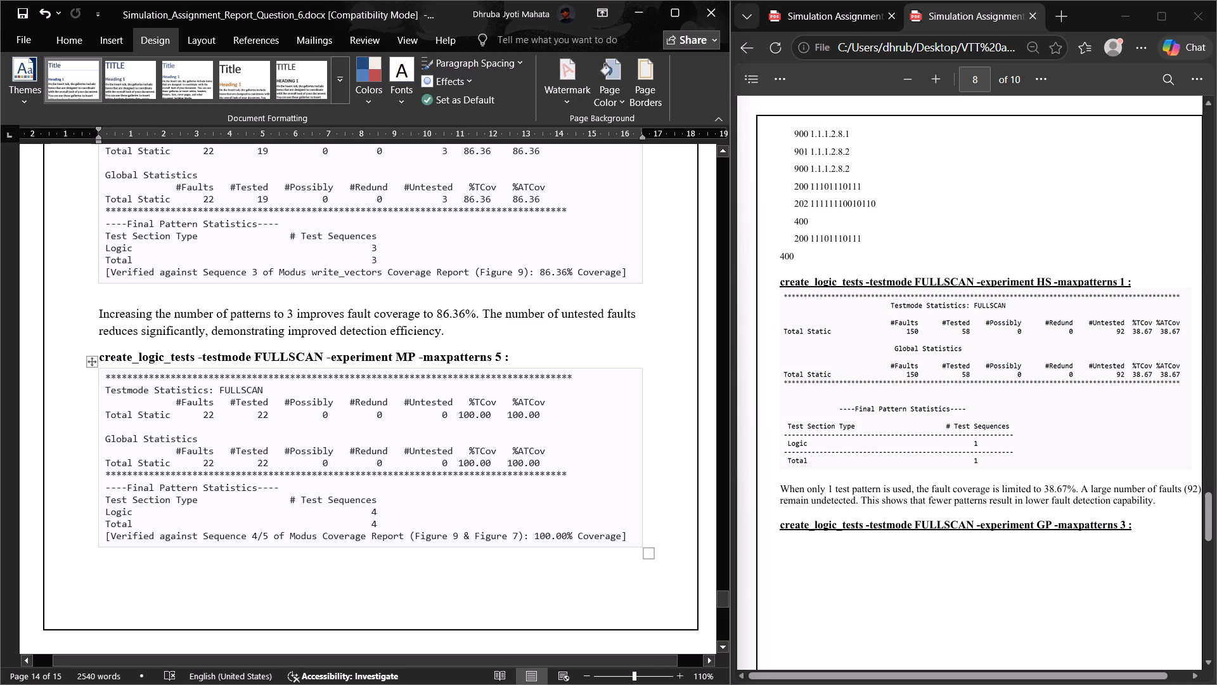
scroll(678, 474, down, 4)
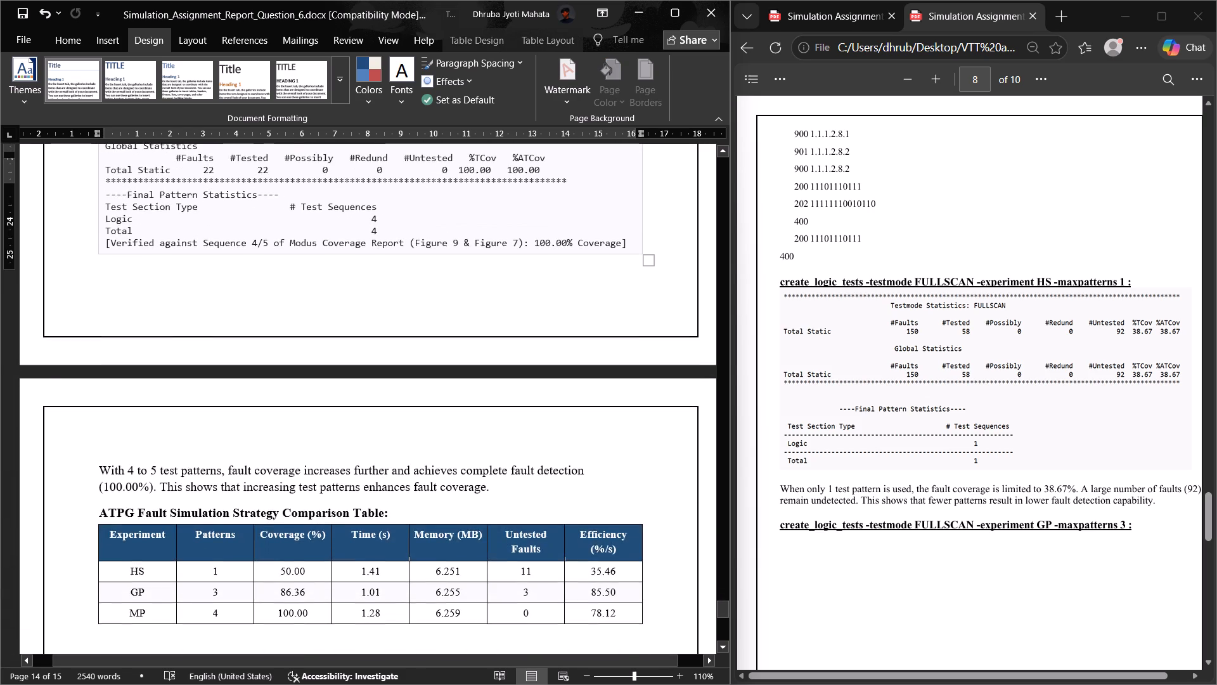
scroll(666, 486, down, 4)
scroll(662, 489, up, 3)
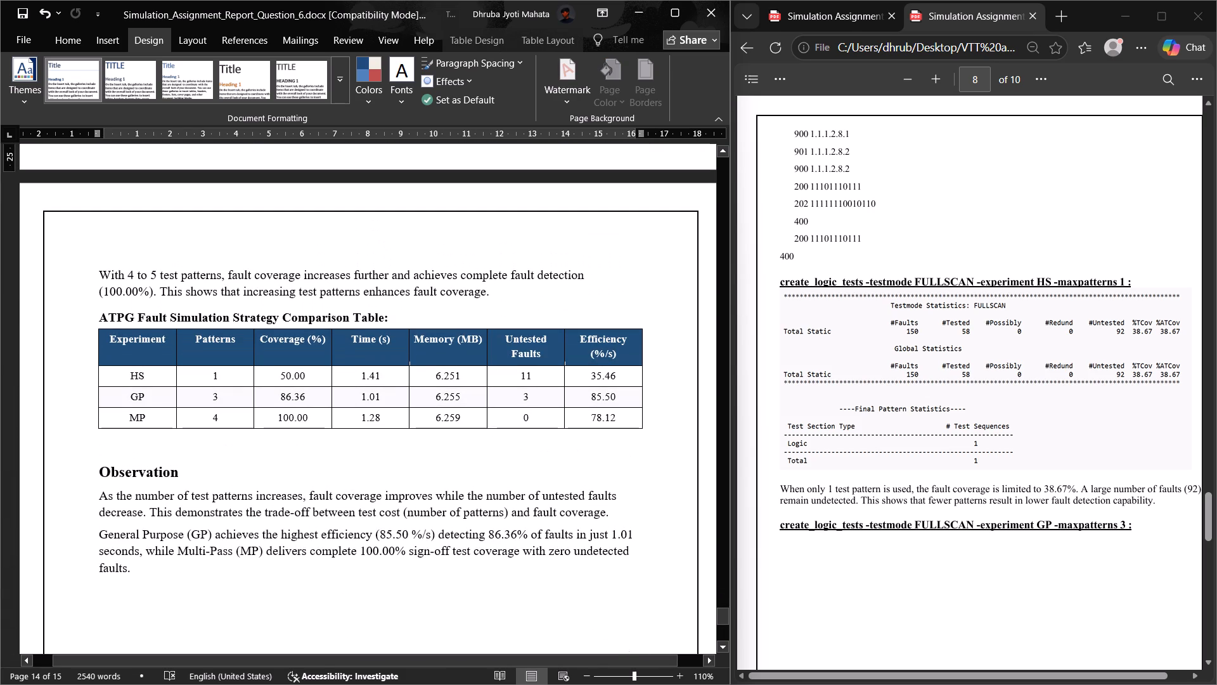
scroll(976, 488, down, 4)
scroll(976, 488, up, 2)
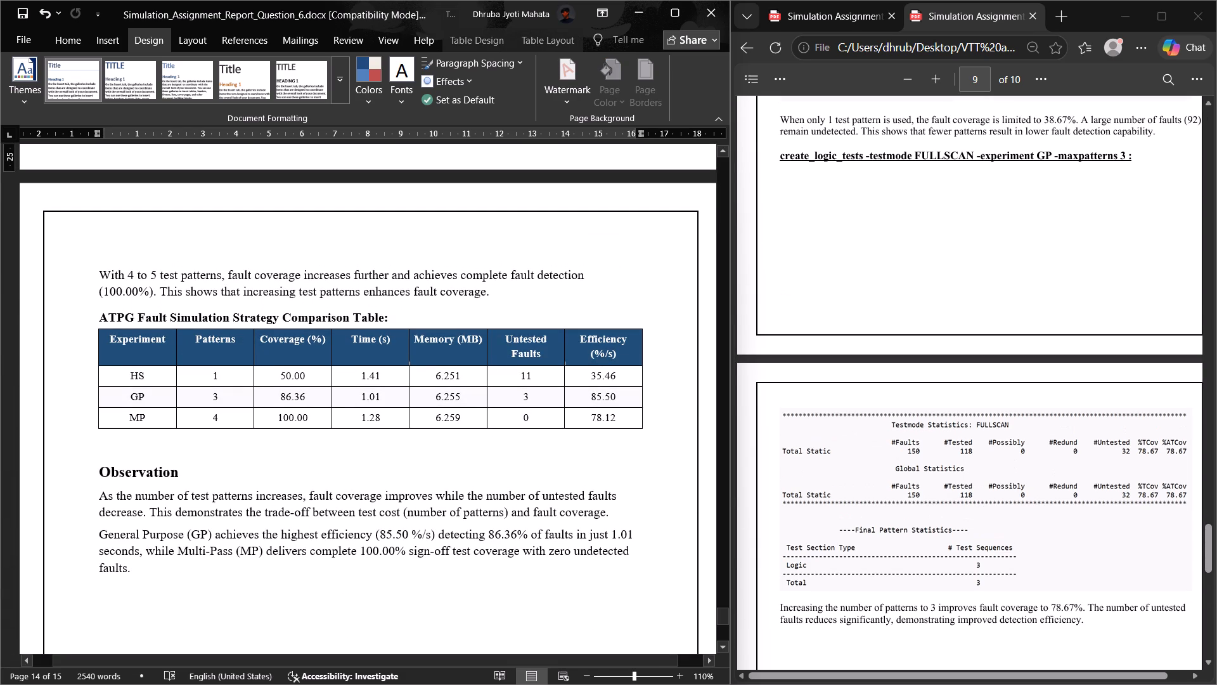
scroll(472, 416, up, 5)
scroll(472, 416, down, 2)
scroll(472, 416, up, 2)
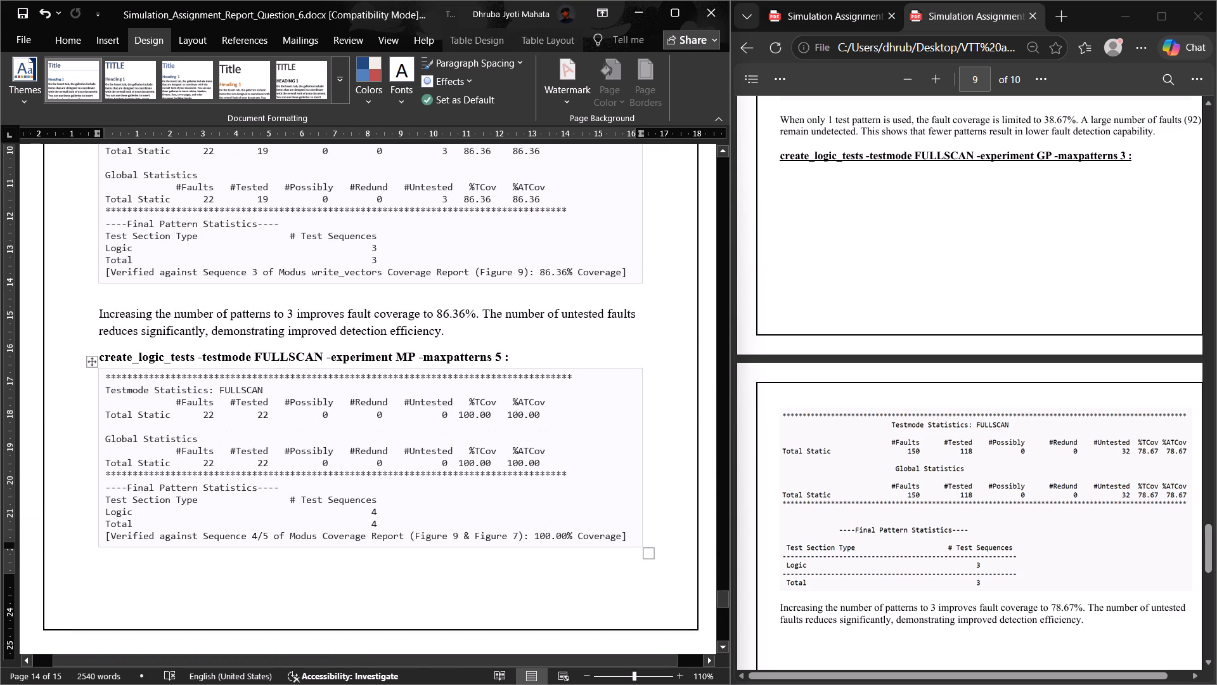
scroll(472, 416, down, 2)
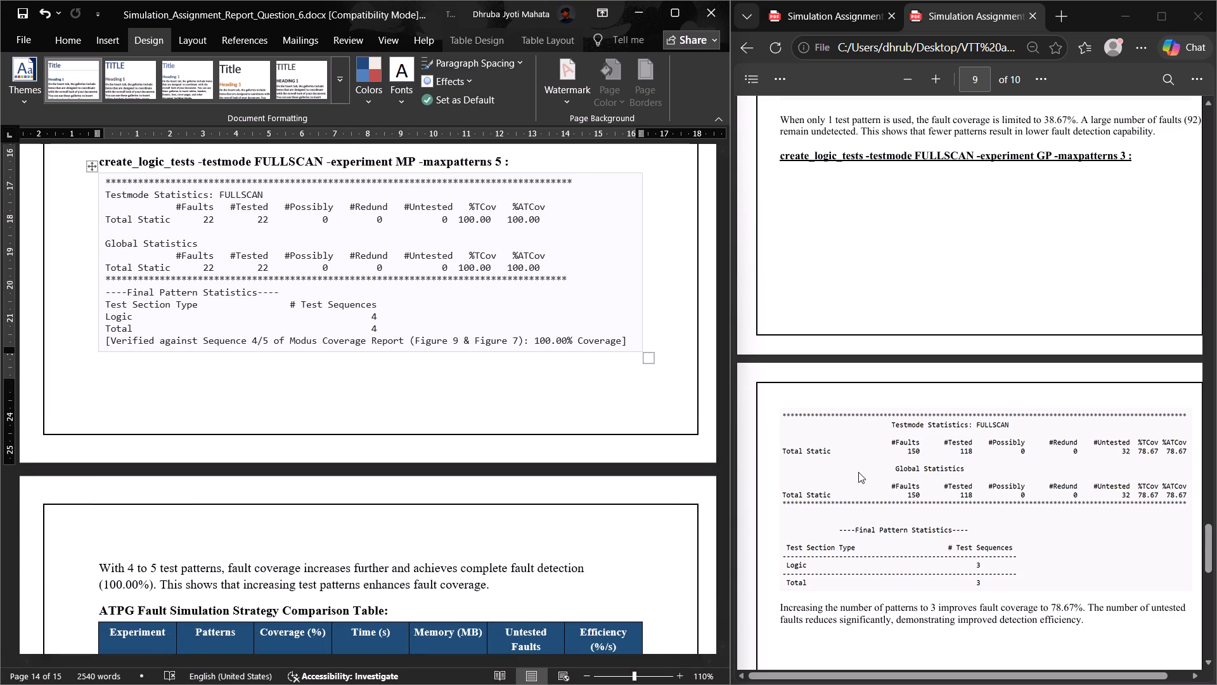
scroll(856, 466, down, 1)
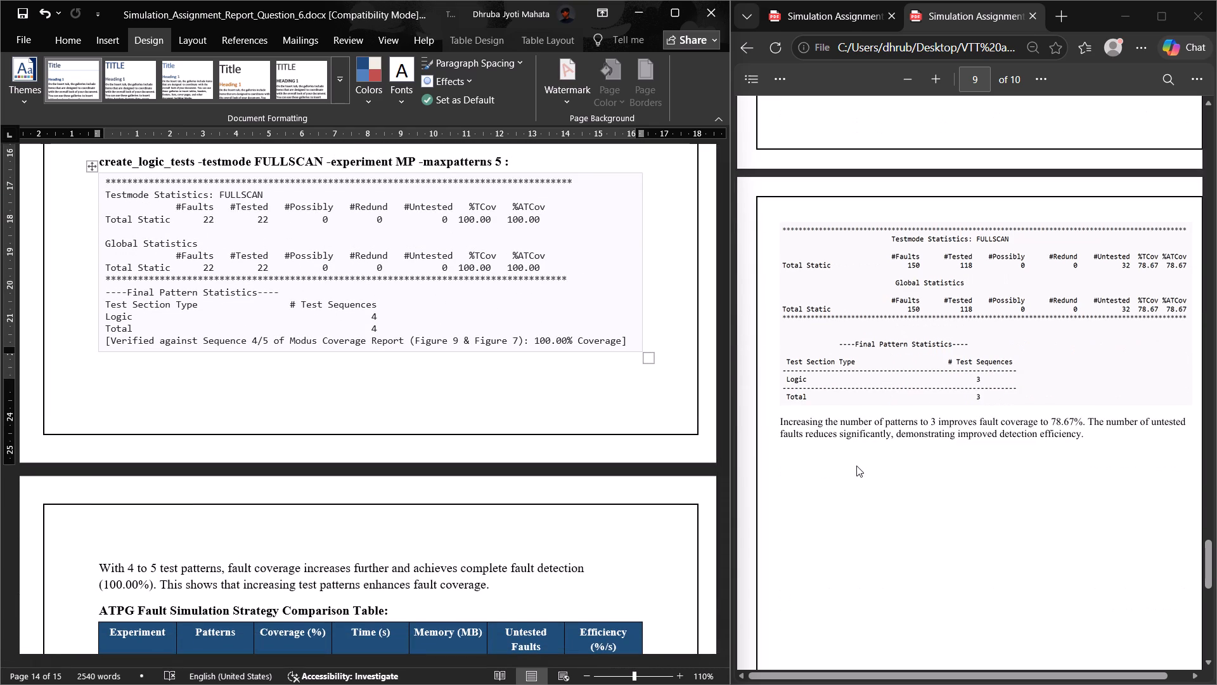
scroll(854, 467, down, 4)
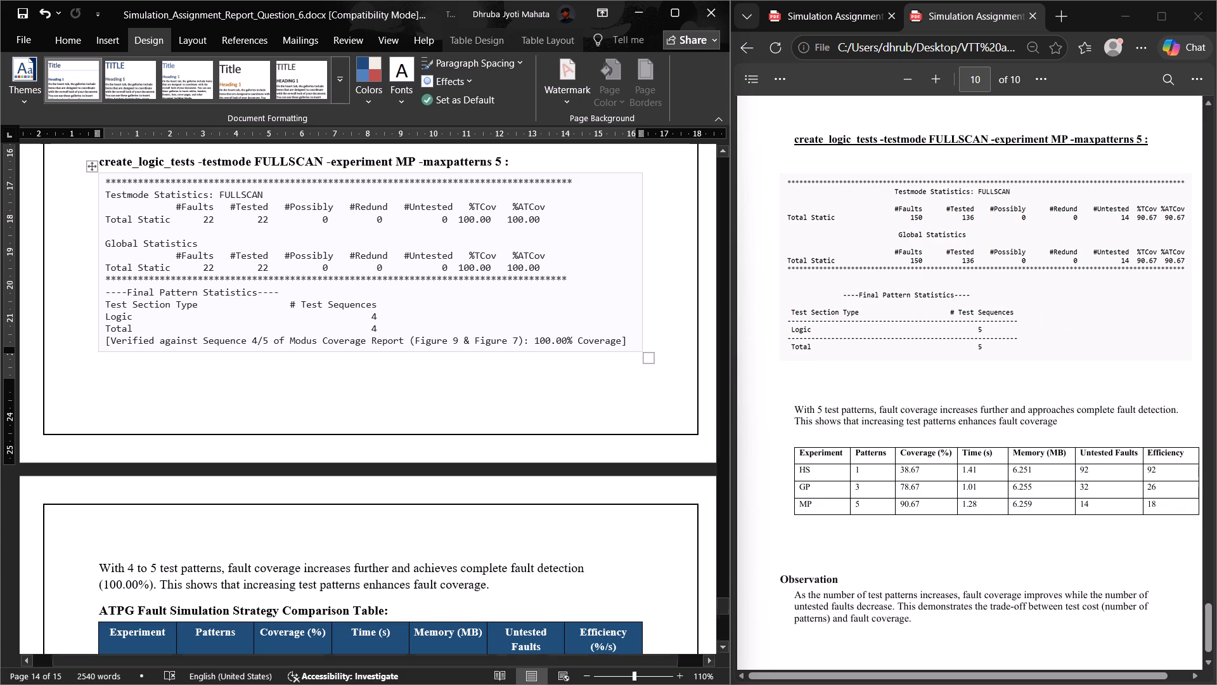
scroll(364, 447, down, 2)
scroll(364, 447, up, 3)
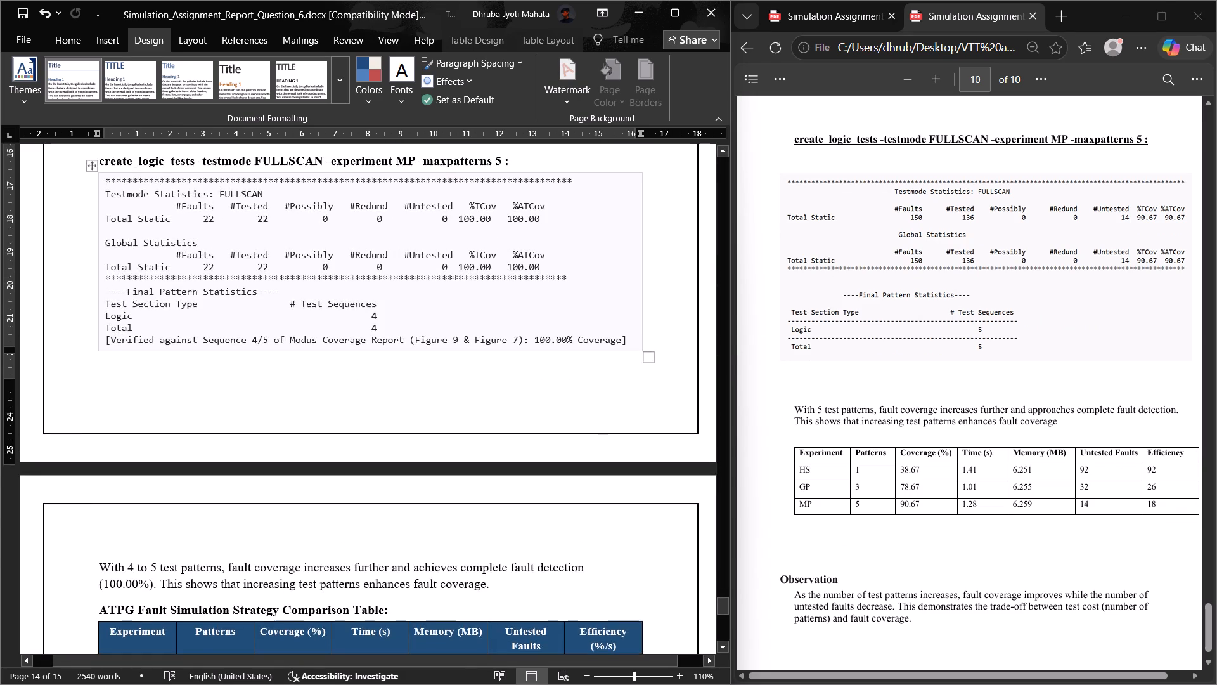
scroll(368, 442, up, 3)
scroll(368, 442, down, 4)
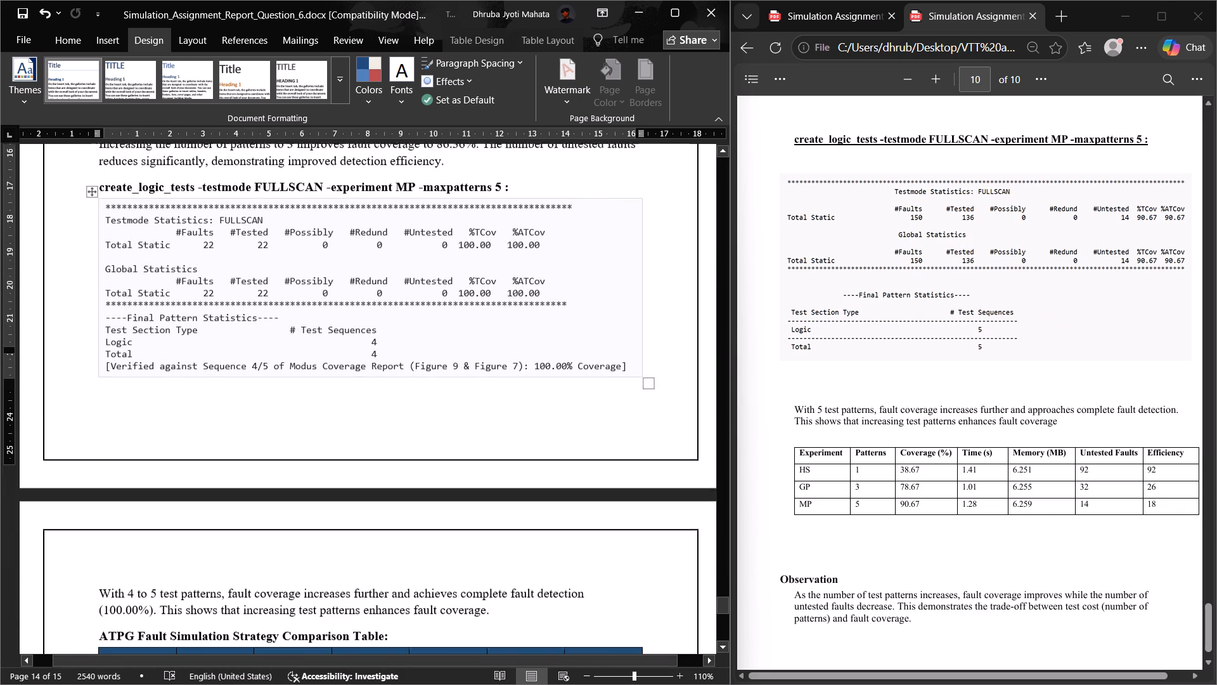
Remove "4 to" from the sentence above the ATPG comparison table so it begins "With 5 test patterns".
scroll(284, 485, down, 2)
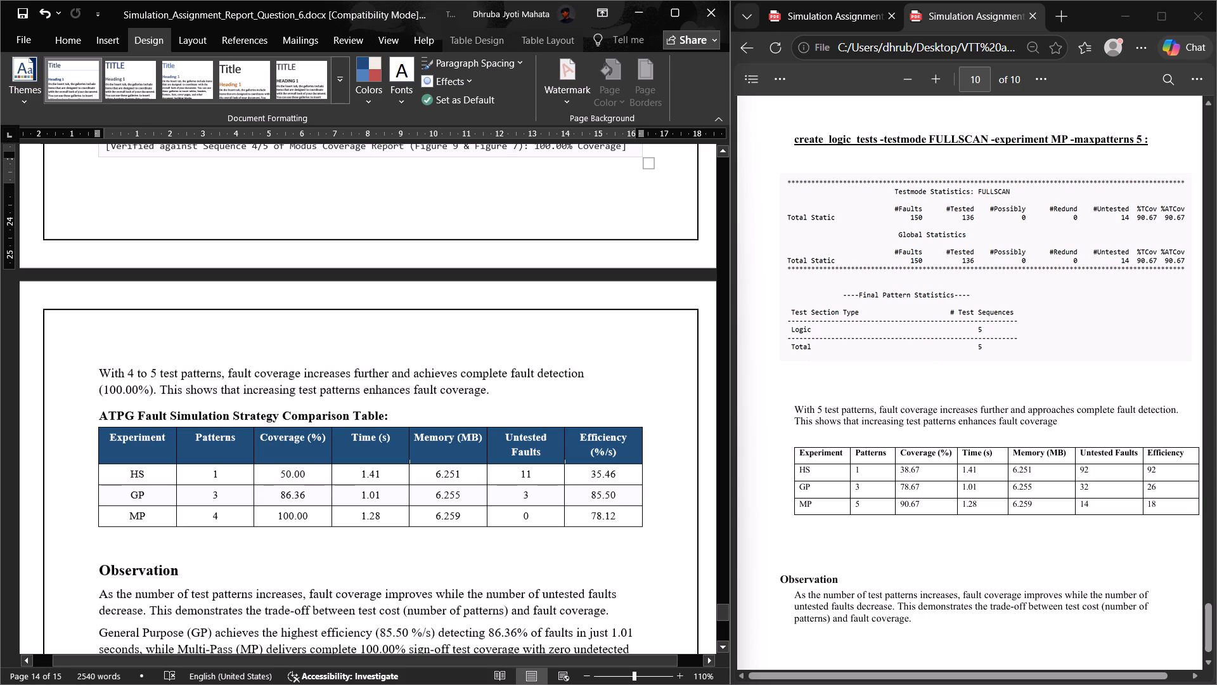
click(159, 378)
click(151, 377)
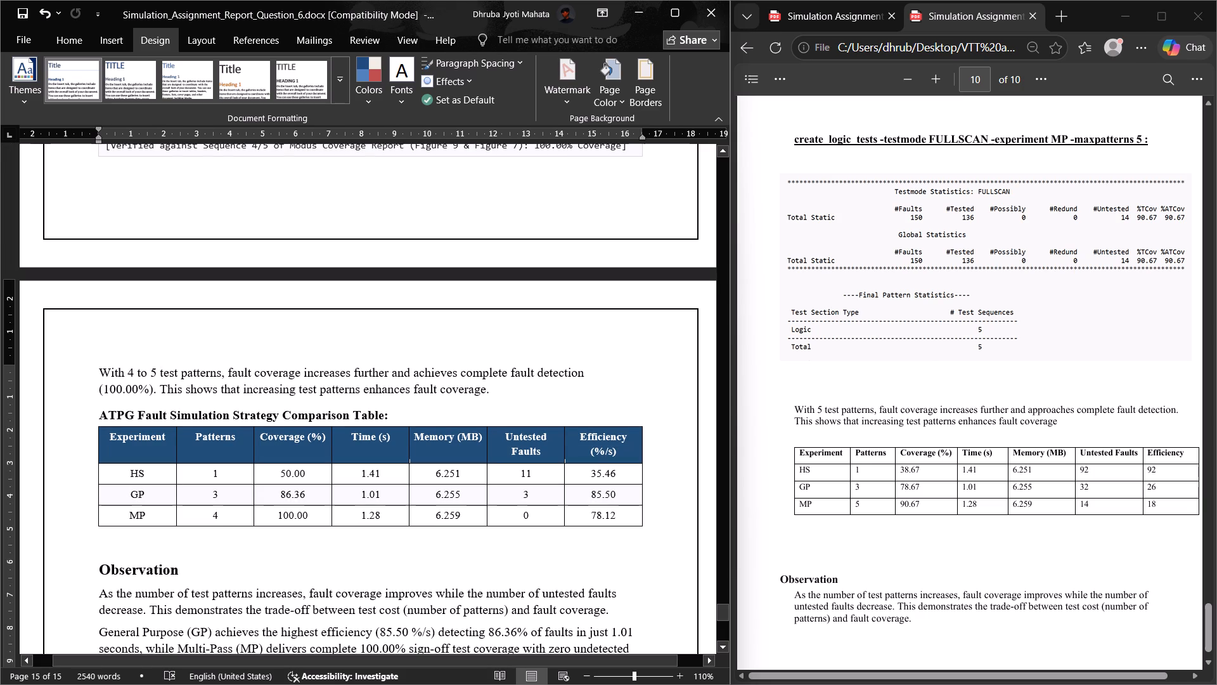
key(BackSpace)
key(BackSpace)
key(BackSpace)
key(BackSpace)
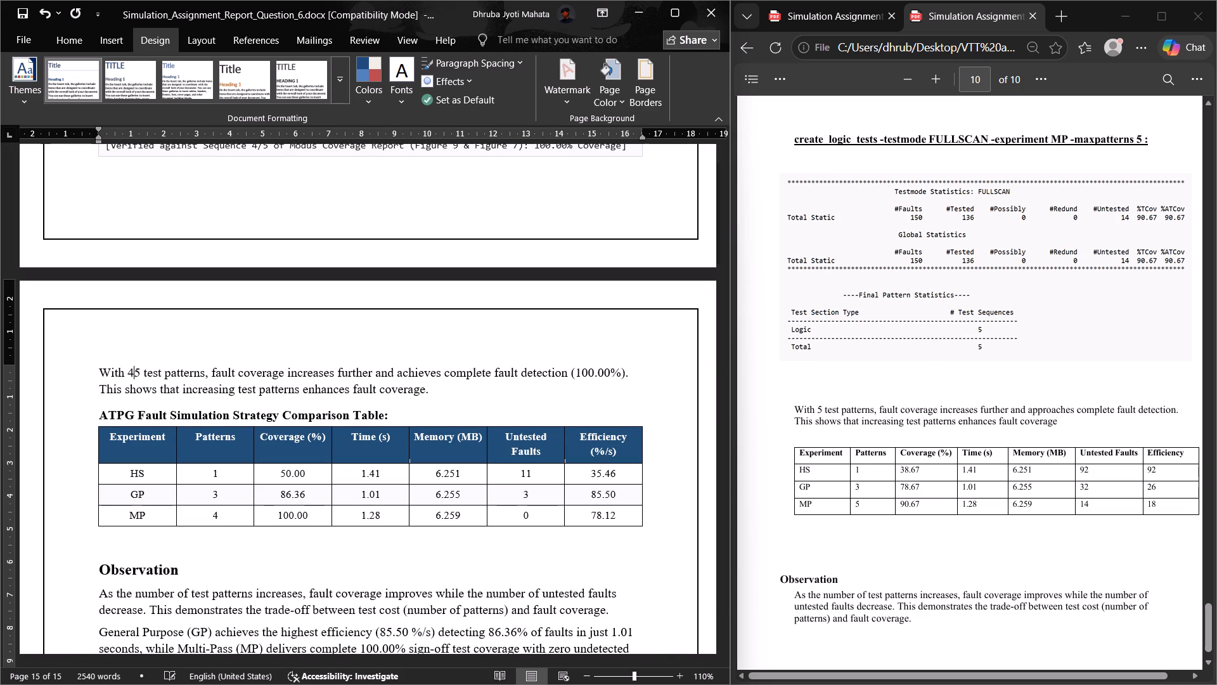
key(BackSpace)
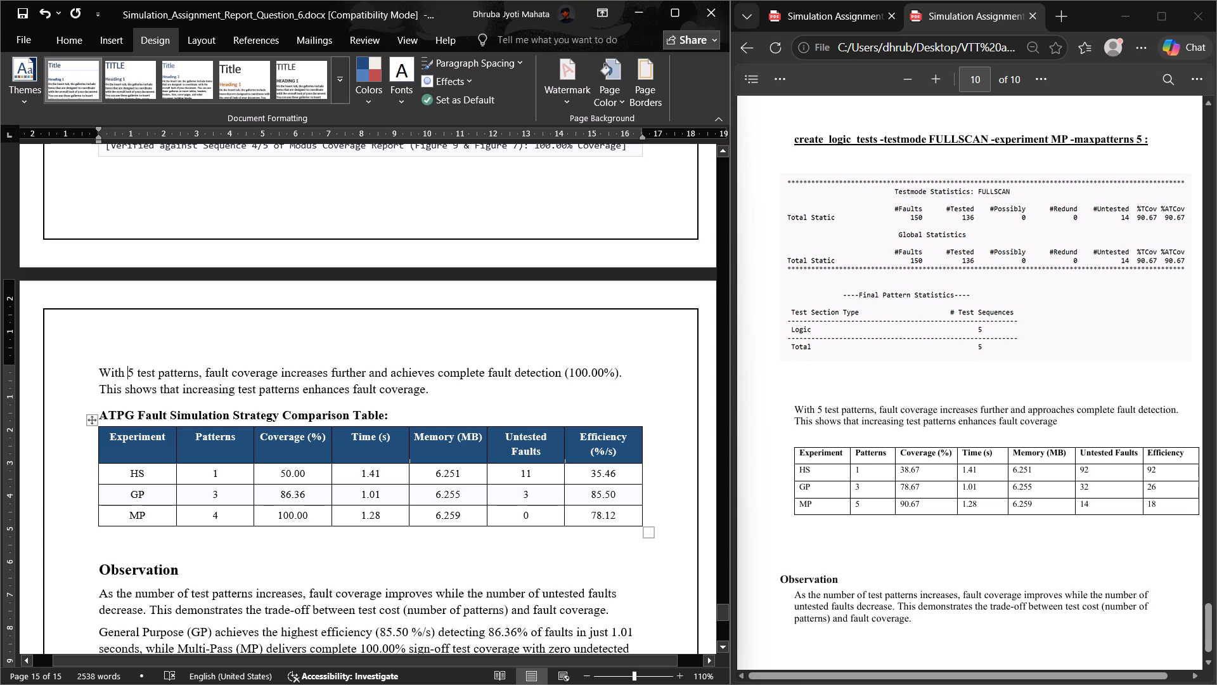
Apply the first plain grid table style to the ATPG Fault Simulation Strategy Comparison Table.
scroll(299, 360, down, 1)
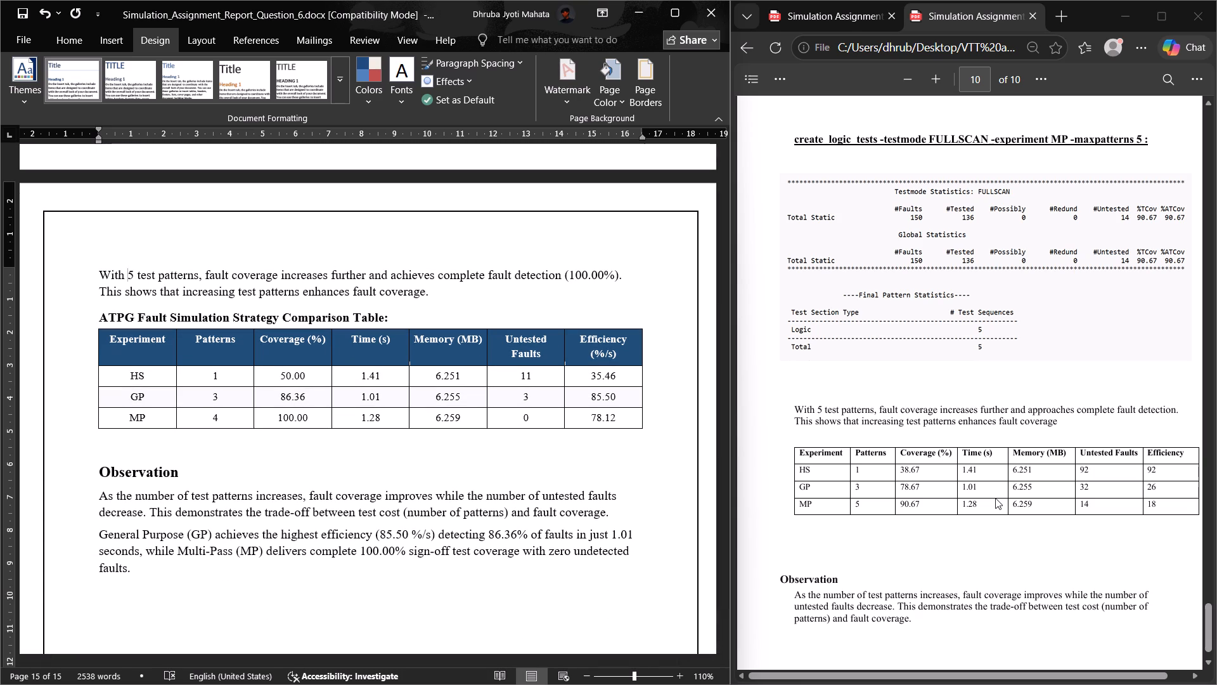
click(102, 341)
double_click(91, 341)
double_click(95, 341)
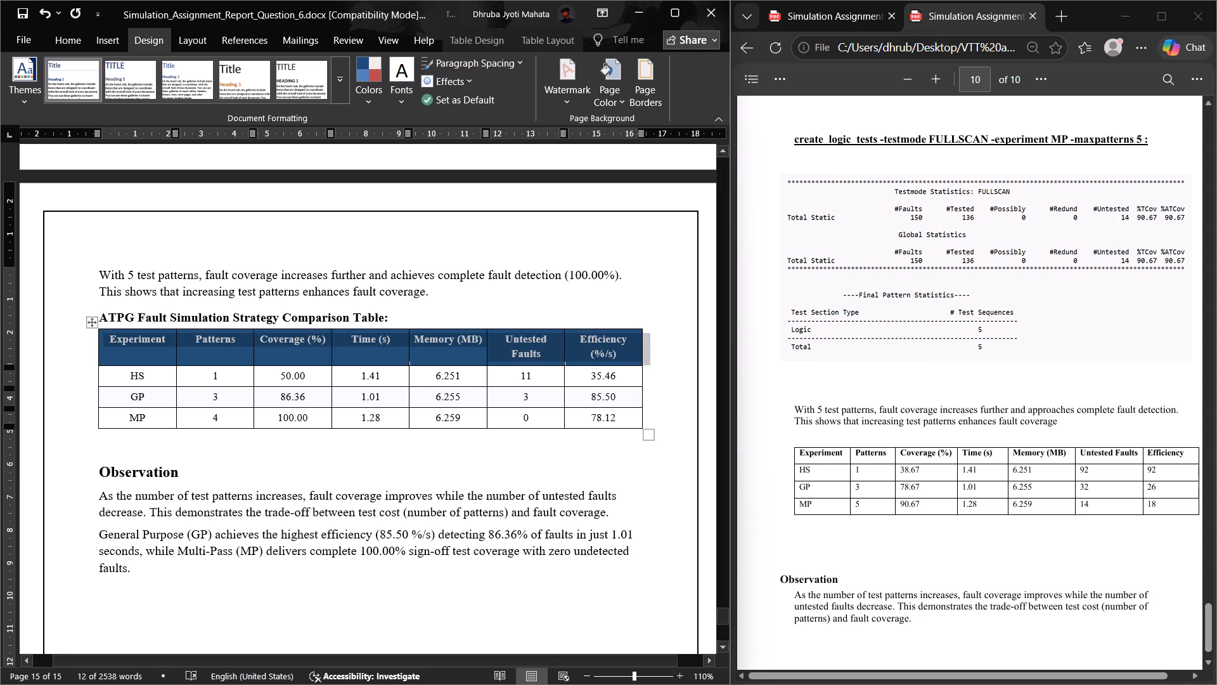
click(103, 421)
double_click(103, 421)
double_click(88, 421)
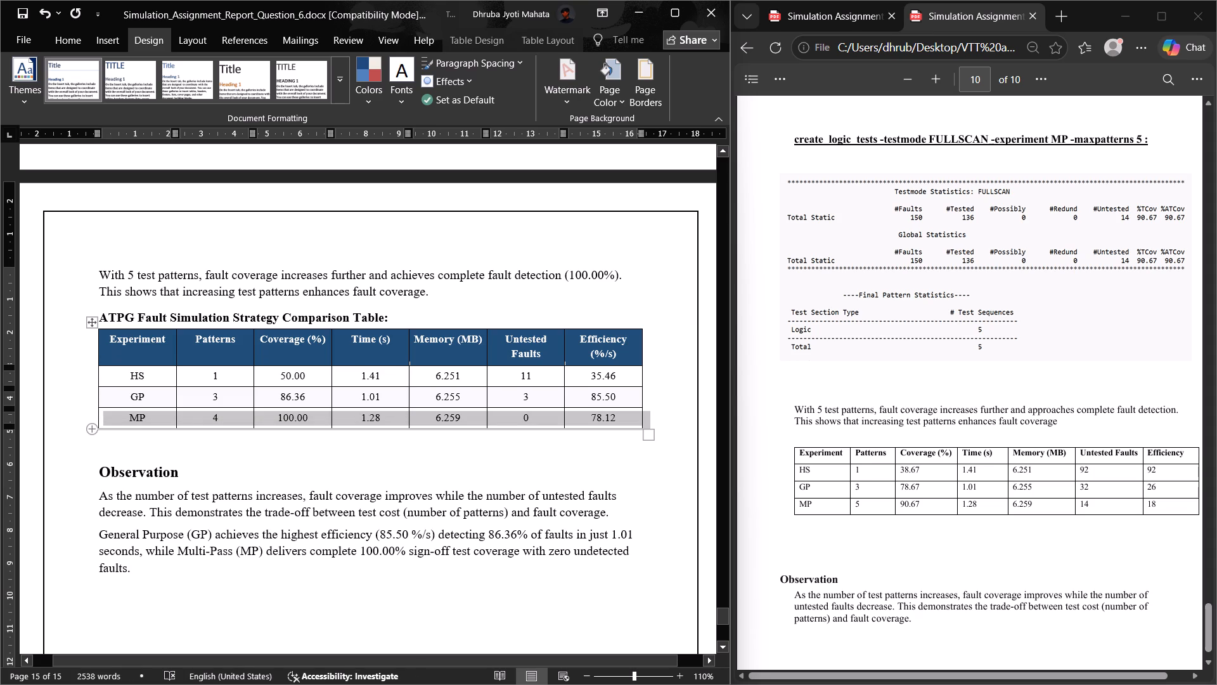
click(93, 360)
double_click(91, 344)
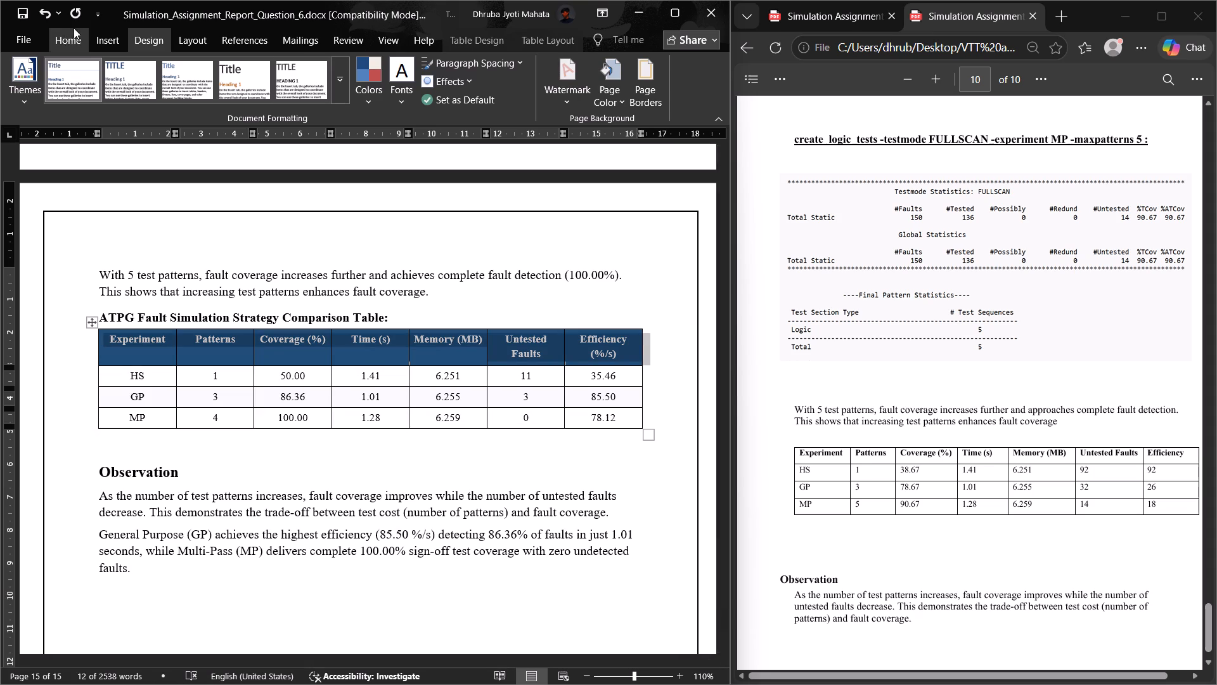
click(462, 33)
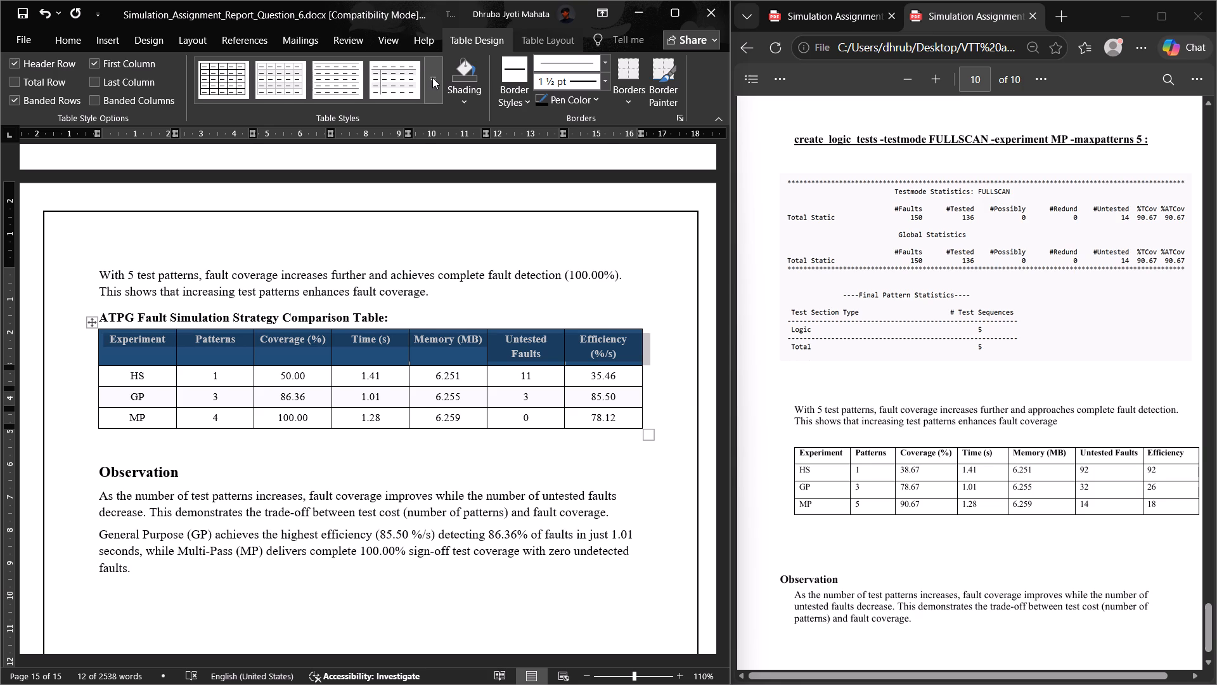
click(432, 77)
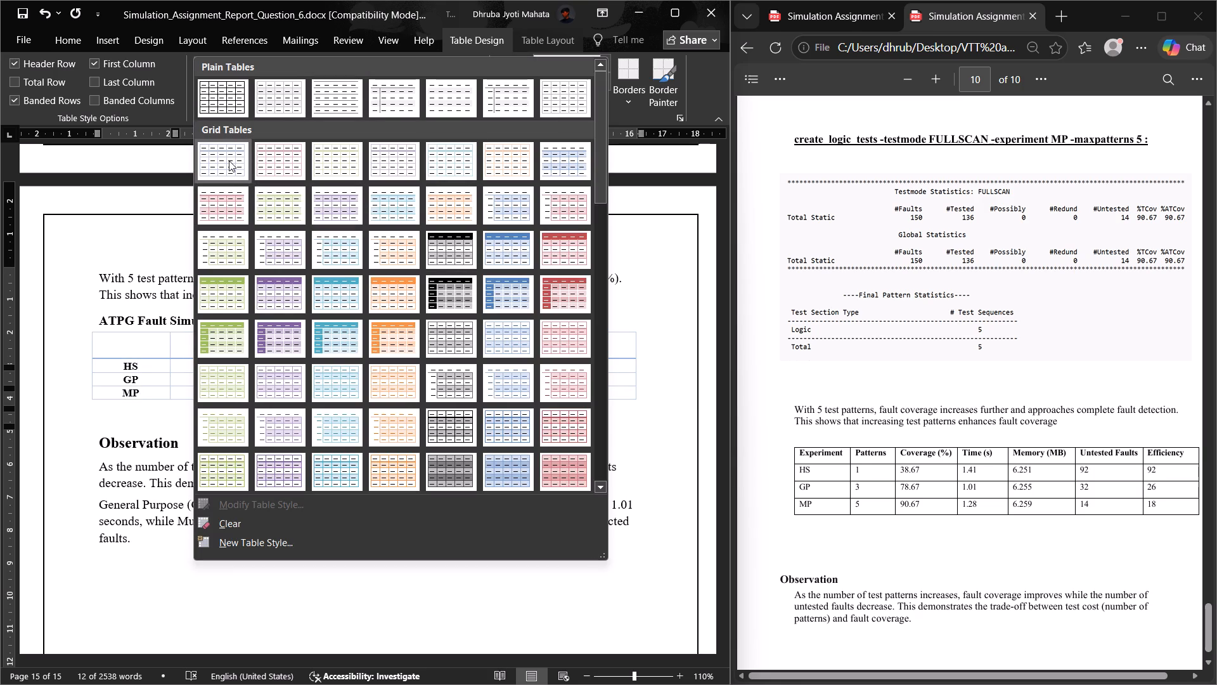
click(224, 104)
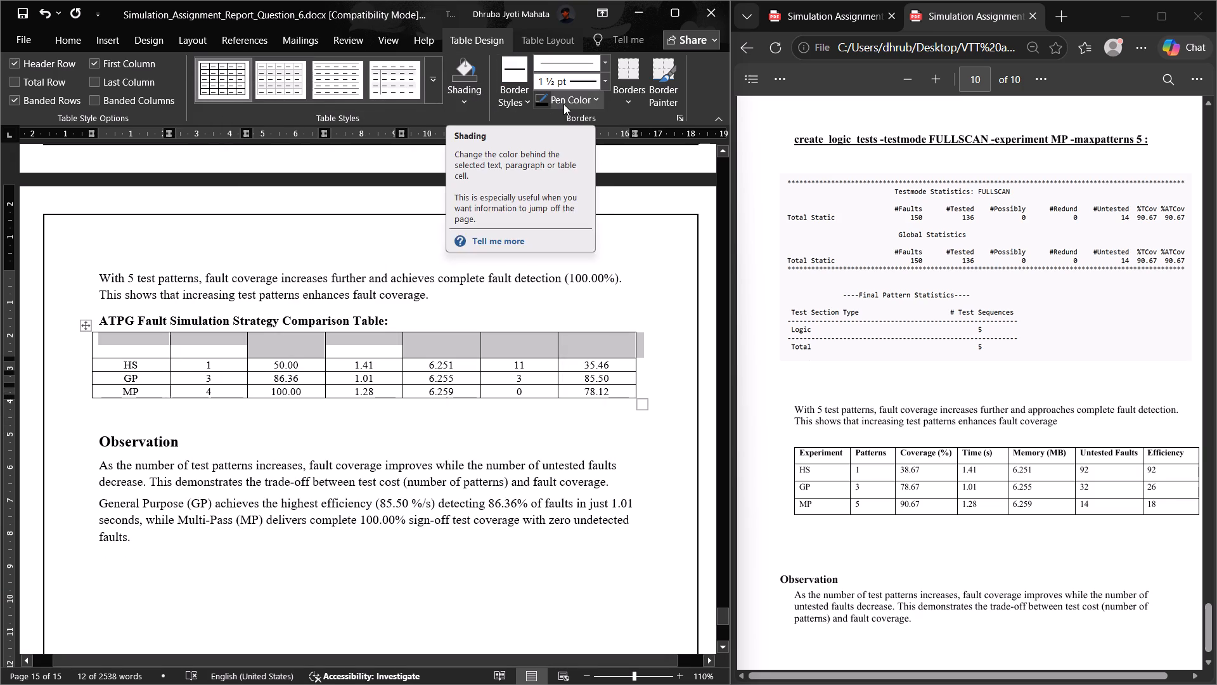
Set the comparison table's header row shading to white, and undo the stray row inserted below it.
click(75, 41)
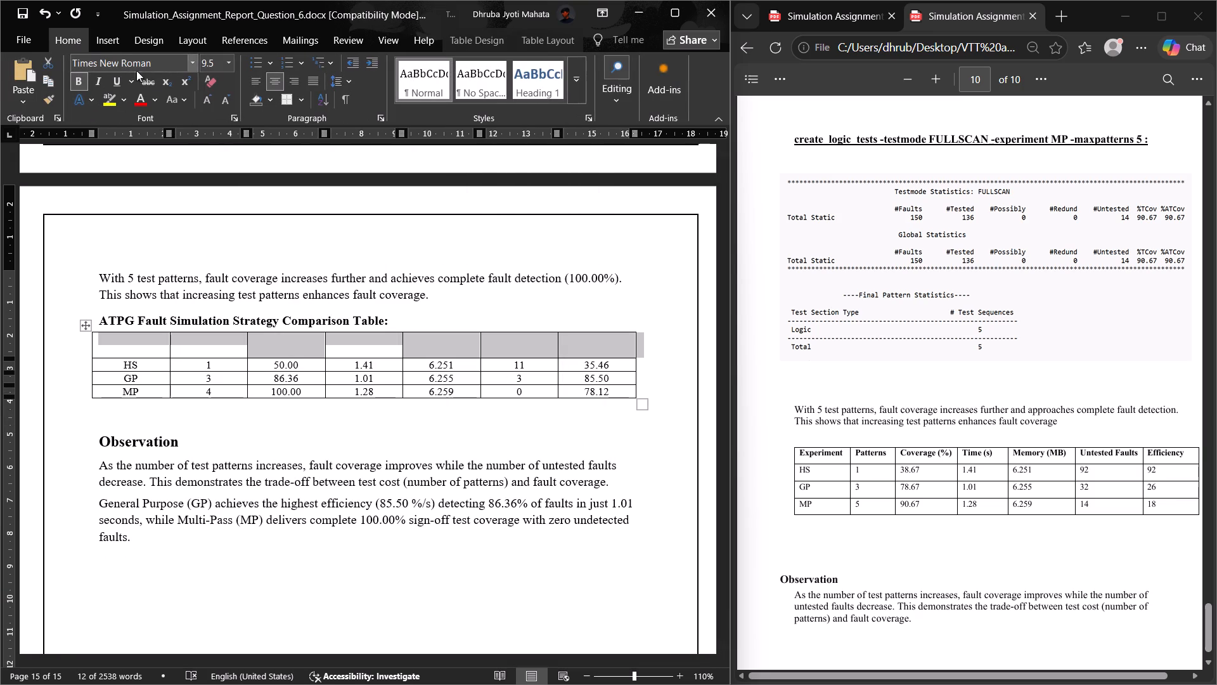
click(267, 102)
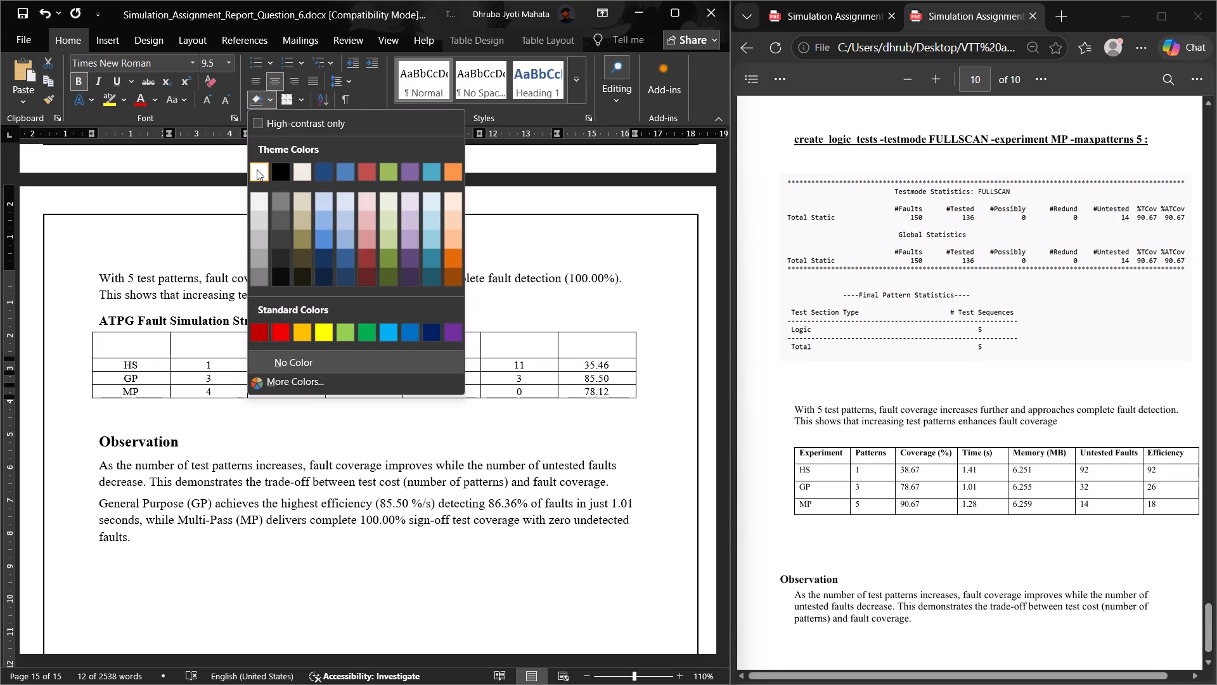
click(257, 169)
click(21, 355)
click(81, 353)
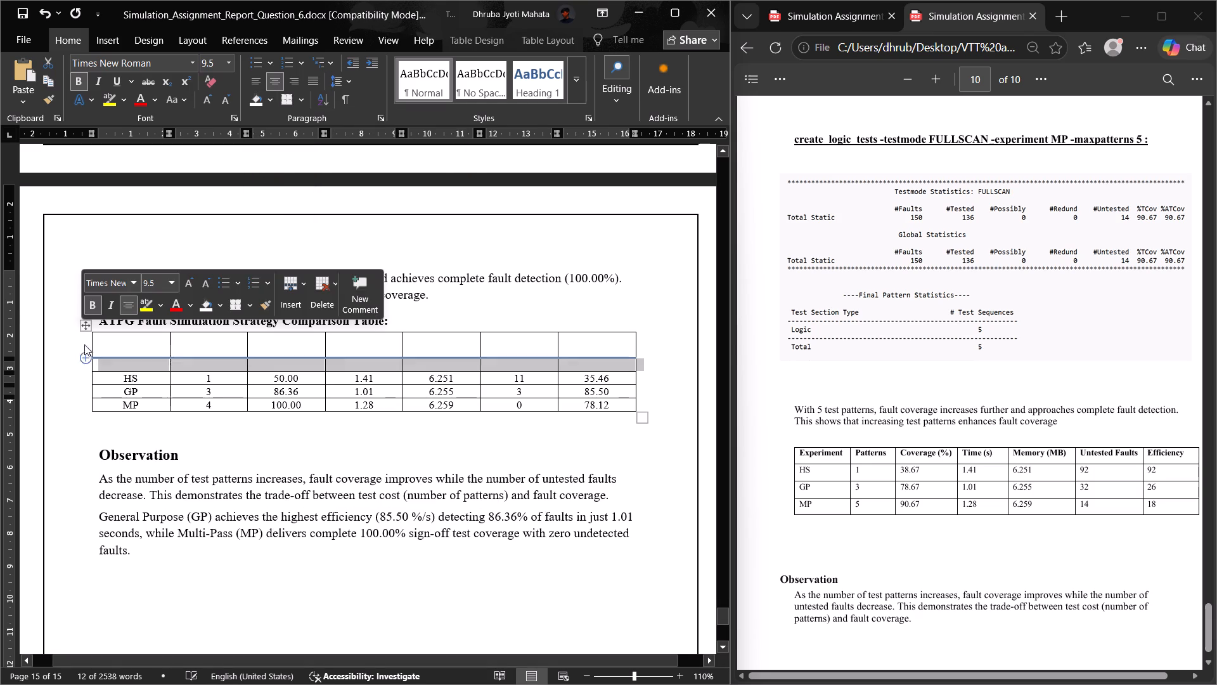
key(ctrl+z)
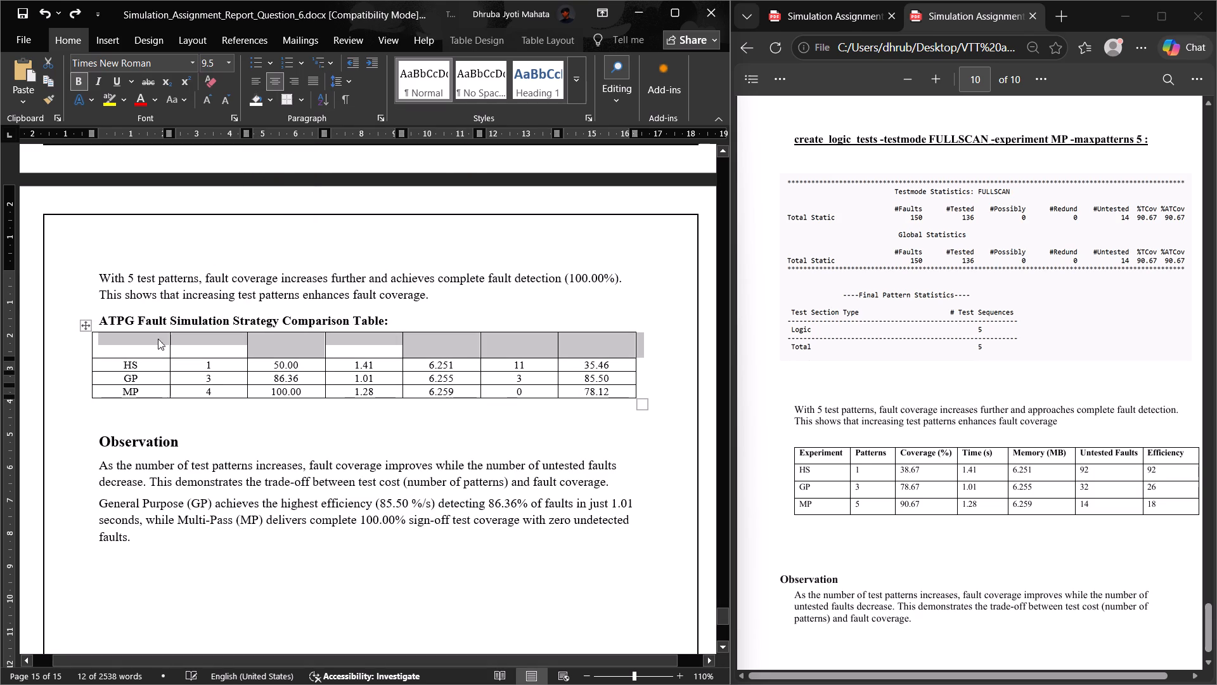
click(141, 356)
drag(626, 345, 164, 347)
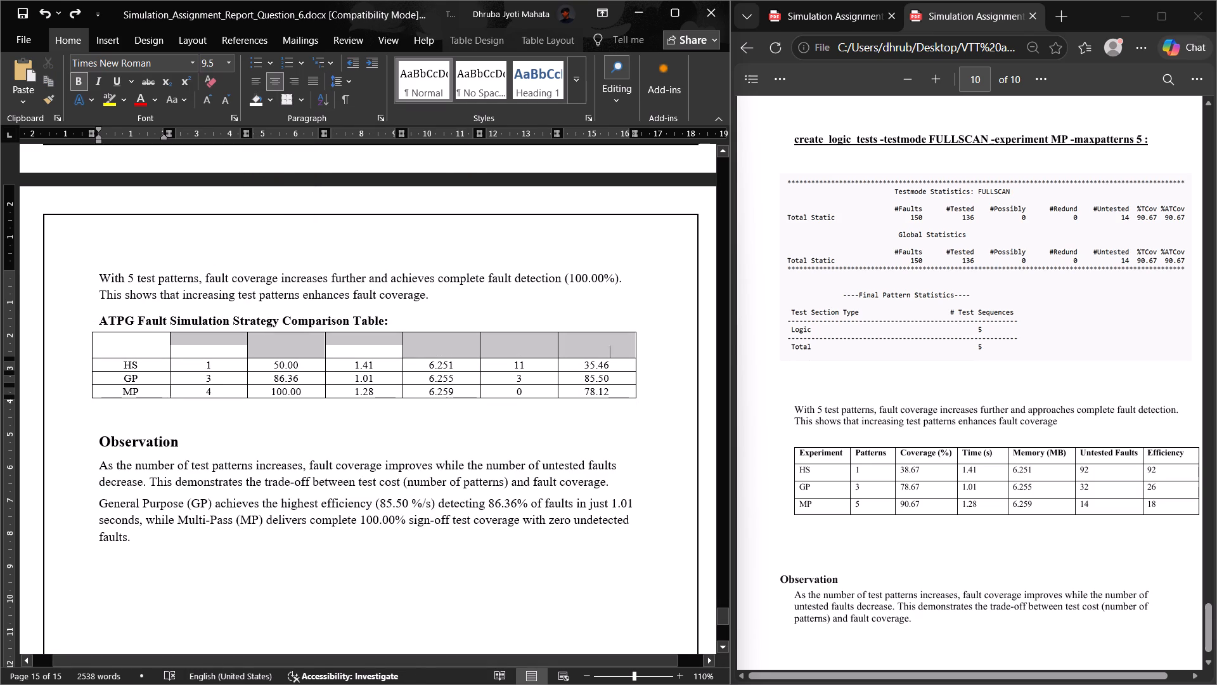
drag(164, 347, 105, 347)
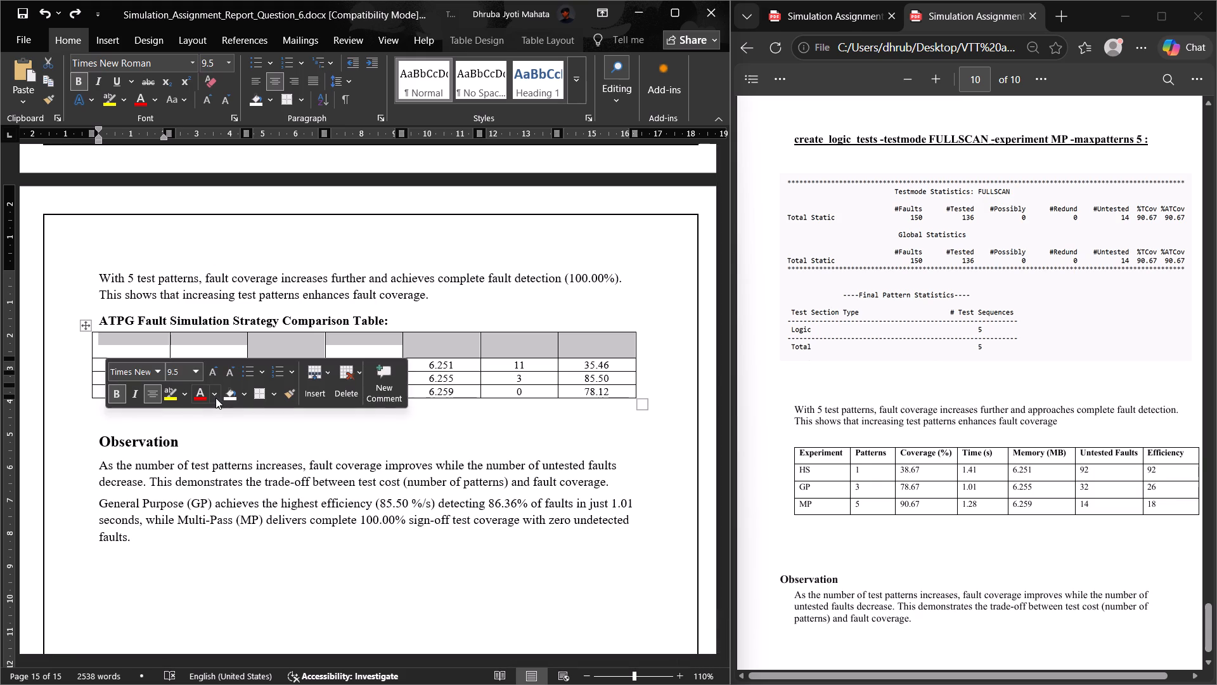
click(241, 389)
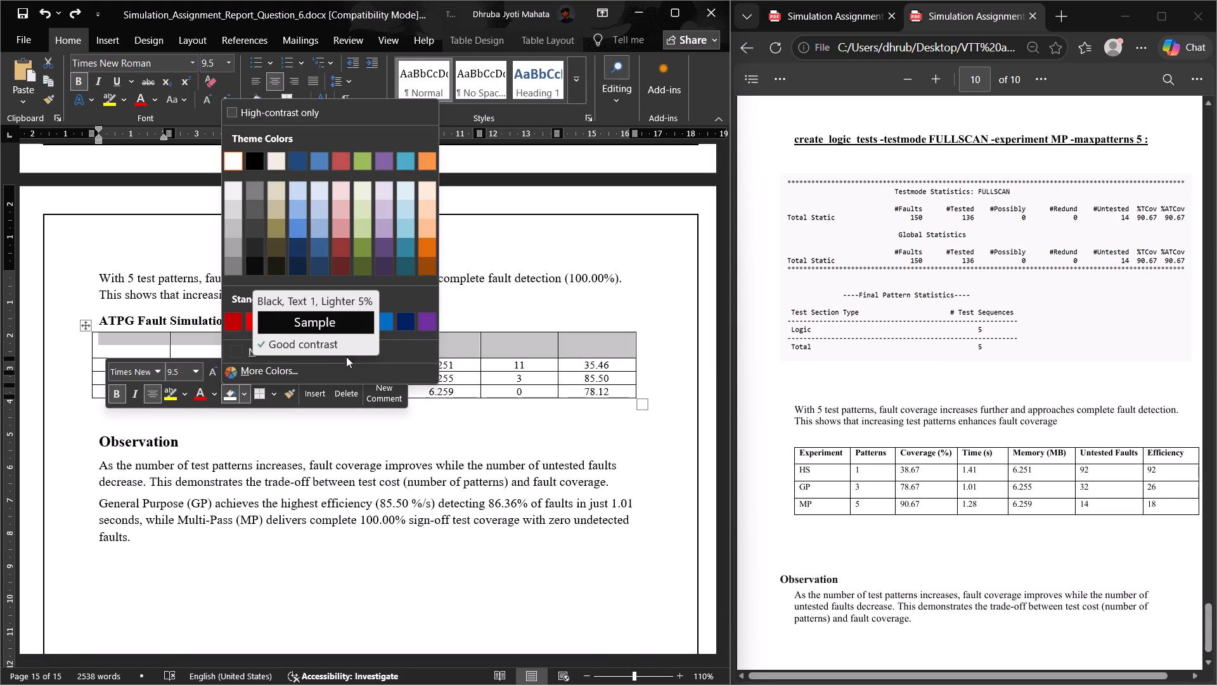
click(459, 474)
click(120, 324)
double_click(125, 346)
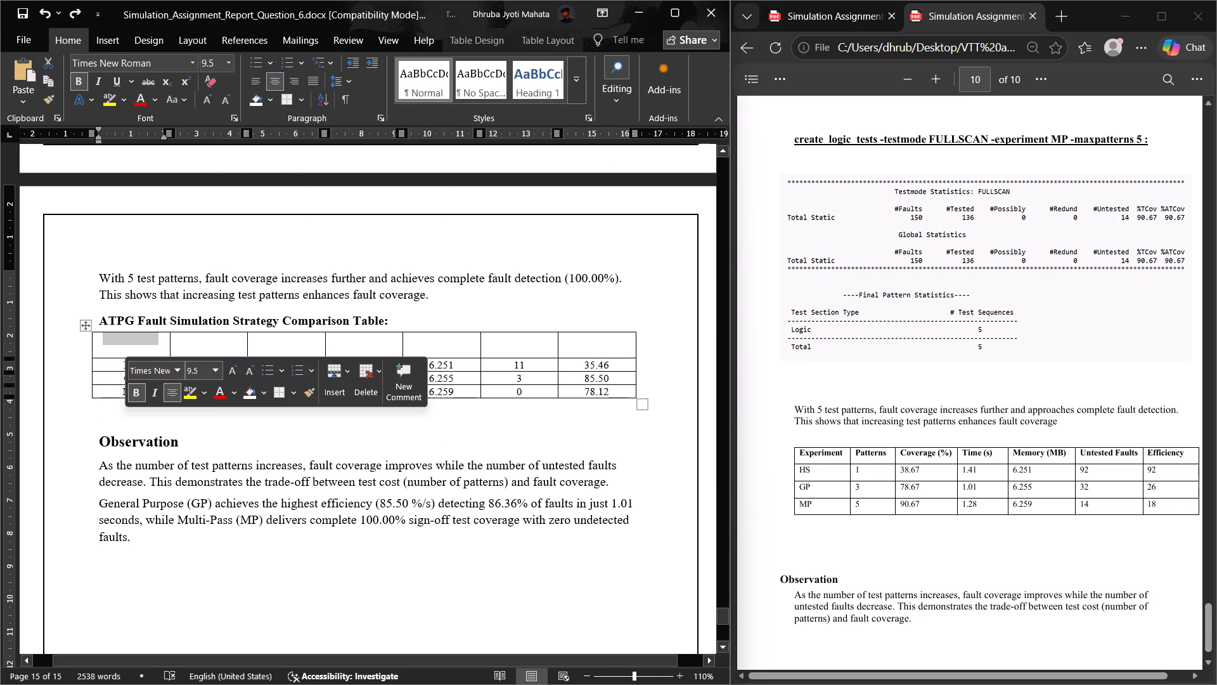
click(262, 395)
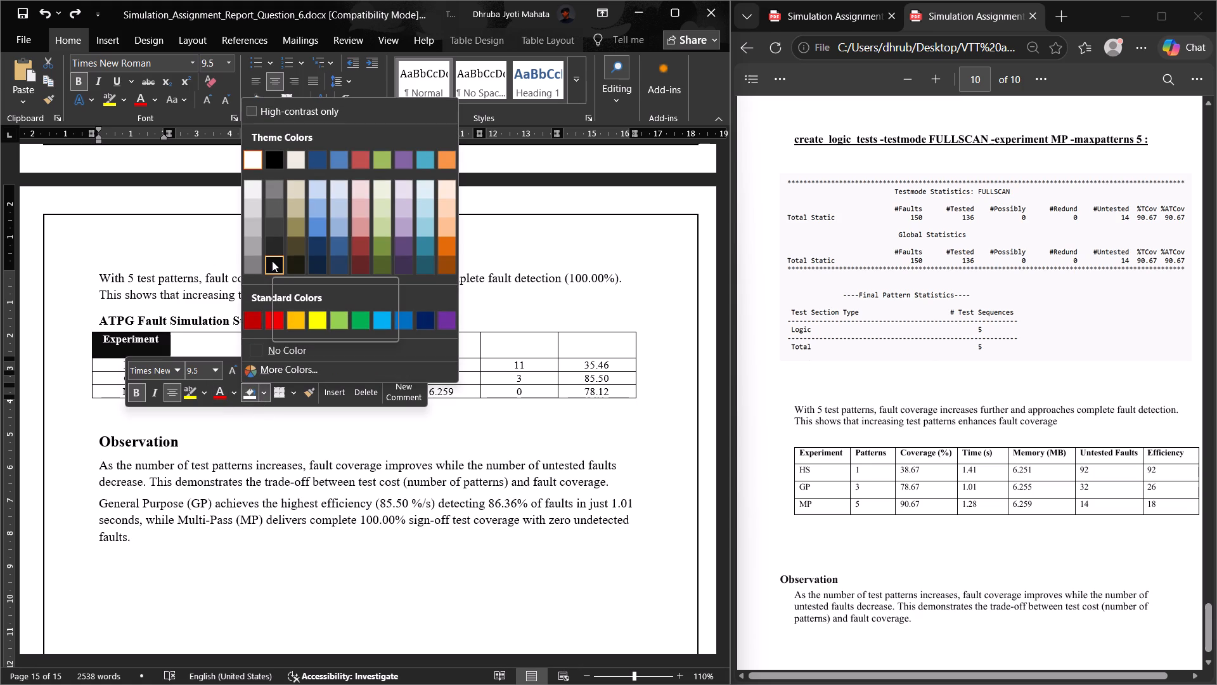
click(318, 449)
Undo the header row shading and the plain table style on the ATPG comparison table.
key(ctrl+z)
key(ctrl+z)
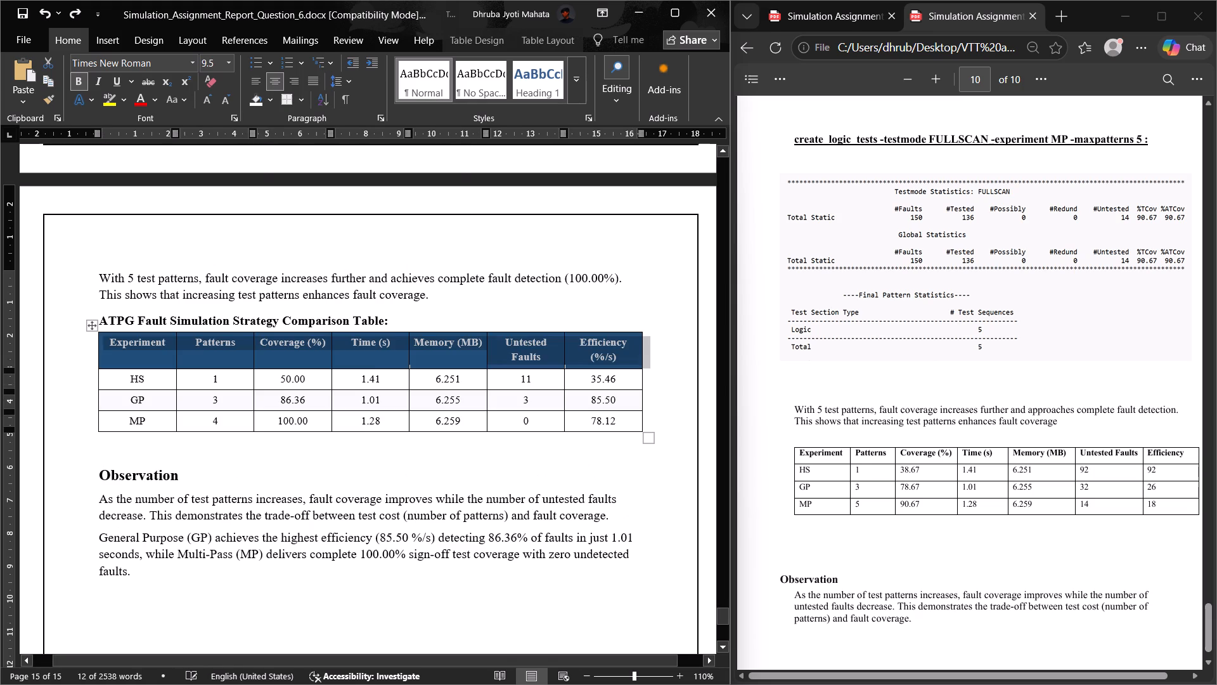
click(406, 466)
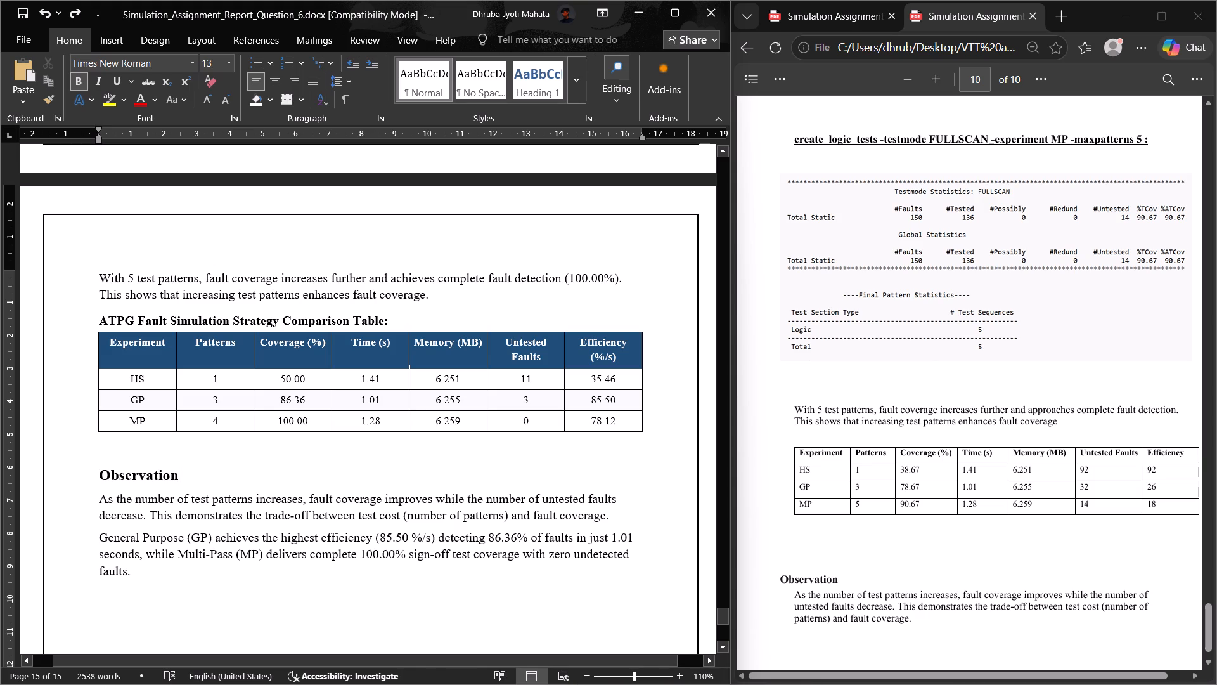
Review the report's closing pages, from the Observation section back through the test-pattern output to the C70 execution screenshot.
scroll(643, 502, down, 2)
scroll(1136, 533, down, 6)
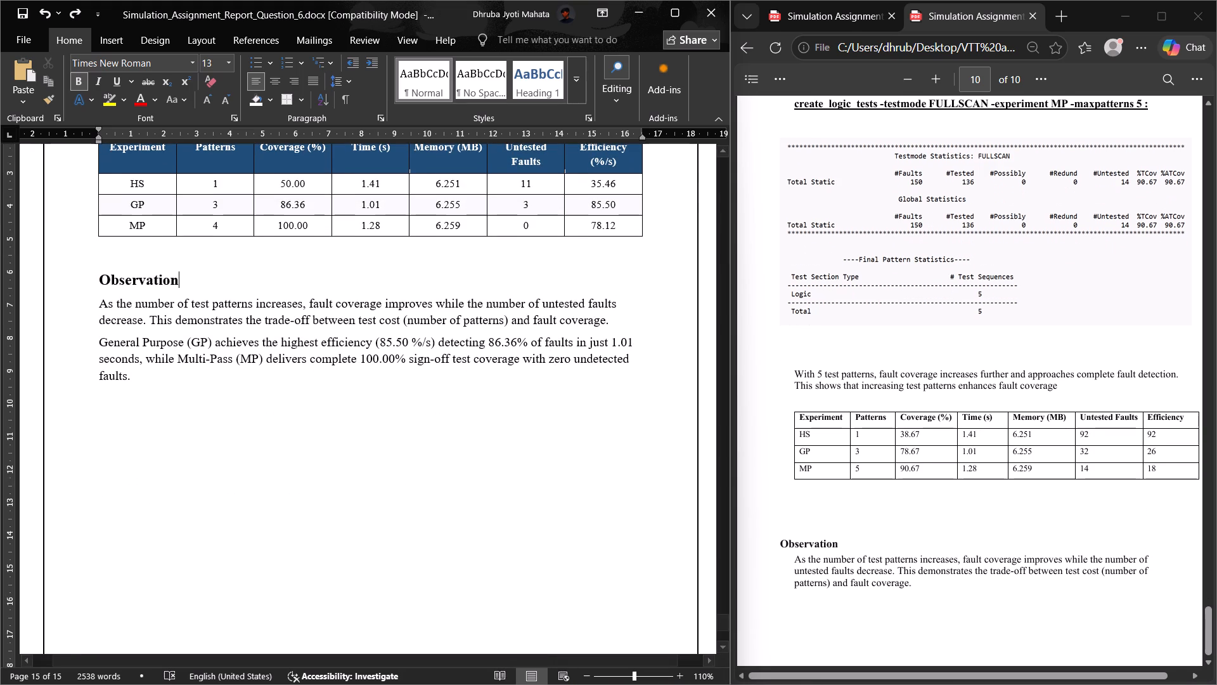
scroll(515, 493, up, 2)
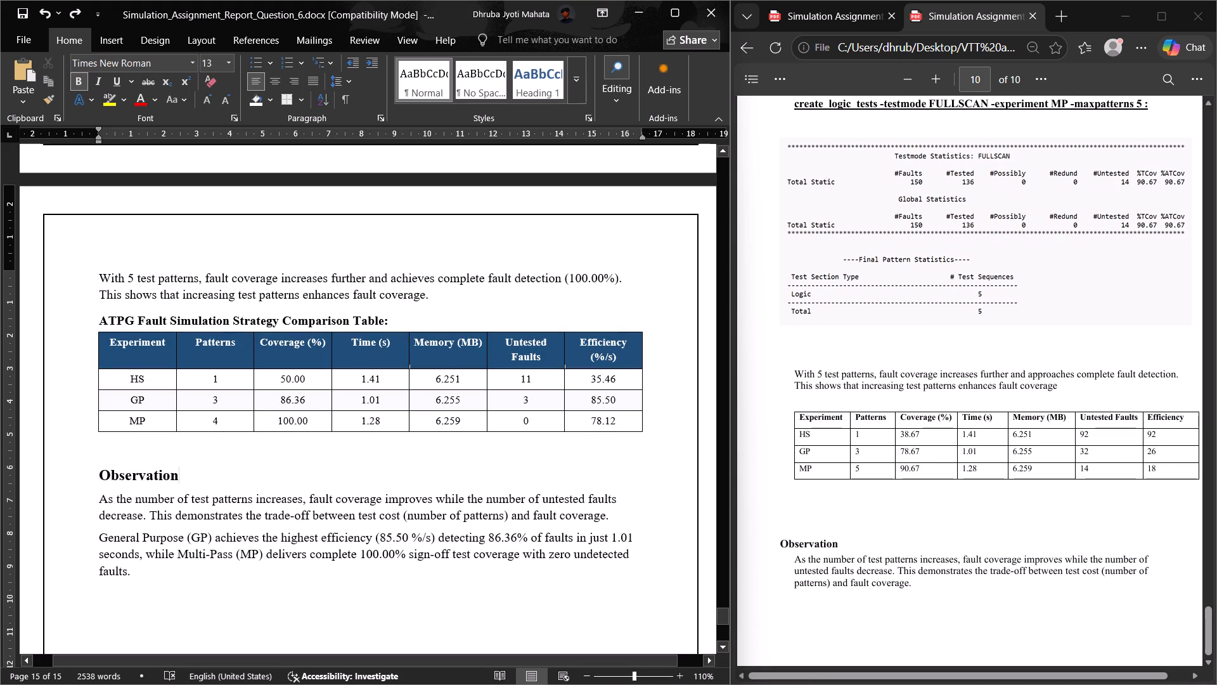
scroll(498, 506, up, 13)
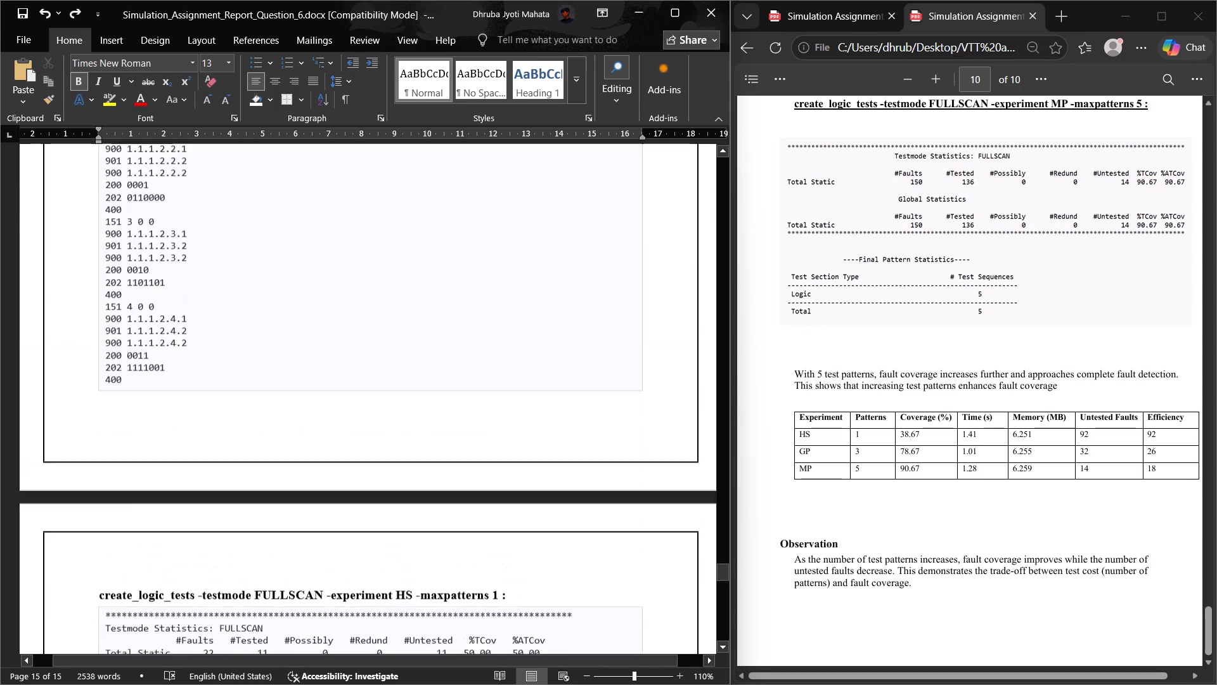
scroll(502, 514, up, 7)
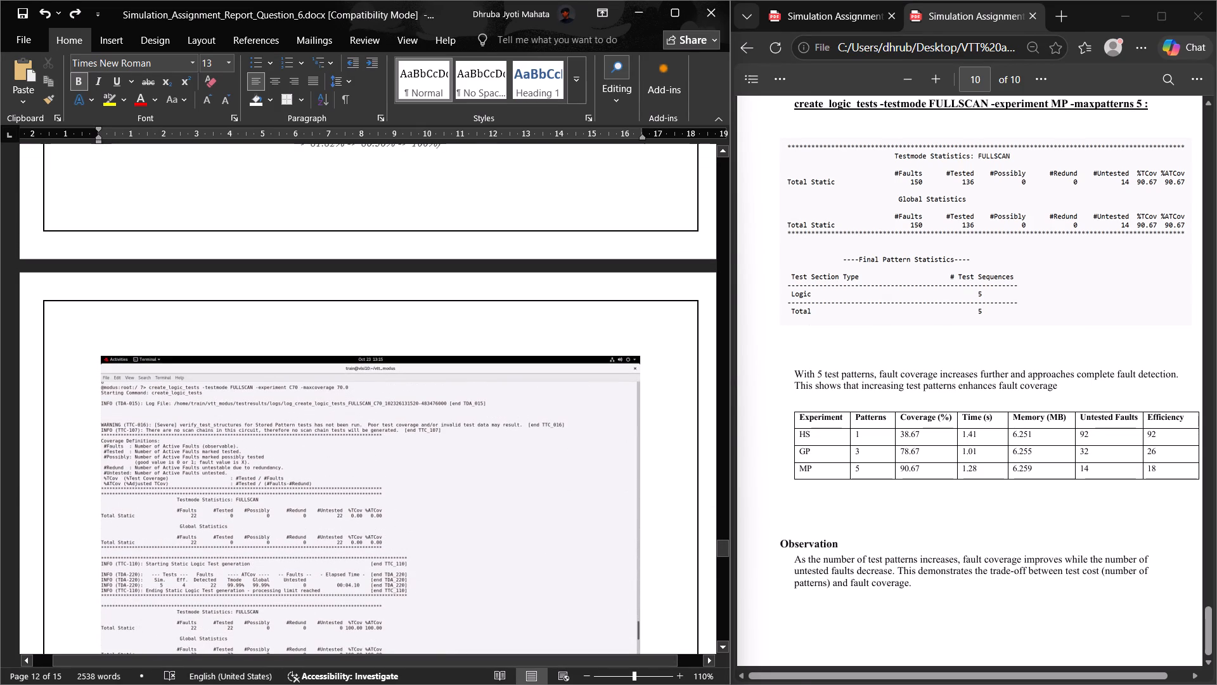
Examine the Cadence Modus execution screenshots in Figures 10, 9, 8 and 7 up close, checking their text and captions.
ctrl+scroll(207, 523, up, 9)
scroll(537, 525, down, 3)
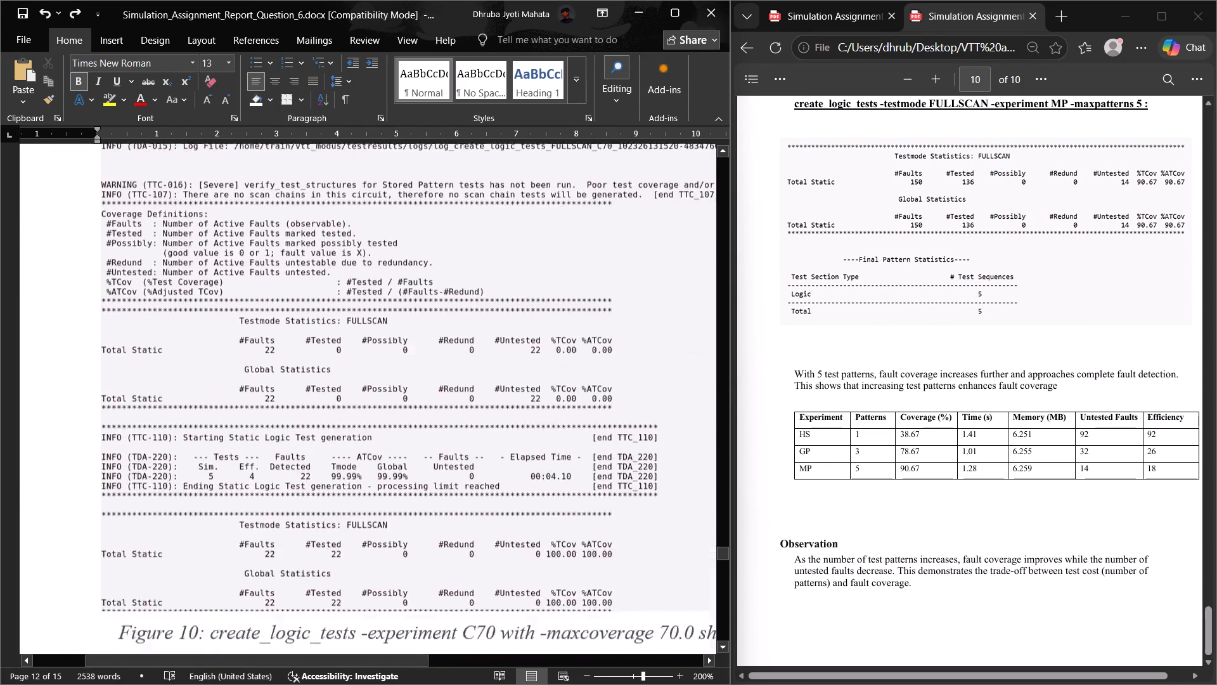
scroll(536, 525, up, 1)
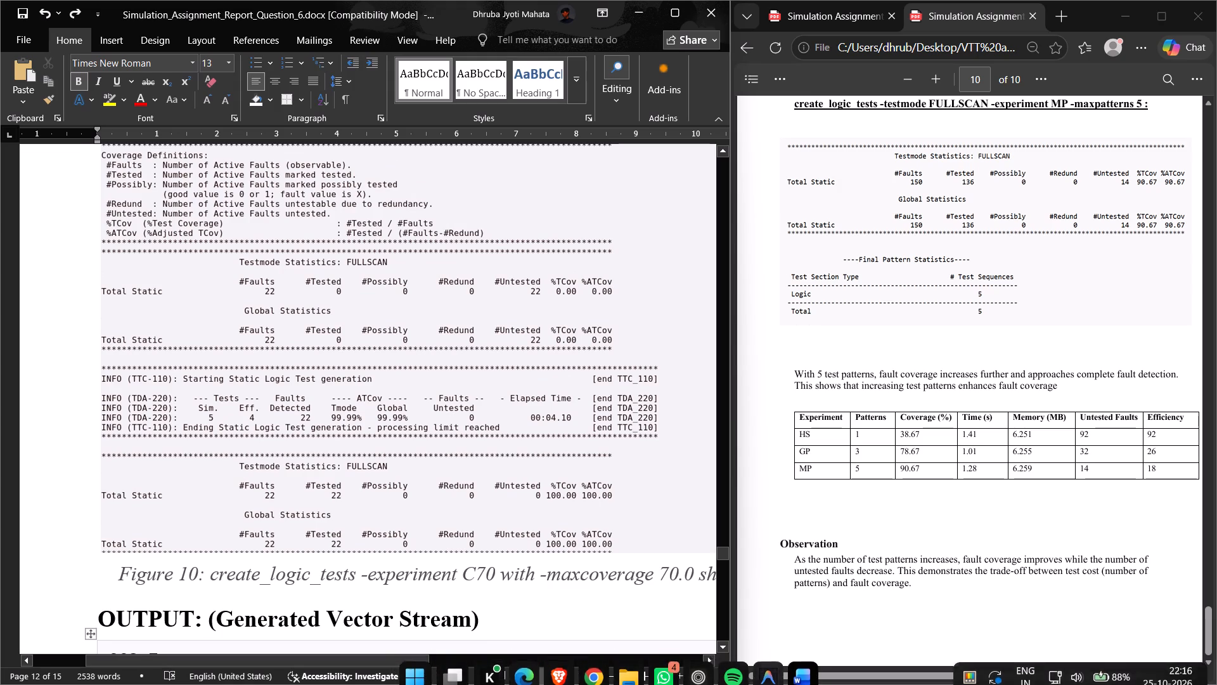
drag(311, 666, 359, 672)
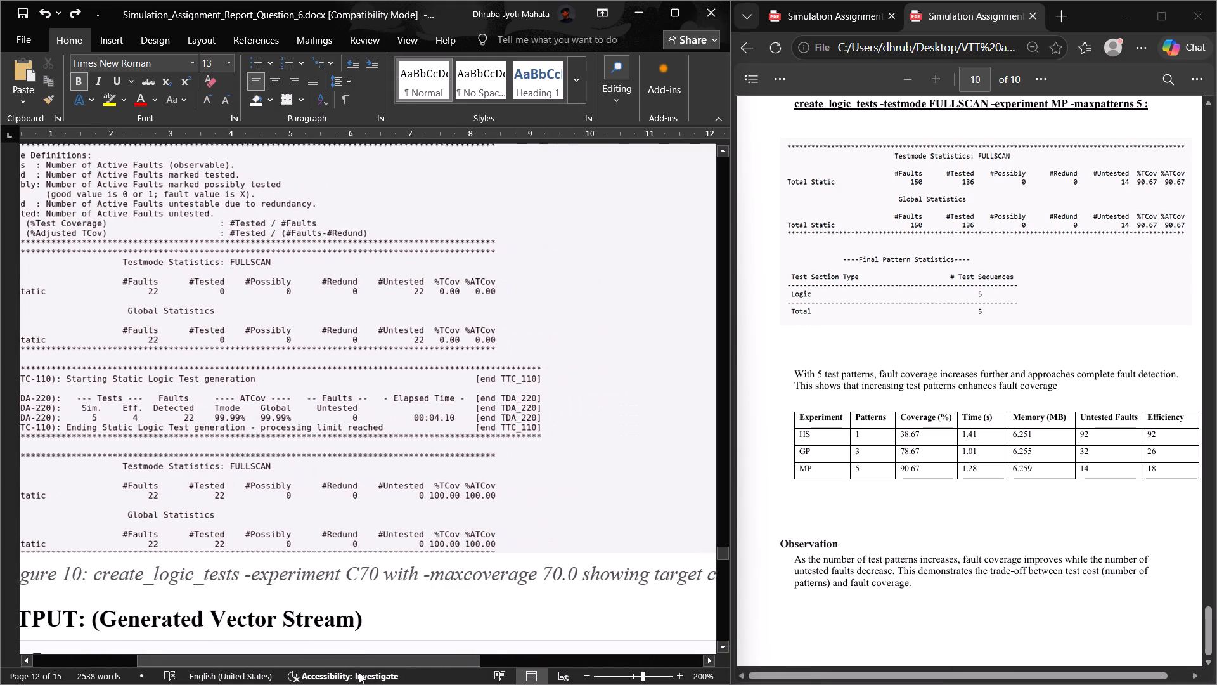
drag(359, 672, 336, 669)
scroll(331, 491, up, 6)
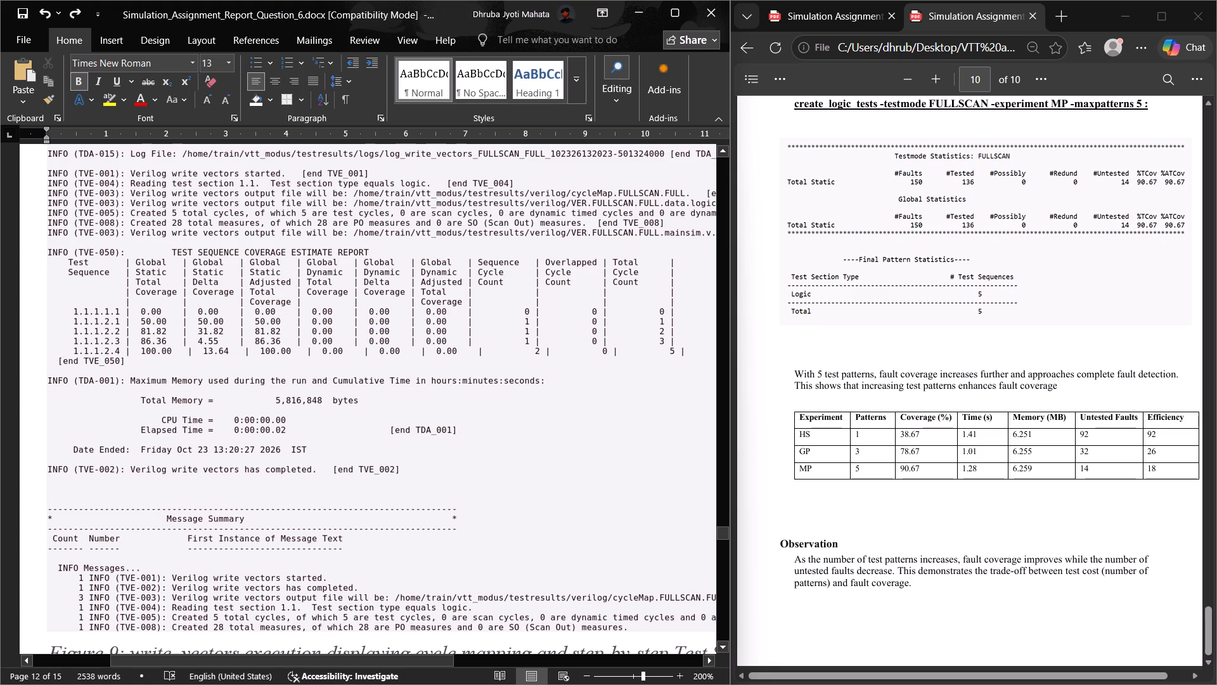
drag(273, 661, 257, 661)
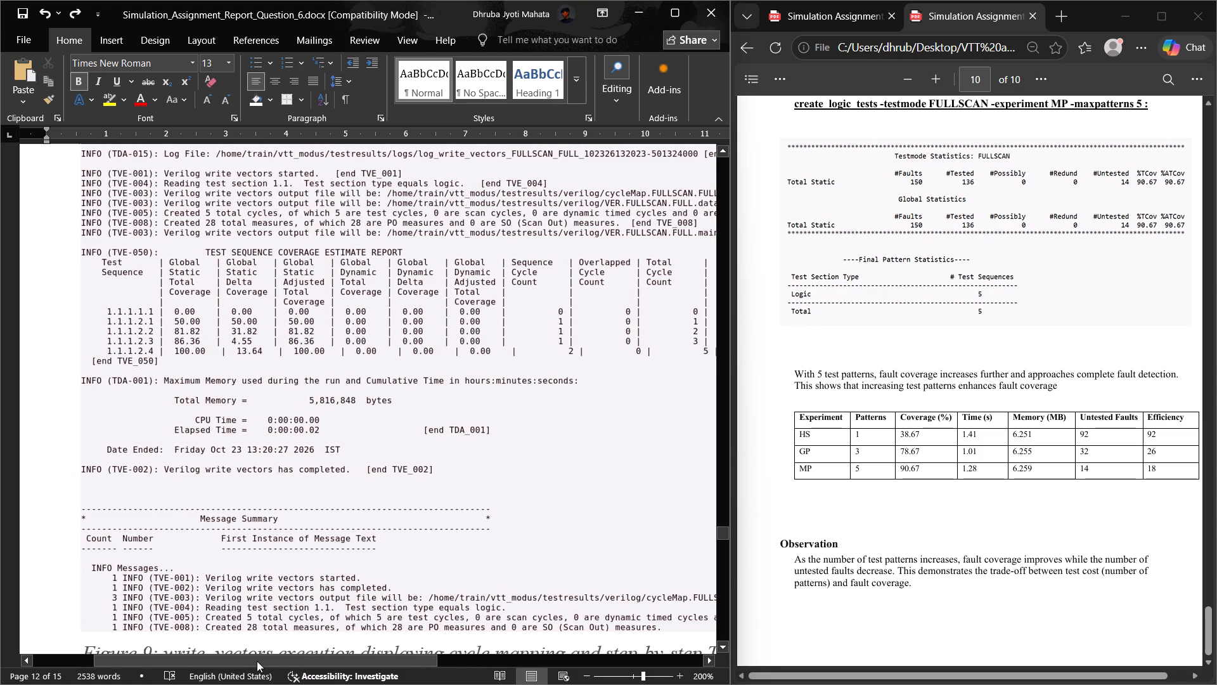
drag(257, 661, 286, 666)
scroll(252, 495, up, 3)
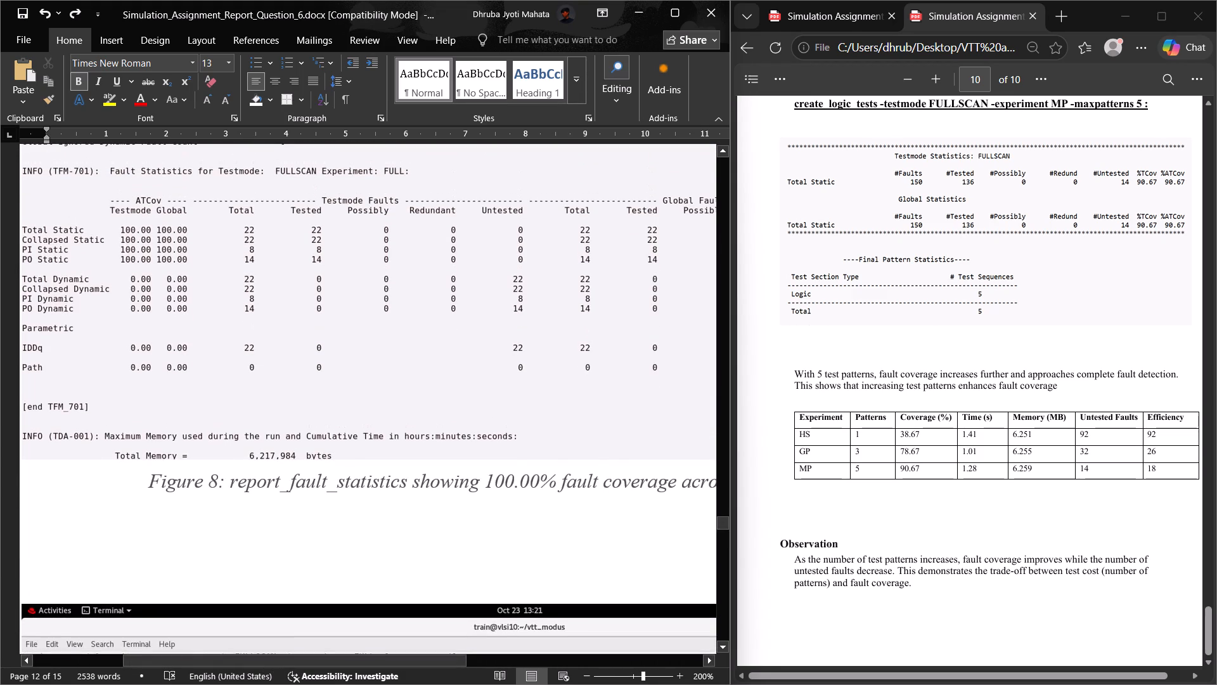
drag(249, 662, 237, 662)
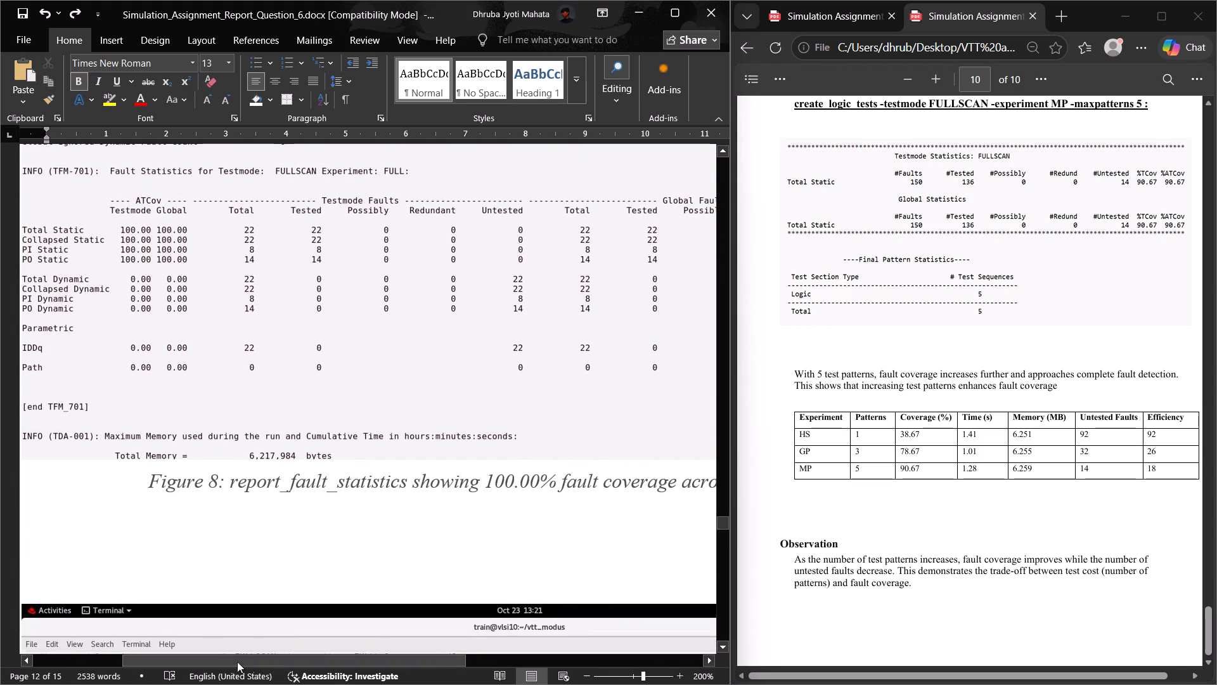
drag(237, 662, 218, 662)
scroll(219, 593, up, 6)
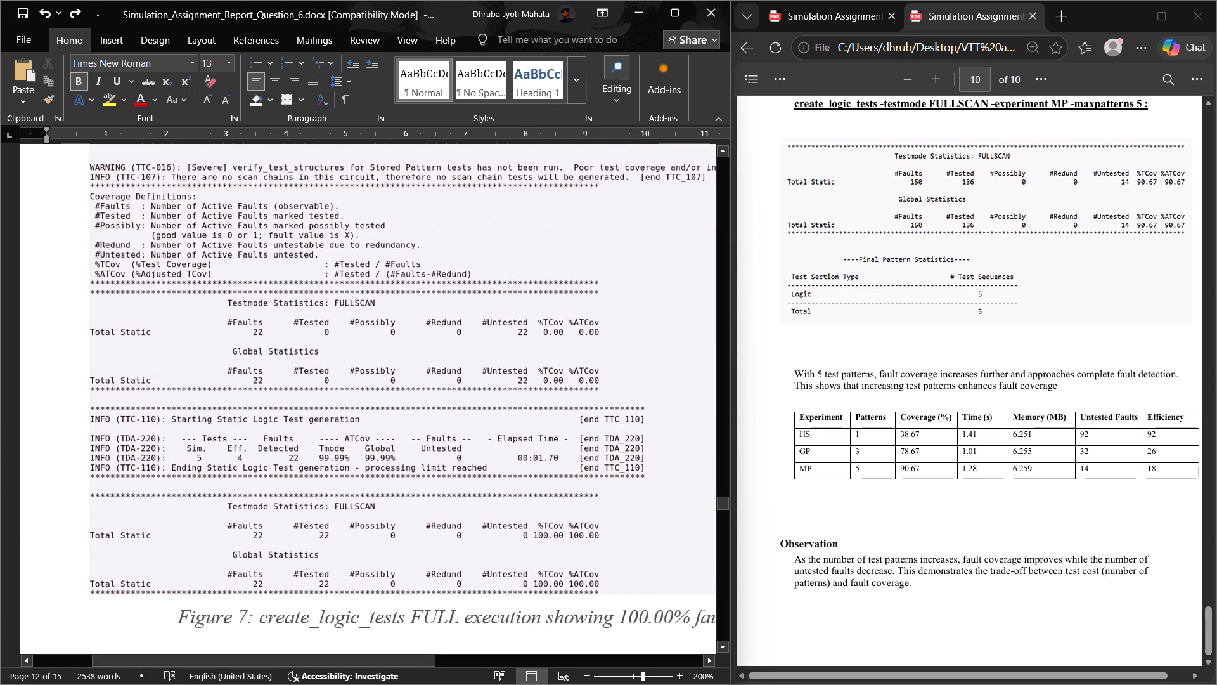
drag(240, 660, 245, 661)
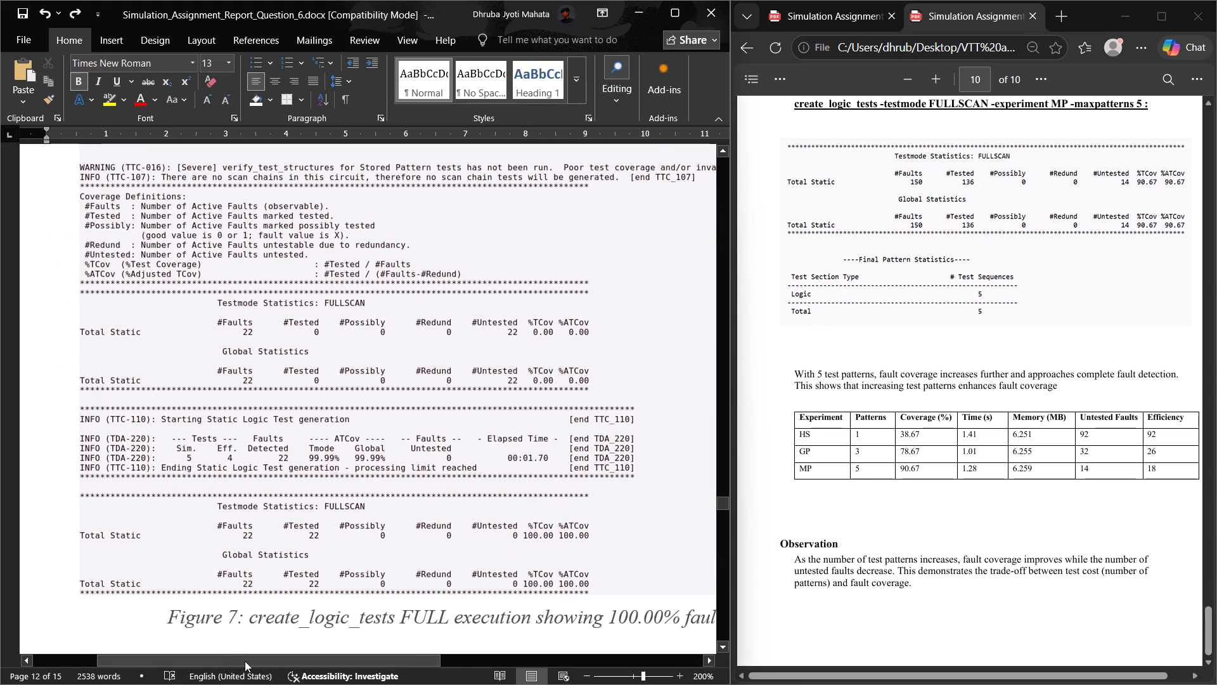
drag(245, 661, 254, 659)
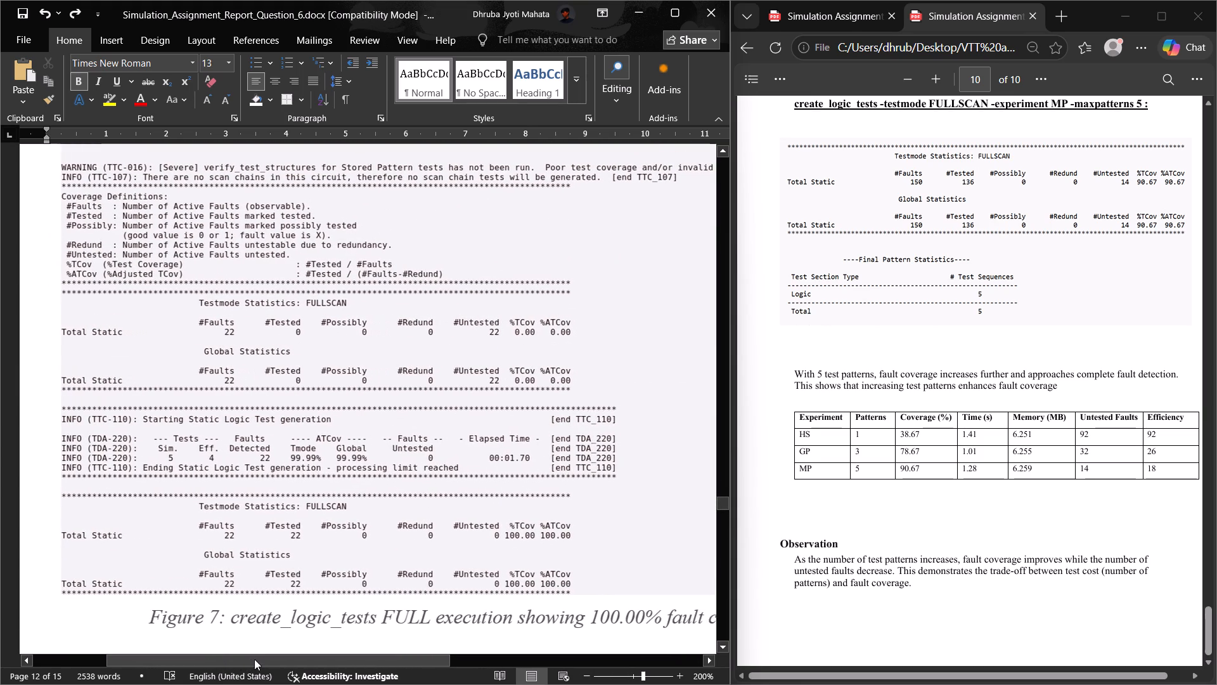
drag(254, 659, 255, 659)
Review the earlier sections, from the fault simulation commands back through Atalanta results, fault list reduction and code to the logic diagram.
scroll(250, 599, up, 3)
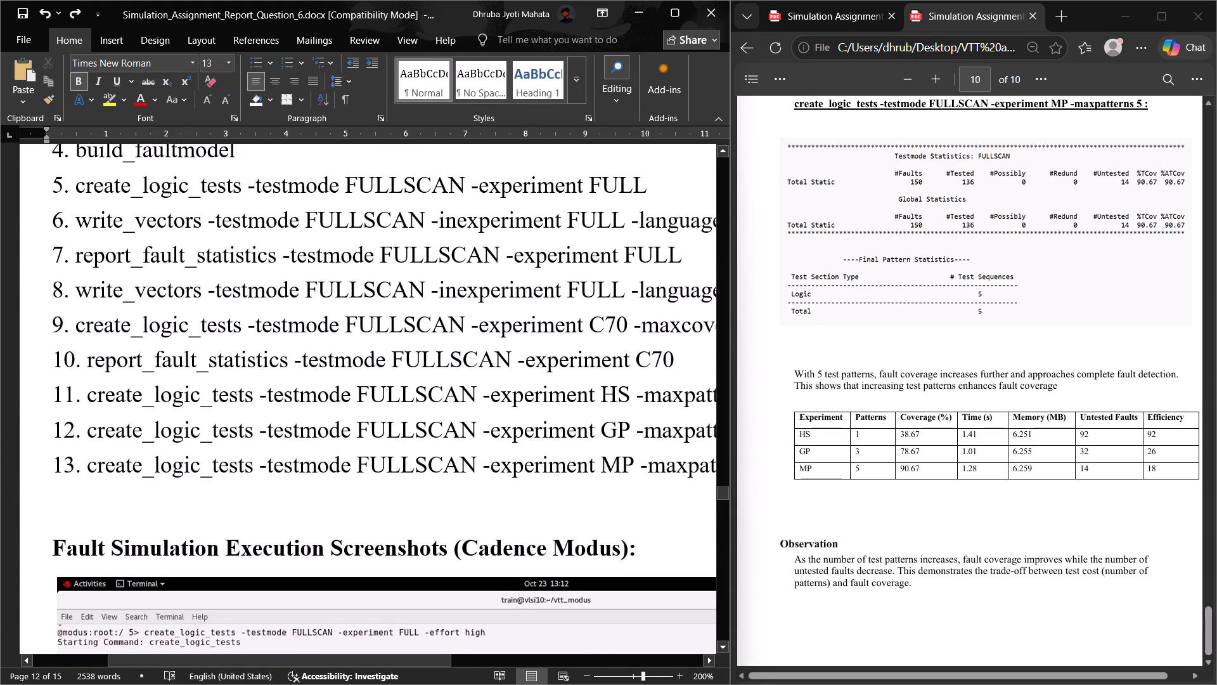
scroll(250, 598, up, 12)
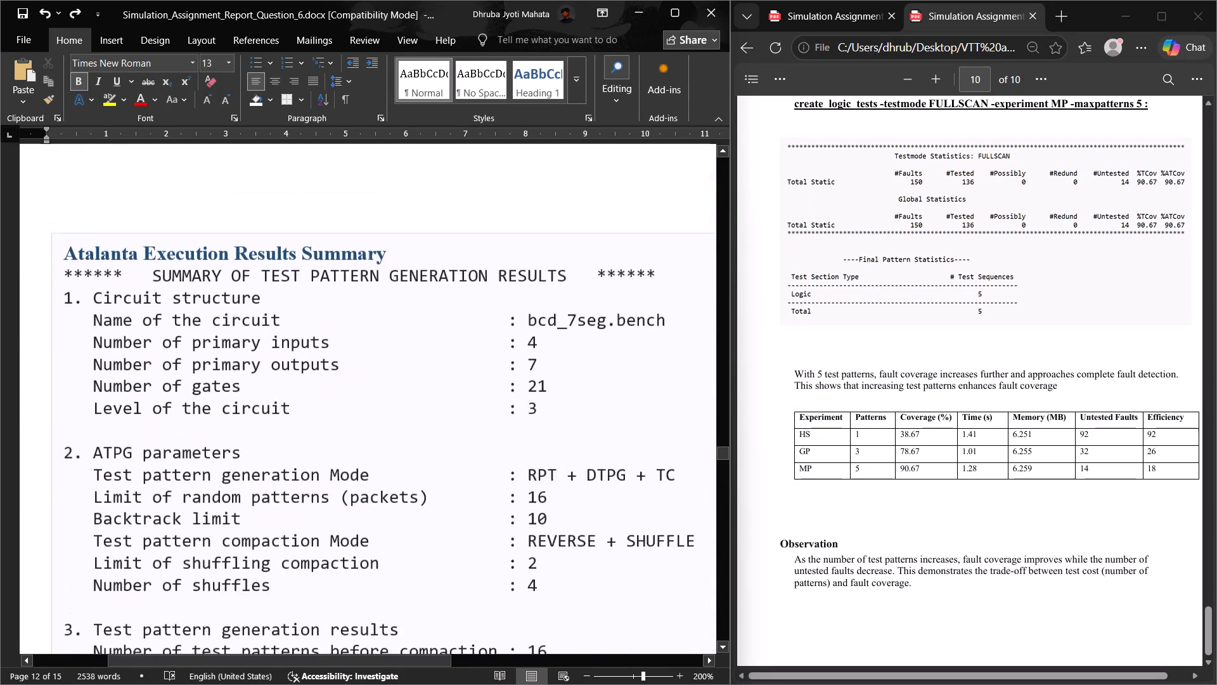
scroll(250, 598, up, 6)
ctrl+scroll(250, 598, down, 5)
scroll(252, 598, up, 3)
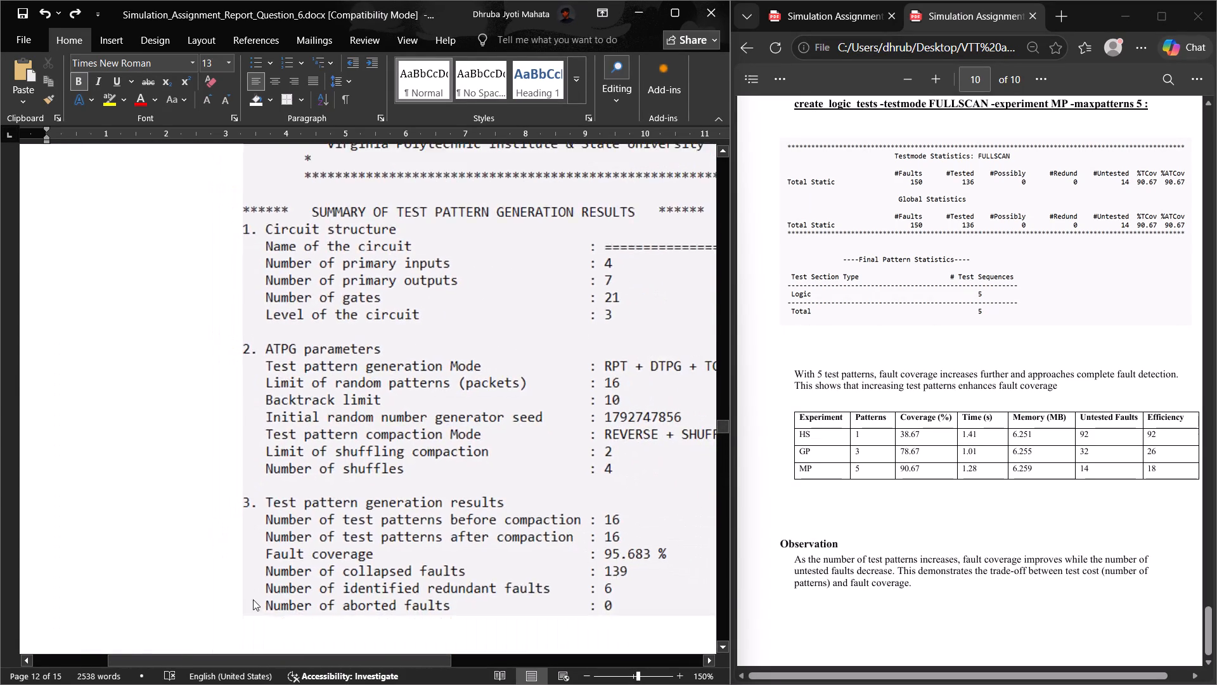
scroll(253, 599, up, 10)
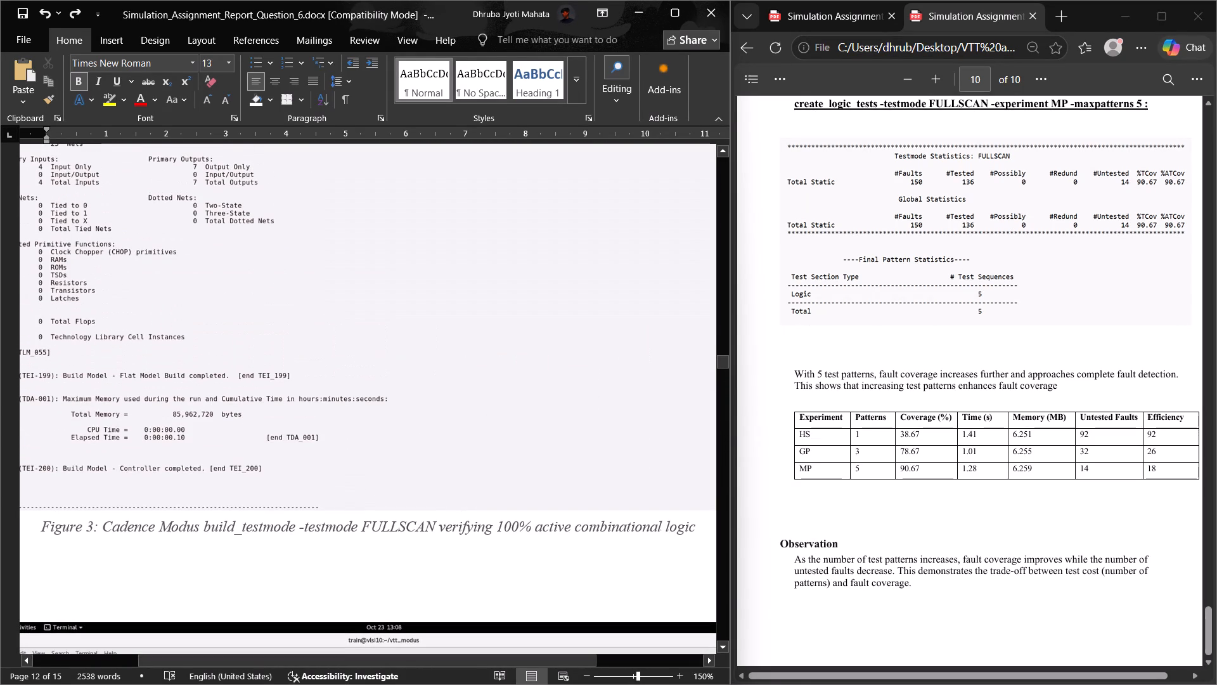
scroll(80, 566, up, 3)
scroll(206, 564, up, 4)
ctrl+scroll(211, 566, down, 5)
scroll(203, 573, up, 4)
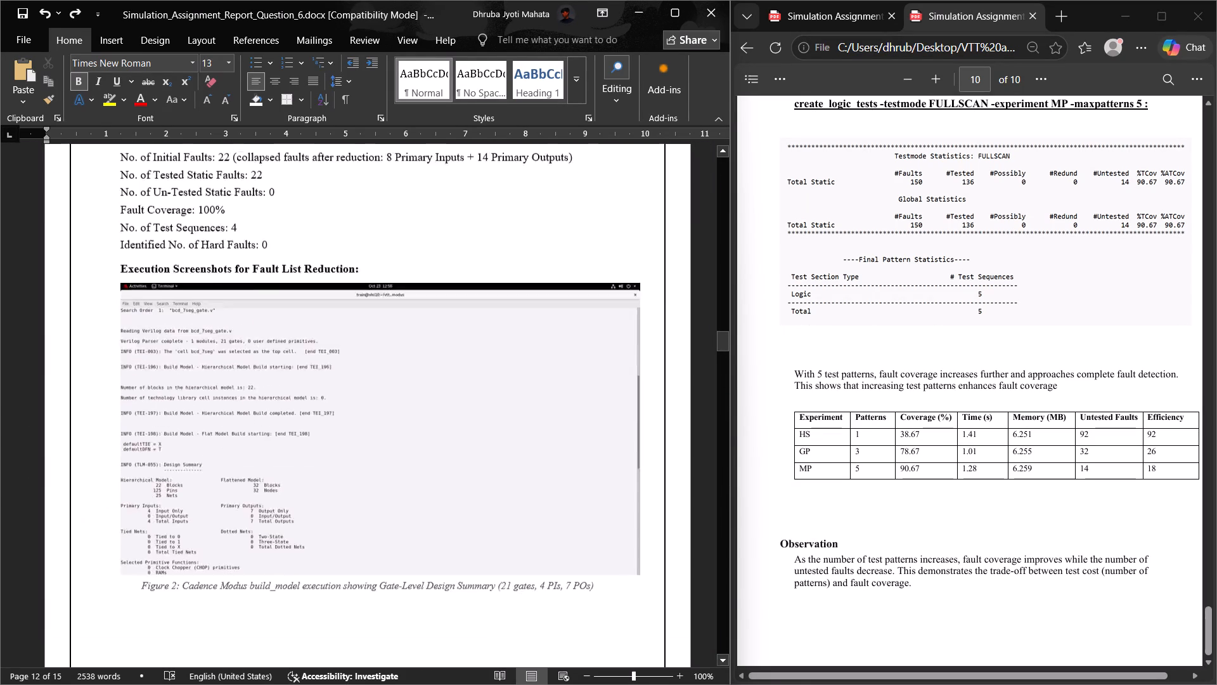
scroll(203, 573, up, 19)
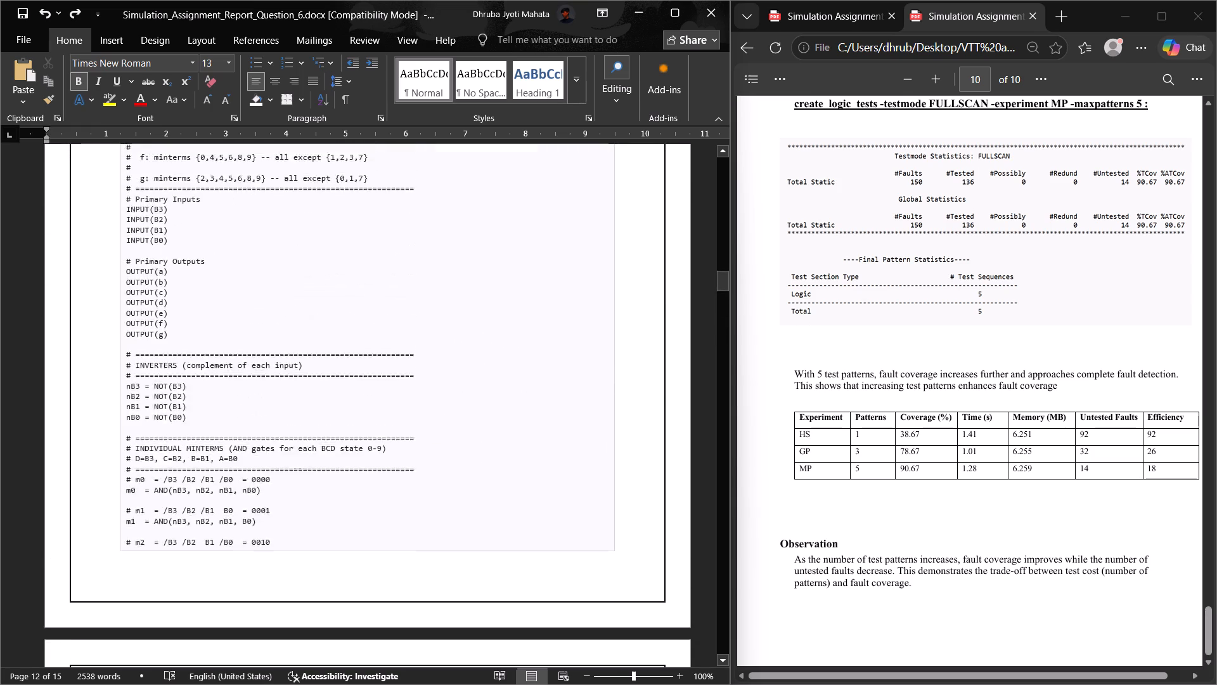
scroll(205, 575, up, 10)
scroll(205, 575, up, 11)
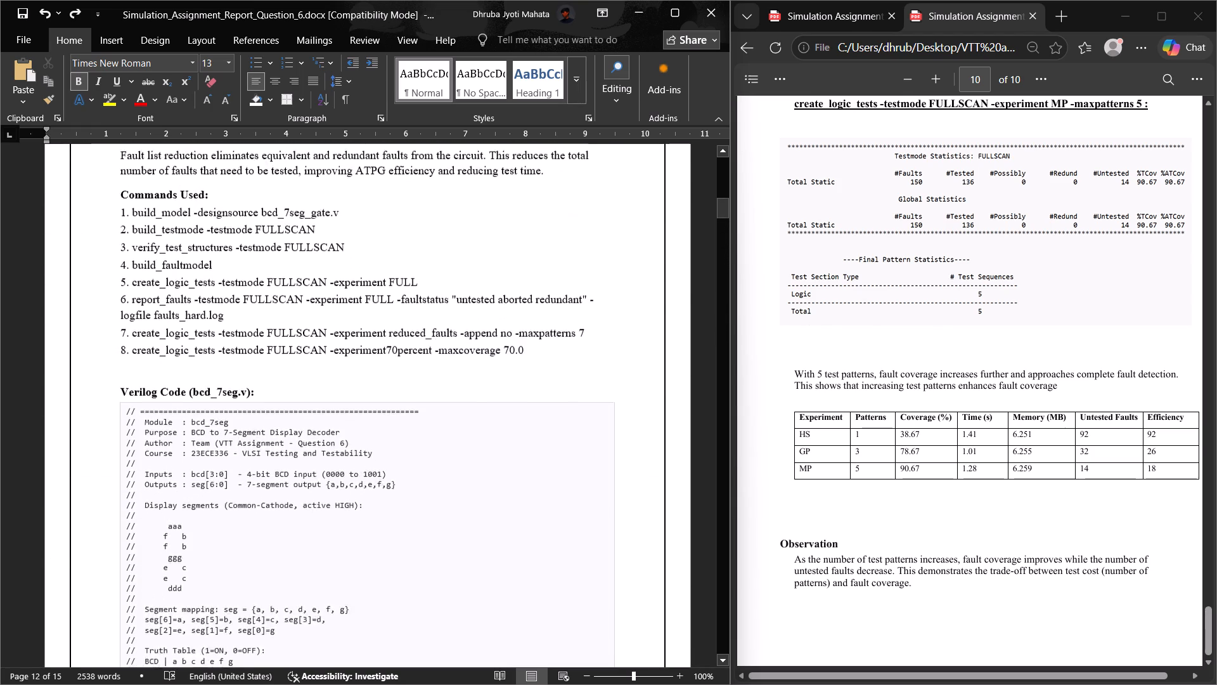
scroll(205, 575, up, 9)
scroll(205, 582, down, 3)
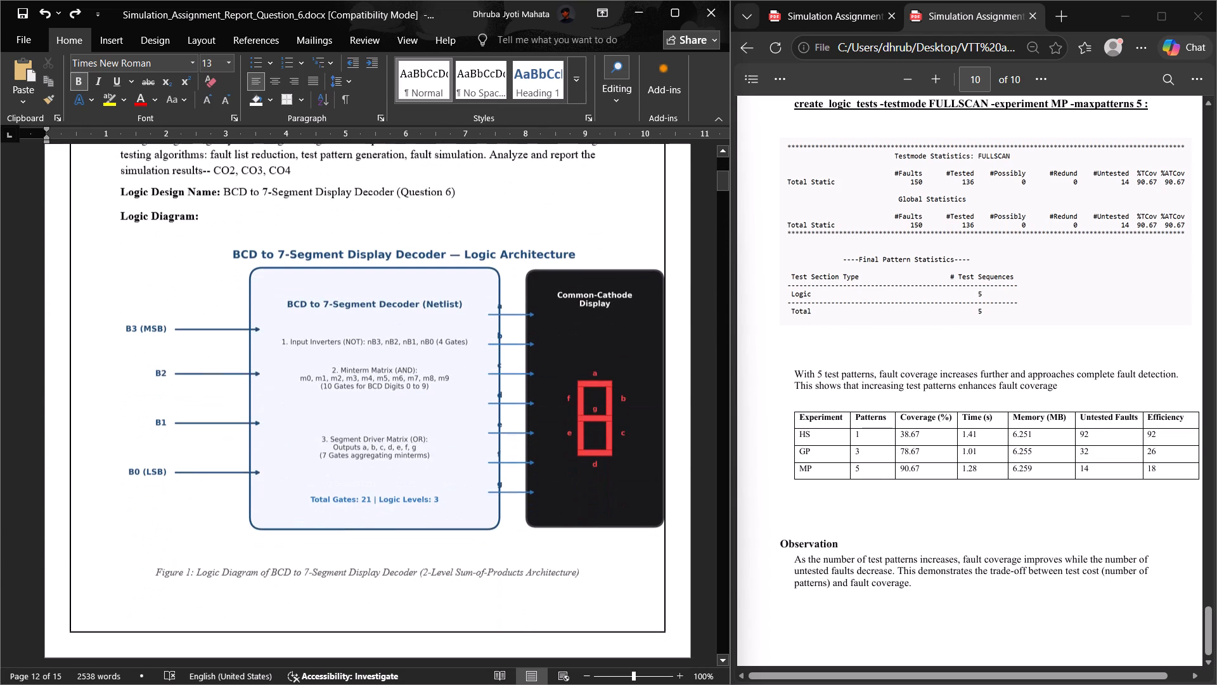
Select the BCD to 7-segment decoder logic diagram image above the Figure 1 caption.
click(333, 512)
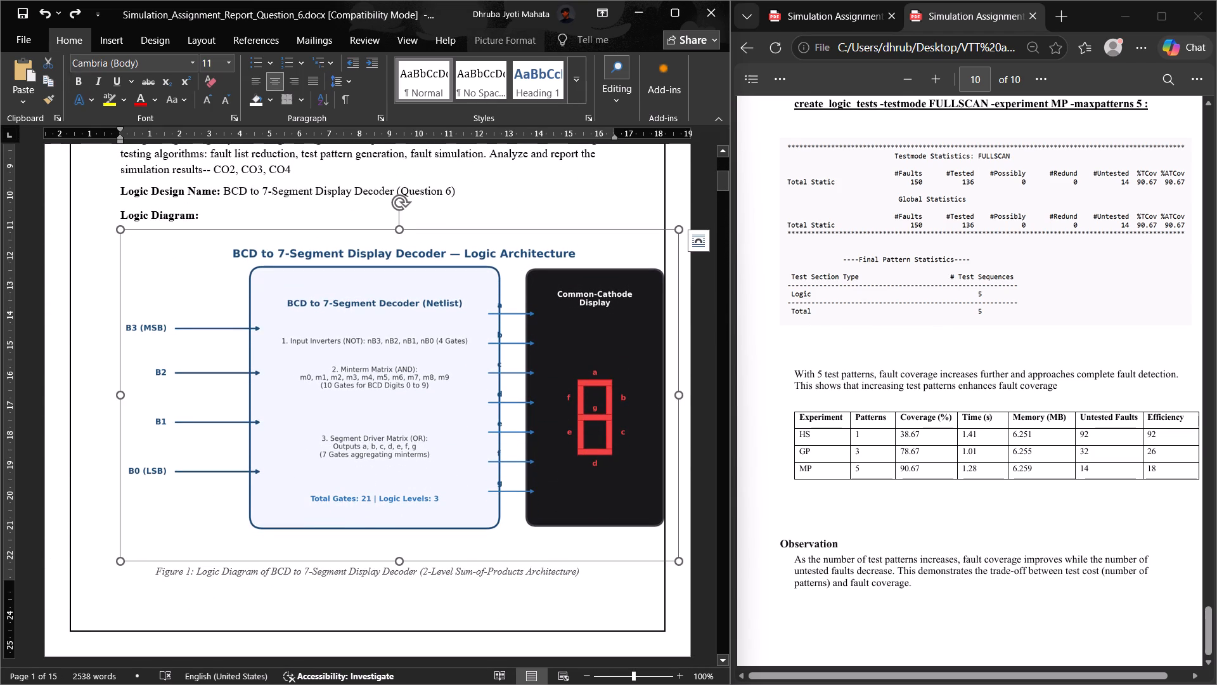
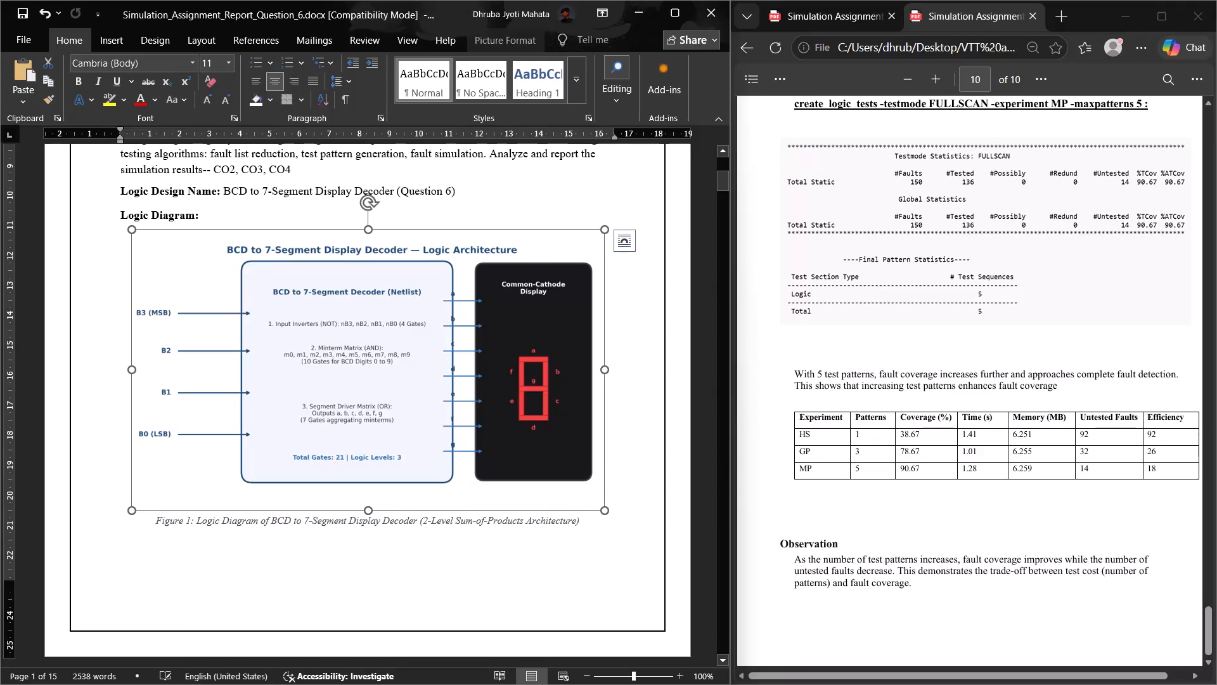
Insert a blank line before the Logic Design Name line and another before the Logic Diagram heading on the first page.
click(638, 446)
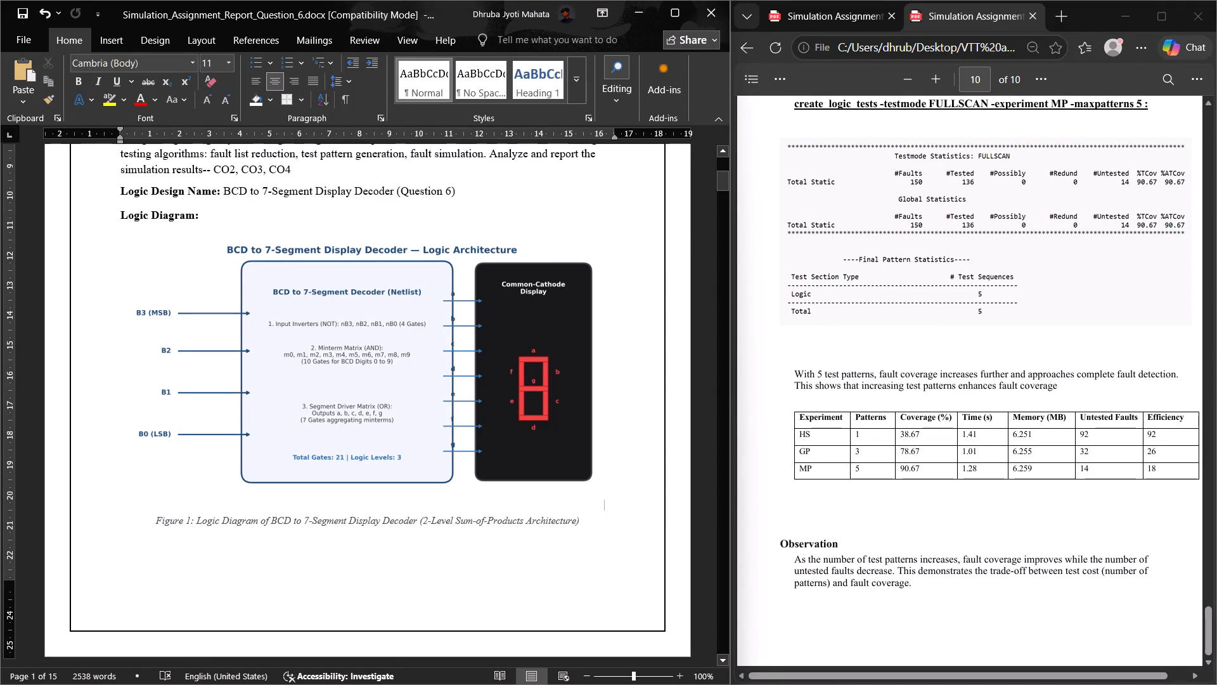
scroll(452, 315, up, 3)
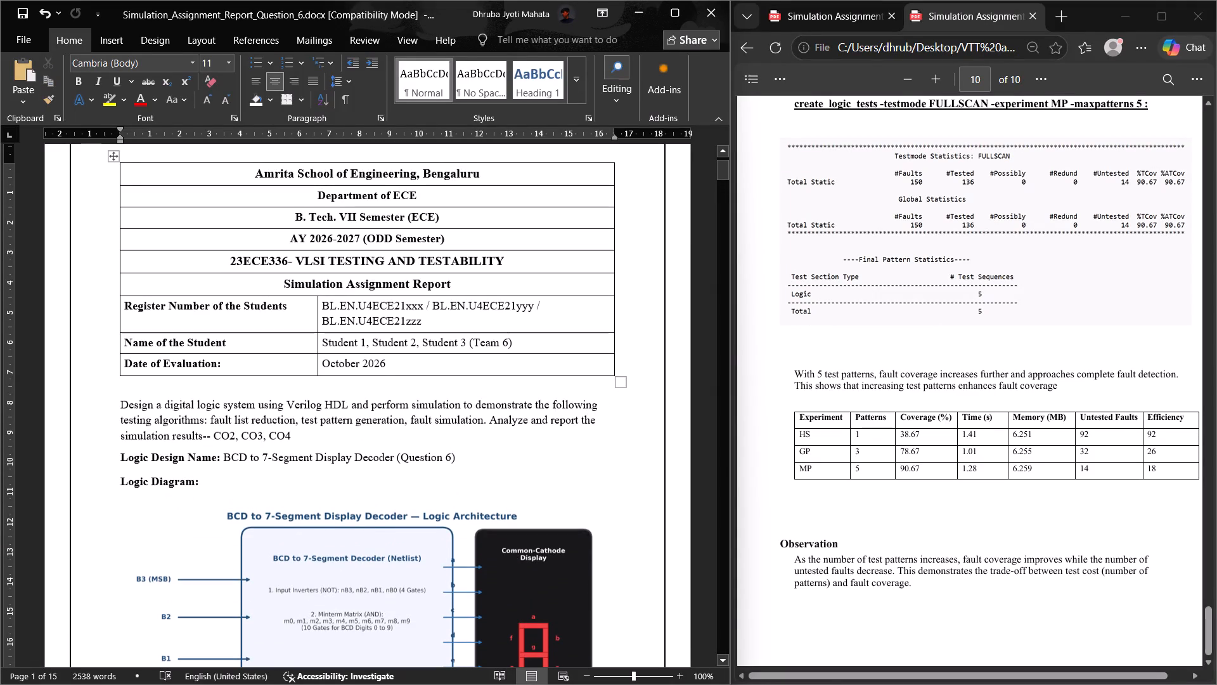
click(325, 435)
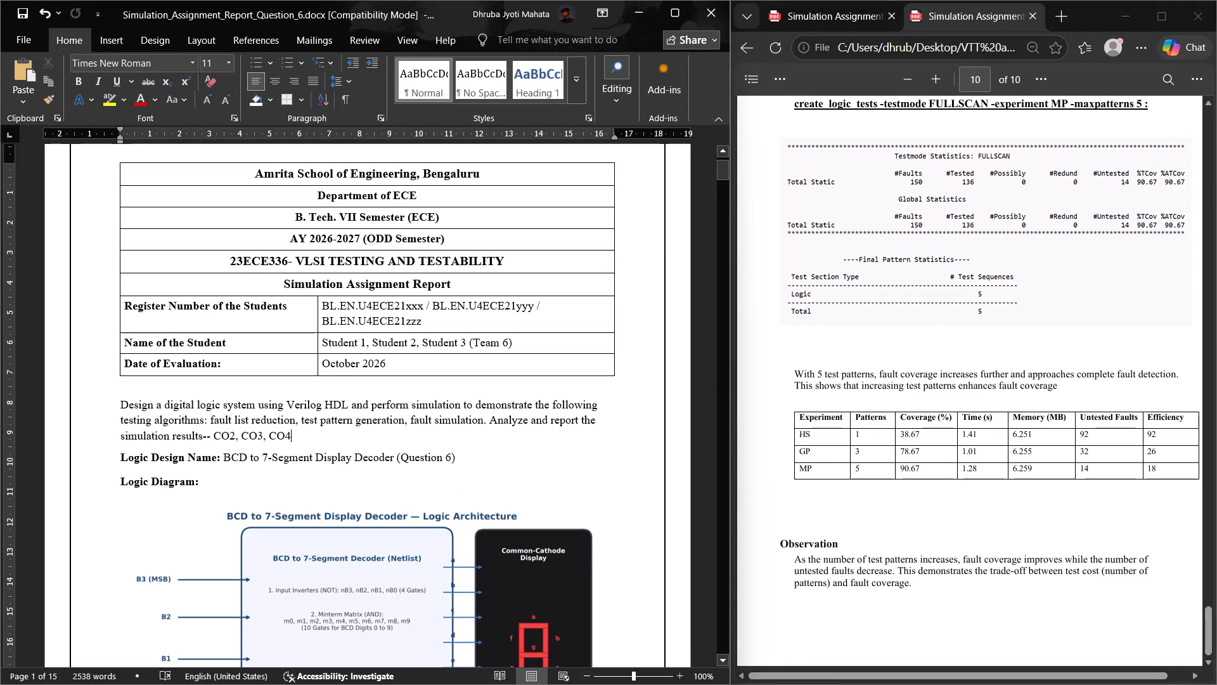
key(Return)
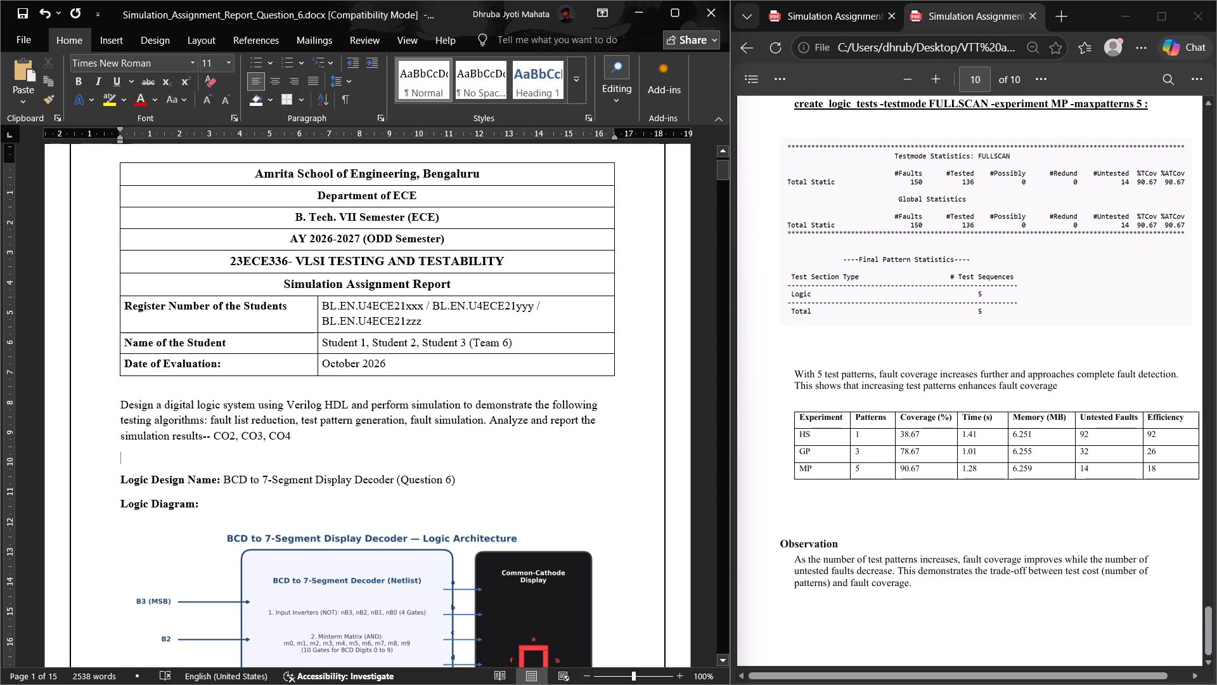
click(118, 512)
key(Return)
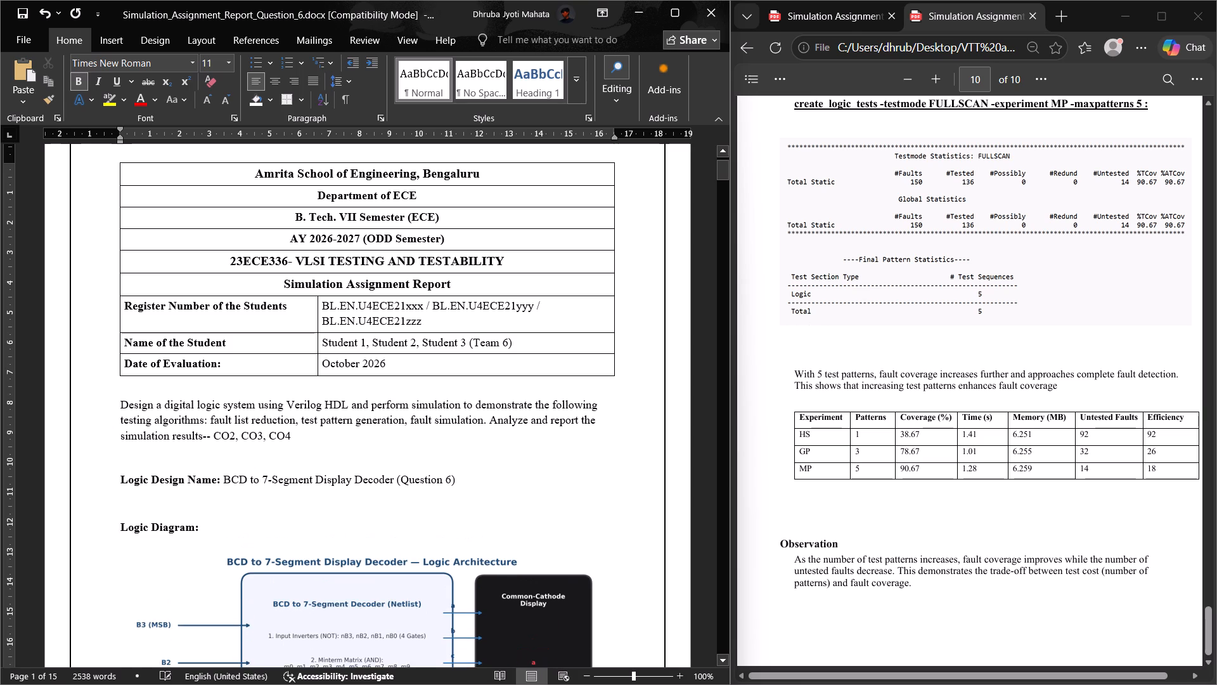
Check the layout from the logic diagram through the Fault list reduction section and its commands to the Verilog code listing.
scroll(193, 537, down, 3)
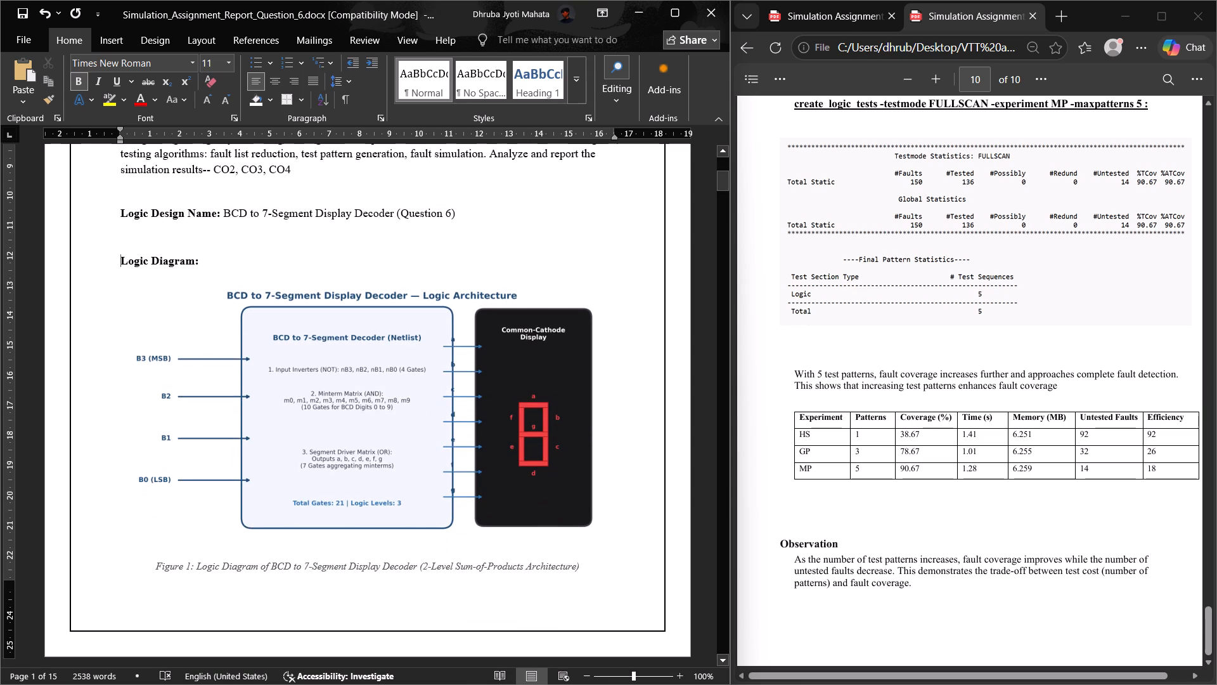
scroll(630, 572, up, 2)
scroll(630, 572, down, 6)
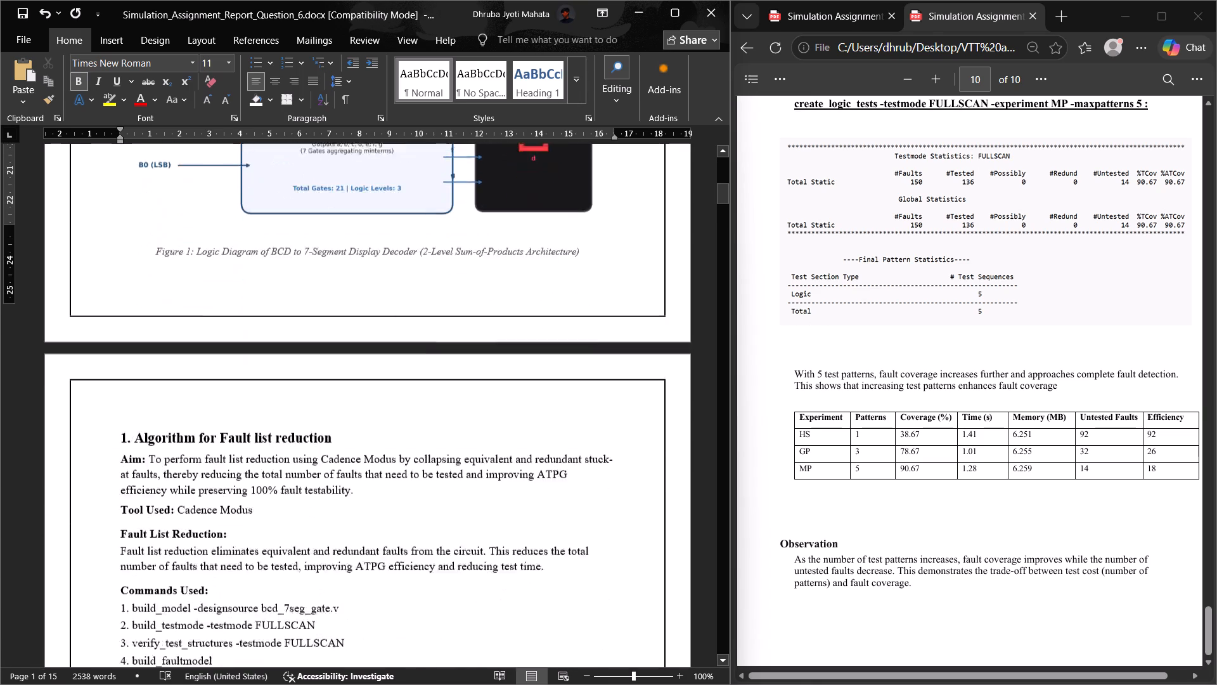
scroll(630, 572, down, 6)
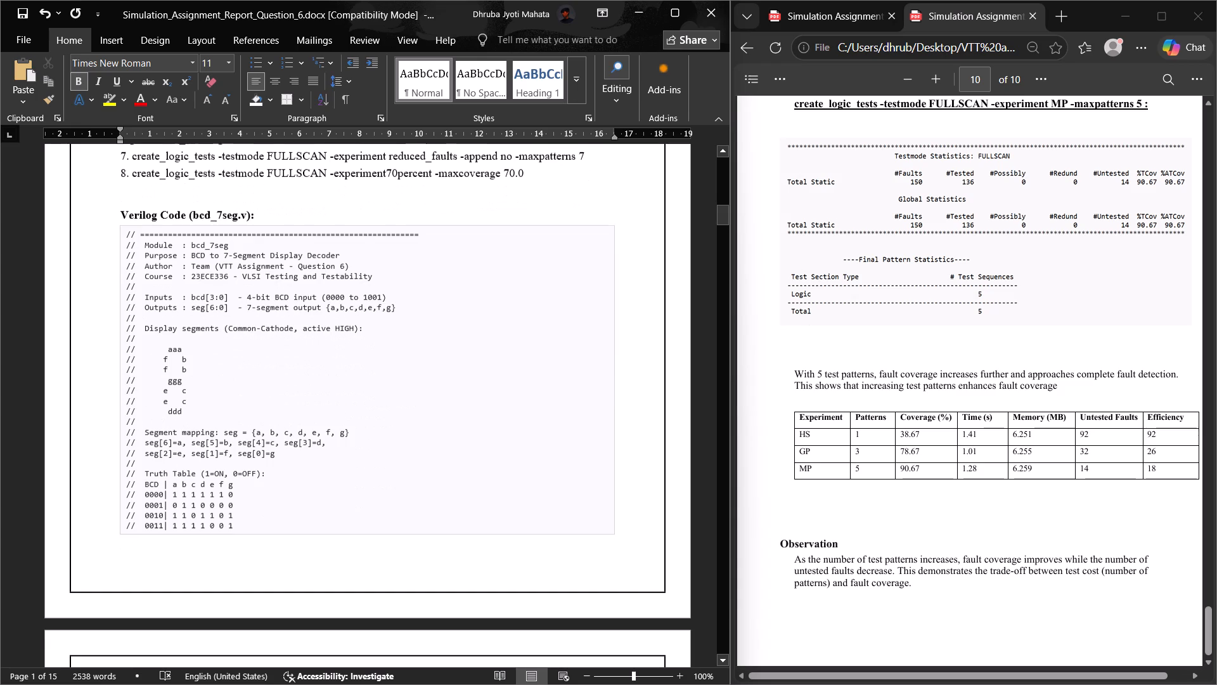
scroll(630, 572, down, 4)
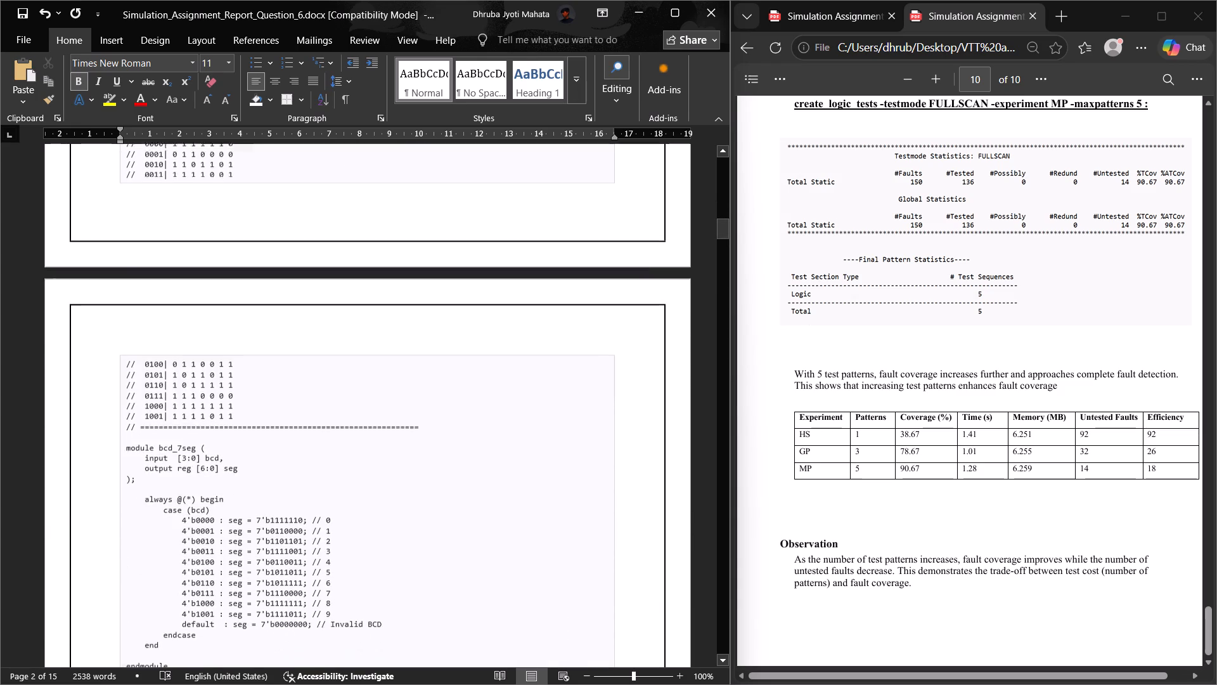
scroll(630, 572, up, 2)
scroll(630, 572, down, 4)
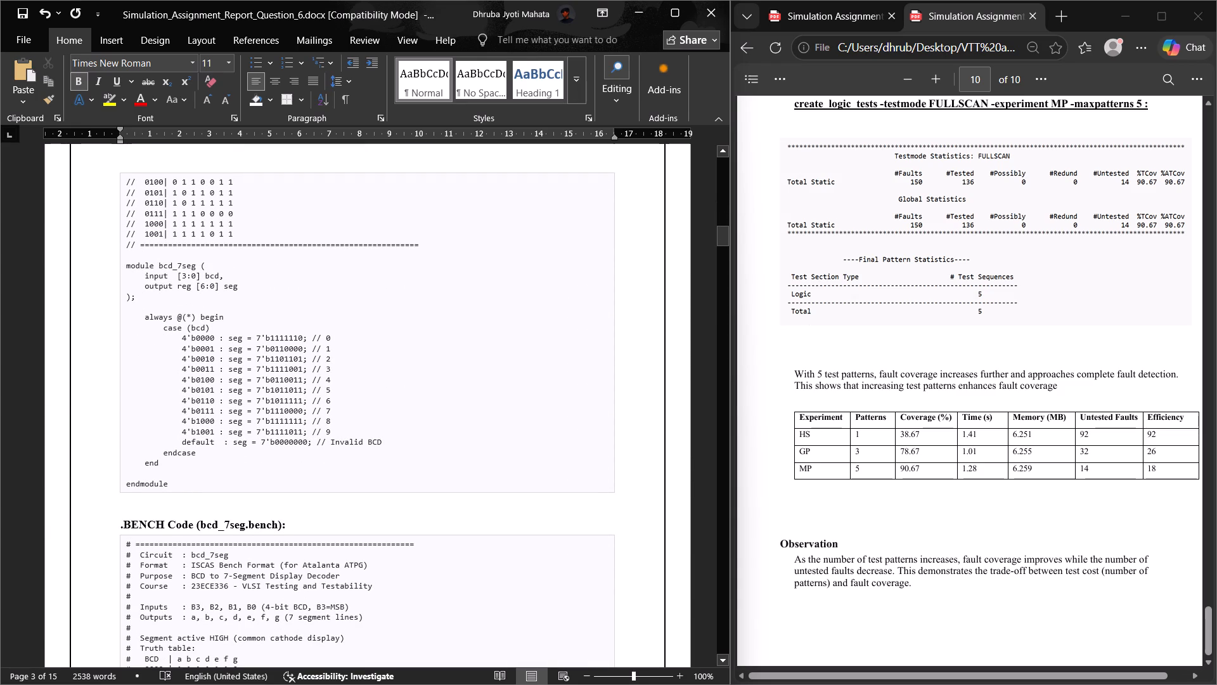
Review the .BENCH code listing and its page breaks, through the OUTPUT block to the Results before Fault reduction heading.
scroll(630, 572, up, 1)
scroll(630, 572, down, 5)
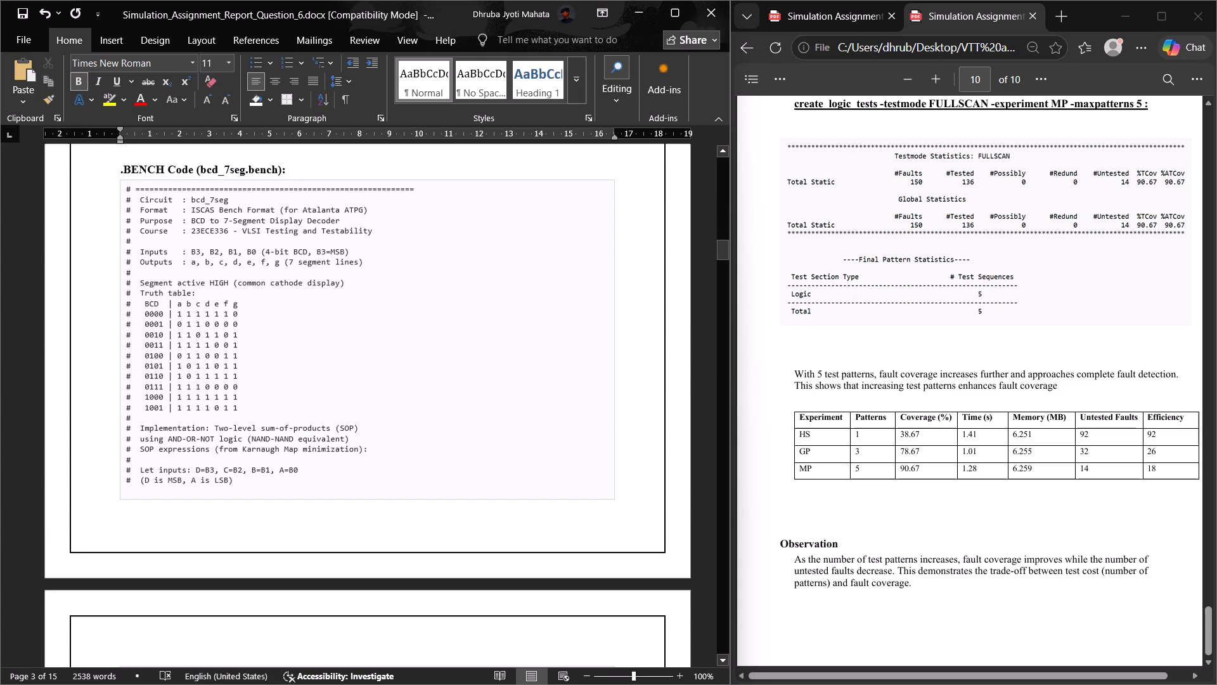
scroll(630, 572, down, 4)
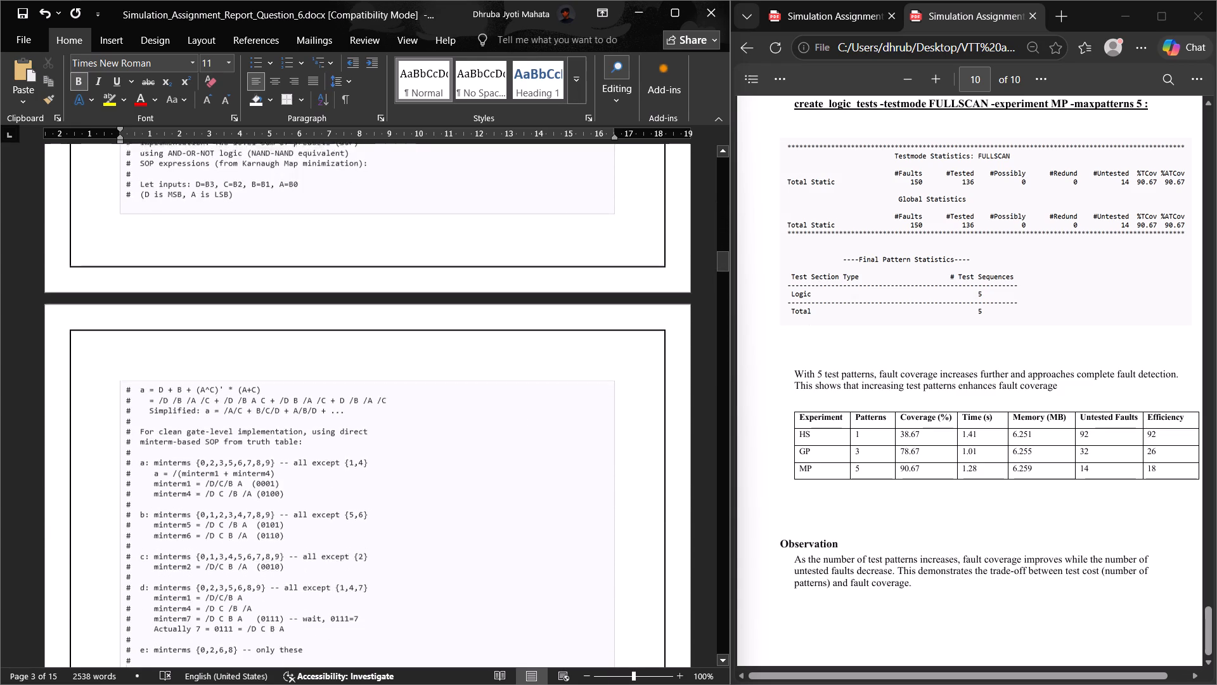
scroll(630, 574, down, 3)
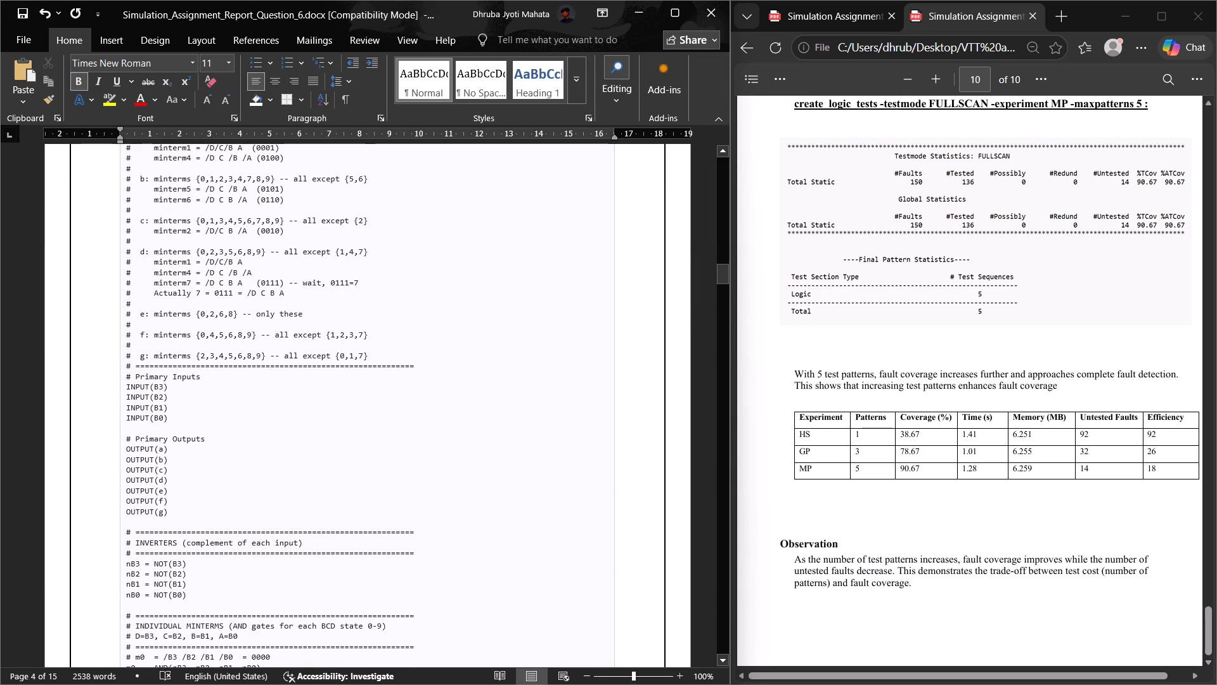
scroll(630, 574, down, 7)
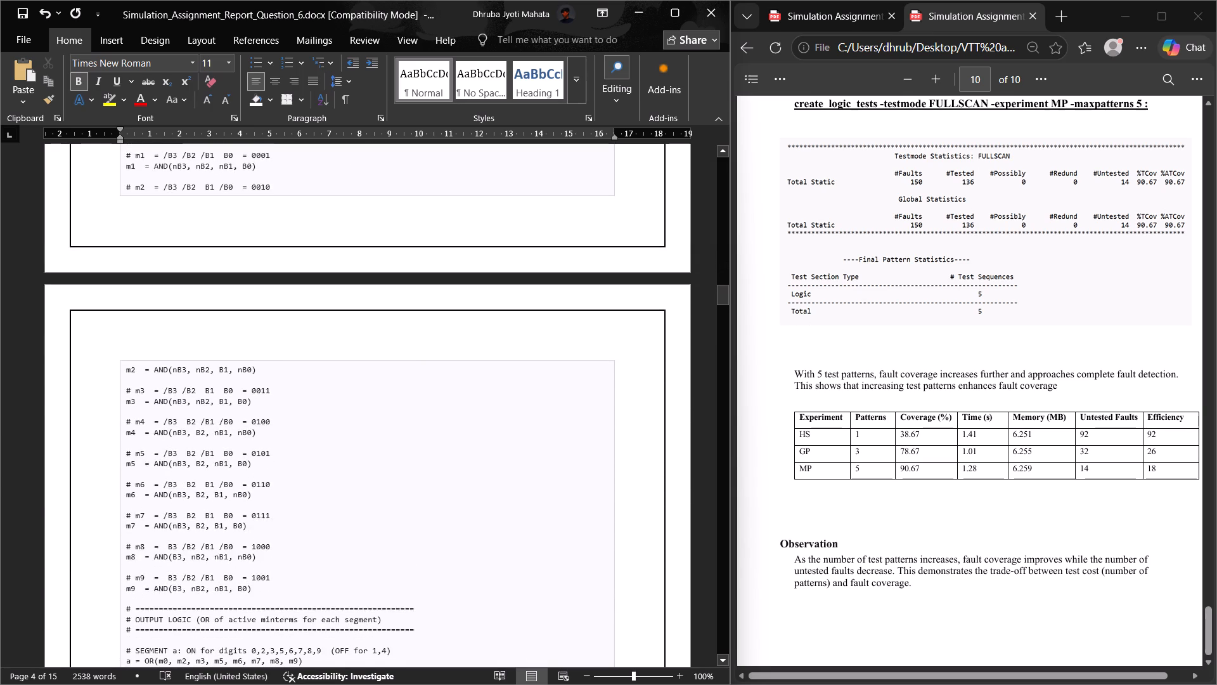
scroll(630, 574, down, 5)
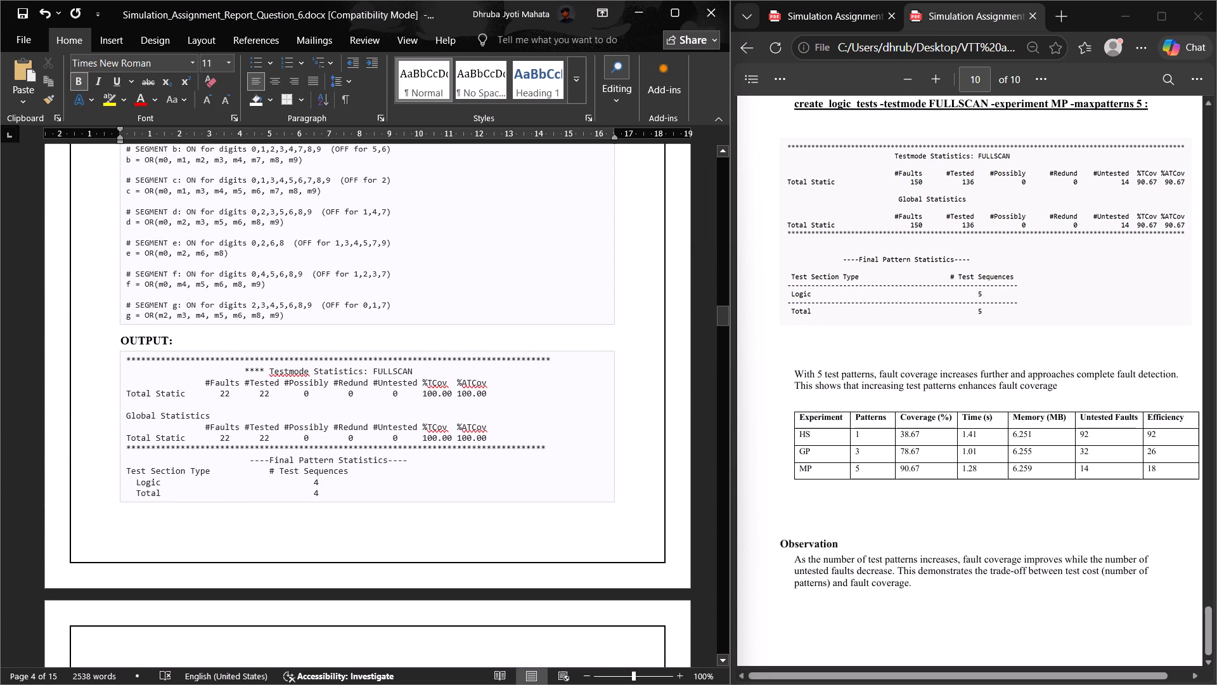
scroll(630, 574, down, 3)
scroll(629, 576, up, 1)
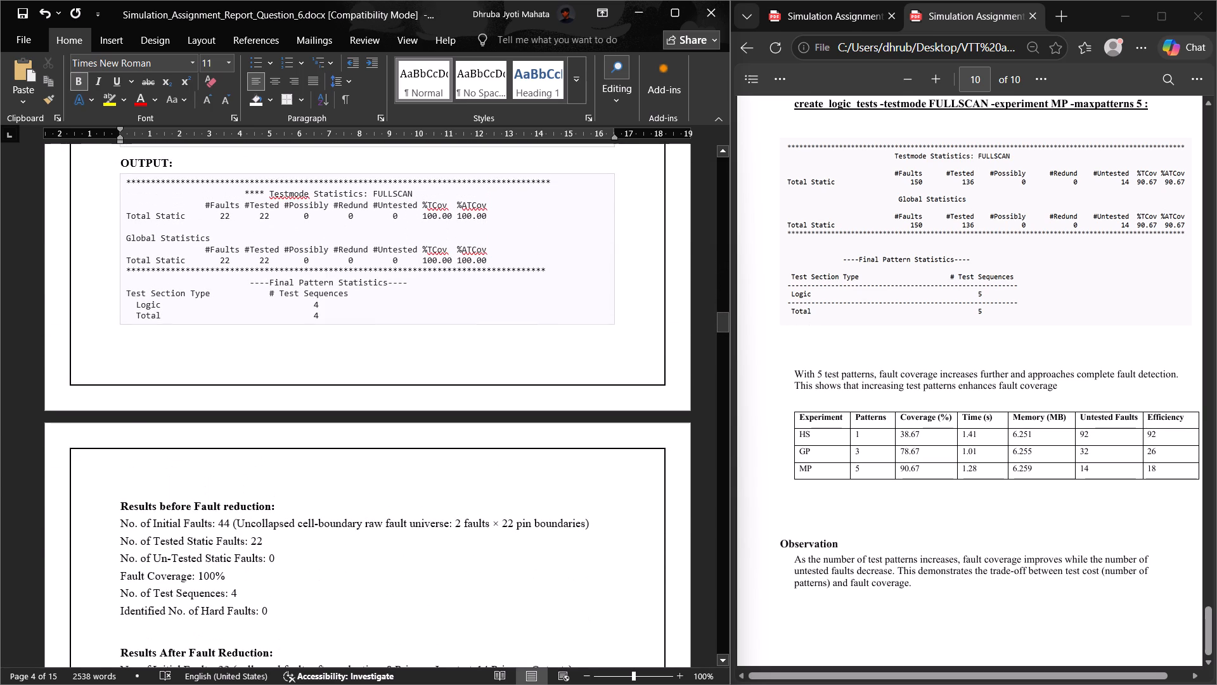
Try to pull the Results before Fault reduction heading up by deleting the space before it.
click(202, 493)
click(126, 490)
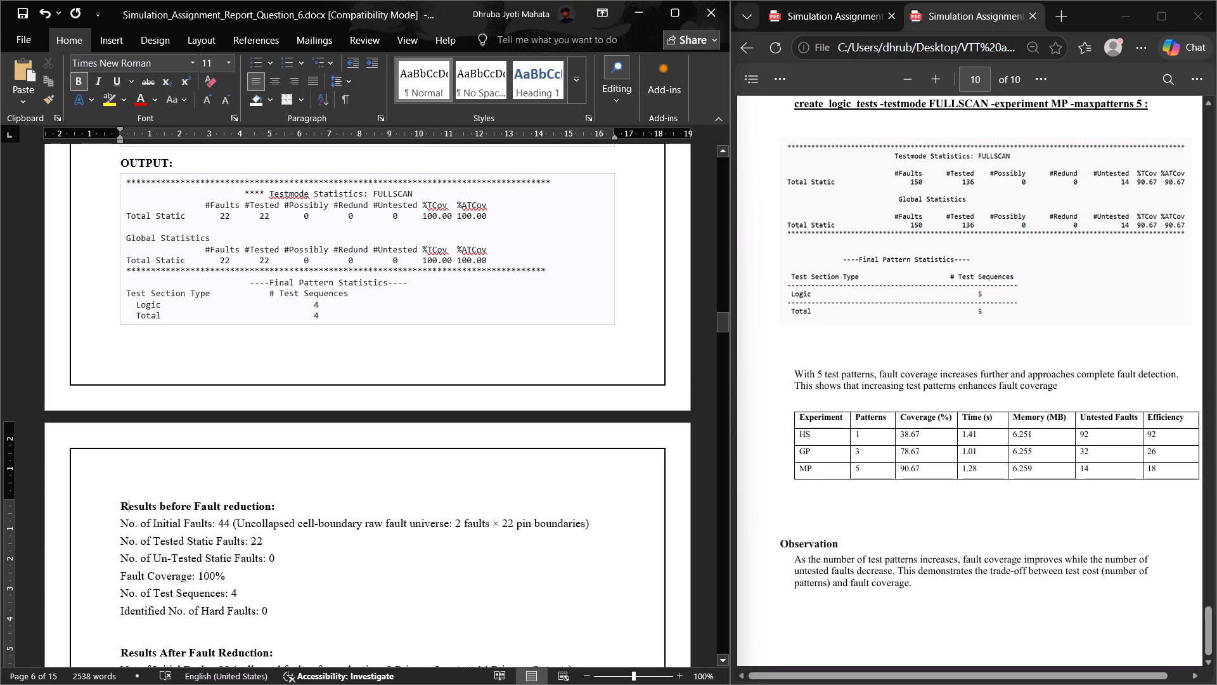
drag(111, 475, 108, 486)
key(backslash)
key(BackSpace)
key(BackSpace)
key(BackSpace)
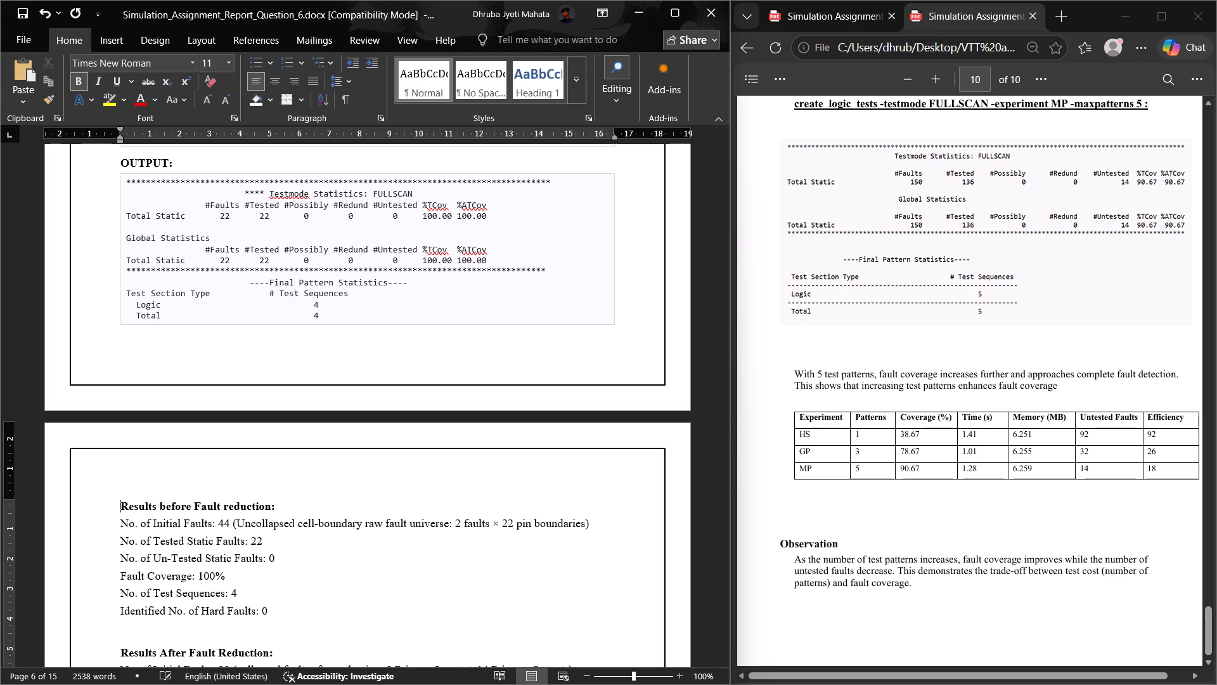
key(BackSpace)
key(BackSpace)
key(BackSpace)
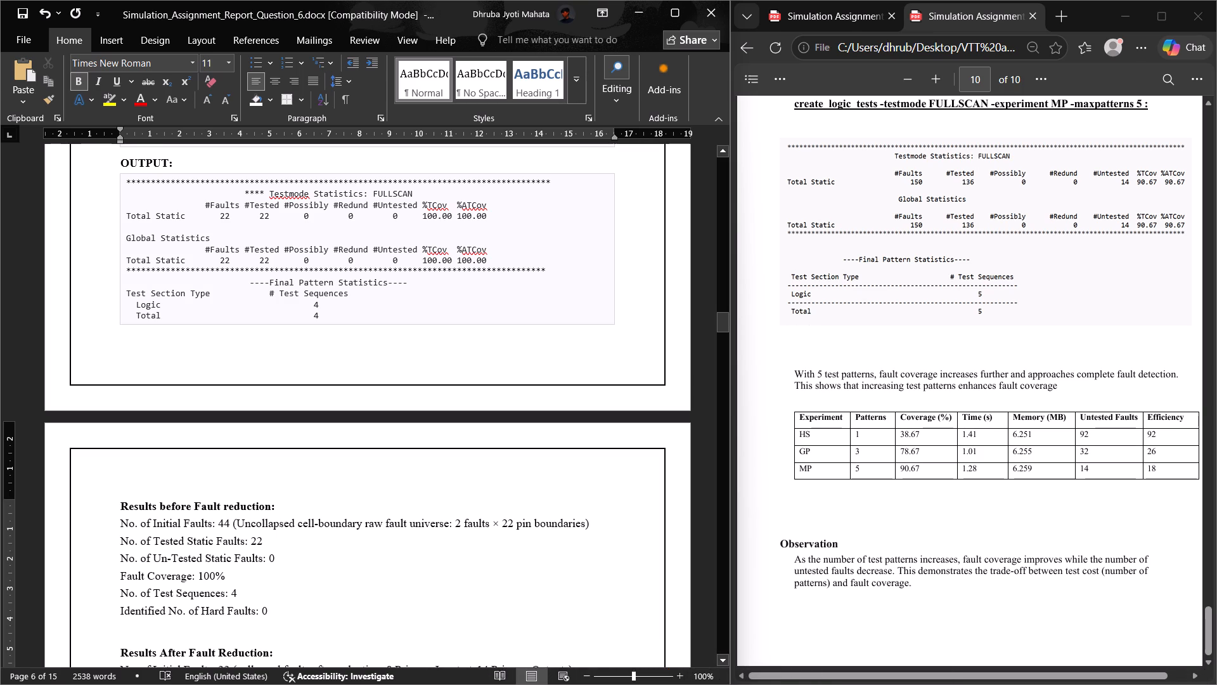
Resize the Figure 2 build_model screenshot under Execution Screenshots for Fault List Reduction.
scroll(439, 507, up, 3)
scroll(429, 466, down, 5)
scroll(501, 525, down, 1)
scroll(389, 536, down, 2)
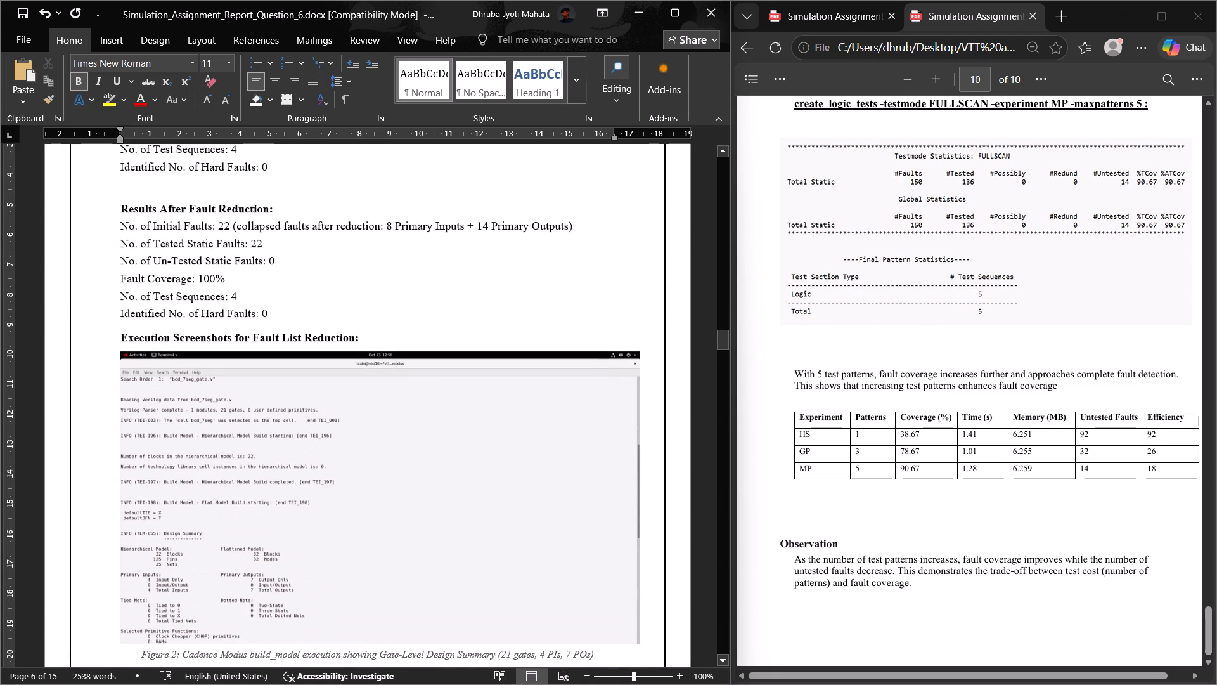
scroll(380, 486, down, 1)
click(370, 486)
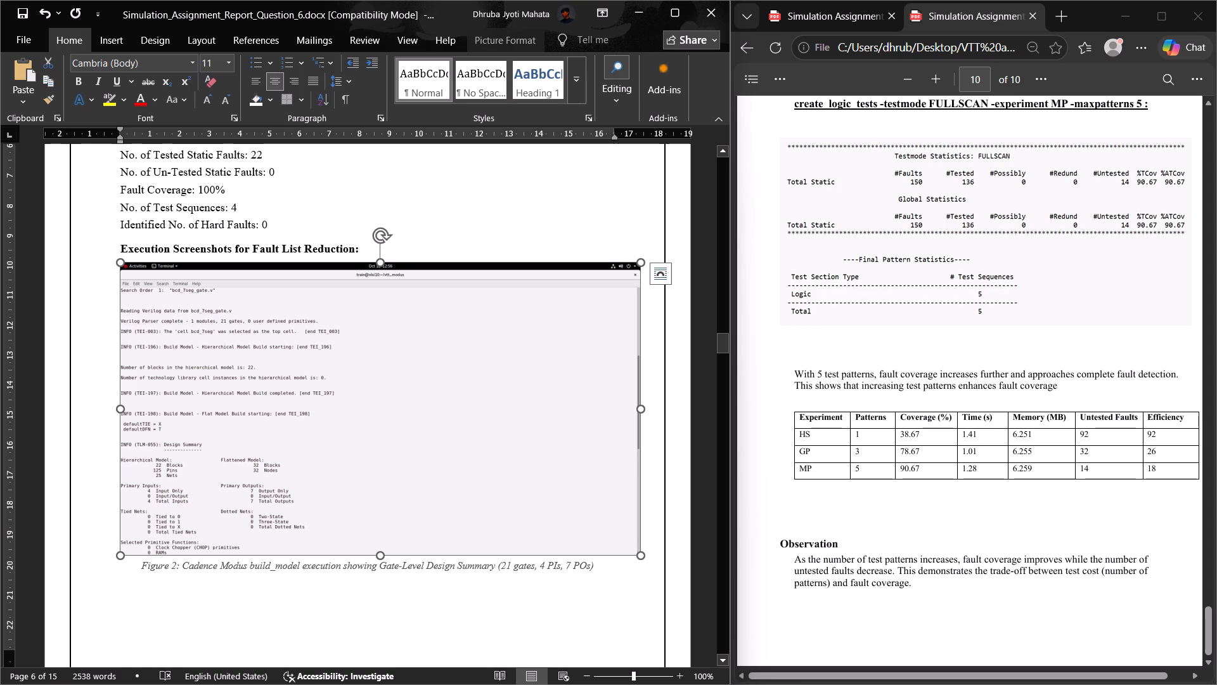
drag(116, 557, 109, 568)
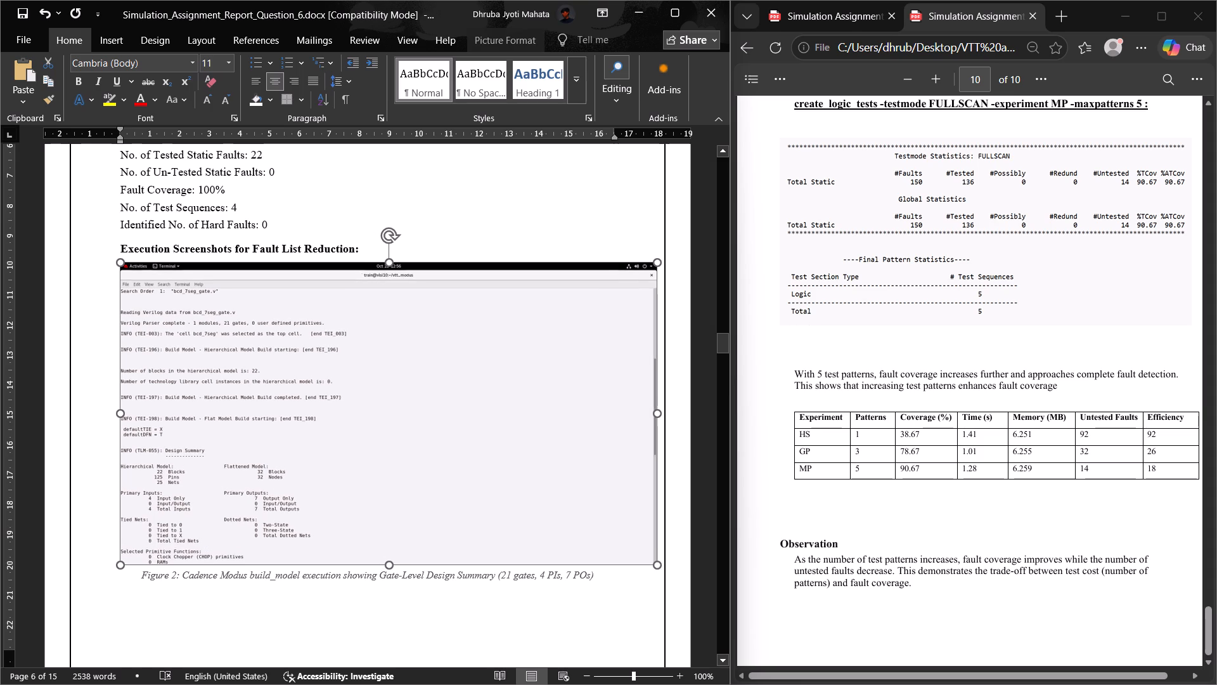
drag(109, 568, 110, 566)
drag(118, 560, 139, 542)
click(139, 542)
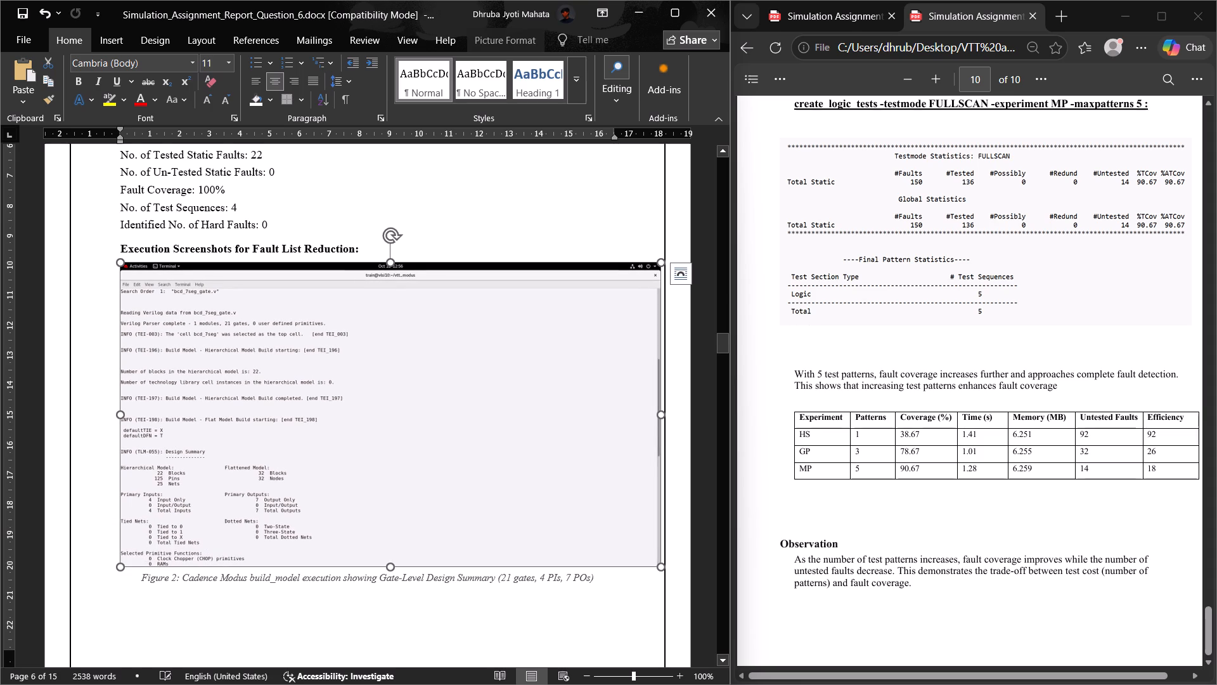
drag(123, 567, 169, 504)
Examine the Figure 3 and Figure 4 Cadence Modus screenshots with their spacing and captions.
scroll(385, 531, down, 5)
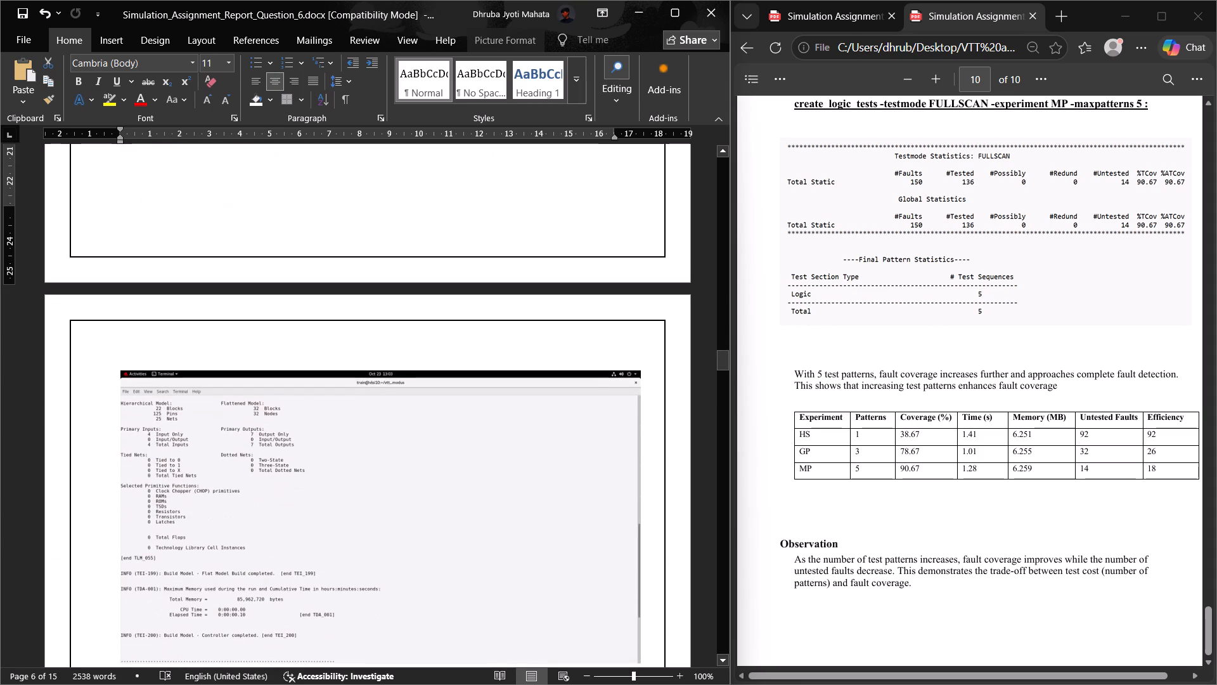
scroll(312, 545, down, 4)
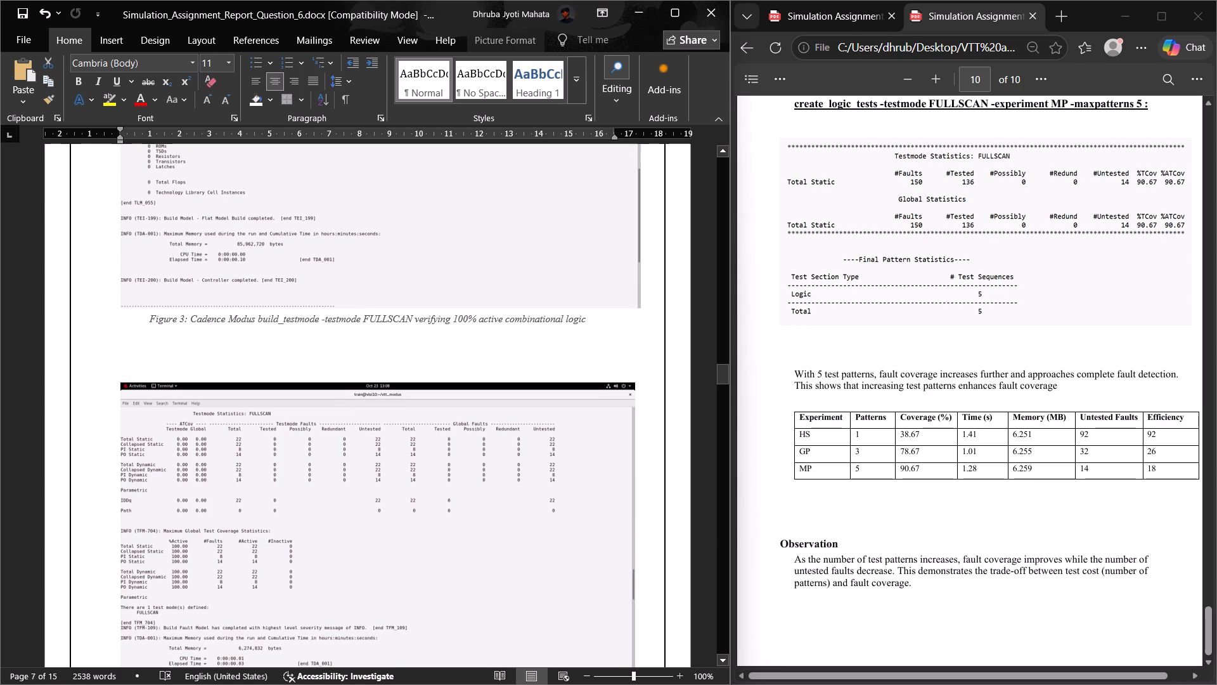
scroll(328, 564, down, 1)
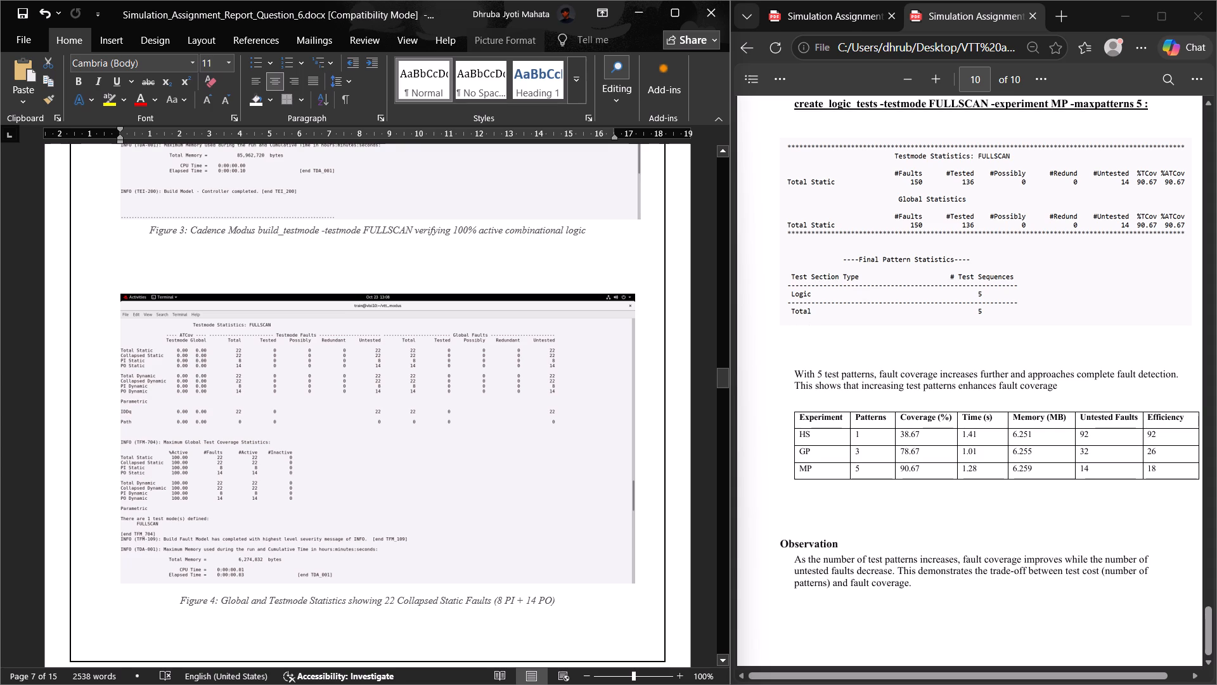
Recheck the pages back to the Algorithm for Fault list reduction heading and forward again to the OUTPUT block.
scroll(315, 540, up, 17)
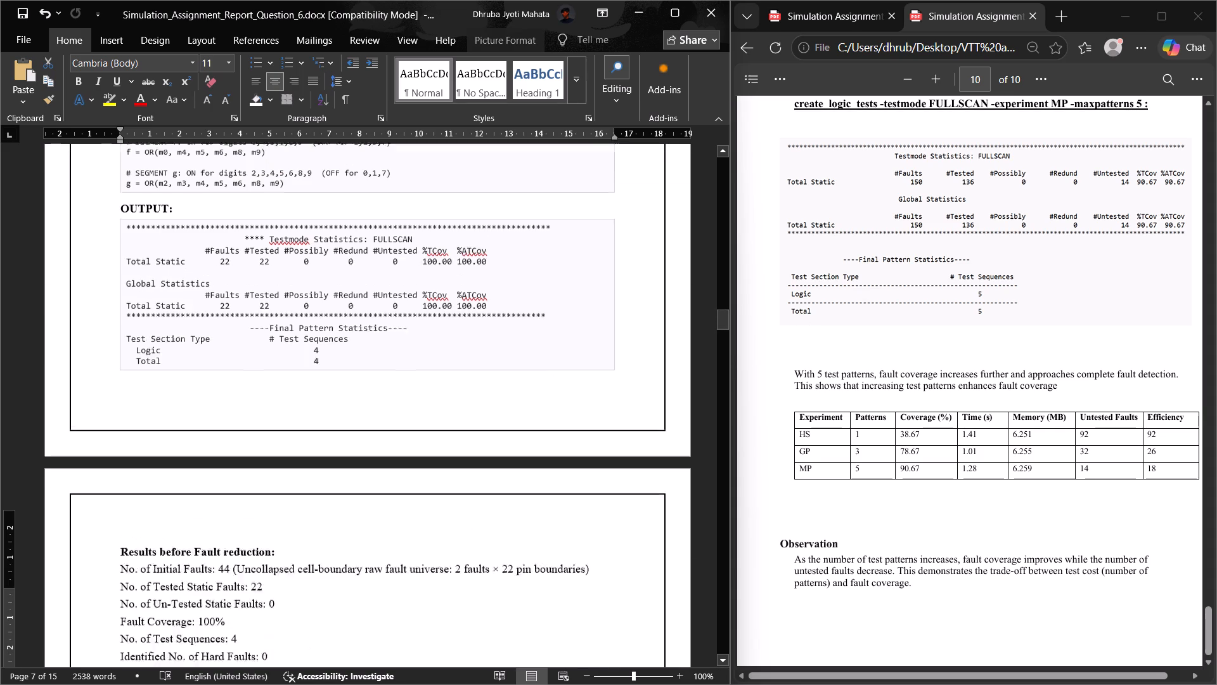
scroll(303, 542, up, 11)
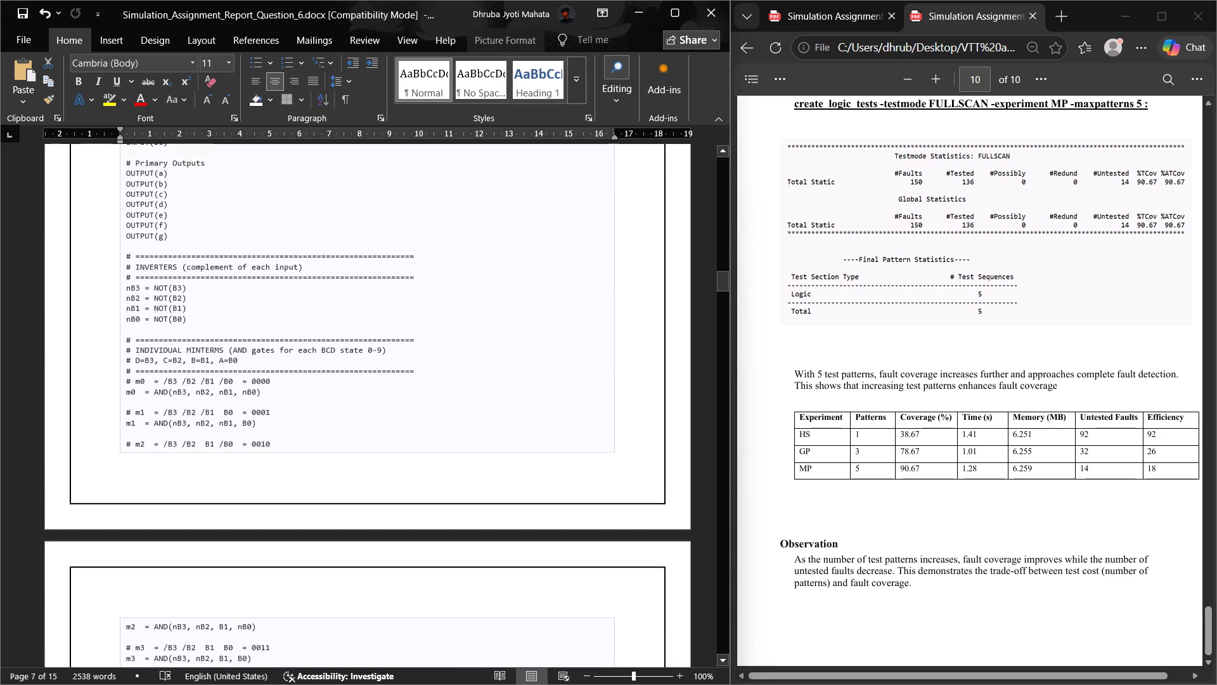
scroll(293, 542, up, 15)
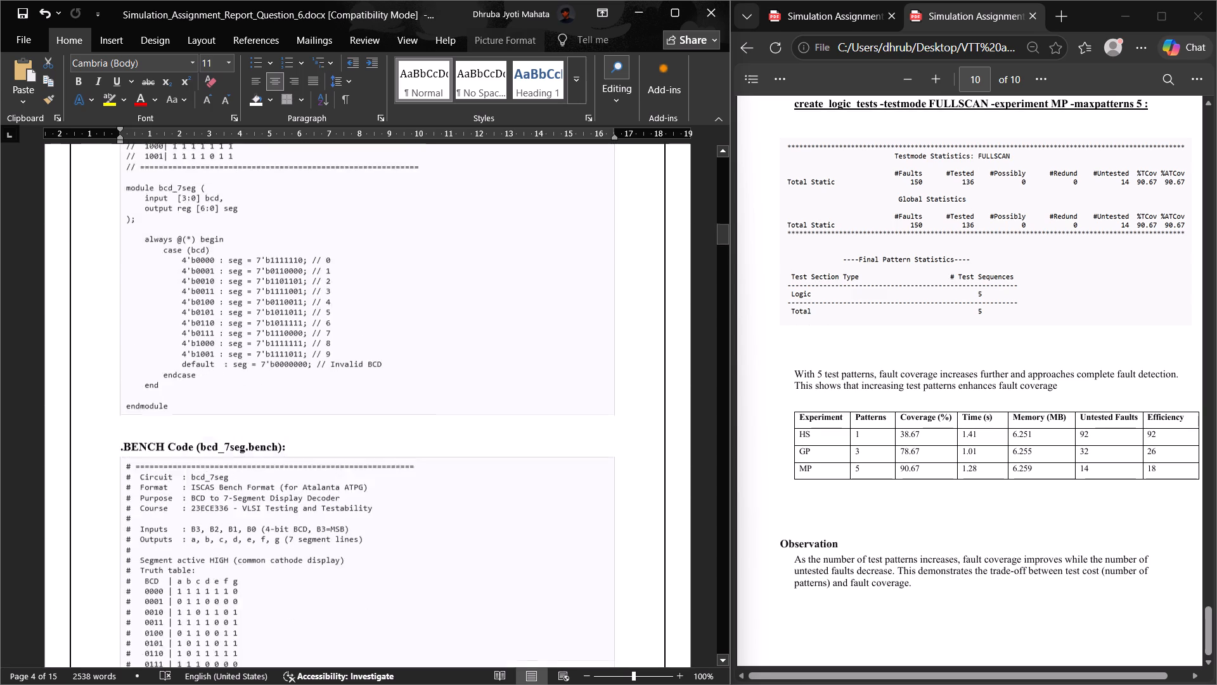
scroll(276, 545, up, 8)
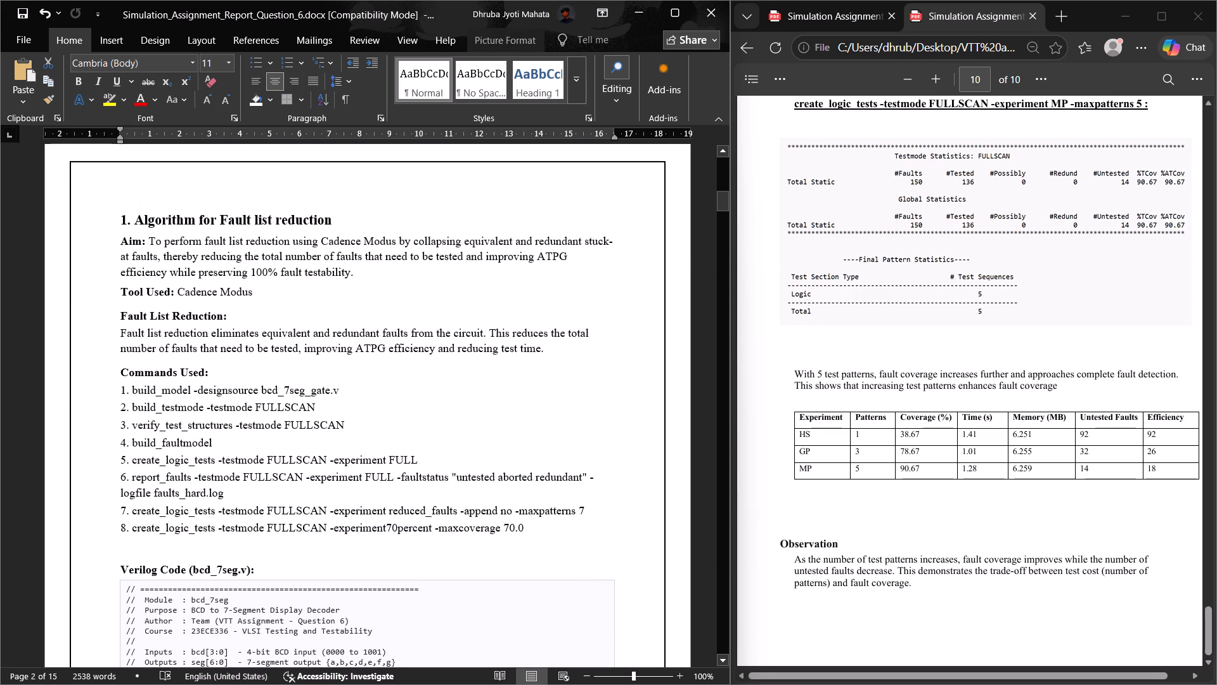
scroll(274, 545, down, 17)
scroll(274, 547, down, 19)
scroll(274, 547, up, 3)
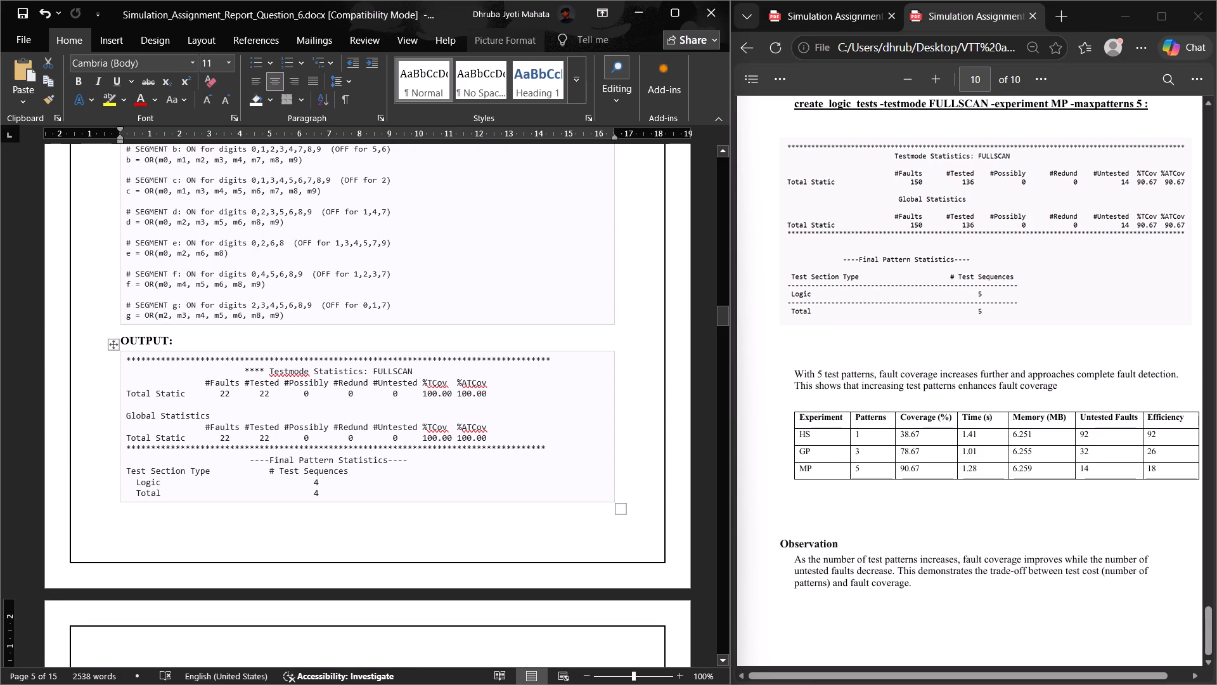
Look through the format PDF for its Verilog Code, .BENCH Code and OUTPUT section to compare with the report's OUTPUT block.
scroll(1080, 467, up, 8)
scroll(1147, 566, up, 11)
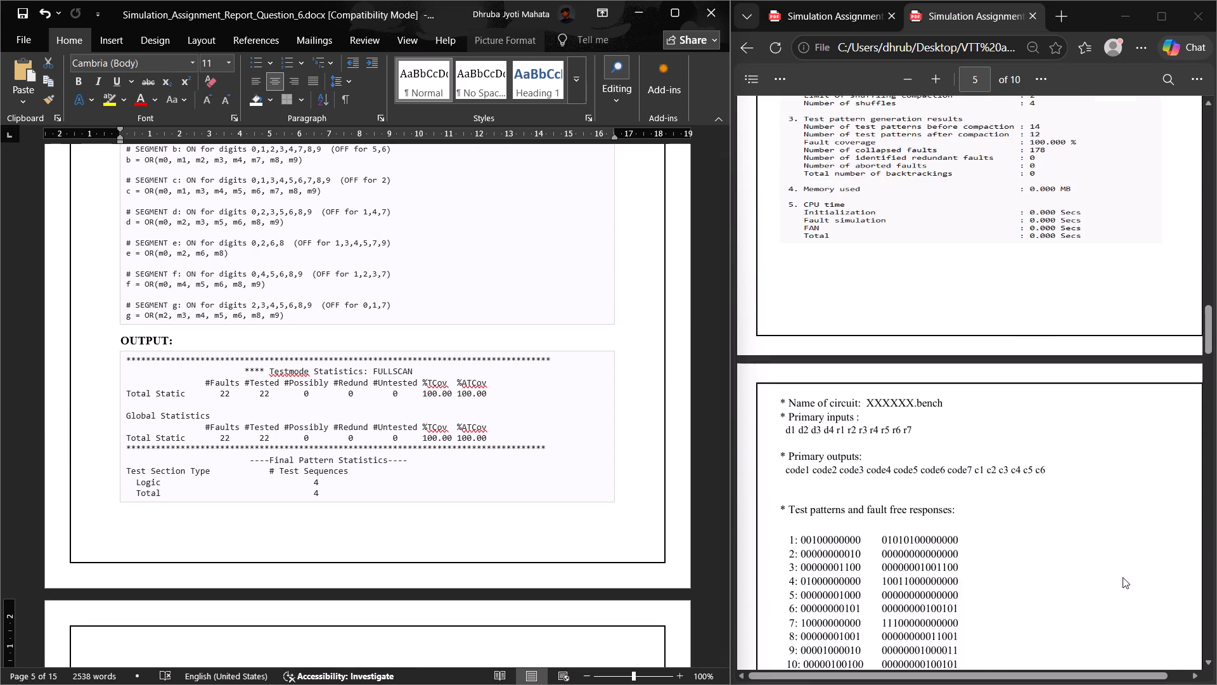
scroll(1119, 577, down, 15)
scroll(1079, 564, up, 3)
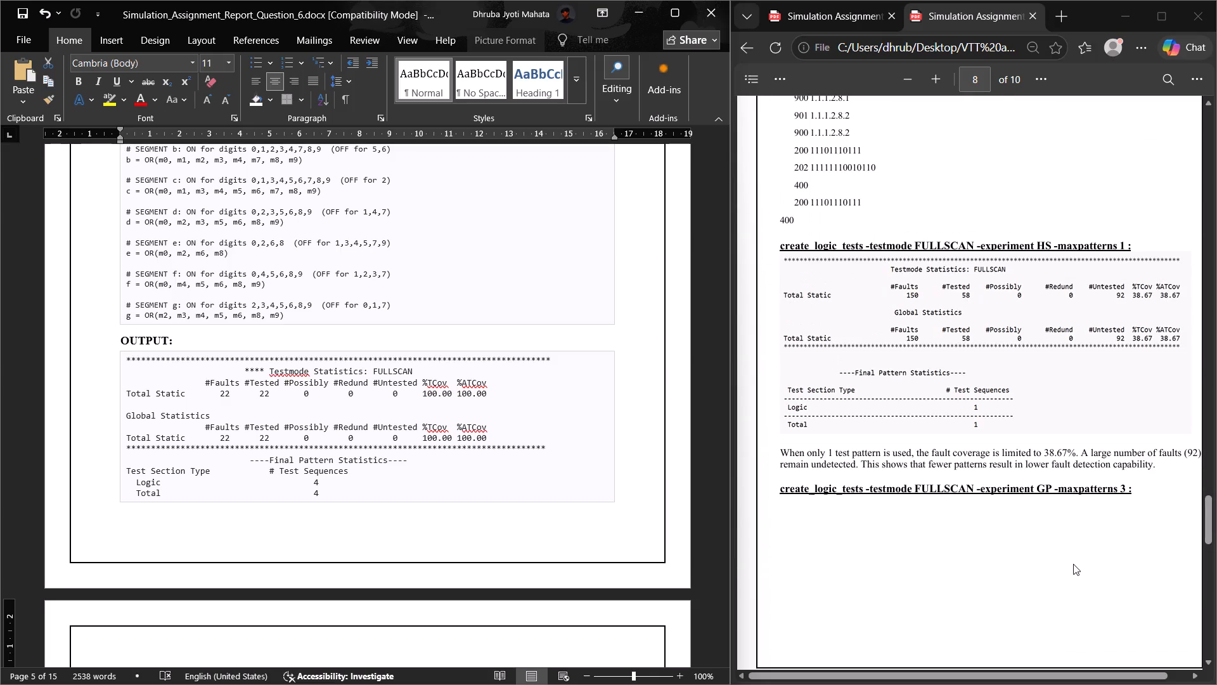
scroll(1059, 564, up, 10)
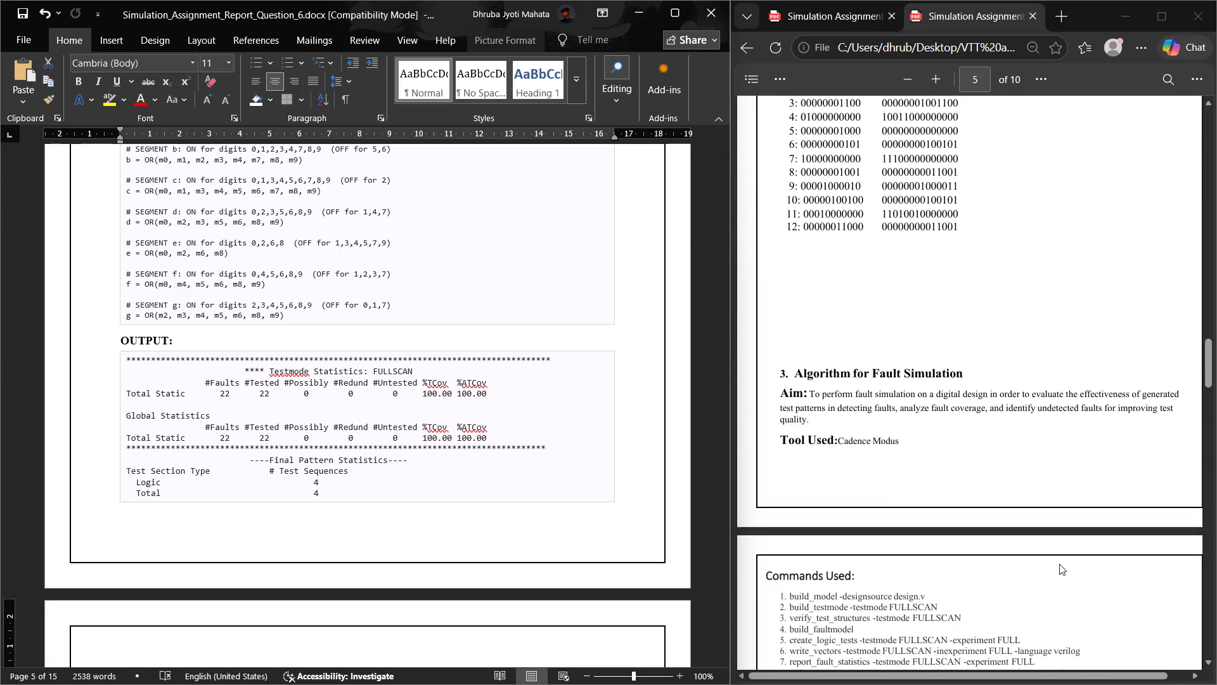
scroll(1059, 564, up, 12)
scroll(1059, 564, down, 1)
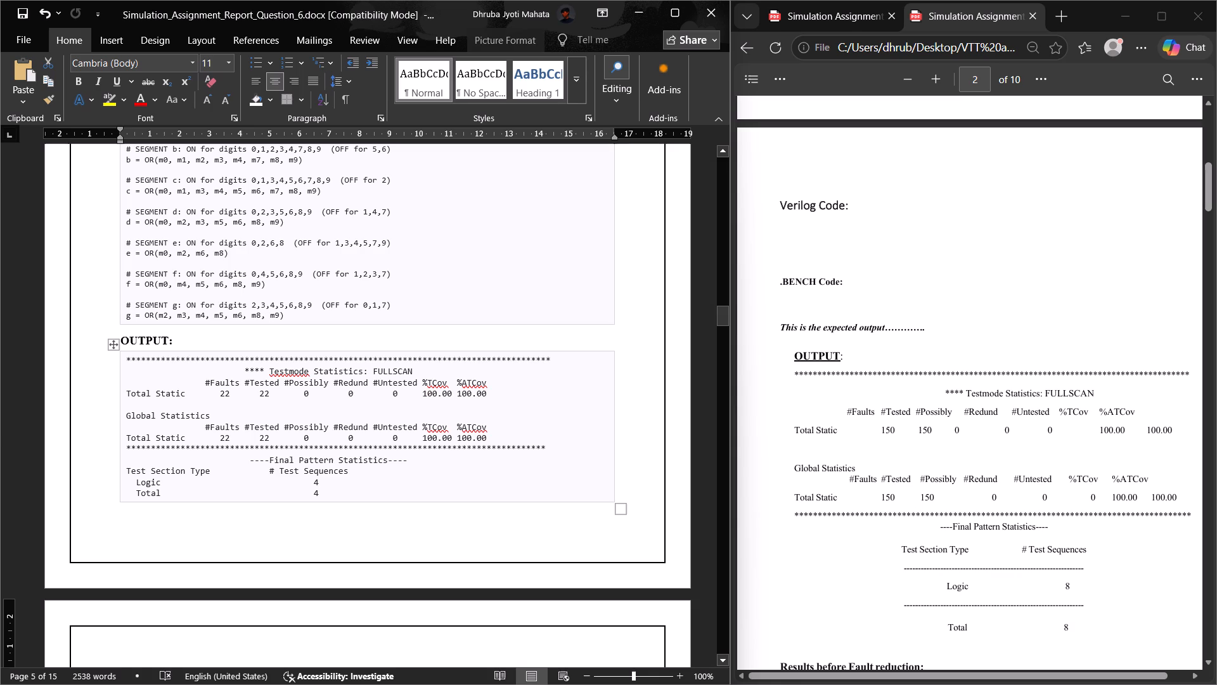
Review the report from the OUTPUT block through the results before and after fault reduction to the Figure 2 screenshot.
scroll(399, 490, down, 2)
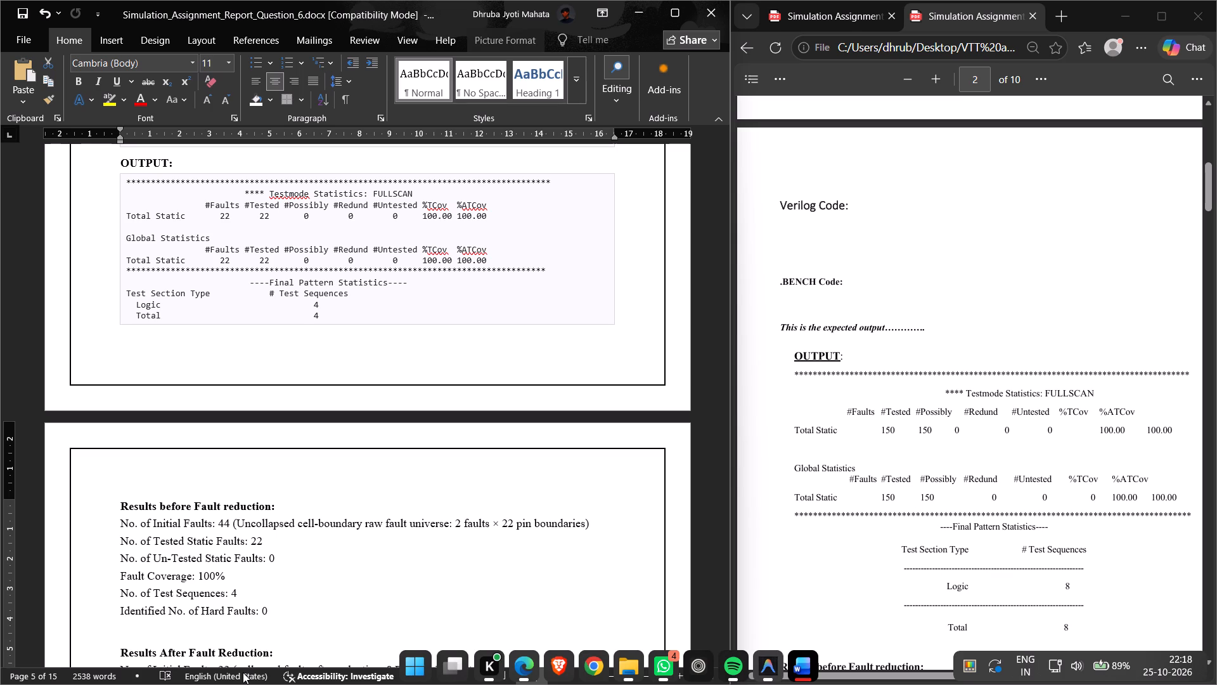
scroll(243, 672, down, 3)
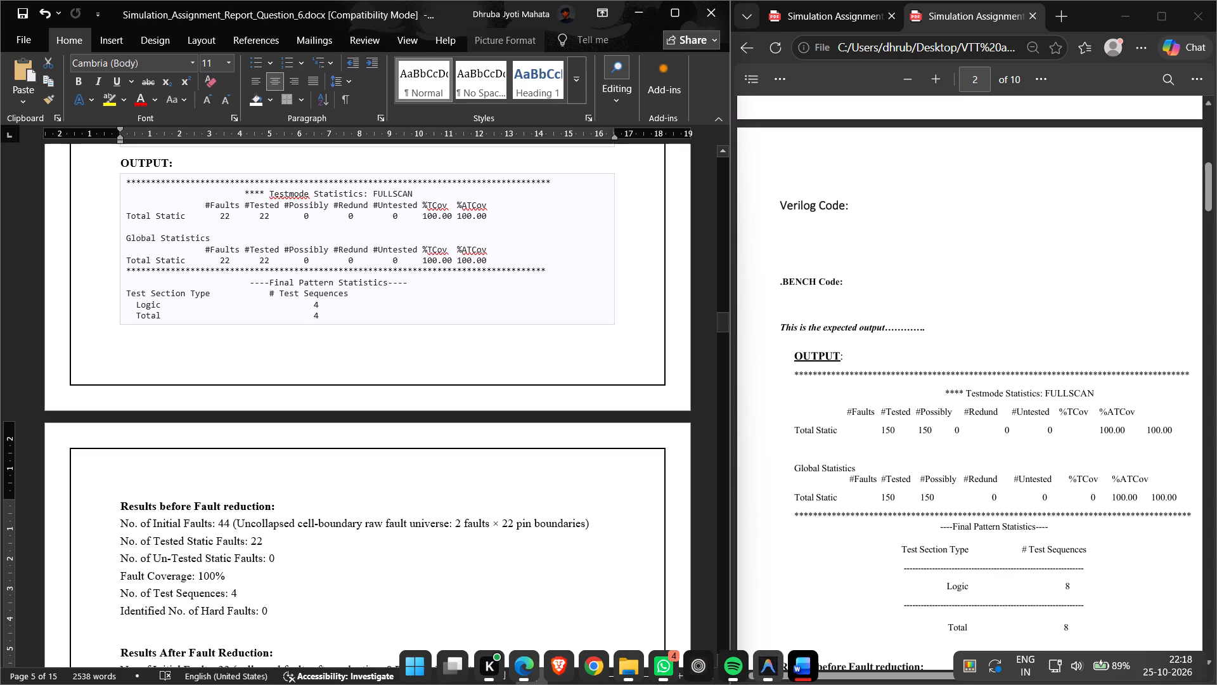
scroll(240, 415, up, 5)
scroll(232, 427, down, 8)
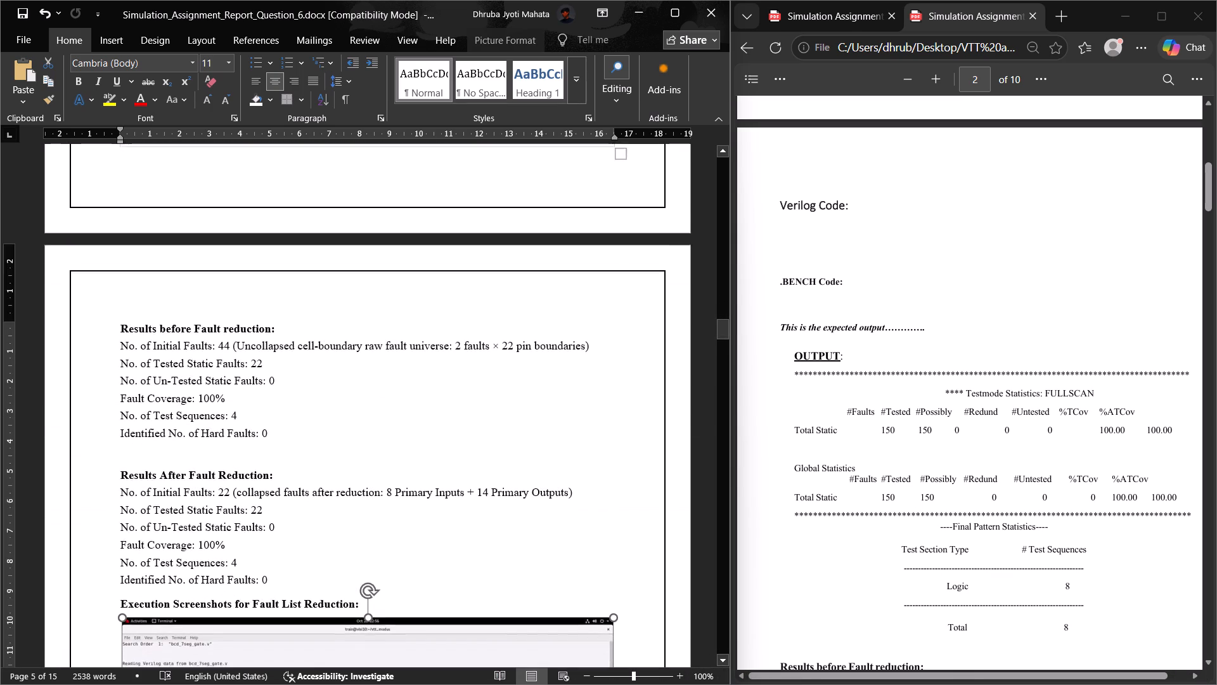
scroll(231, 429, down, 3)
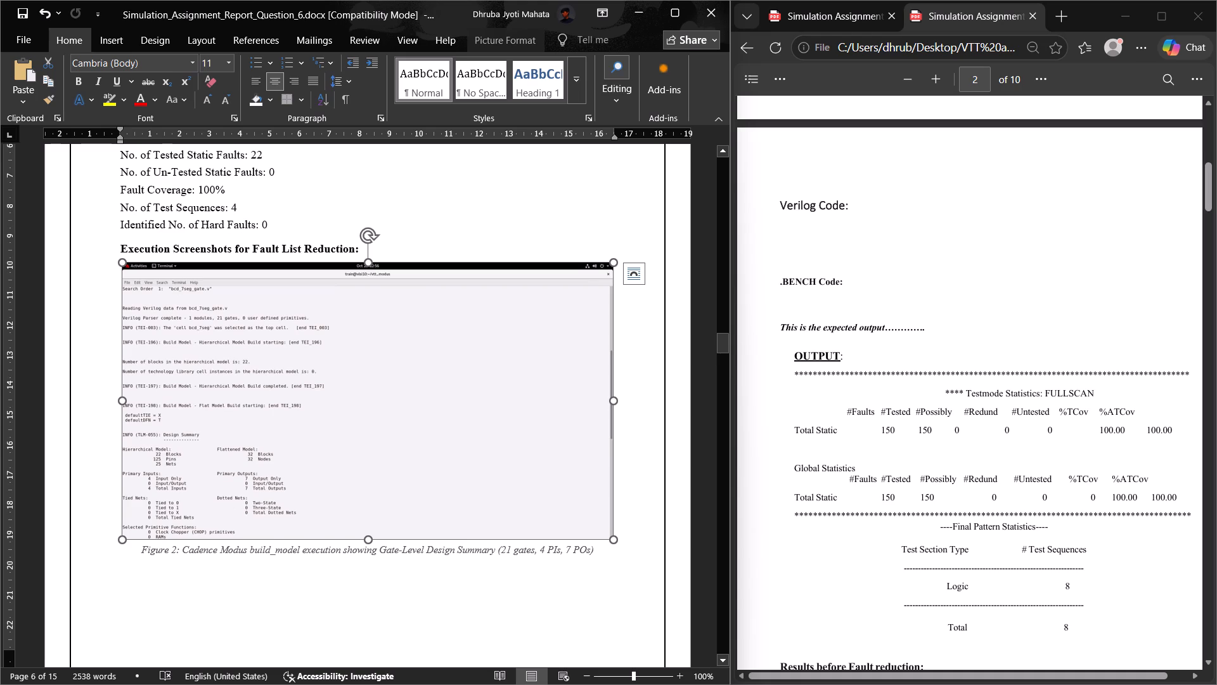
Inspect the Figure 3 build_testmode and Figure 4 statistics screenshots, checking their size, spacing and captions.
scroll(128, 497, down, 6)
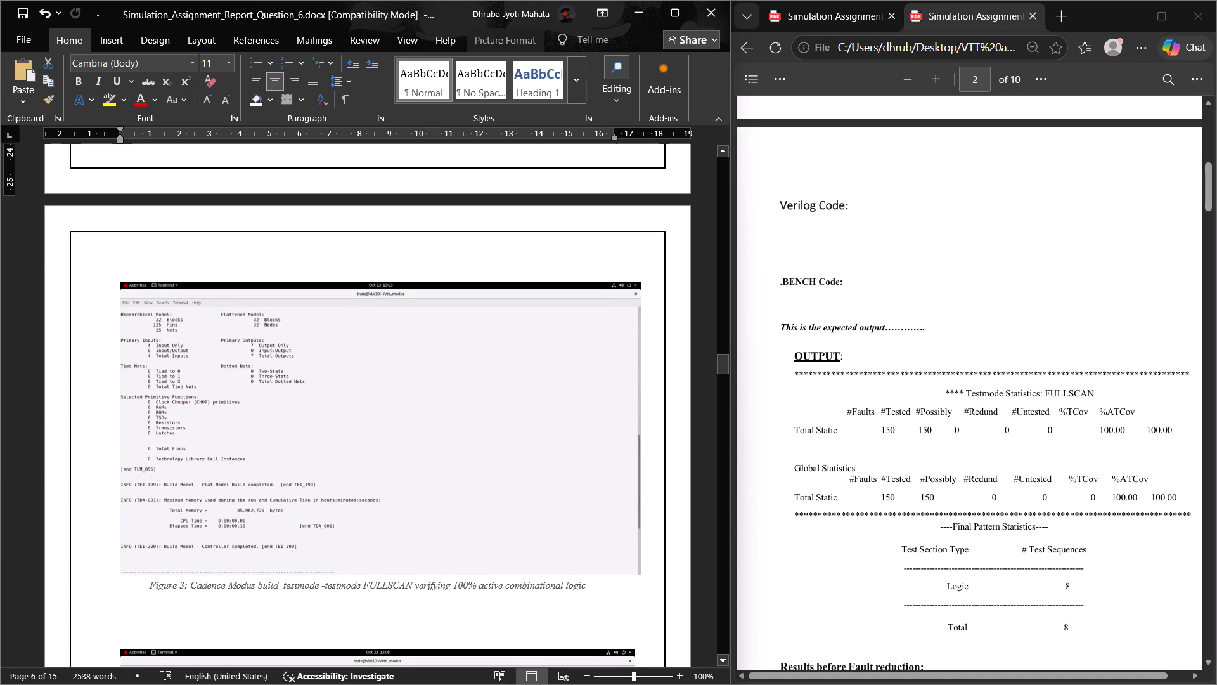
right_click(119, 495)
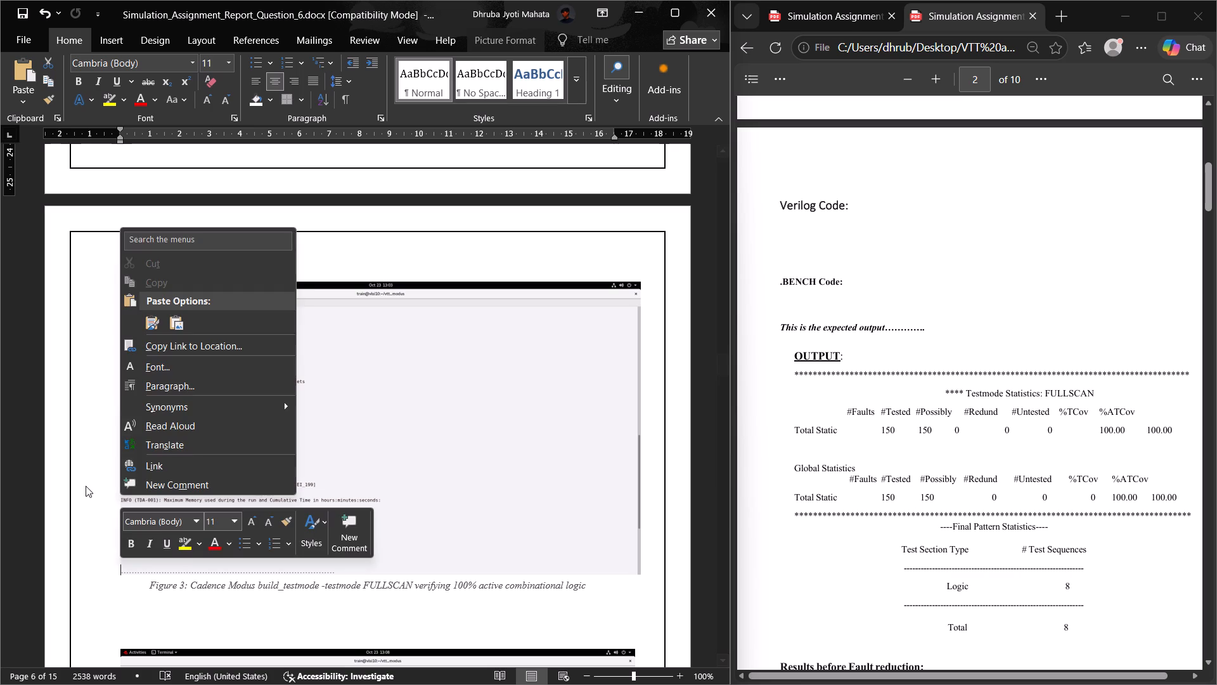
click(42, 486)
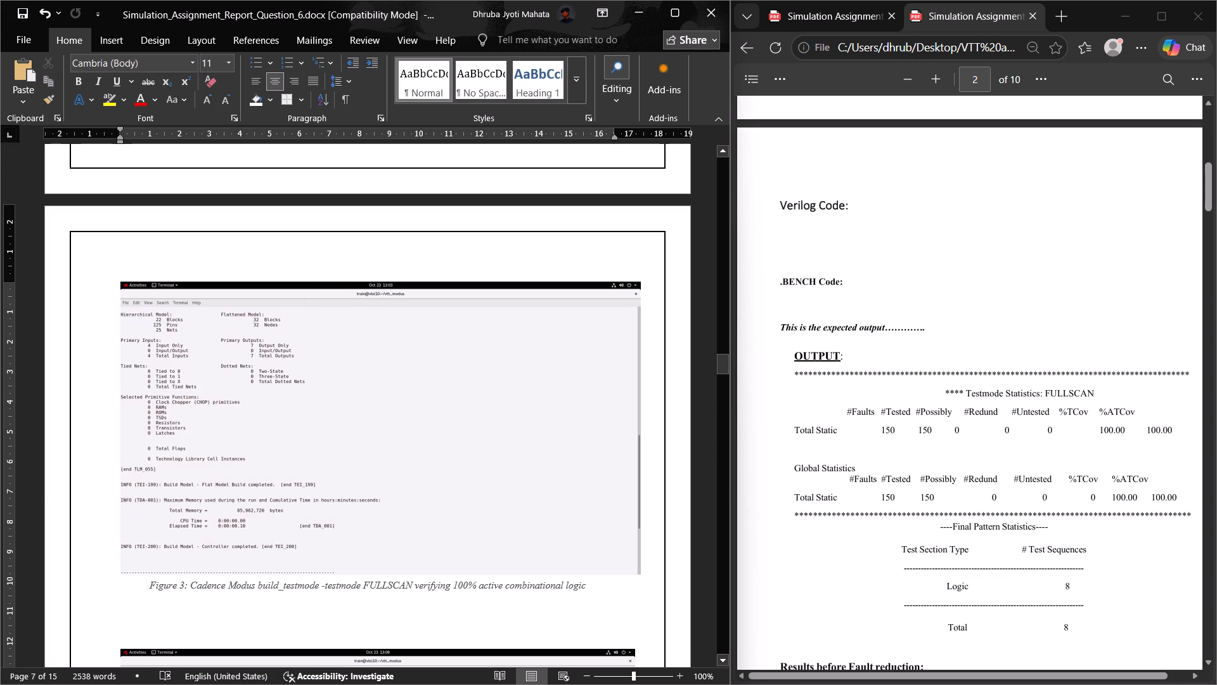
scroll(217, 492, down, 4)
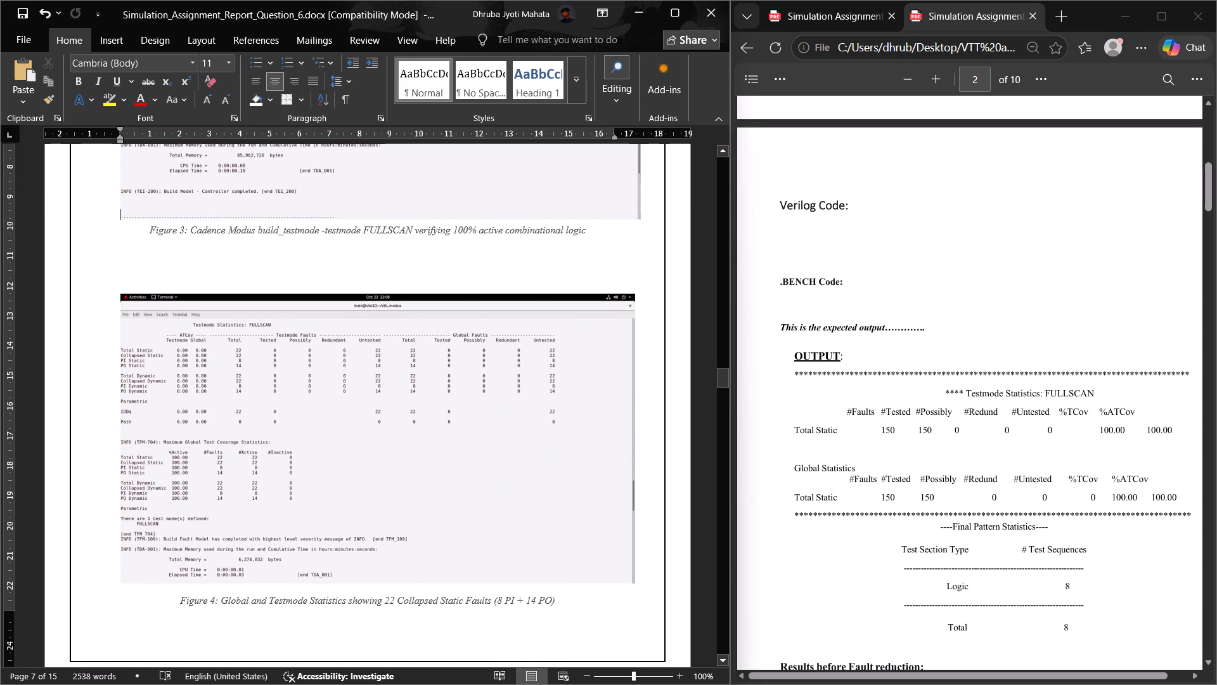
right_click(210, 513)
click(72, 526)
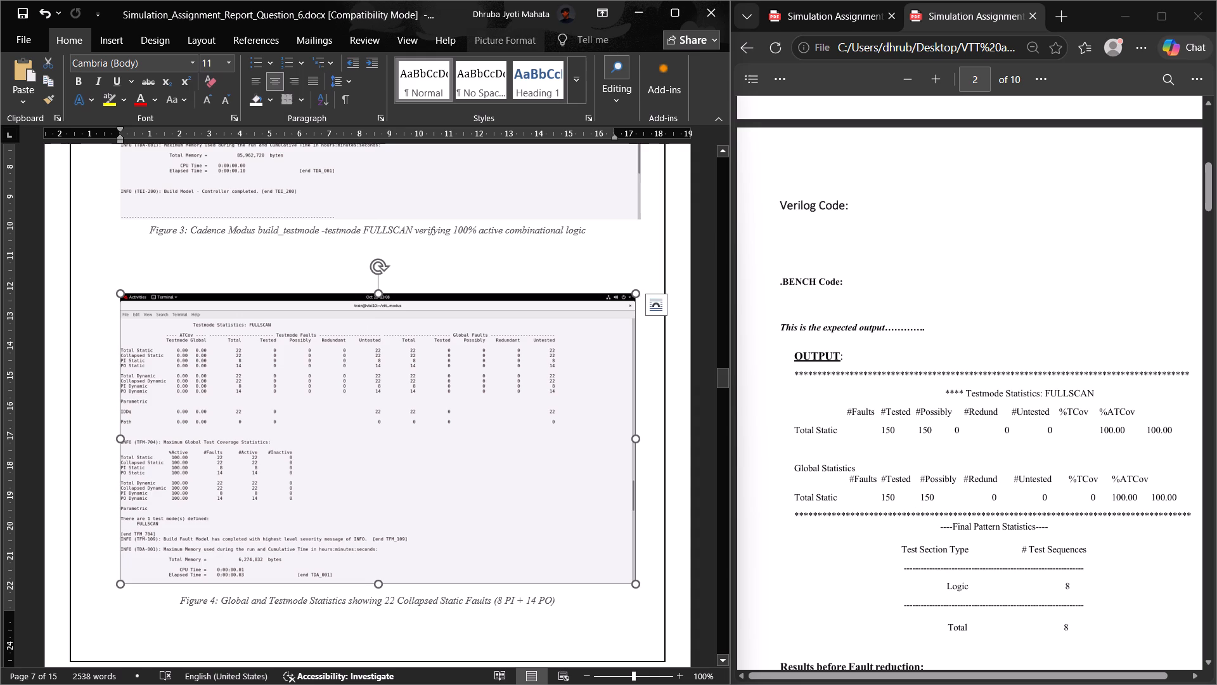
click(47, 533)
click(198, 640)
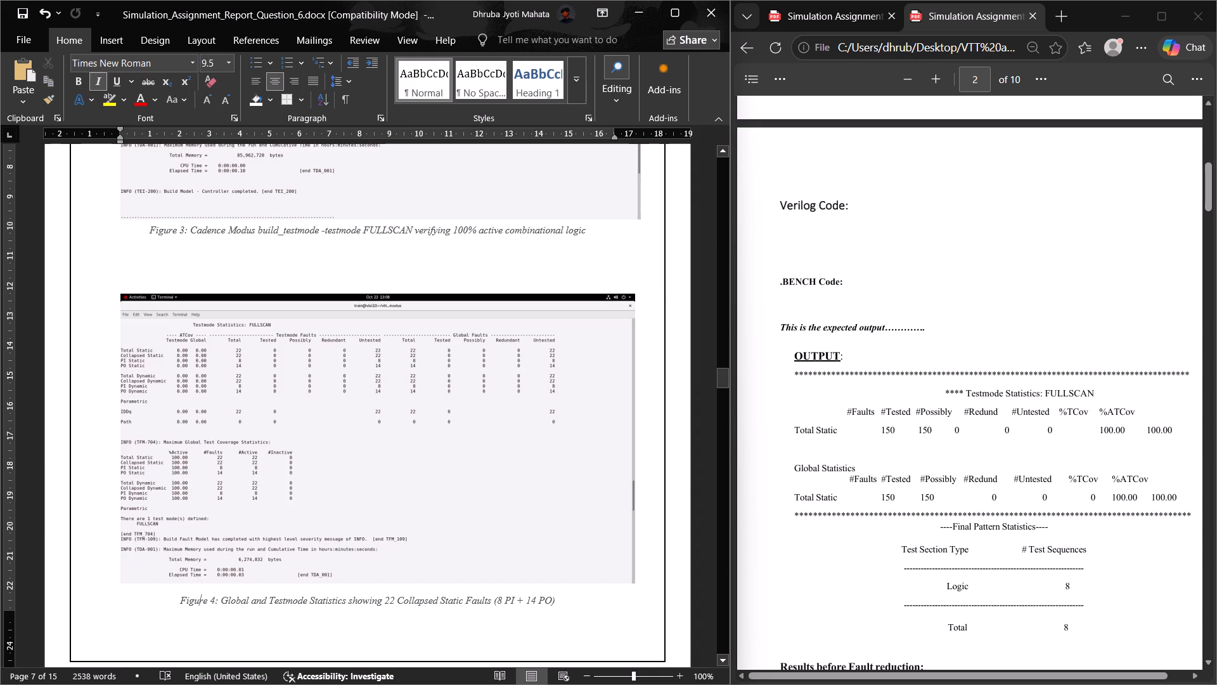
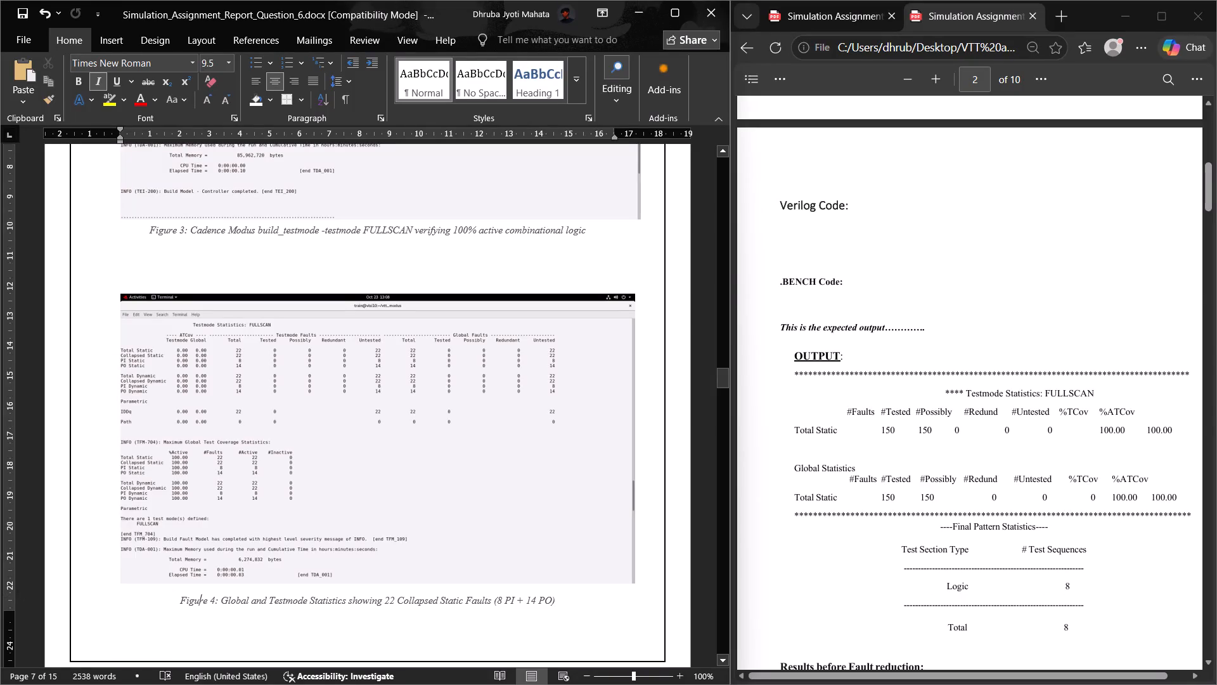
Compare the Figure 2 build_model screenshot with the Figure 3 and Figure 4 screenshots and check the spacing between them.
scroll(335, 566, down, 2)
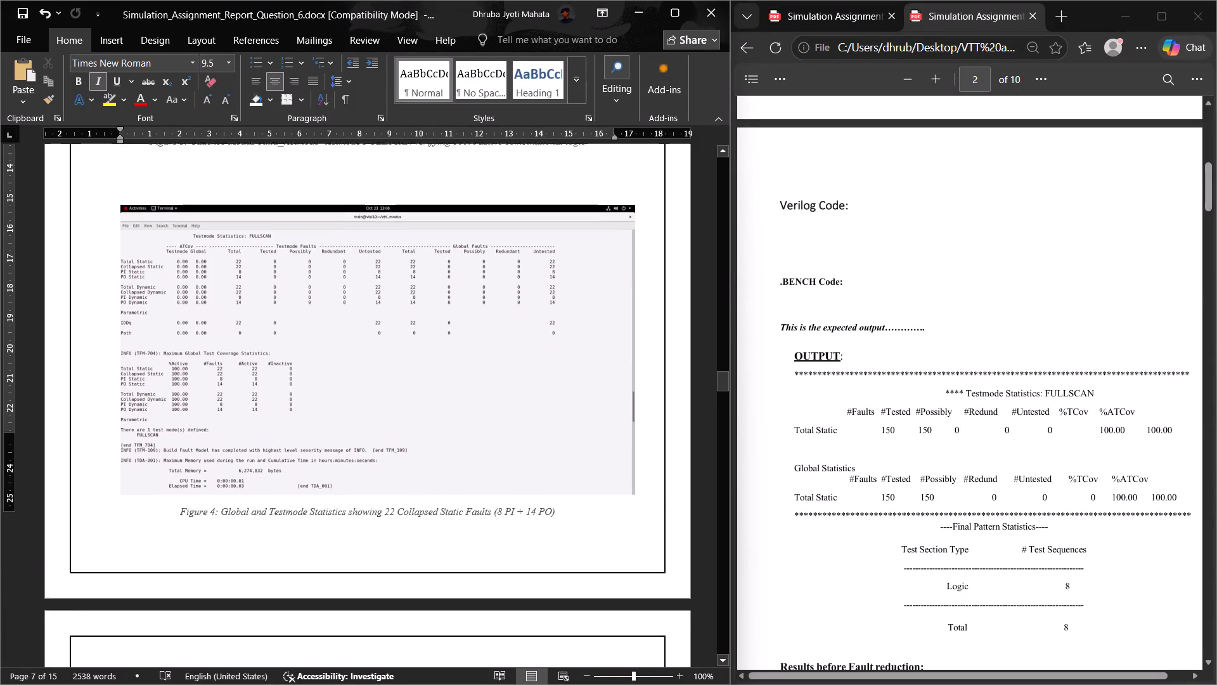
scroll(335, 566, down, 1)
scroll(335, 566, up, 5)
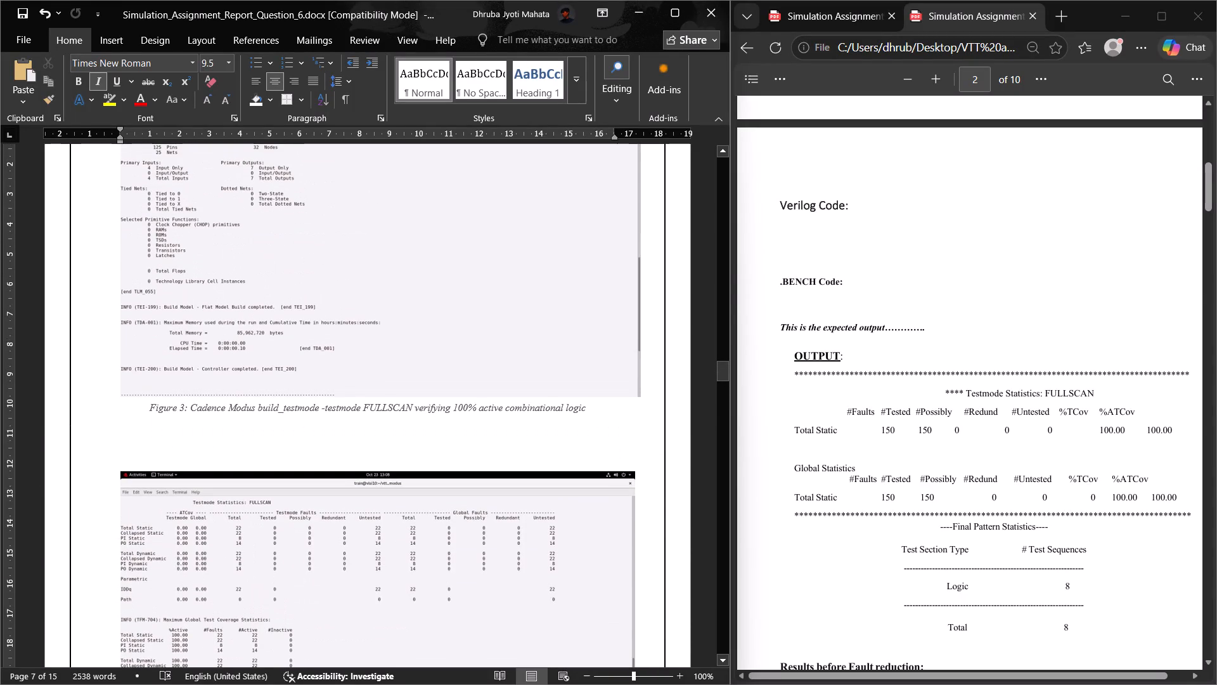
scroll(335, 566, up, 6)
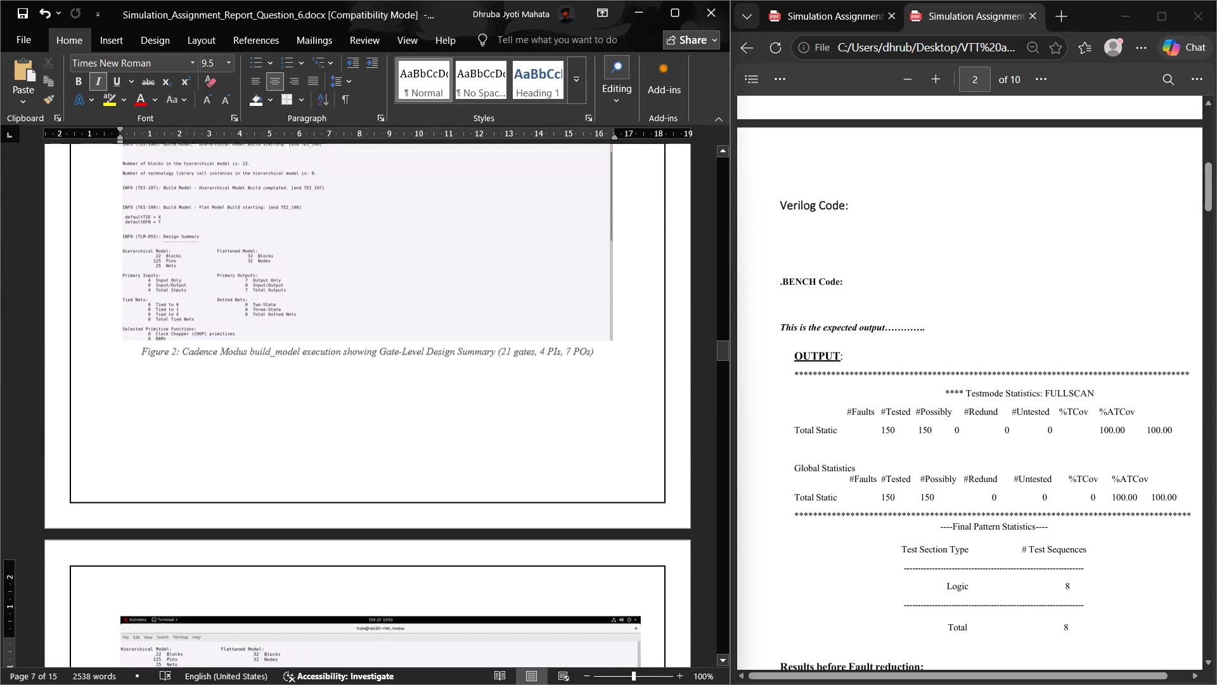
scroll(335, 566, up, 2)
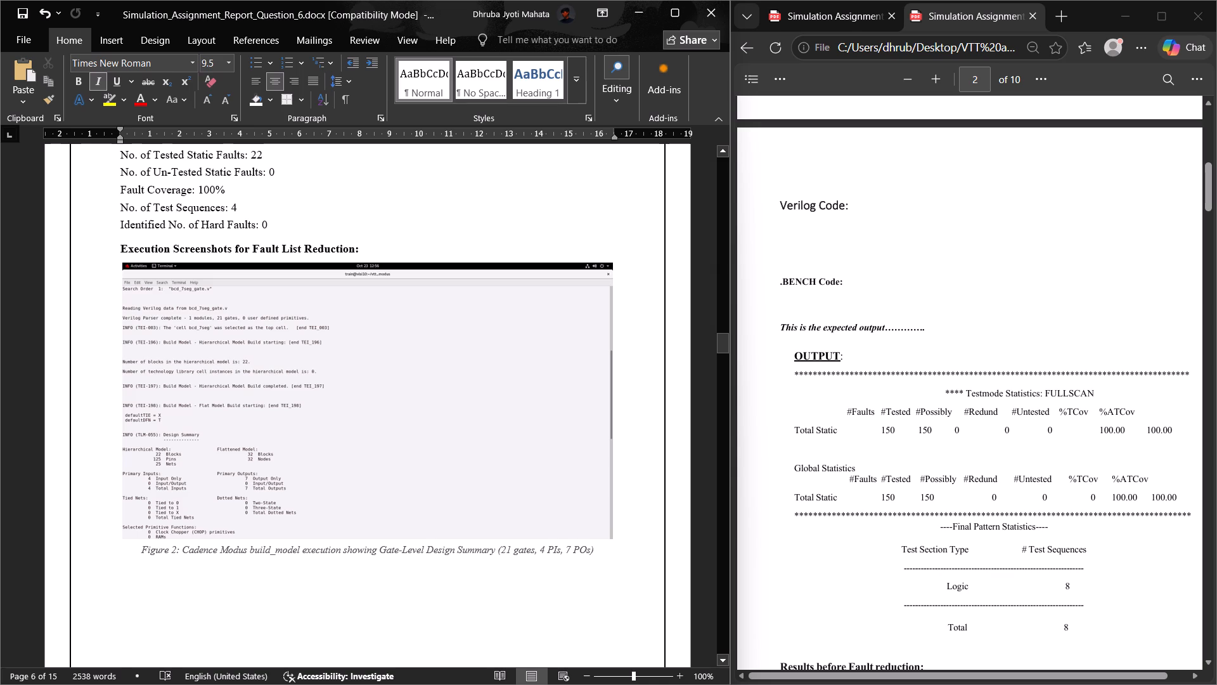
scroll(328, 568, down, 3)
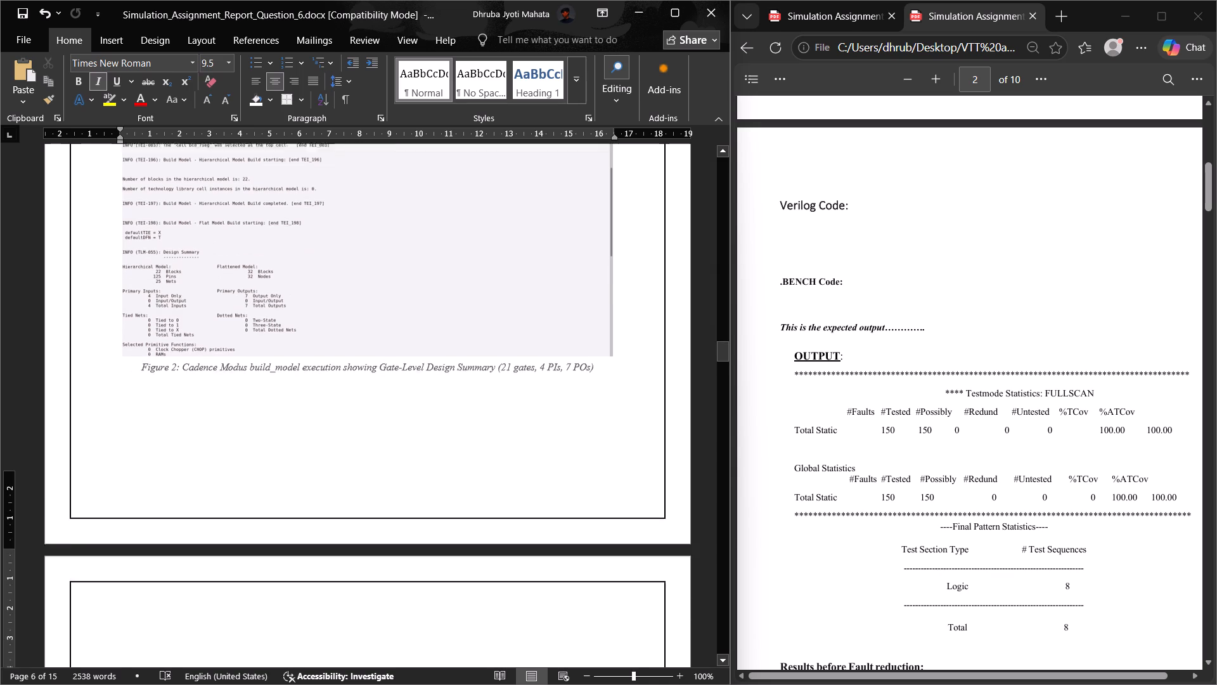
scroll(328, 568, down, 2)
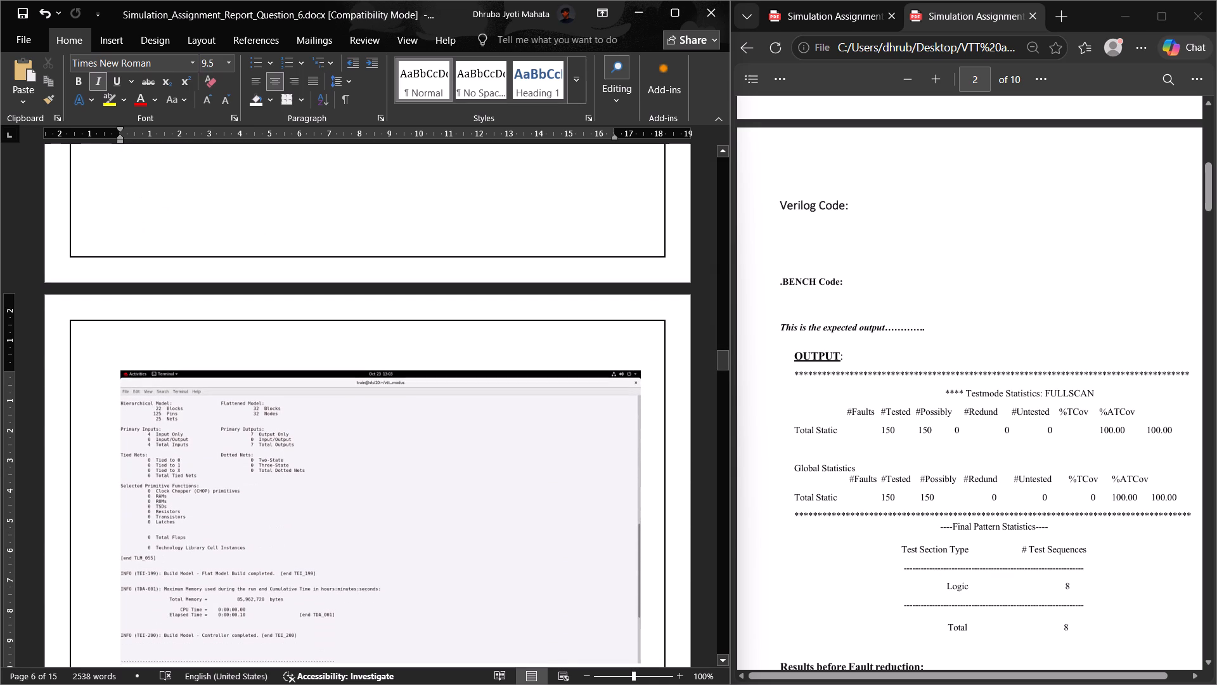
scroll(312, 566, up, 2)
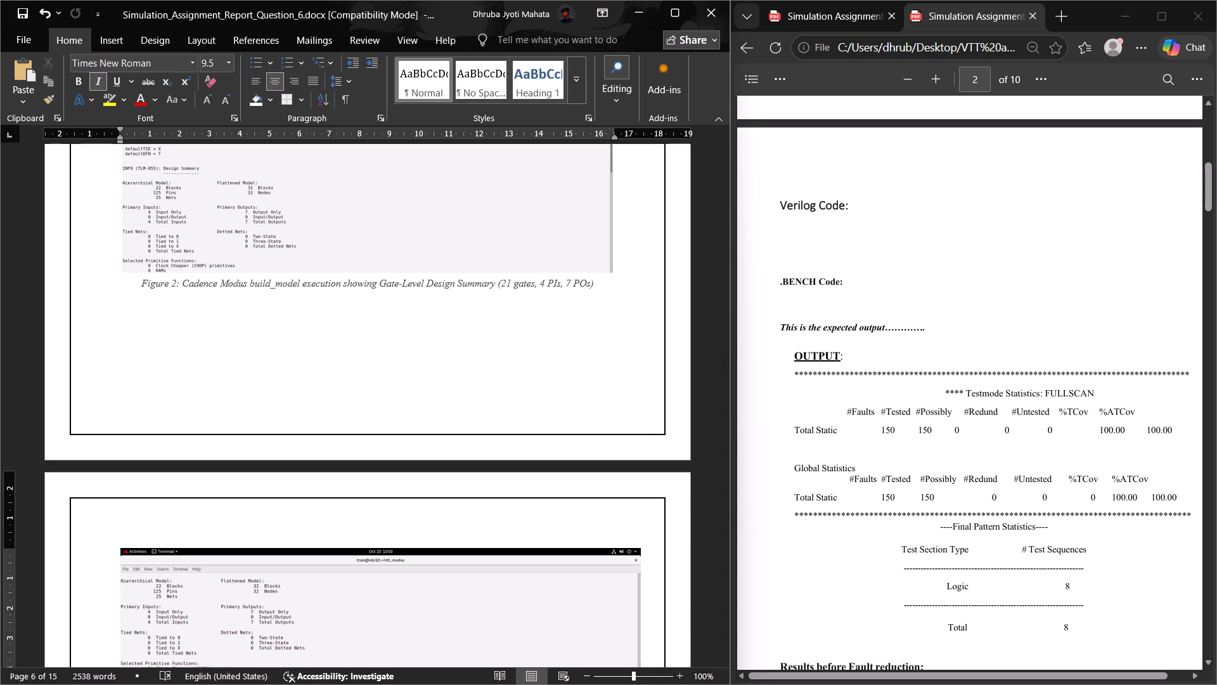
scroll(297, 565, down, 3)
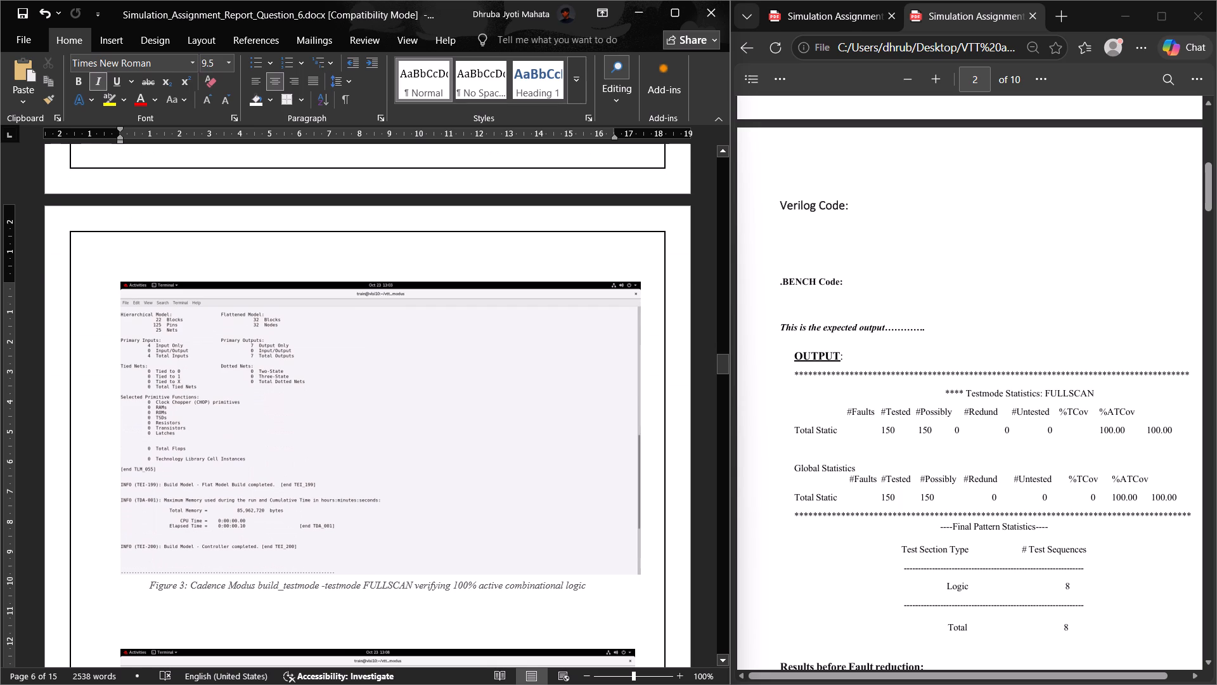
Delete the Figure 3 build_testmode screenshot after checking it against the neighbouring figures.
click(330, 472)
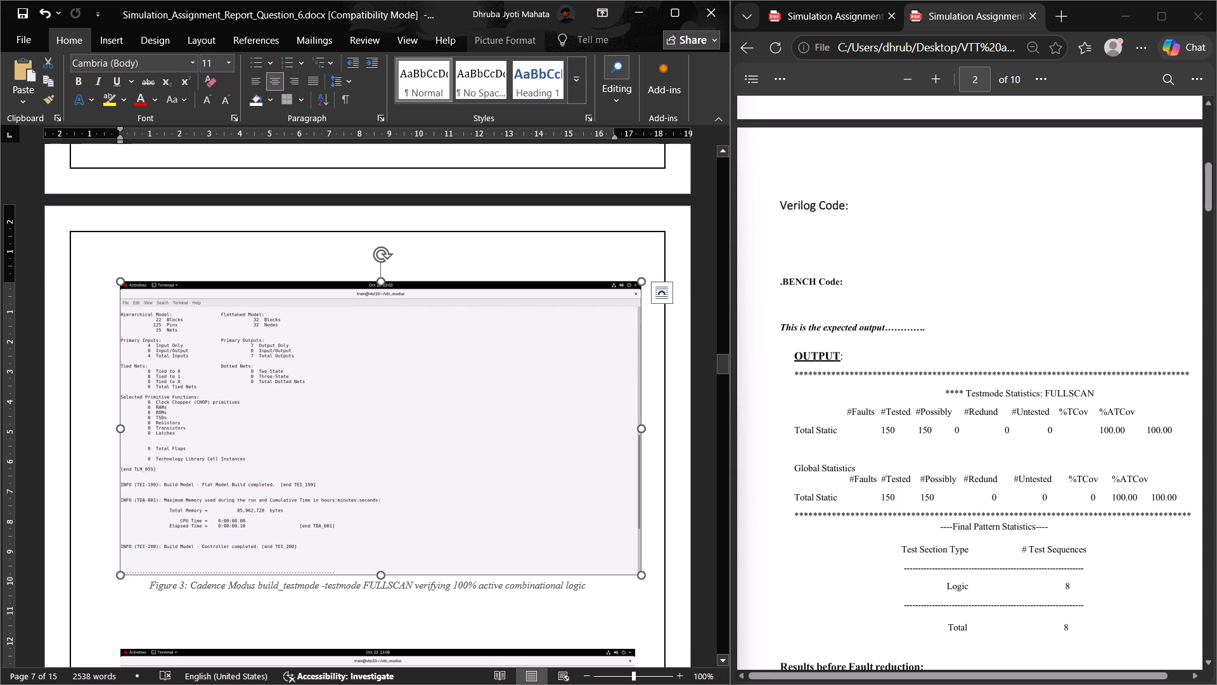
scroll(281, 502, up, 4)
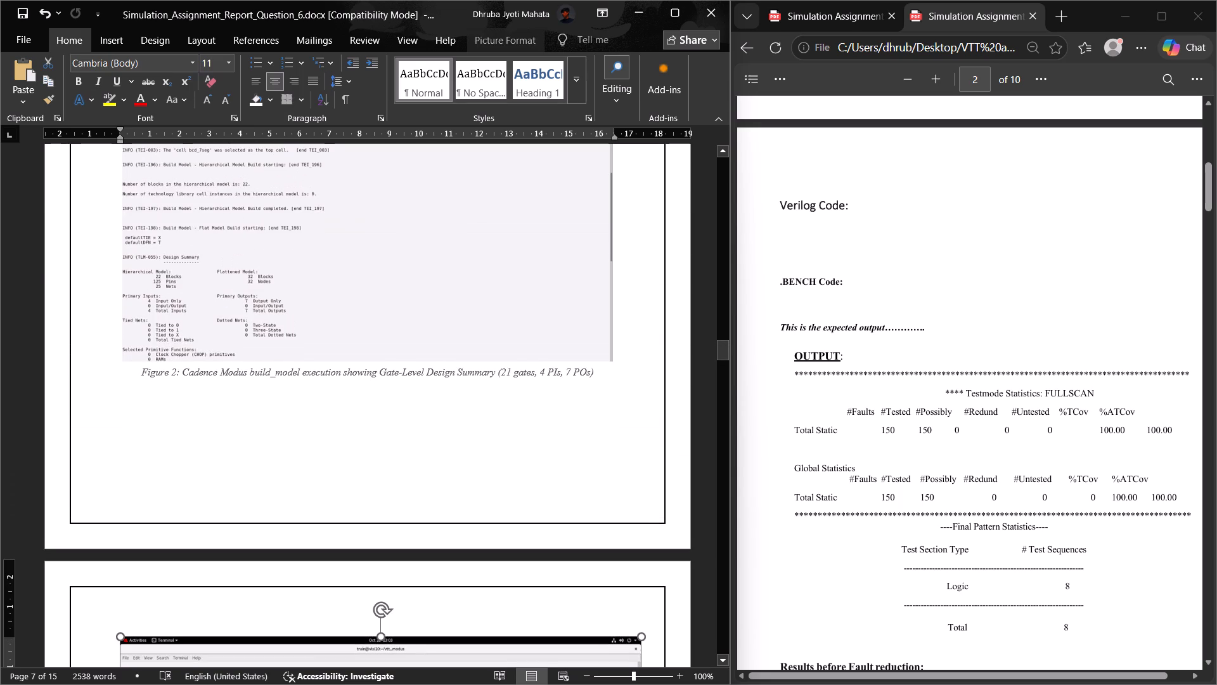
scroll(278, 508, down, 2)
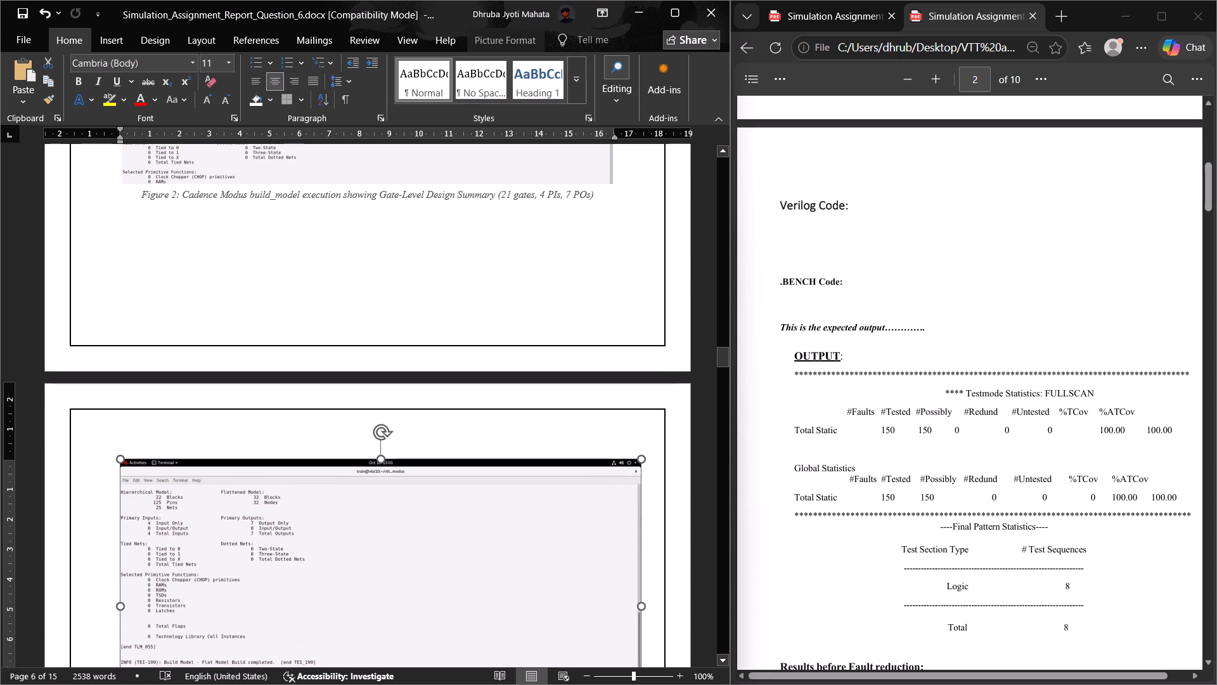
scroll(276, 509, up, 1)
scroll(276, 509, down, 1)
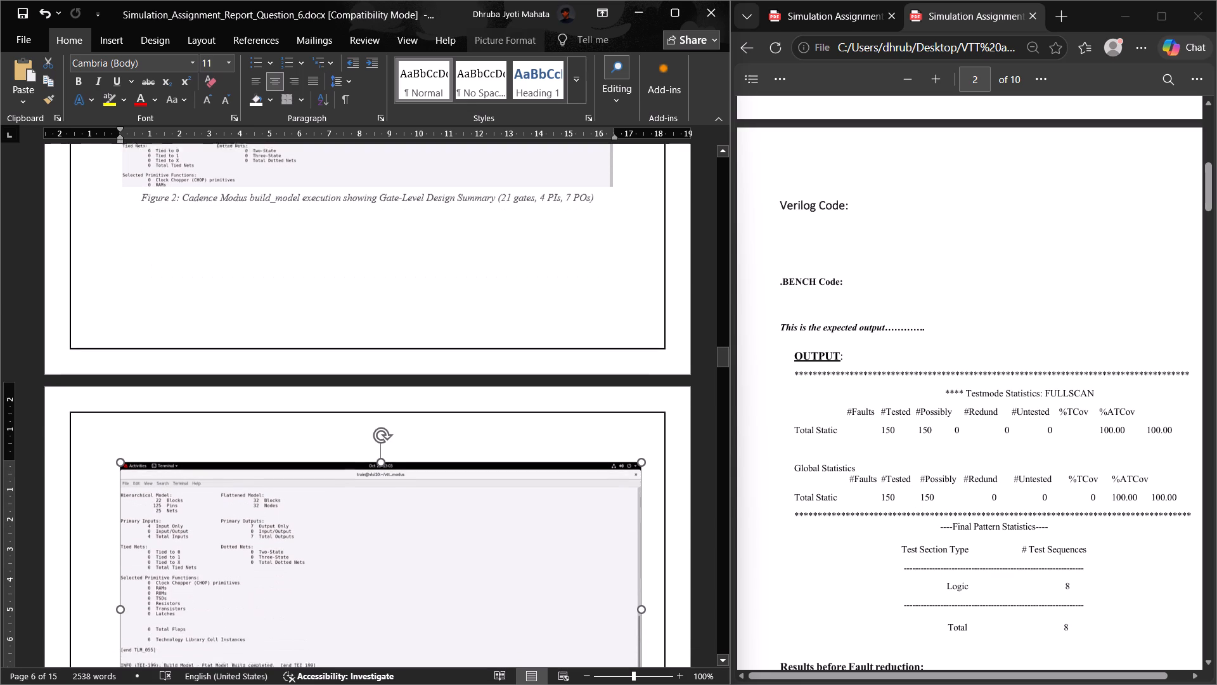
scroll(276, 509, down, 2)
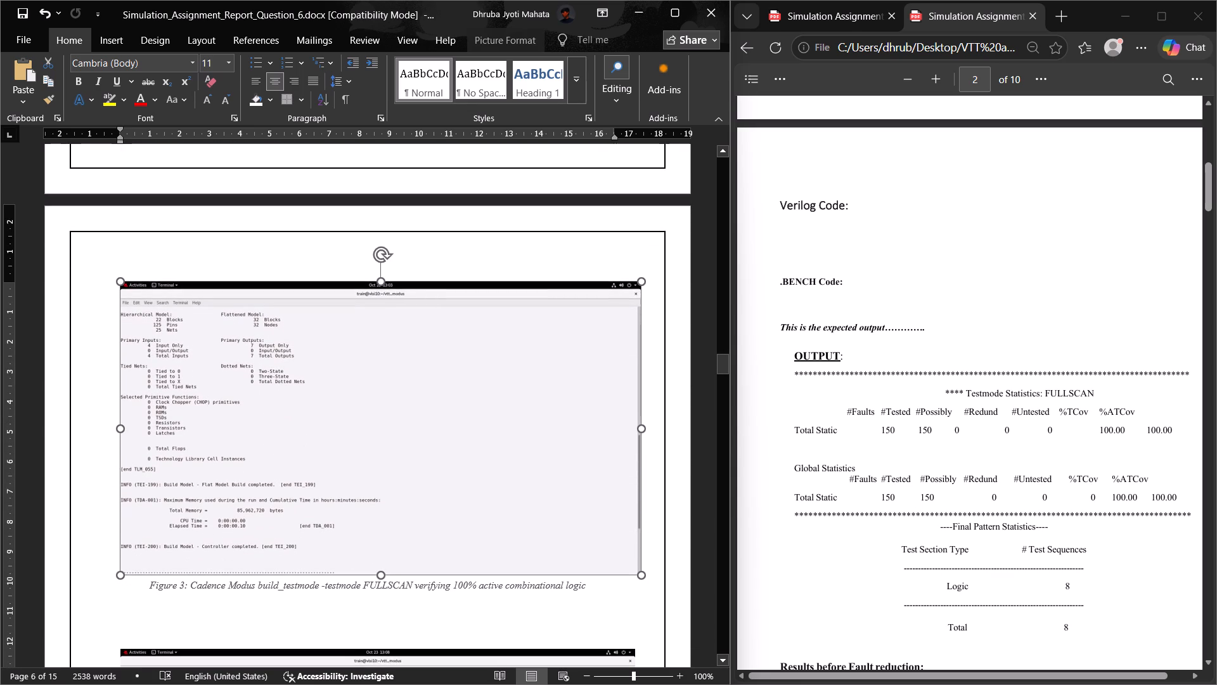
click(263, 551)
click(342, 549)
scroll(338, 547, down, 2)
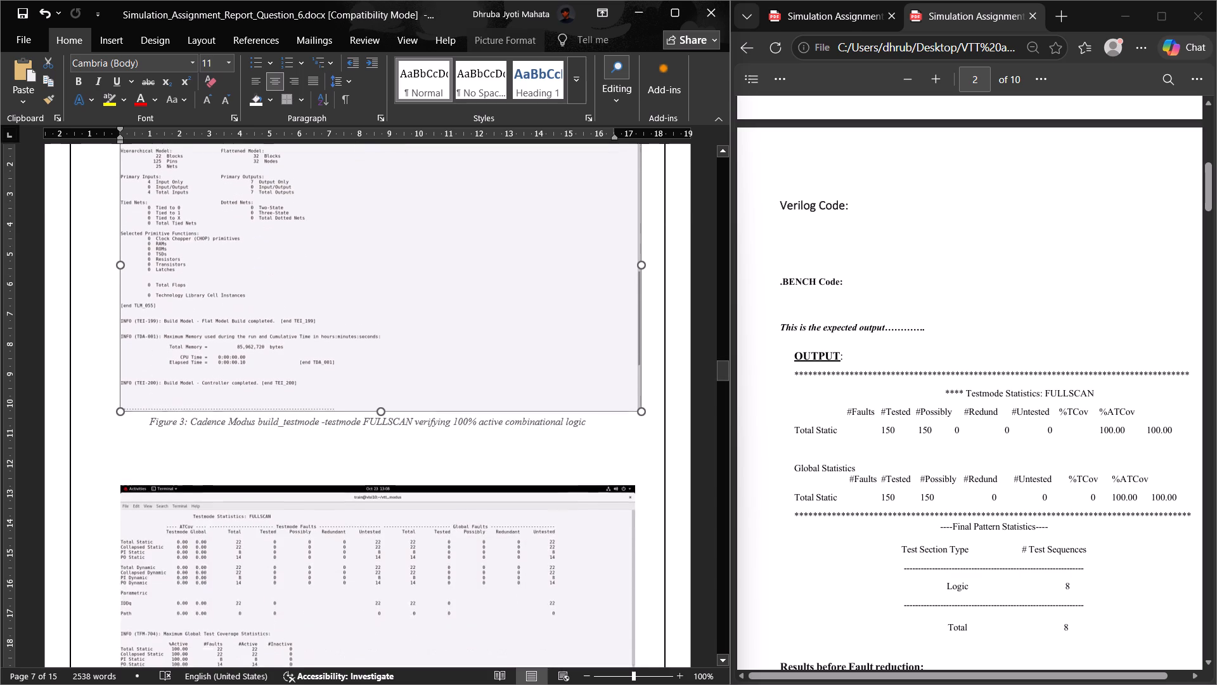
scroll(349, 444, up, 4)
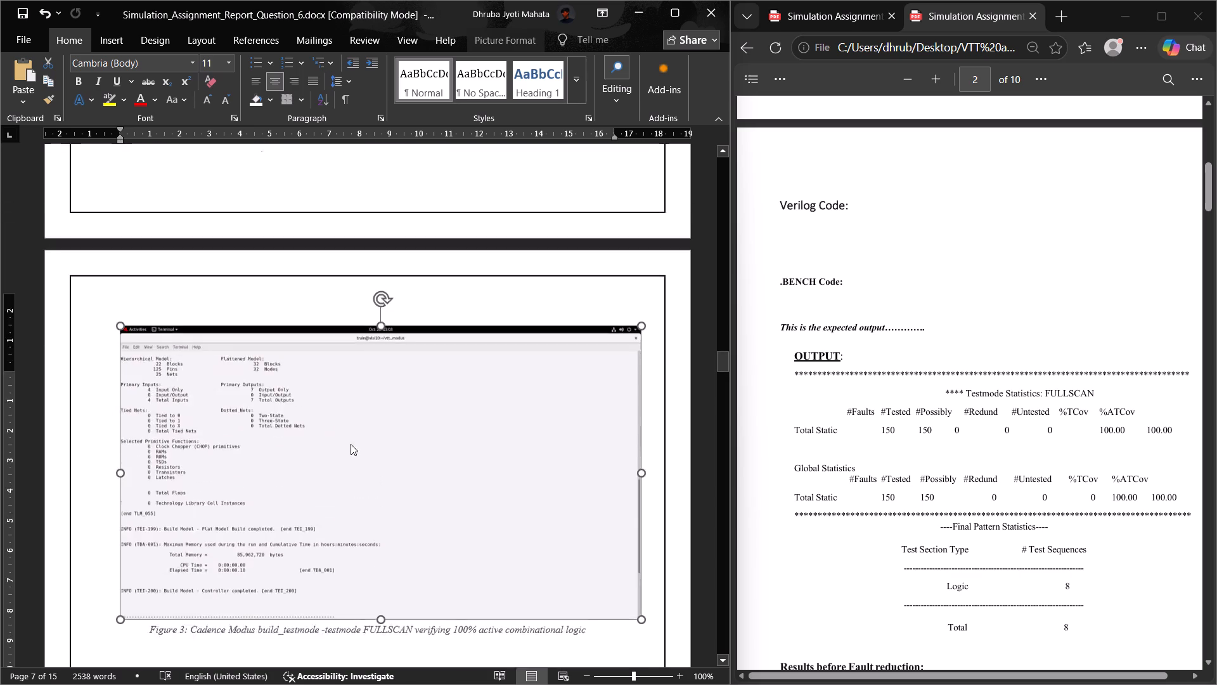
scroll(350, 445, up, 1)
scroll(338, 456, down, 4)
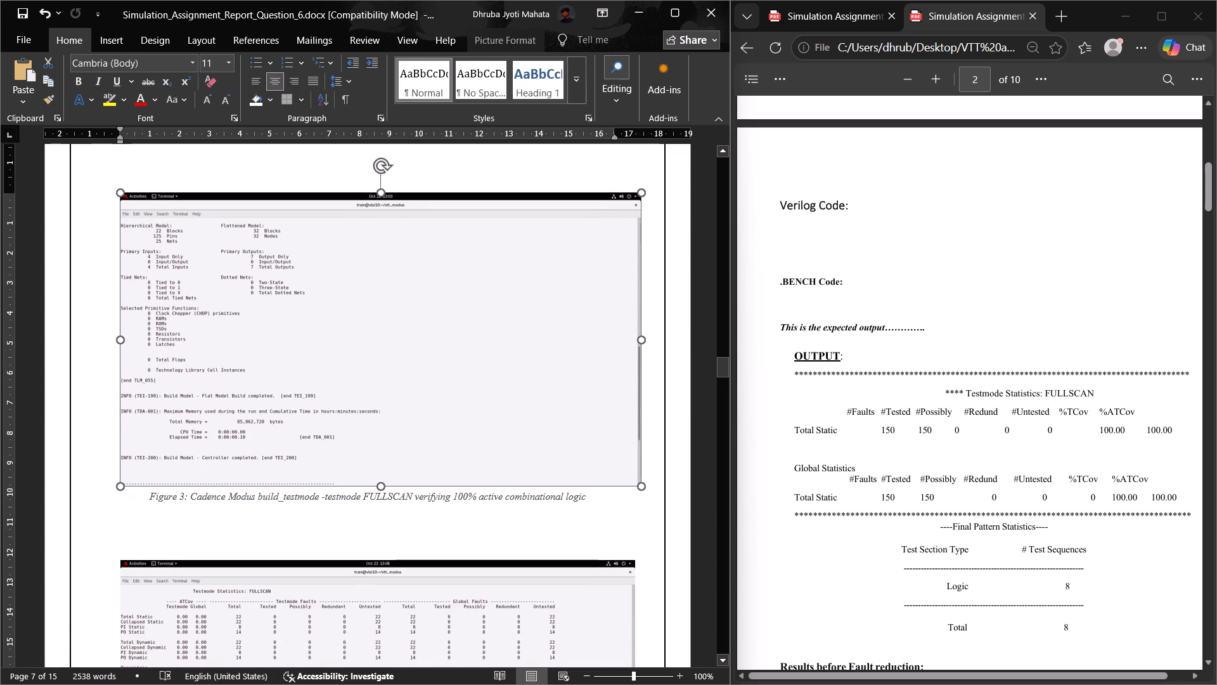
scroll(338, 460, down, 13)
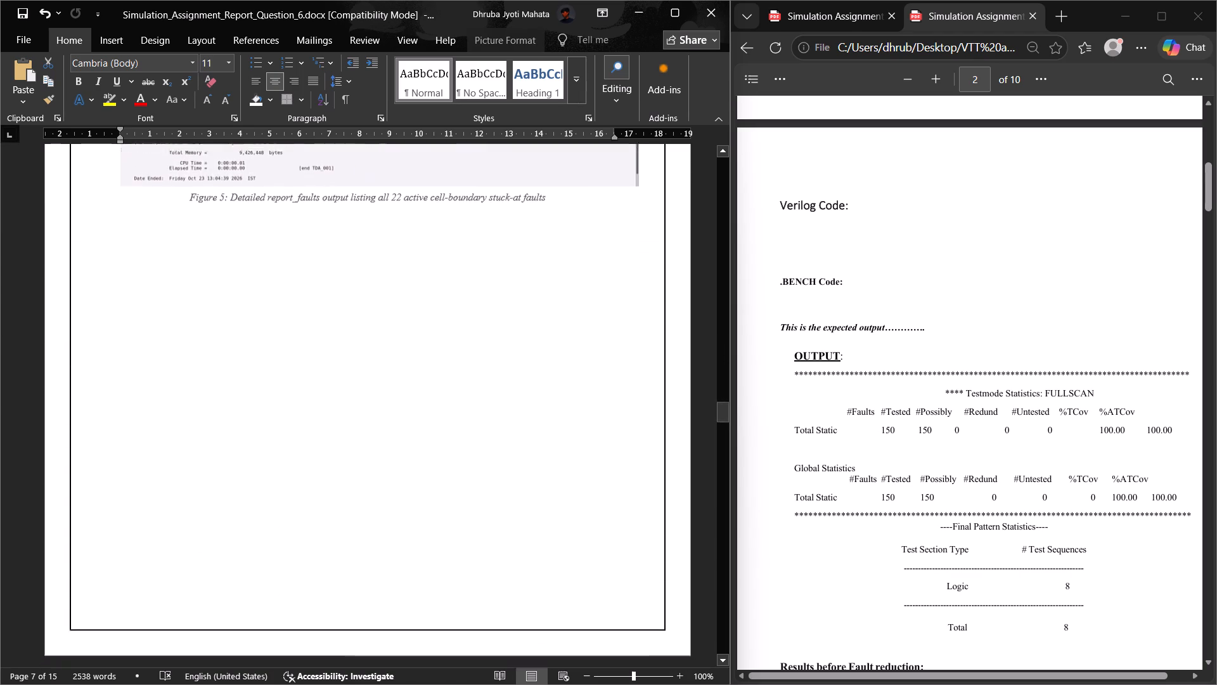
scroll(338, 460, up, 13)
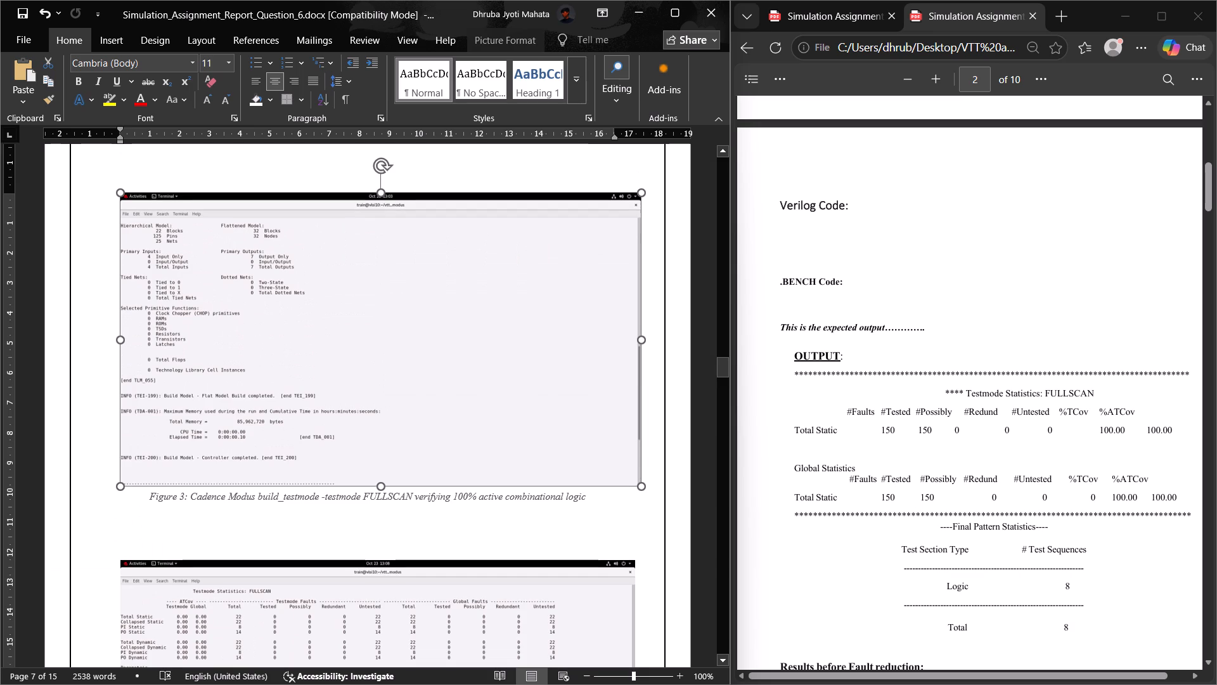
scroll(349, 413, up, 2)
key(Delete)
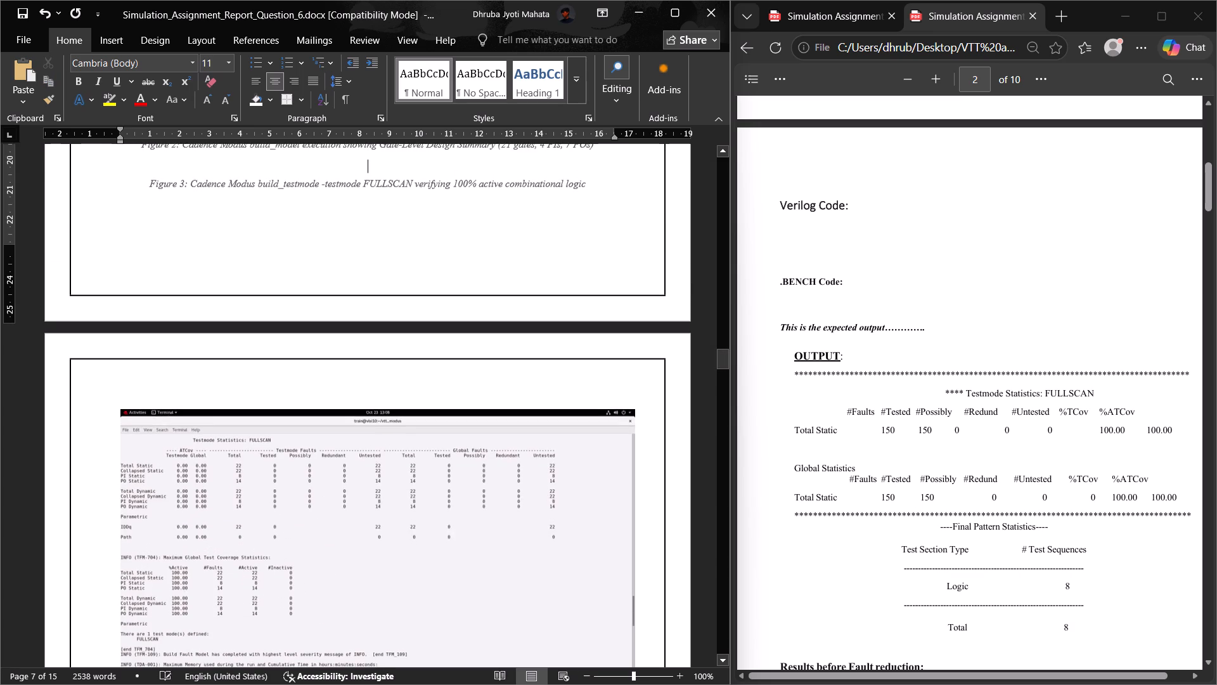
Delete the leftover Figure 3 build_testmode caption and the empty lines below the Figure 2 caption.
scroll(340, 442, up, 1)
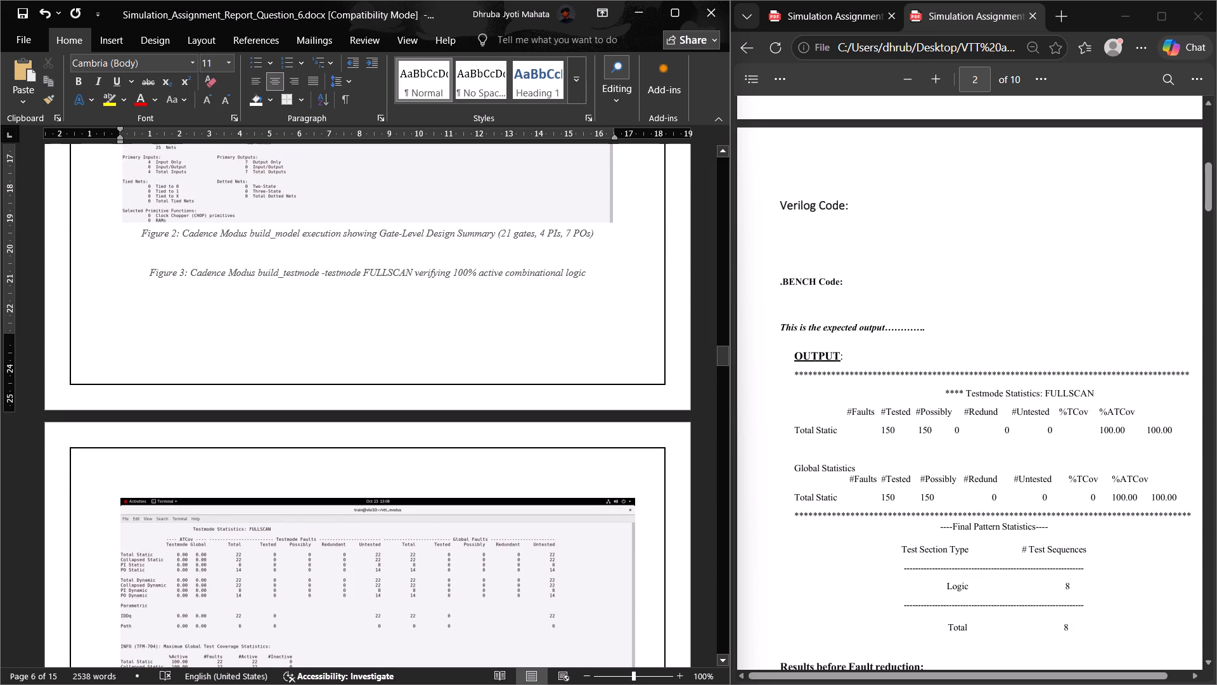
drag(605, 278, 47, 270)
key(Delete)
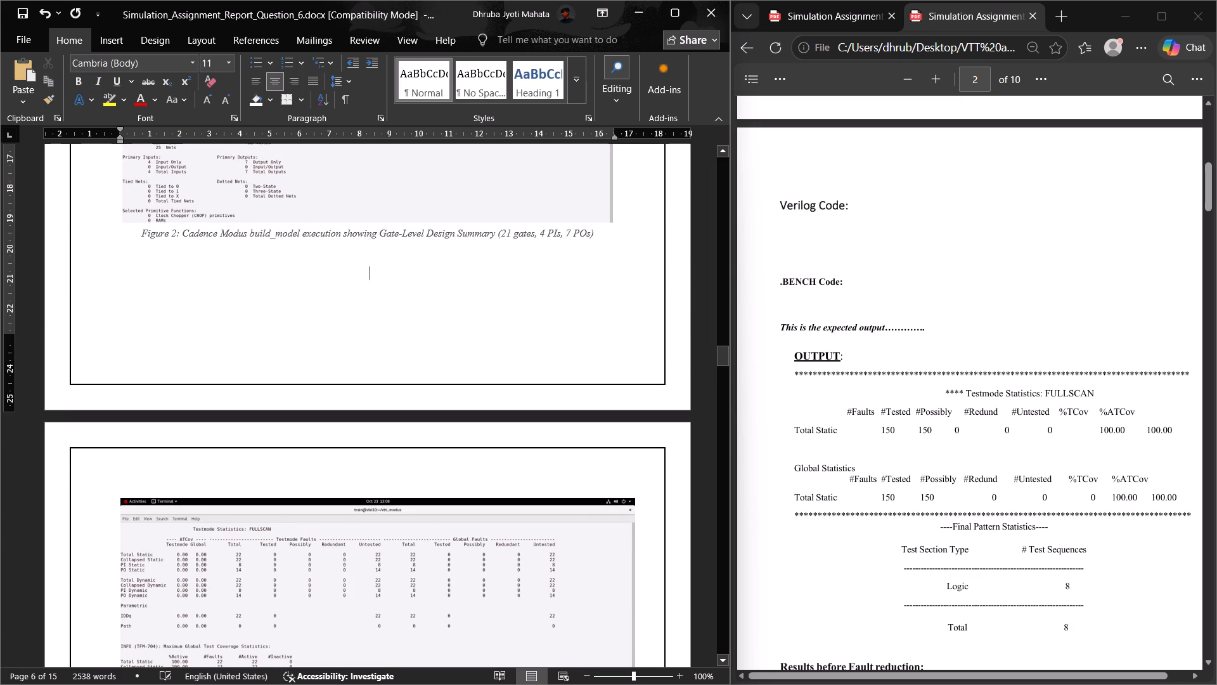
key(Delete)
key(BackSpace)
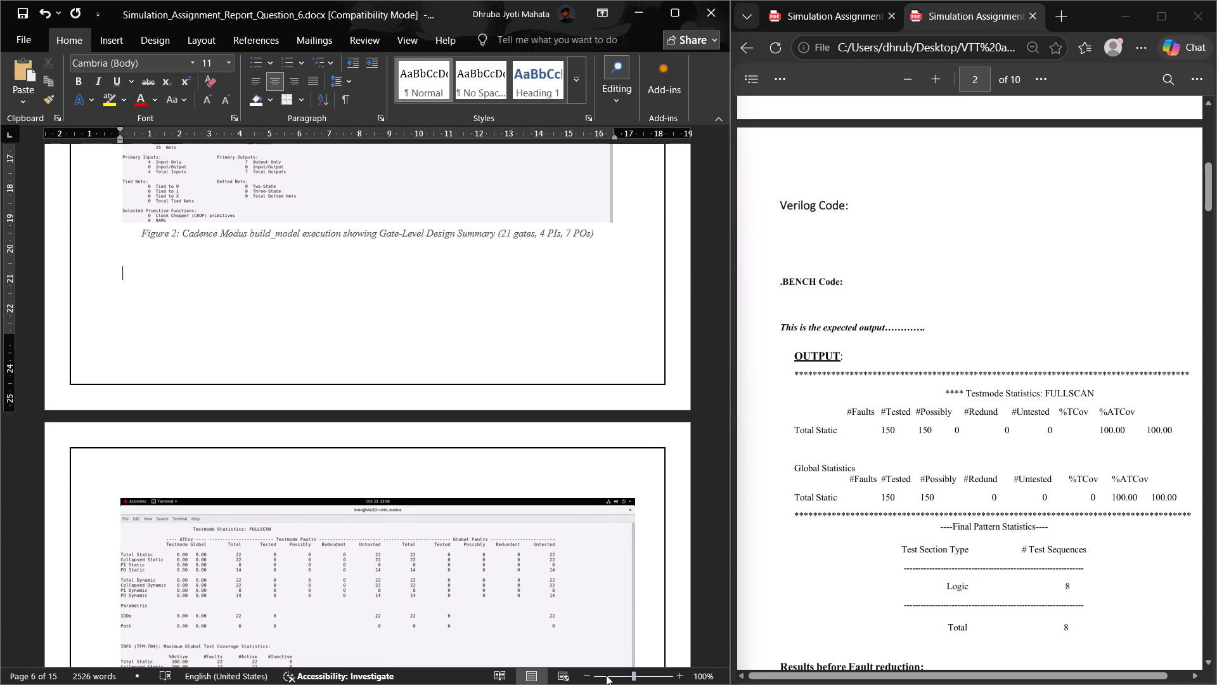
key(BackSpace)
key(BackSpace)
Renumber the Global and Testmode Statistics caption as Figure 3.
scroll(647, 684, down, 2)
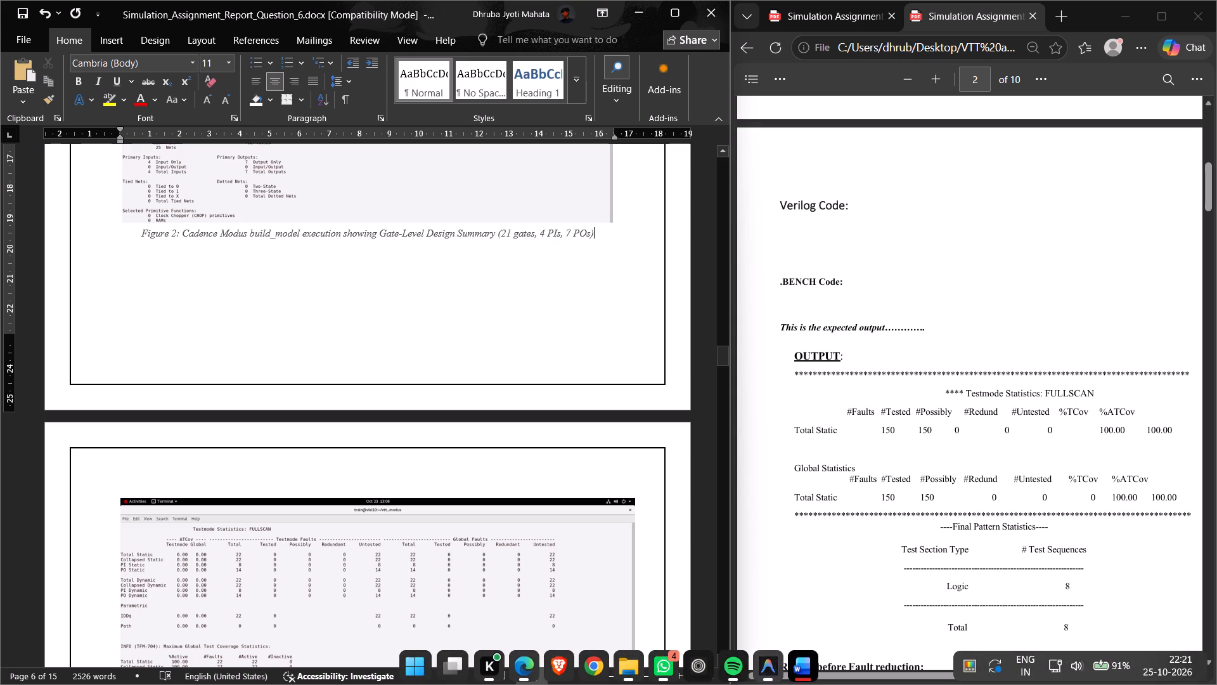
scroll(351, 457, down, 3)
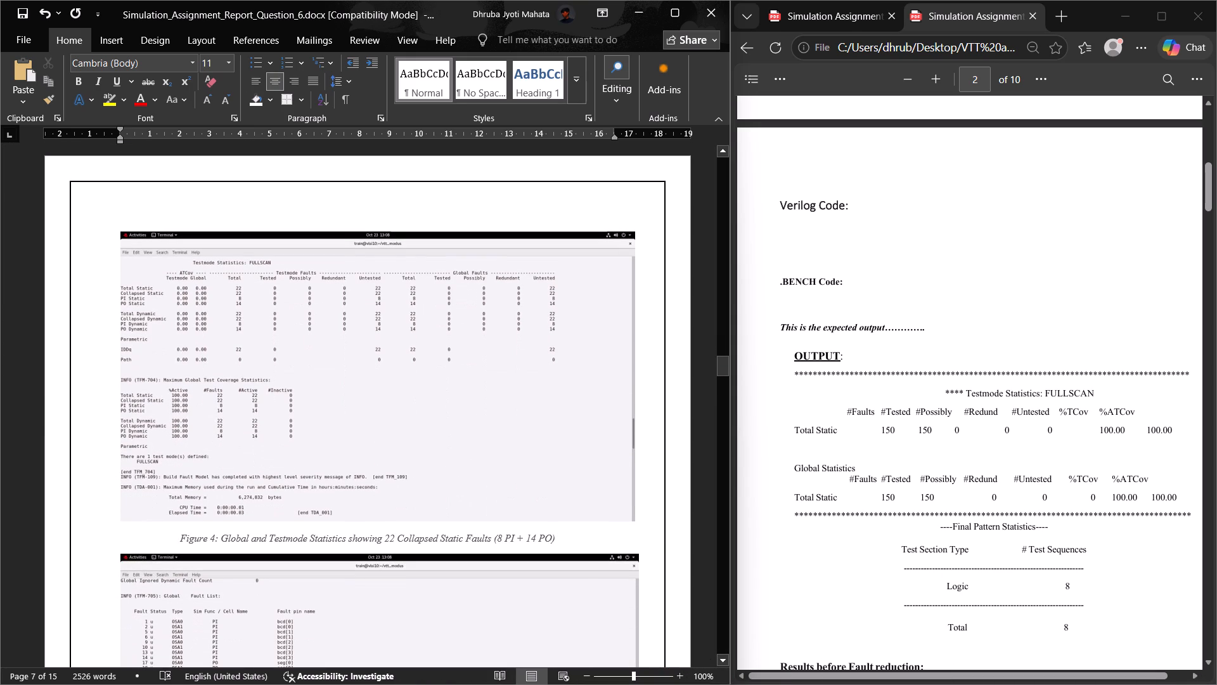
click(217, 538)
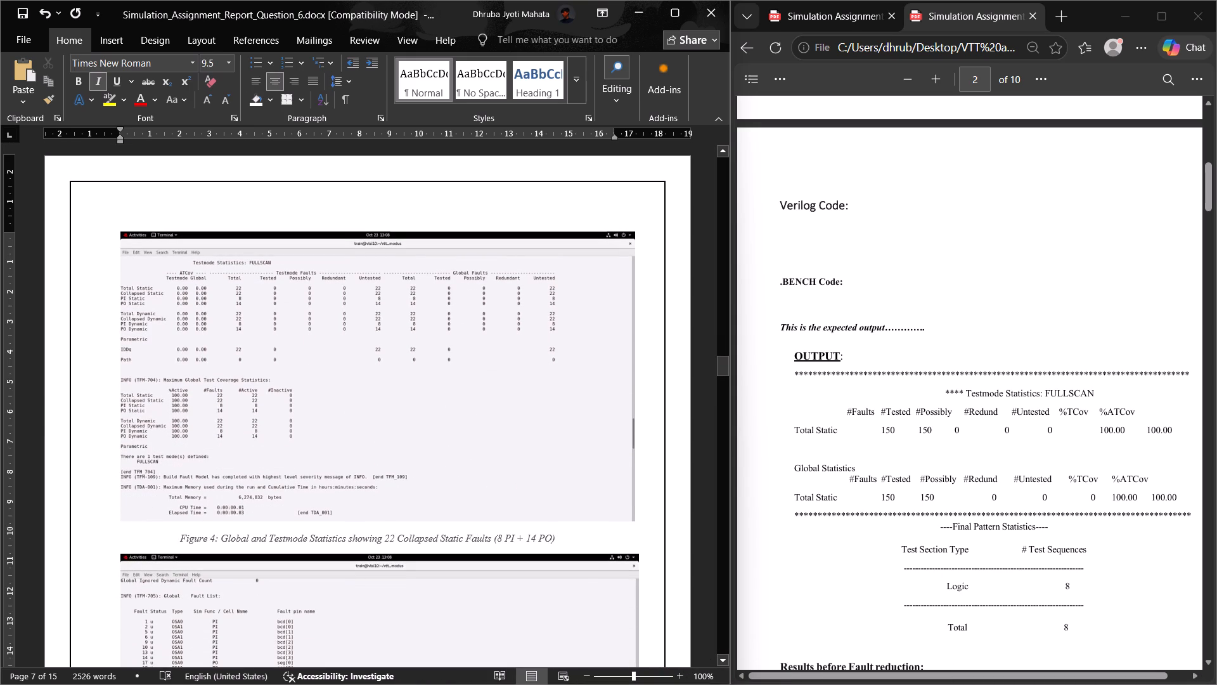
key(BackSpace)
key(3)
Renumber the caption of the detailed report_faults output as Figure 4.
scroll(249, 532, down, 3)
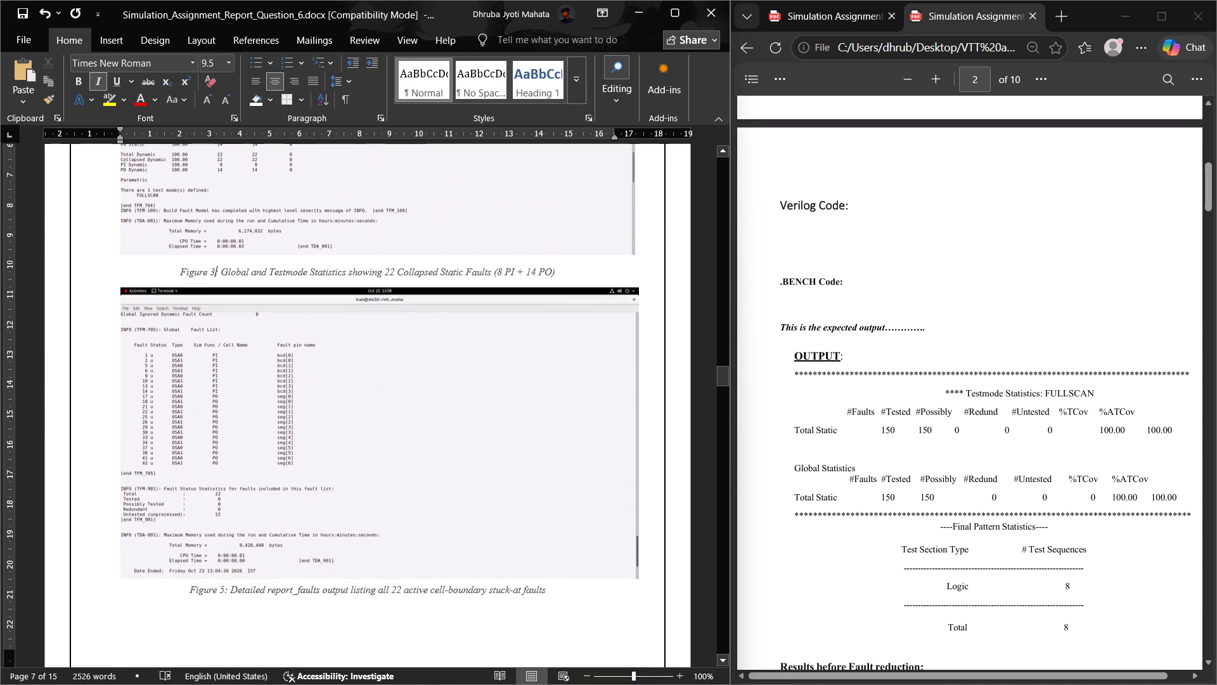
click(223, 592)
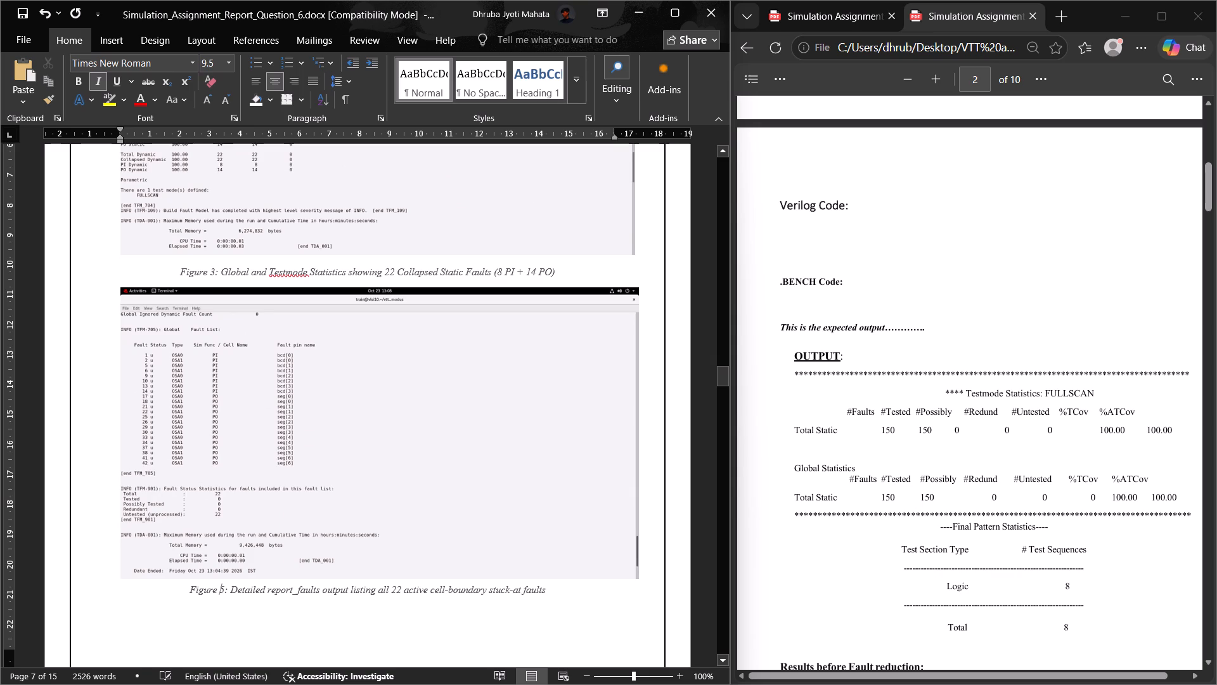
key(Right)
key(BackSpace)
key(3)
key(BackSpace)
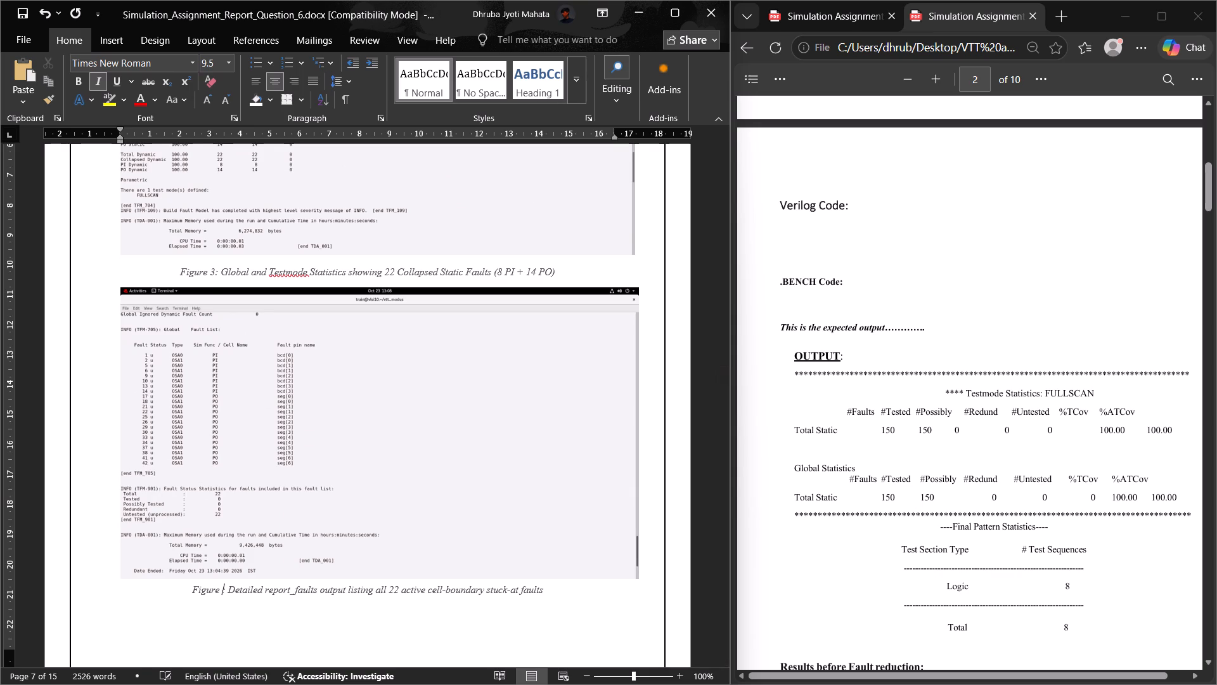
key(4)
Remove the blank lines above the heading "2. Algorithm for Test Pattern Generation" to bring the Atalanta output screenshot onto the same page.
scroll(165, 609, down, 7)
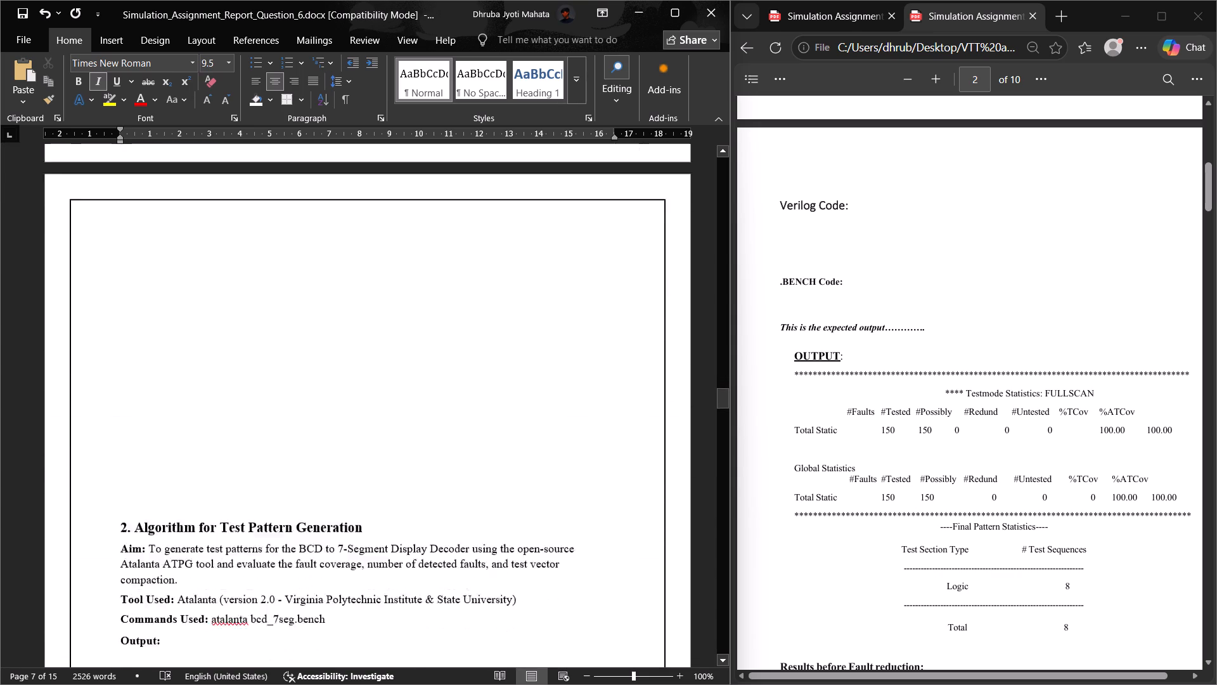
scroll(178, 614, down, 1)
click(141, 342)
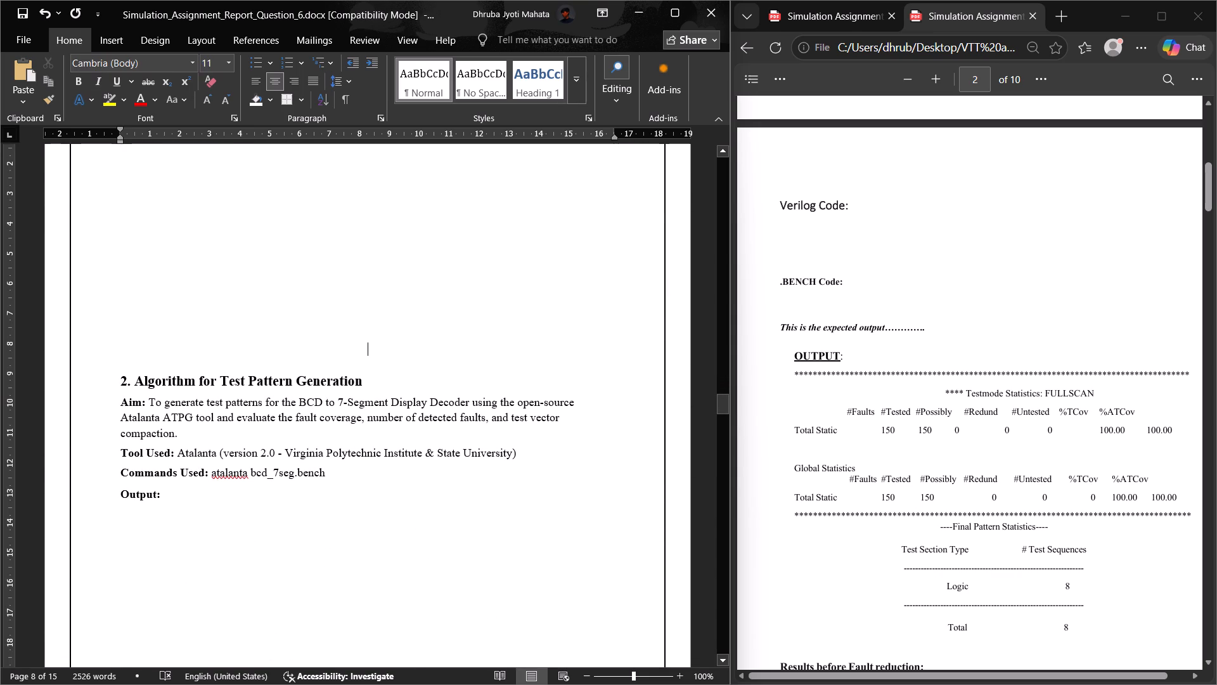
key(BackSpace)
key(BackSpace)
key(BackSpace)
key(BackSpace)
key(BackSpace)
key(BackSpace)
key(Delete)
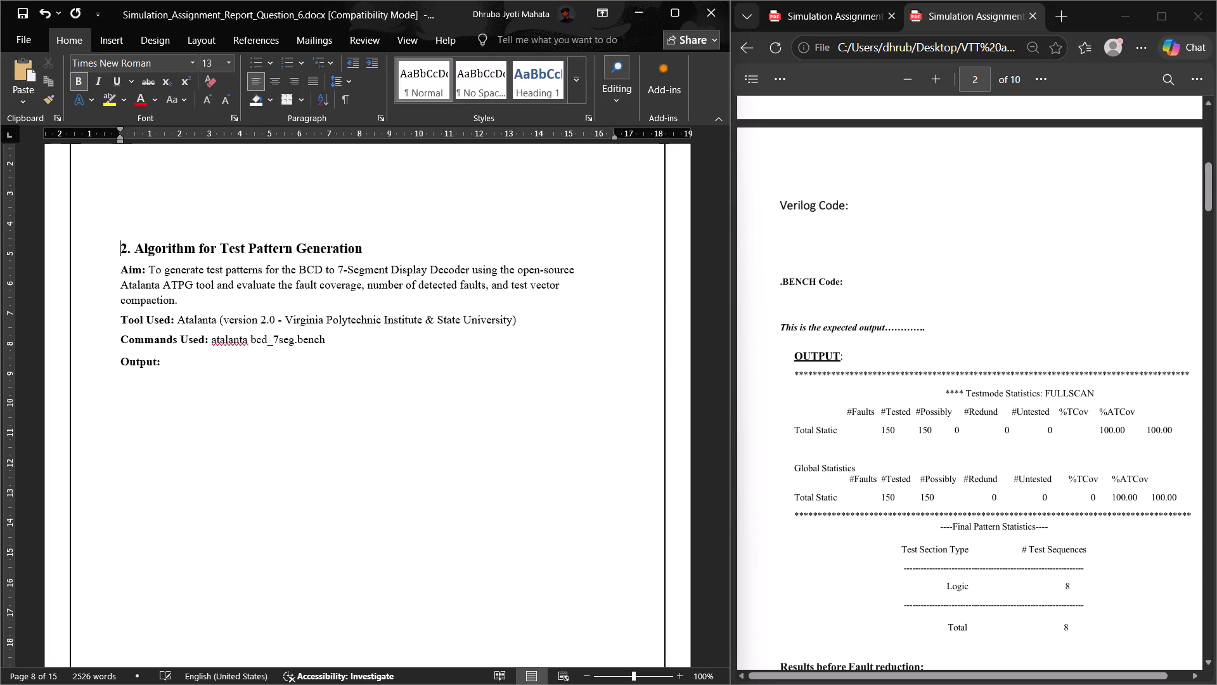
key(BackSpace)
key(BackSpace)
key(BackSpace)
scroll(146, 341, up, 2)
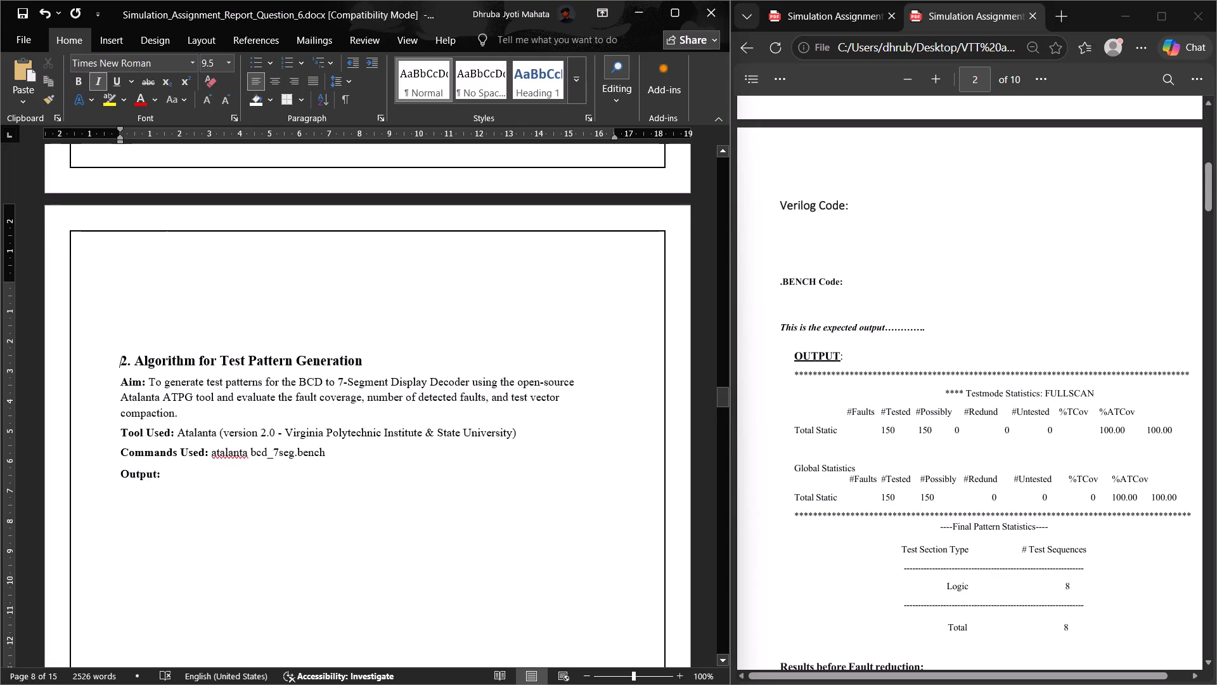
key(BackSpace)
key(BackSpace)
key(BackSpace)
key(BackSpace)
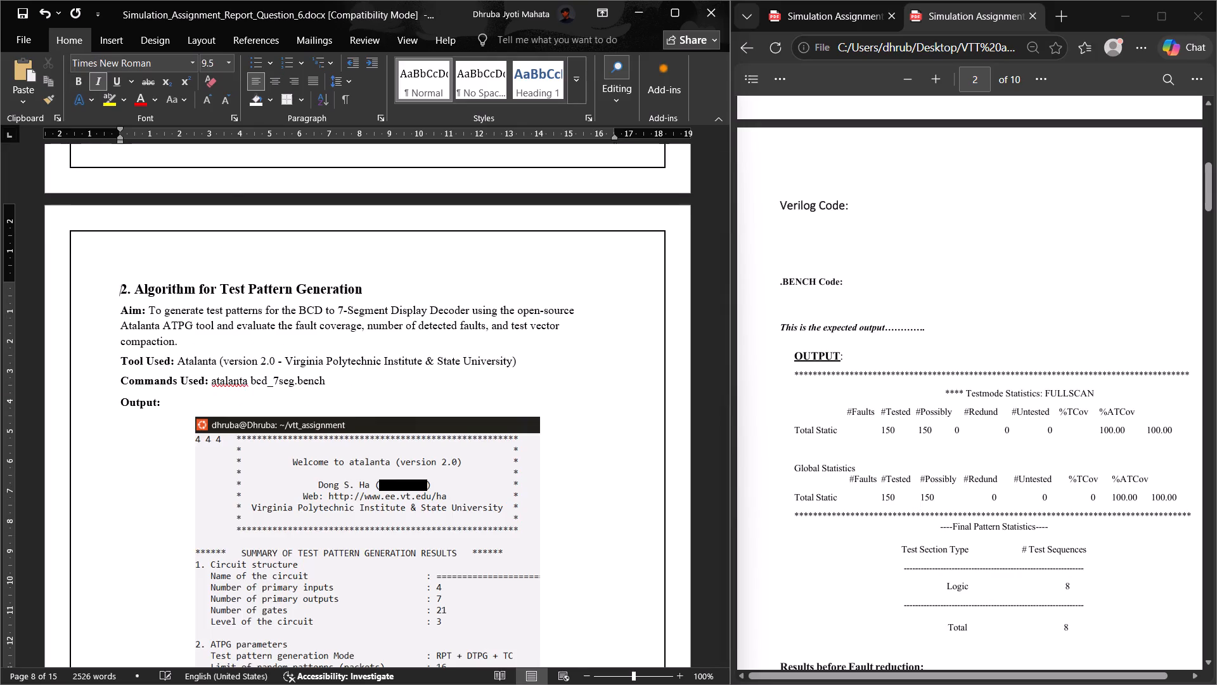
scroll(312, 367, down, 4)
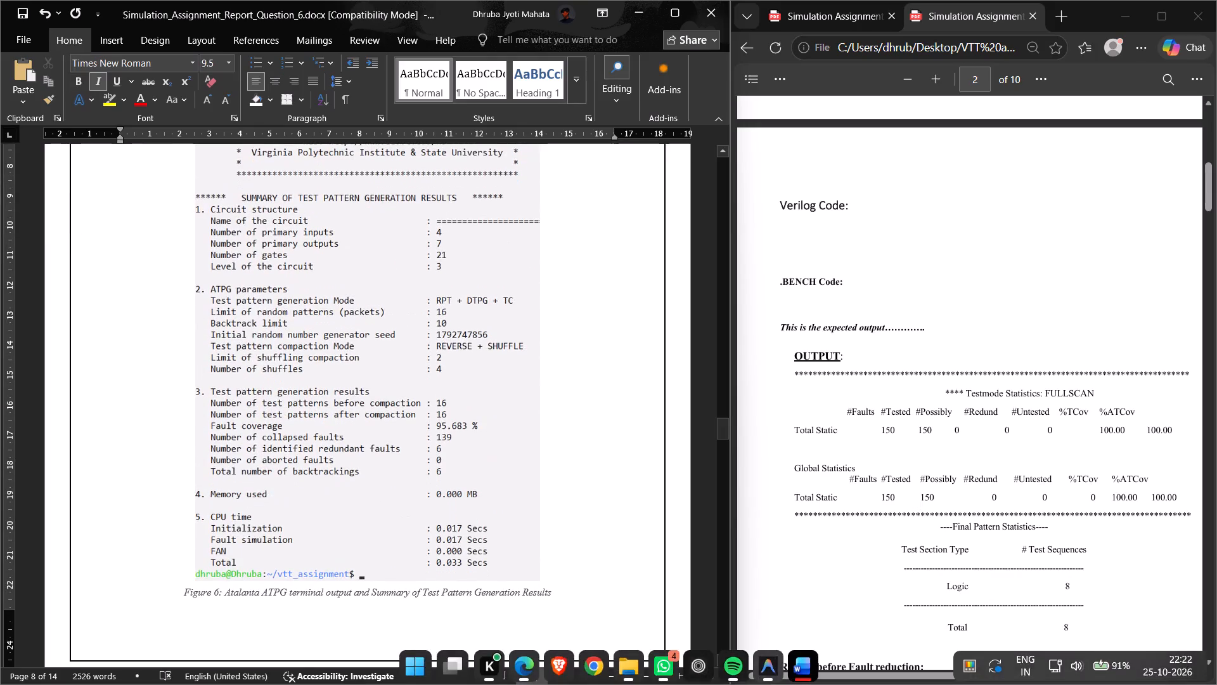
Renumber the caption of the Atalanta ATPG terminal output as Figure 5.
click(218, 591)
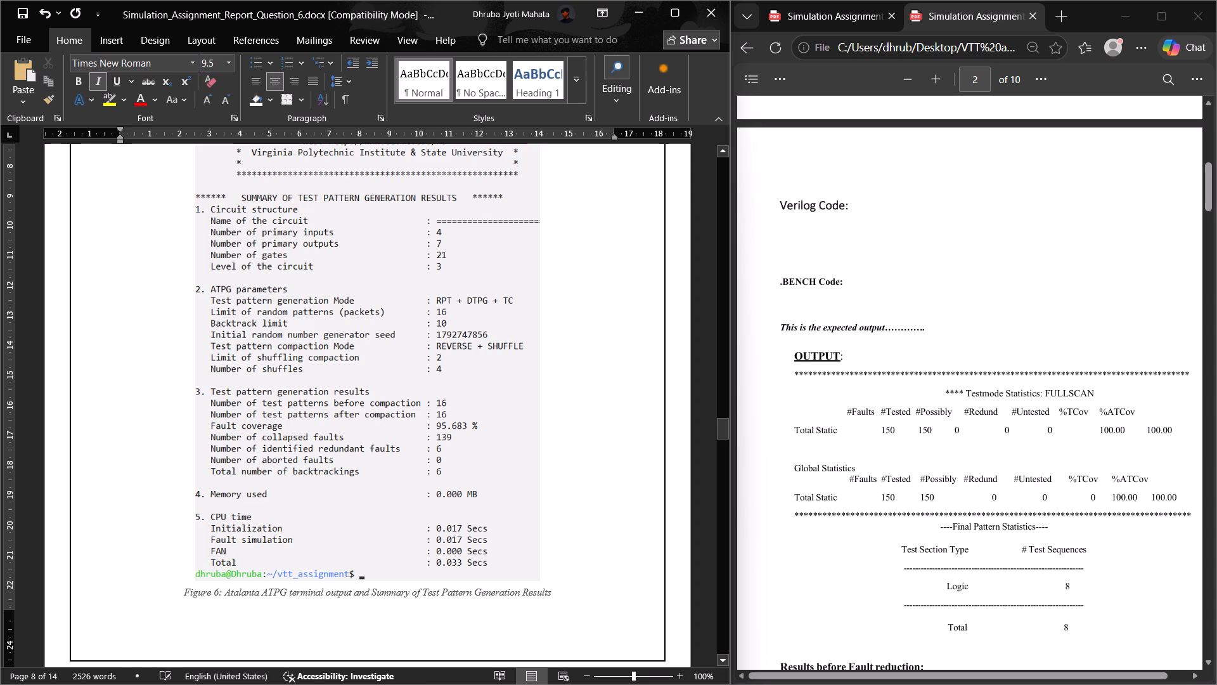
key(BackSpace)
key(5)
Renumber the caption of the create_logic_tests FULL execution screenshot in section 3 as Figure 6.
scroll(255, 599, down, 4)
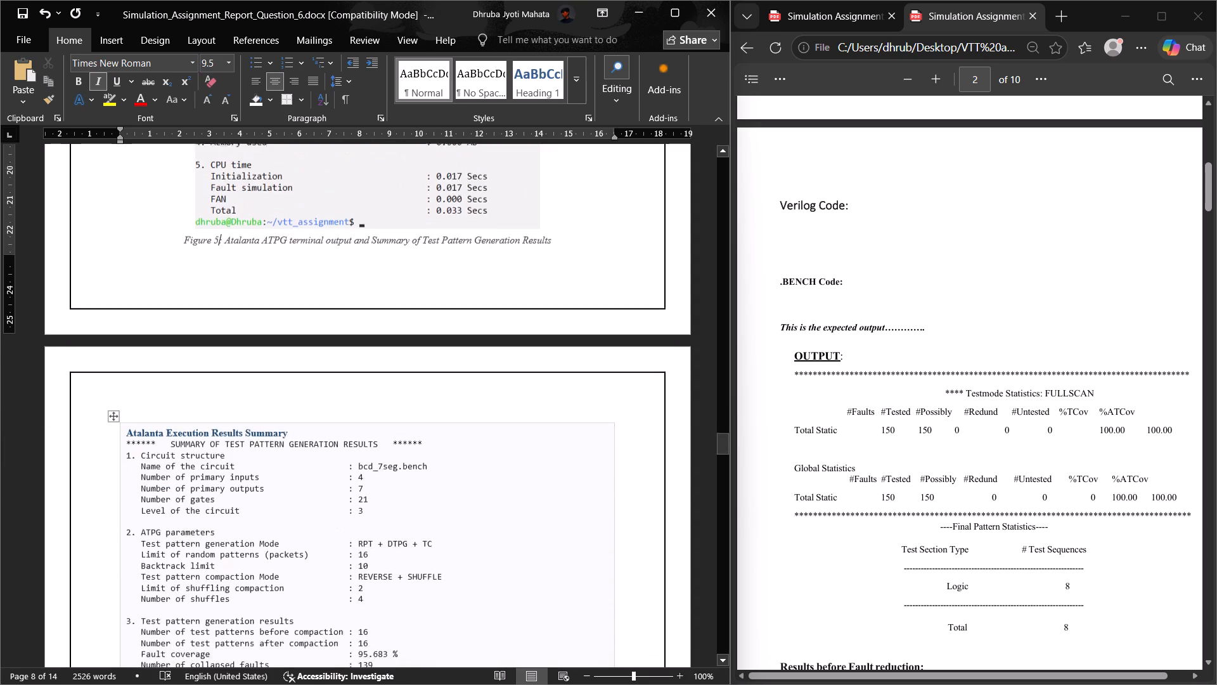
scroll(236, 578, down, 8)
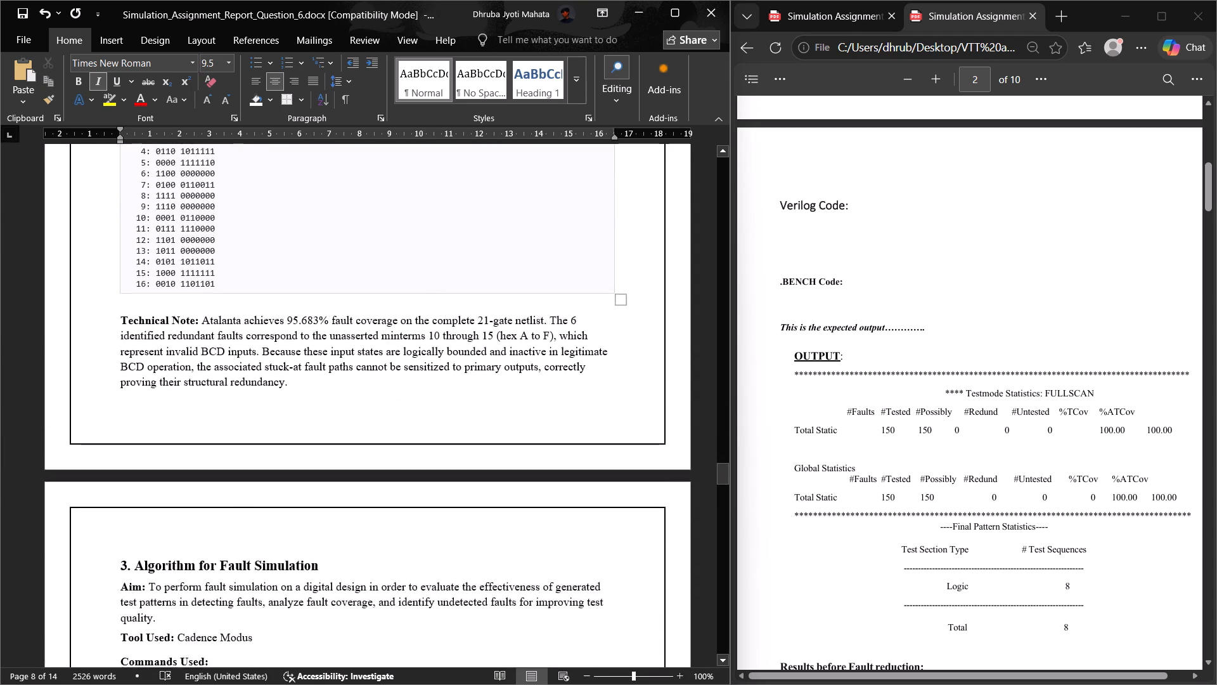
scroll(232, 585, down, 9)
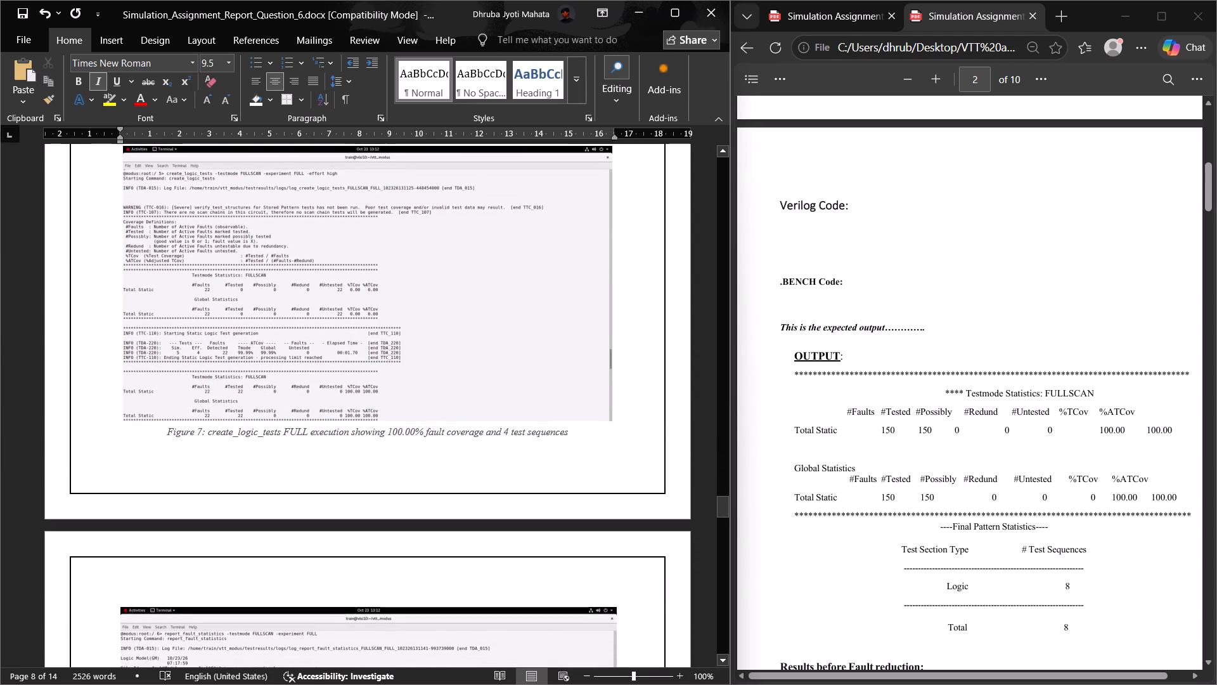
click(199, 433)
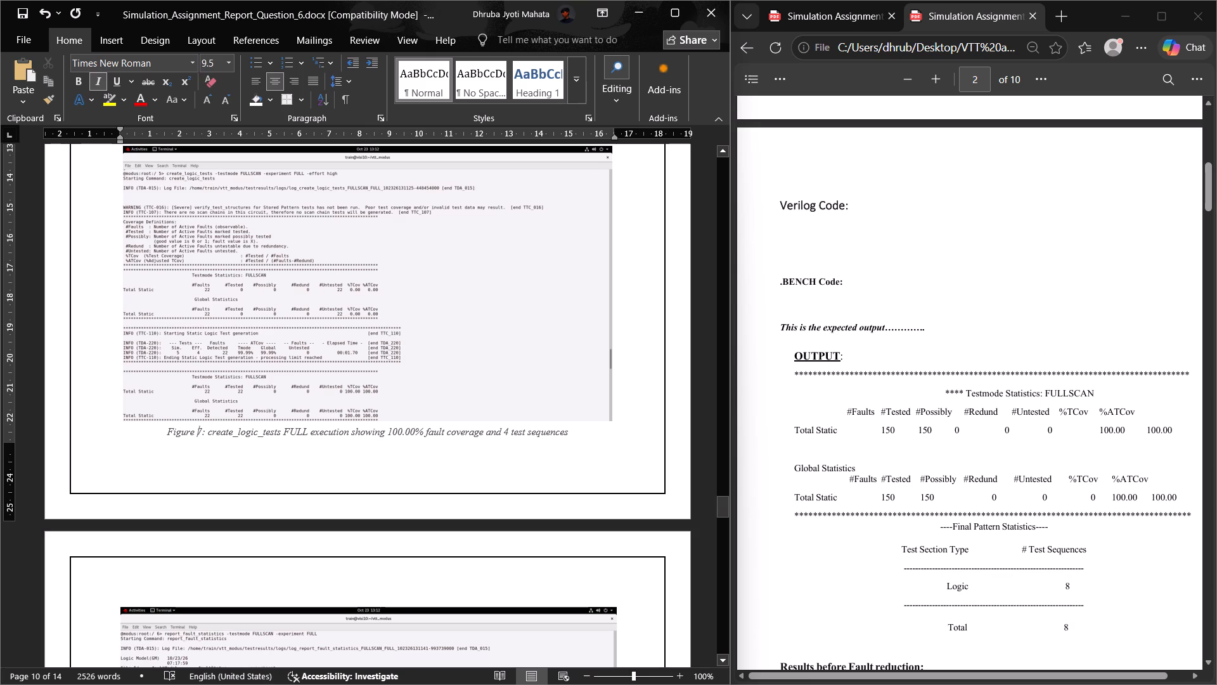
key(Delete)
key(6)
Renumber the report_fault_statistics caption as Figure 7.
scroll(243, 512, down, 5)
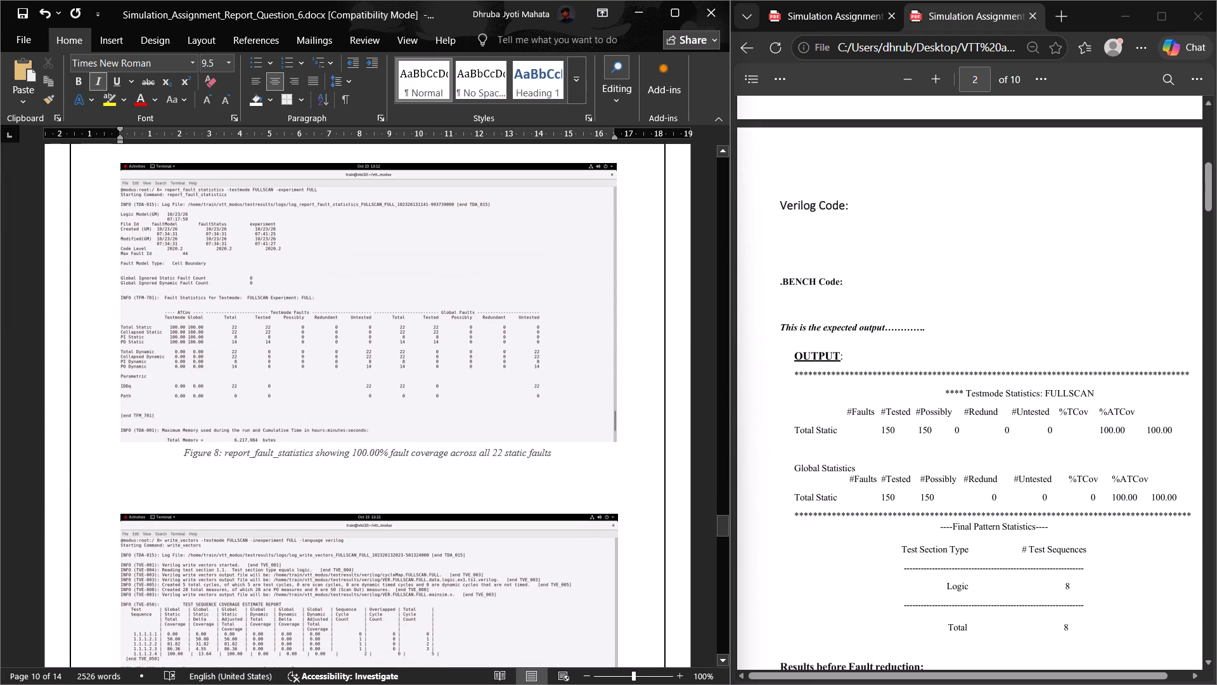
click(214, 456)
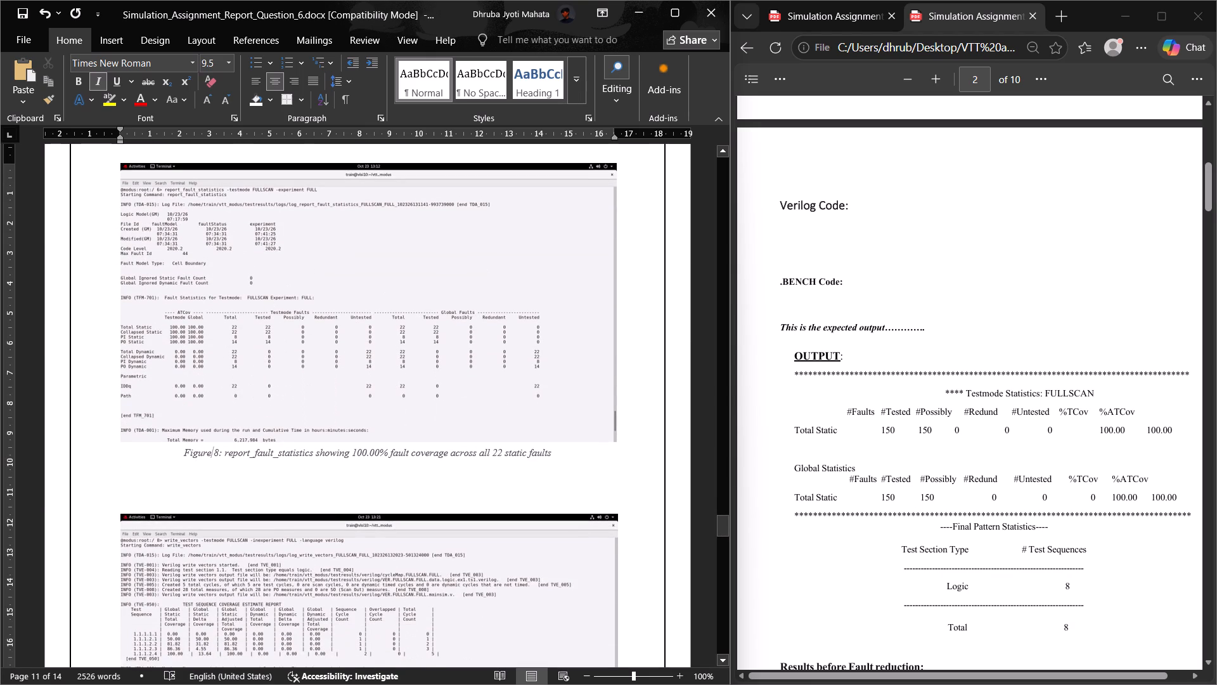
key(Right)
key(Delete)
key(7)
Renumber the write_vectors execution caption as Figure 8.
scroll(117, 441, down, 3)
scroll(333, 500, down, 2)
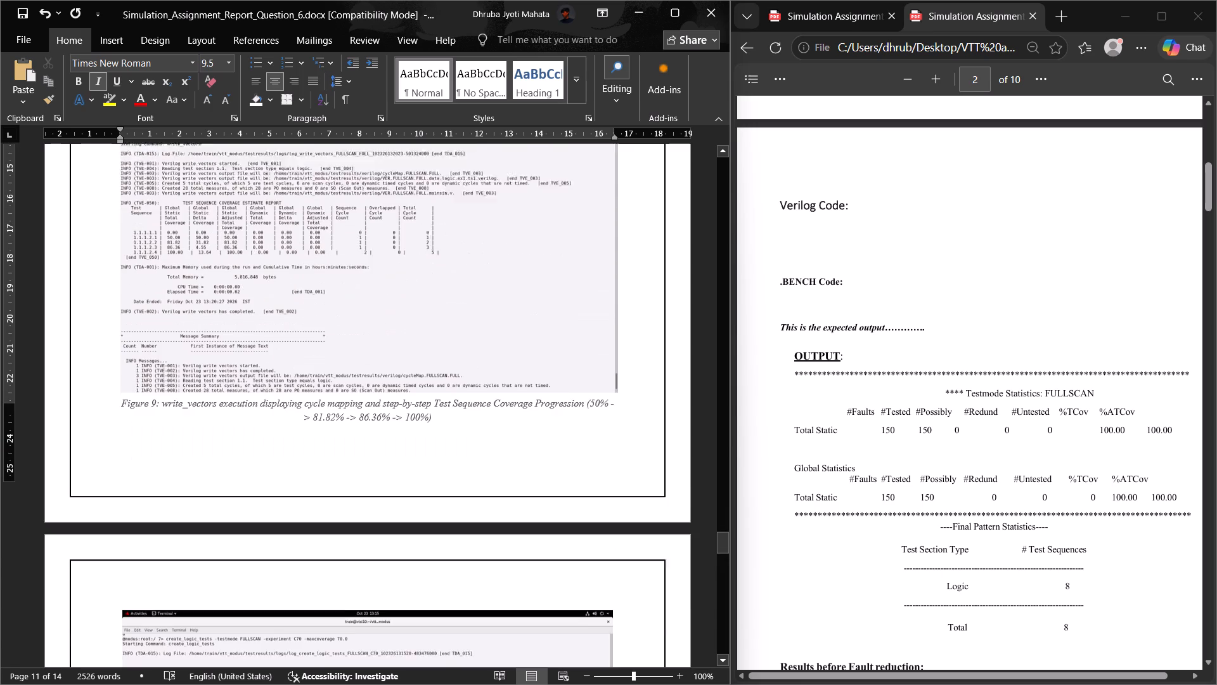
click(152, 358)
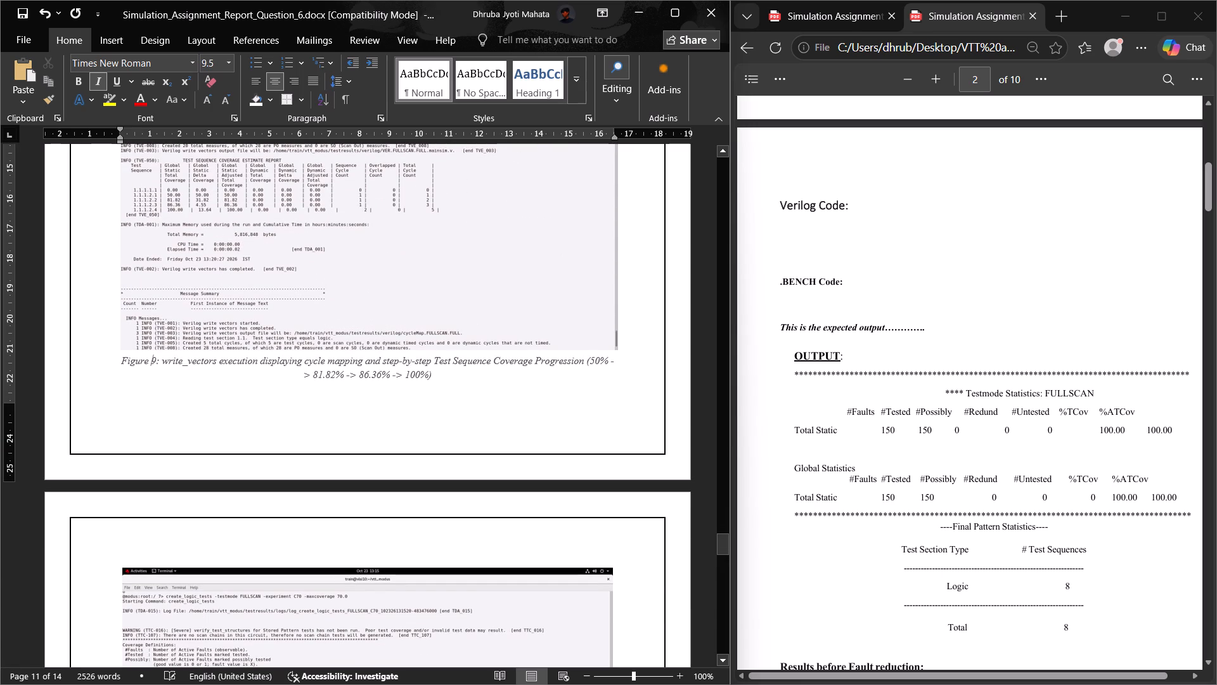
key(Delete)
key(8)
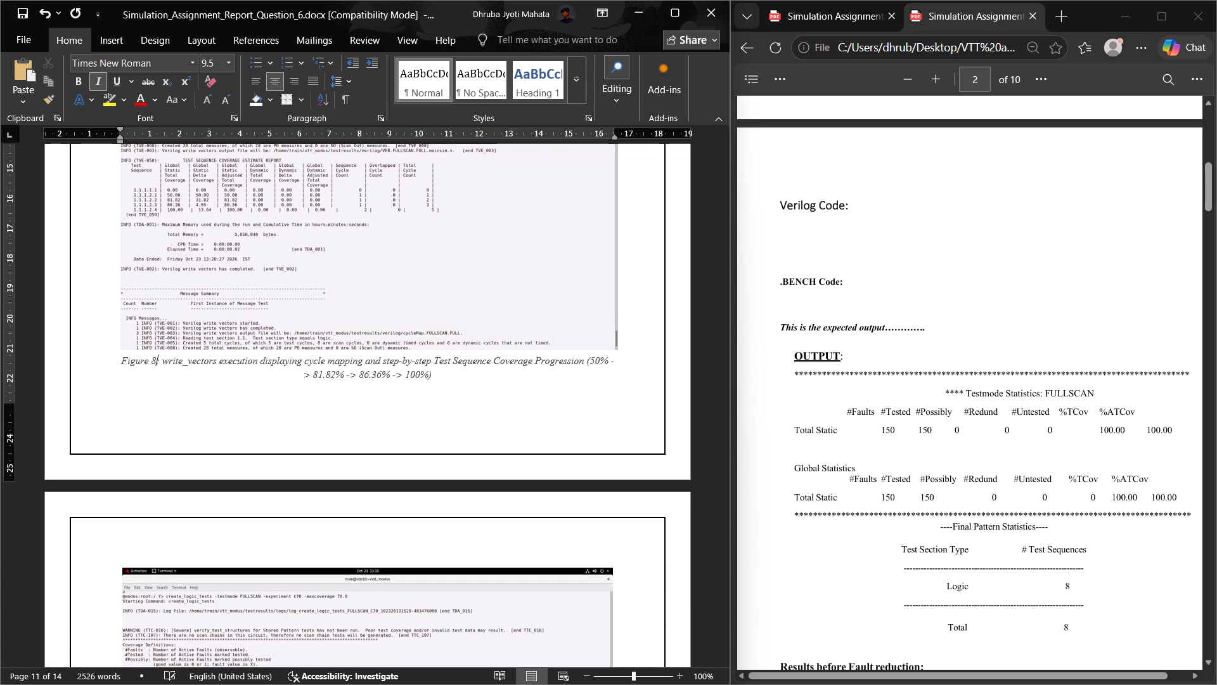
Renumber the caption of the create_logic_tests experiment C70 screenshot as Figure 9.
scroll(202, 410, down, 3)
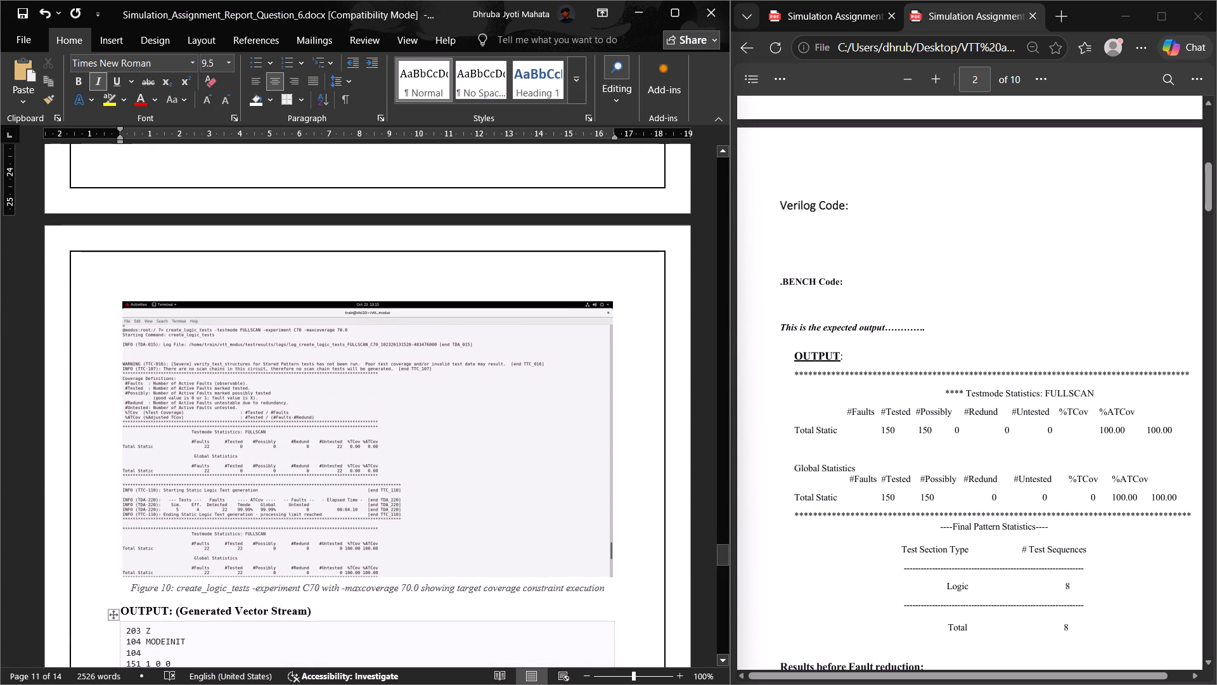
click(169, 586)
key(BackSpace)
key(BackSpace)
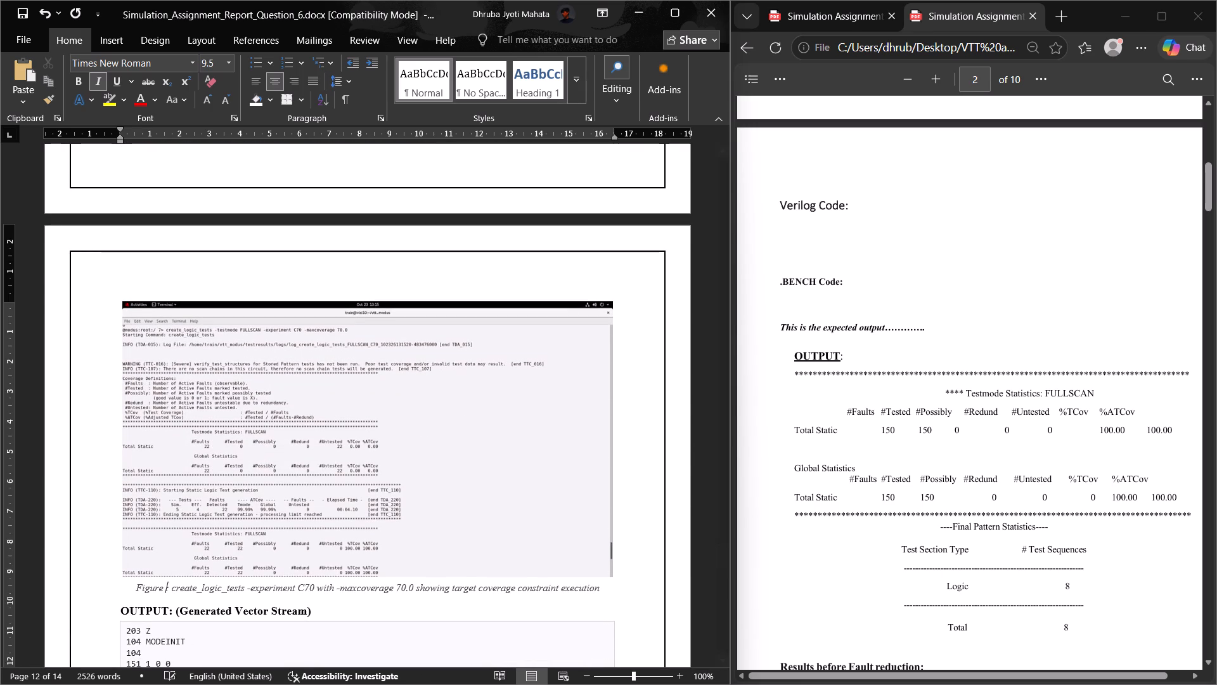
key(9)
Check the remaining pages through the Observation section for further figure captions, and review the renumbered captions back to Figure 3.
scroll(274, 584, down, 7)
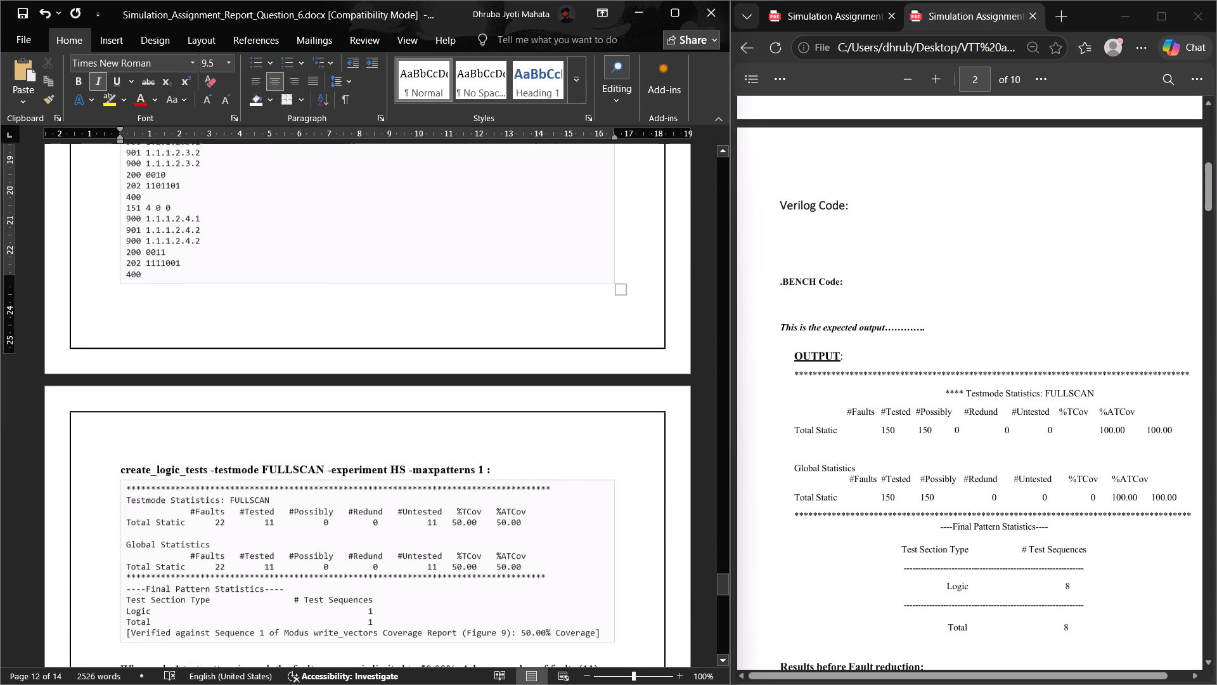
scroll(270, 585, down, 12)
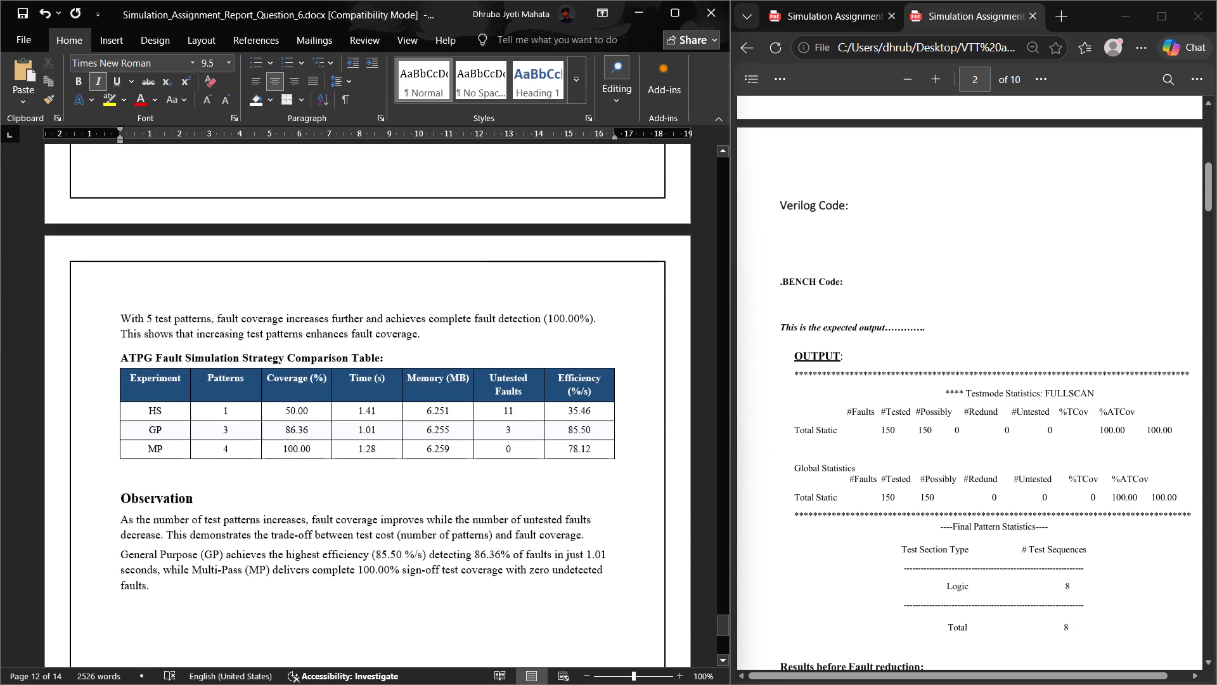
scroll(259, 584, down, 3)
scroll(259, 584, up, 20)
scroll(259, 584, up, 4)
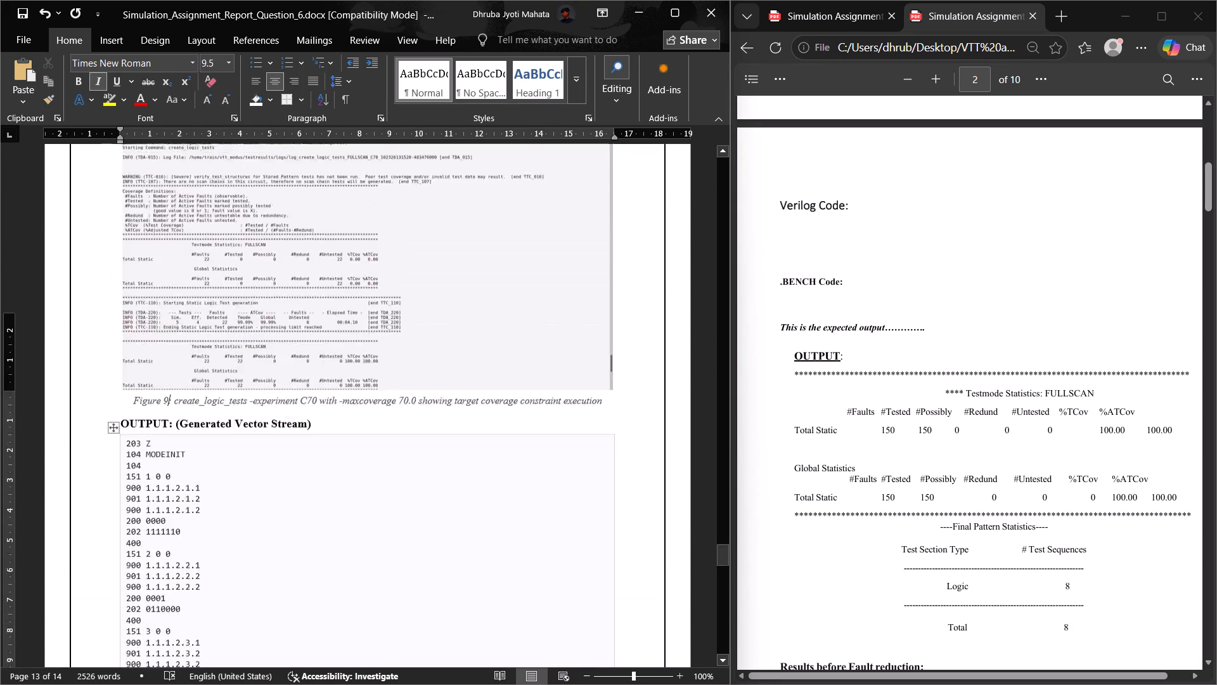
scroll(260, 583, up, 16)
right_click(263, 582)
scroll(90, 568, up, 5)
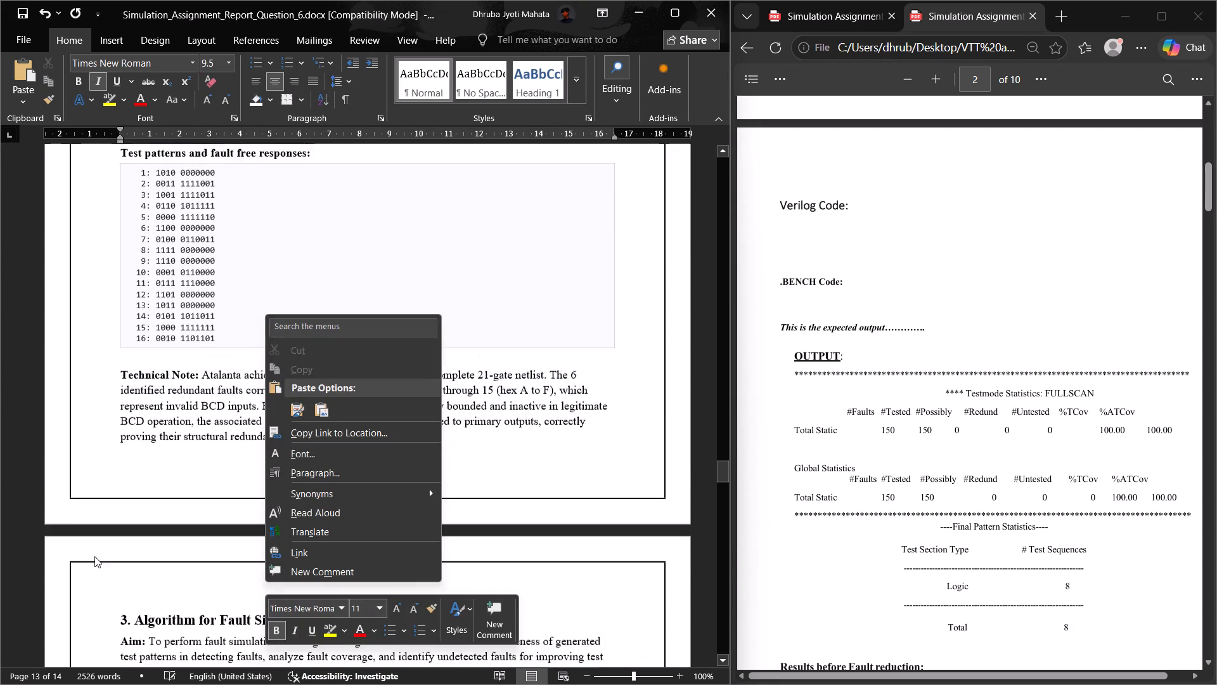
click(68, 445)
scroll(68, 445, up, 18)
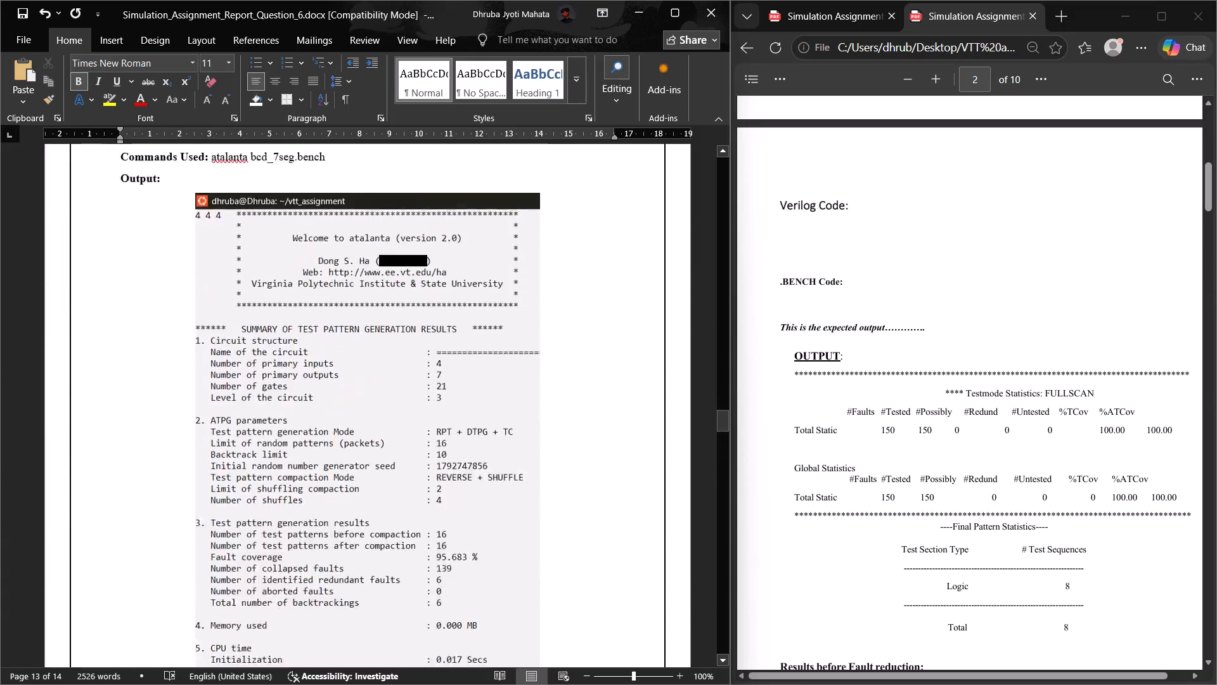
scroll(68, 445, up, 9)
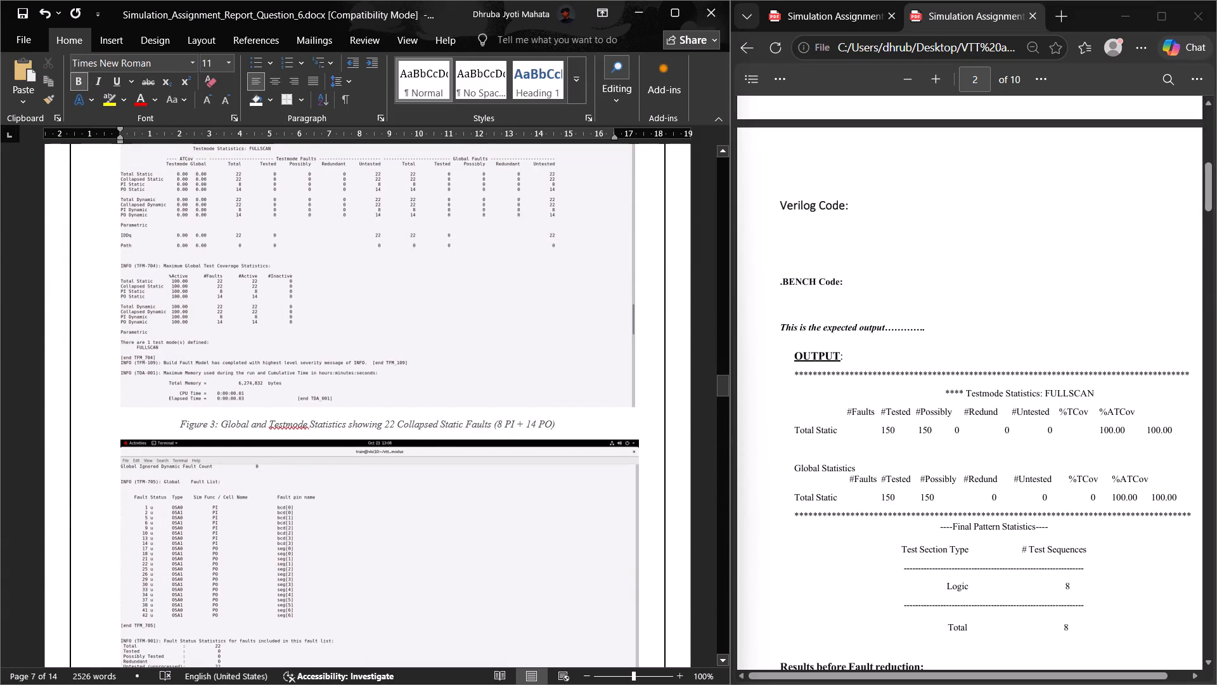
Examine the page layout and spacing from the Figure 2 caption through the Atalanta output in section 2.
scroll(382, 417, down, 2)
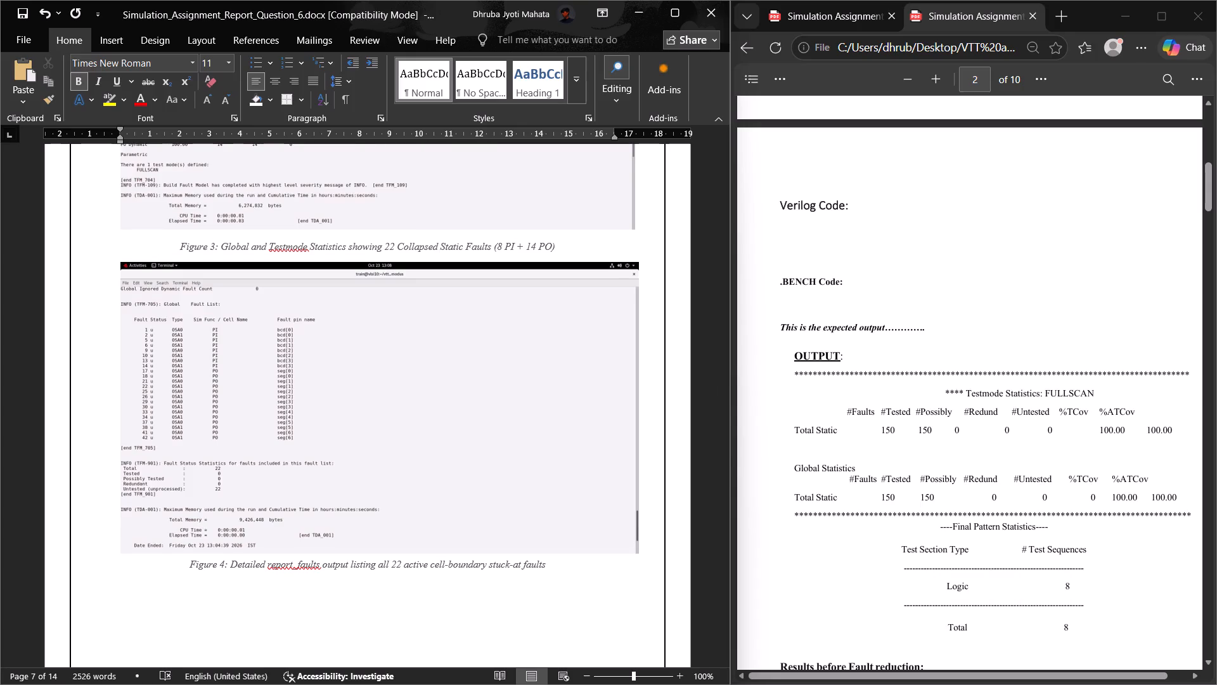
scroll(425, 561, down, 4)
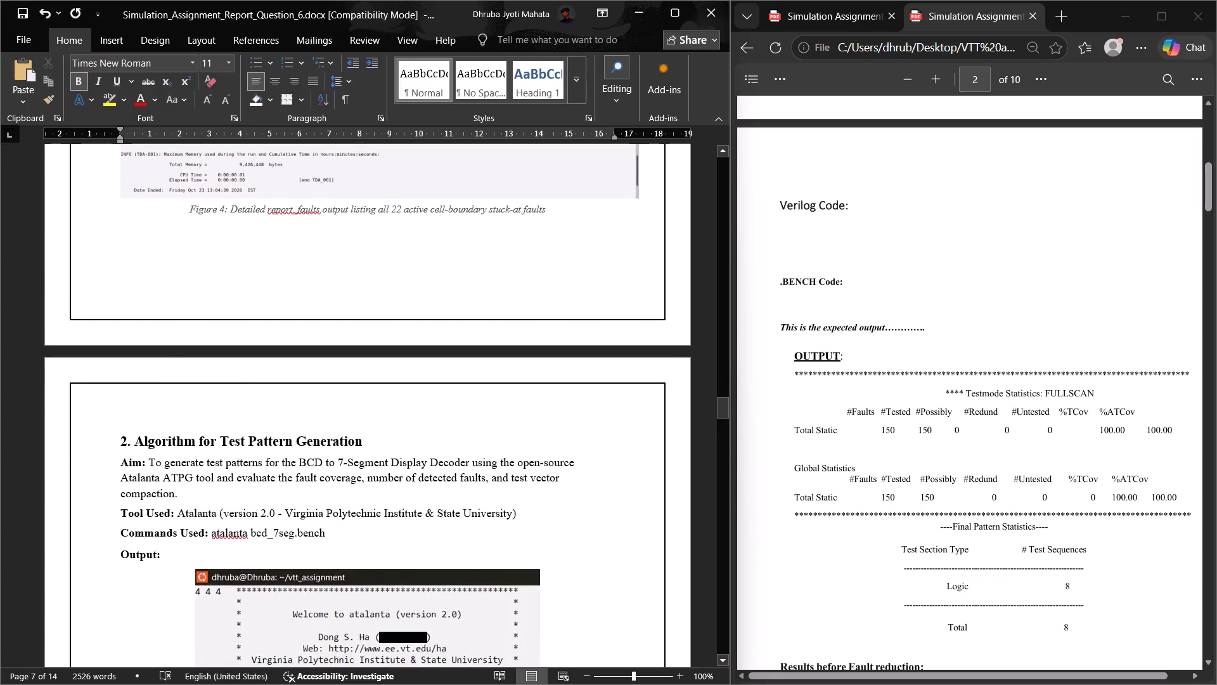
scroll(424, 561, down, 3)
scroll(424, 561, up, 15)
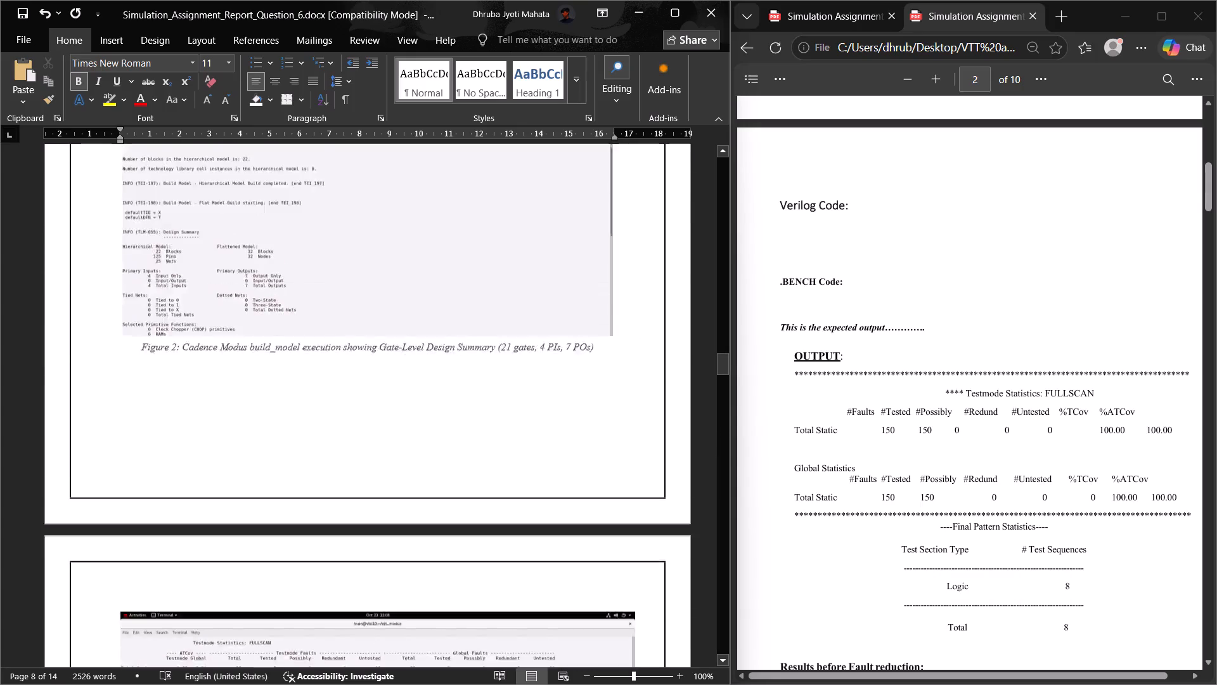
scroll(424, 561, down, 14)
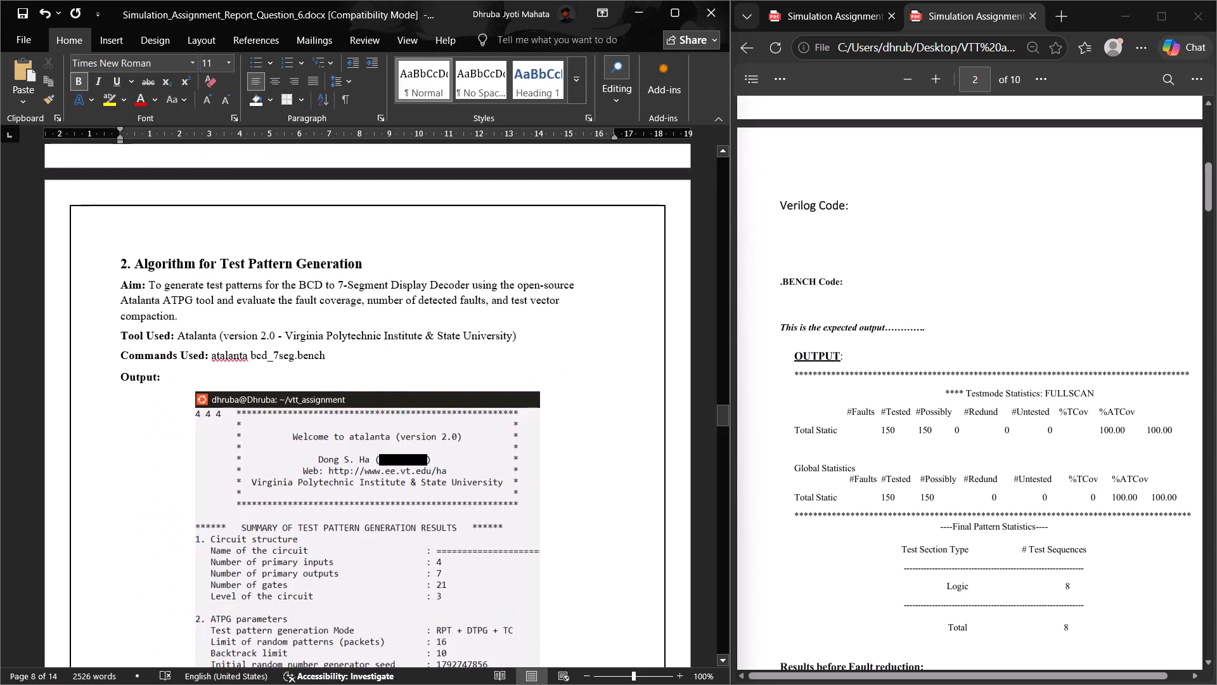
scroll(421, 561, down, 5)
scroll(421, 561, up, 1)
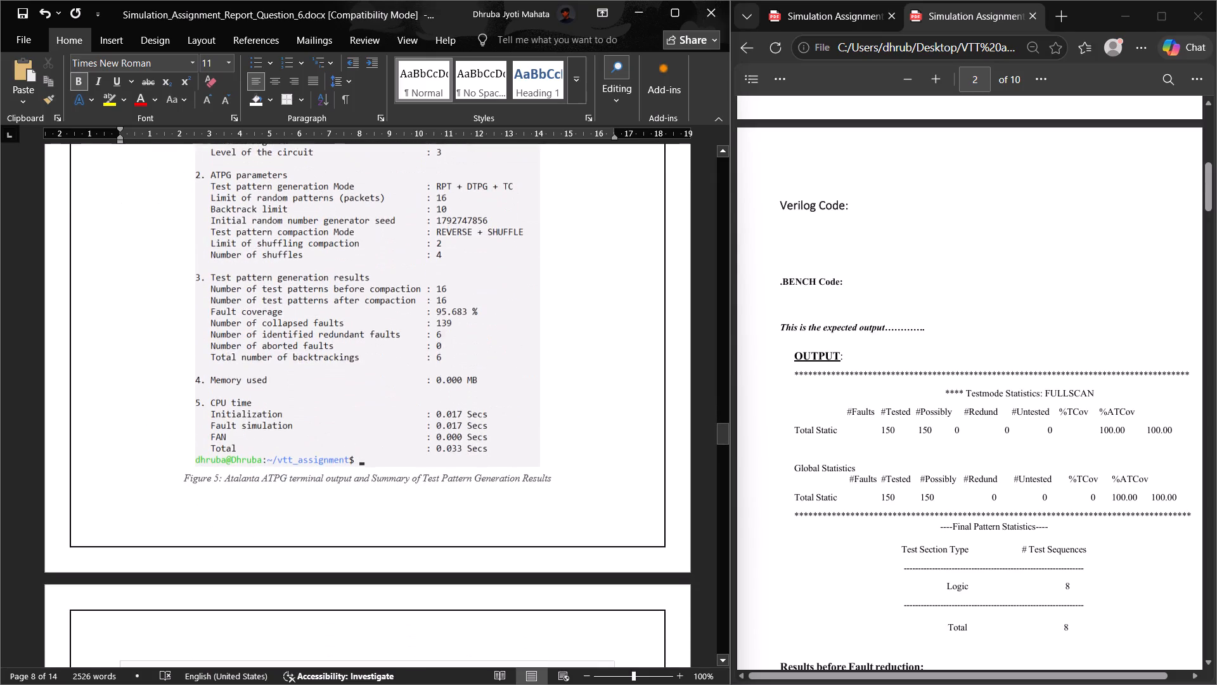
scroll(421, 561, up, 5)
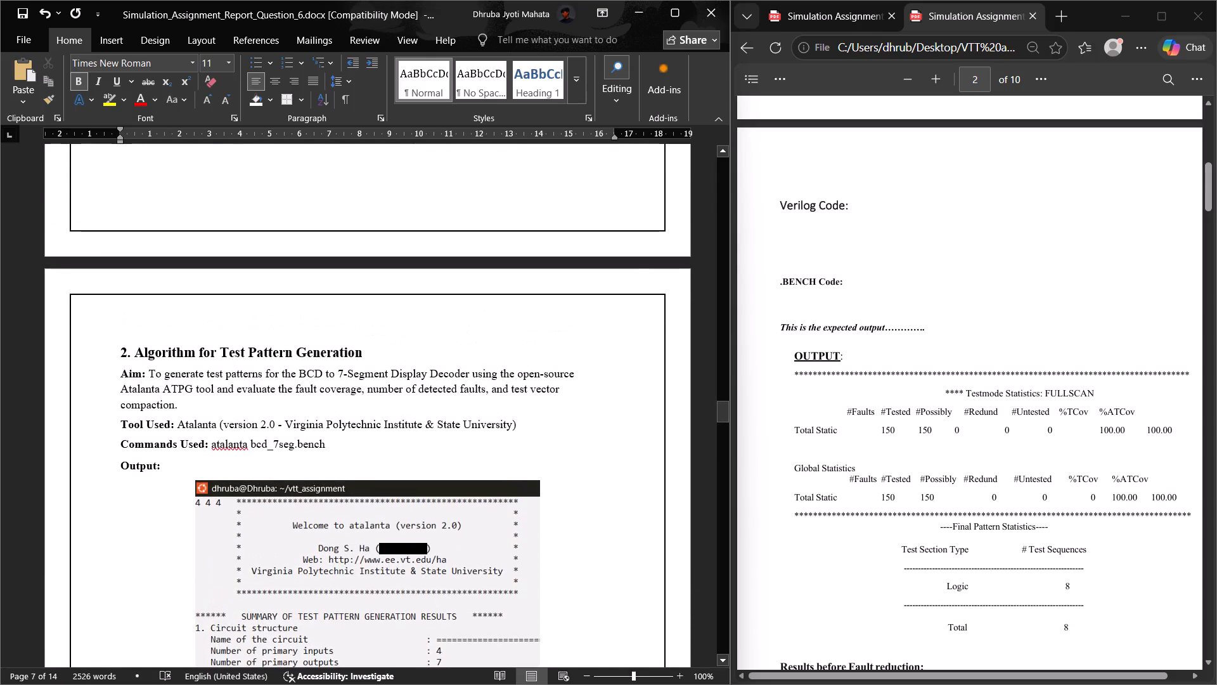
scroll(421, 561, up, 6)
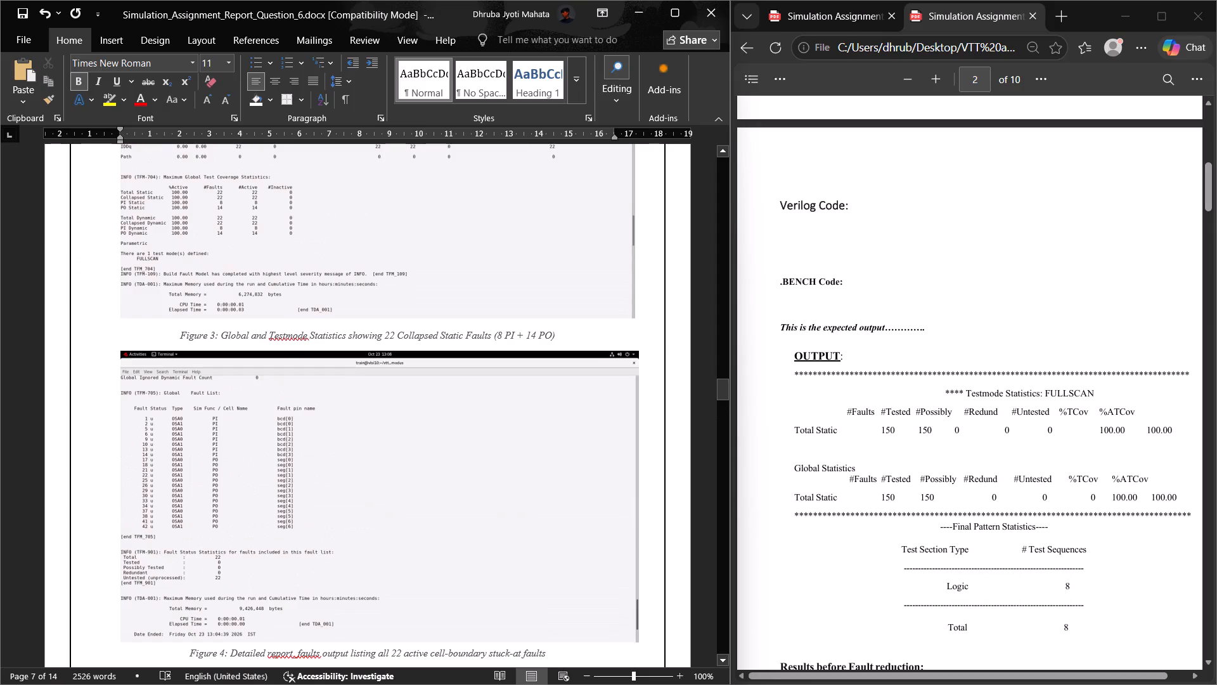
scroll(421, 561, down, 8)
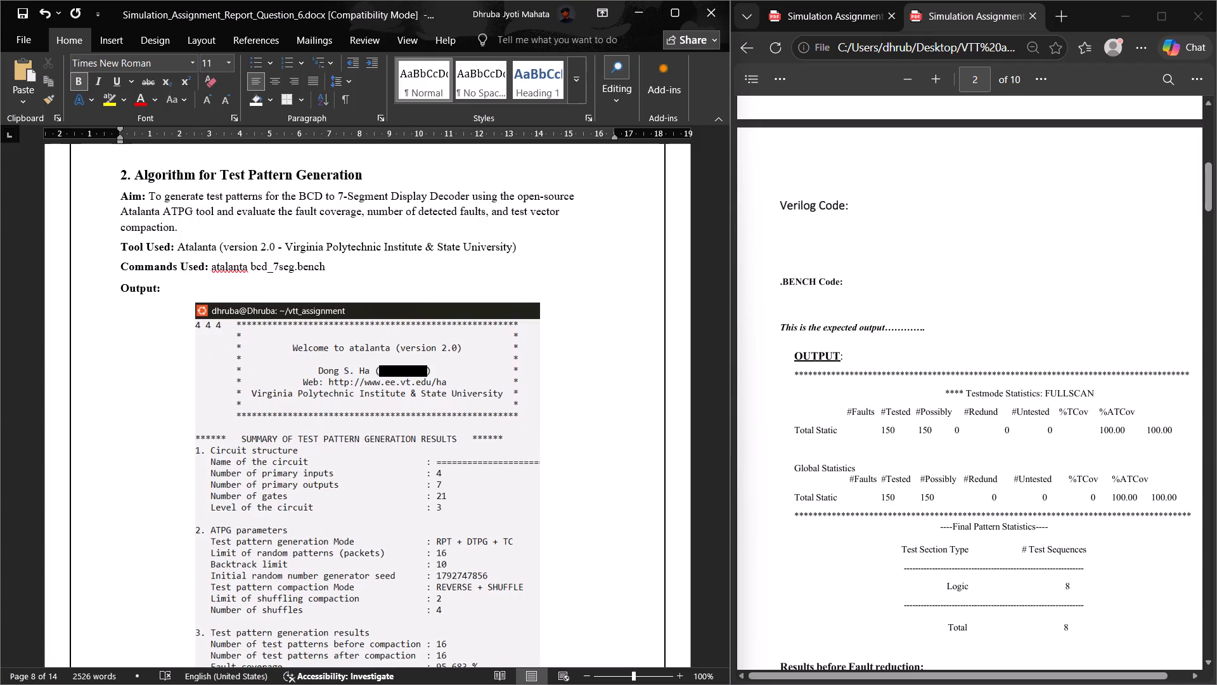
scroll(421, 561, down, 1)
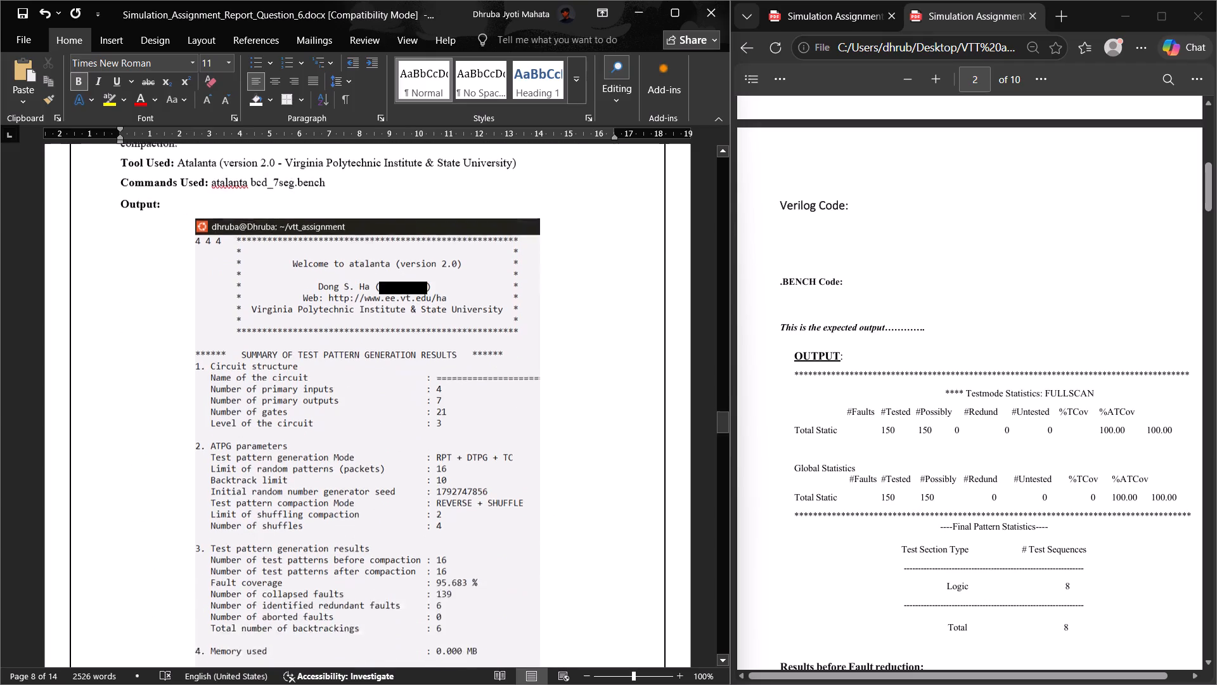
Compare the report's section 2 Atalanta heading, aim, commands and output with section 2 of the format PDF.
scroll(421, 561, down, 1)
scroll(1061, 467, down, 5)
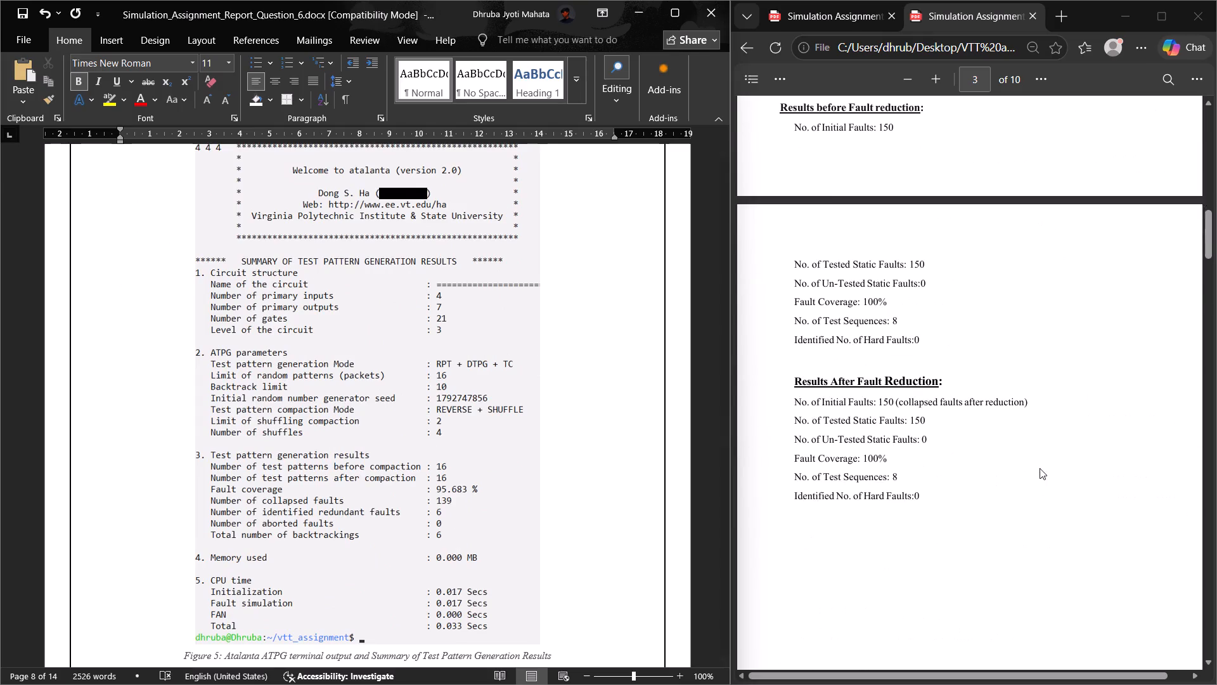
scroll(1040, 468, down, 1)
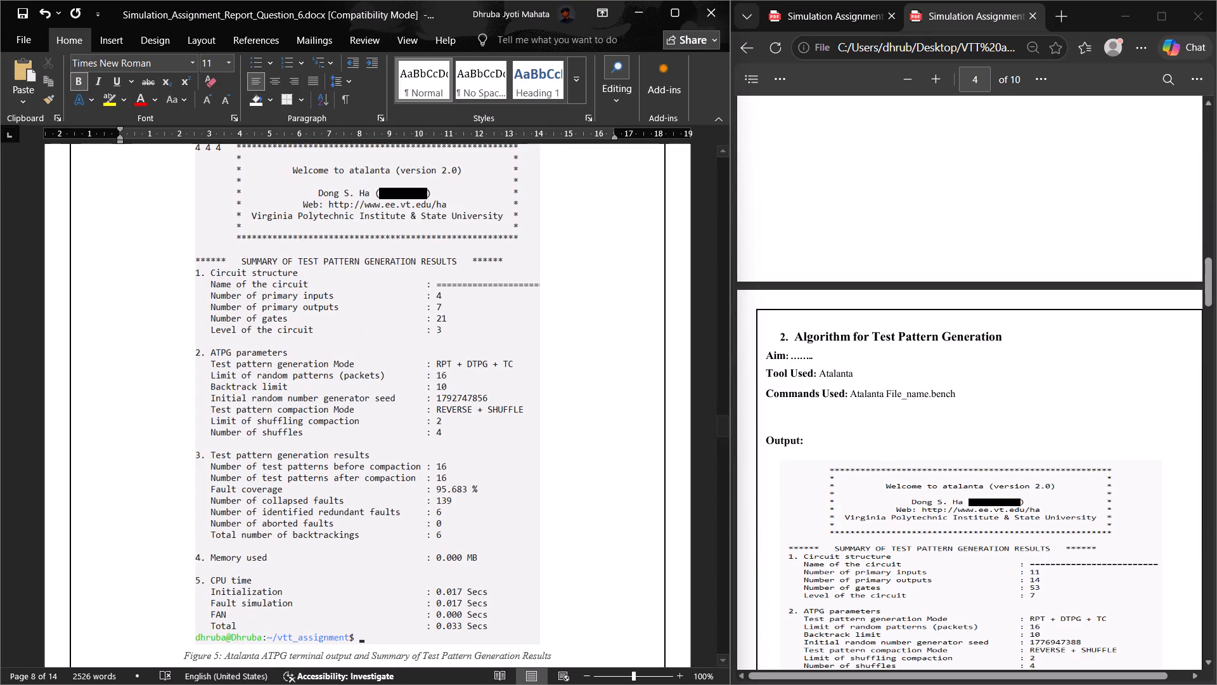
scroll(613, 463, up, 3)
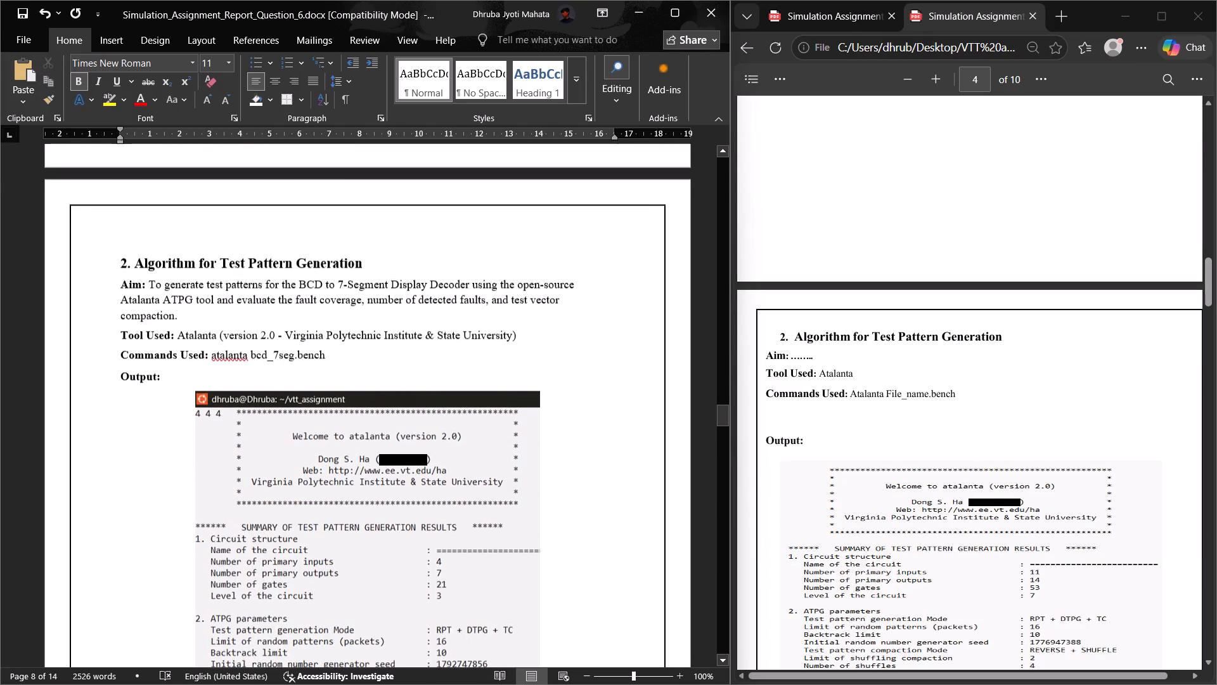
scroll(279, 396, down, 3)
scroll(279, 397, up, 3)
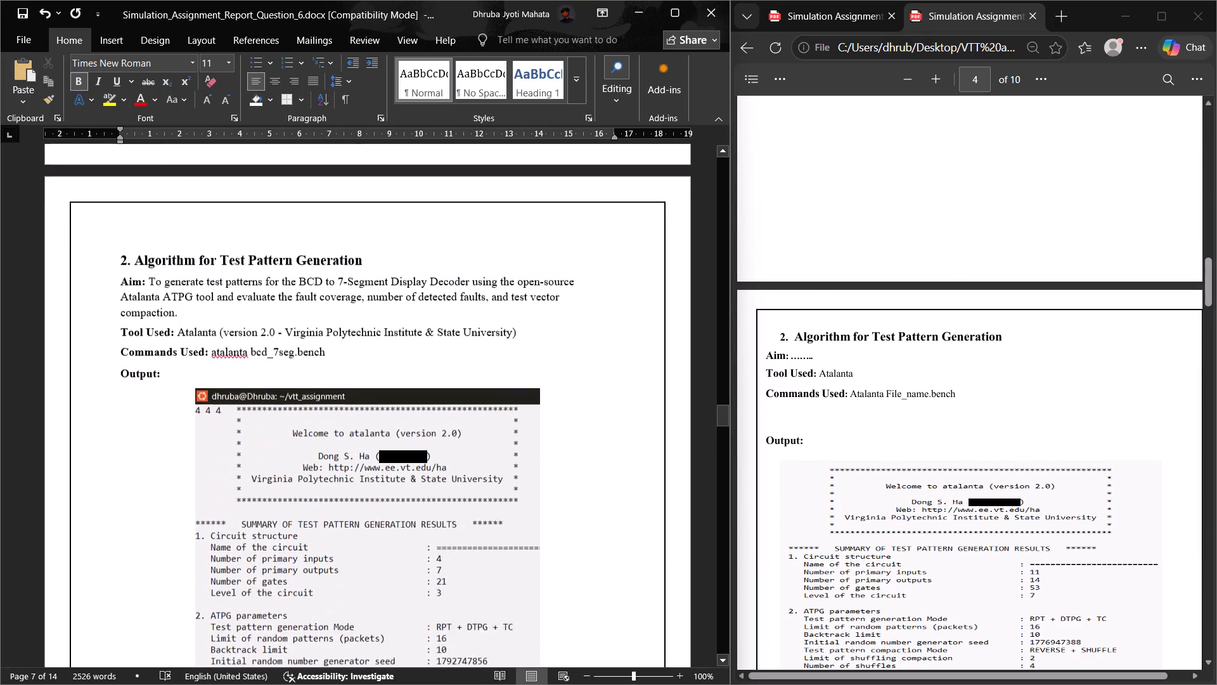
scroll(279, 397, down, 2)
scroll(279, 399, up, 1)
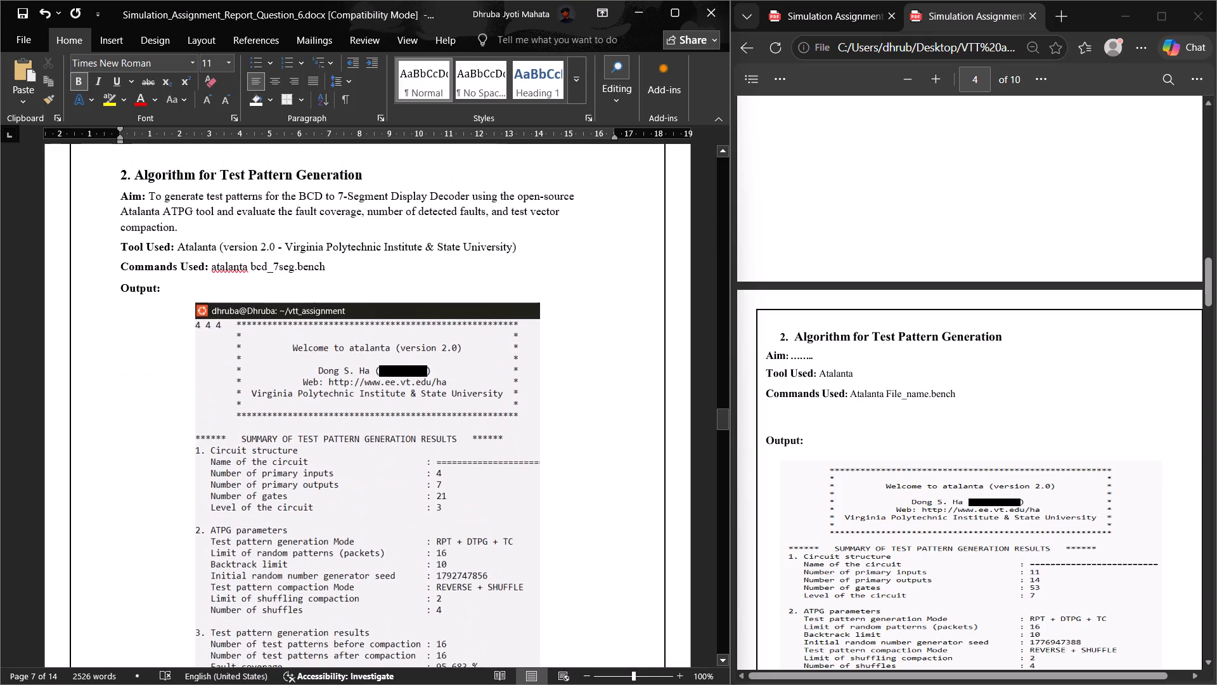
Examine section 2 from the Figure 5 caption through the Atalanta Execution Results Summary and the test patterns and fault-free responses.
scroll(279, 399, down, 5)
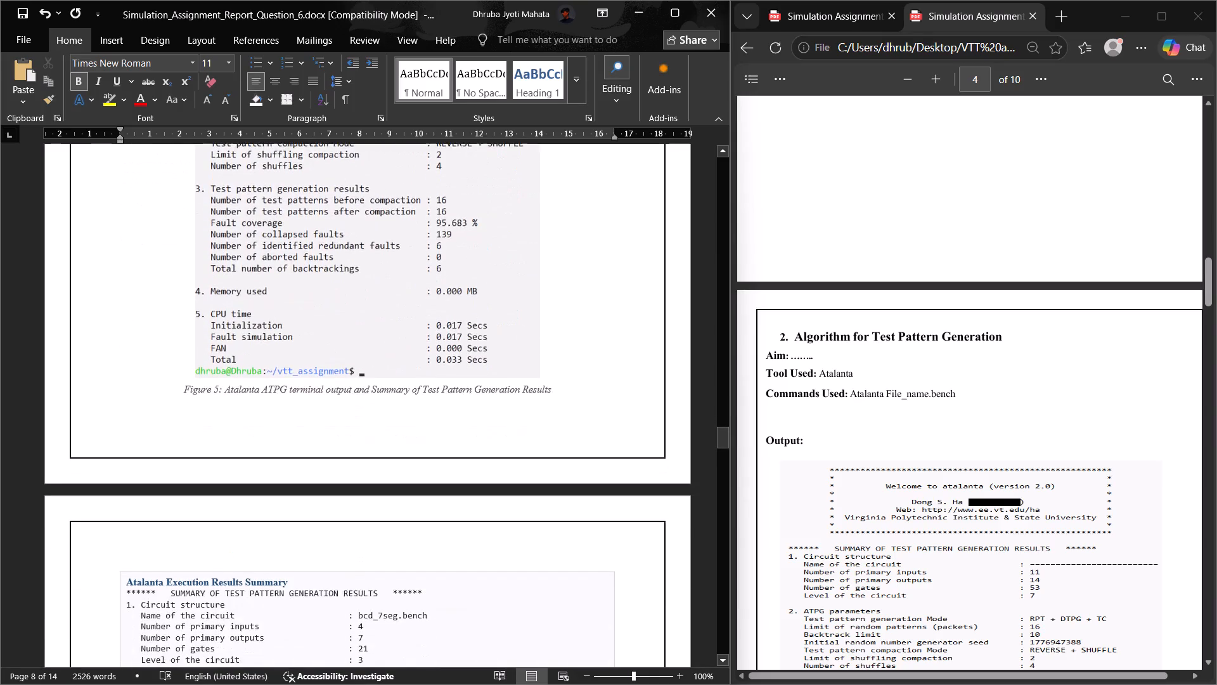
scroll(280, 399, down, 5)
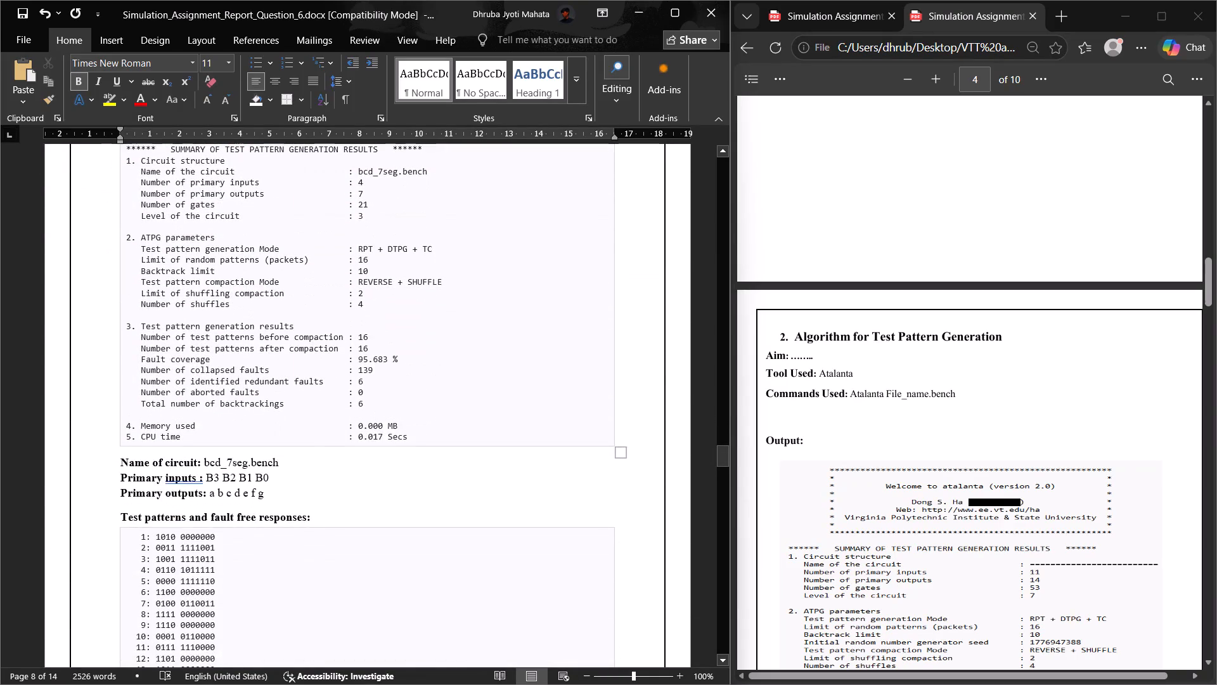
scroll(281, 401, up, 7)
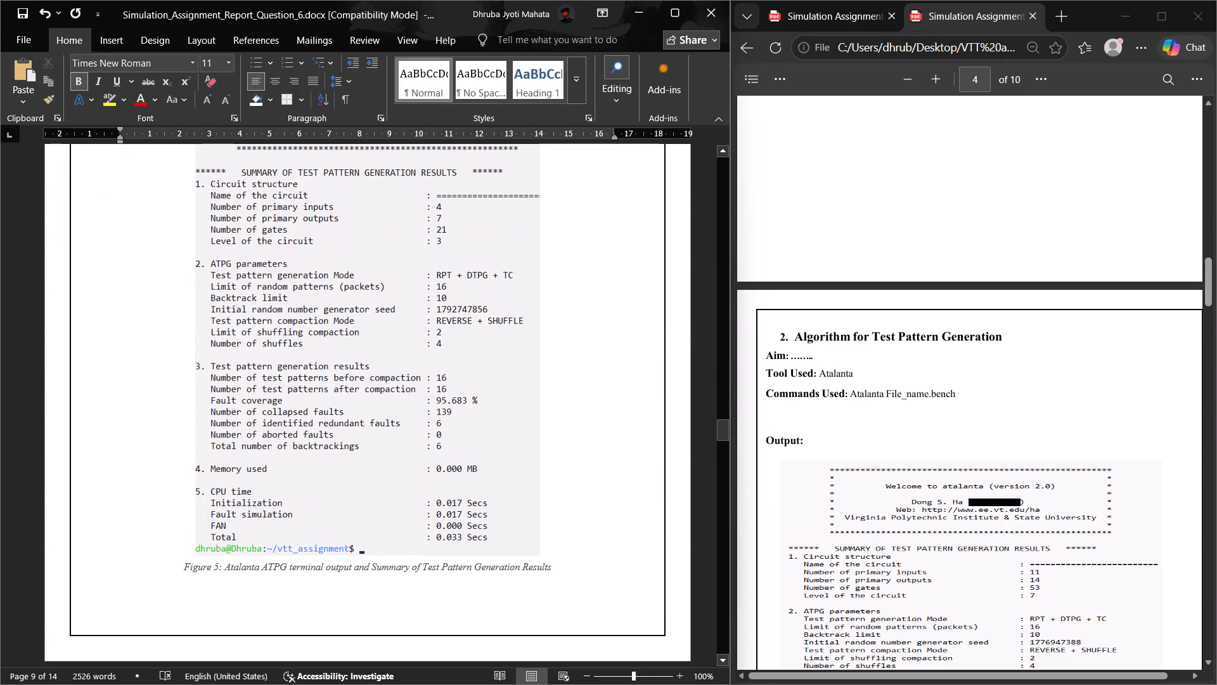
scroll(280, 403, down, 8)
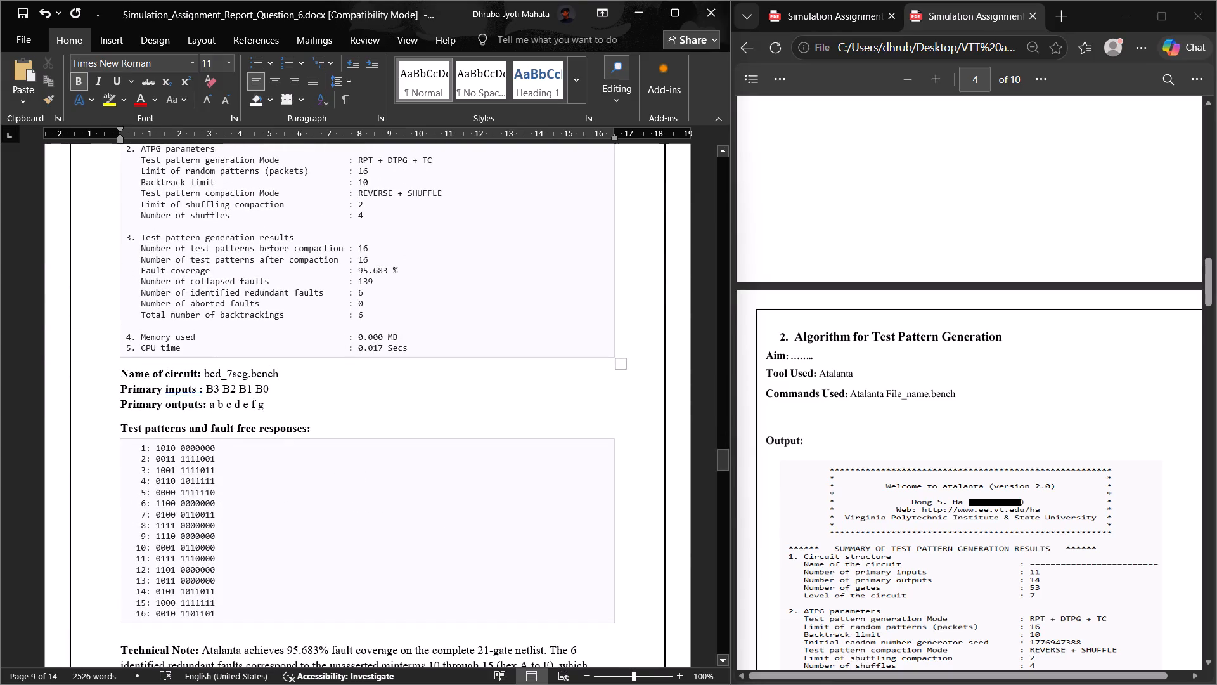
Examine the spacing and captions of the fault simulation screenshots from Figure 6 to Figure 9 and the generated vector stream.
scroll(280, 403, down, 12)
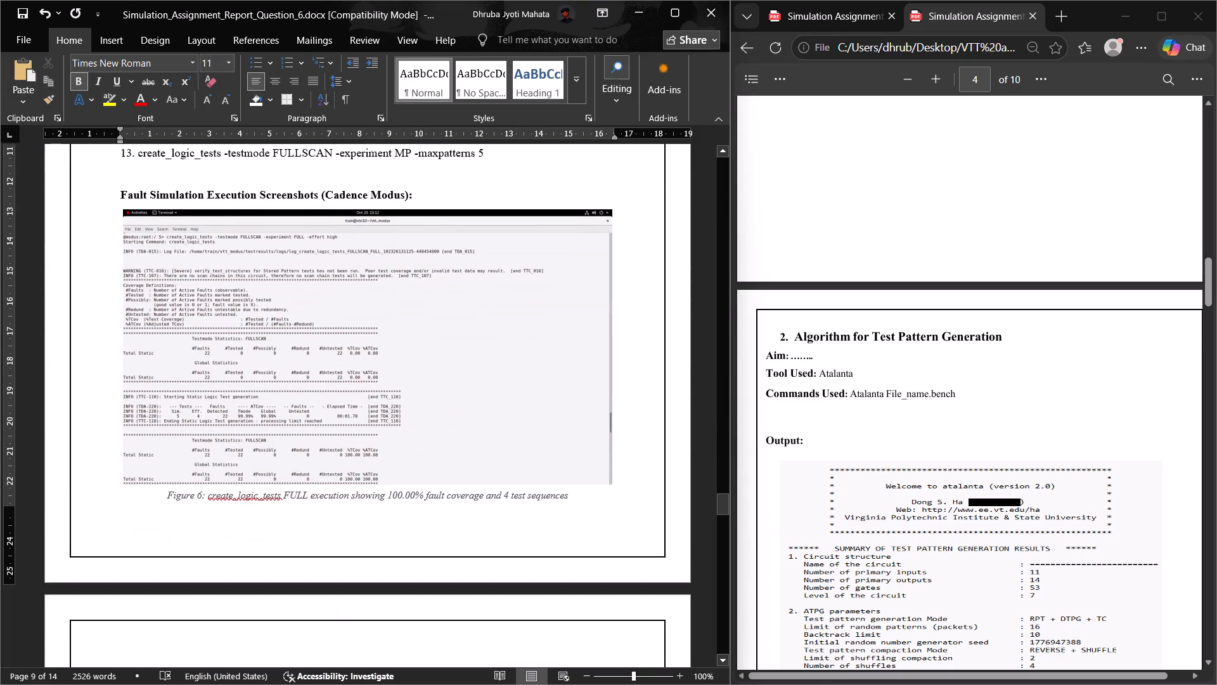
click(258, 408)
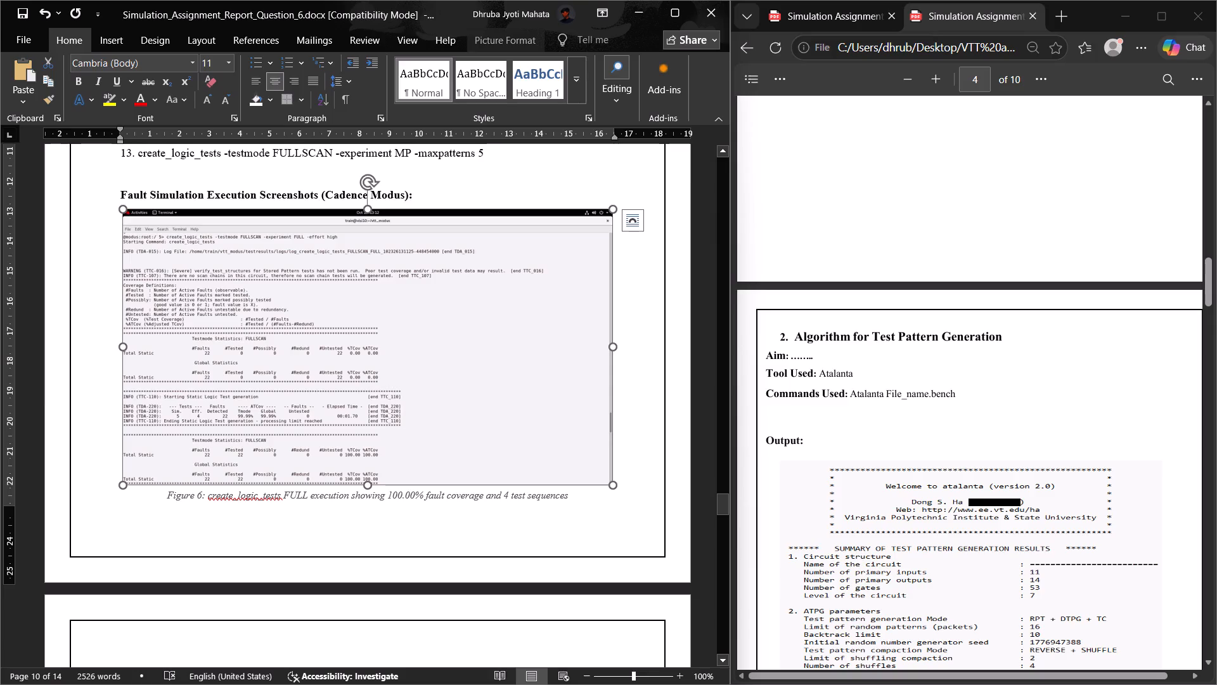
click(328, 542)
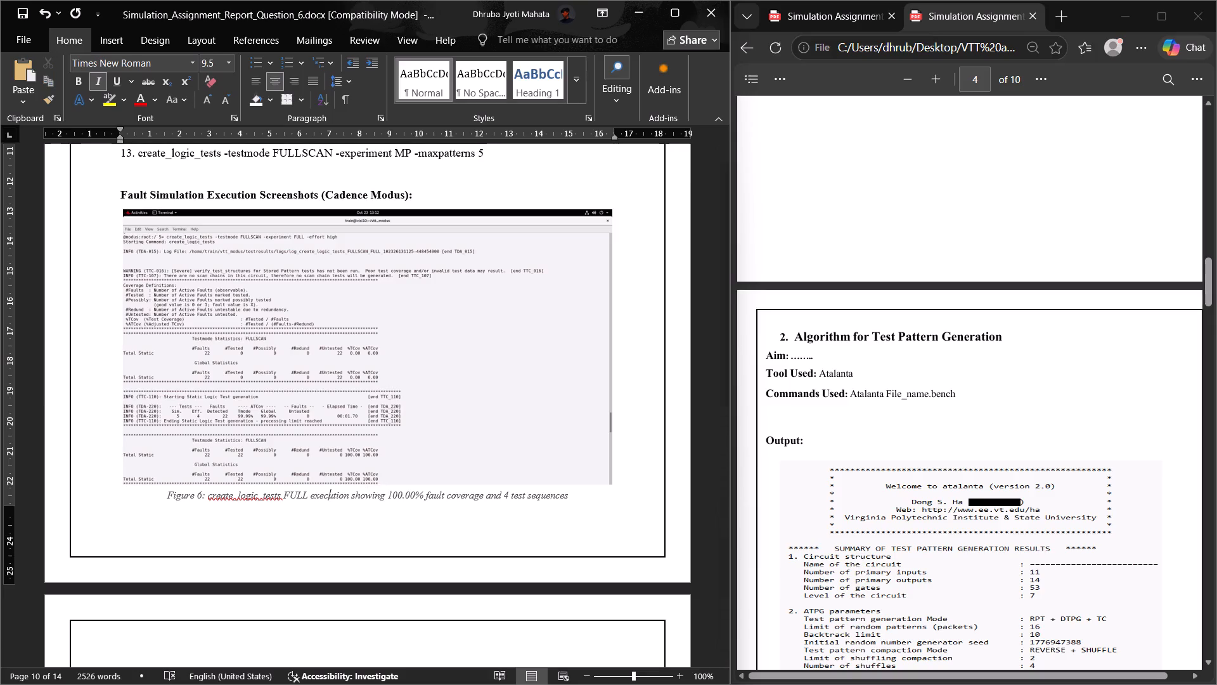
scroll(328, 542, down, 2)
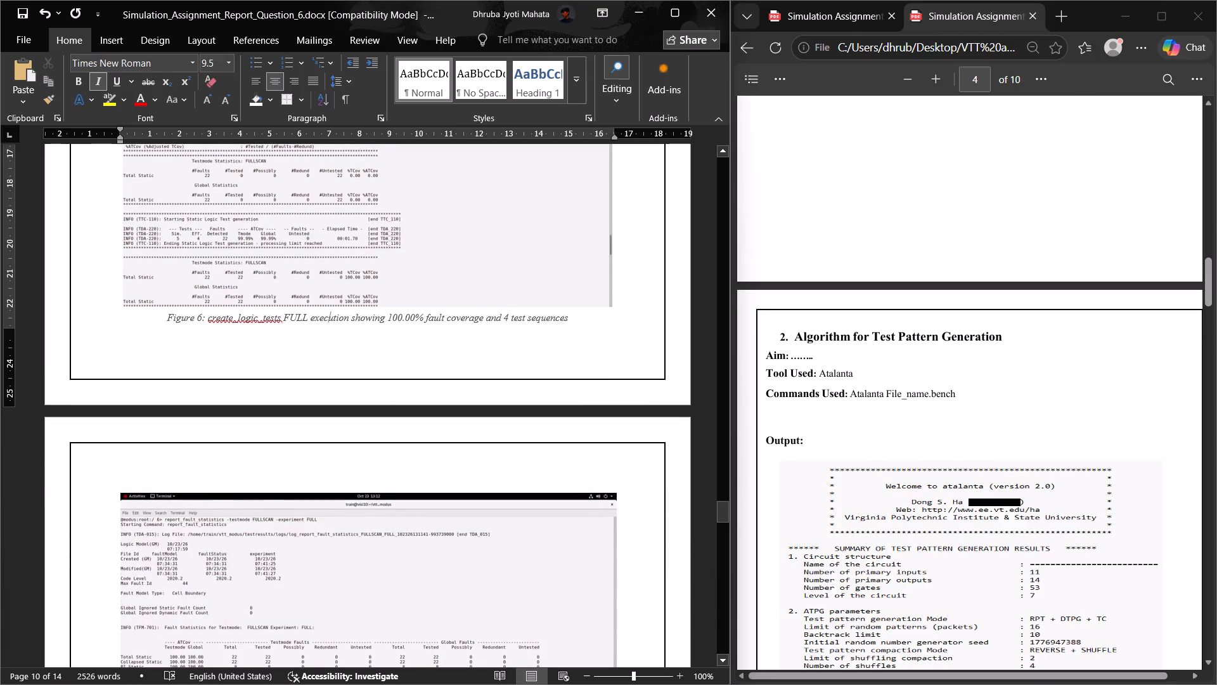
scroll(328, 542, down, 3)
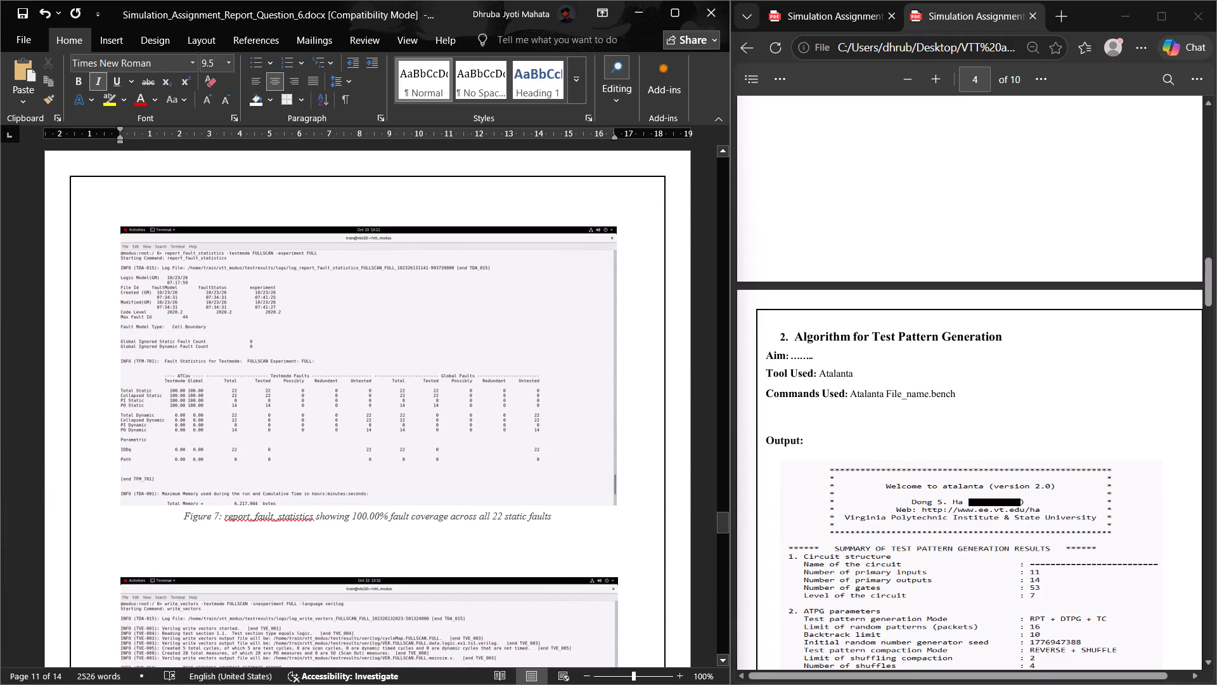
right_click(321, 542)
click(232, 540)
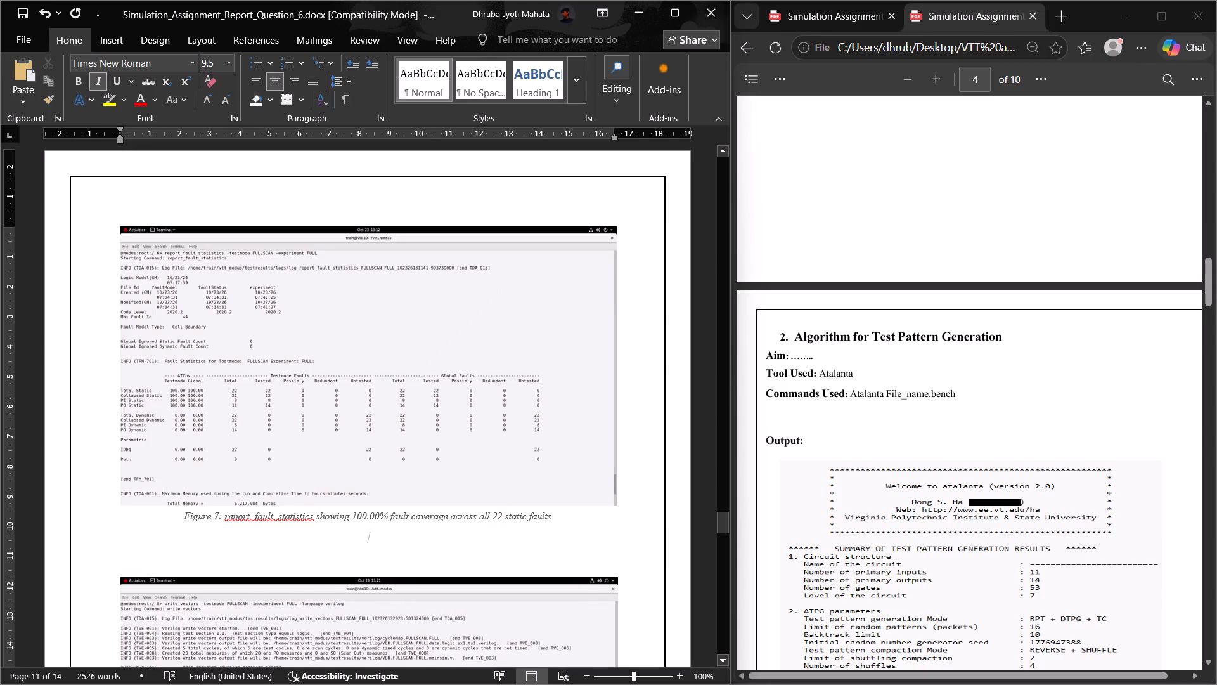
scroll(232, 540, down, 2)
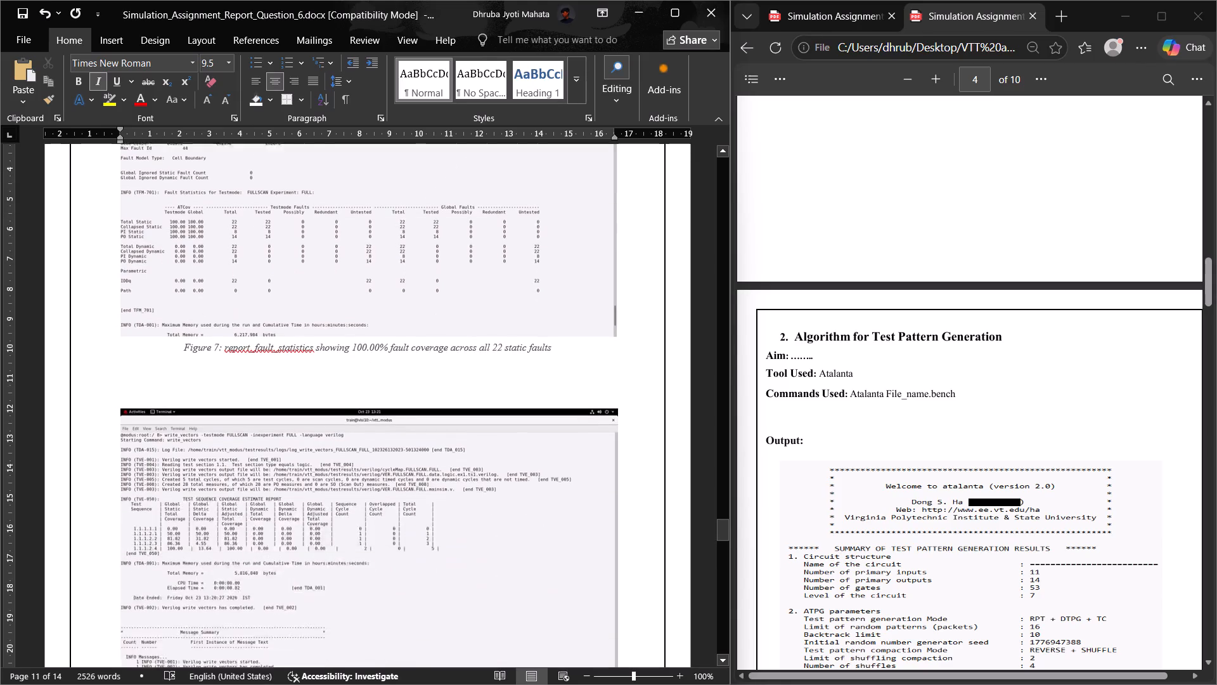
scroll(232, 540, down, 1)
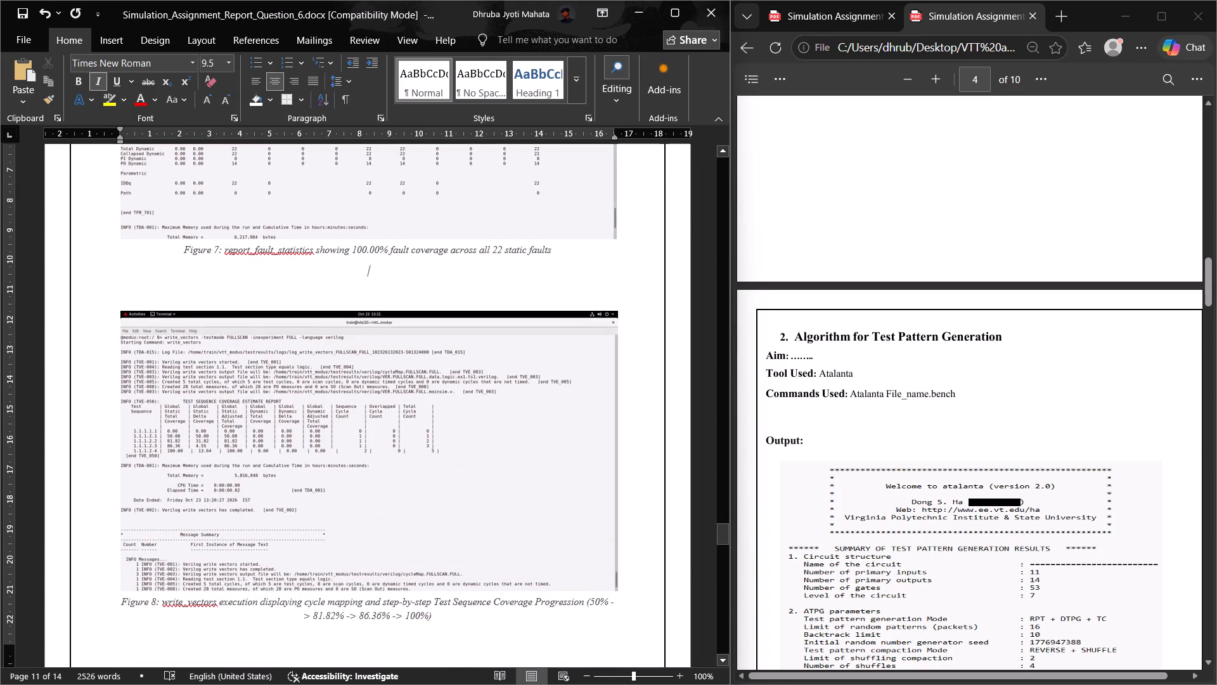
scroll(232, 540, down, 6)
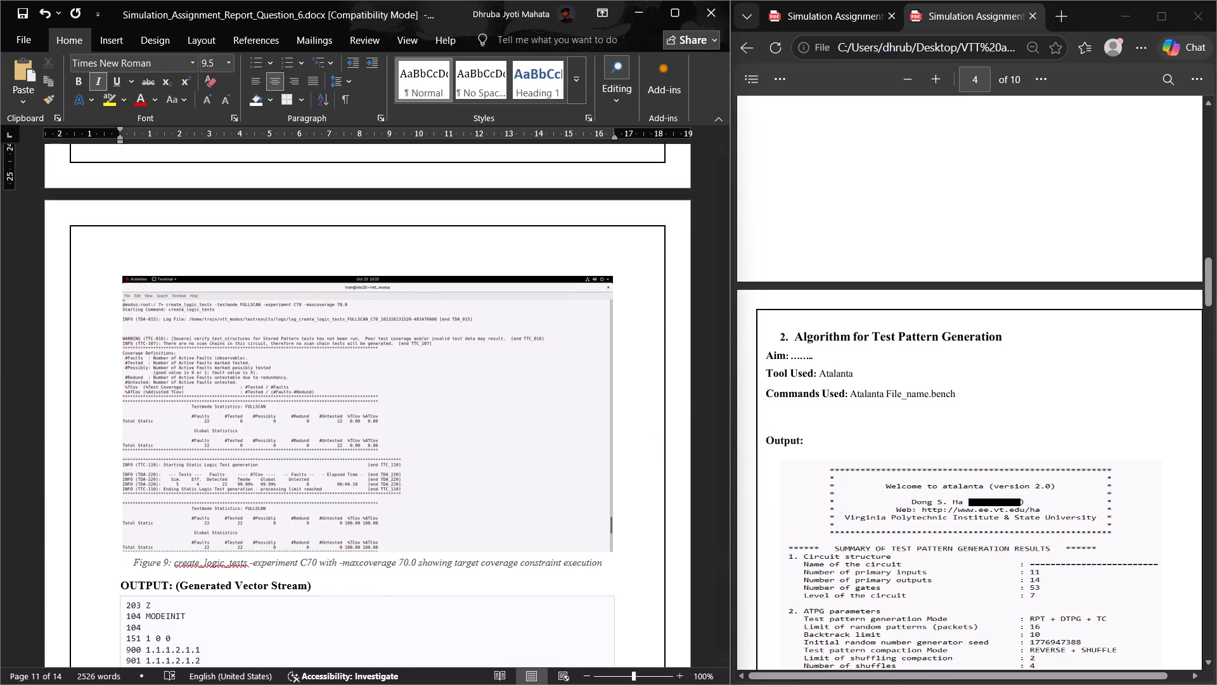
scroll(230, 540, down, 5)
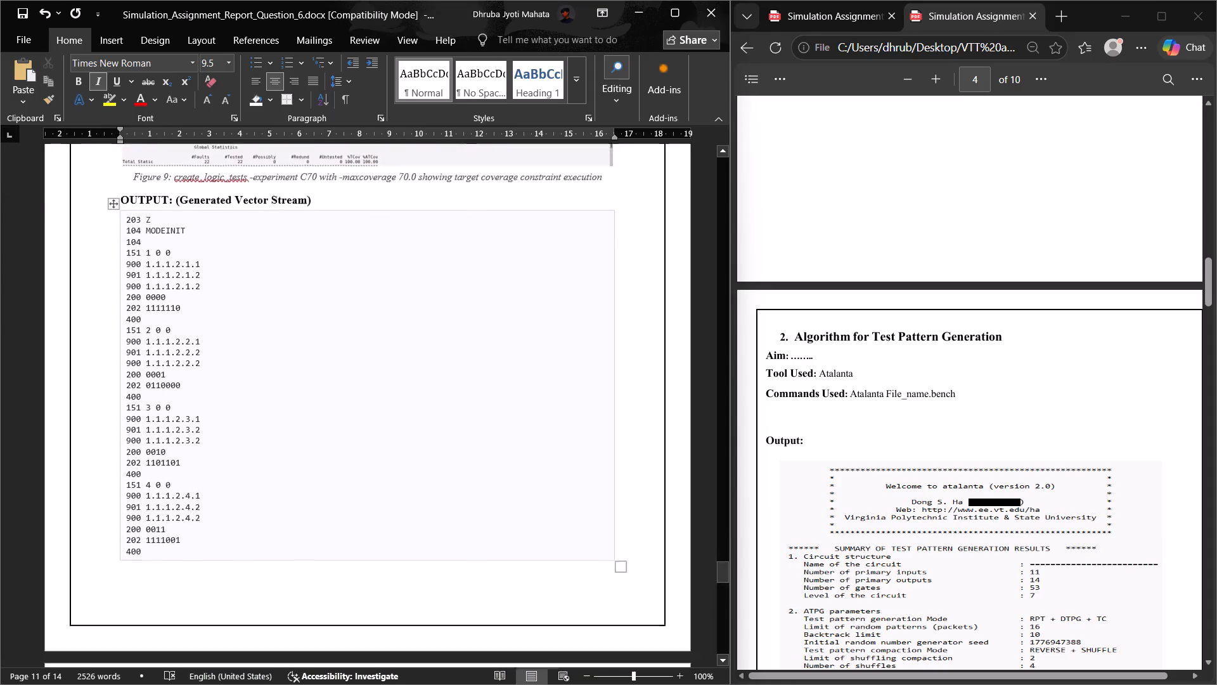
Cross-check the figure references in the create_logic_tests HS, GP and MP results against the Figure 8 and Figure 9 screenshots.
scroll(230, 540, down, 6)
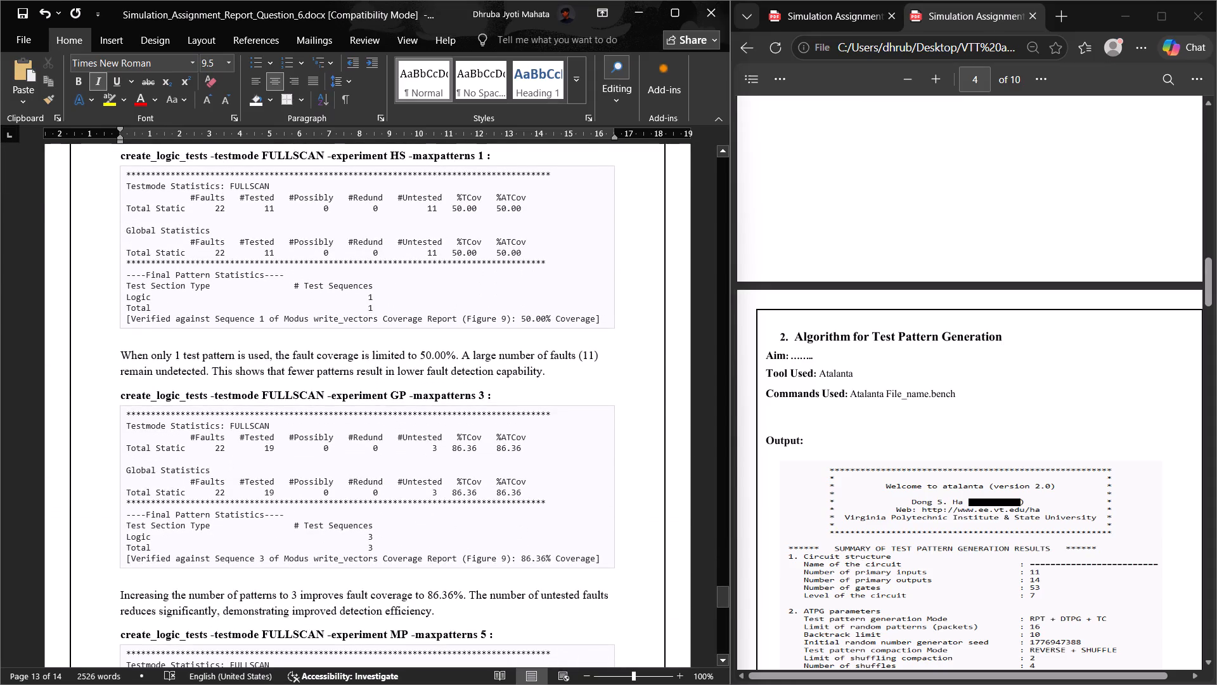
scroll(230, 536, up, 4)
scroll(230, 536, down, 1)
scroll(229, 535, up, 3)
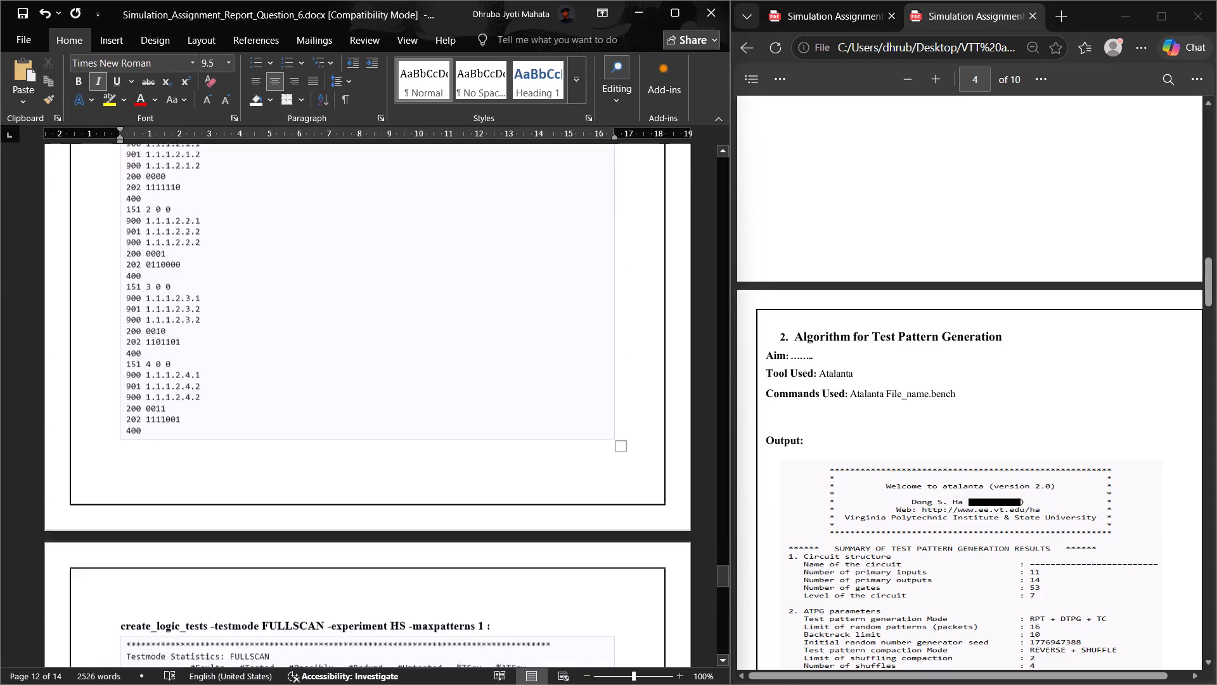
scroll(229, 535, up, 10)
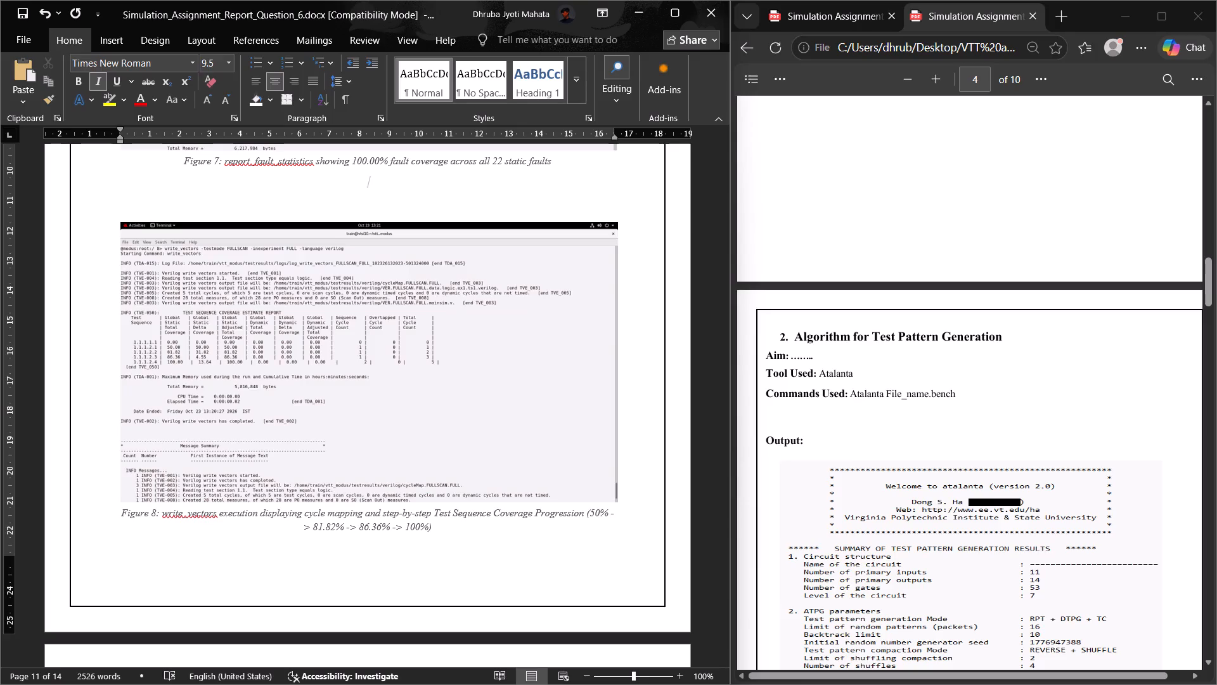
scroll(229, 535, down, 6)
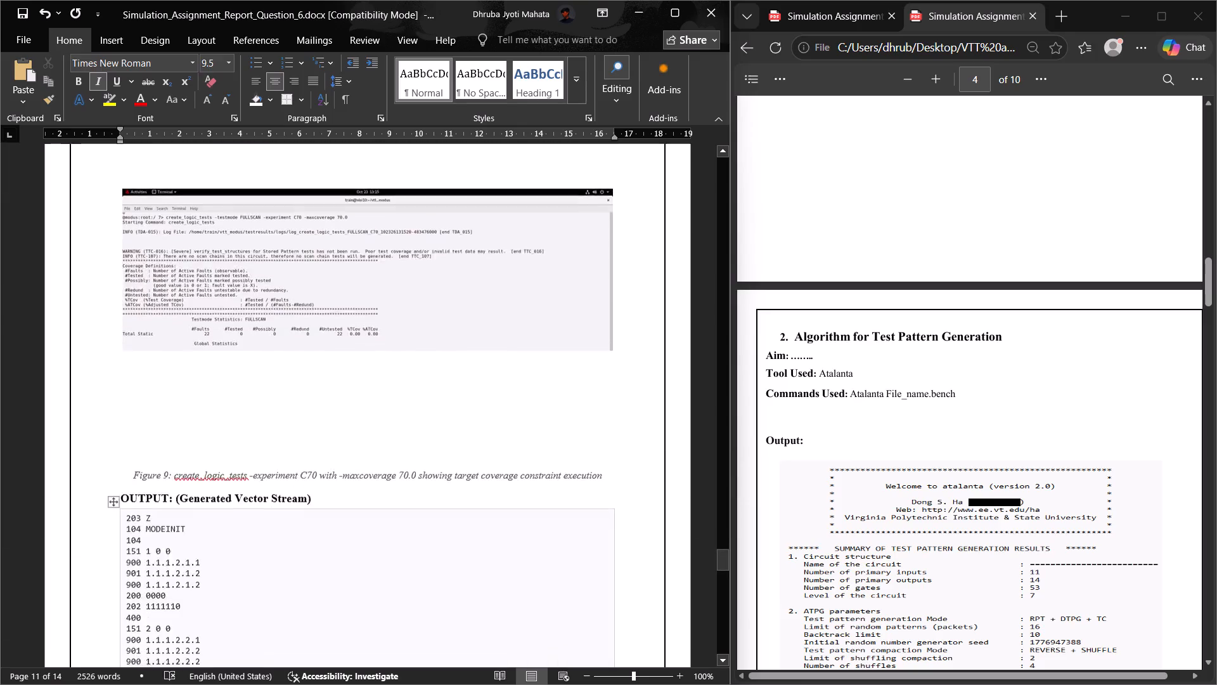
scroll(226, 532, down, 10)
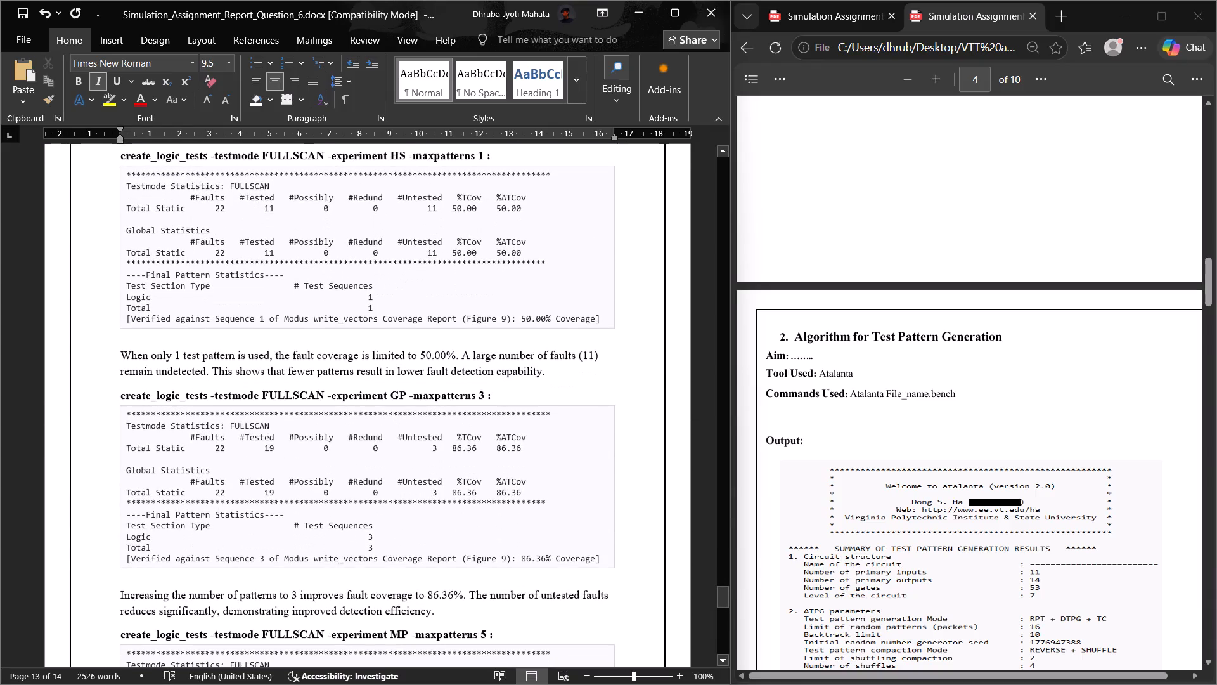
scroll(226, 532, down, 1)
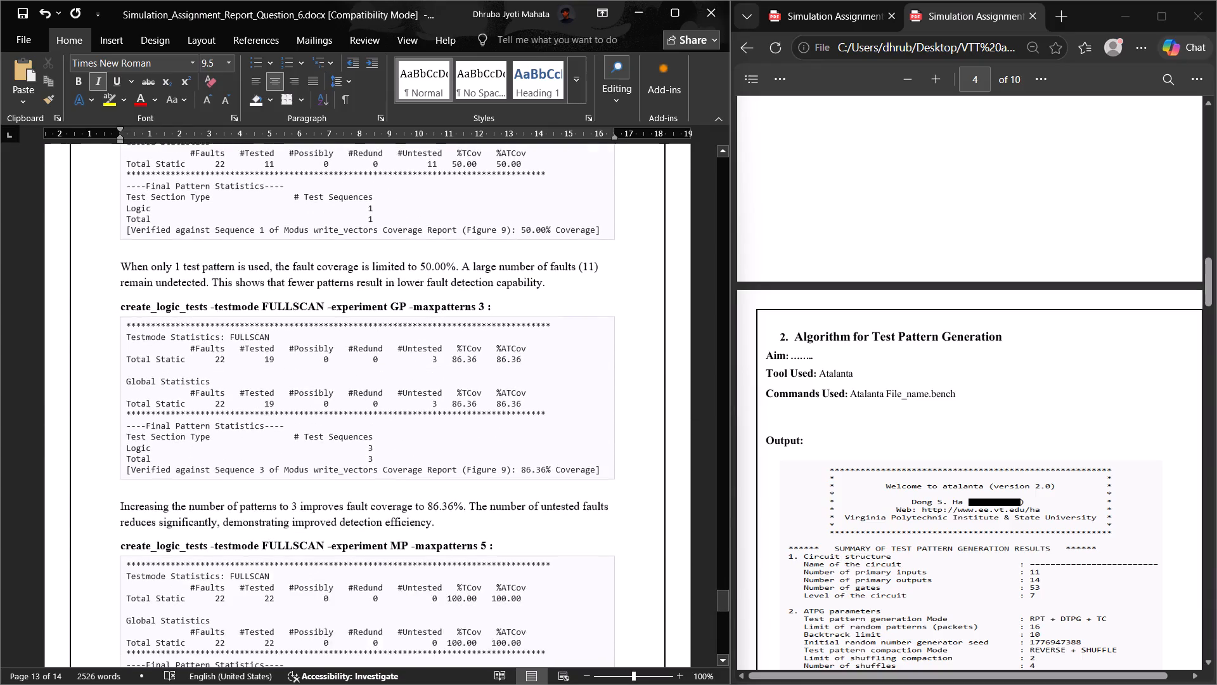
scroll(226, 532, down, 3)
scroll(226, 528, up, 9)
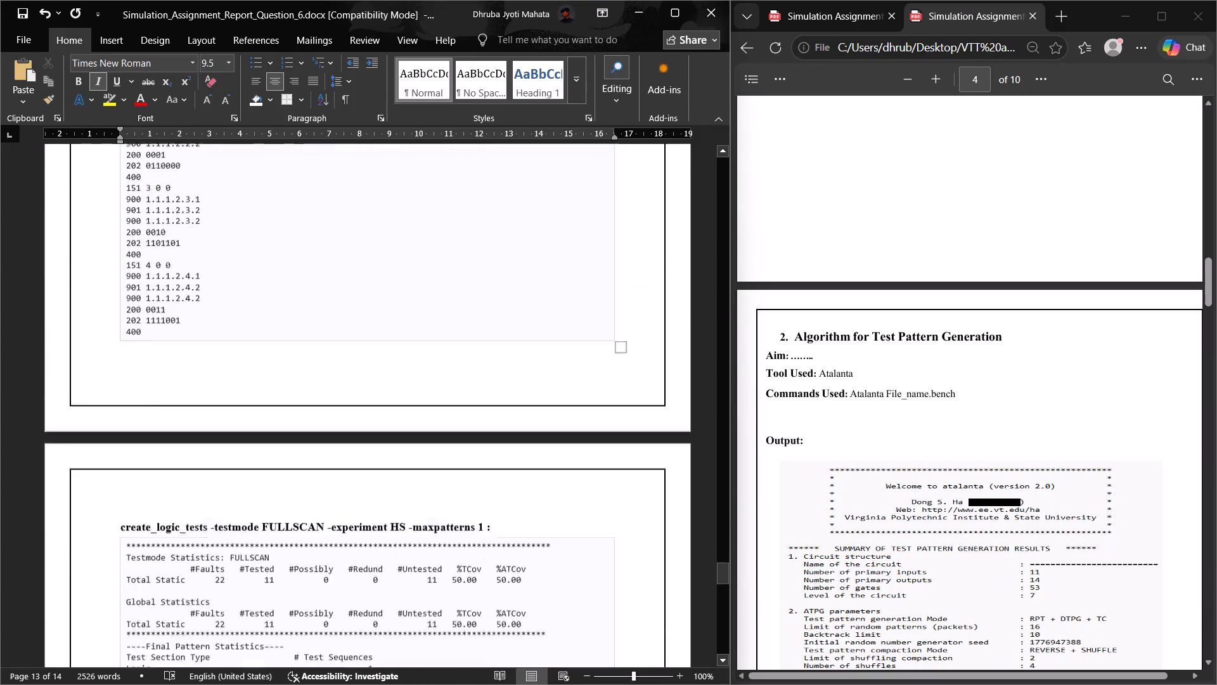
scroll(226, 528, up, 7)
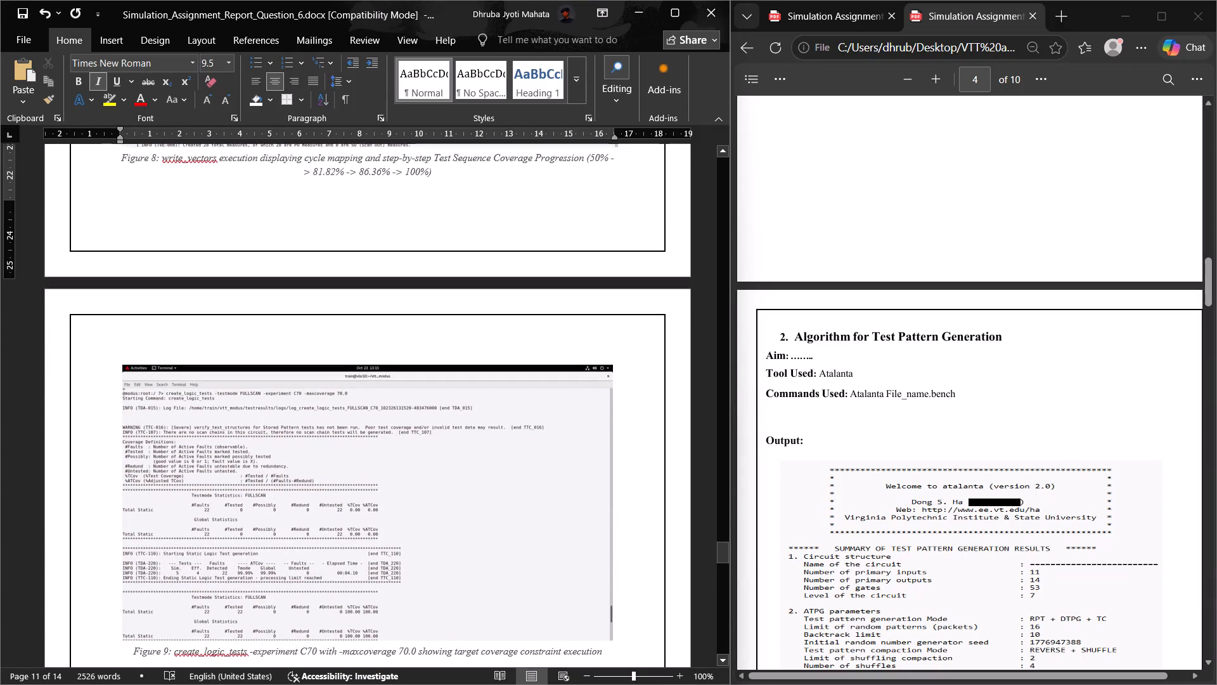
scroll(228, 519, up, 2)
scroll(228, 519, down, 7)
scroll(228, 519, up, 7)
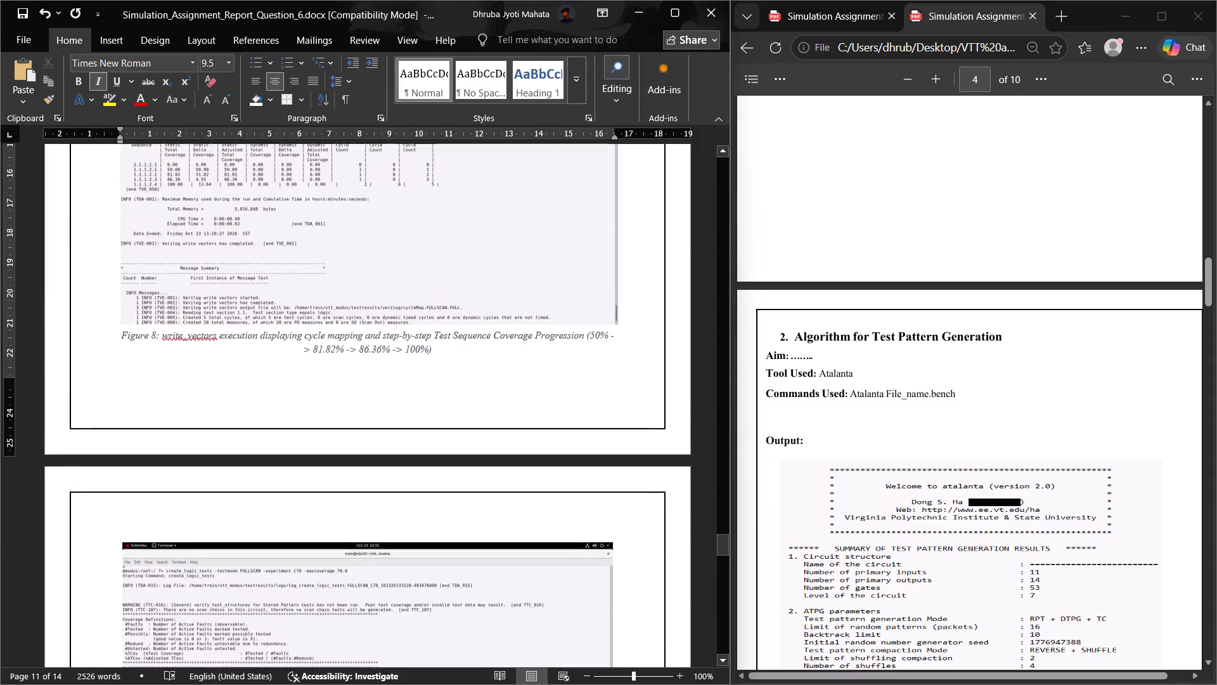
scroll(228, 519, up, 2)
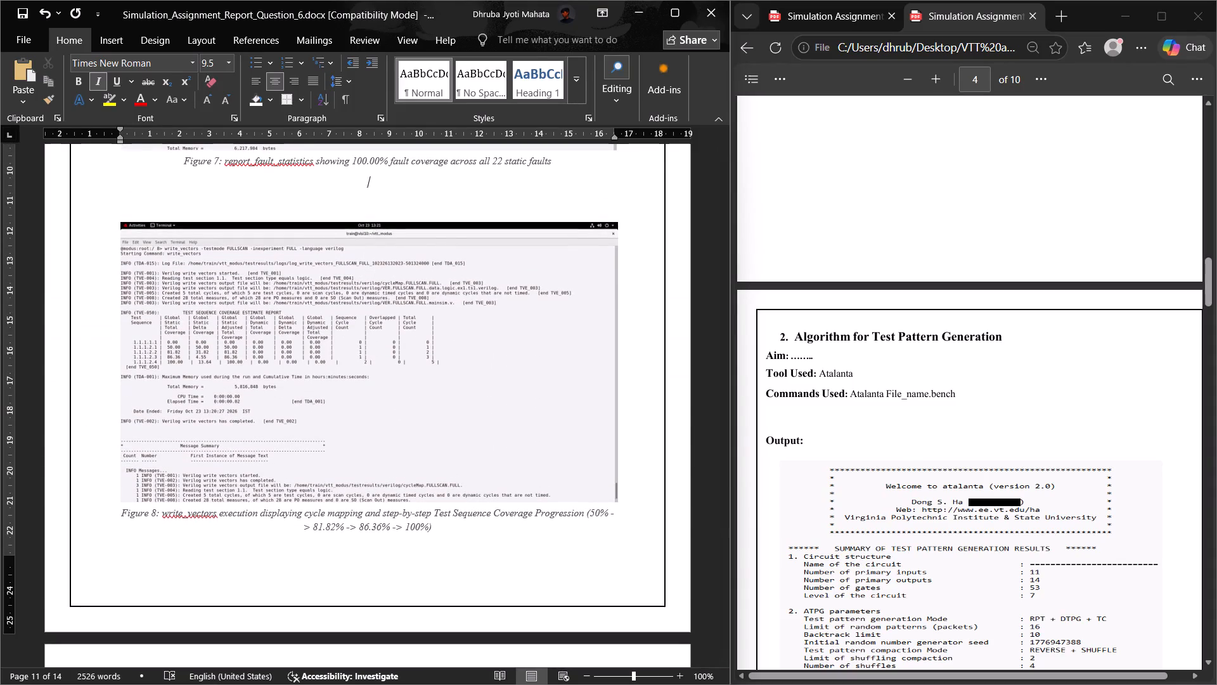
Examine the enlarged Figure 8 write_vectors screenshot, reading its test sequence coverage estimate report and message summary.
click(312, 453)
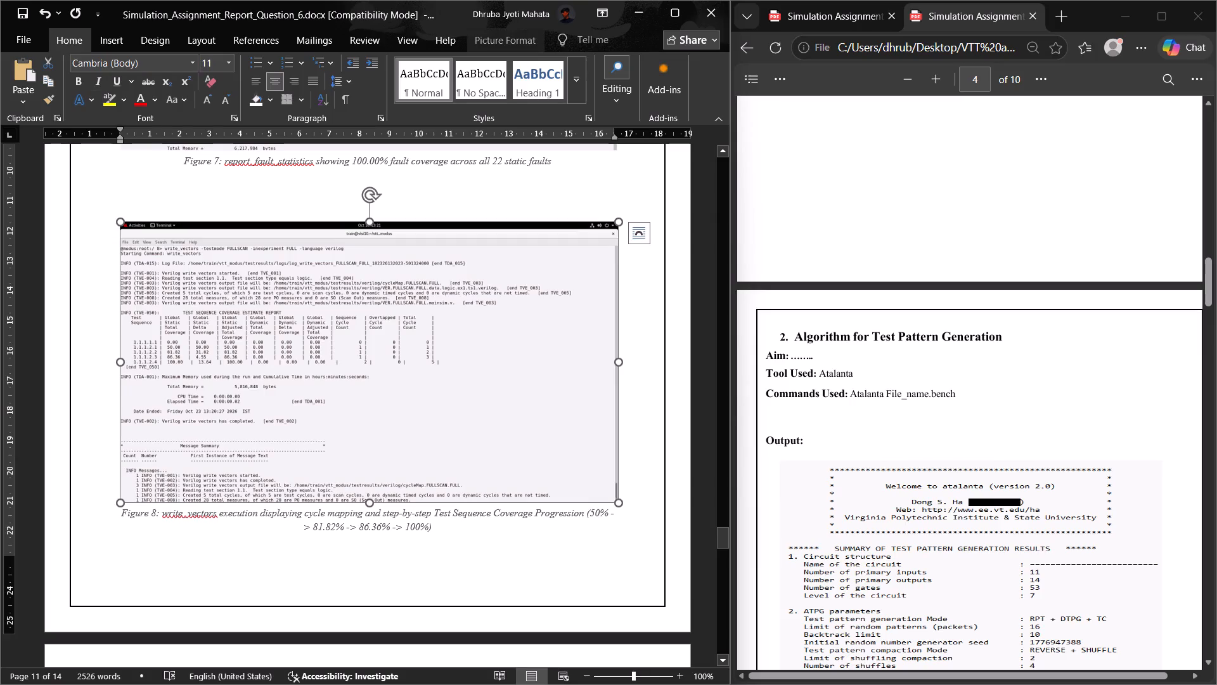
ctrl+scroll(283, 395, up, 5)
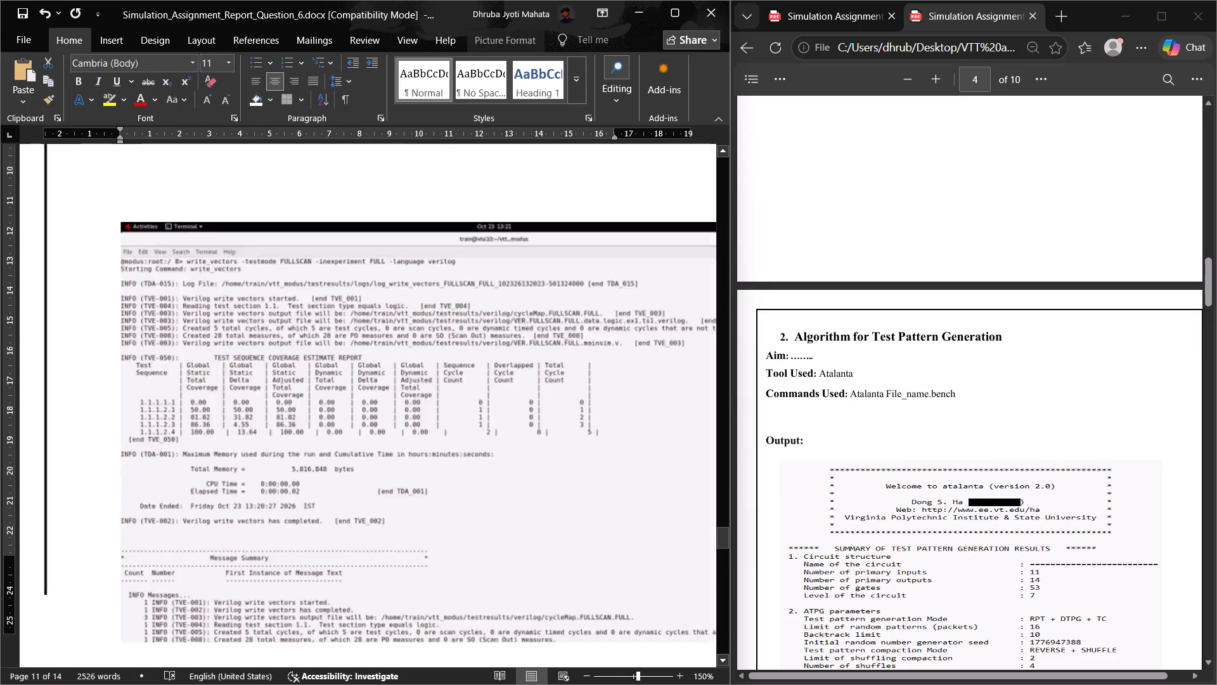
ctrl+scroll(281, 396, up, 5)
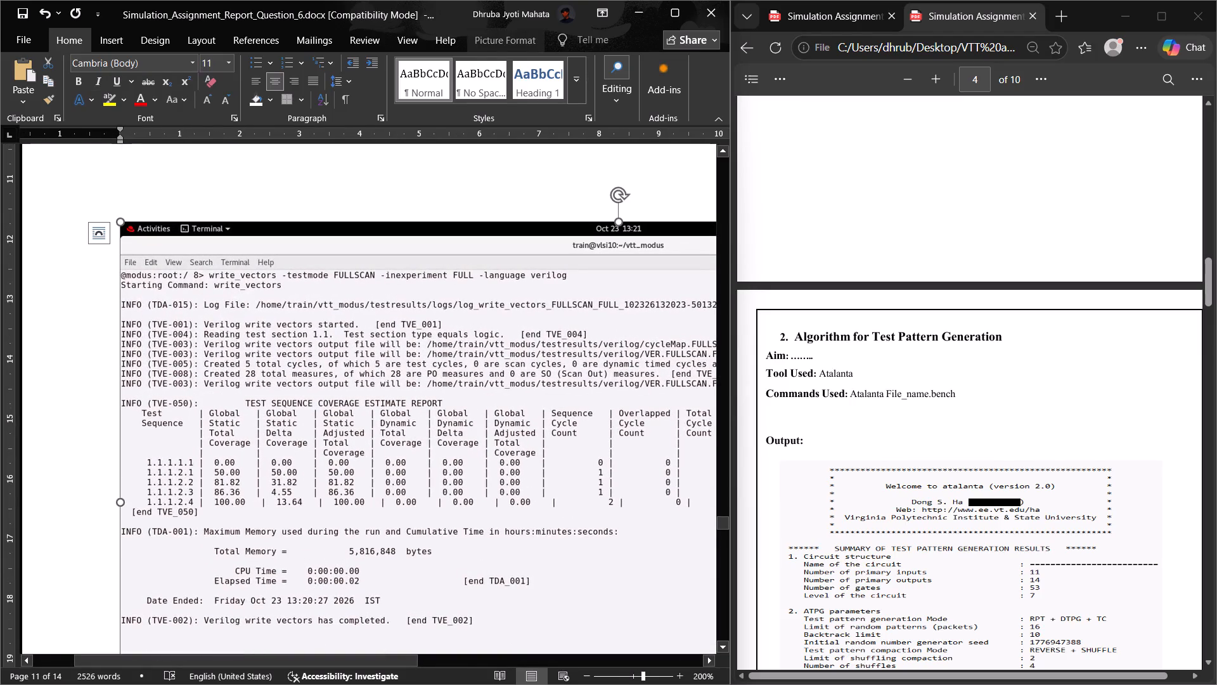
drag(340, 648, 357, 648)
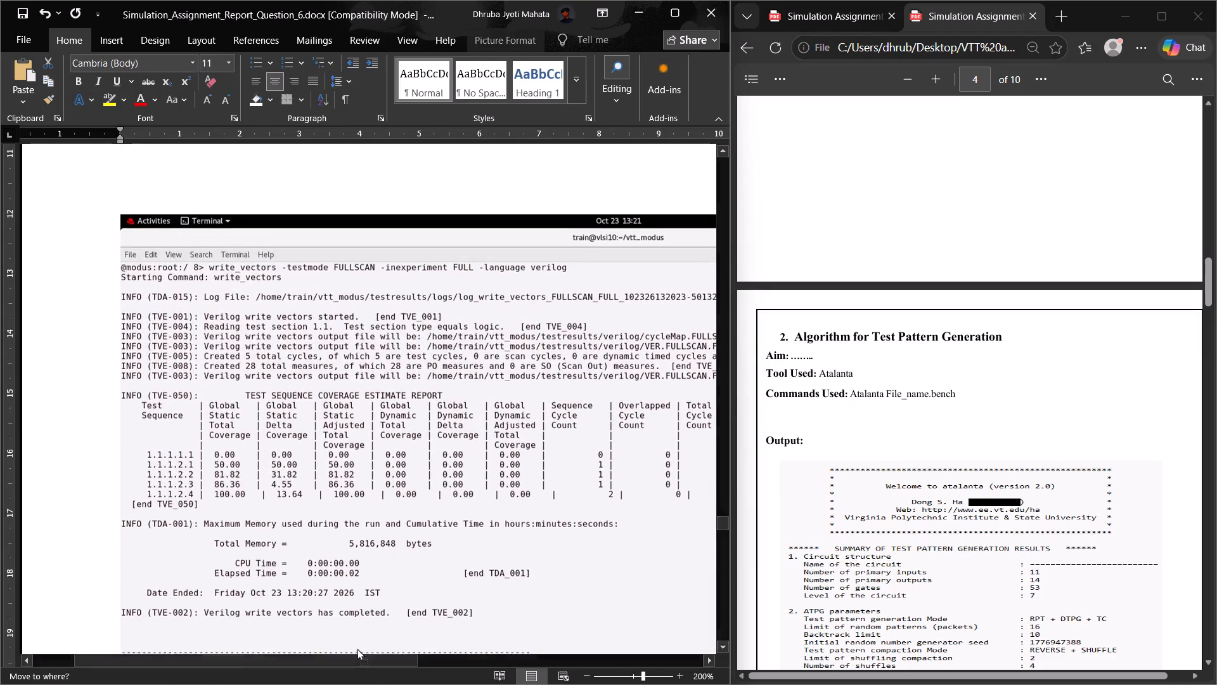
drag(357, 648, 368, 649)
drag(350, 662, 377, 660)
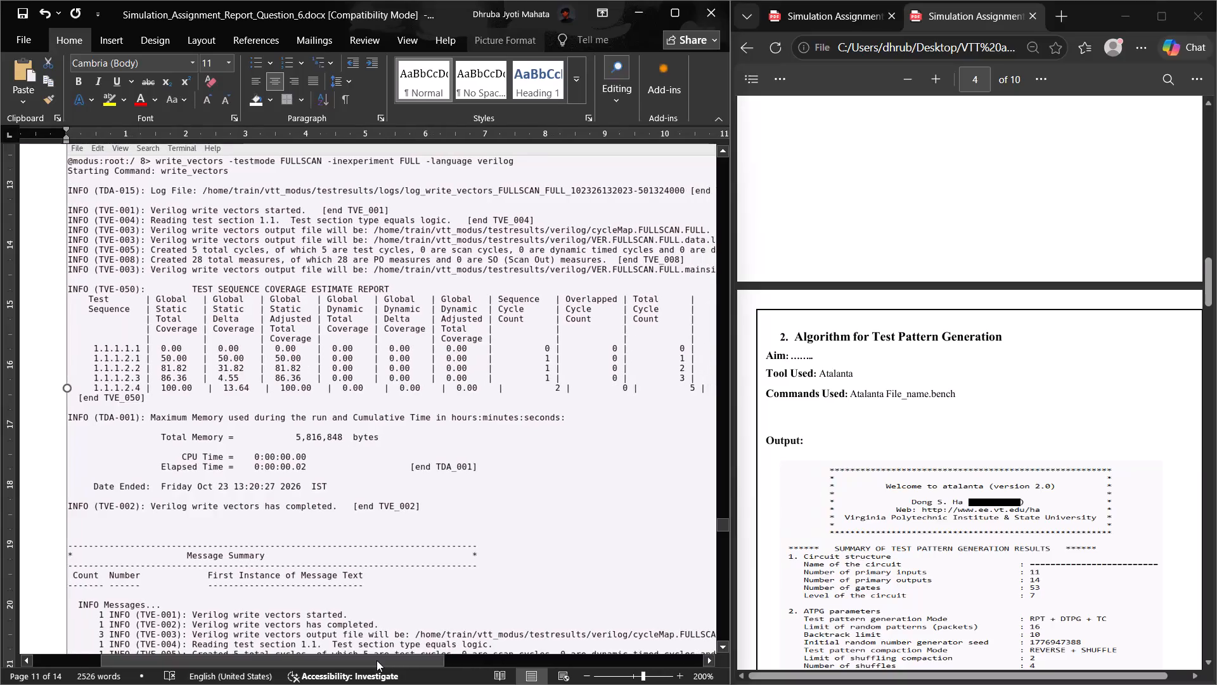
drag(377, 660, 382, 660)
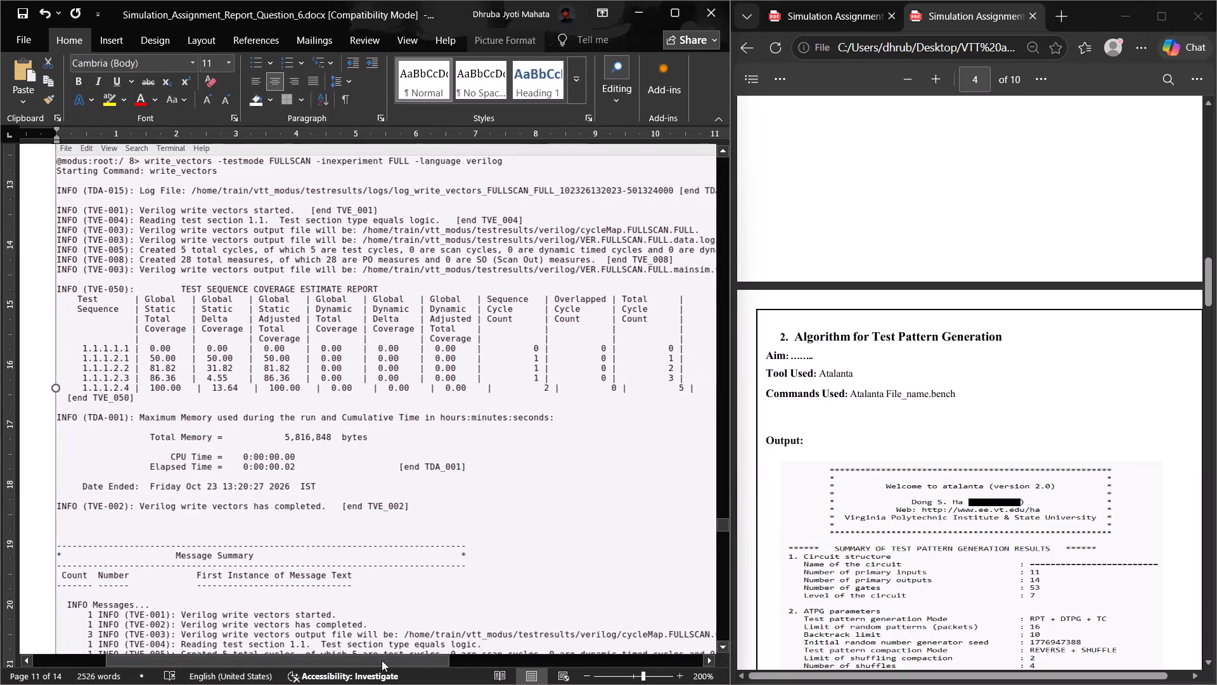
drag(382, 660, 437, 659)
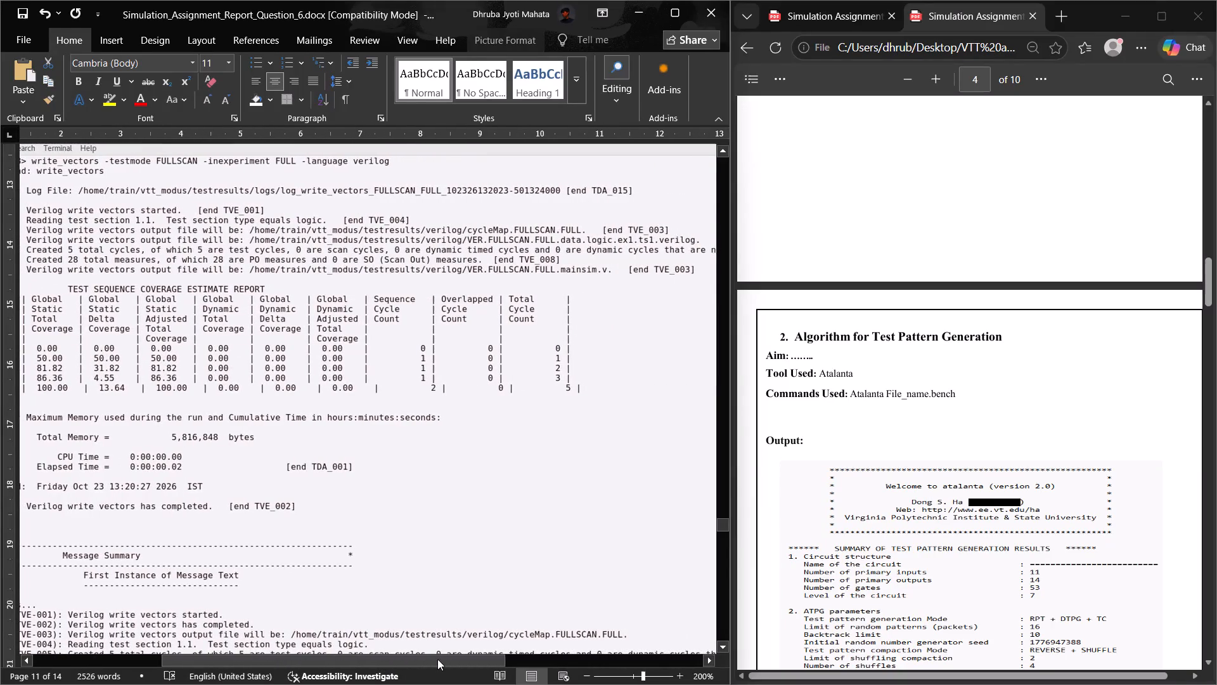
drag(437, 659, 397, 659)
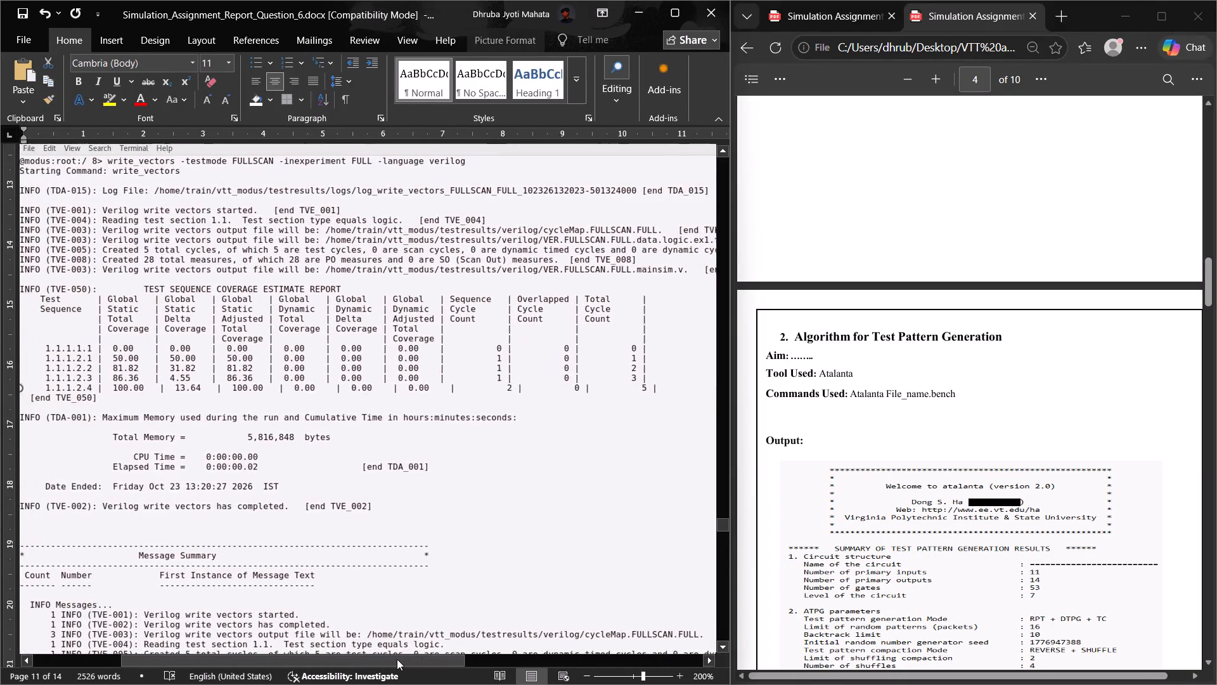
drag(397, 659, 404, 659)
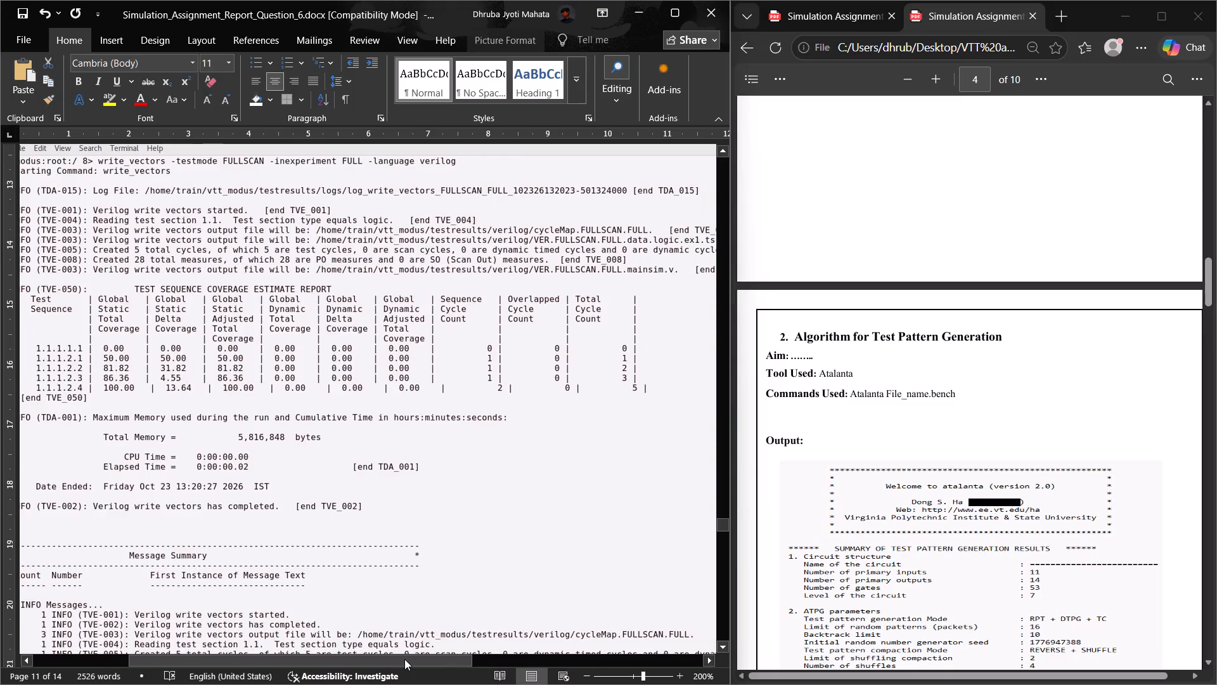
drag(404, 659, 392, 659)
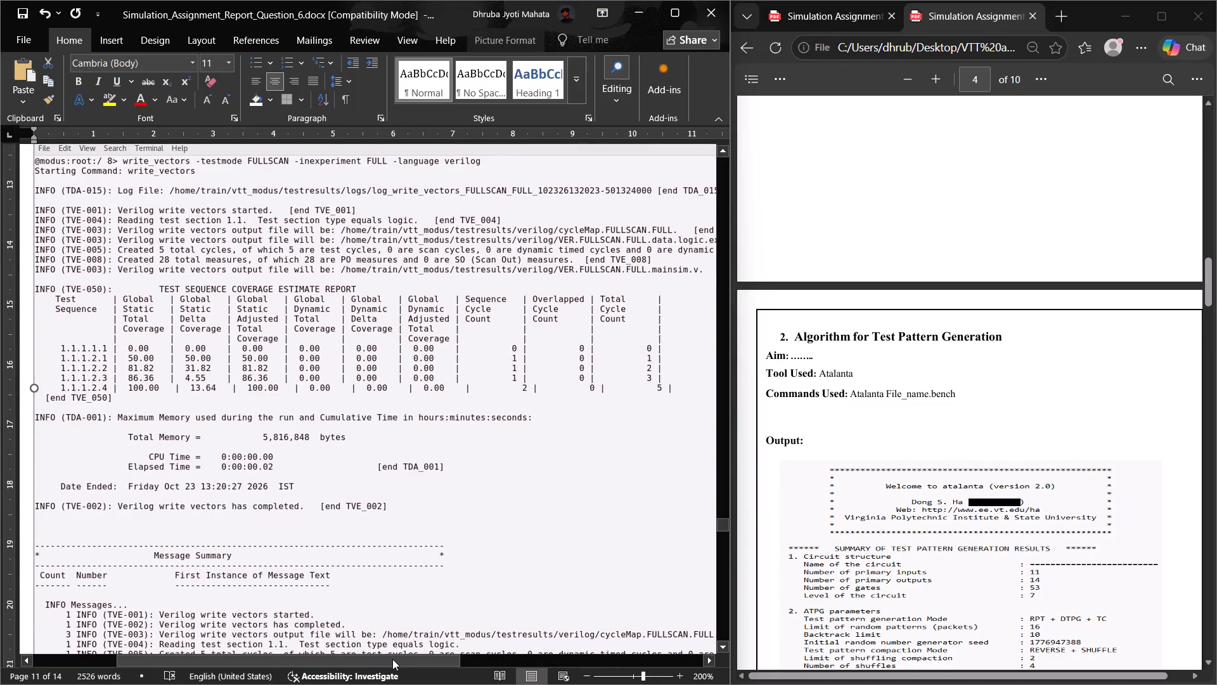
drag(392, 659, 384, 650)
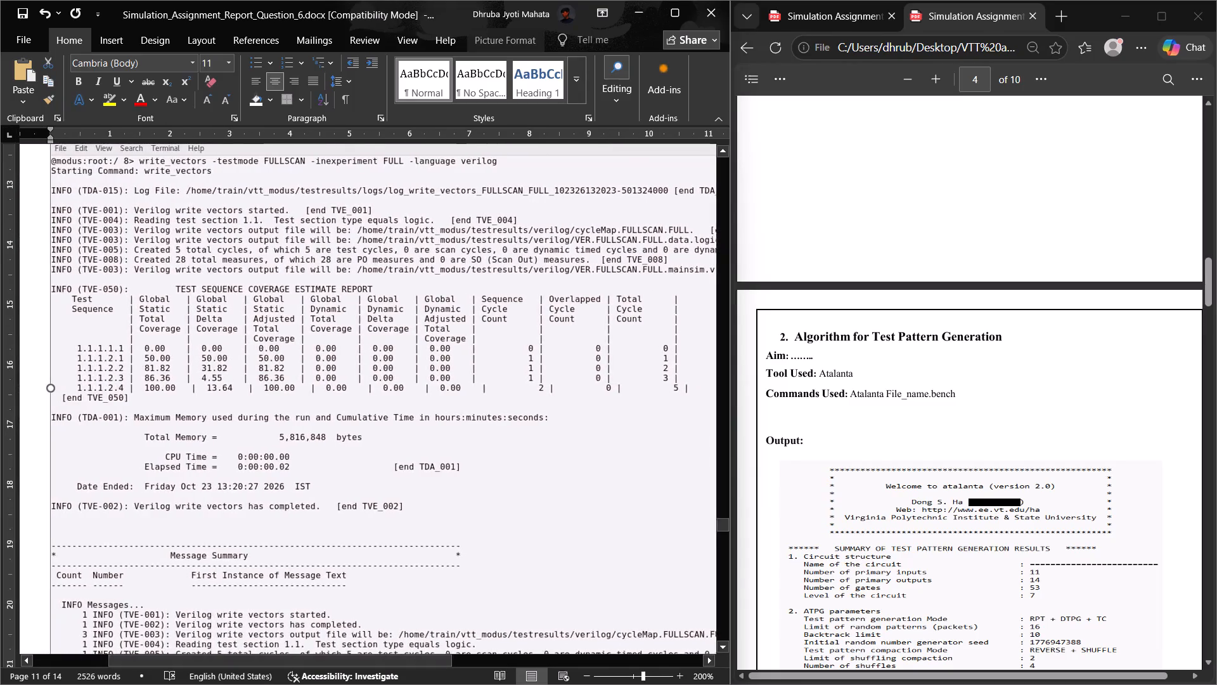
scroll(414, 564, down, 4)
scroll(415, 560, up, 3)
Examine the Figure 9 create_logic_tests C70 screenshot, the generated vector stream and the start of the HS experiment results.
scroll(415, 560, down, 4)
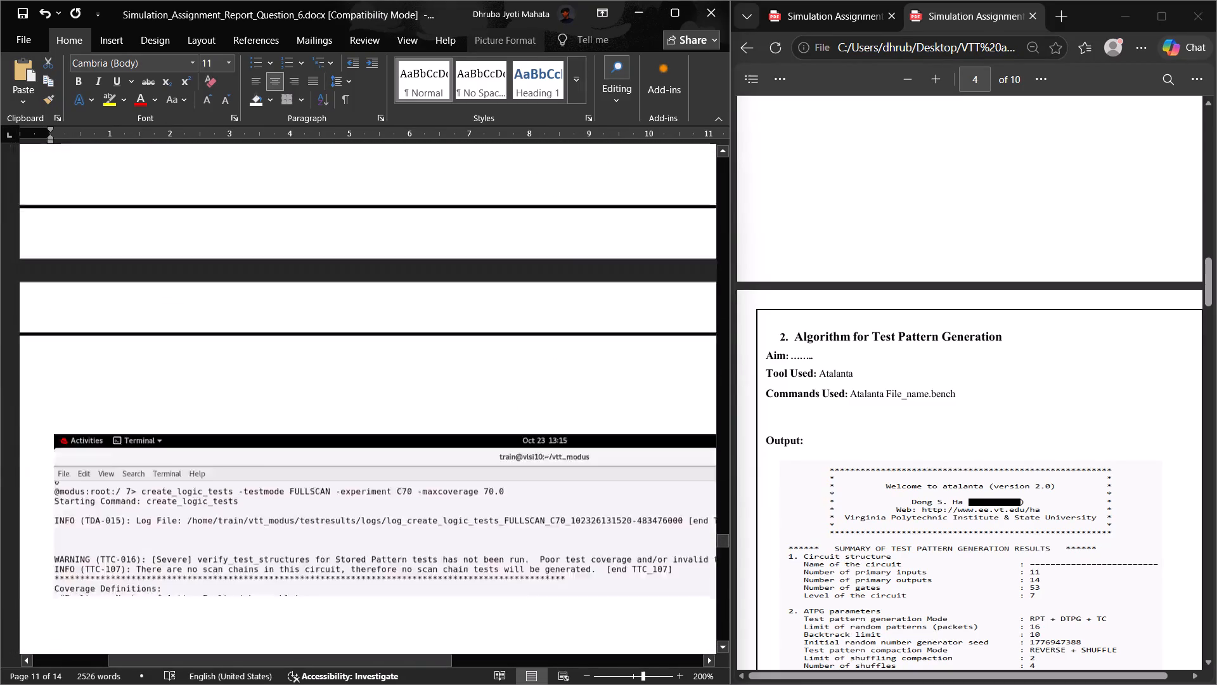
scroll(415, 560, down, 2)
scroll(415, 560, up, 1)
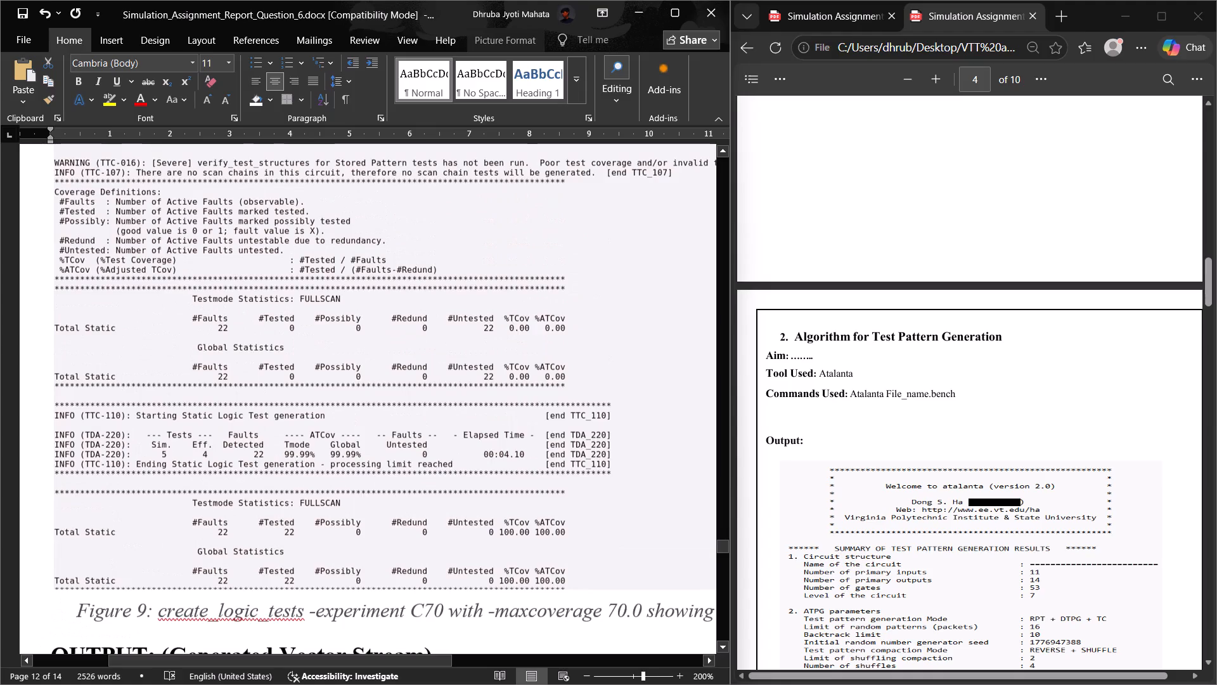
scroll(398, 594, up, 1)
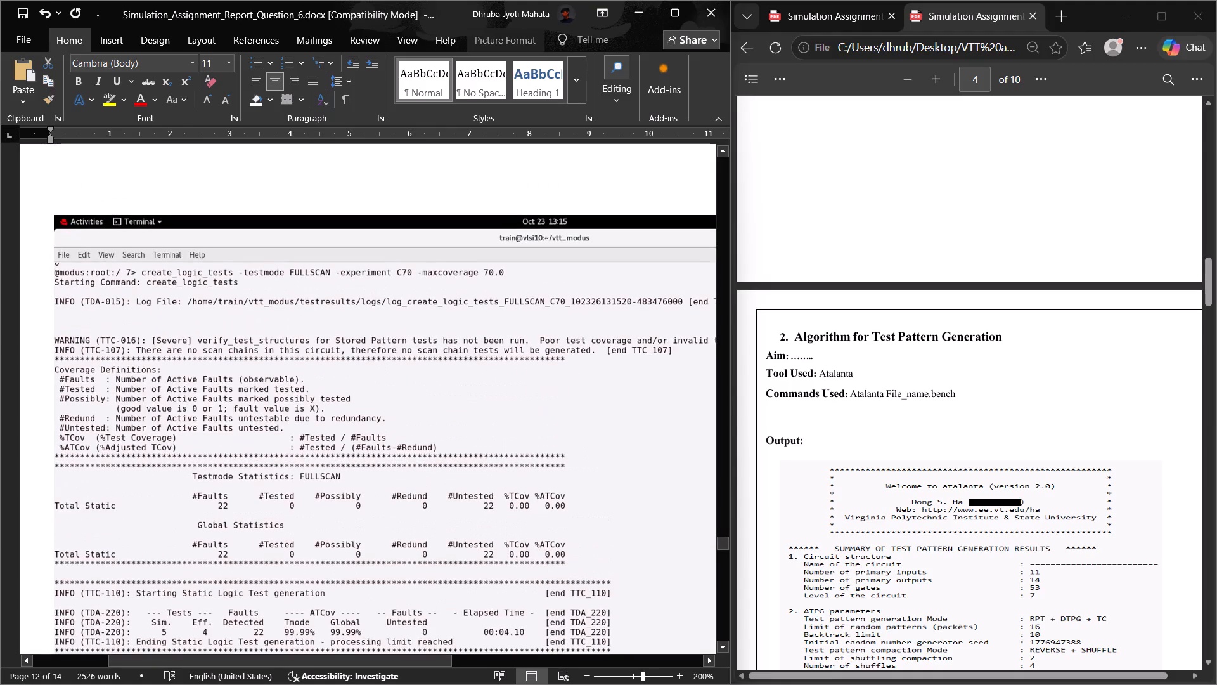
scroll(398, 594, down, 2)
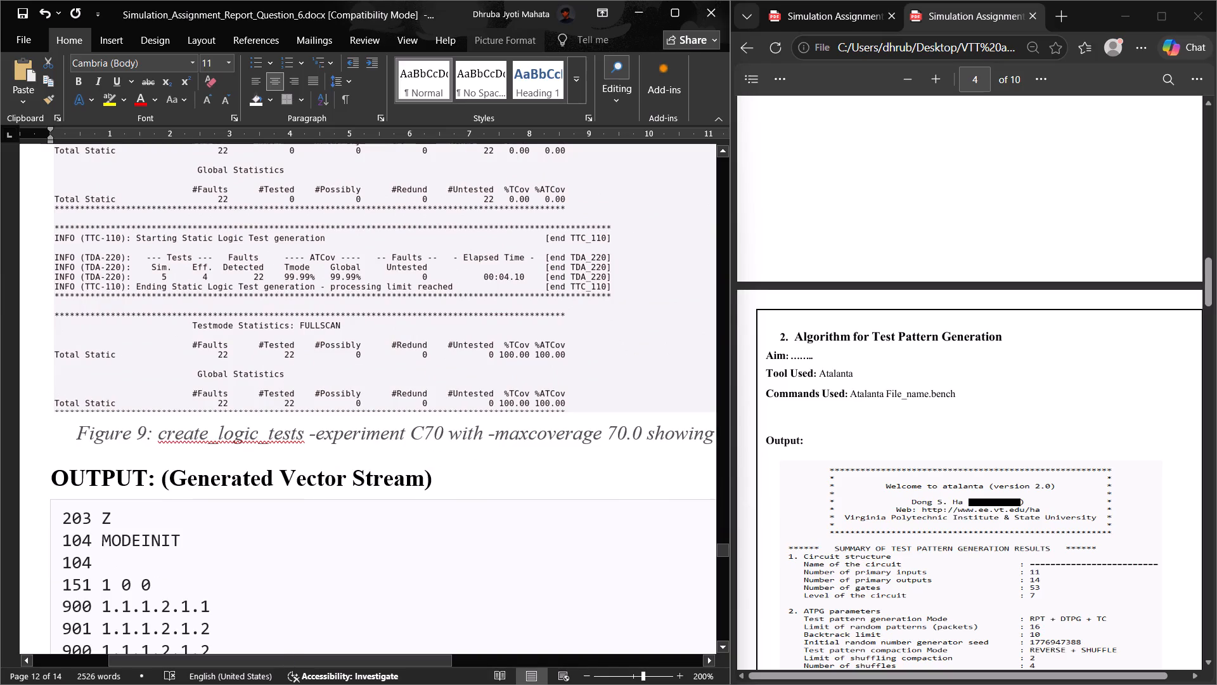
drag(281, 664, 285, 664)
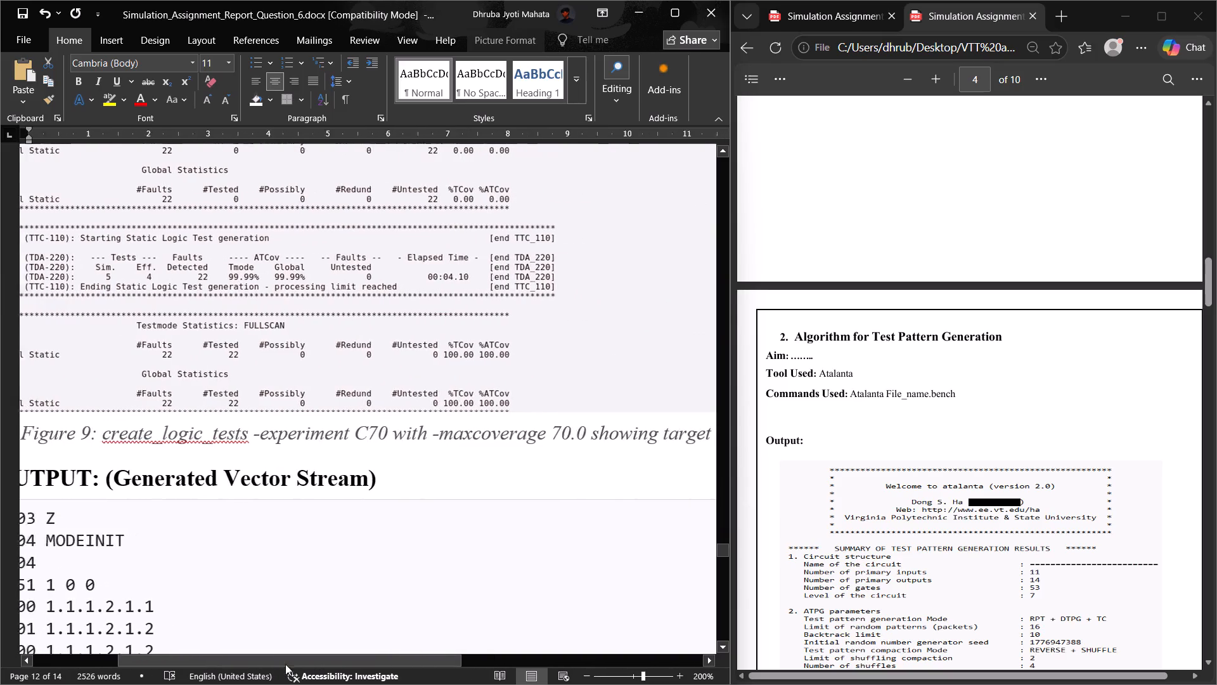
drag(285, 664, 255, 649)
scroll(333, 488, down, 3)
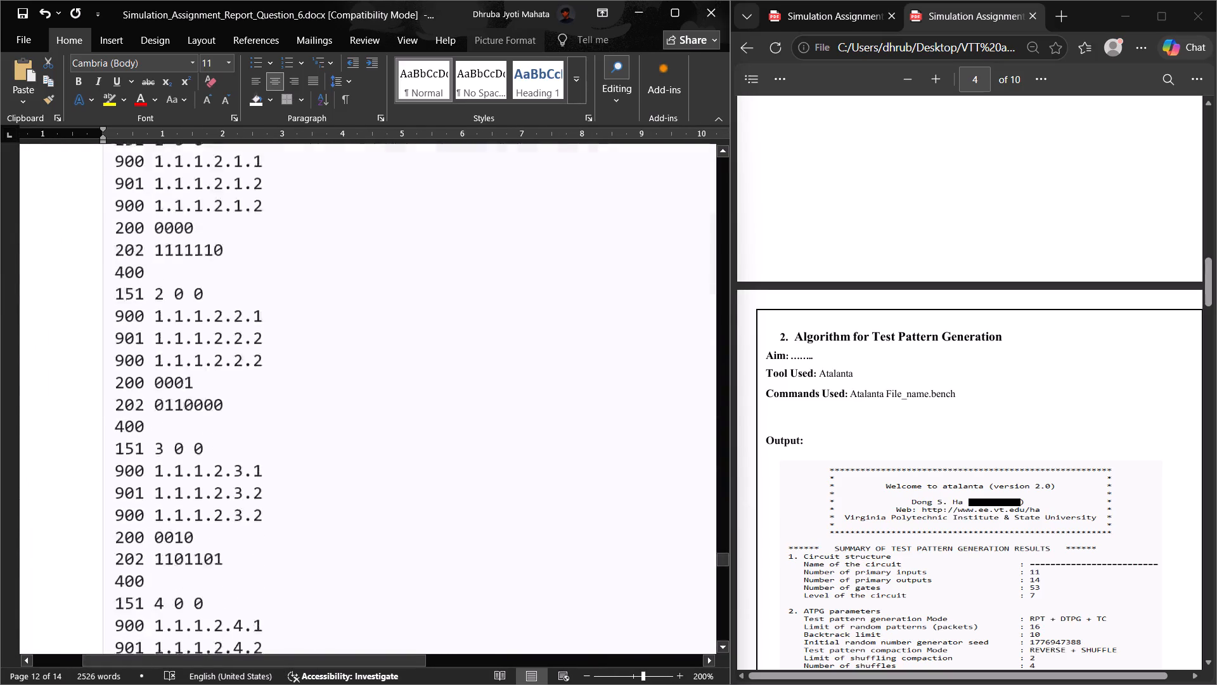
scroll(333, 488, down, 5)
scroll(333, 505, up, 1)
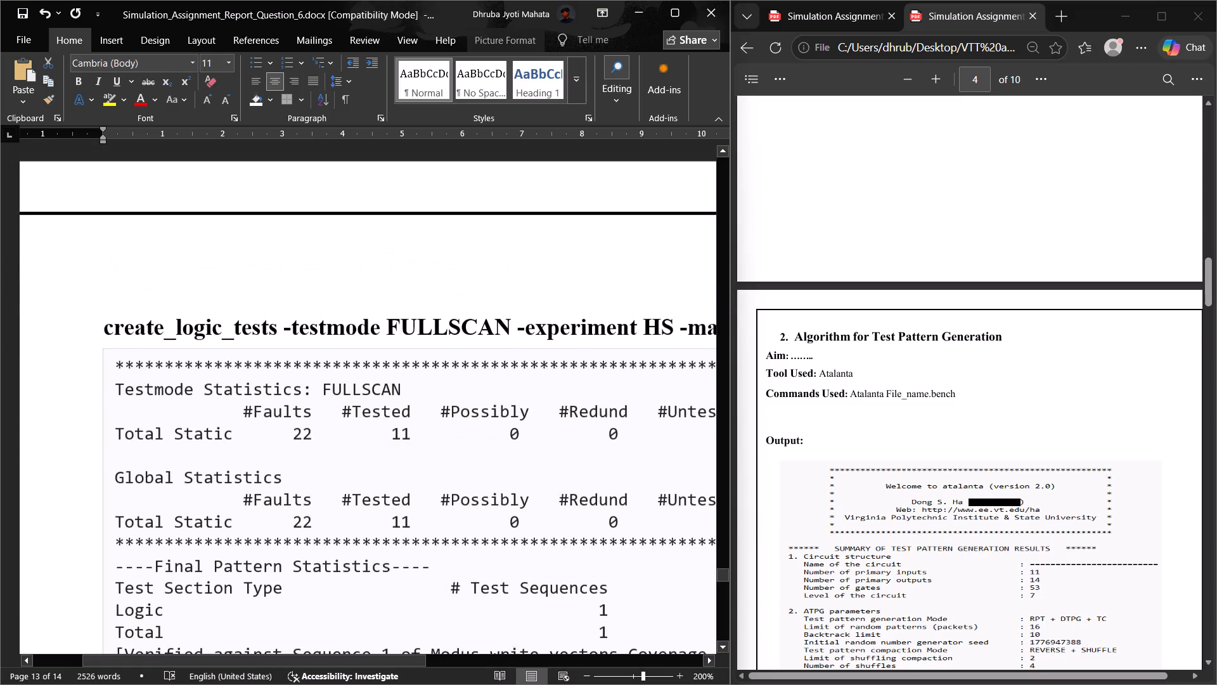
ctrl+scroll(335, 518, down, 1)
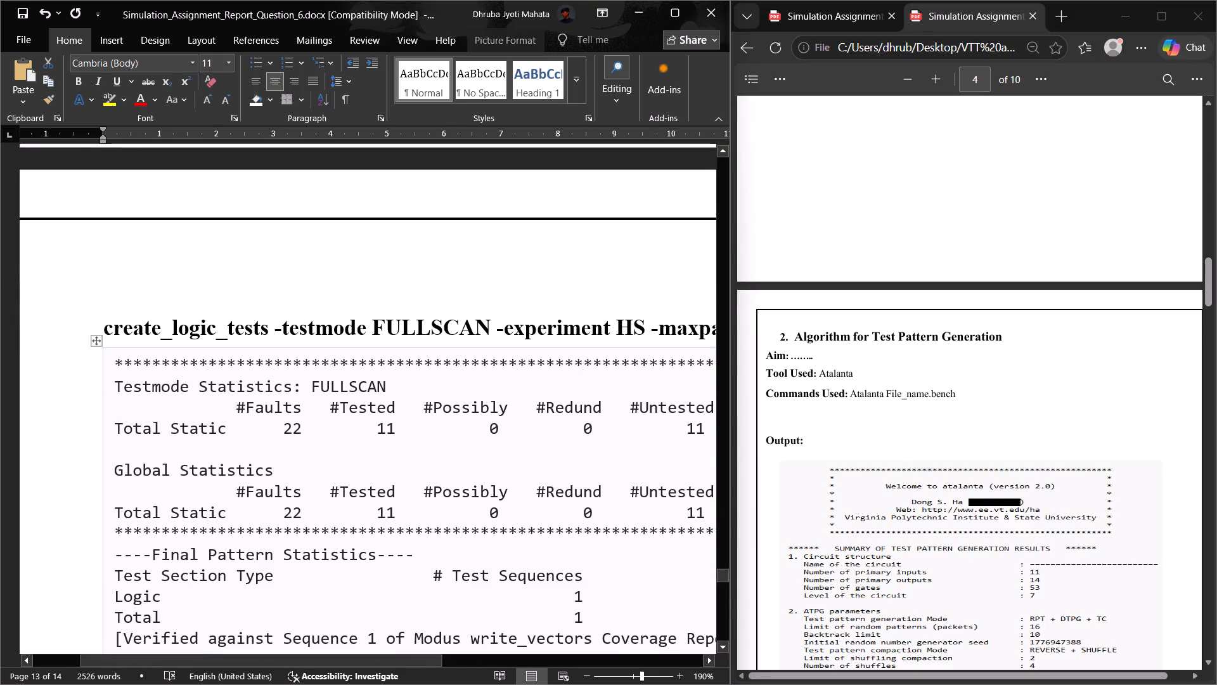
Compare the Figure 8 coverage estimate report with the Figure 9 screenshot and the generated vector stream.
scroll(335, 518, up, 14)
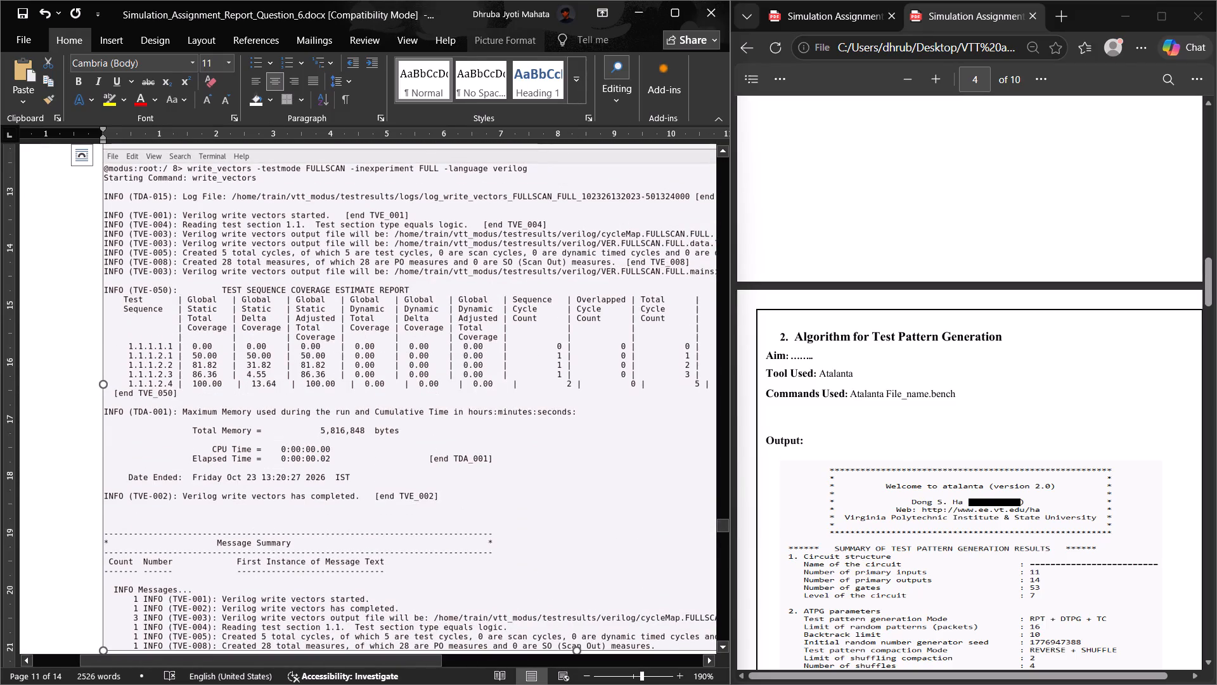
drag(336, 665, 325, 665)
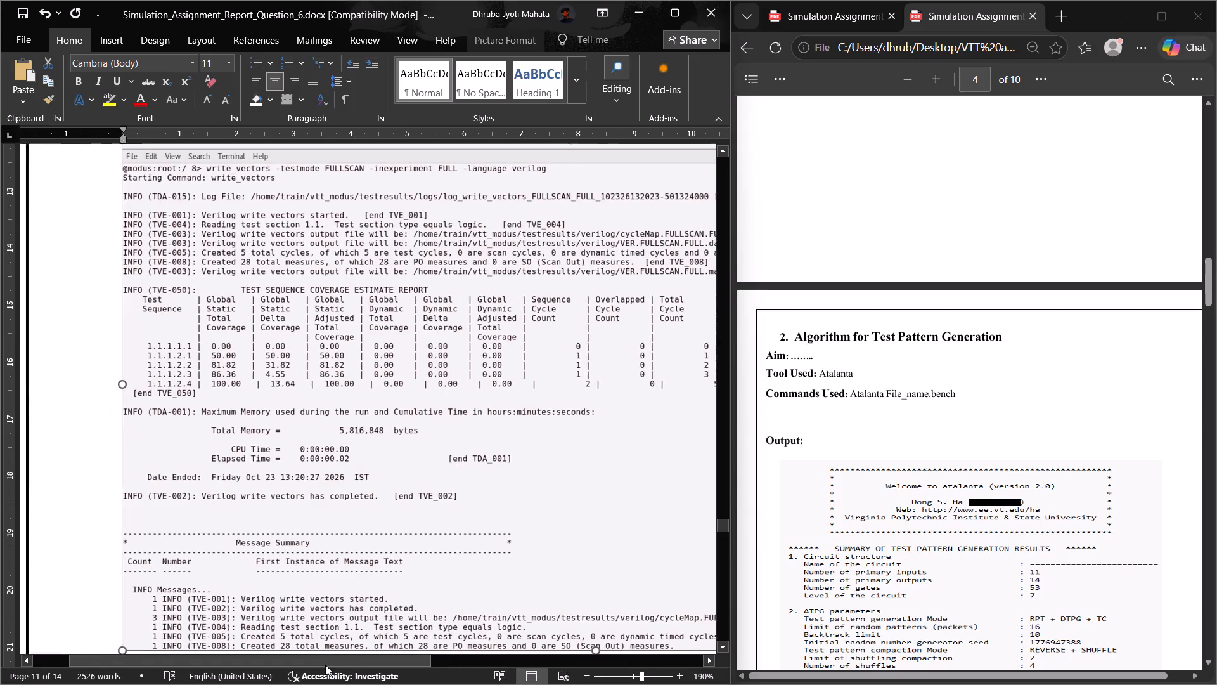
drag(325, 665, 367, 663)
scroll(364, 637, down, 7)
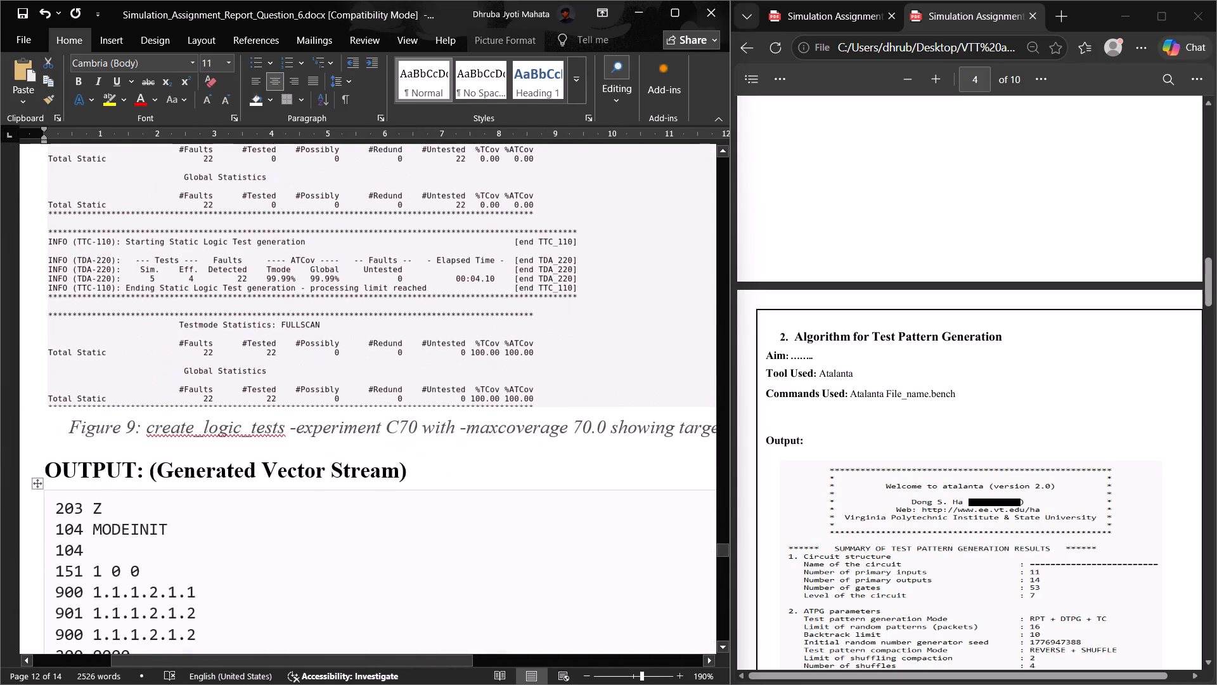
ctrl+scroll(375, 601, down, 2)
scroll(375, 599, down, 4)
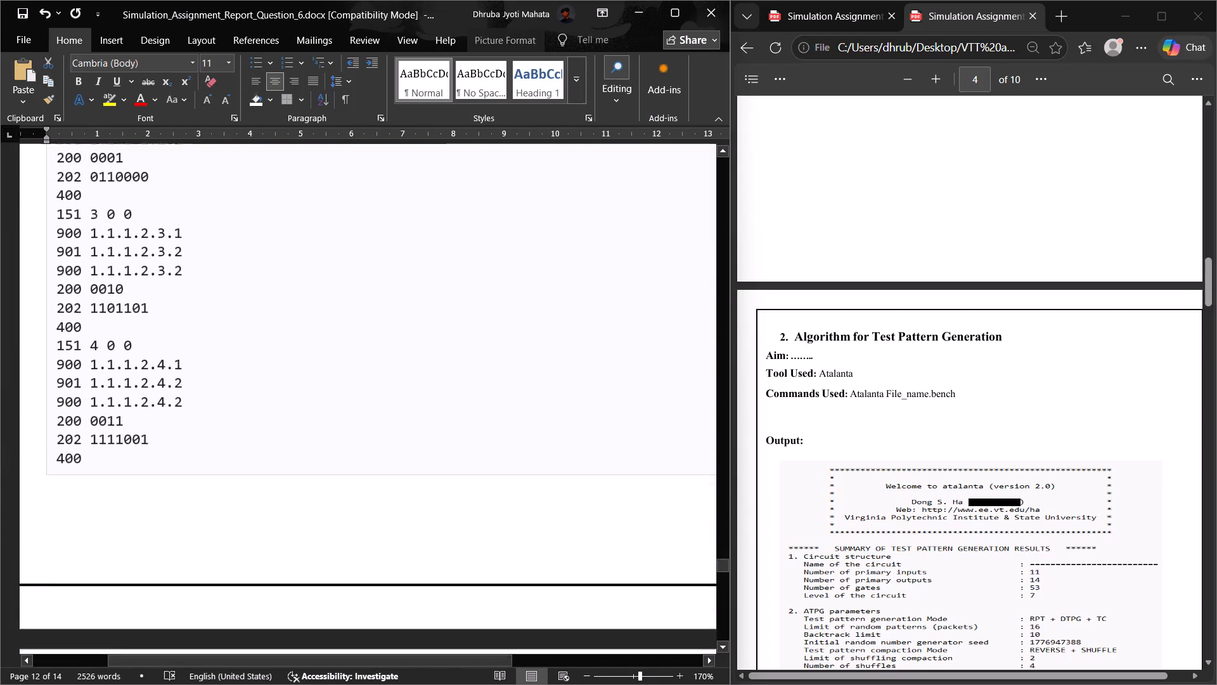
scroll(375, 599, up, 3)
ctrl+scroll(375, 599, down, 2)
scroll(375, 599, down, 2)
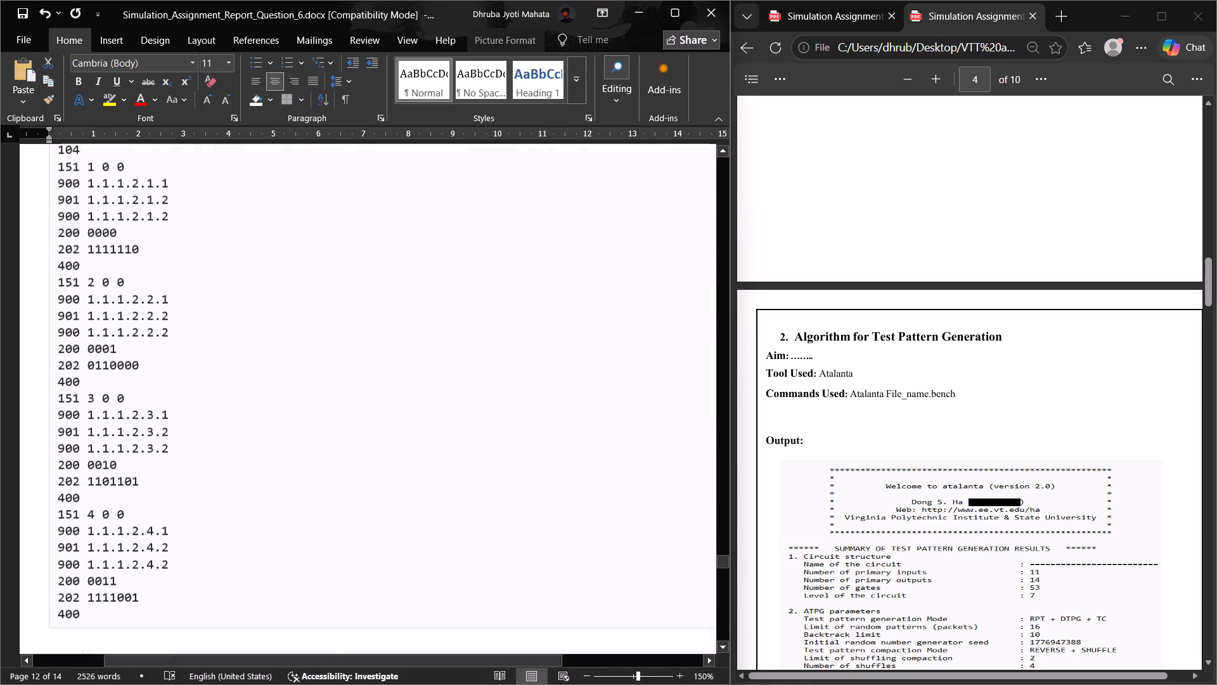
Review the HS, GP and MP experiment results with their figure references, the ATPG strategy comparison table and the Observation.
scroll(375, 599, down, 4)
scroll(375, 599, up, 5)
scroll(375, 599, down, 5)
ctrl+scroll(375, 599, down, 1)
scroll(375, 599, up, 4)
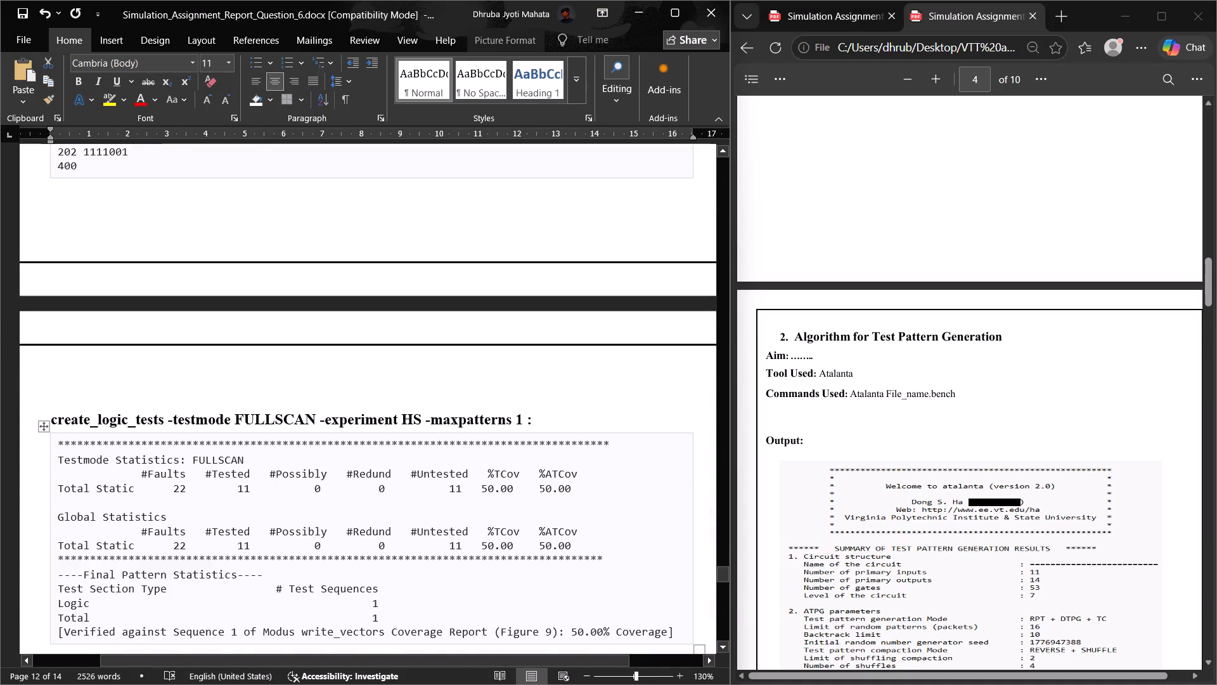
scroll(375, 599, up, 6)
scroll(375, 599, down, 6)
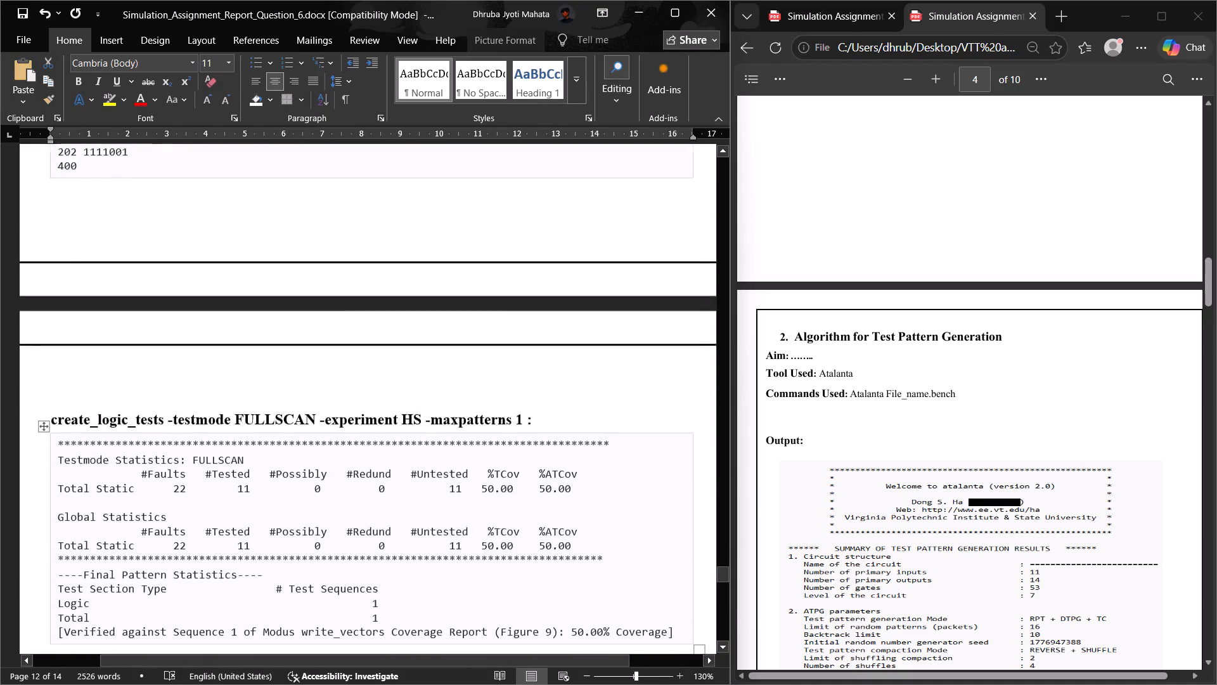
scroll(364, 590, down, 1)
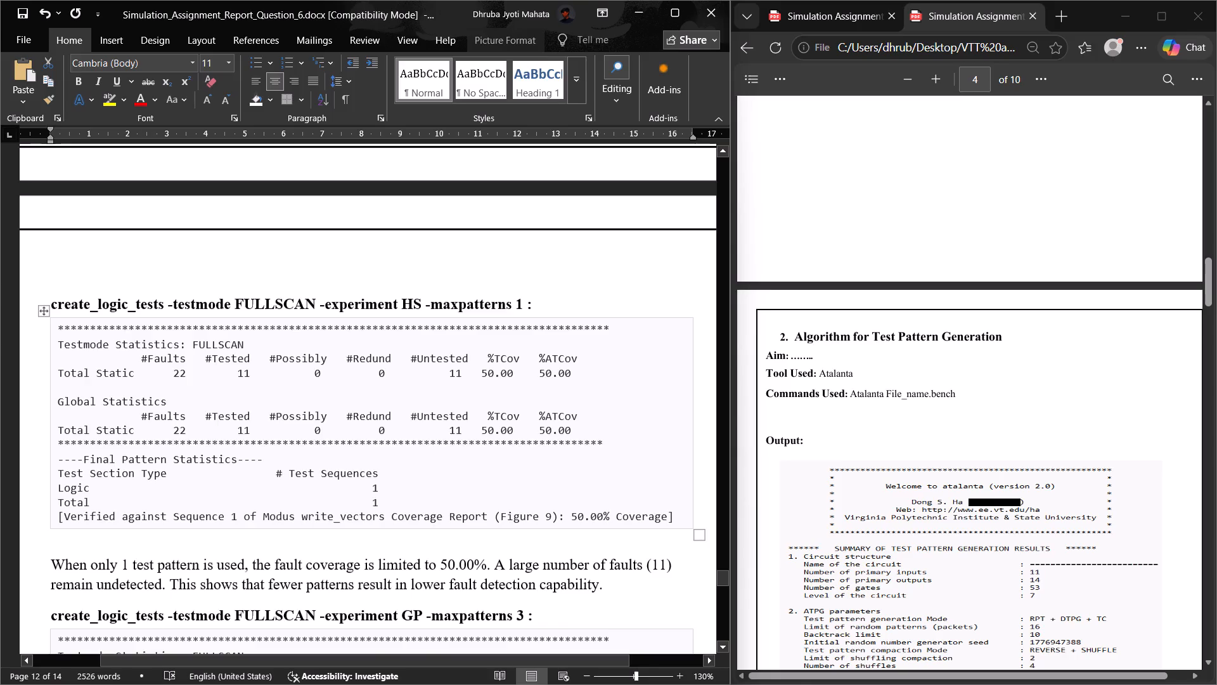
scroll(384, 505, down, 4)
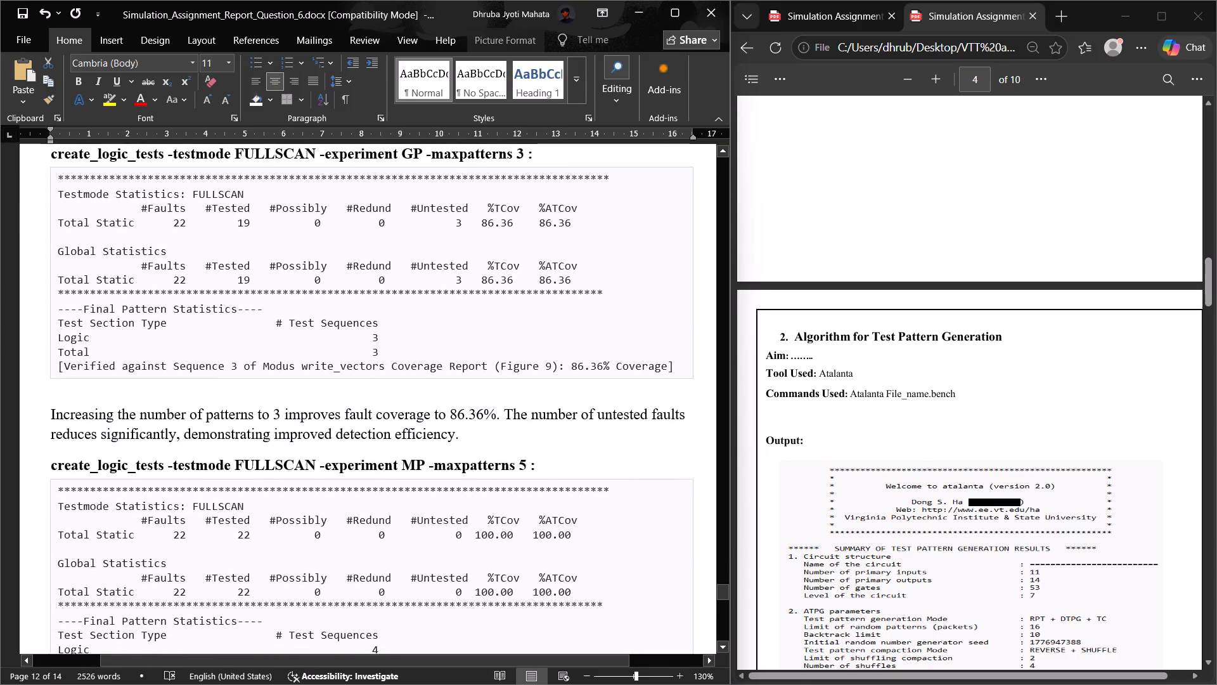
scroll(384, 499, up, 1)
scroll(384, 499, down, 8)
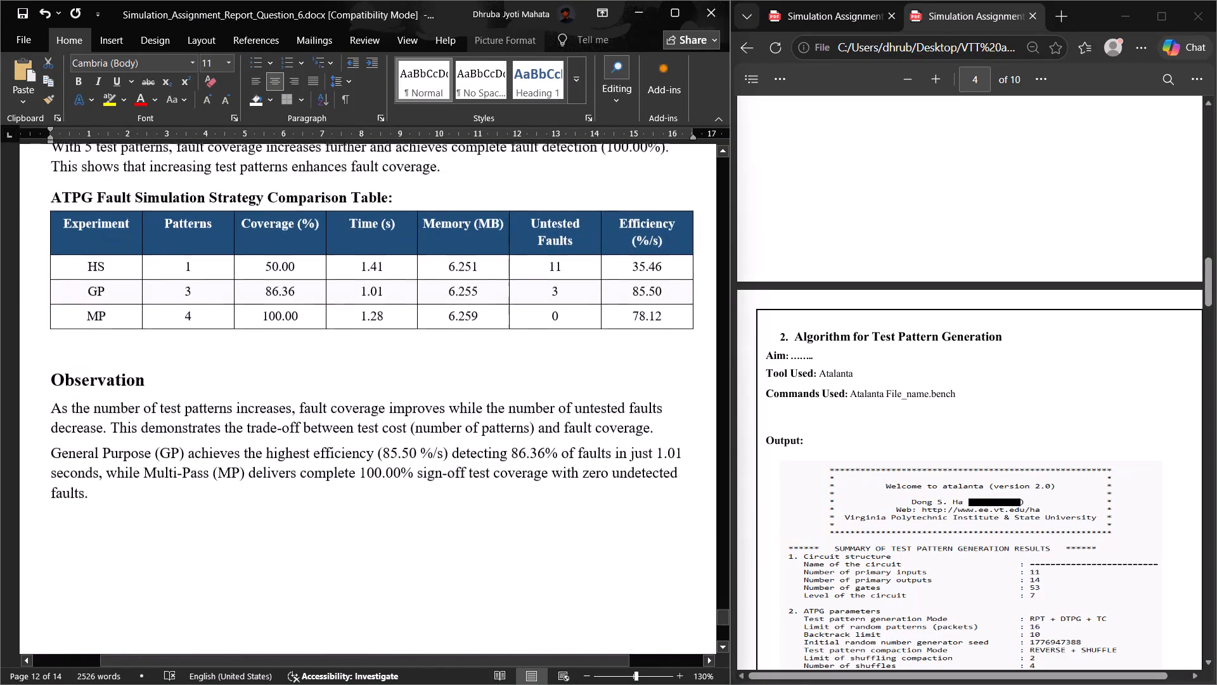
scroll(384, 499, up, 9)
scroll(305, 491, up, 2)
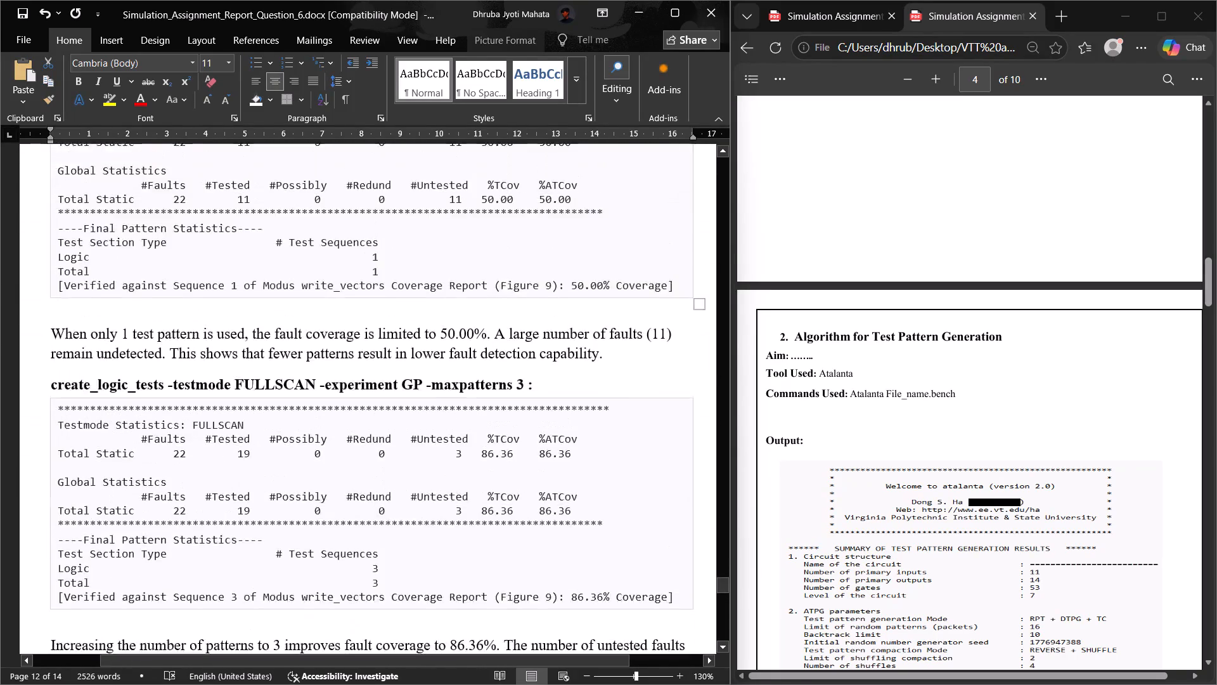
Return to the report's title page and save the document.
scroll(305, 491, up, 2)
scroll(305, 491, up, 20)
scroll(305, 491, up, 6)
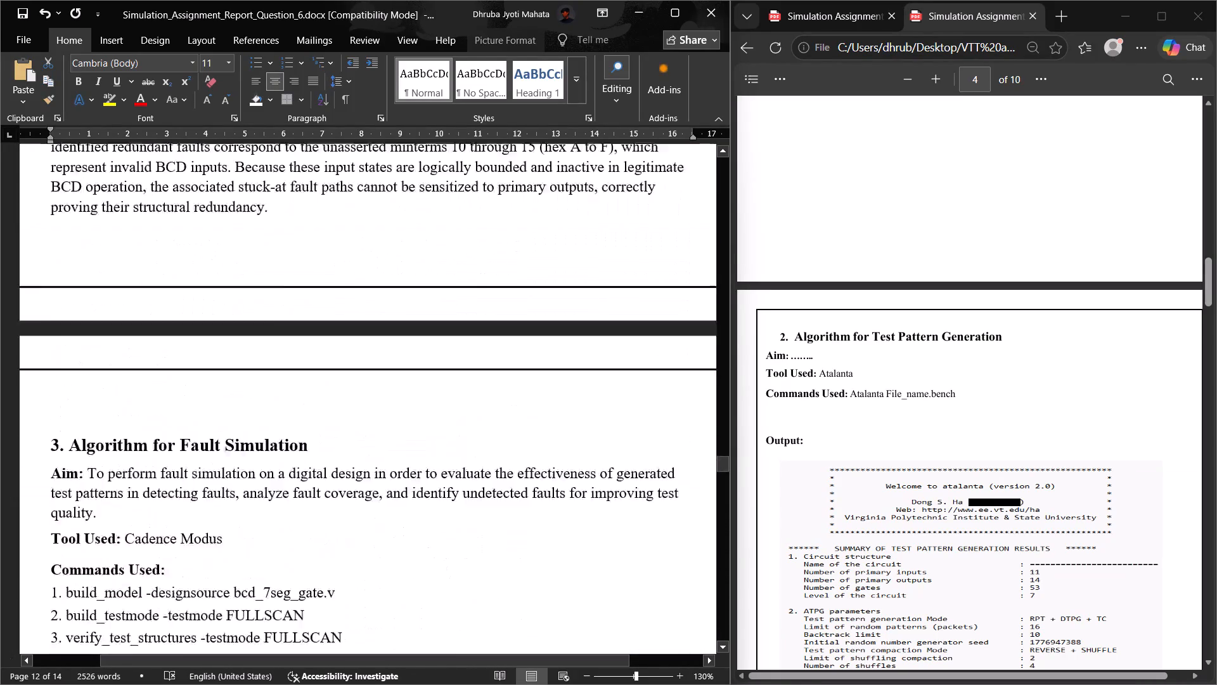
scroll(305, 491, up, 20)
scroll(305, 491, up, 11)
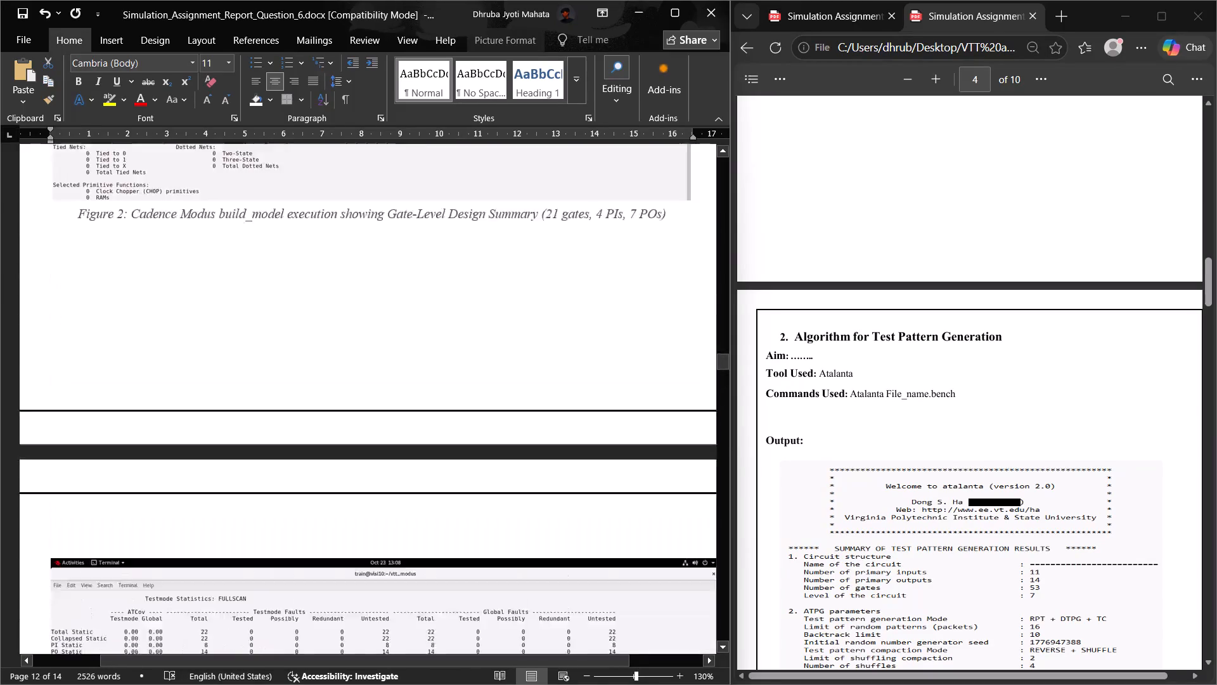
scroll(305, 491, up, 20)
scroll(305, 491, up, 11)
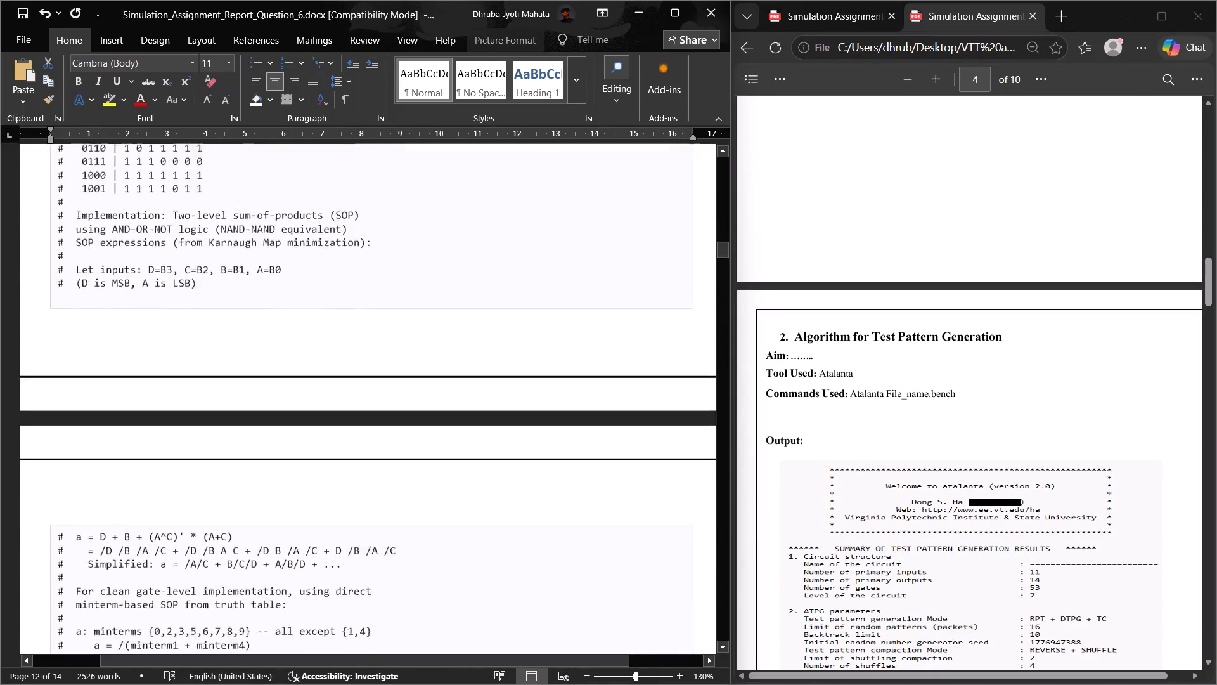
scroll(305, 491, up, 20)
scroll(305, 491, up, 9)
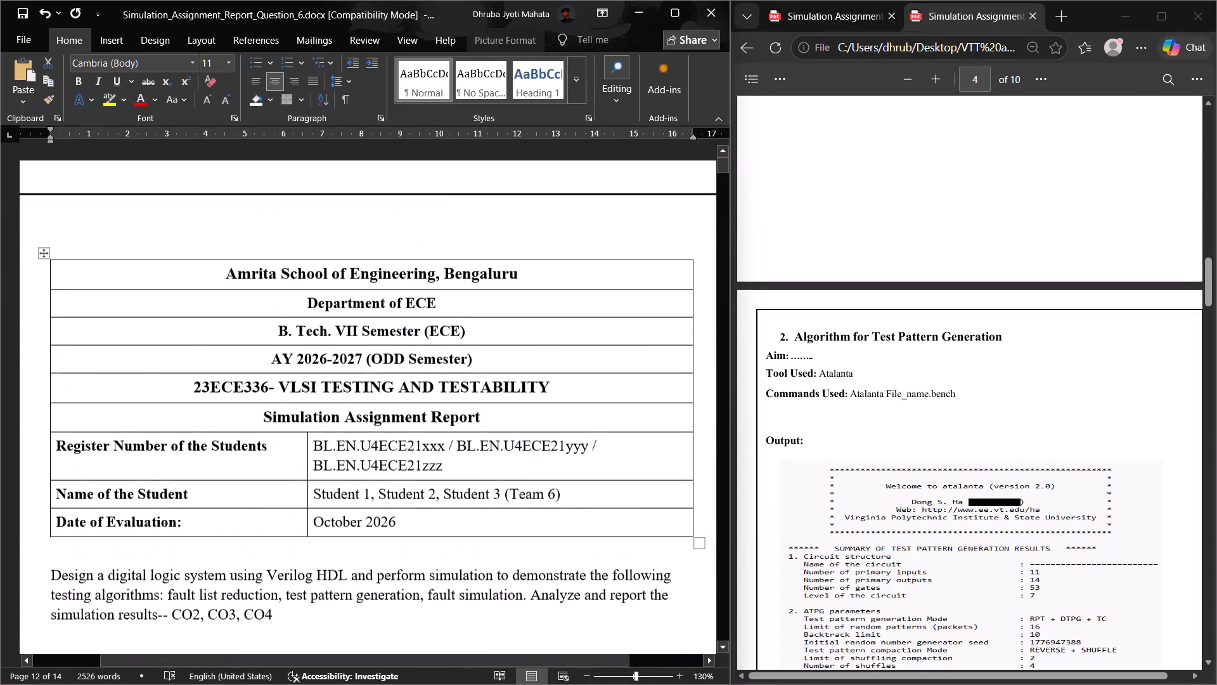
key(ctrl+s)
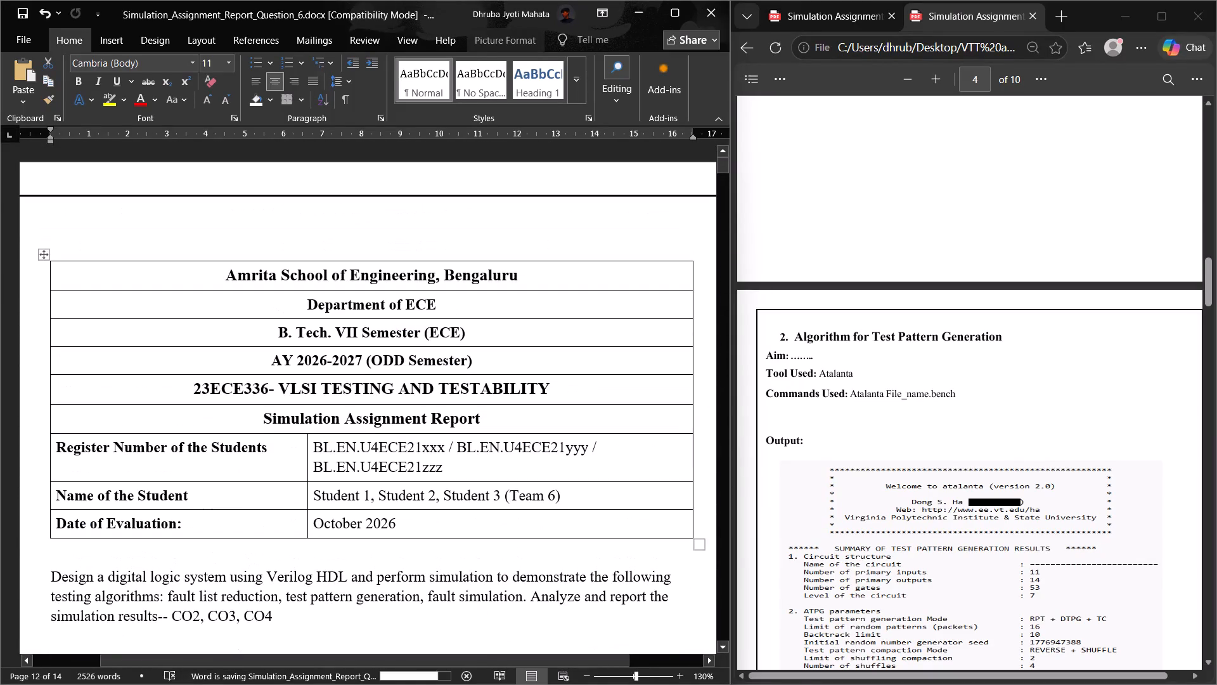
Maximize the report window and review it from the title page through the Figure 1 logic diagram to the commented minterm listing.
click(686, 12)
scroll(1031, 684, down, 1)
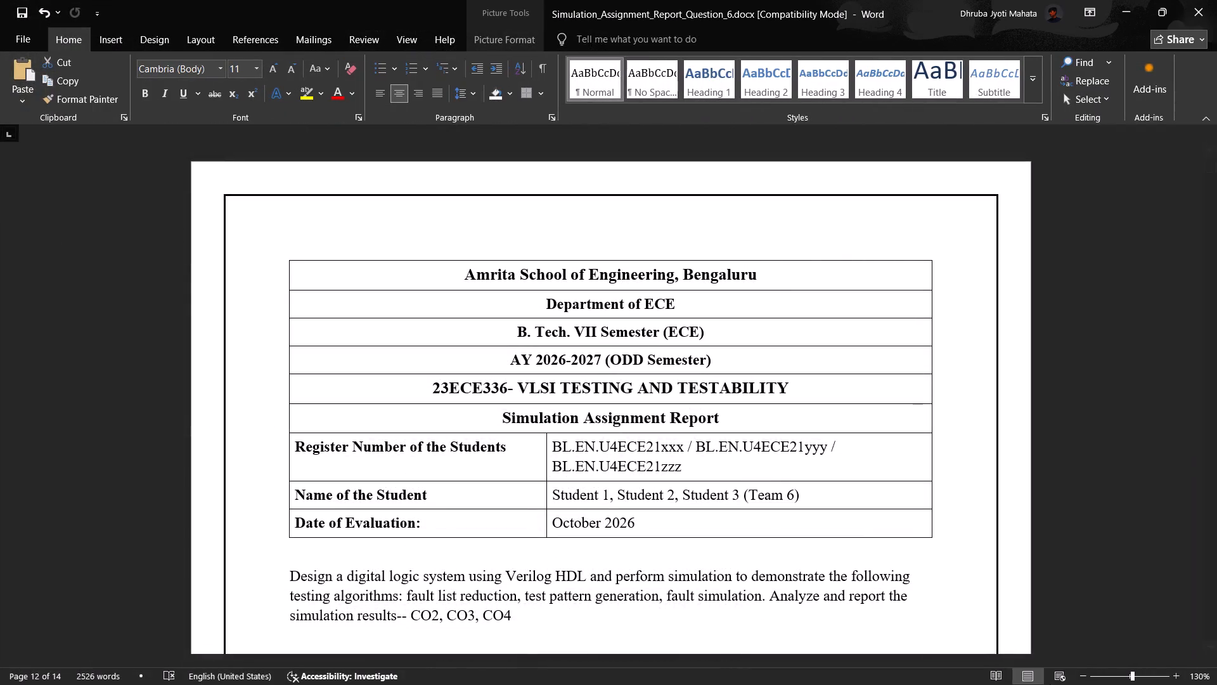
scroll(688, 493, down, 4)
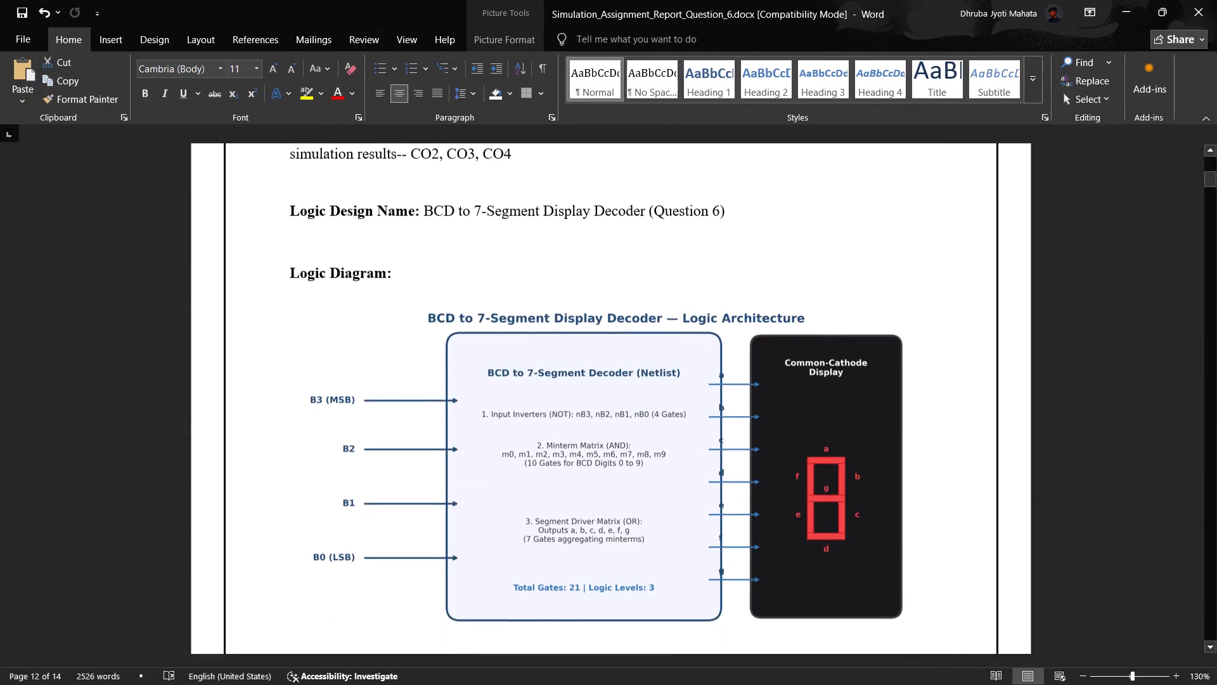
ctrl+scroll(682, 491, down, 4)
ctrl+scroll(680, 491, up, 5)
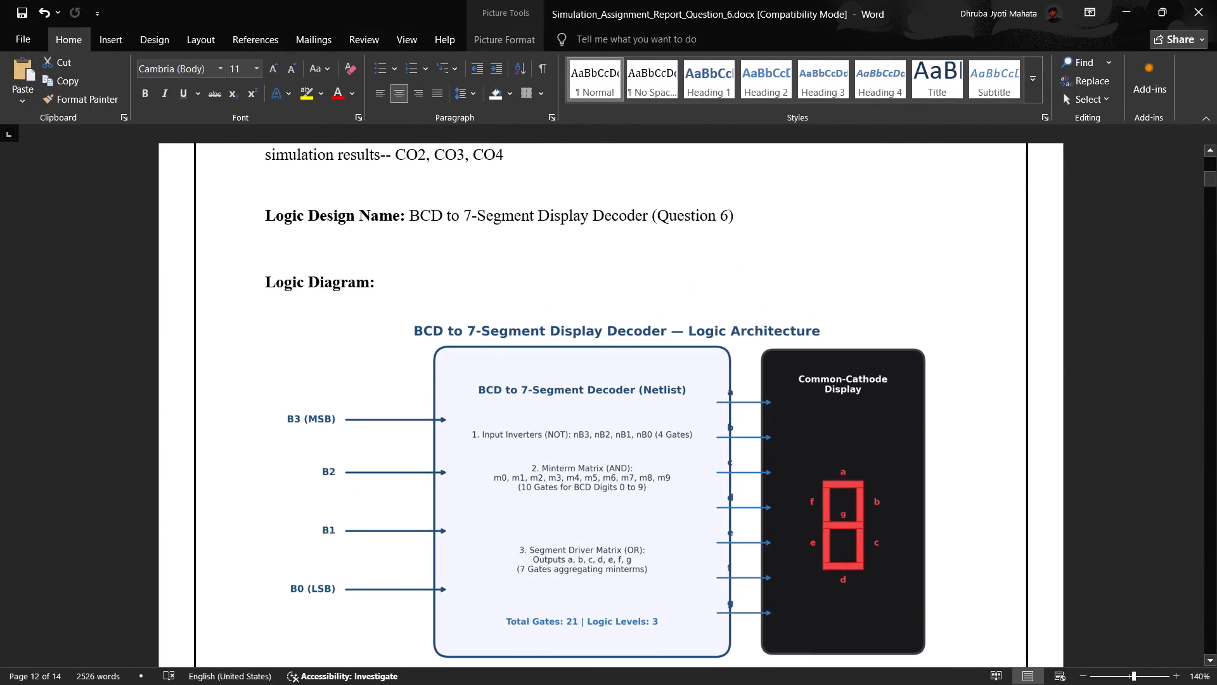
click(726, 391)
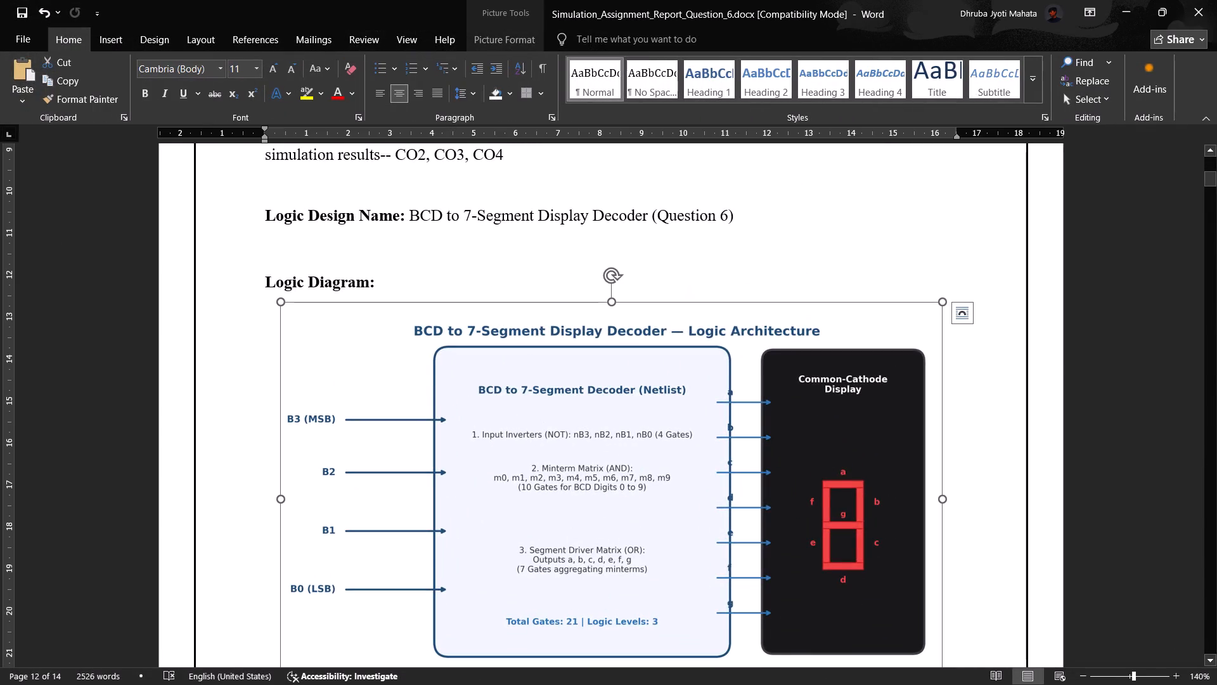
click(993, 445)
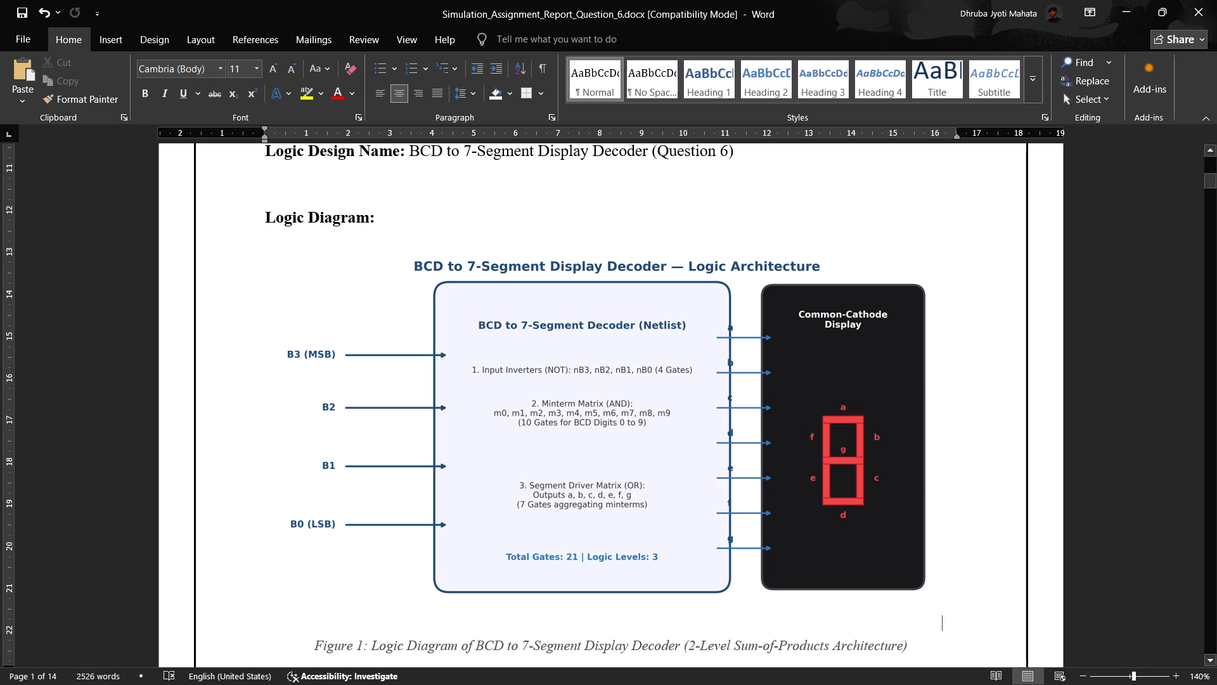
scroll(963, 447, down, 4)
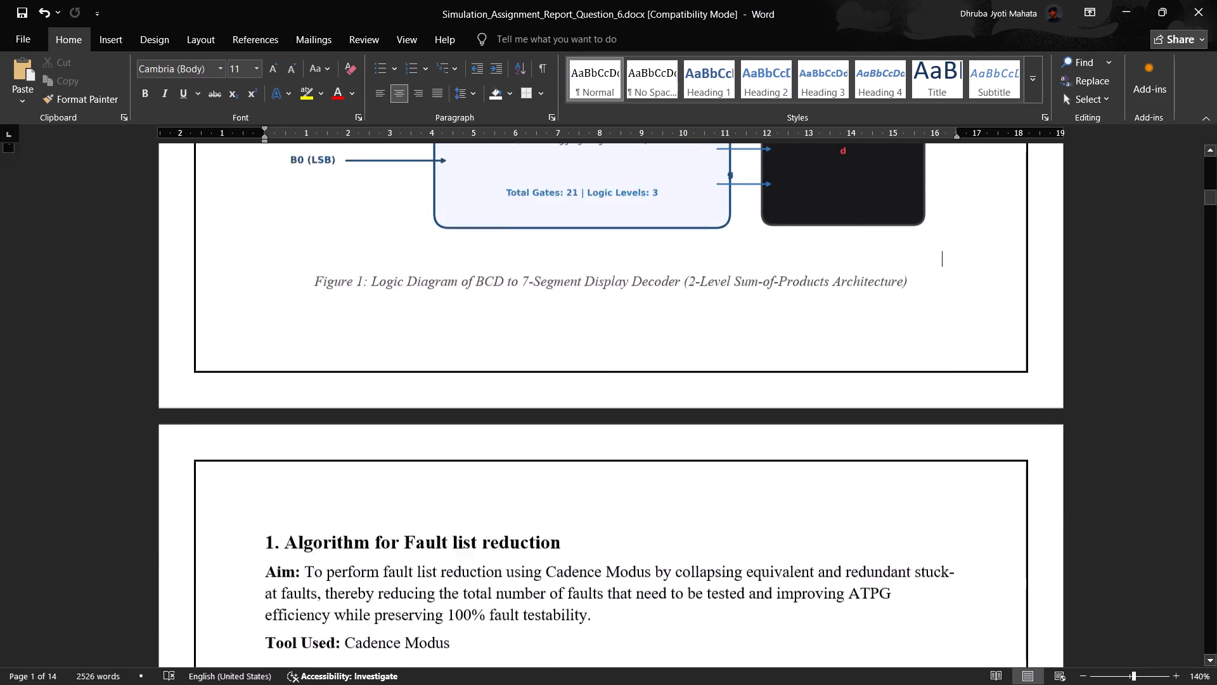
scroll(964, 447, down, 20)
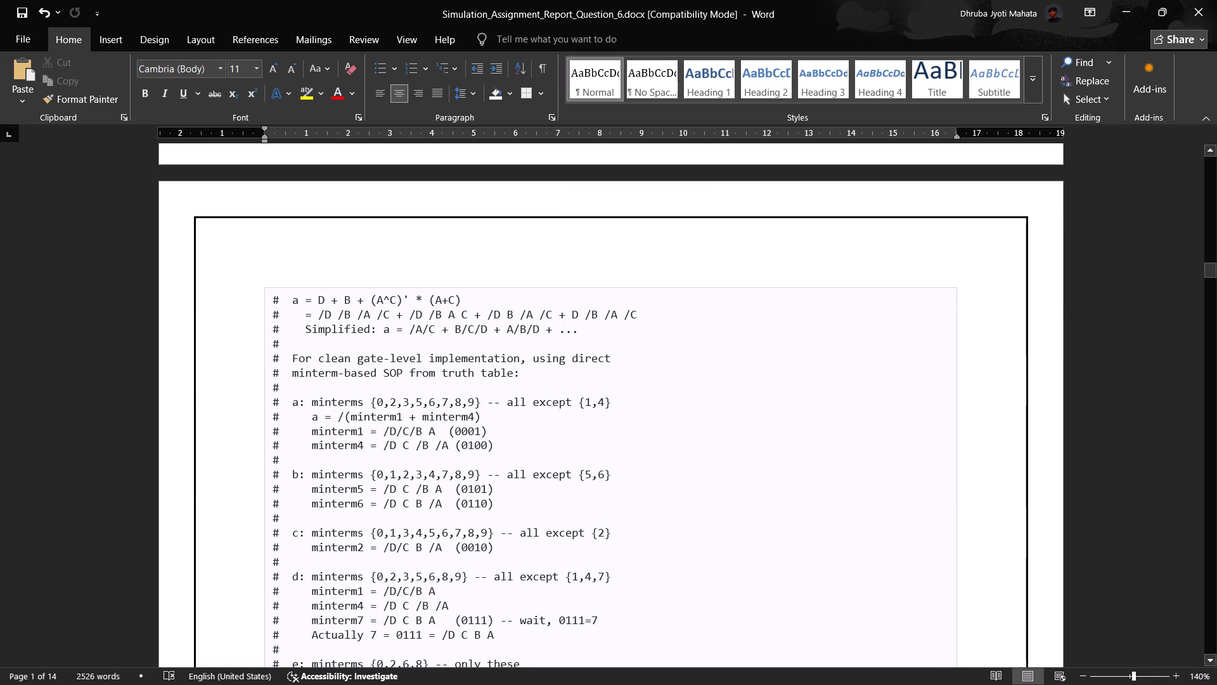
Save the report and minimize its window.
key(ctrl+s)
click(1123, 11)
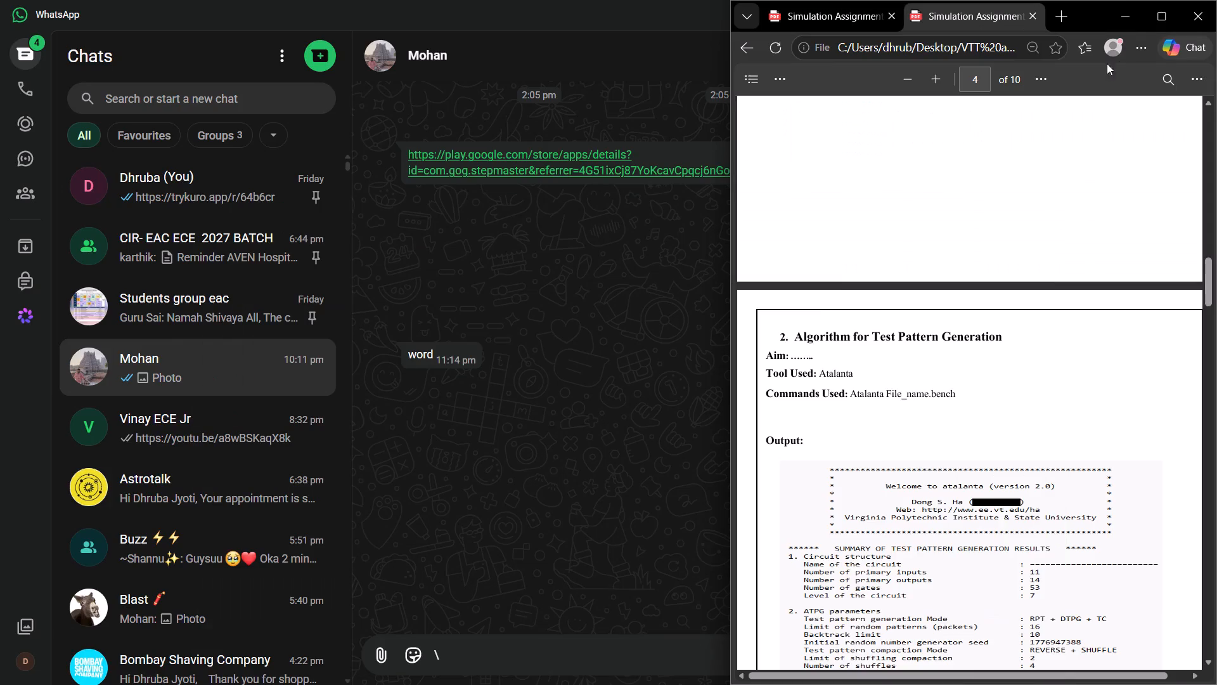
Maximize the faculty's format PDF in Edge and review it from Test Pattern Generation through the HS, GP and MP experiments to the Observation.
click(1160, 11)
scroll(572, 309, down, 8)
scroll(577, 339, up, 4)
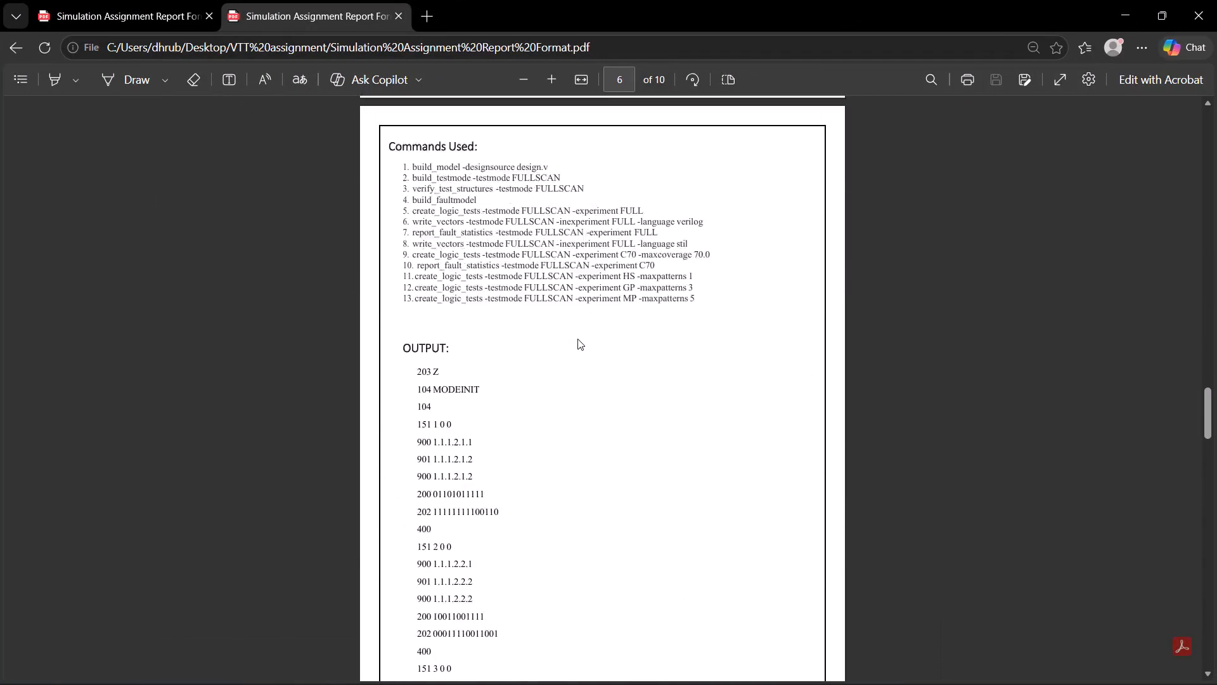
scroll(577, 339, up, 6)
scroll(577, 339, down, 3)
scroll(577, 339, up, 1)
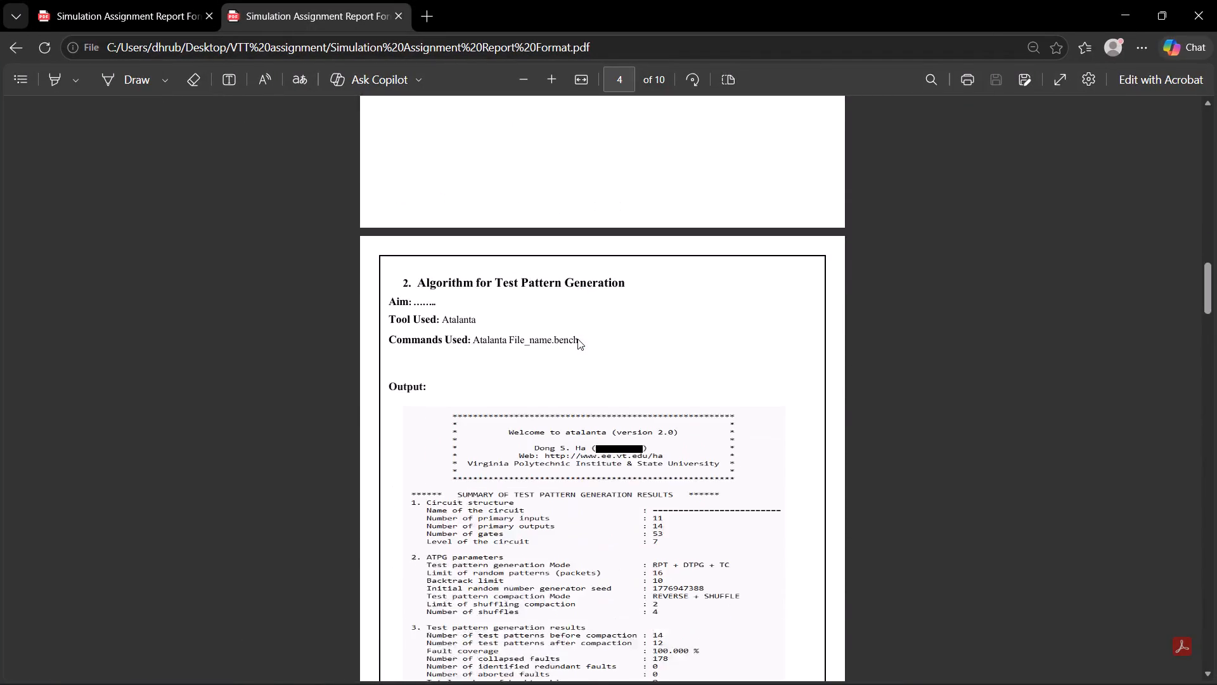
scroll(577, 339, down, 16)
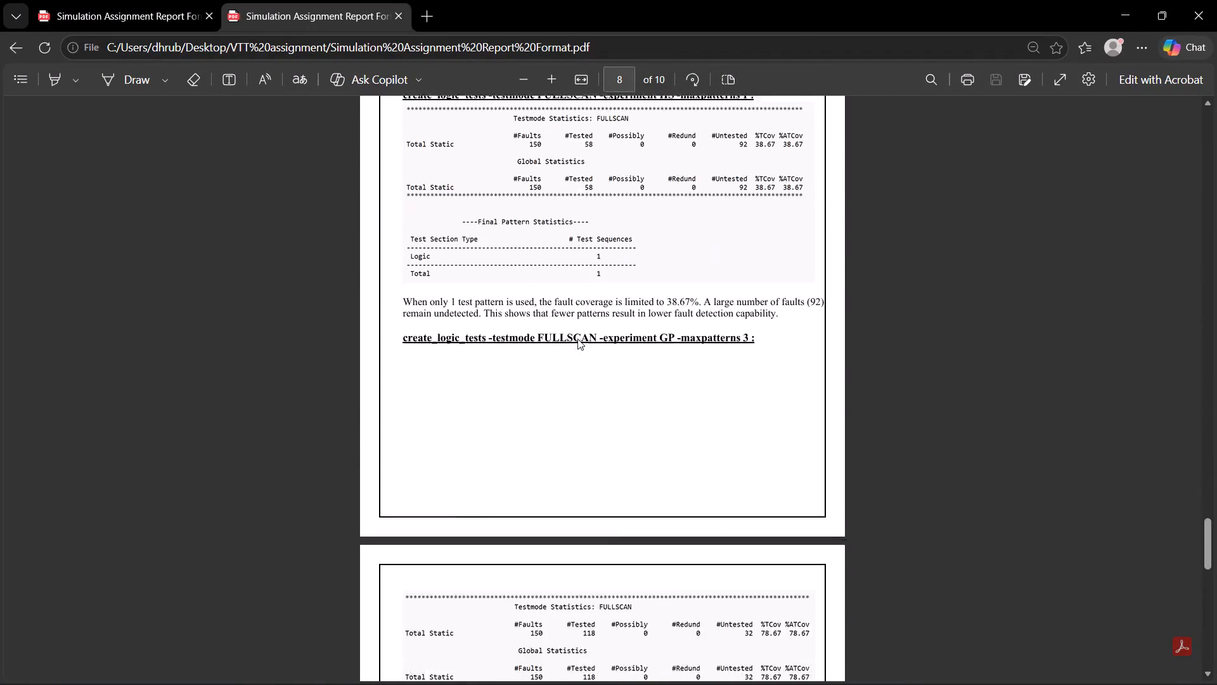
scroll(577, 339, down, 17)
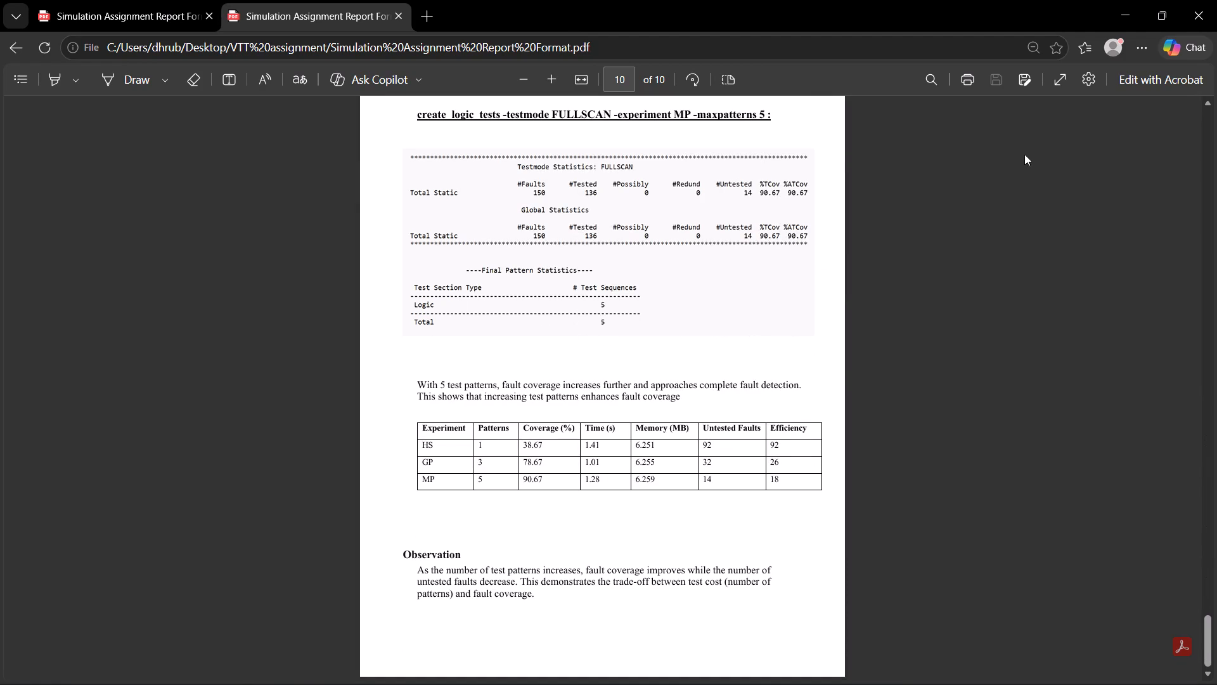